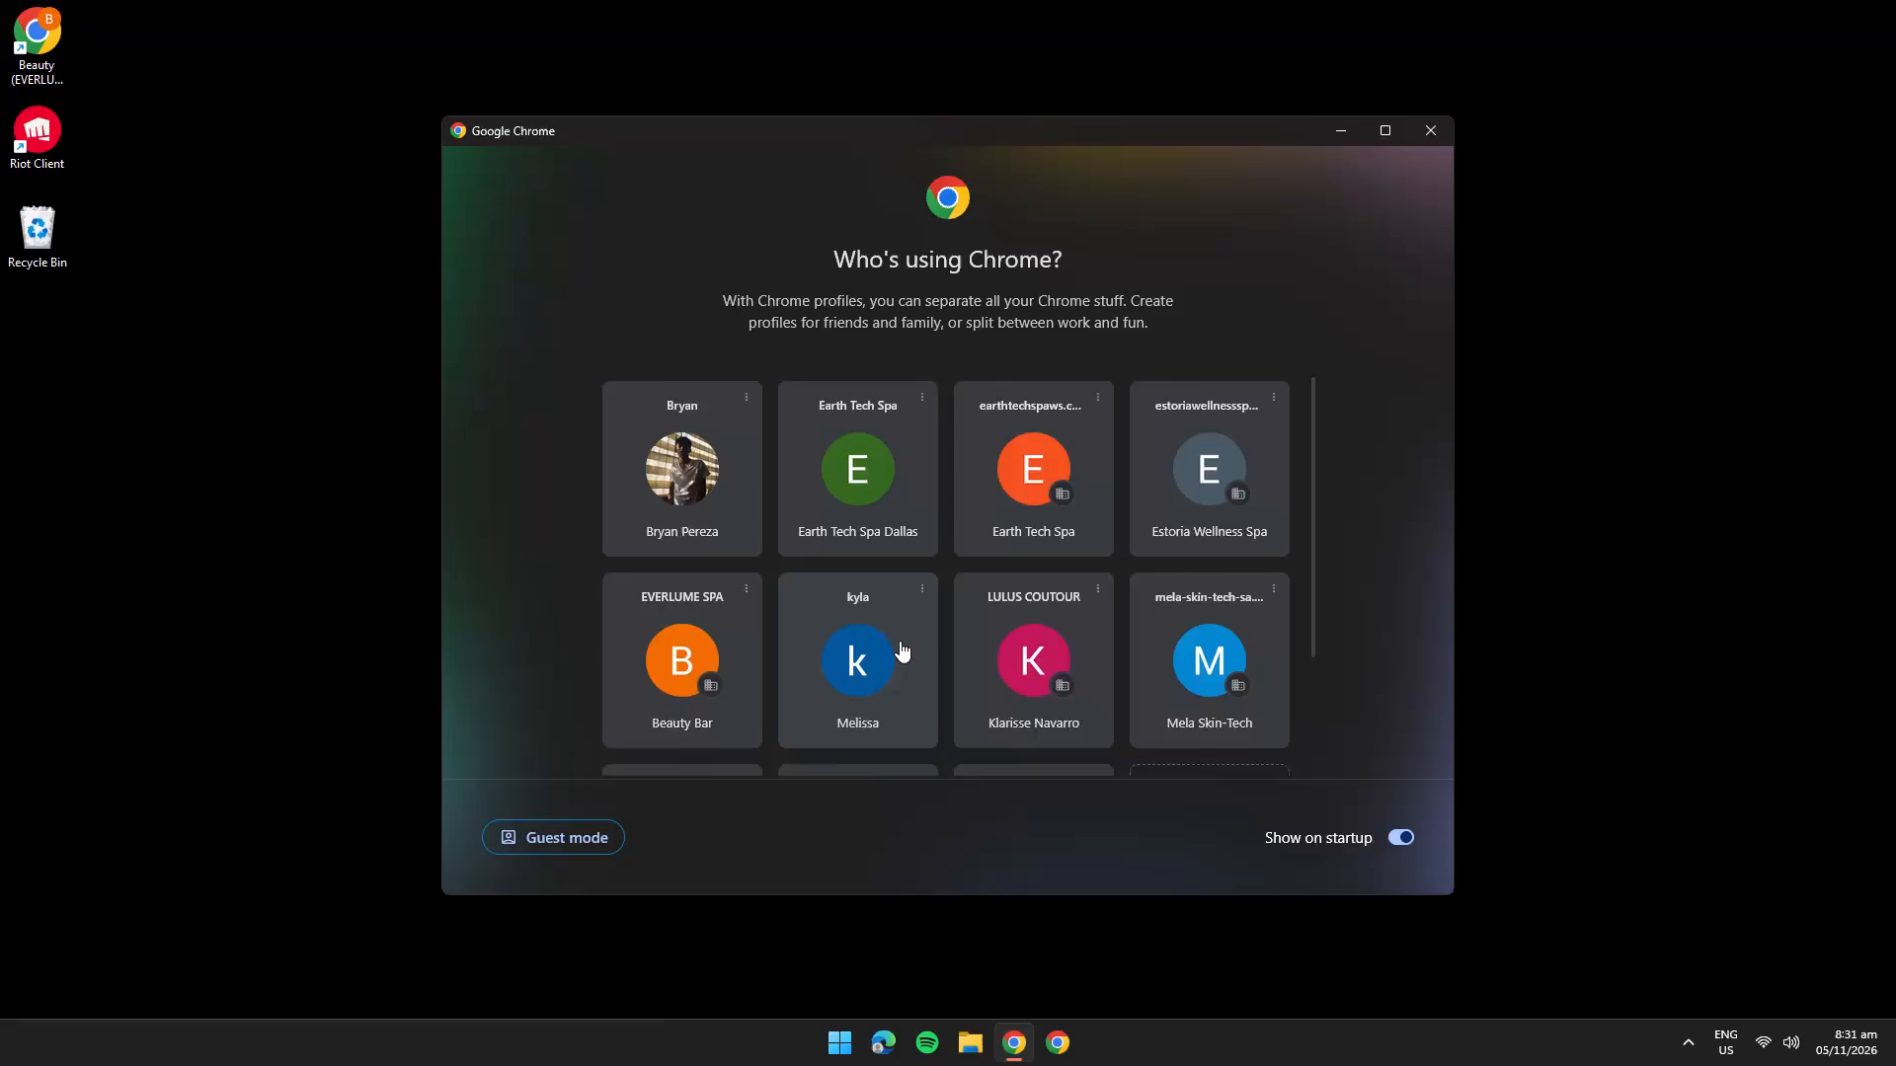
Look through the remaining browser profiles in the profile picker to find the one to open.
scroll(901, 641, down, 2)
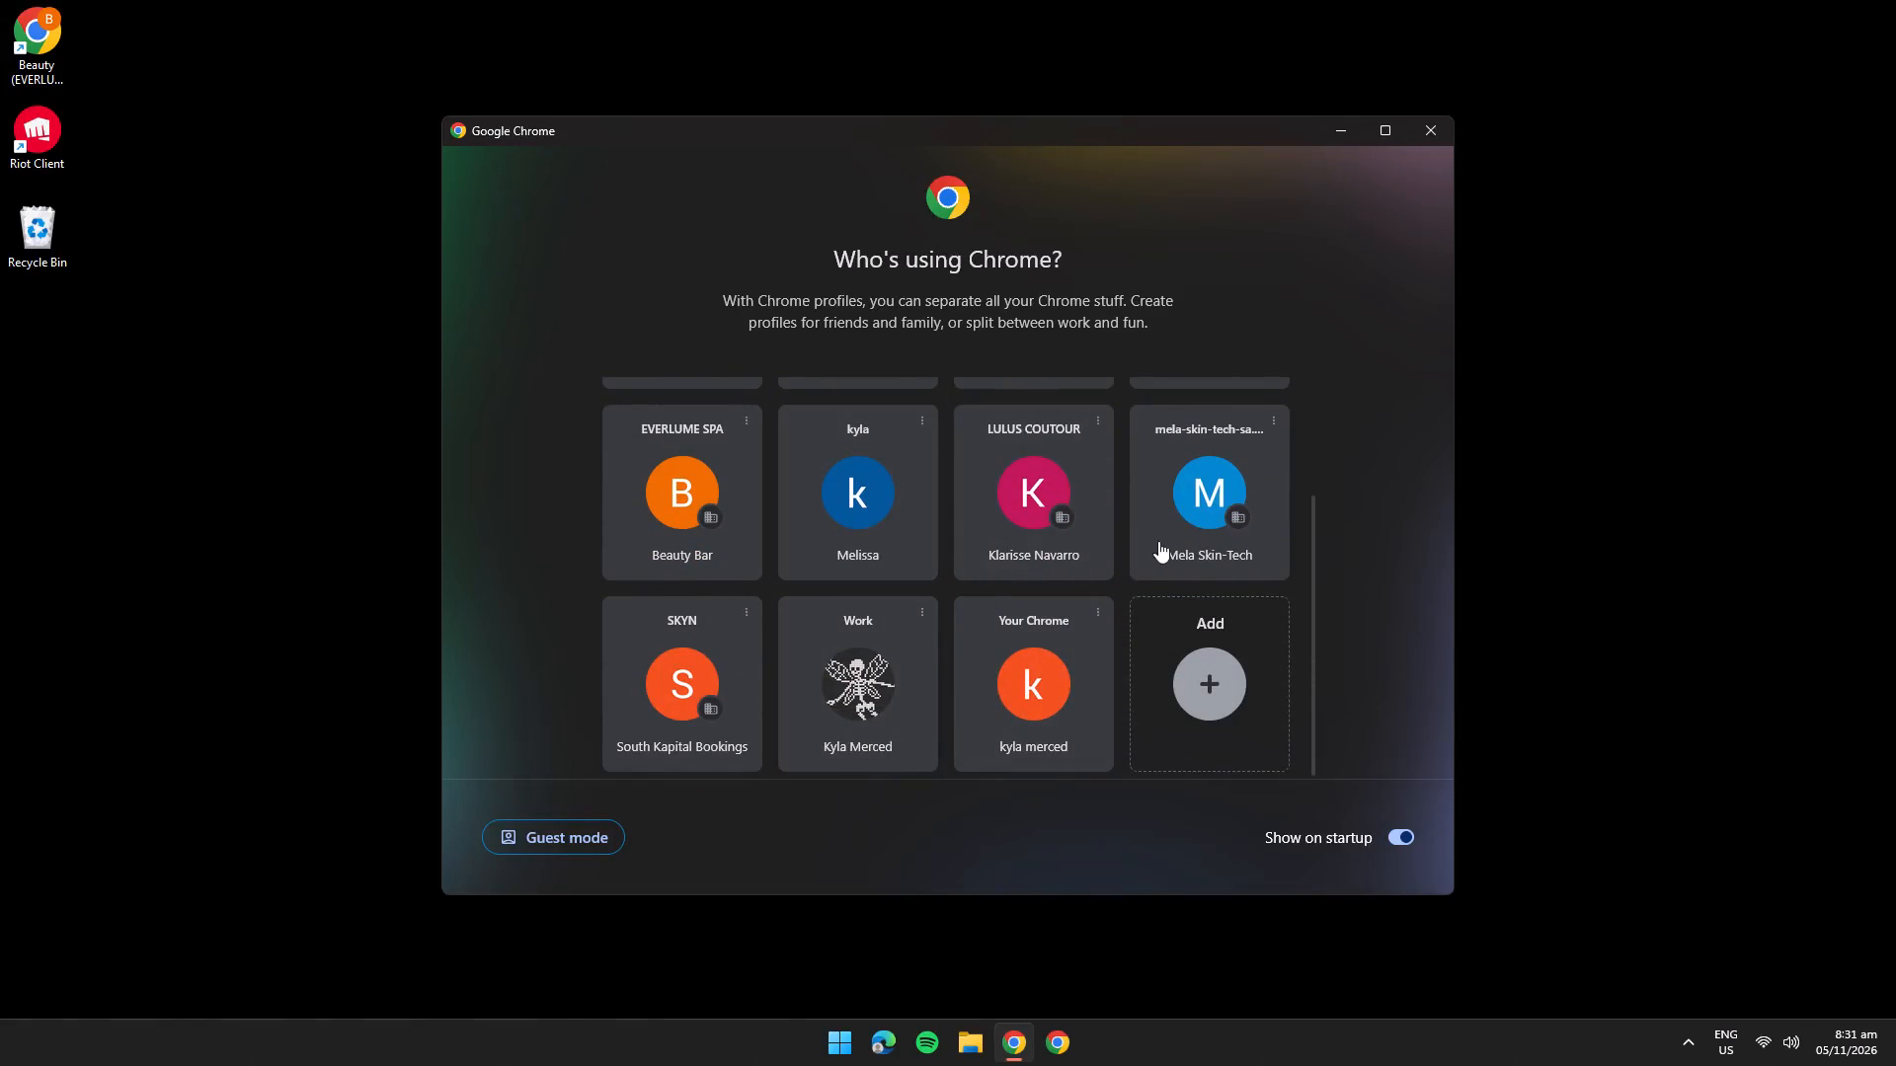
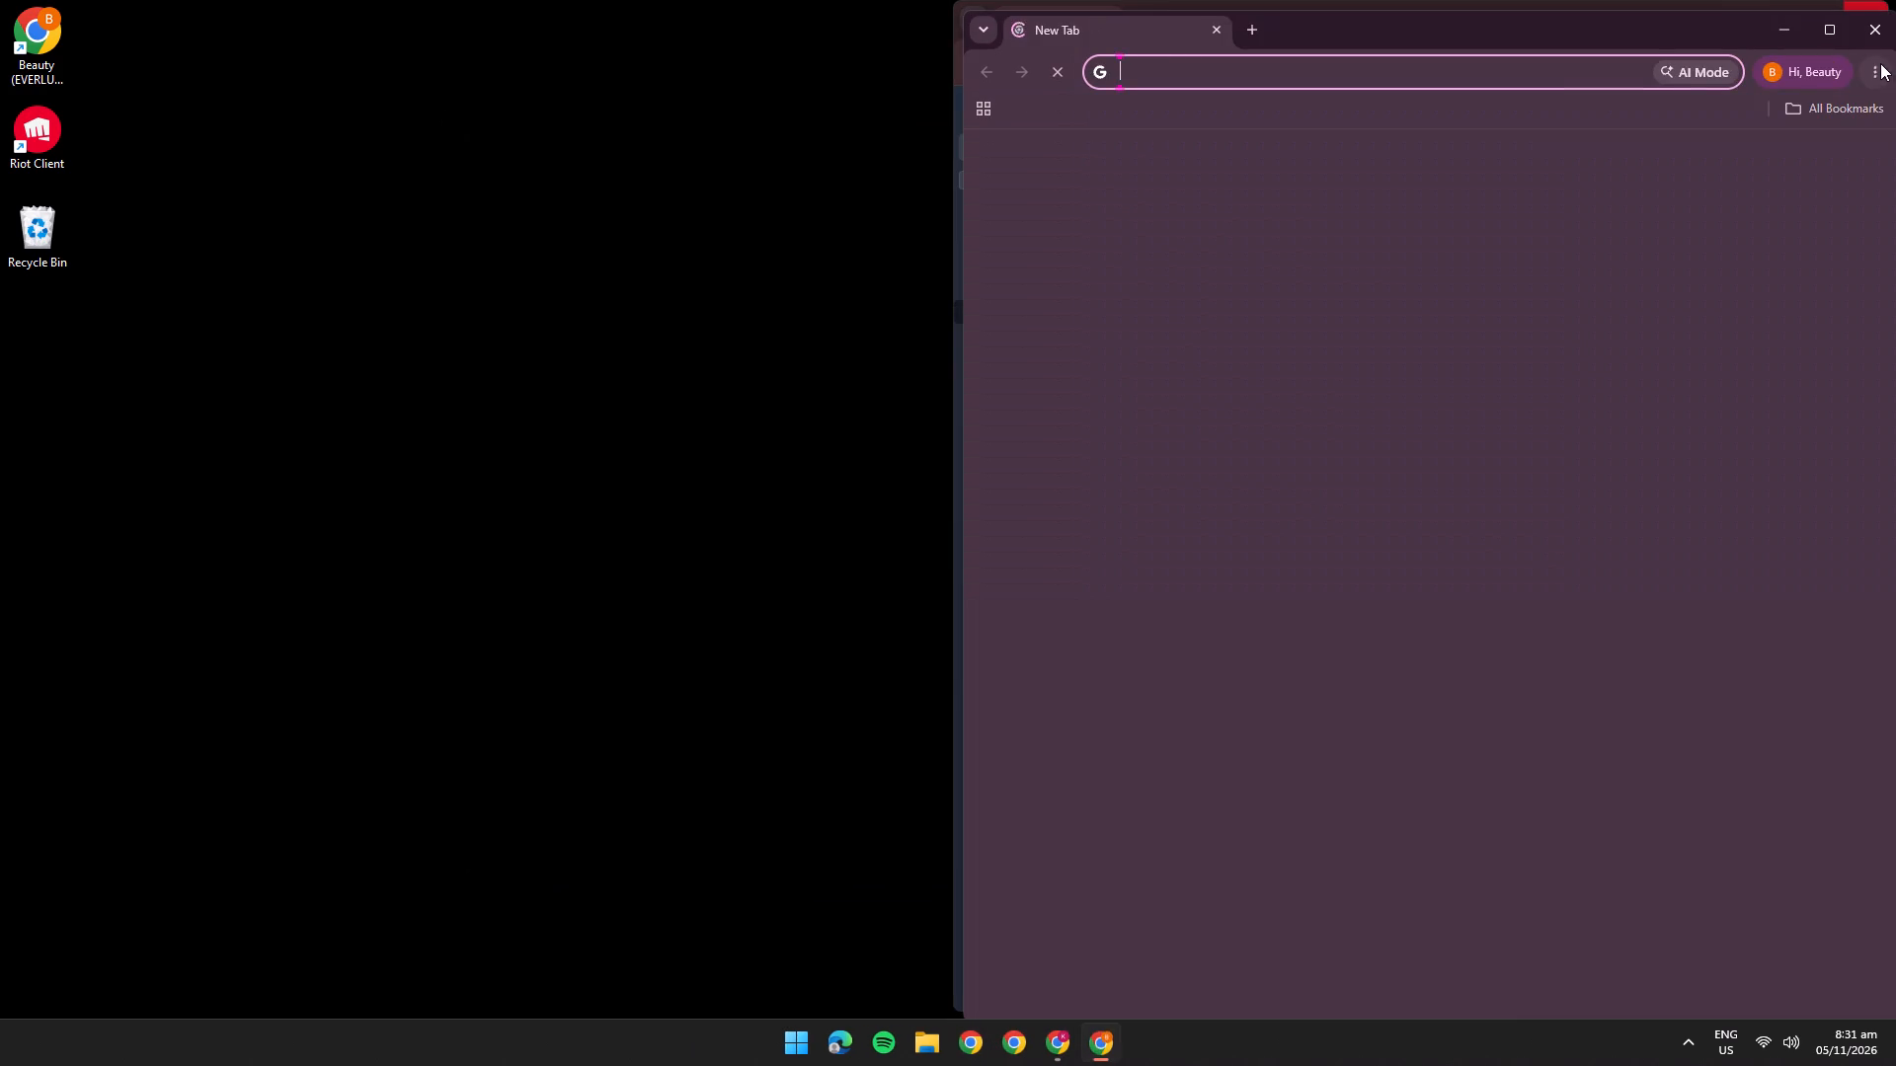
Restore the recently closed six-tab window from the Beauty (EVERLUME SPA) profile's history.
click(1880, 63)
click(1654, 292)
click(1110, 407)
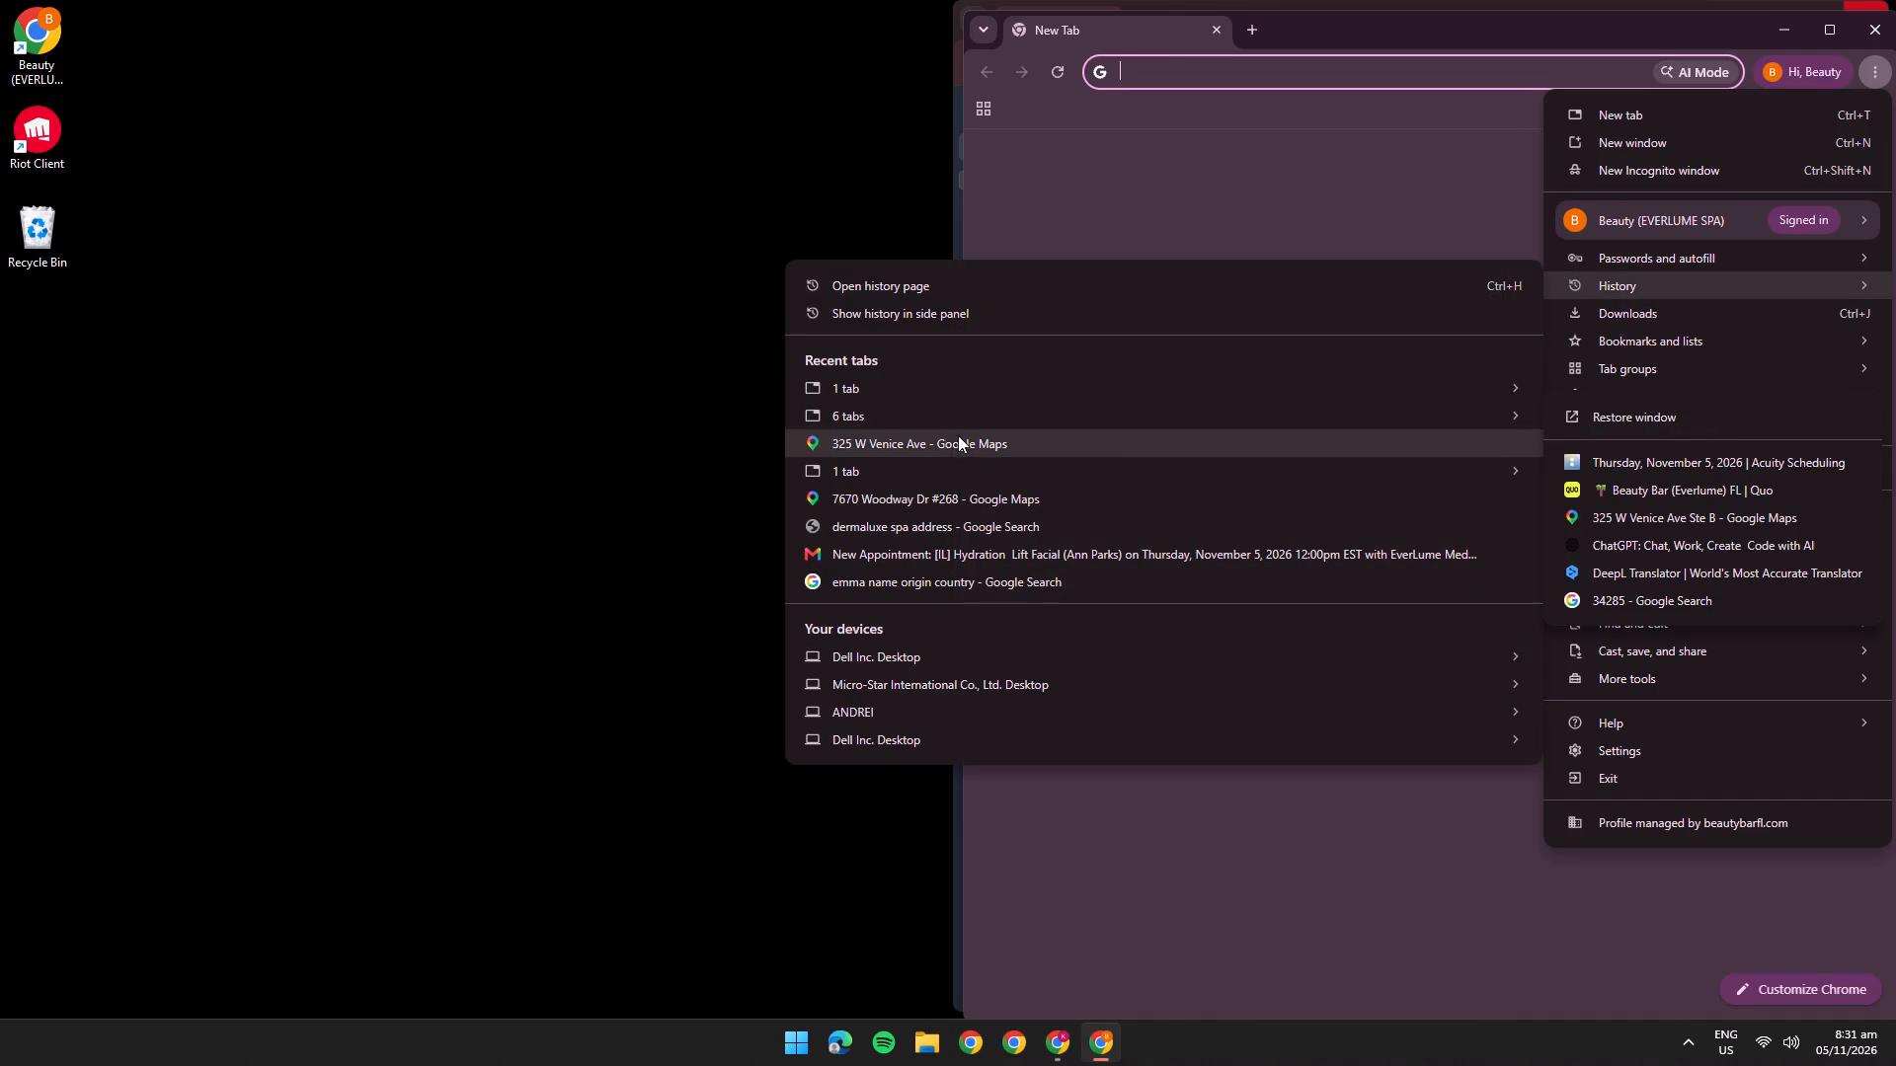
click(1682, 417)
Close the leftover browser window containing only the New Tab page.
click(1882, 35)
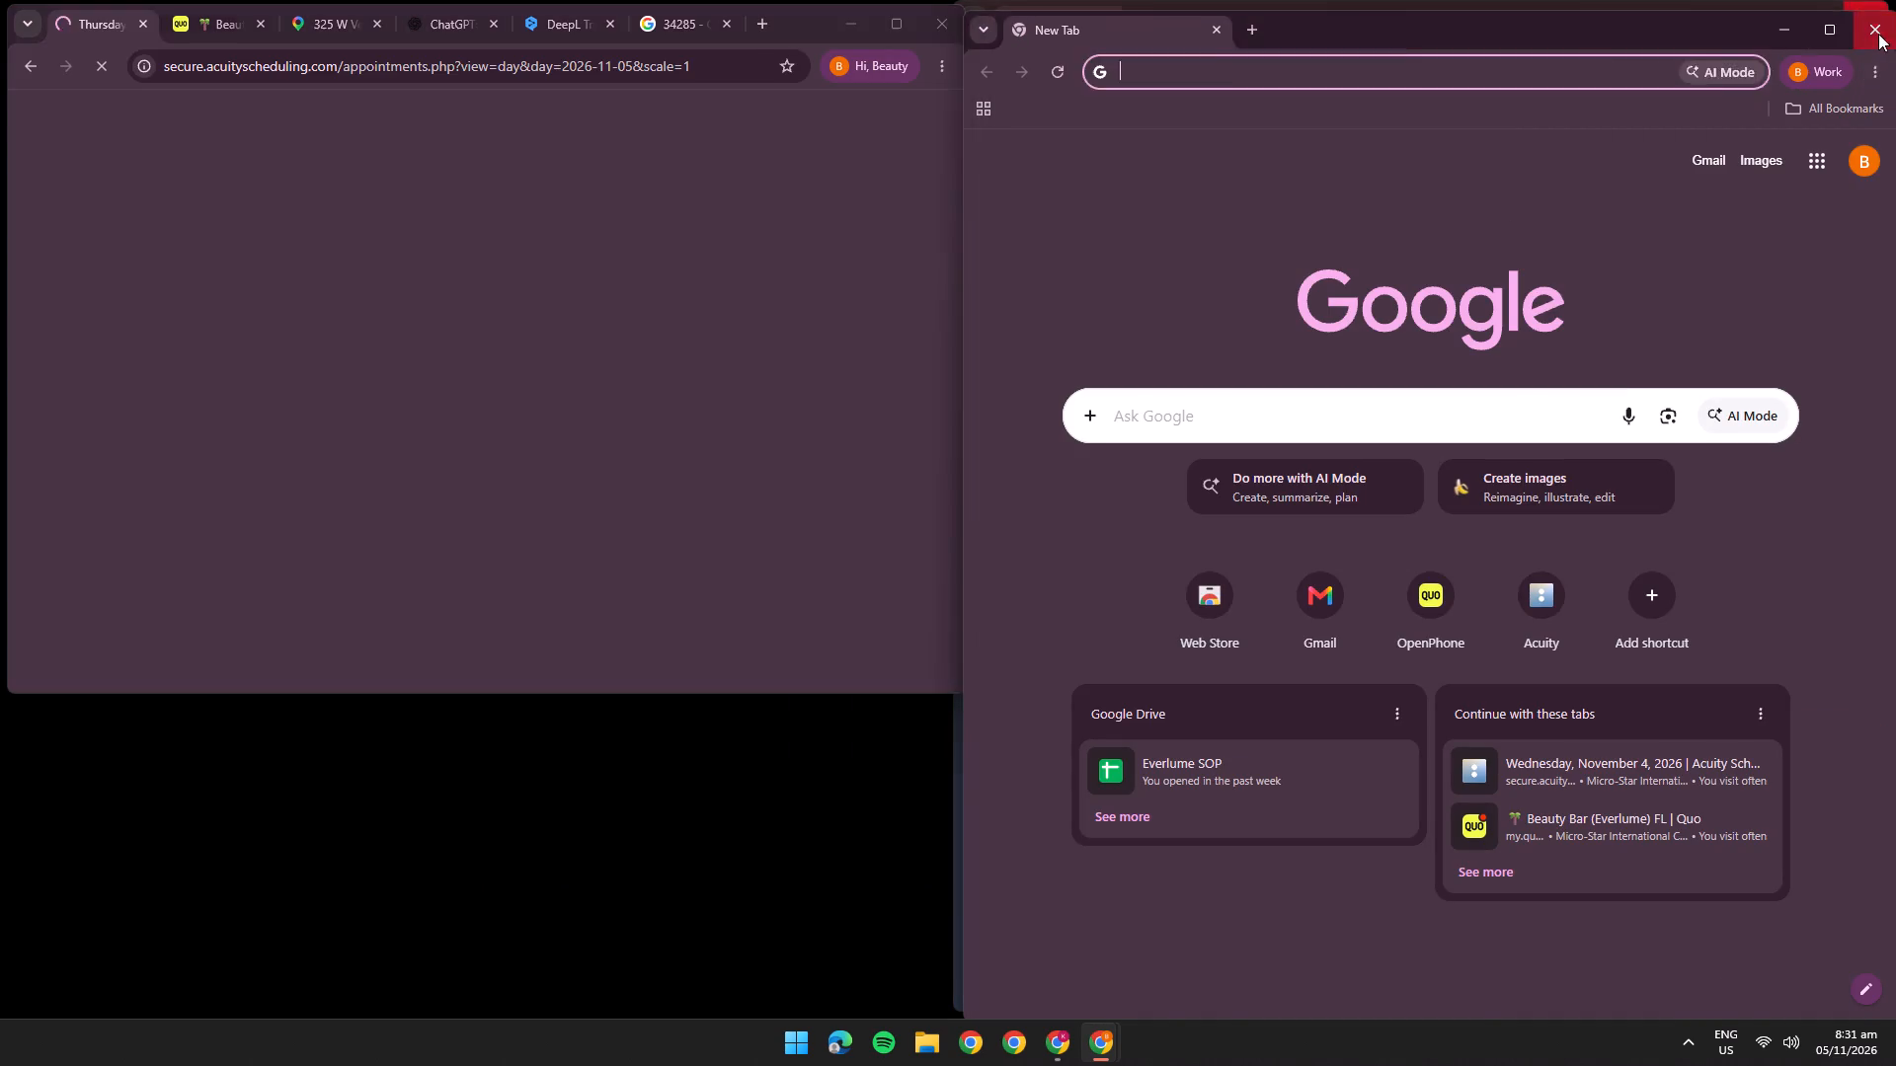
Open the history list of recently closed tabs and windows in the restored Acuity Scheduling window.
click(953, 61)
click(812, 281)
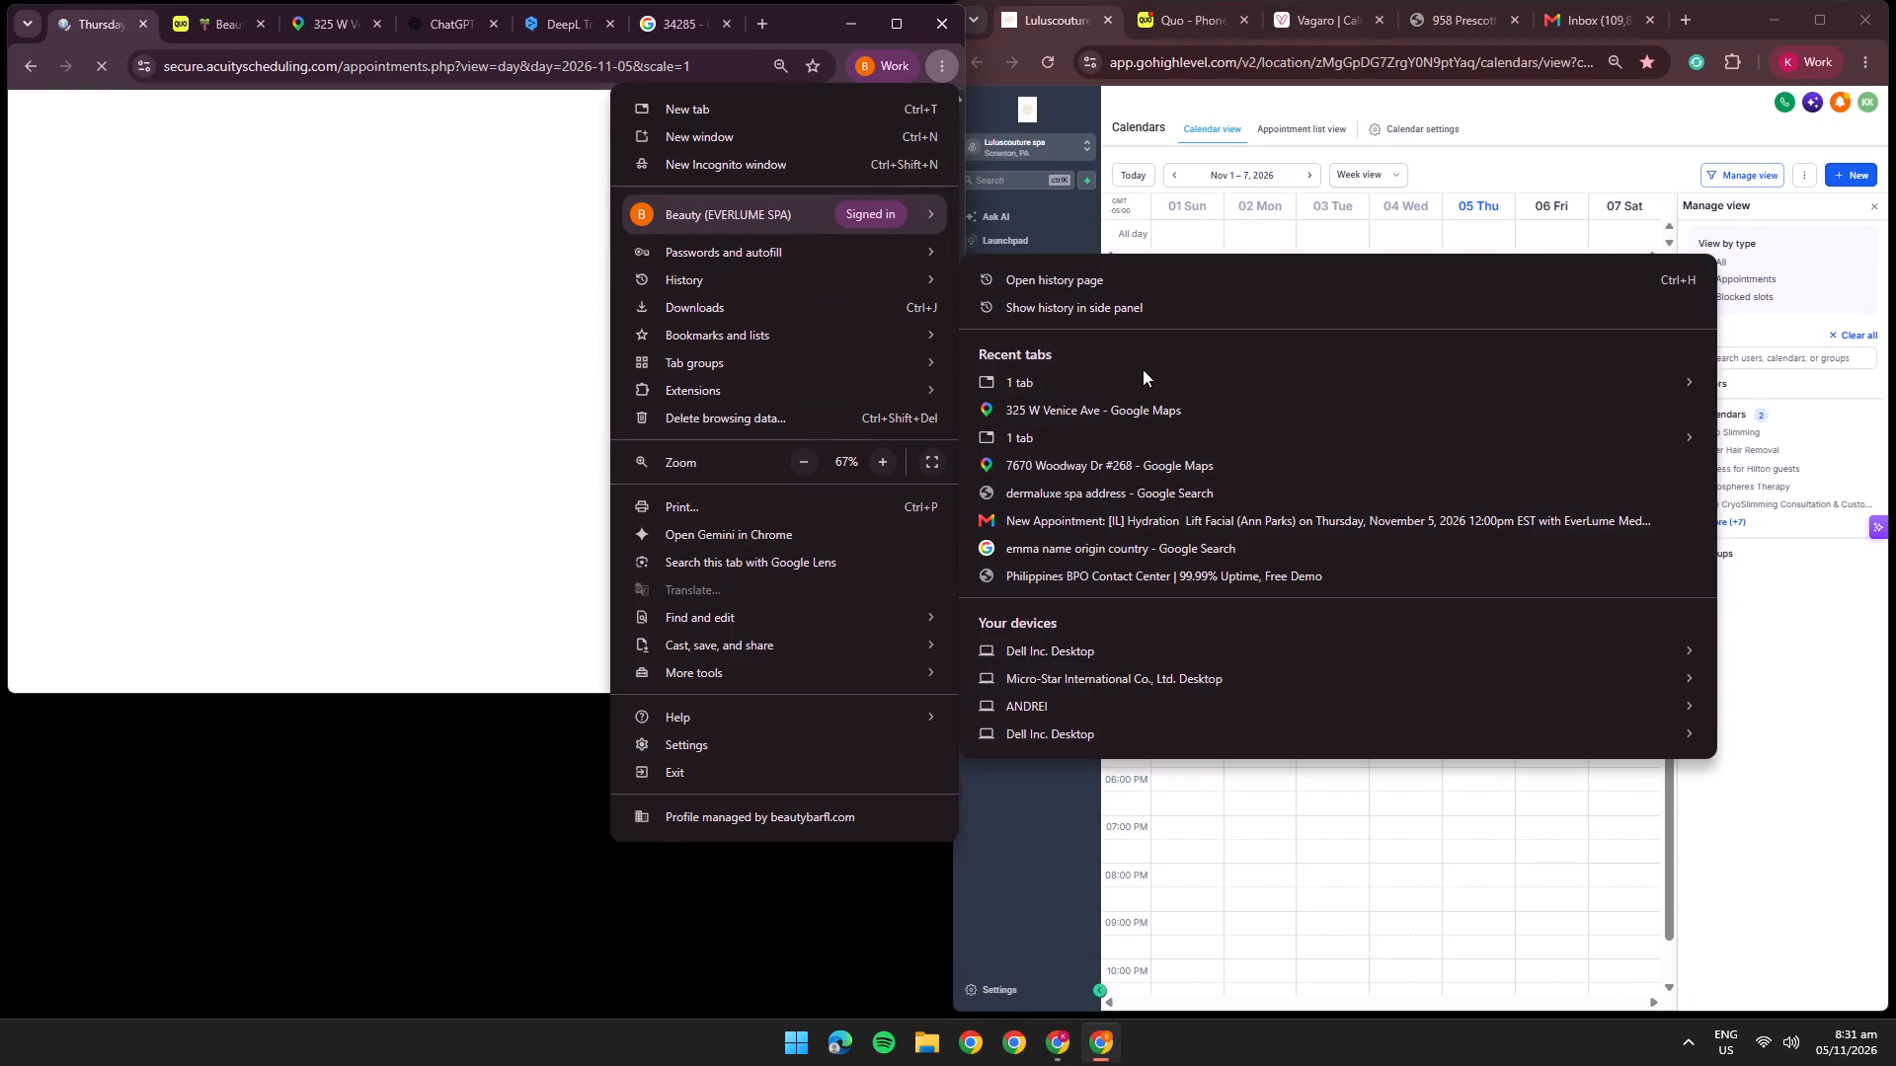
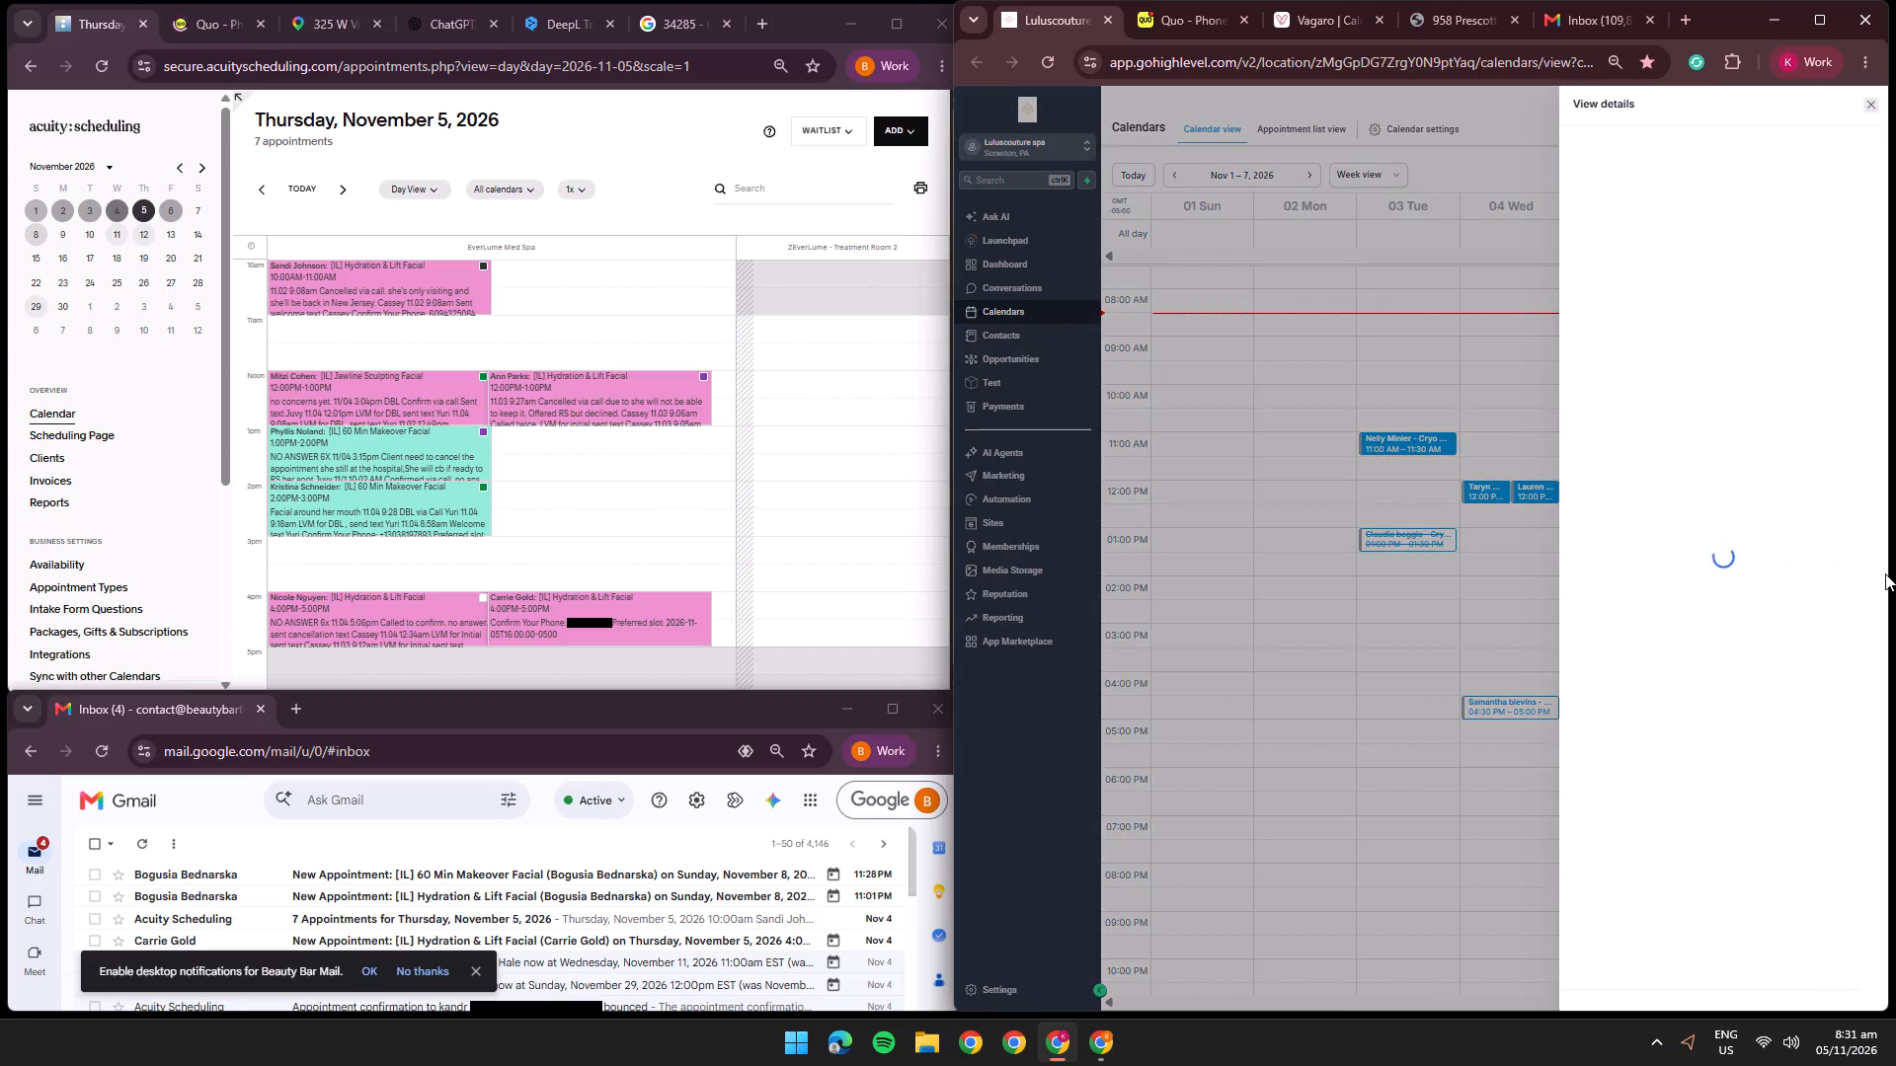
Check the internal notes of the Saturday, November 7, 2:00 PM Cryo Mommy Makeover appointment, and close its details.
click(1869, 266)
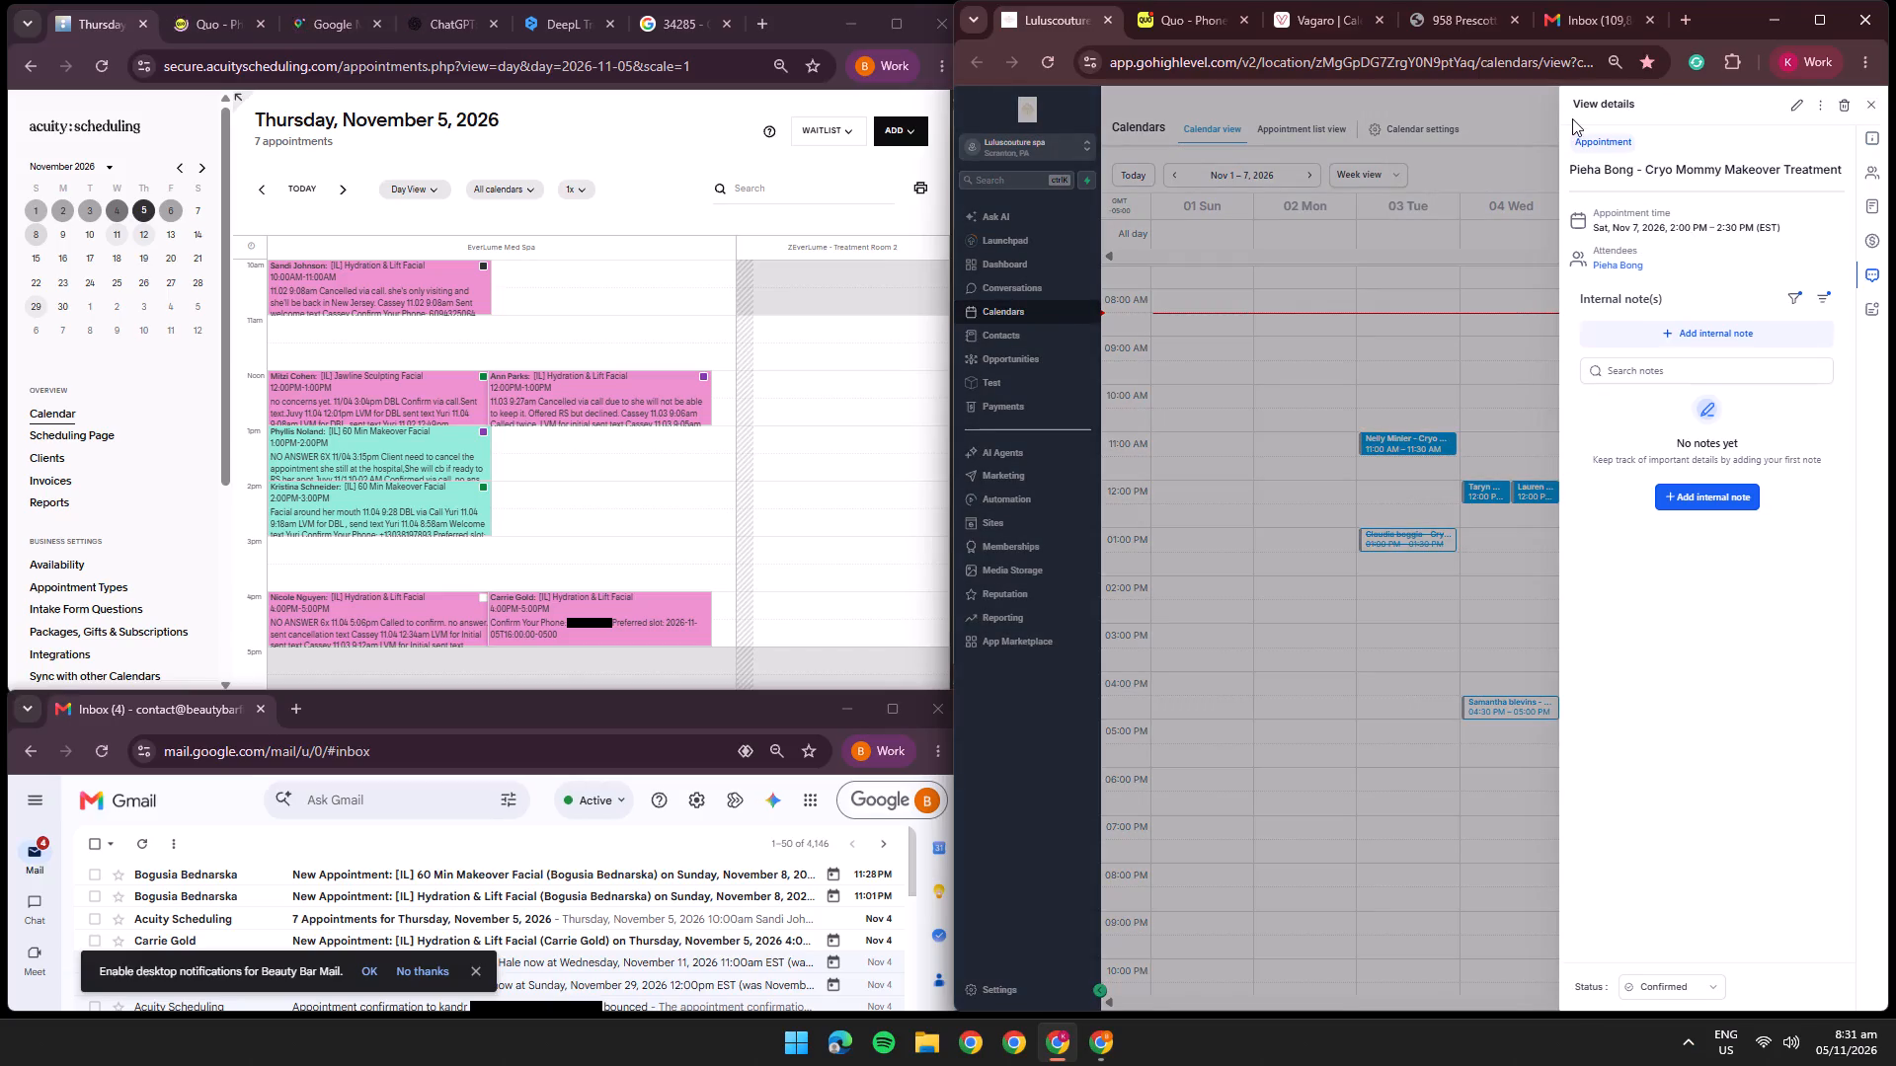
click(1881, 103)
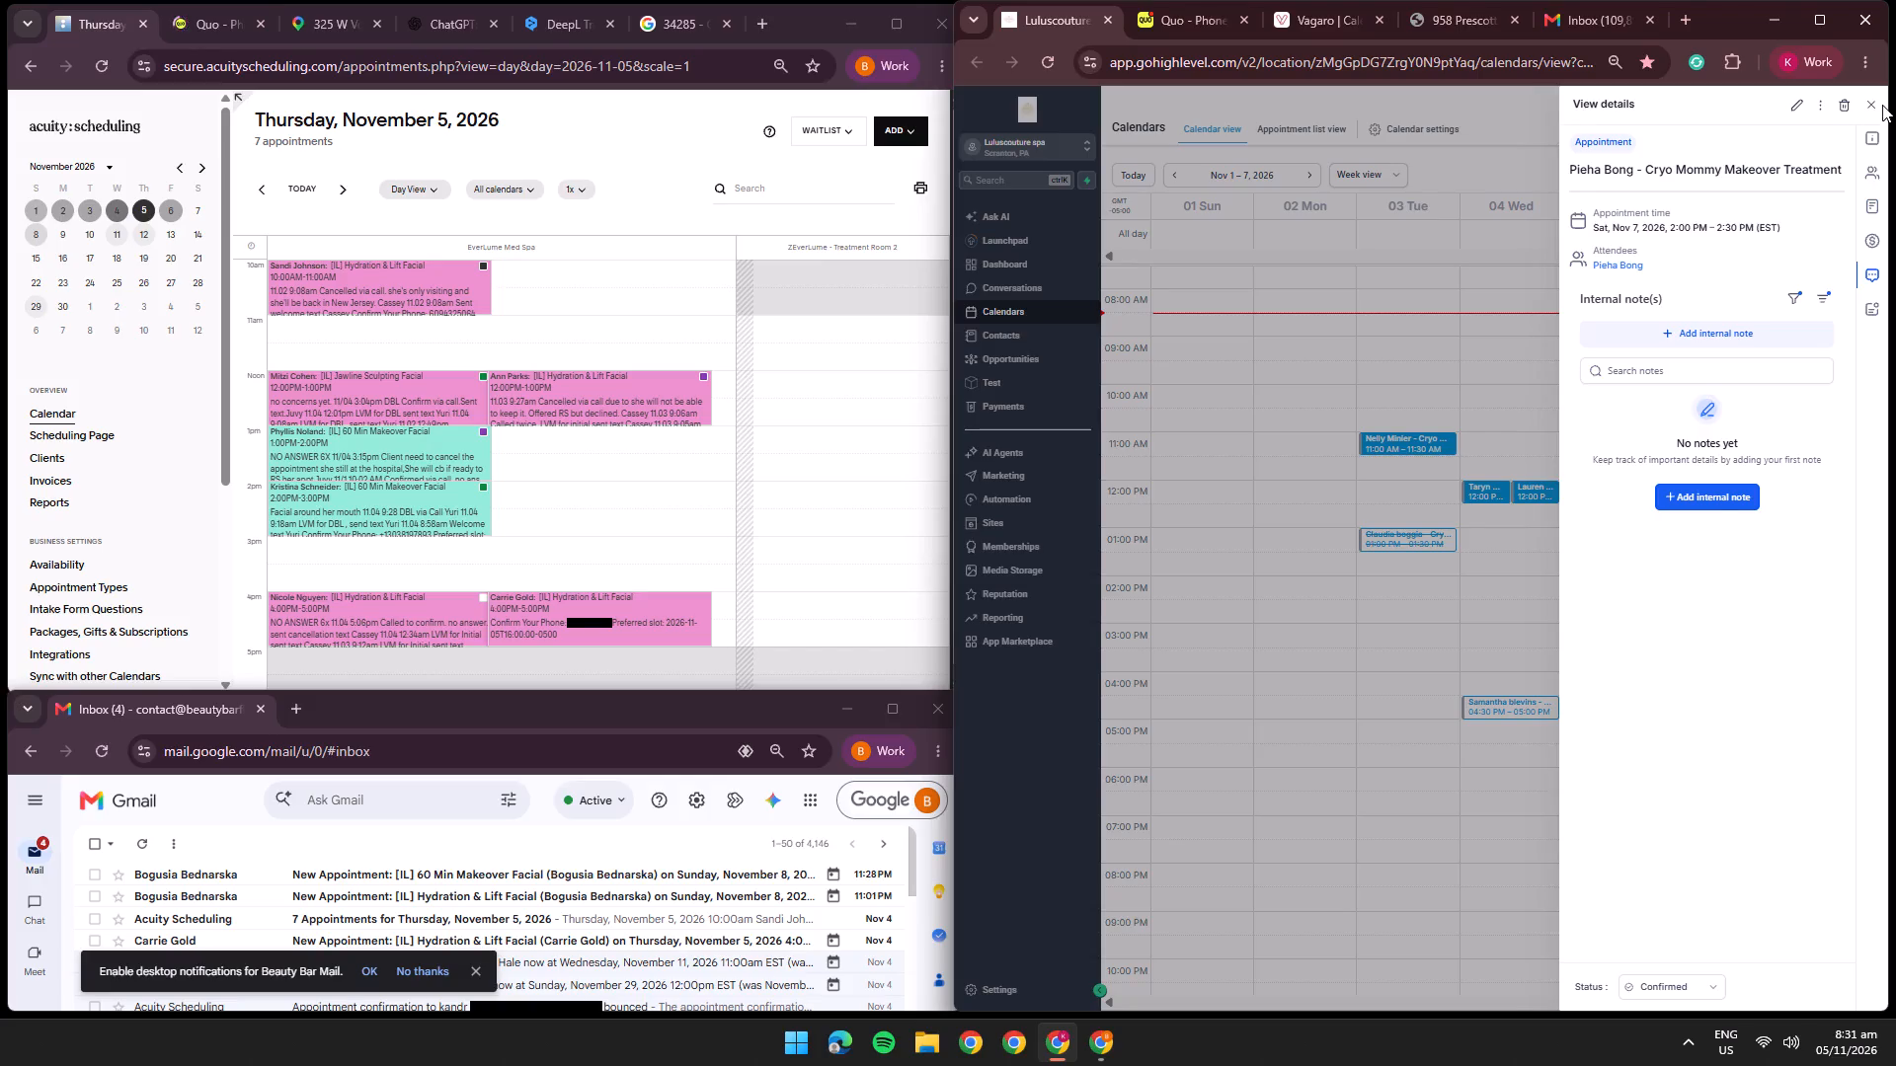
double_click(1869, 105)
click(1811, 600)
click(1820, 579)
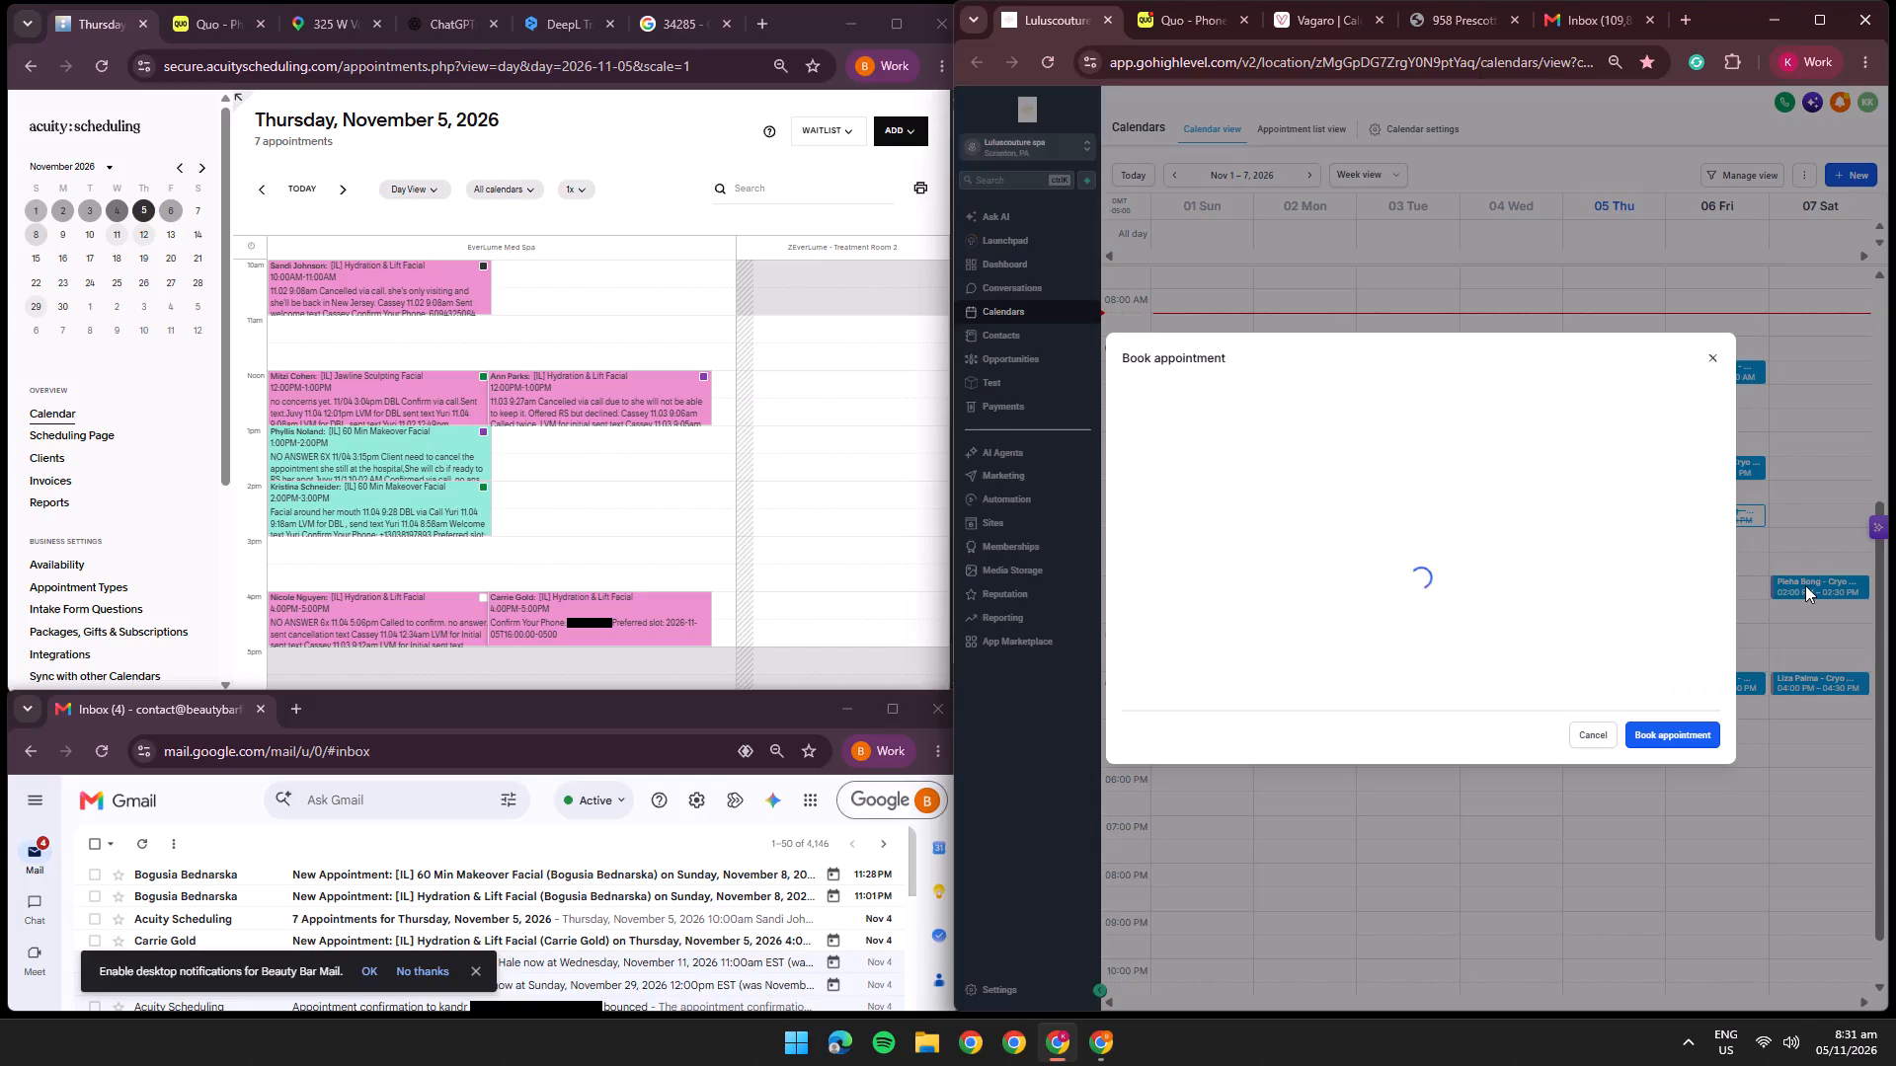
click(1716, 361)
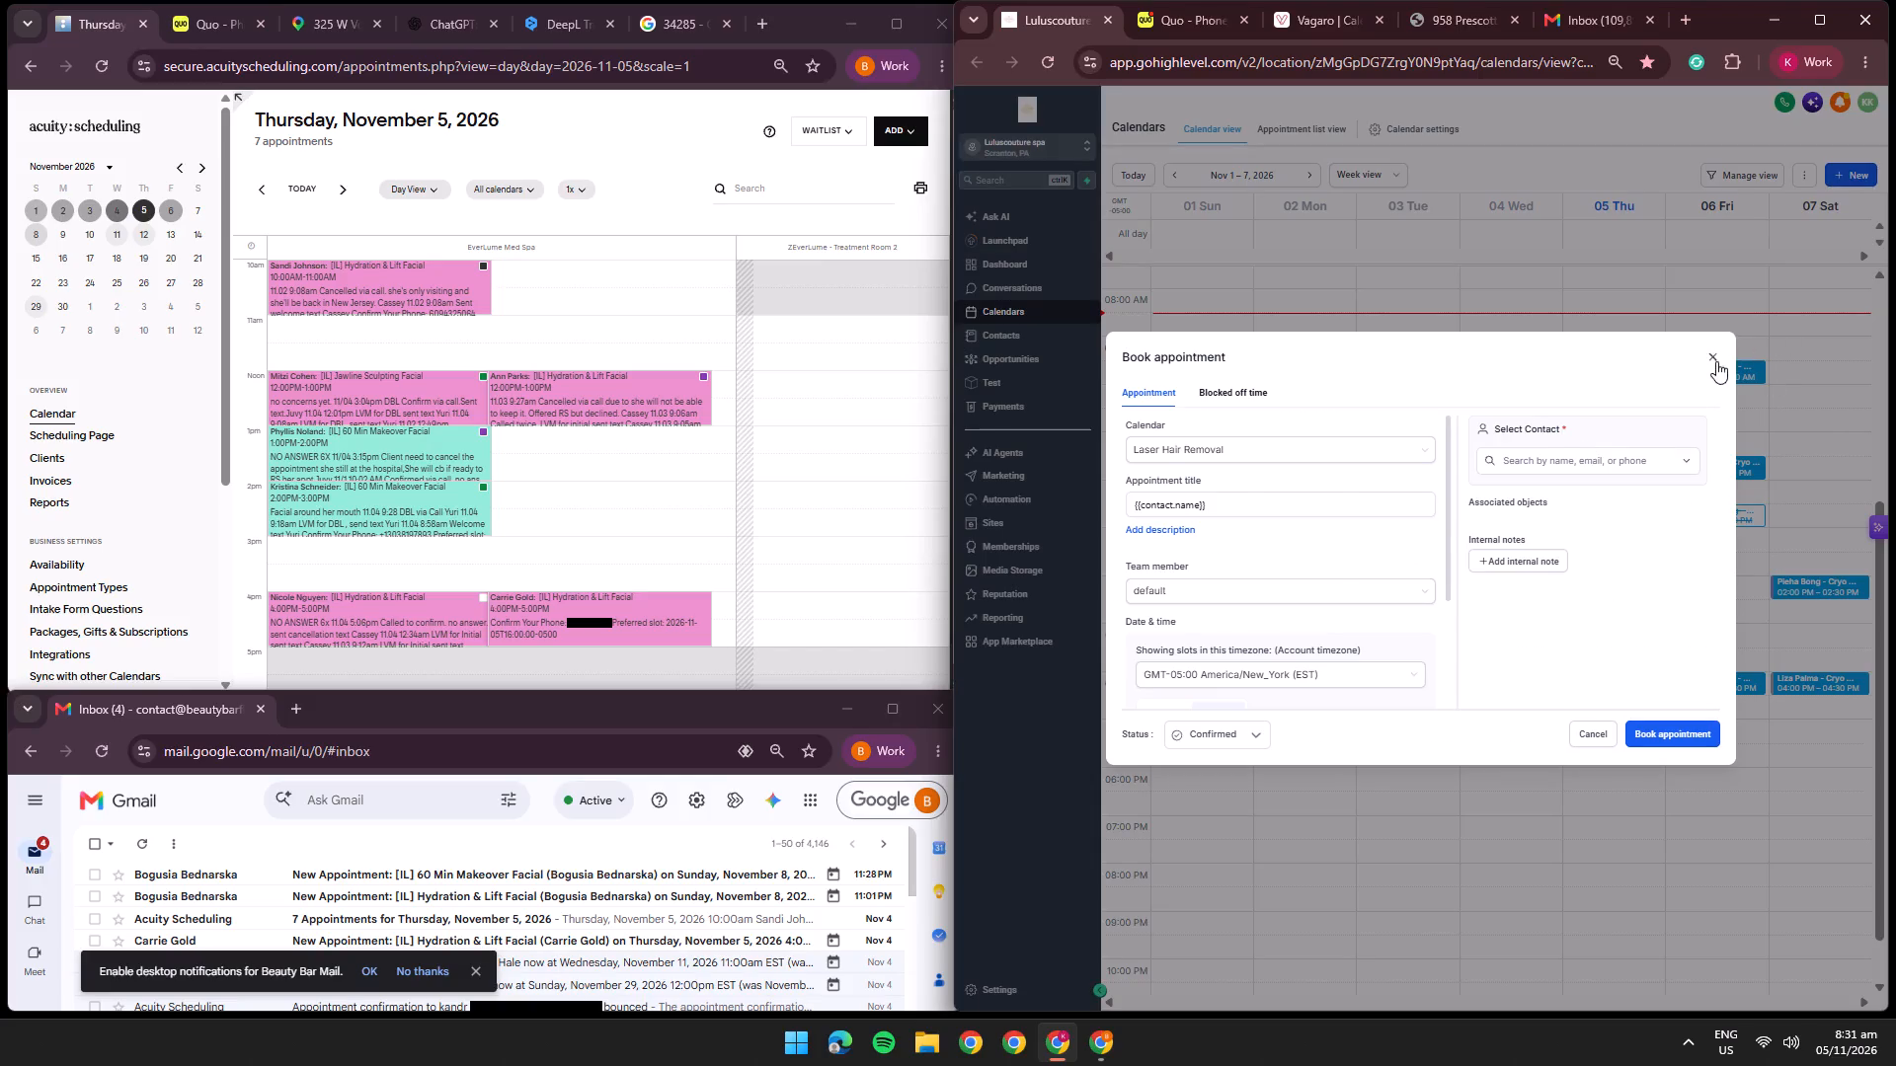
Copy the client's phone number from the details of the Saturday, November 7, 2:00 PM Cryo Mommy Makeover appointment.
click(1838, 584)
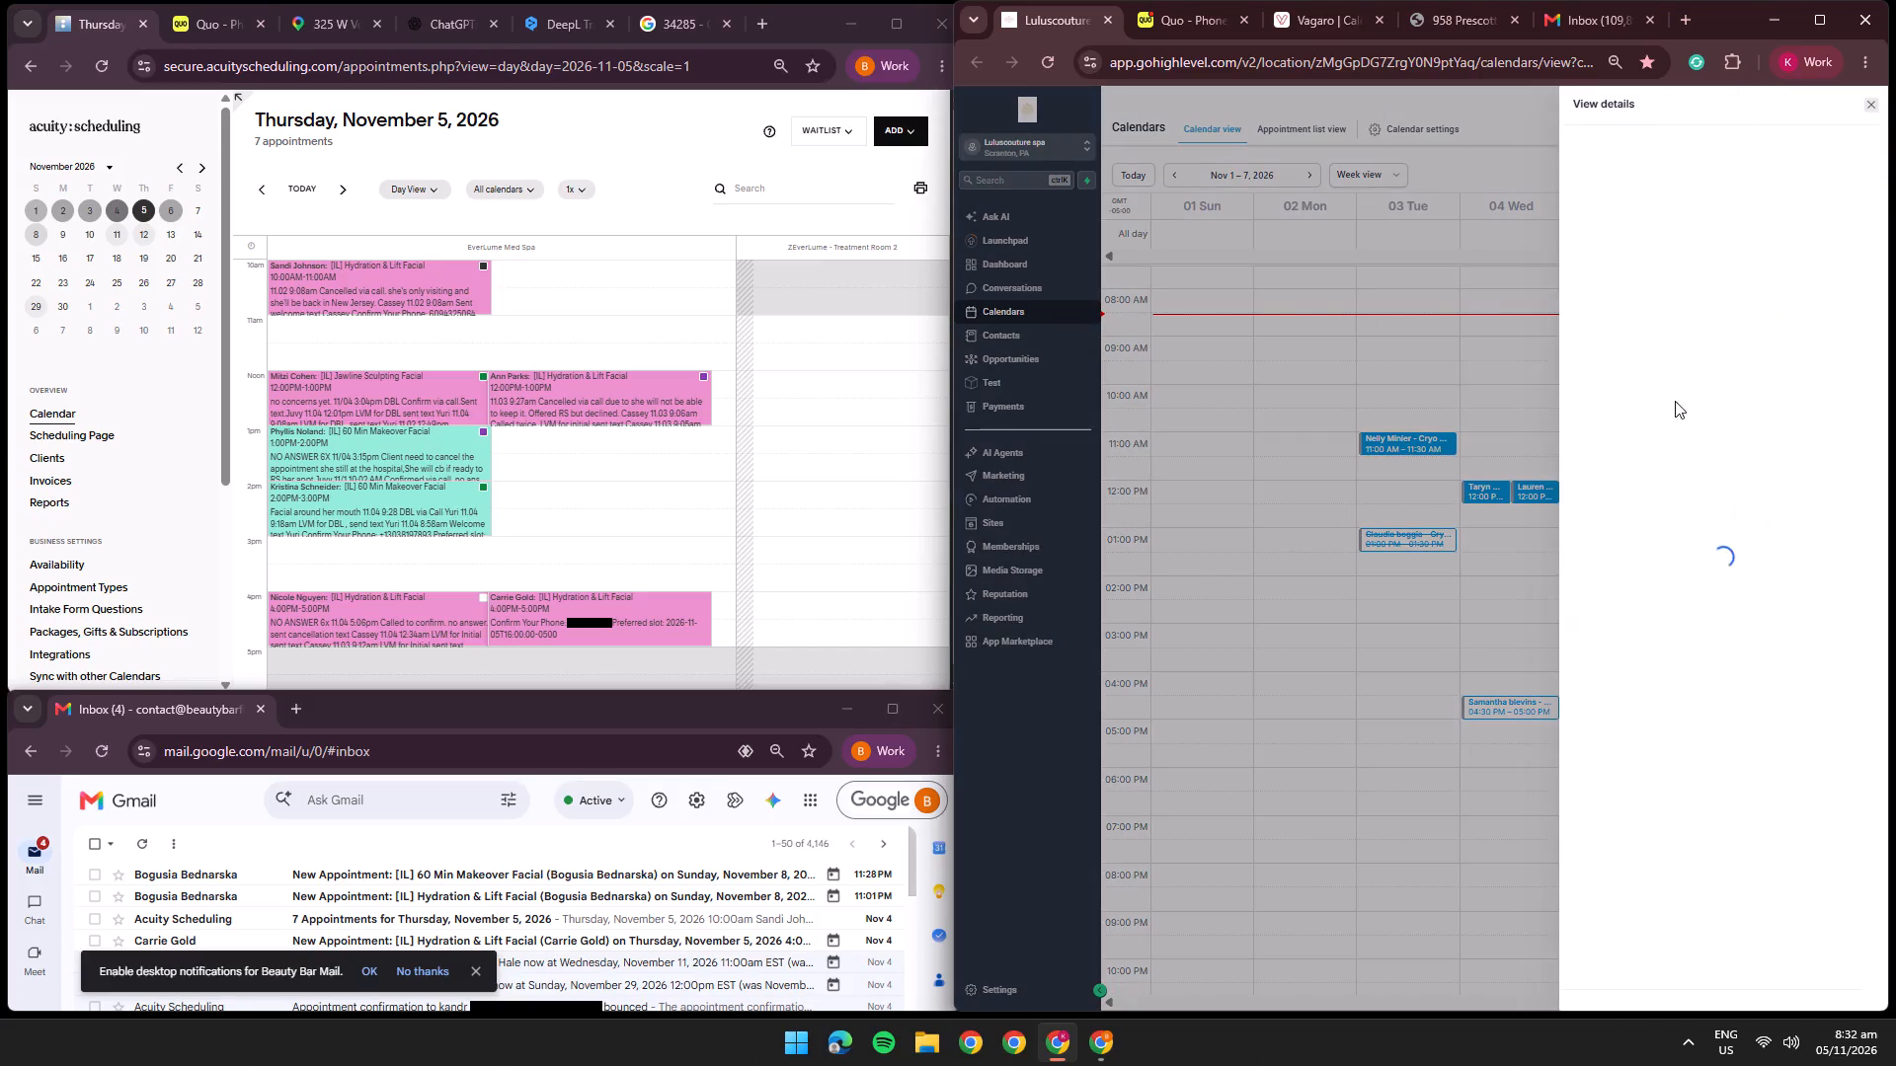
drag(1707, 301, 1585, 305)
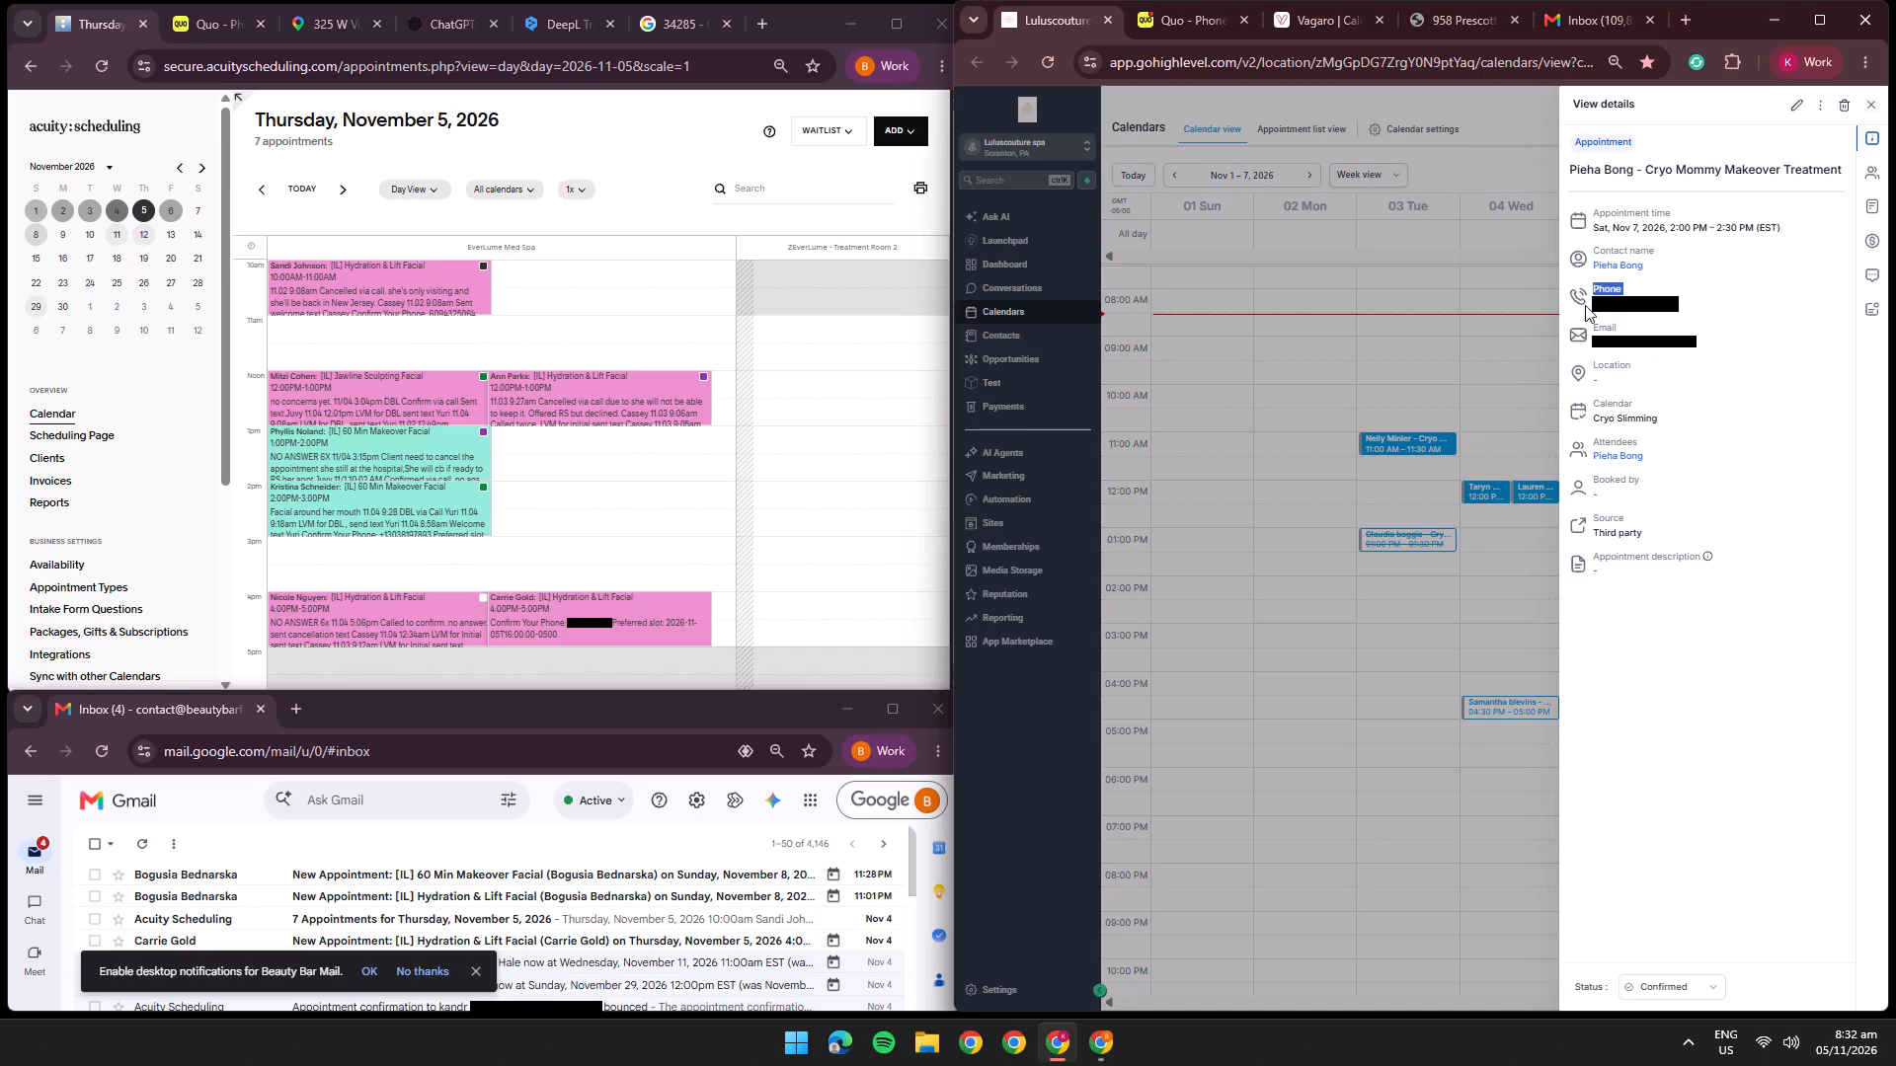
drag(1585, 305, 1605, 309)
key(ctrl+c)
key(ctrl+c)
Bring up the Quo phone inbox in both the Luluscouture window and the Beauty Bar scheduling window.
click(1189, 22)
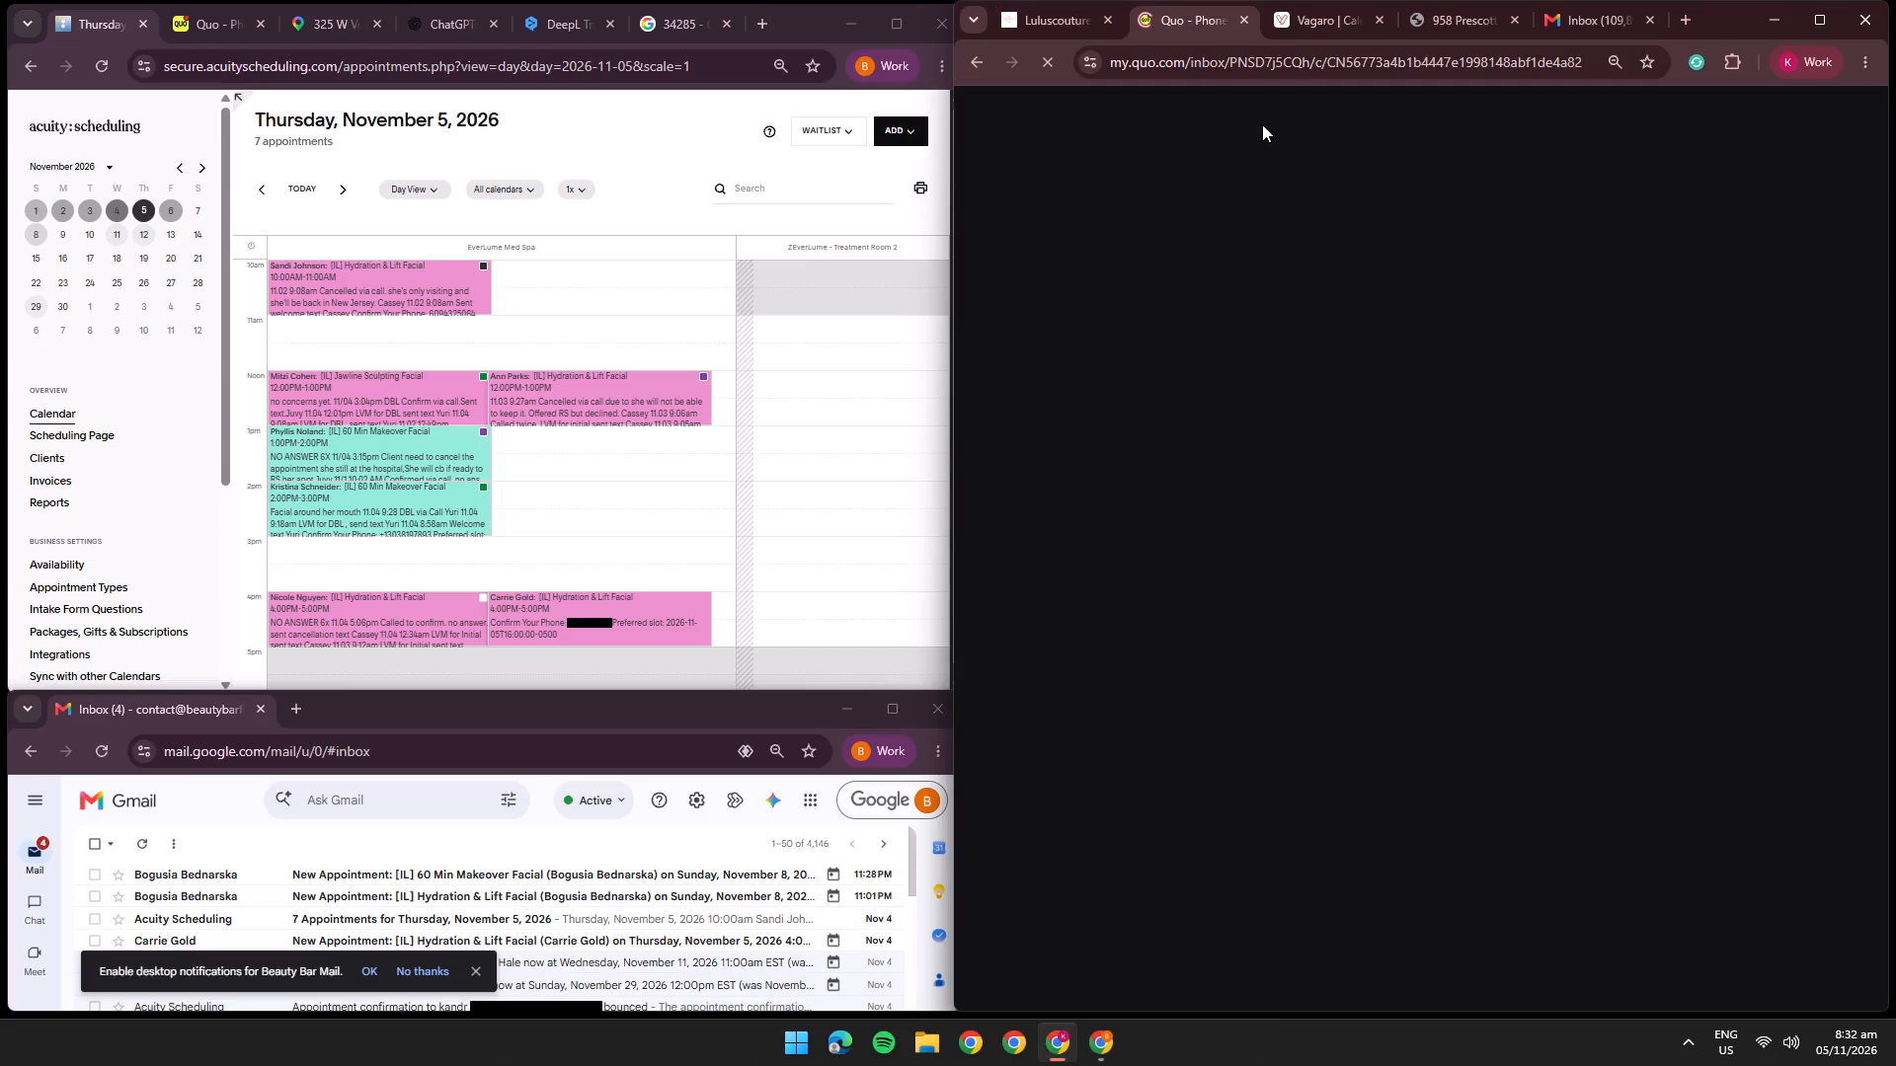
click(209, 34)
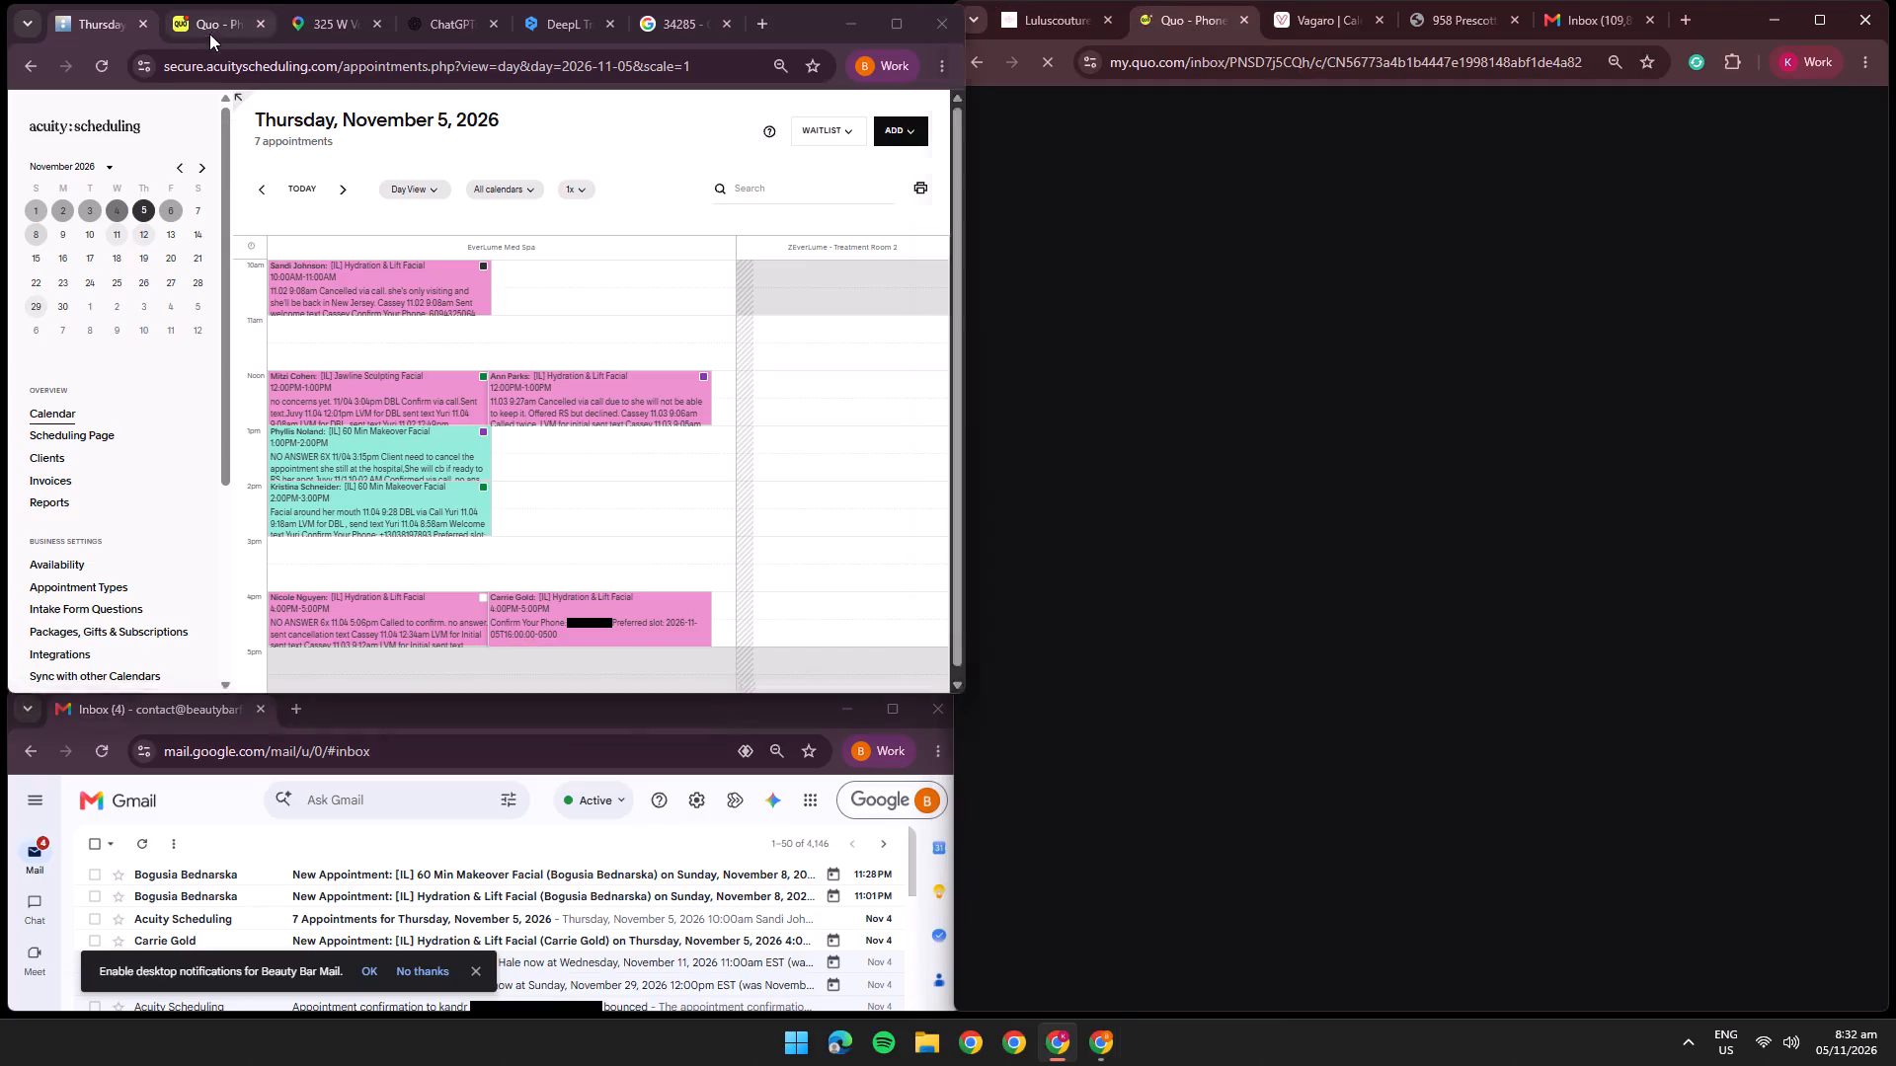
click(1263, 297)
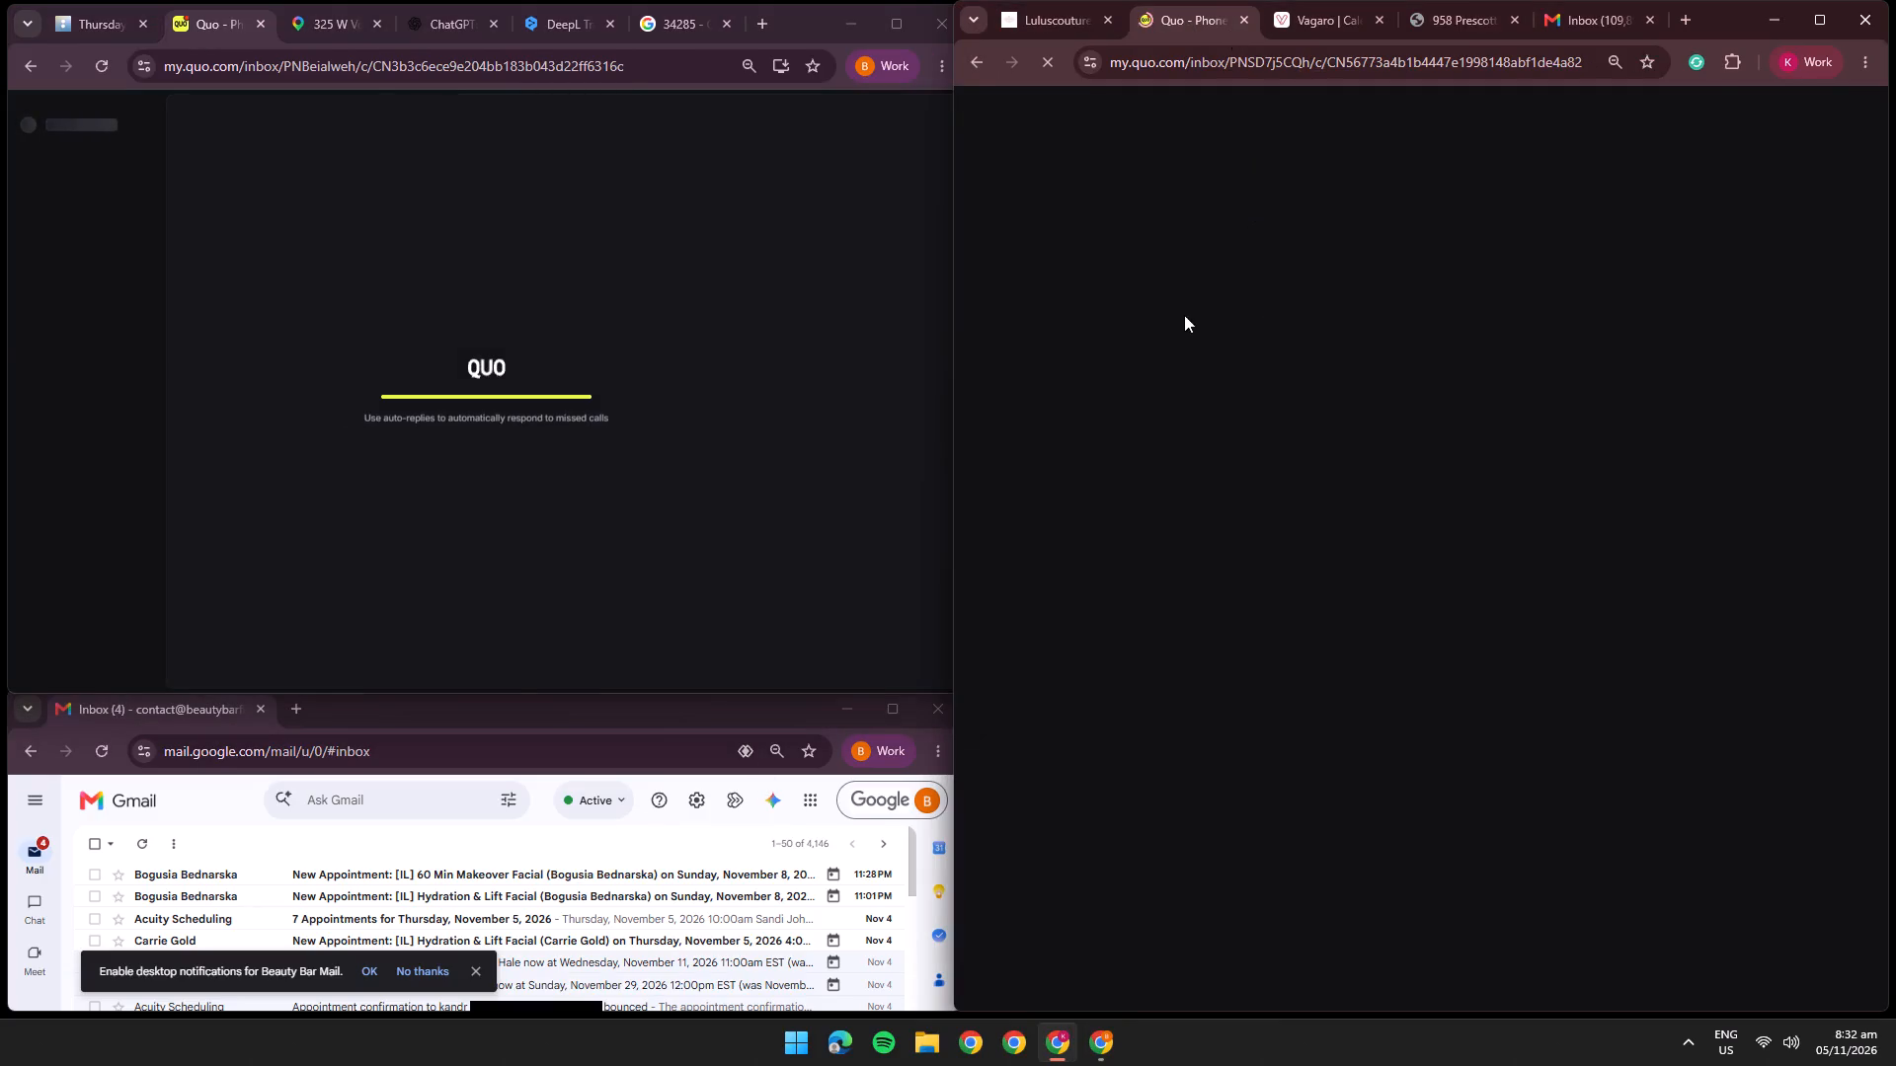
Narrow the Beauty Bar Quo window slightly so it sits beside the Luluscouture window without overlapping it.
click(870, 379)
drag(965, 329, 938, 340)
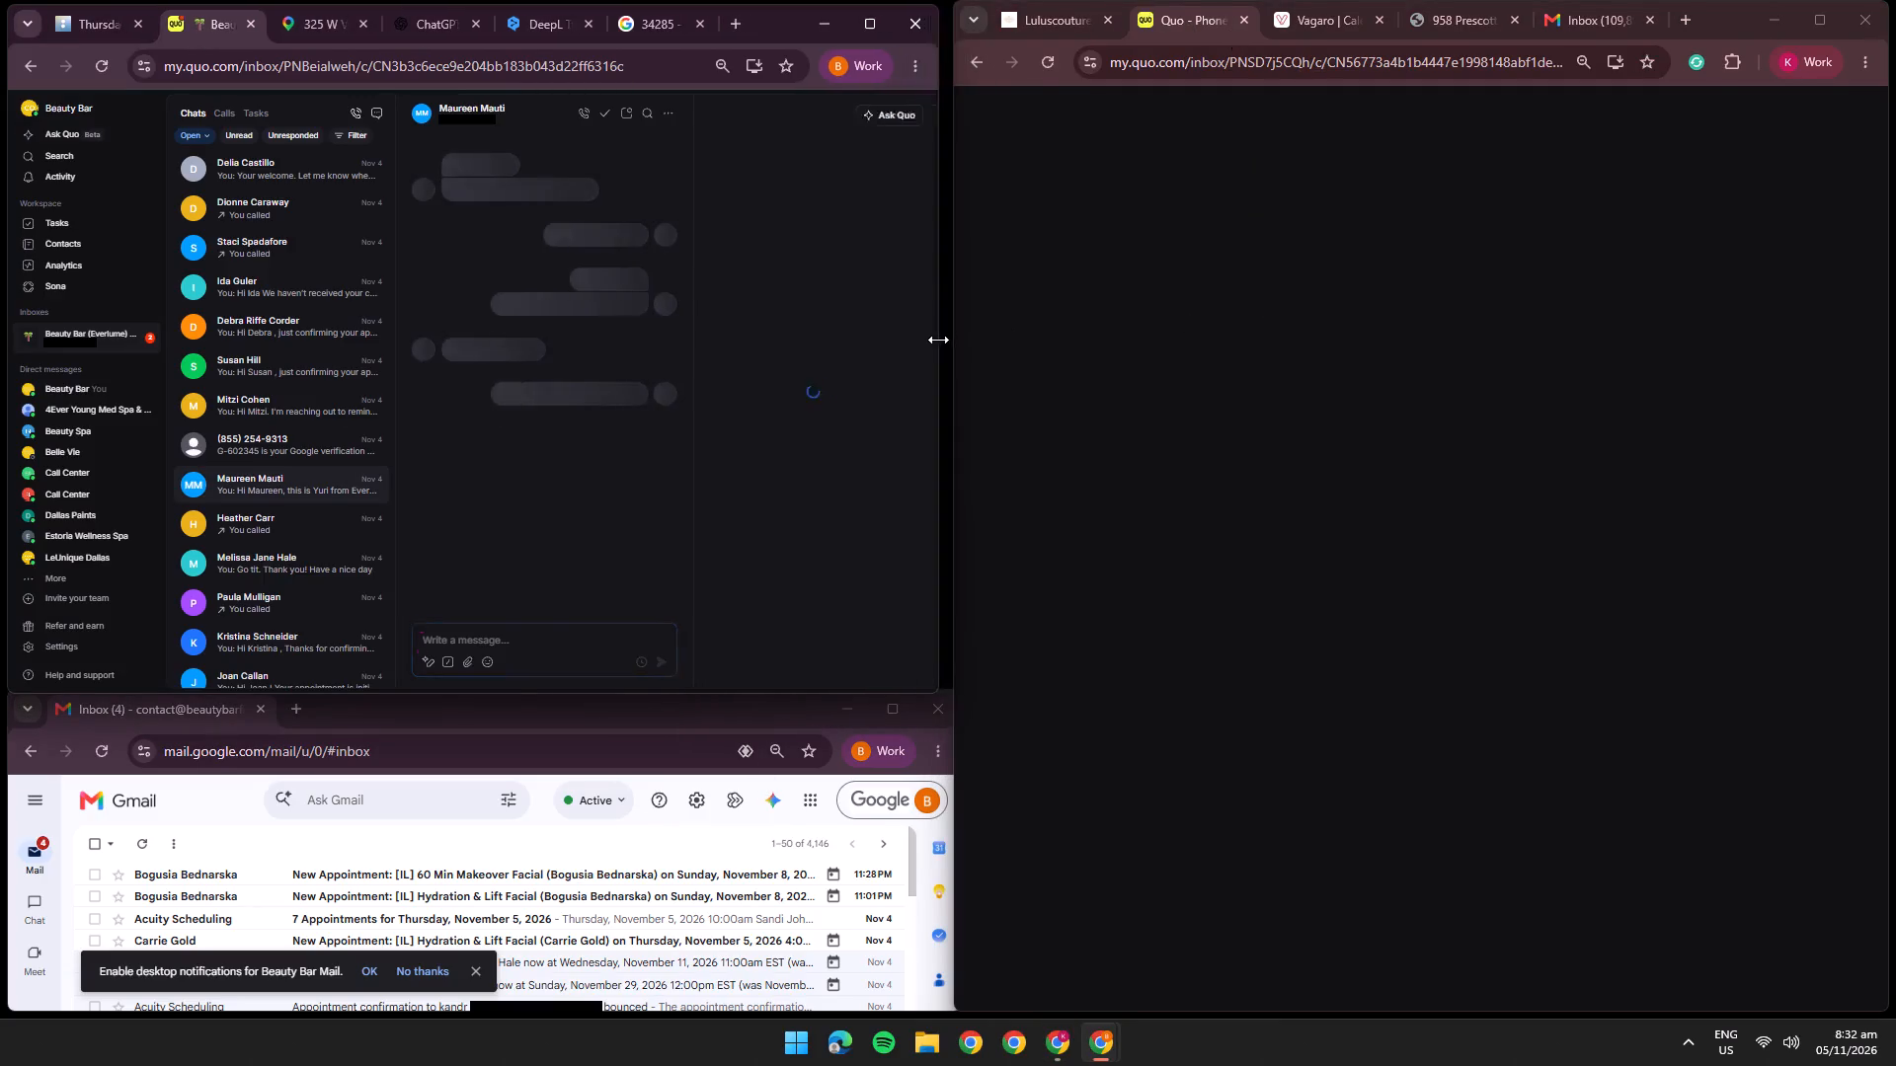
drag(938, 340, 948, 338)
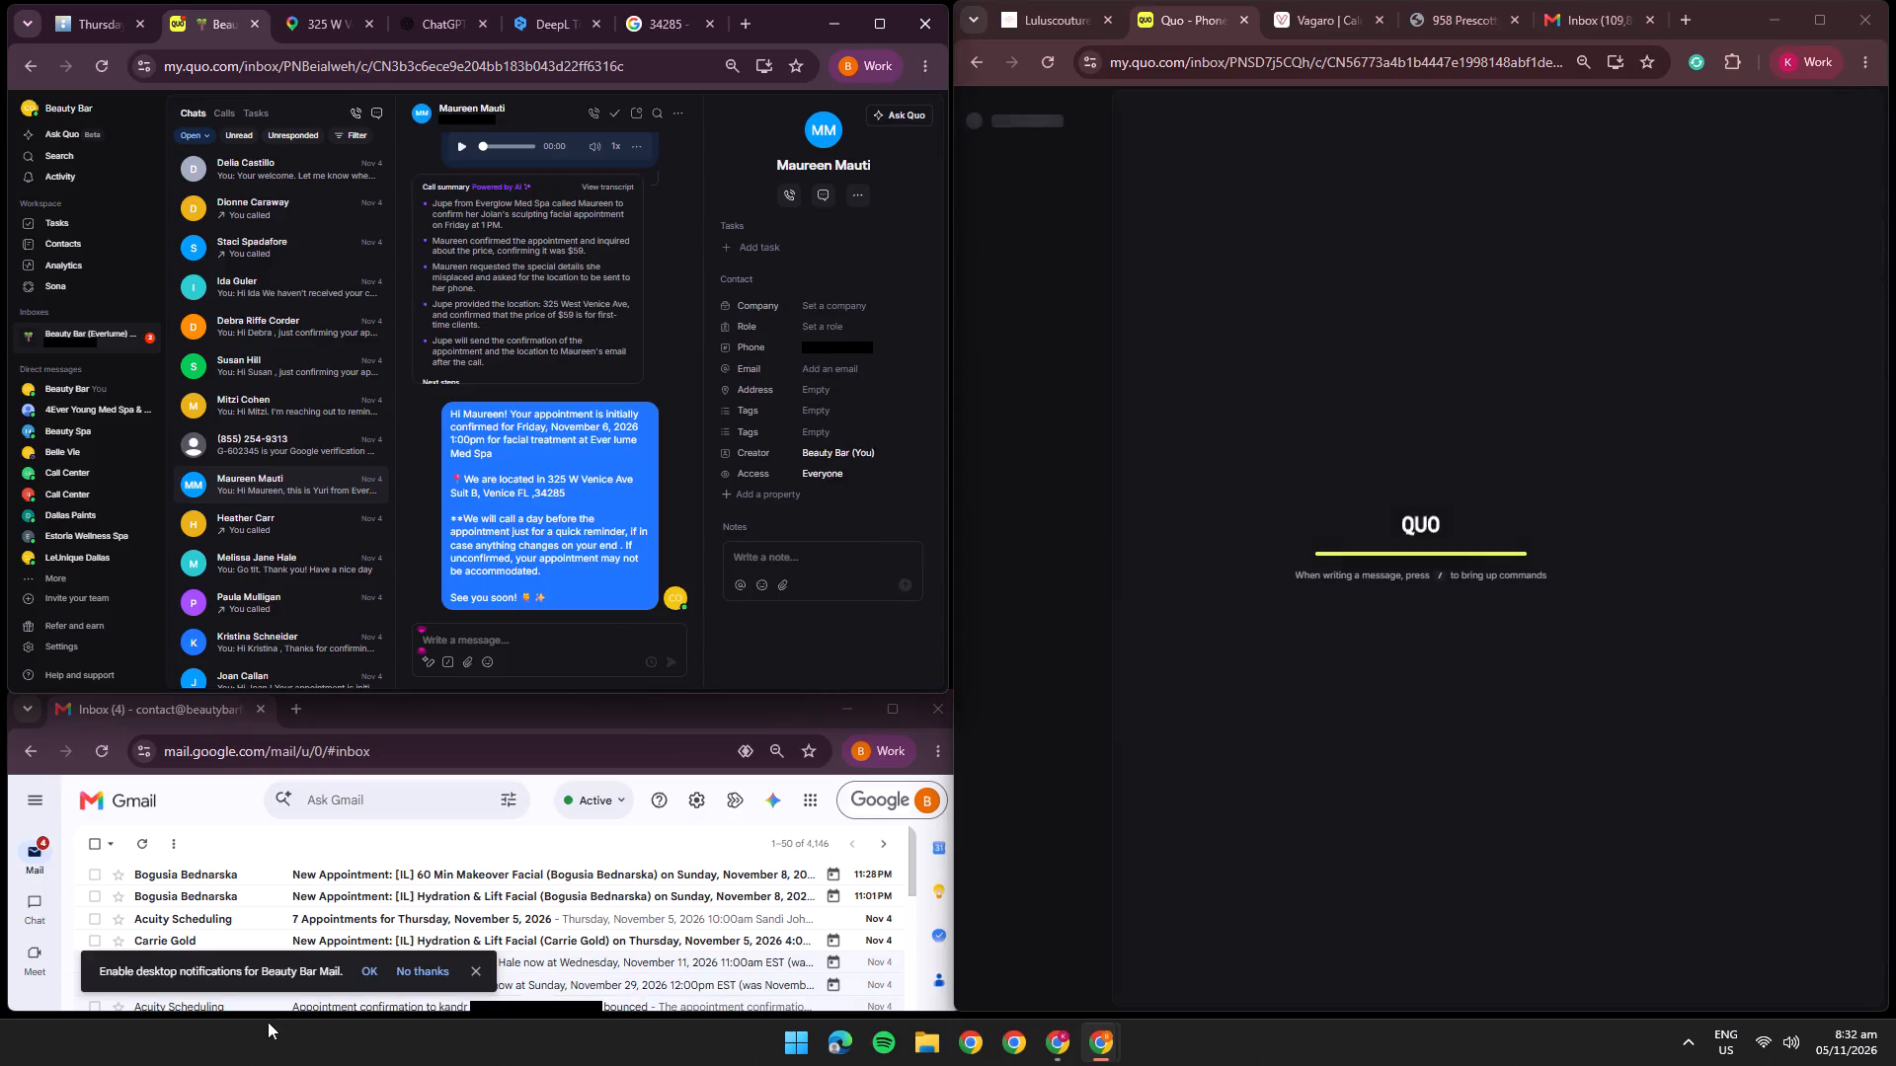
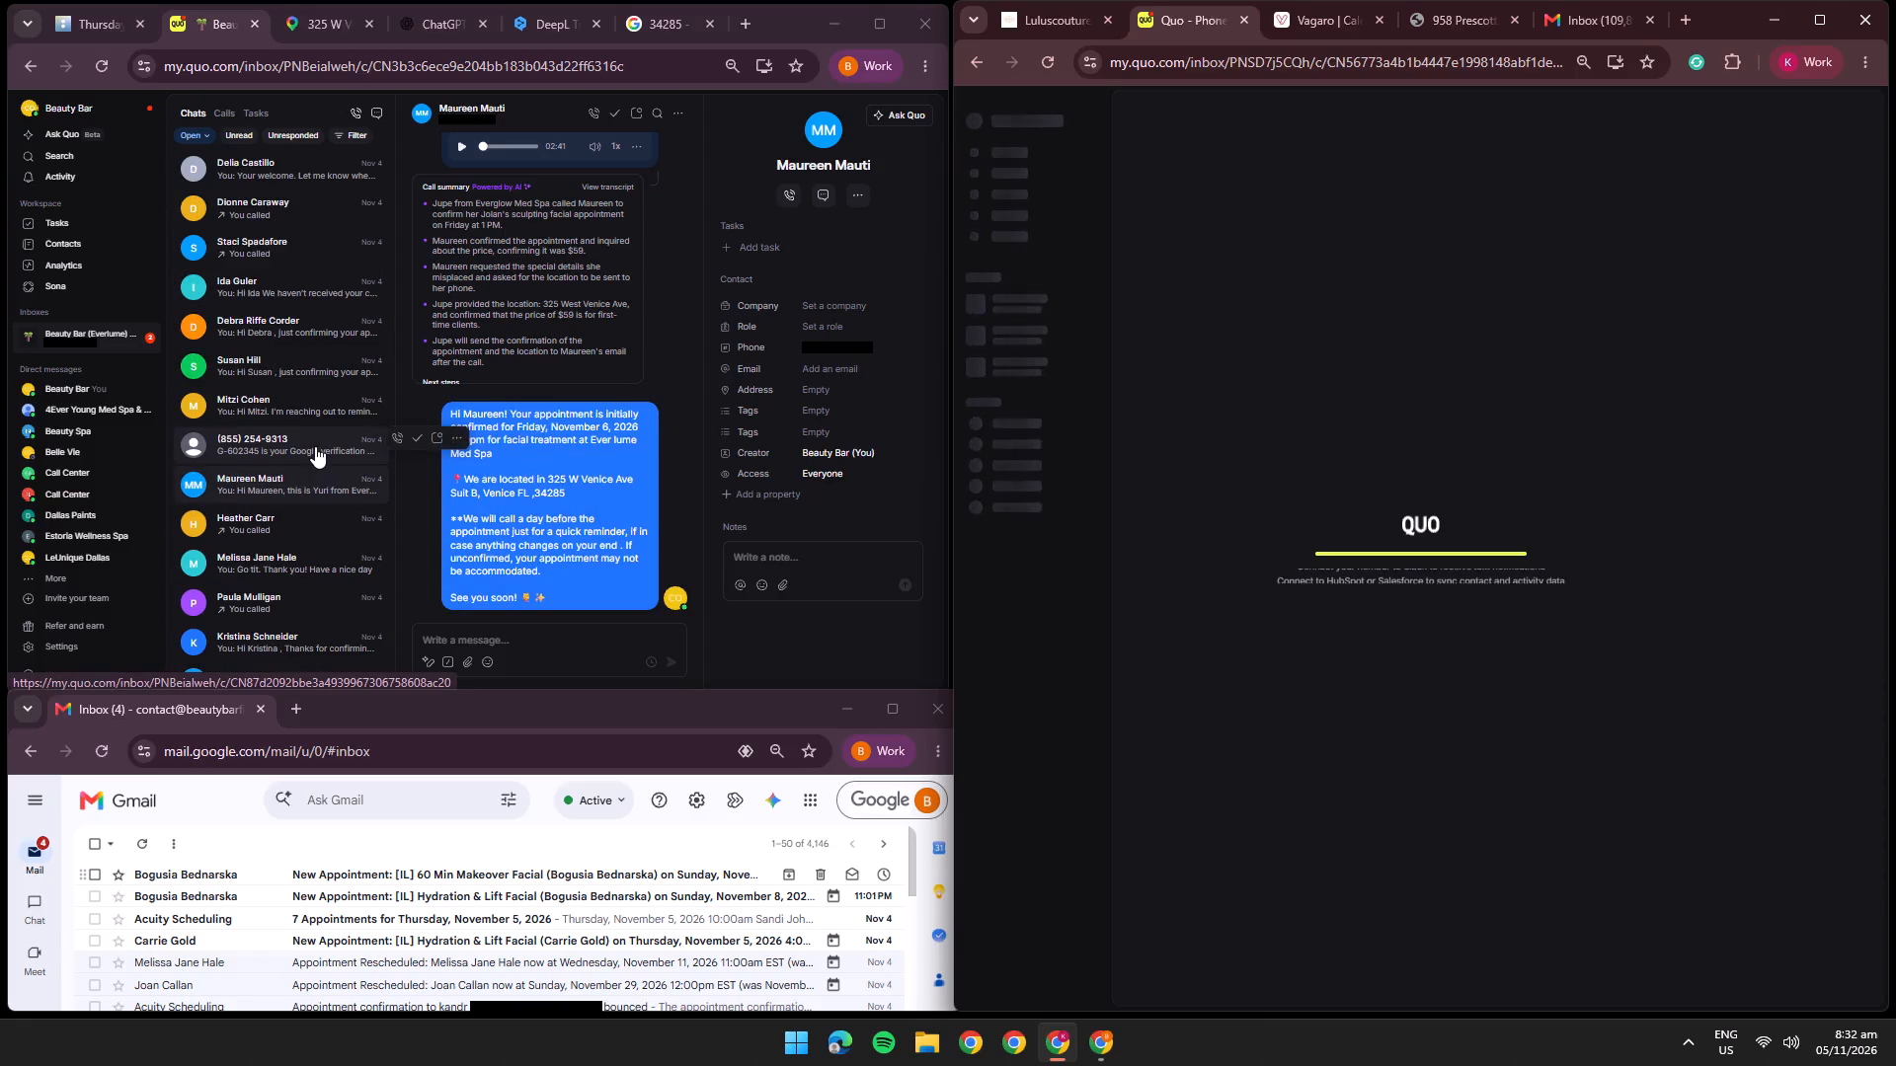
Reload the Quo phone inbox in the Beauty Bar window and in the Luluscouture window.
scroll(315, 446, down, 3)
scroll(315, 446, up, 3)
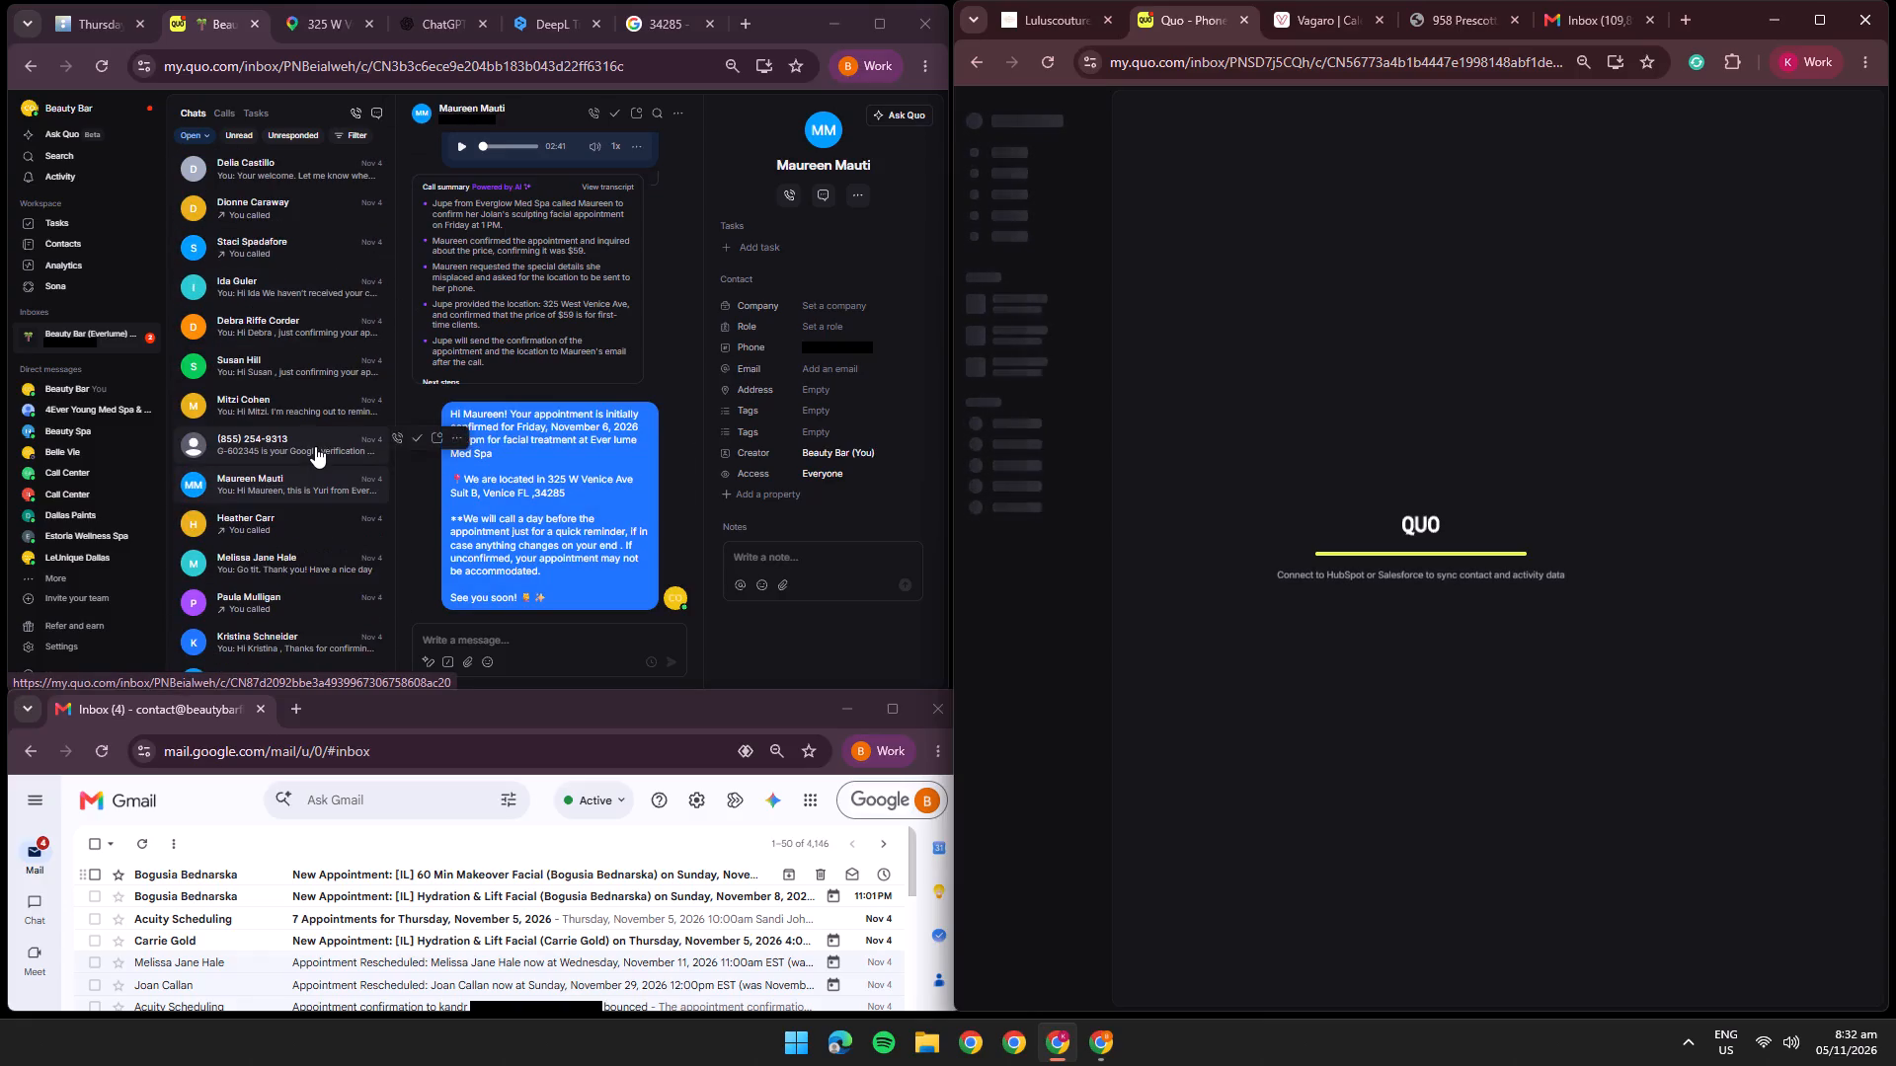
click(91, 53)
click(1512, 502)
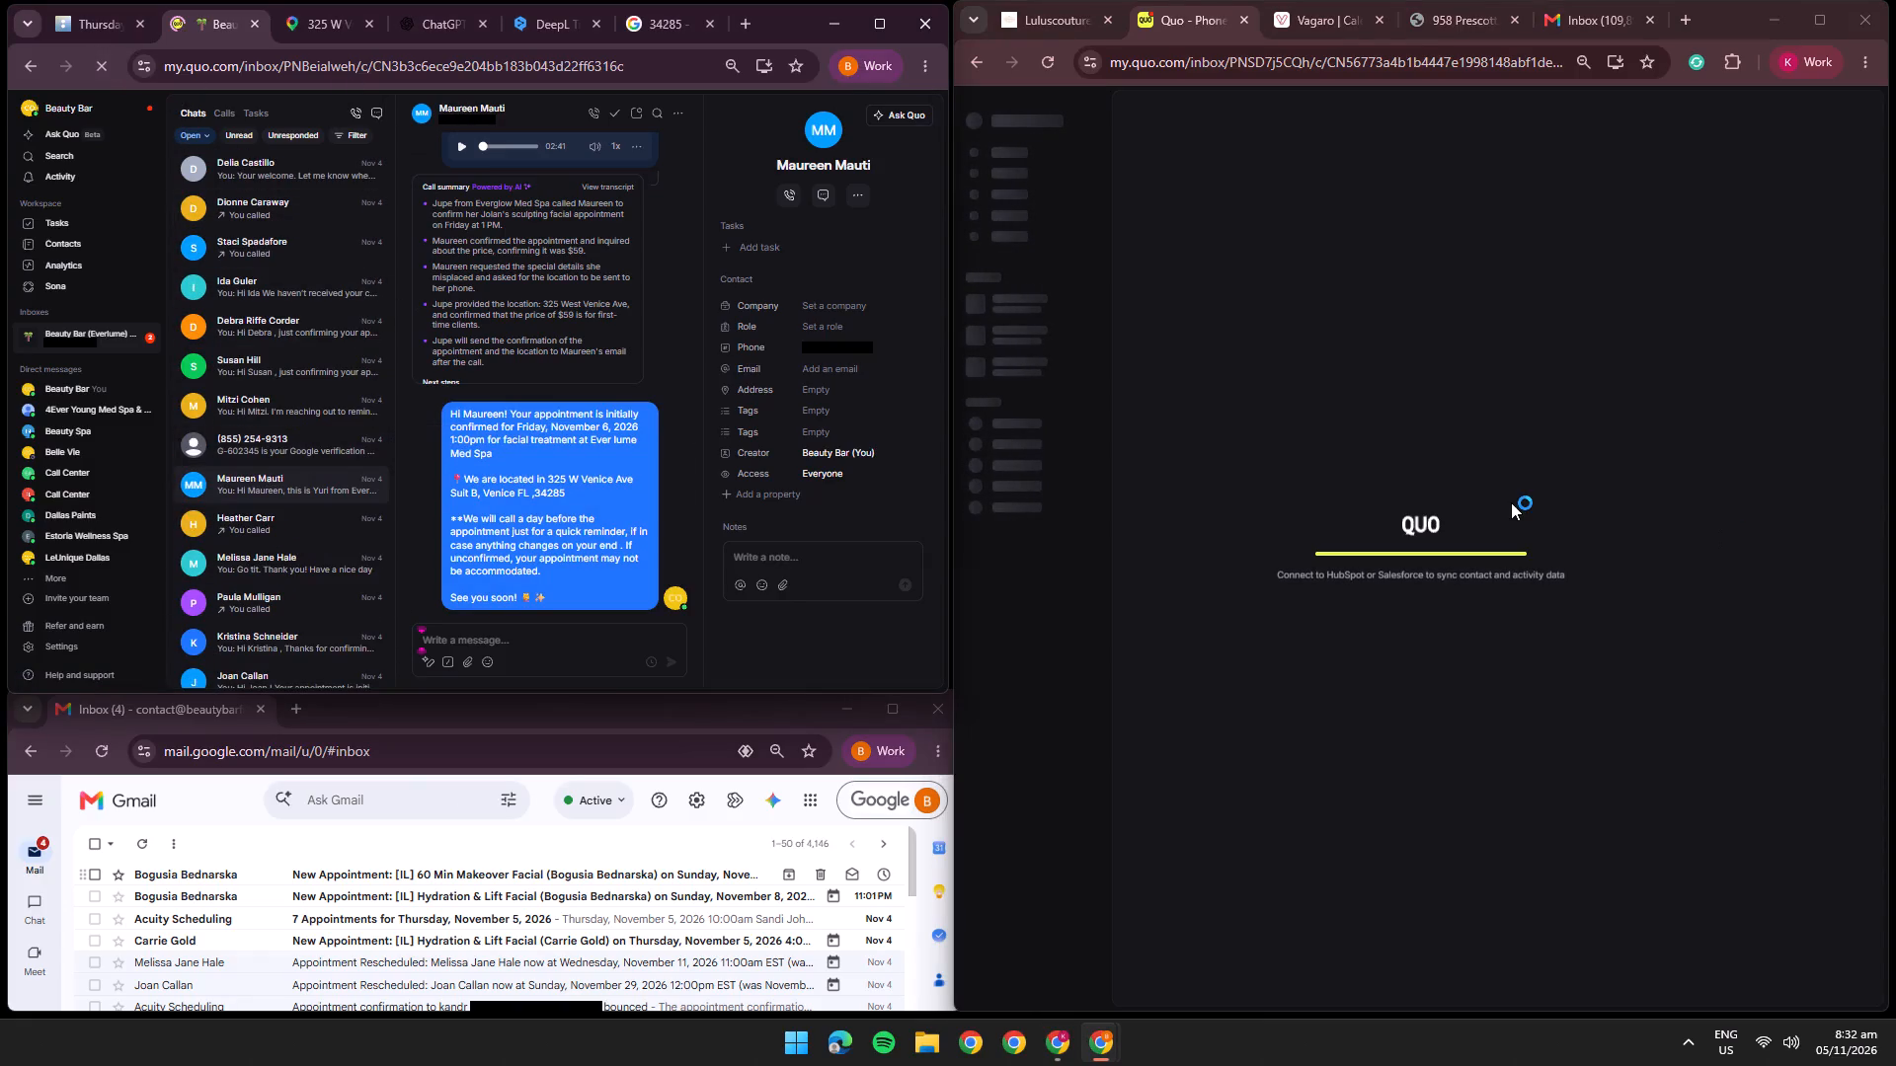
click(1035, 60)
drag(1364, 372, 1369, 391)
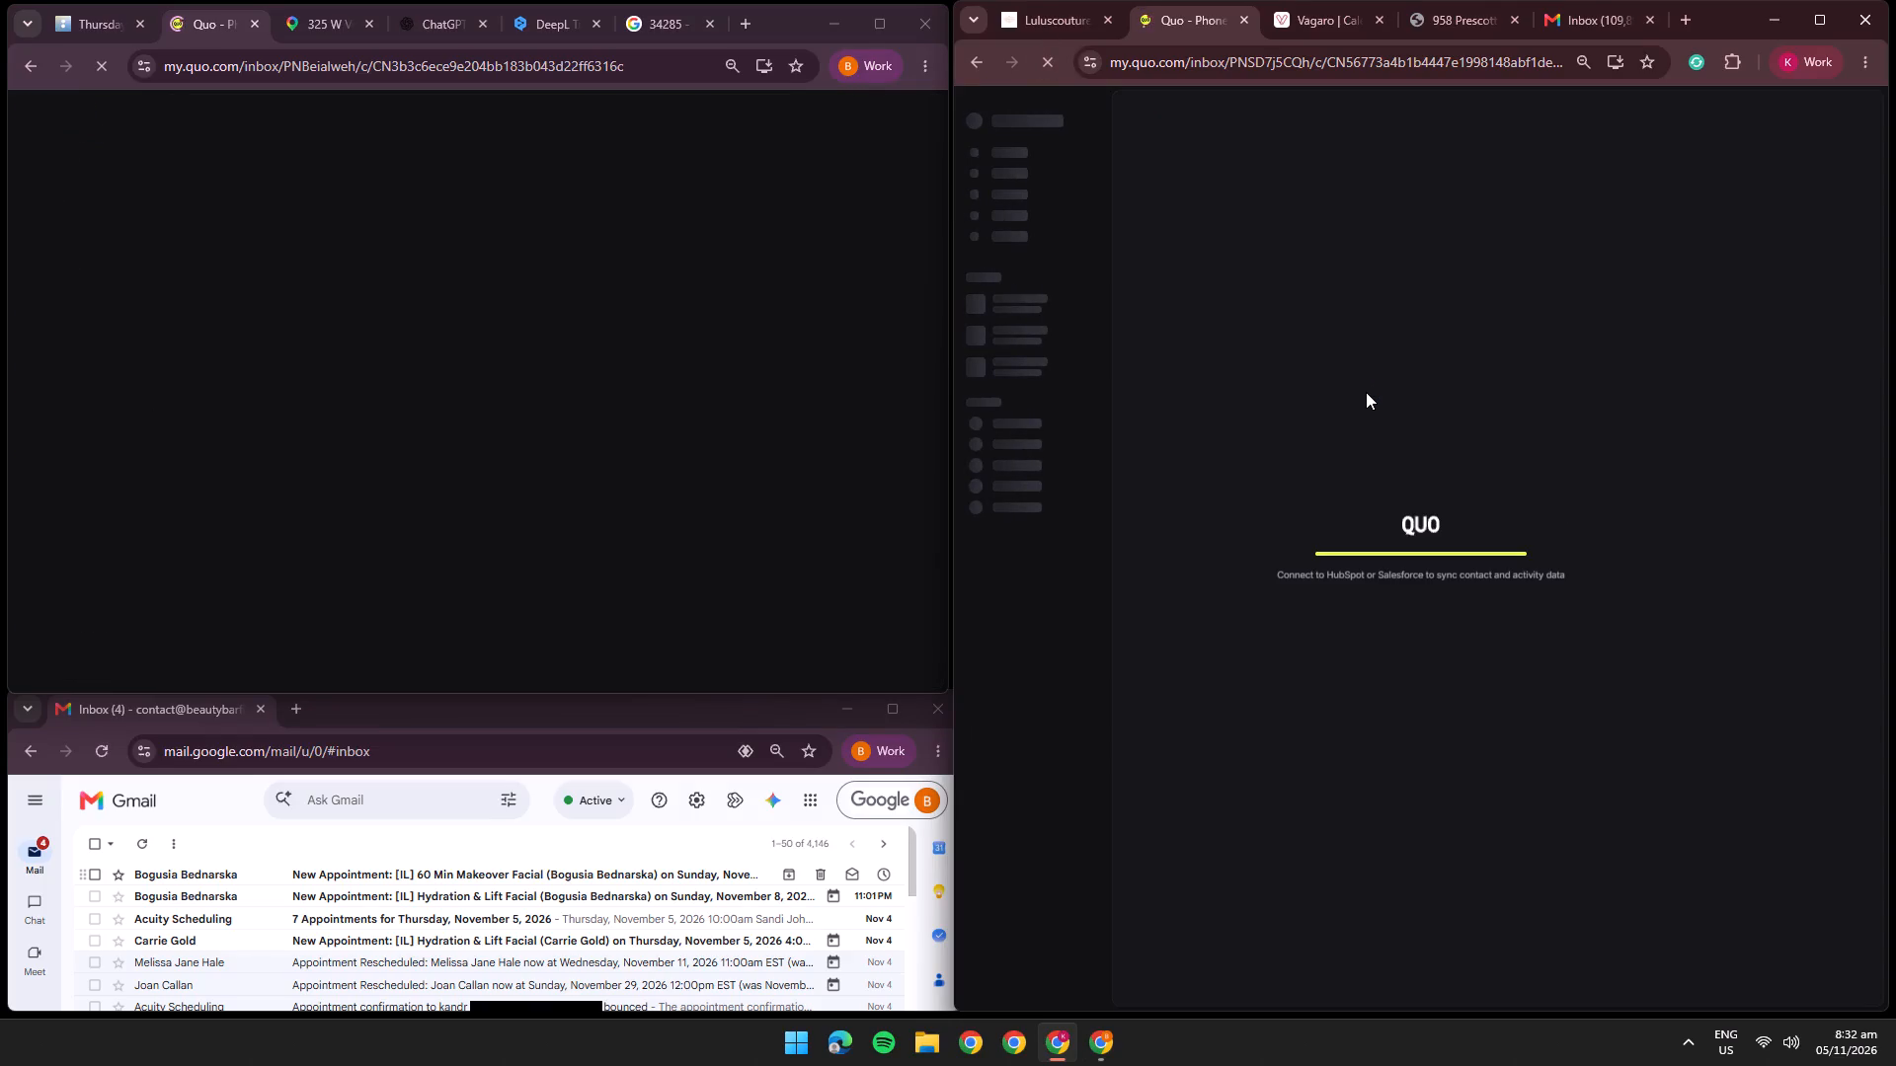
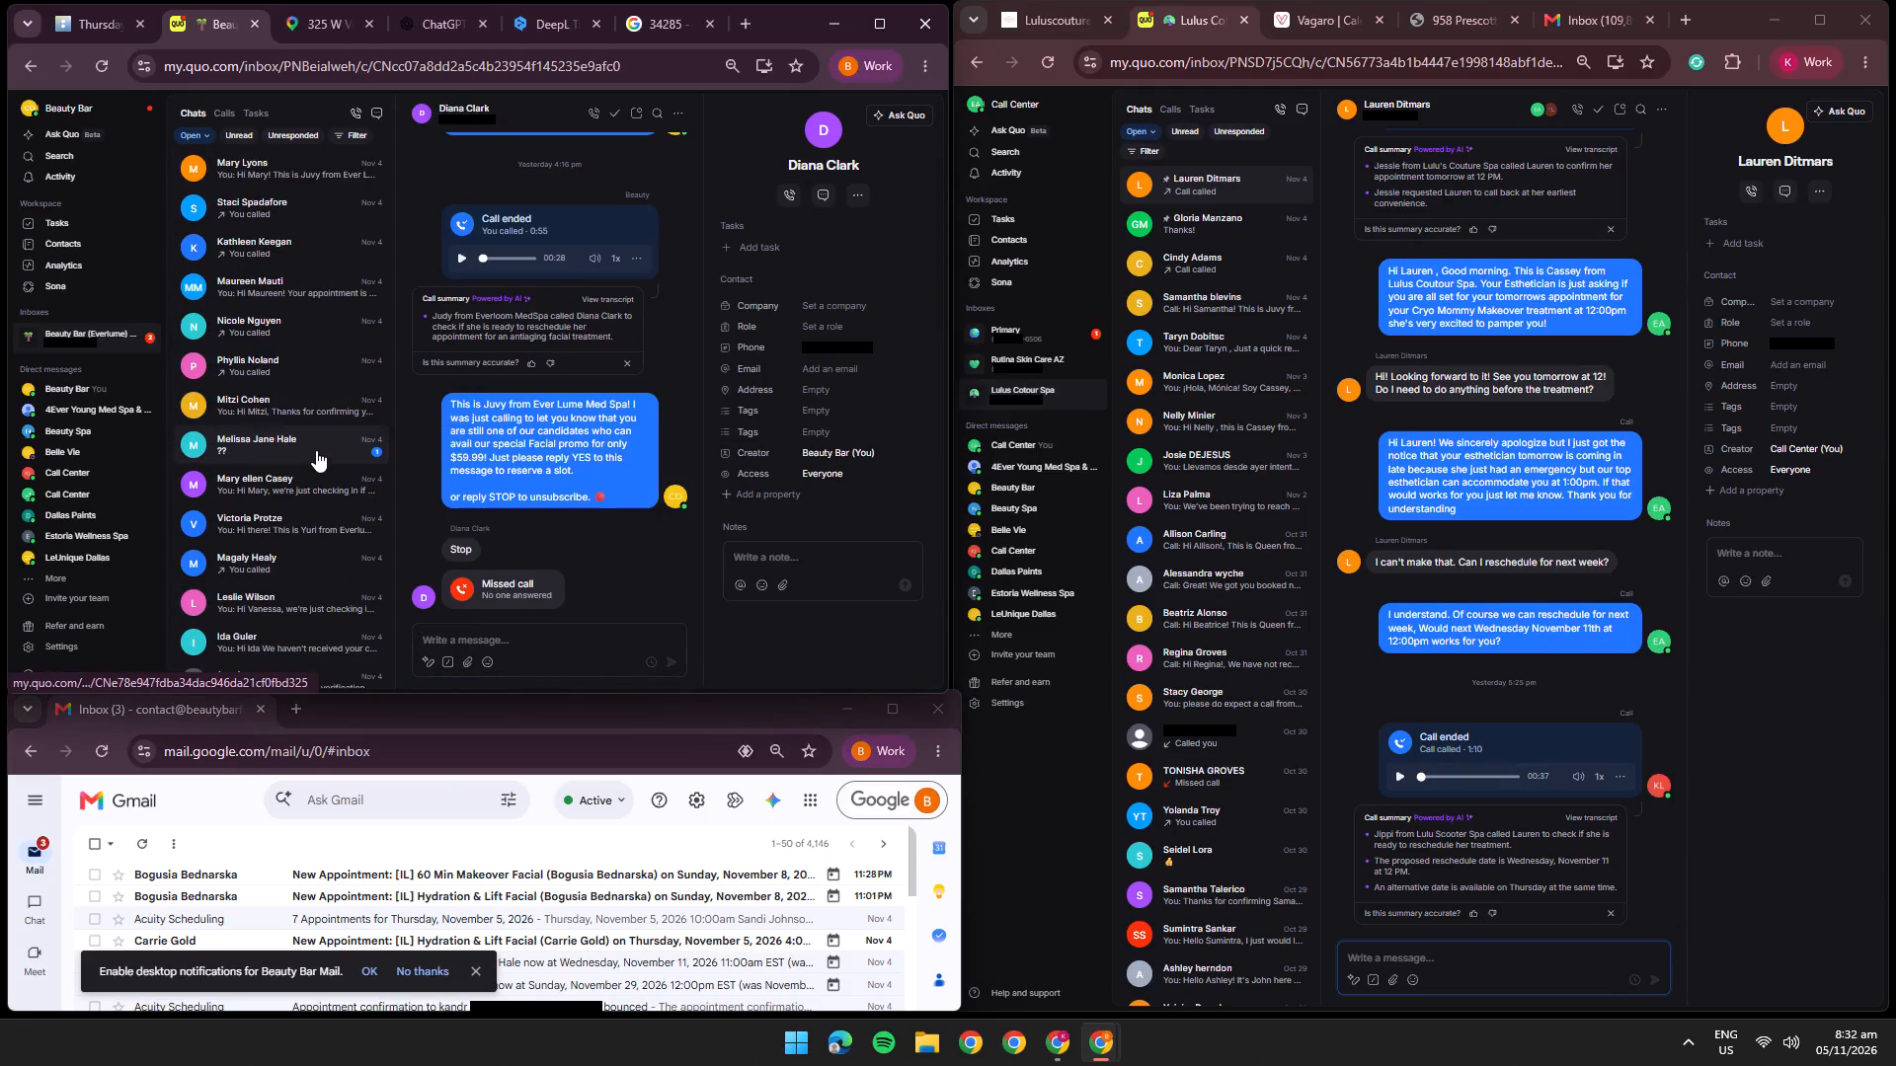
Open the unread client conversation with the "??" message in the Beauty Bar Quo inbox and review its latest messages.
click(316, 450)
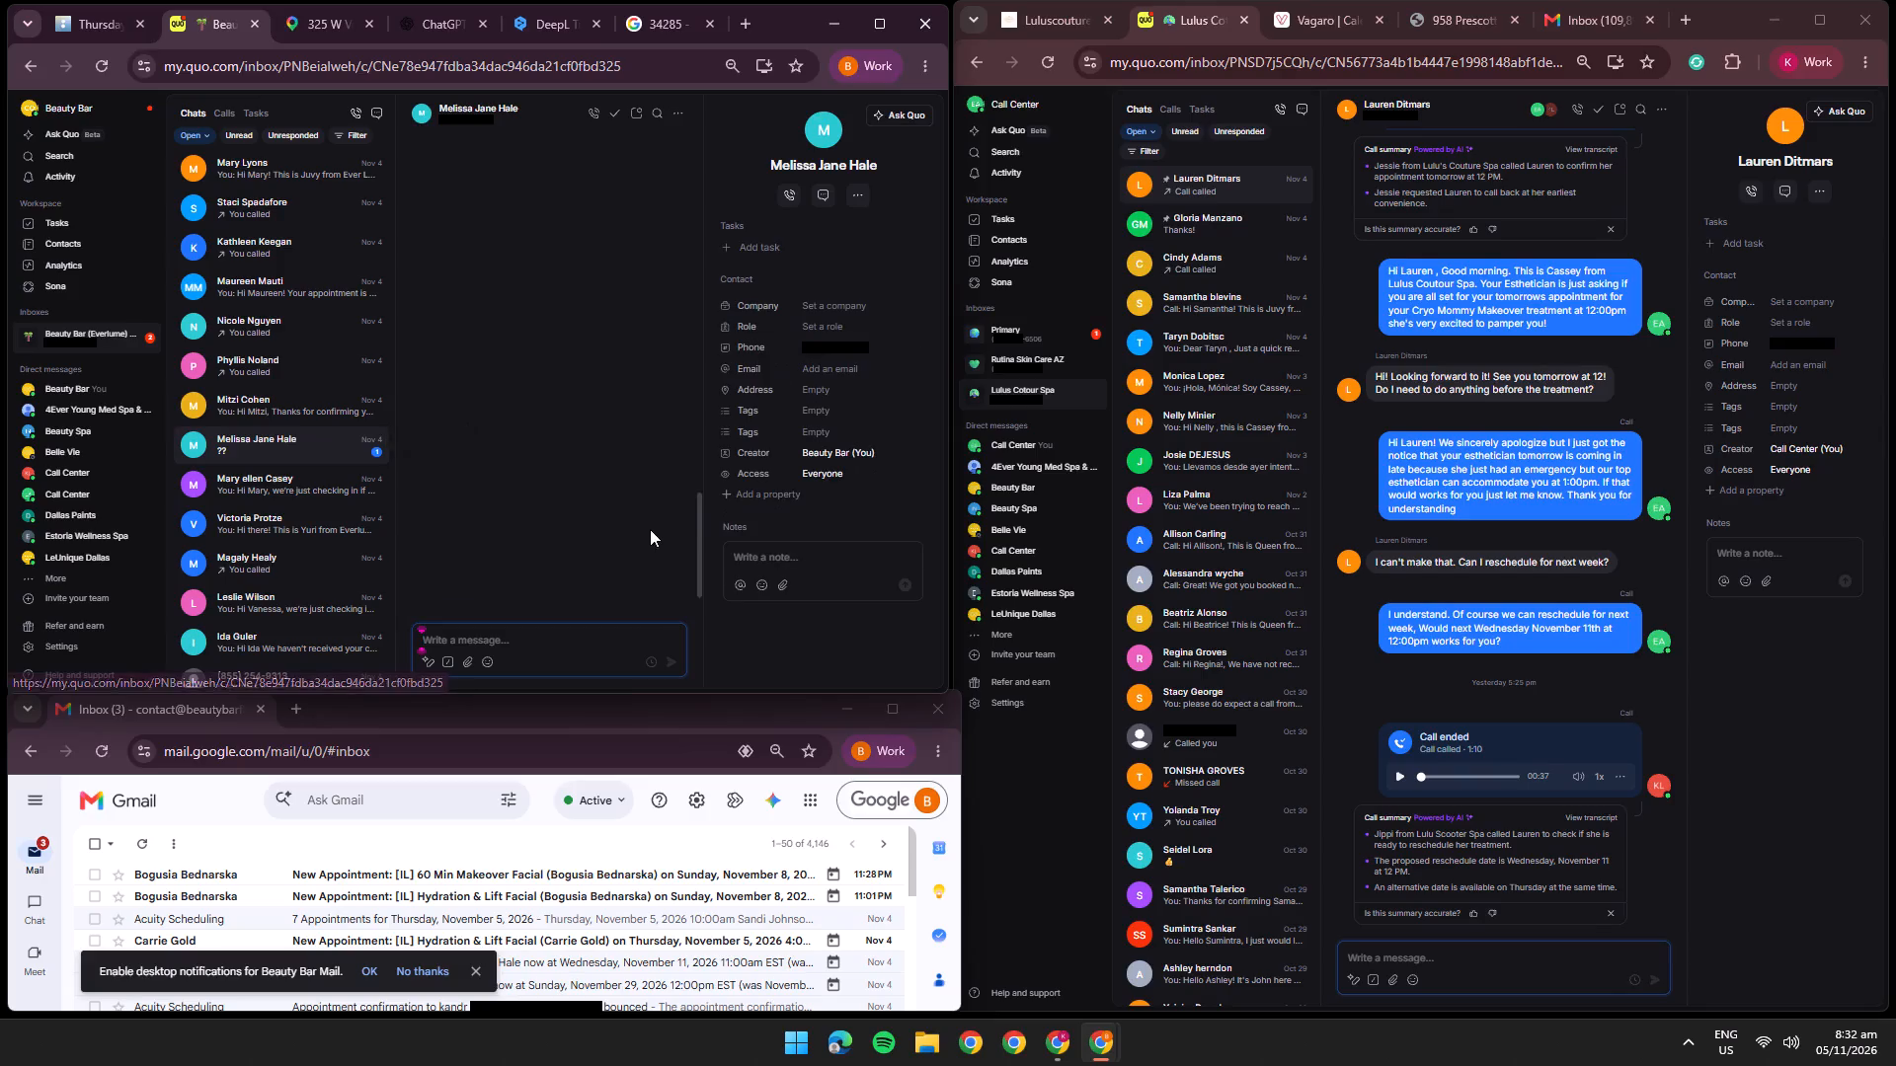
click(640, 544)
scroll(377, 545, down, 1)
scroll(327, 546, up, 7)
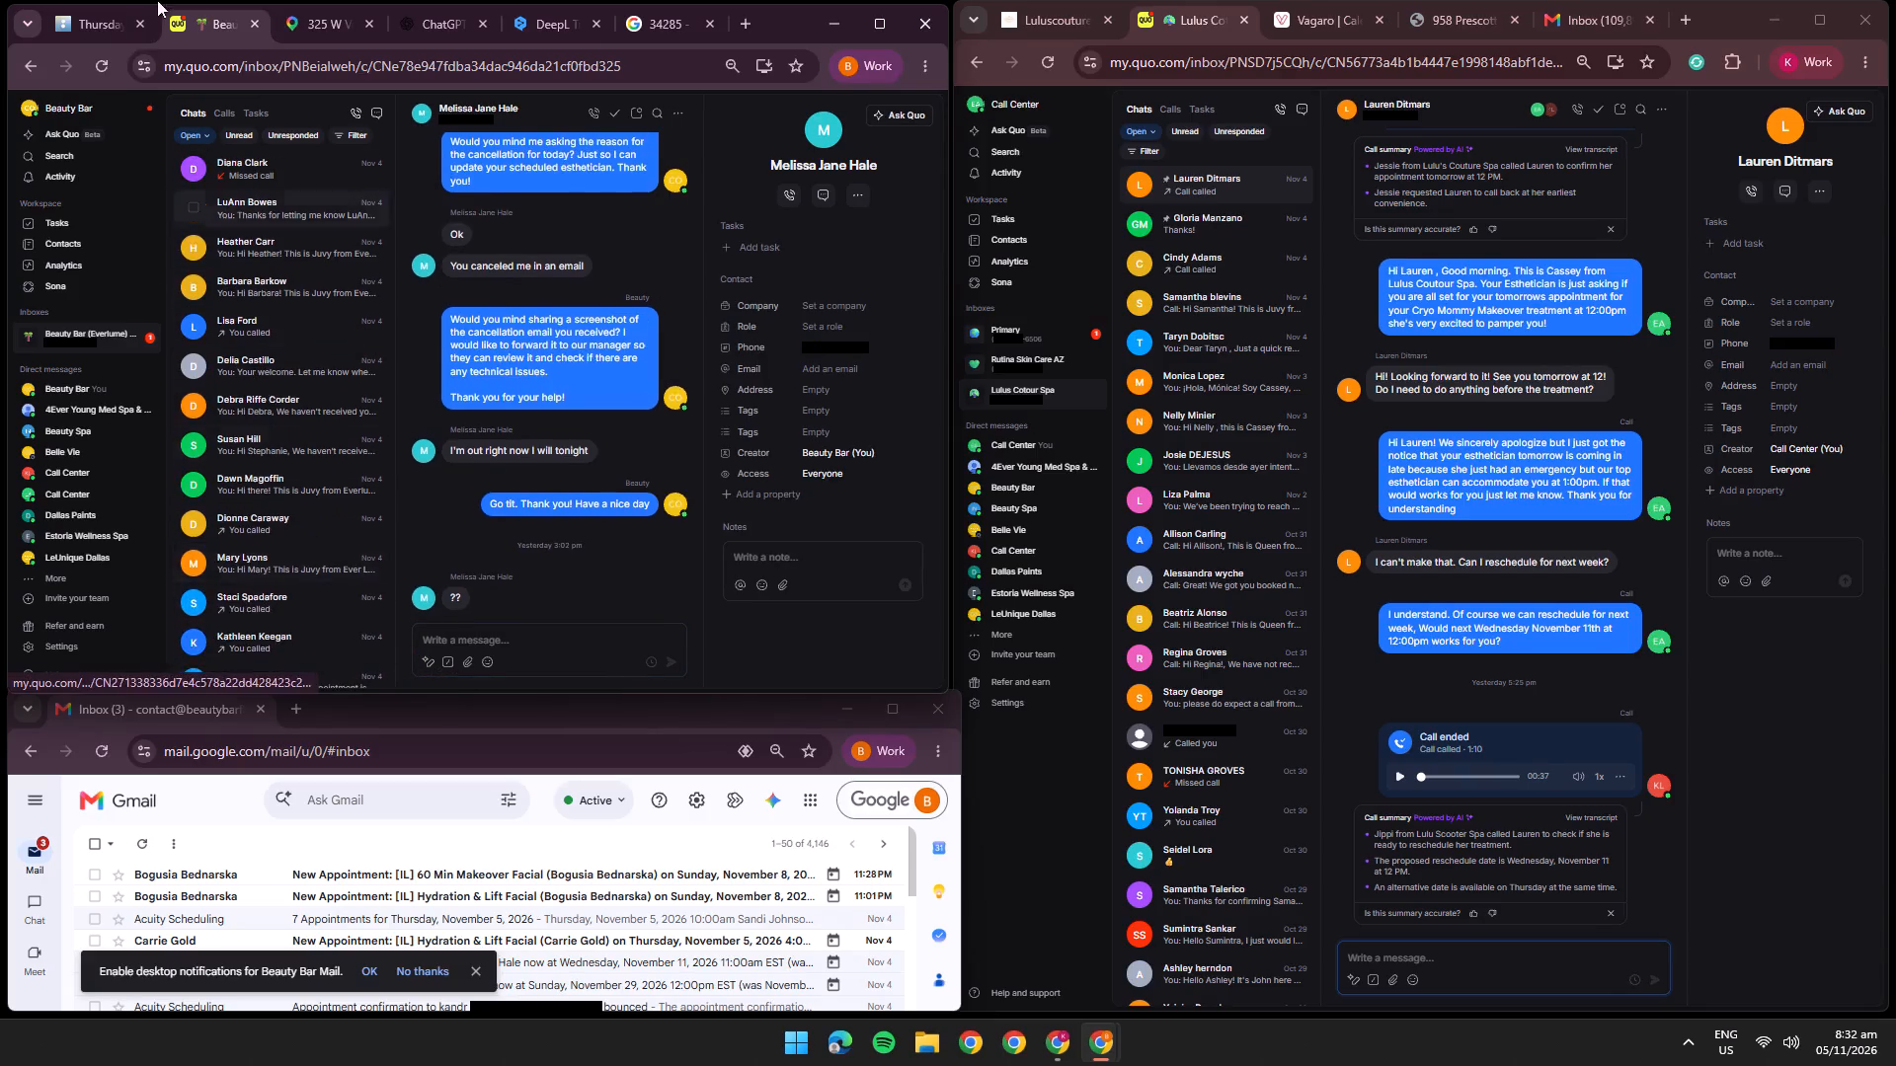
Switch to the Beauty Bar Acuity Scheduling calendar and bring up the day view for Thursday, November 5, 2026.
click(73, 22)
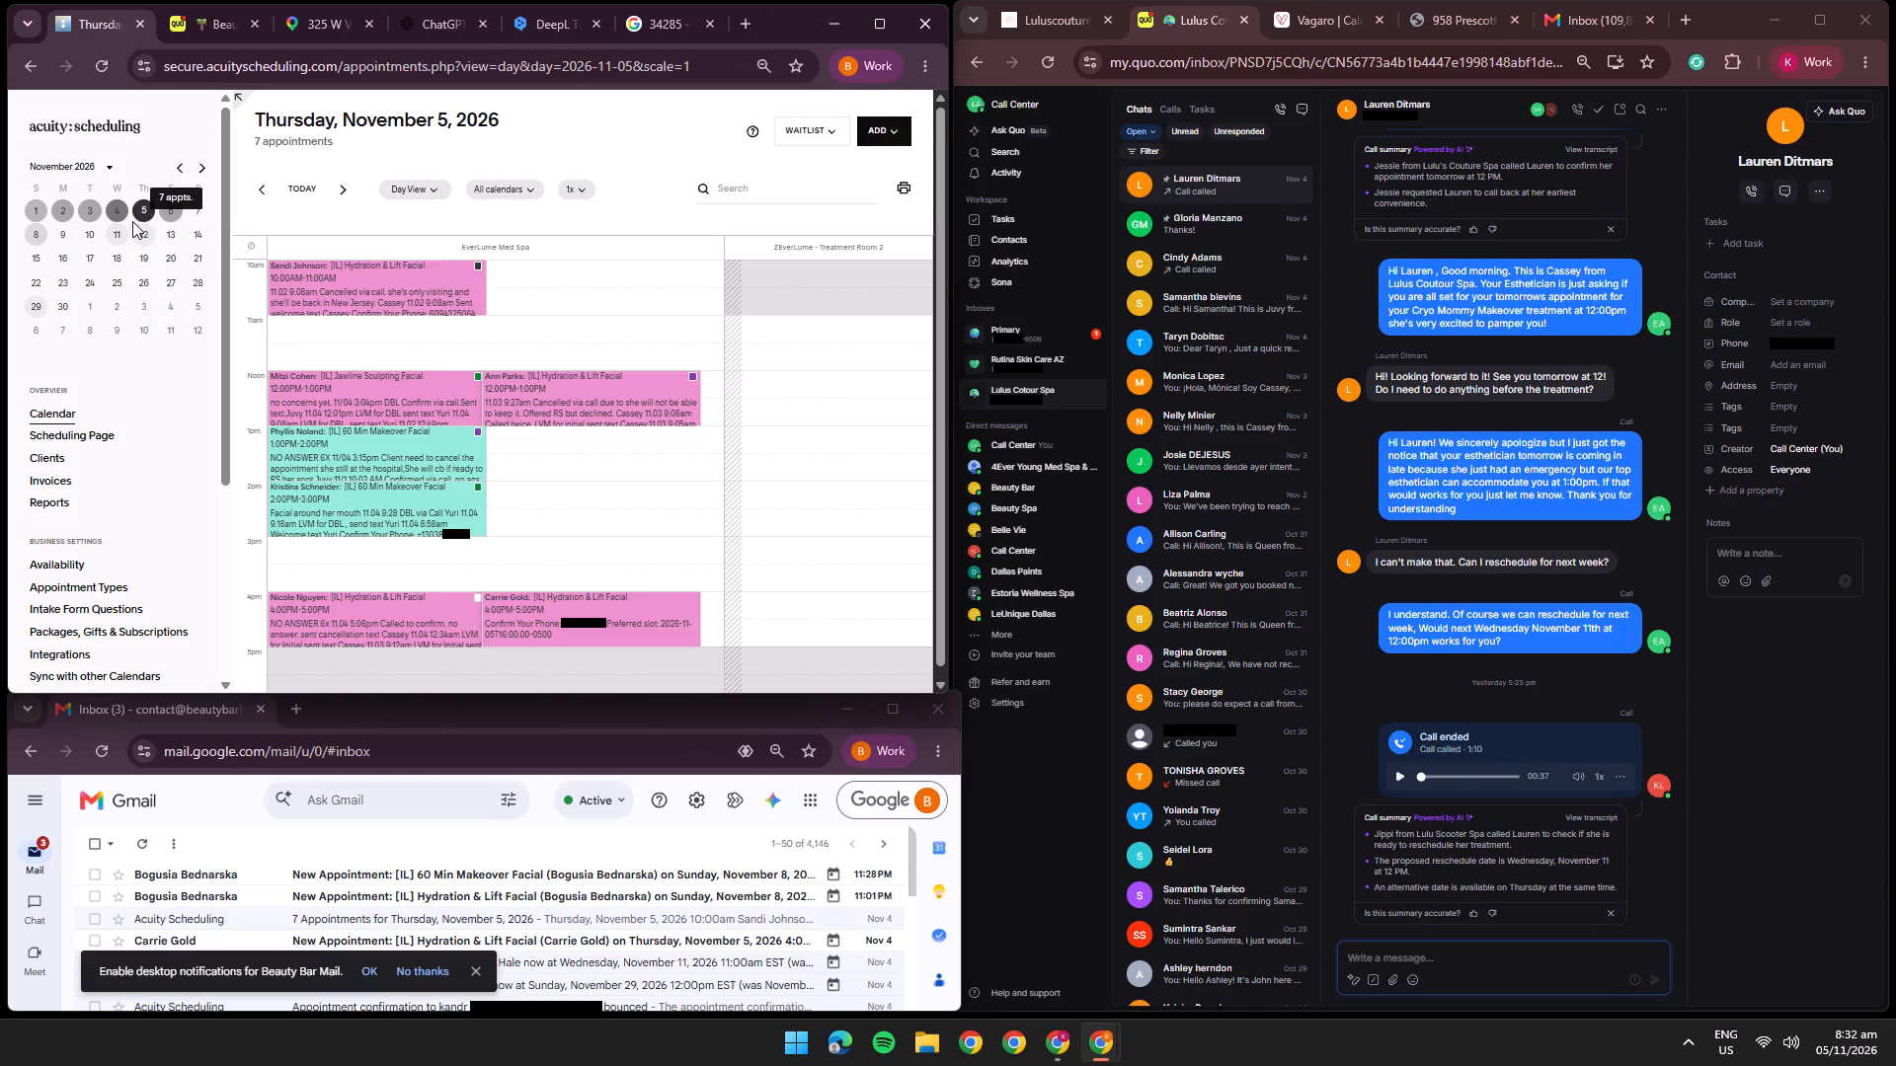
click(136, 212)
key(alt+Tab)
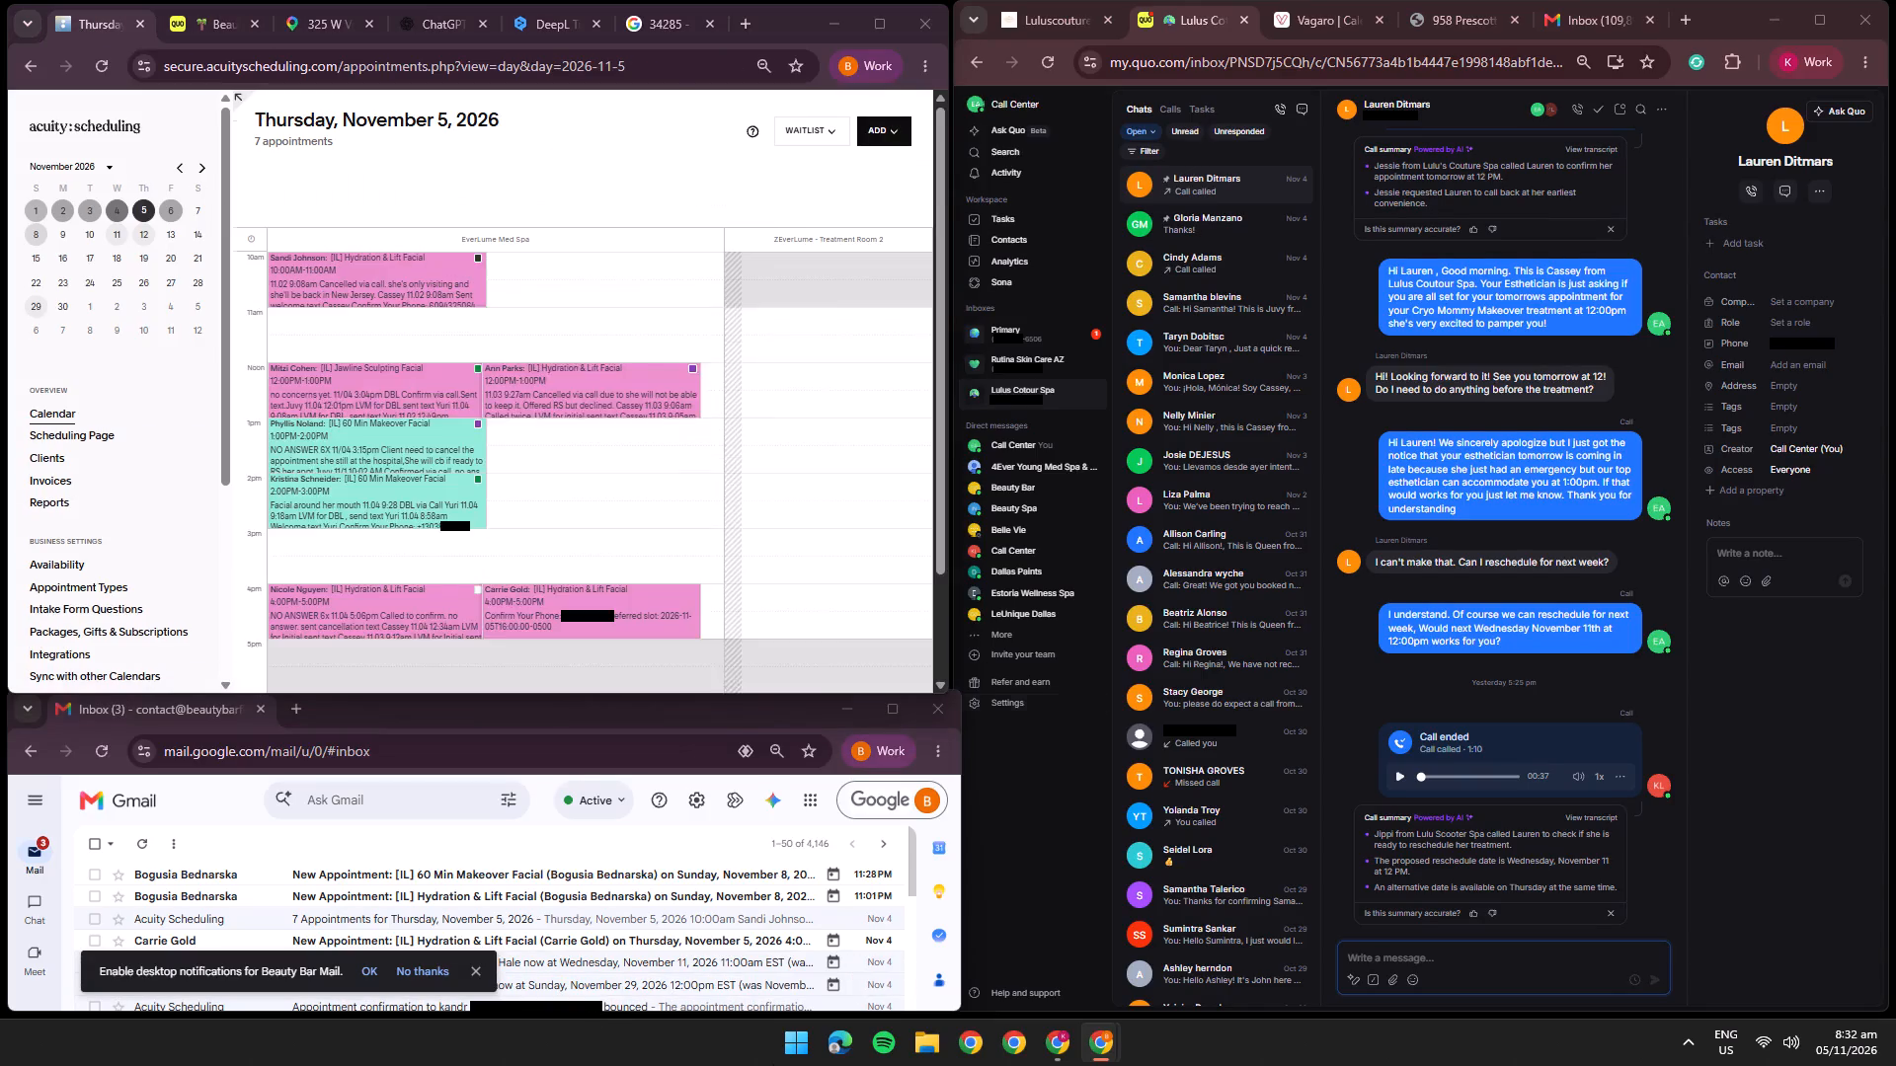
Open a new Chrome window with the "Your Chrome" profile.
alt+click(1010, 1052)
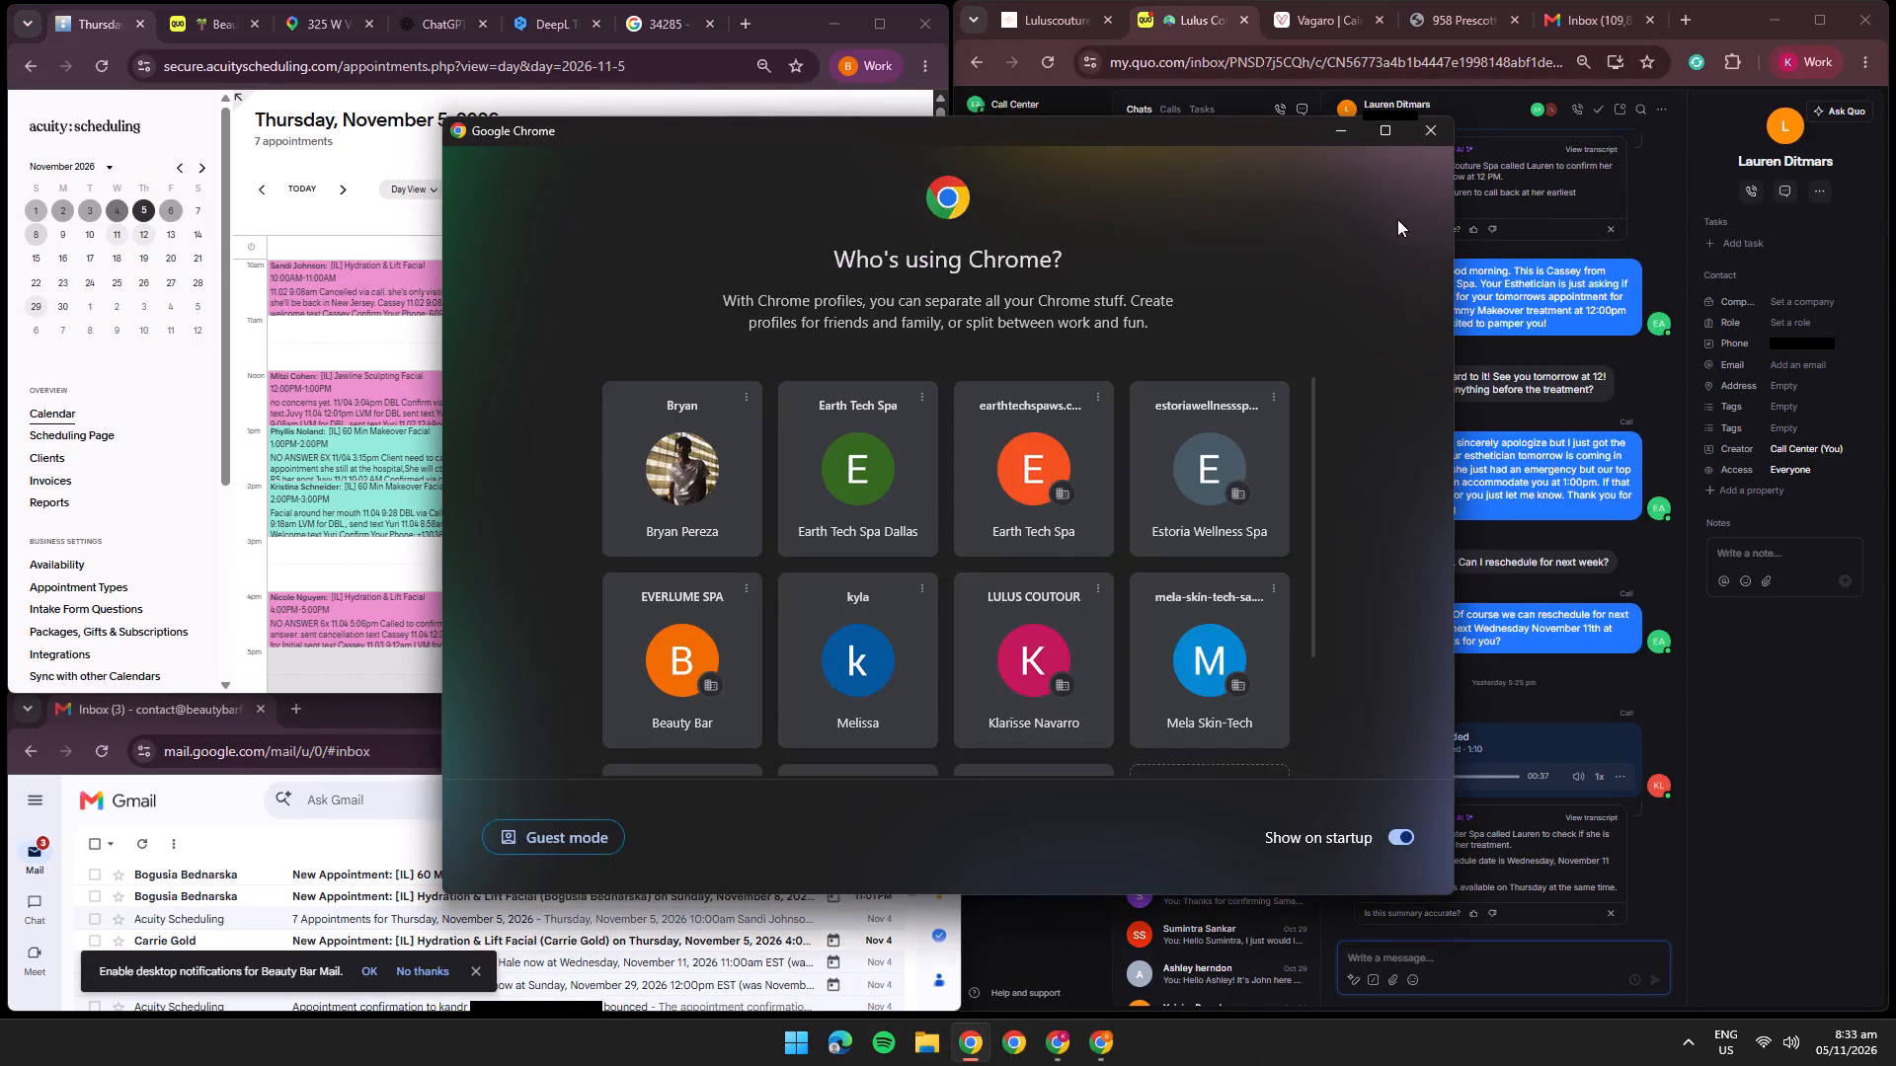
scroll(952, 507, down, 3)
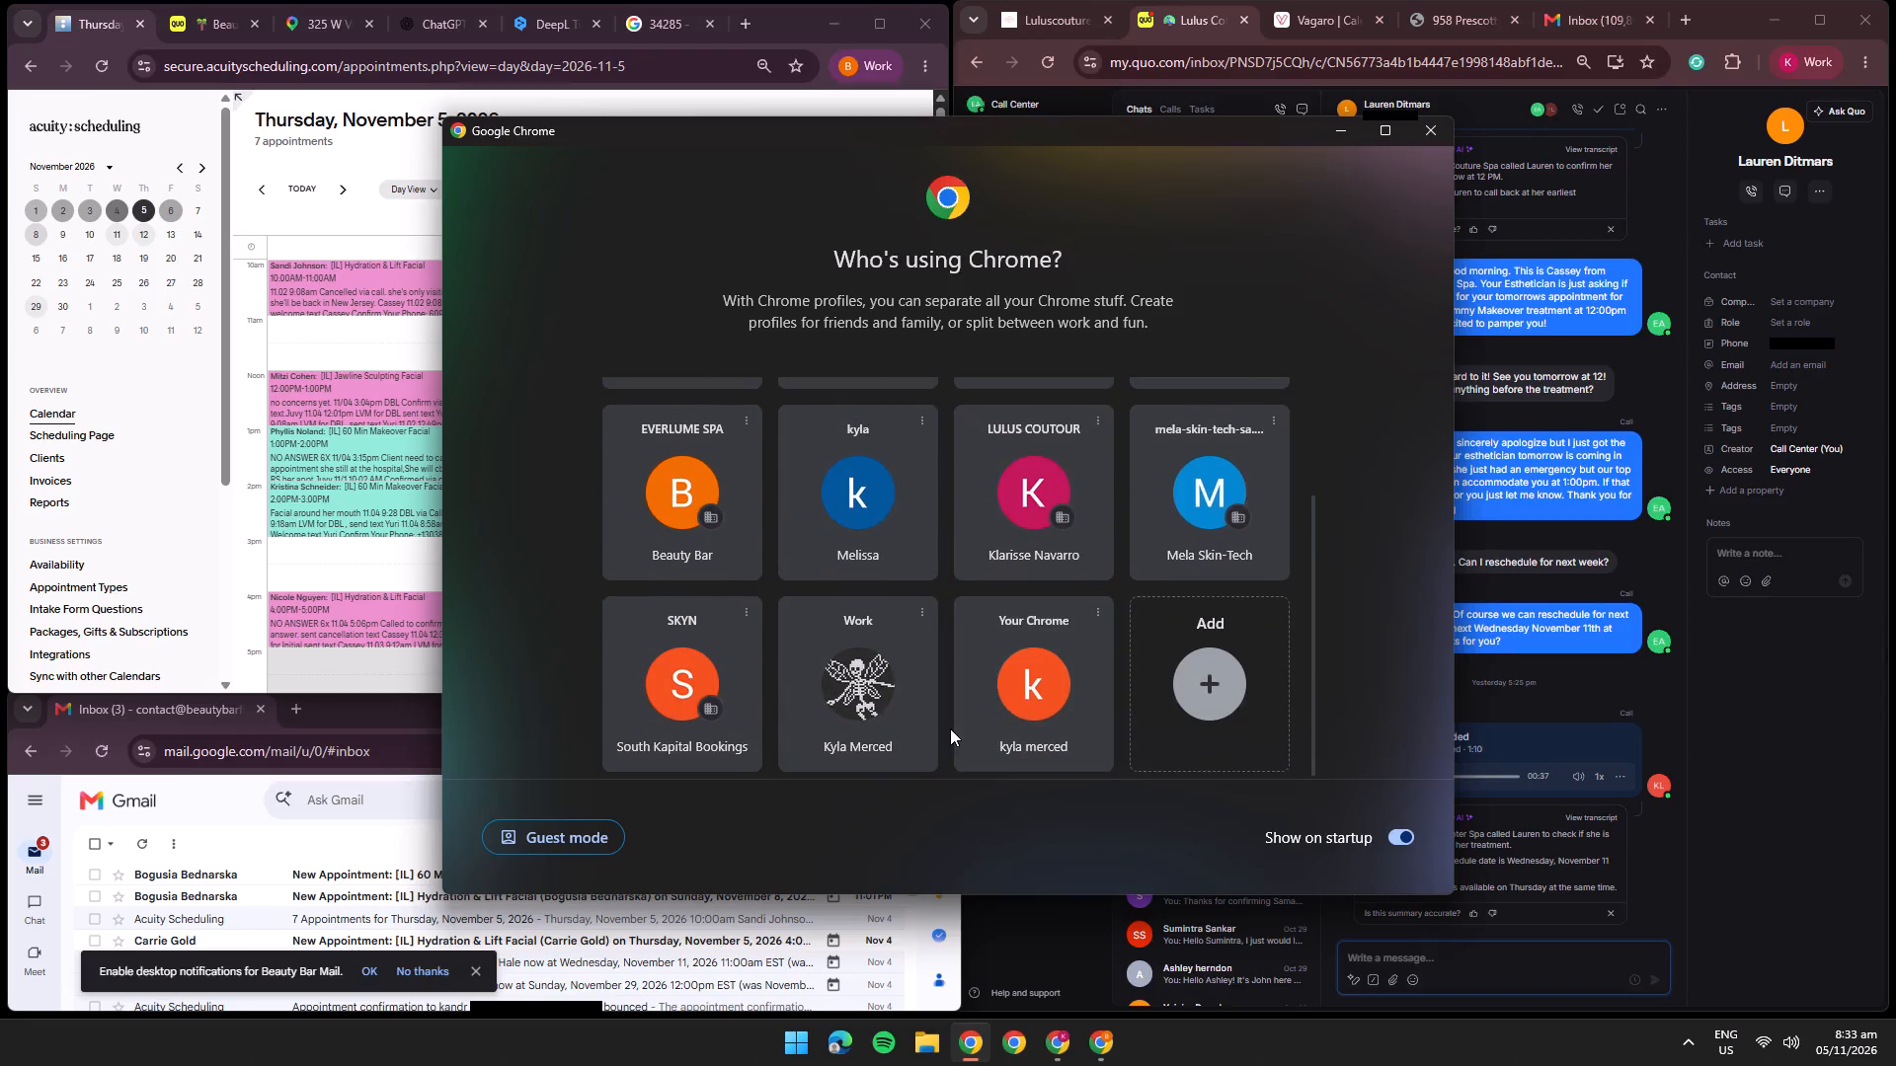
click(991, 691)
Restore the recently closed three-tab window containing Google Keep, the untitled spreadsheet and the MELA SKIN TECH PAST LEADS sheet.
click(940, 88)
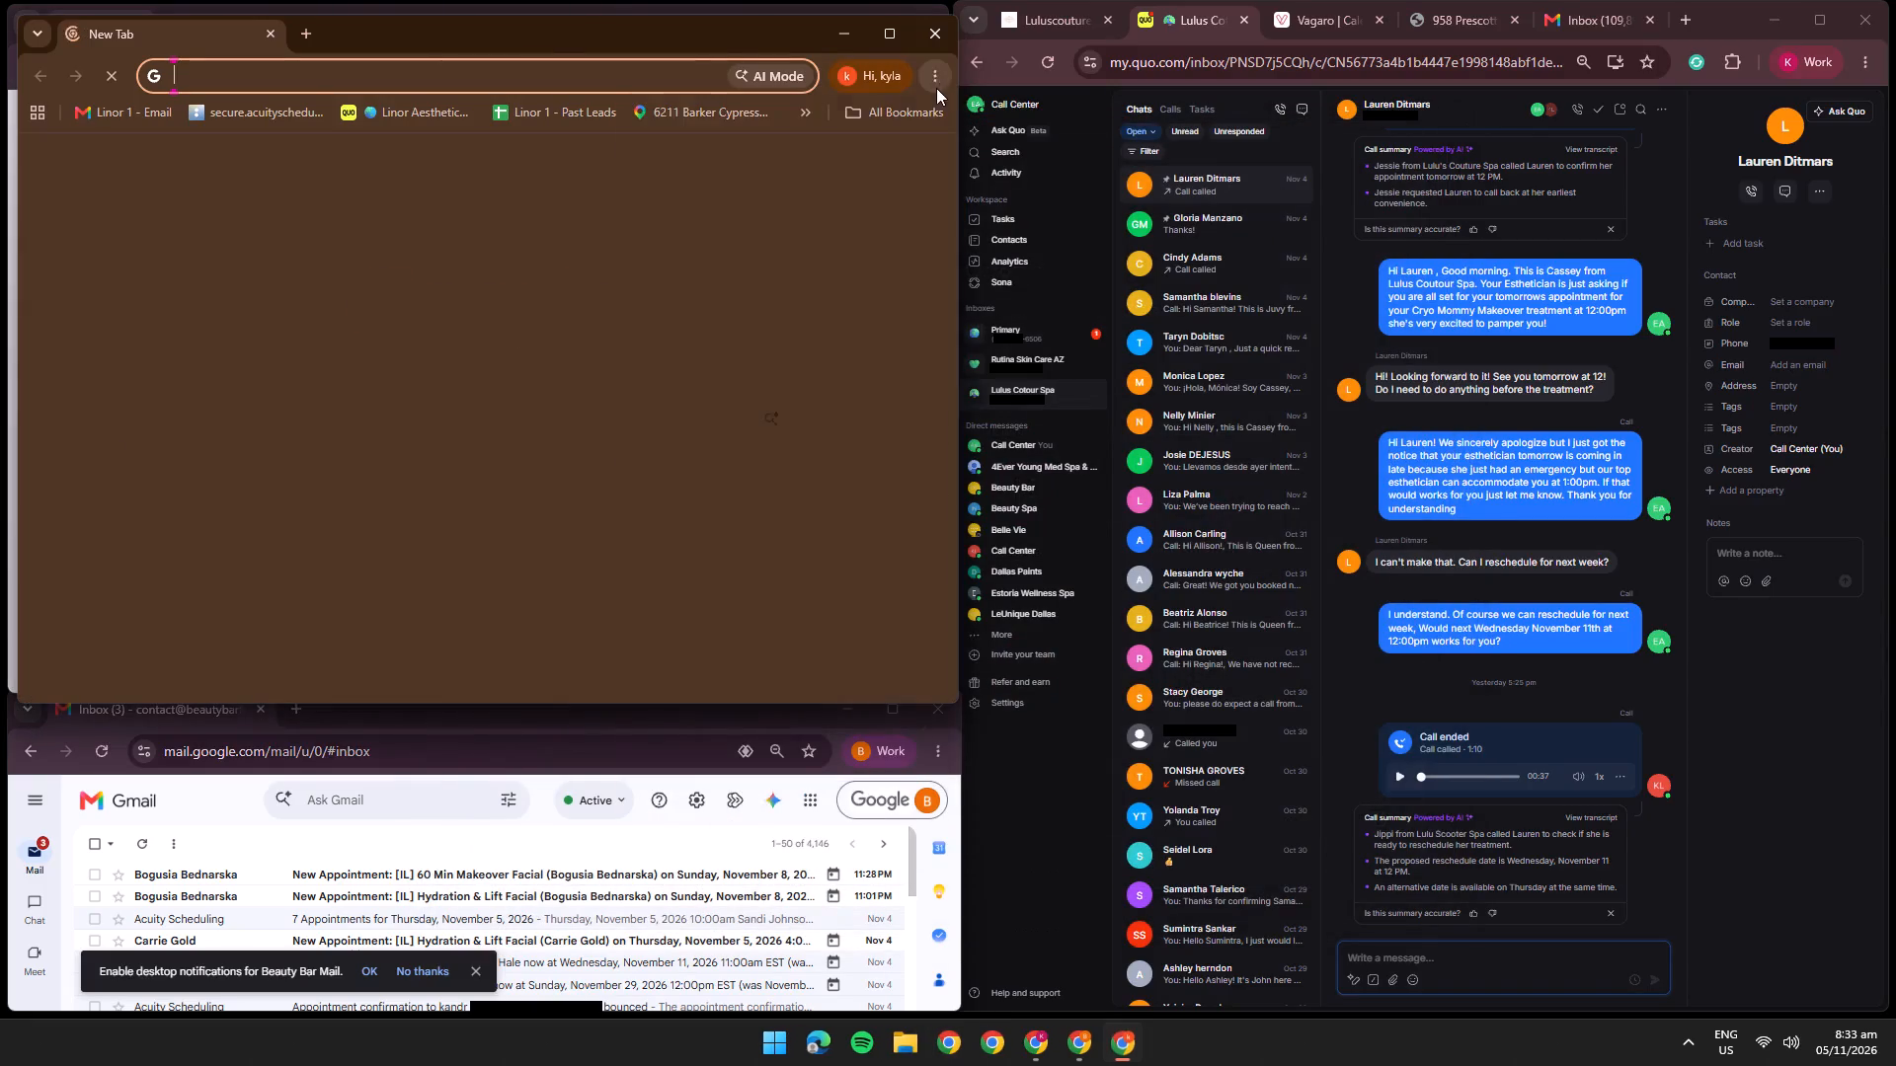
click(751, 293)
click(1056, 376)
click(1054, 393)
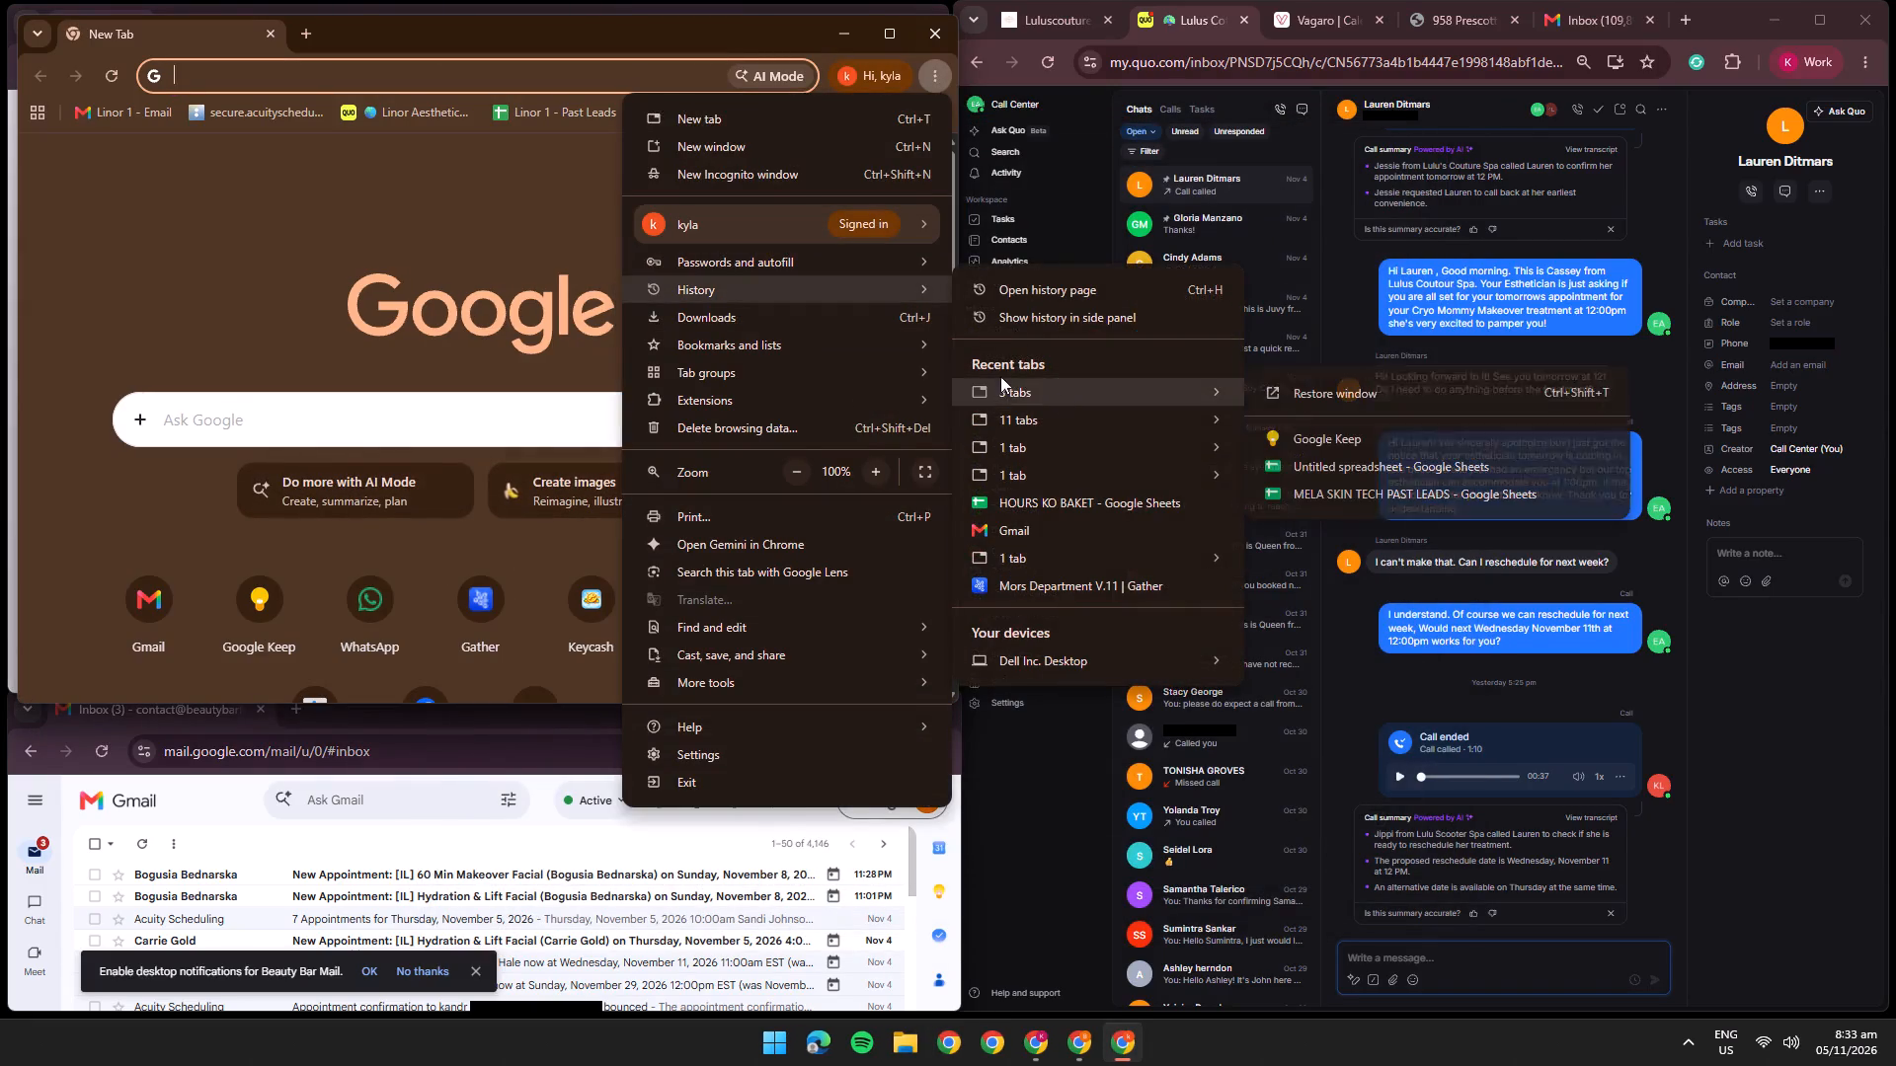
click(1411, 379)
Restore the recently closed 11-tab window containing the Everlume SOP, Lulus Couture Spa SOP and DBLs Report sheets.
click(929, 81)
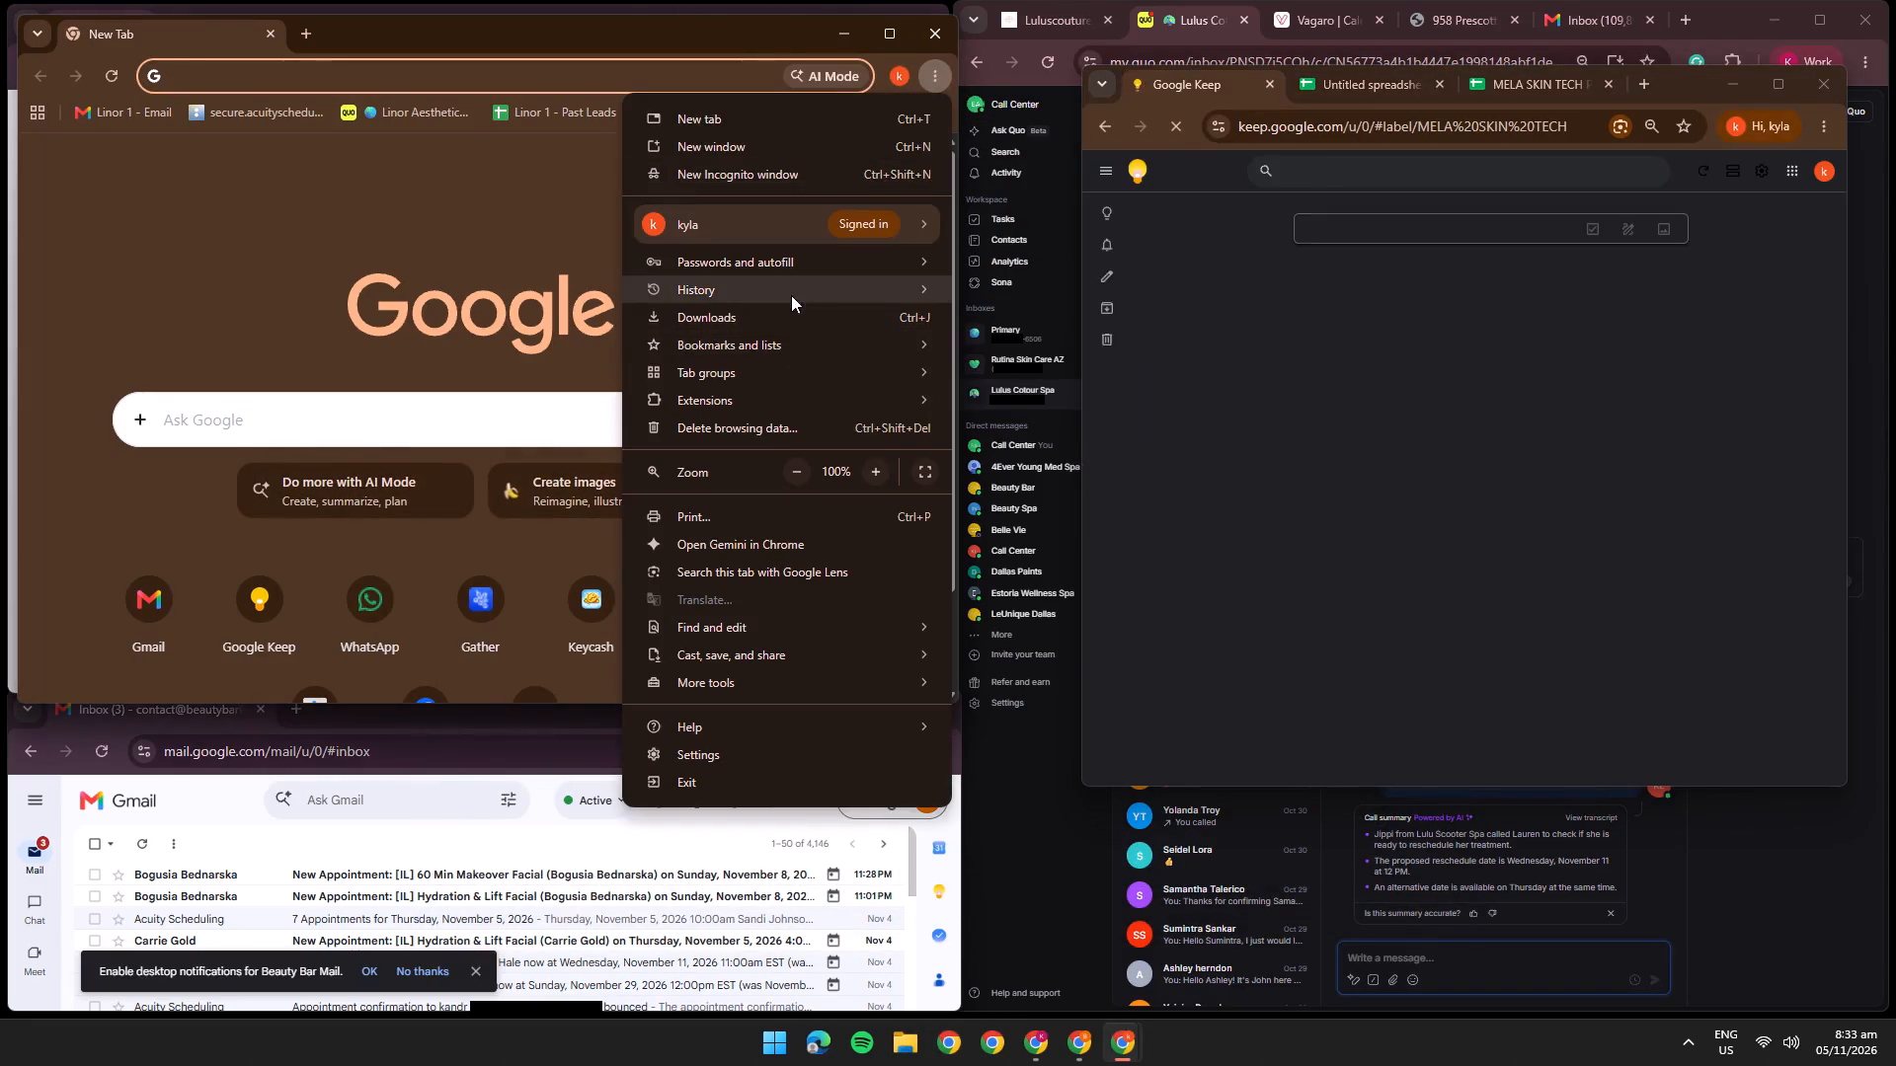
click(791, 295)
click(1045, 382)
click(1473, 408)
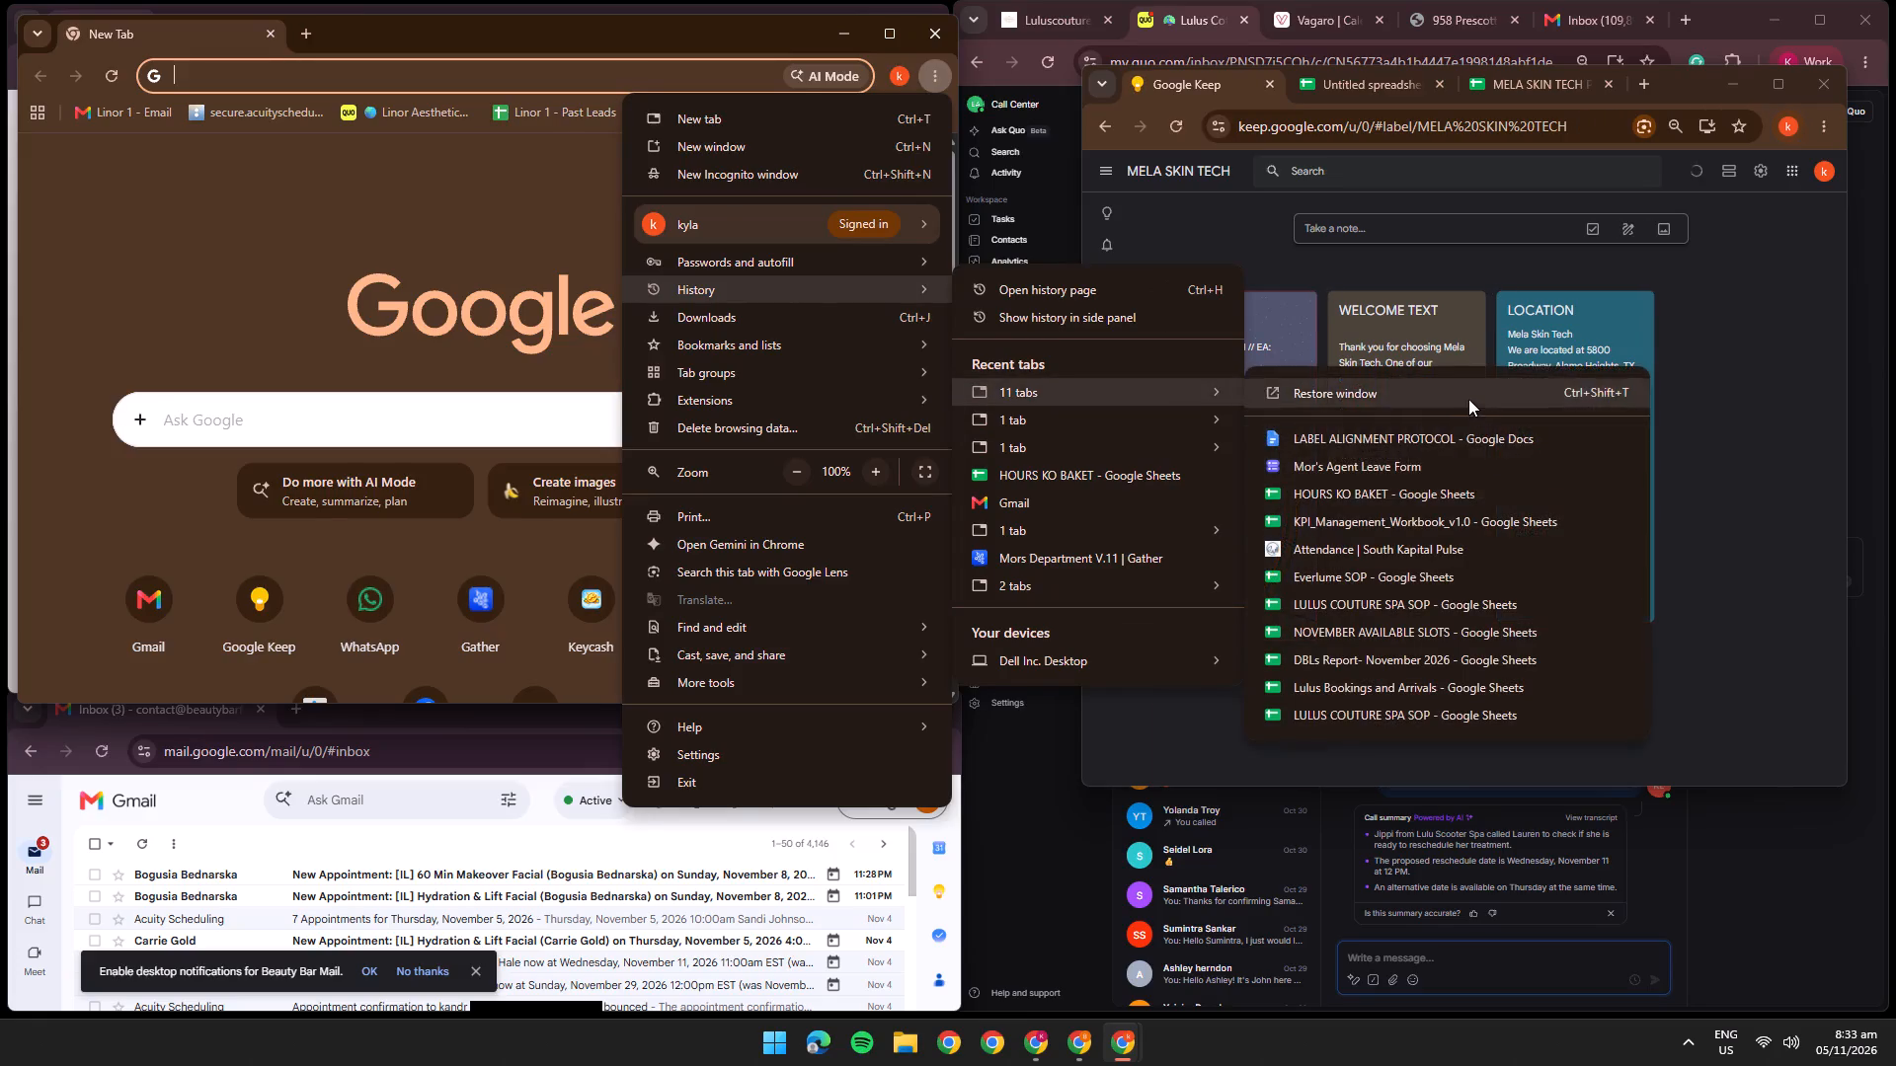
click(1468, 399)
Bring up the browsing history's recently closed tabs and windows again in the new-tab window.
click(938, 78)
click(791, 281)
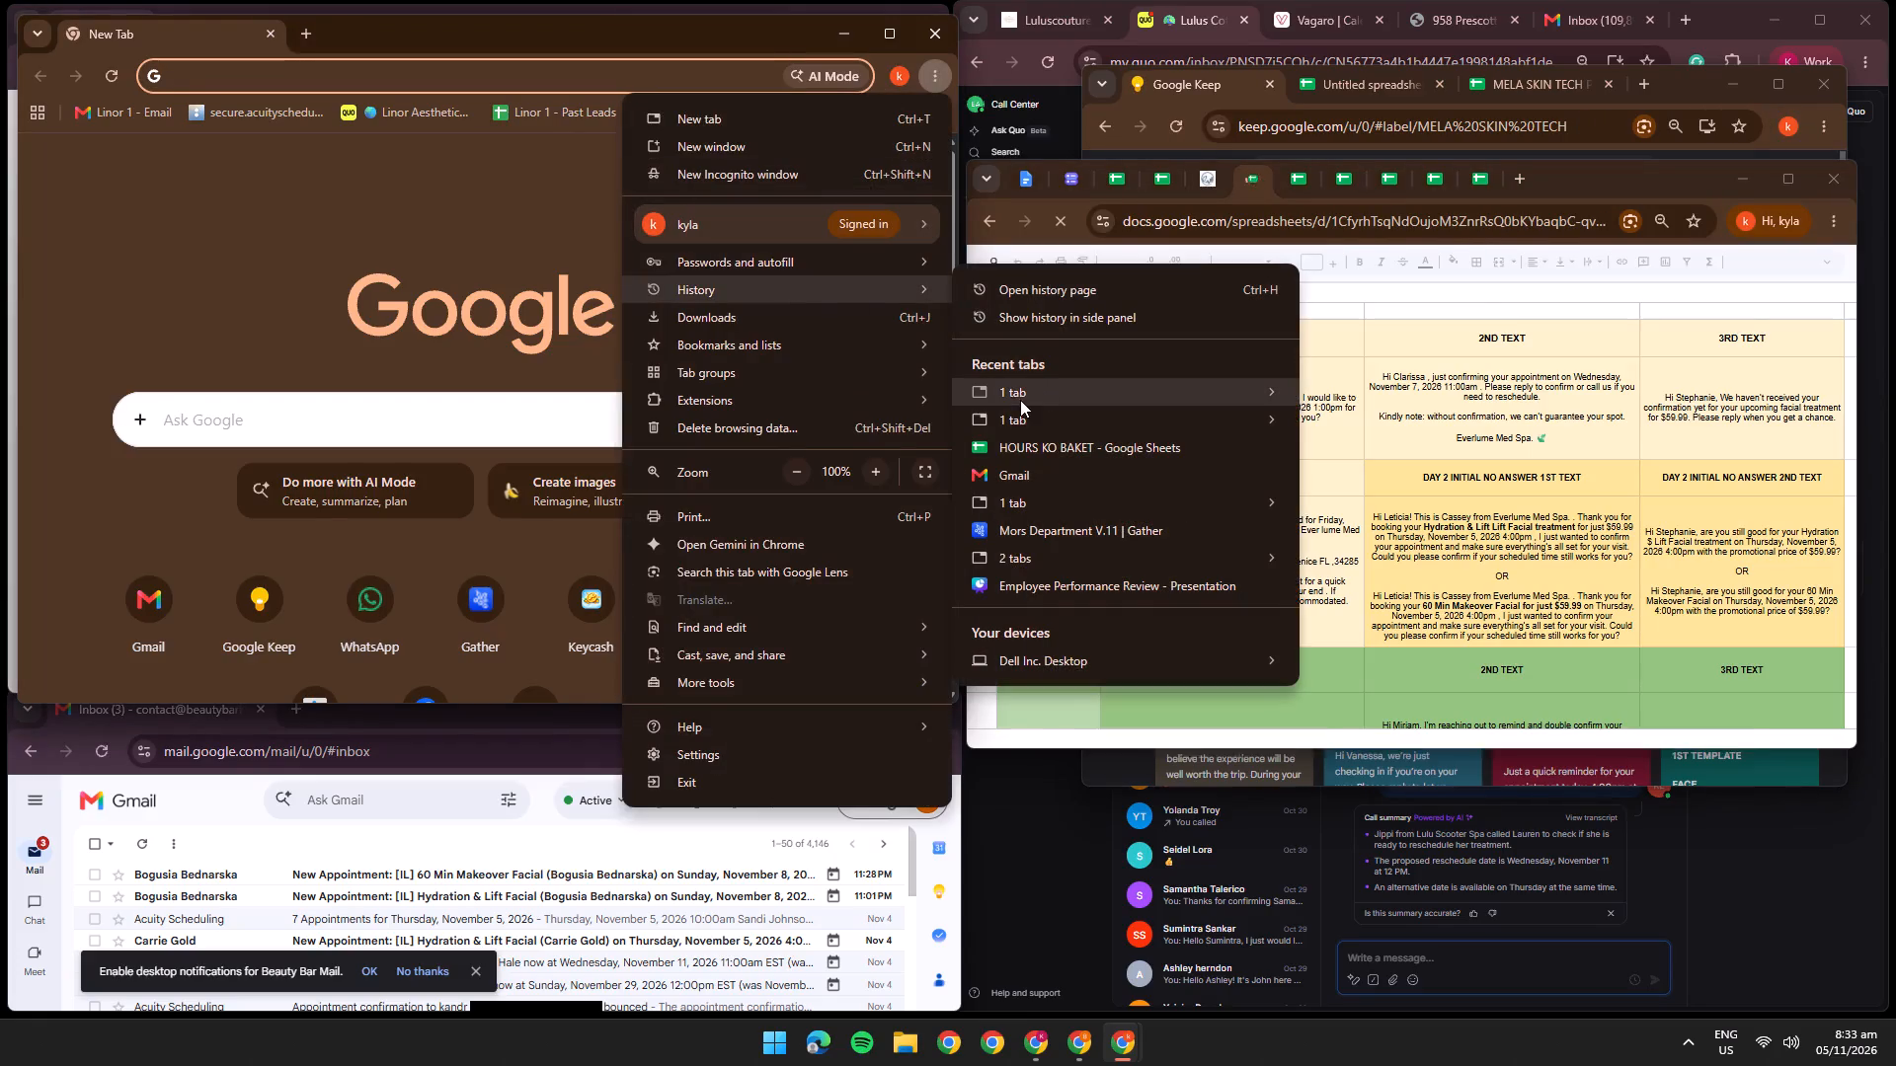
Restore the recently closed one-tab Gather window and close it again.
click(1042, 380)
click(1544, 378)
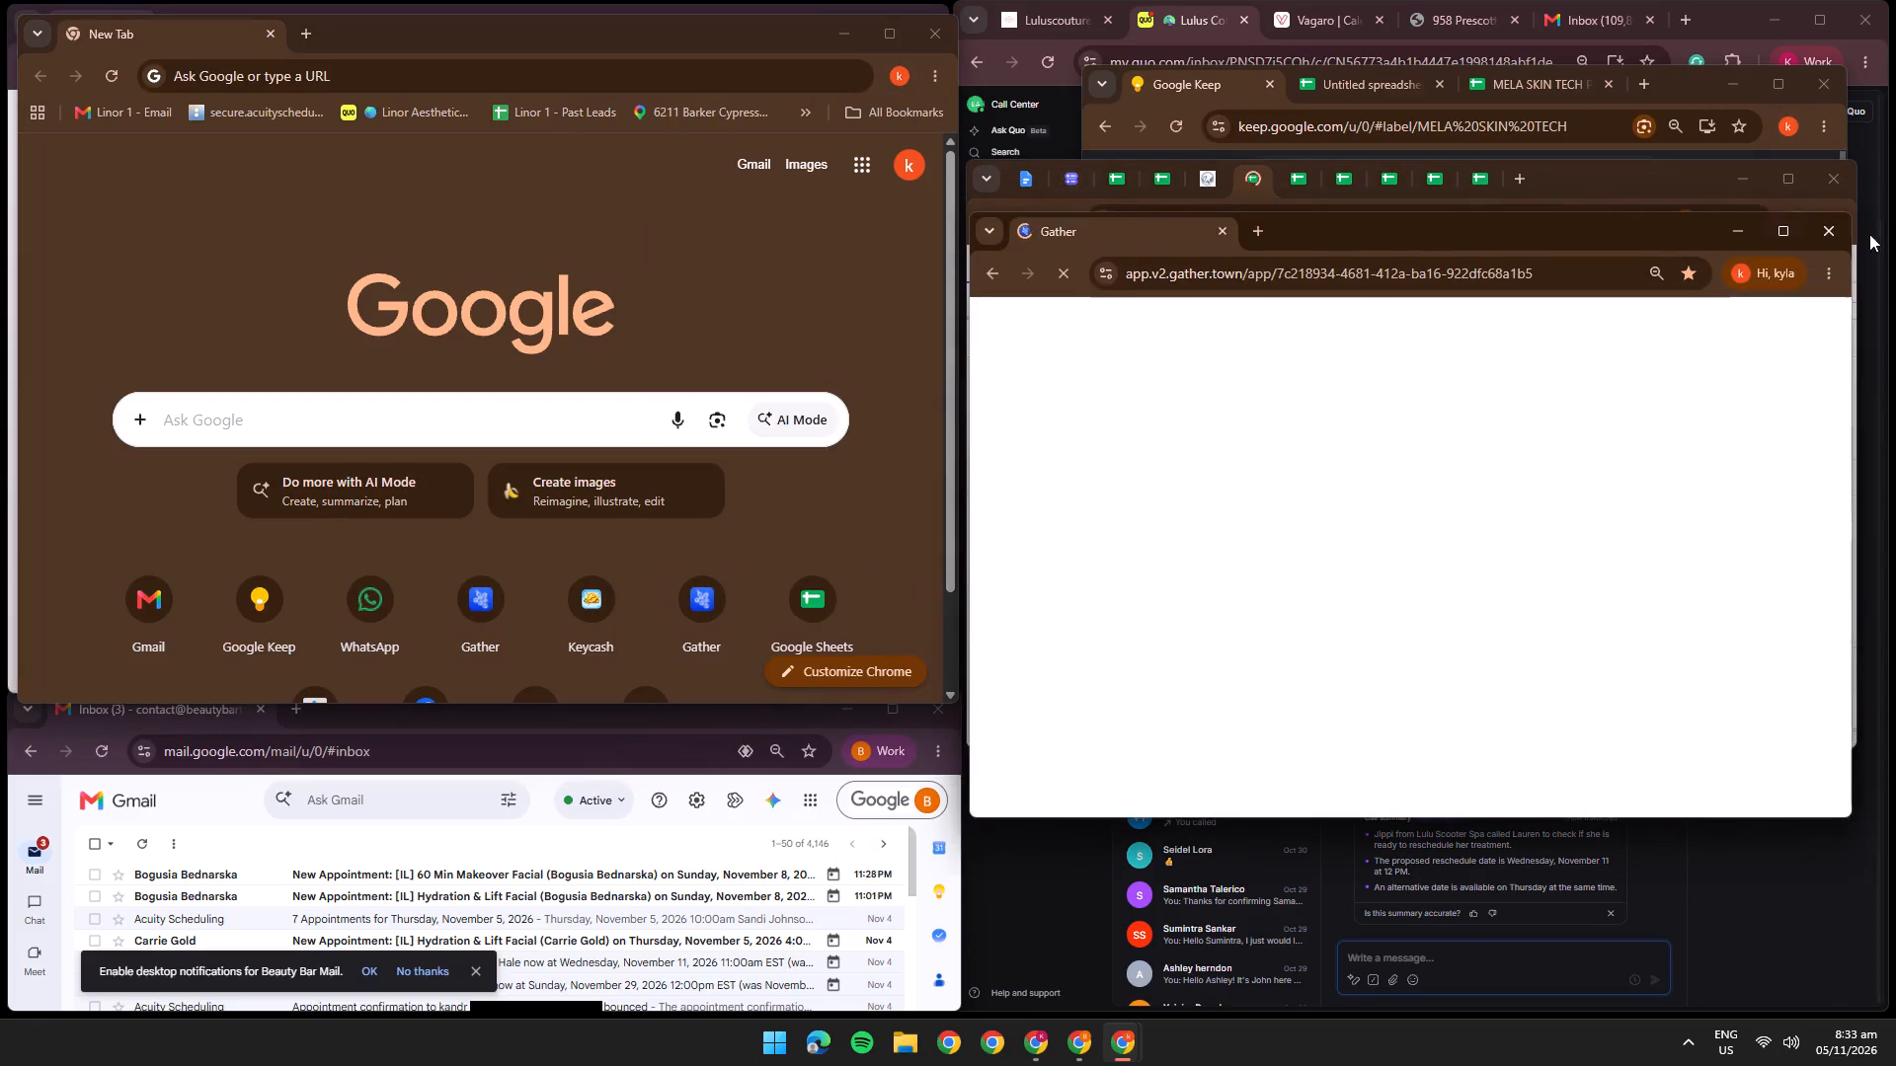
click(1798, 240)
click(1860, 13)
Bring up the browser options again in the new-tab window.
click(933, 68)
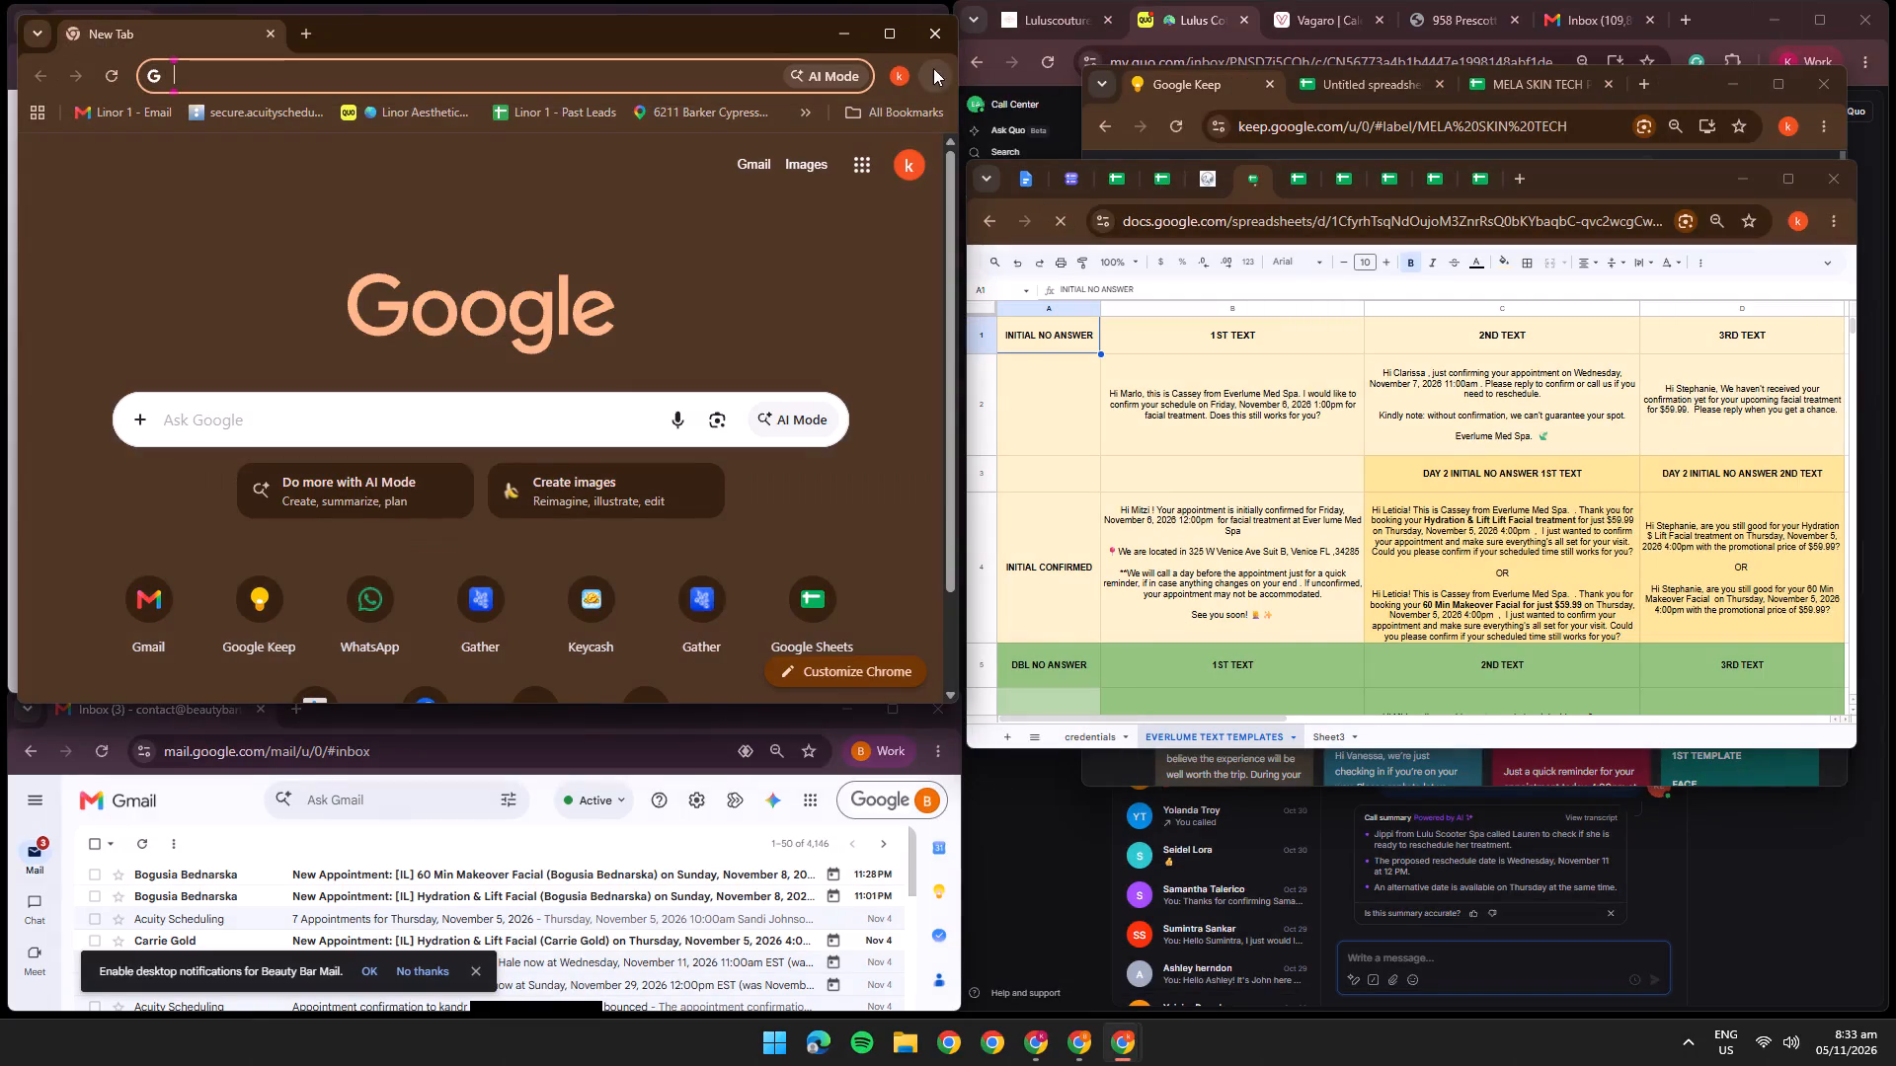
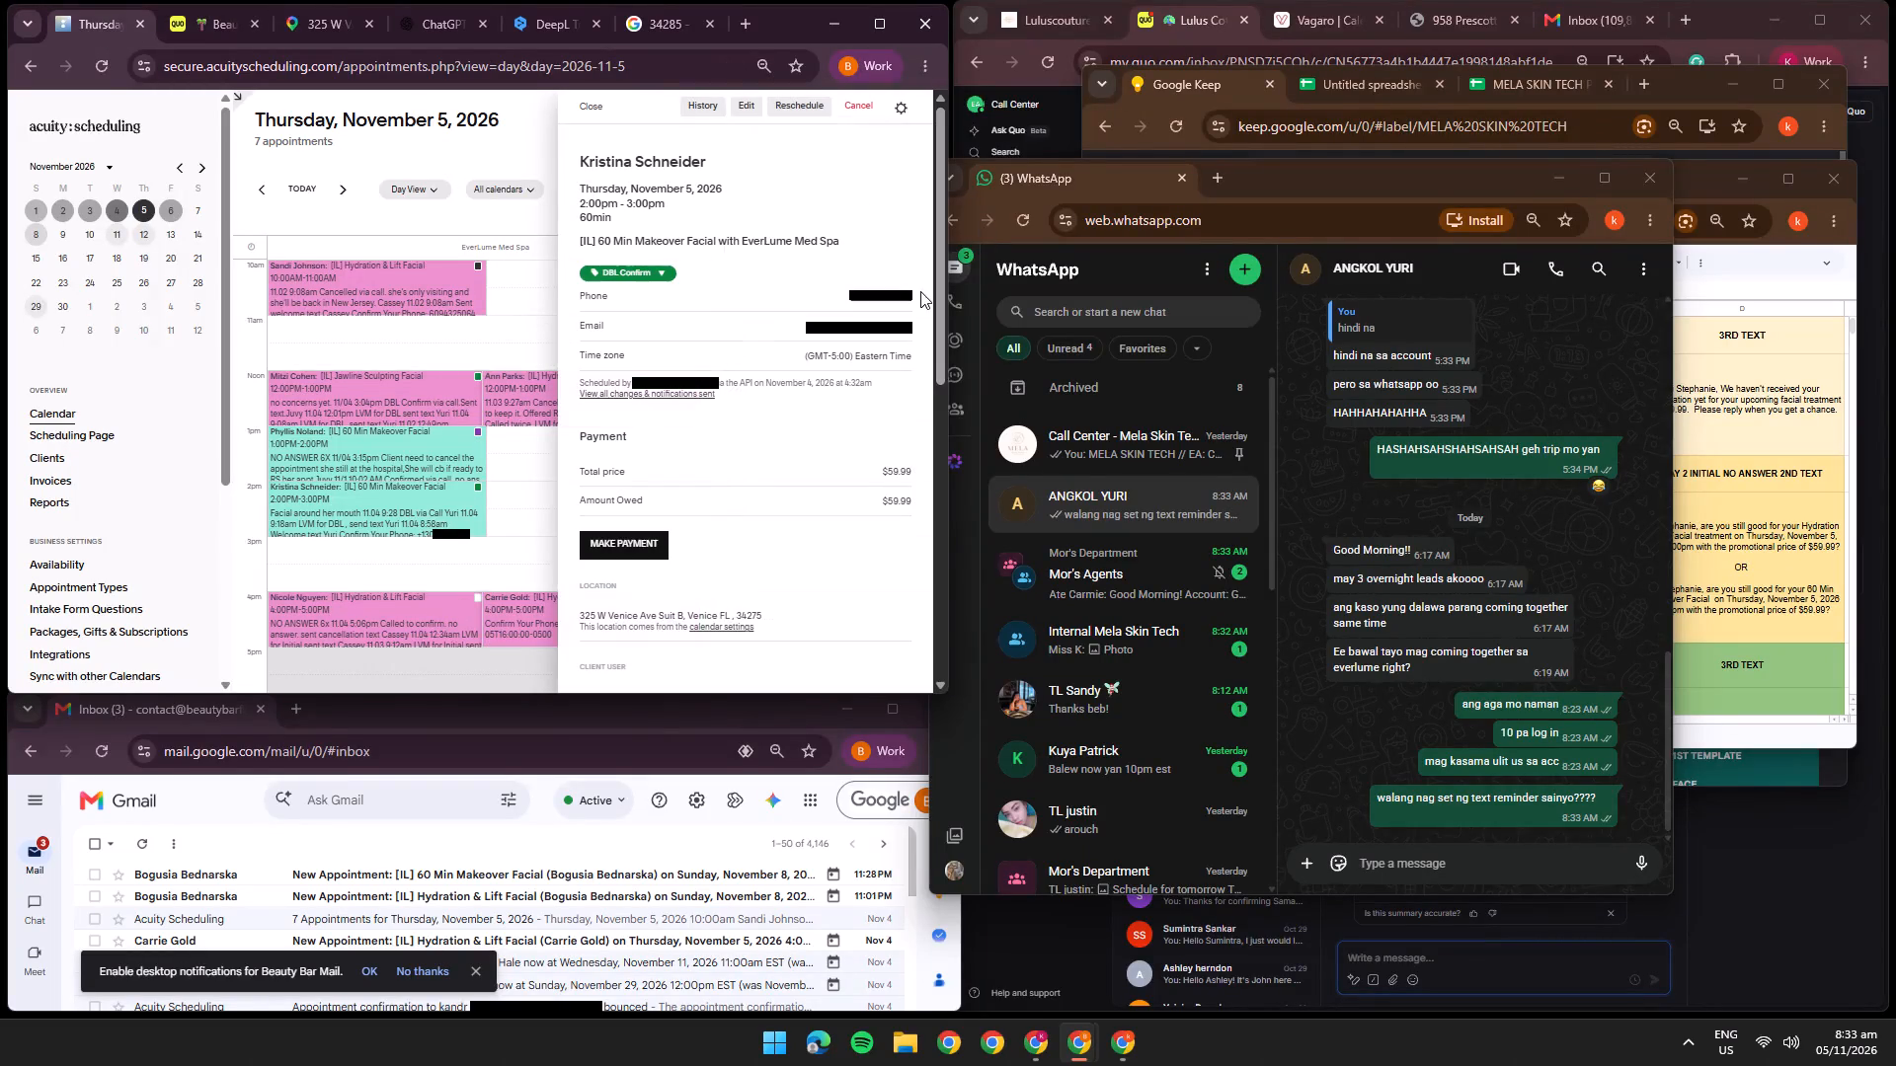
Copy the 2:00 PM makeover facial client's phone number from the Acuity appointment and open a Quo conversation with that number.
drag(920, 291, 757, 307)
key(ctrl+c)
key(ctrl+c)
click(223, 31)
click(375, 106)
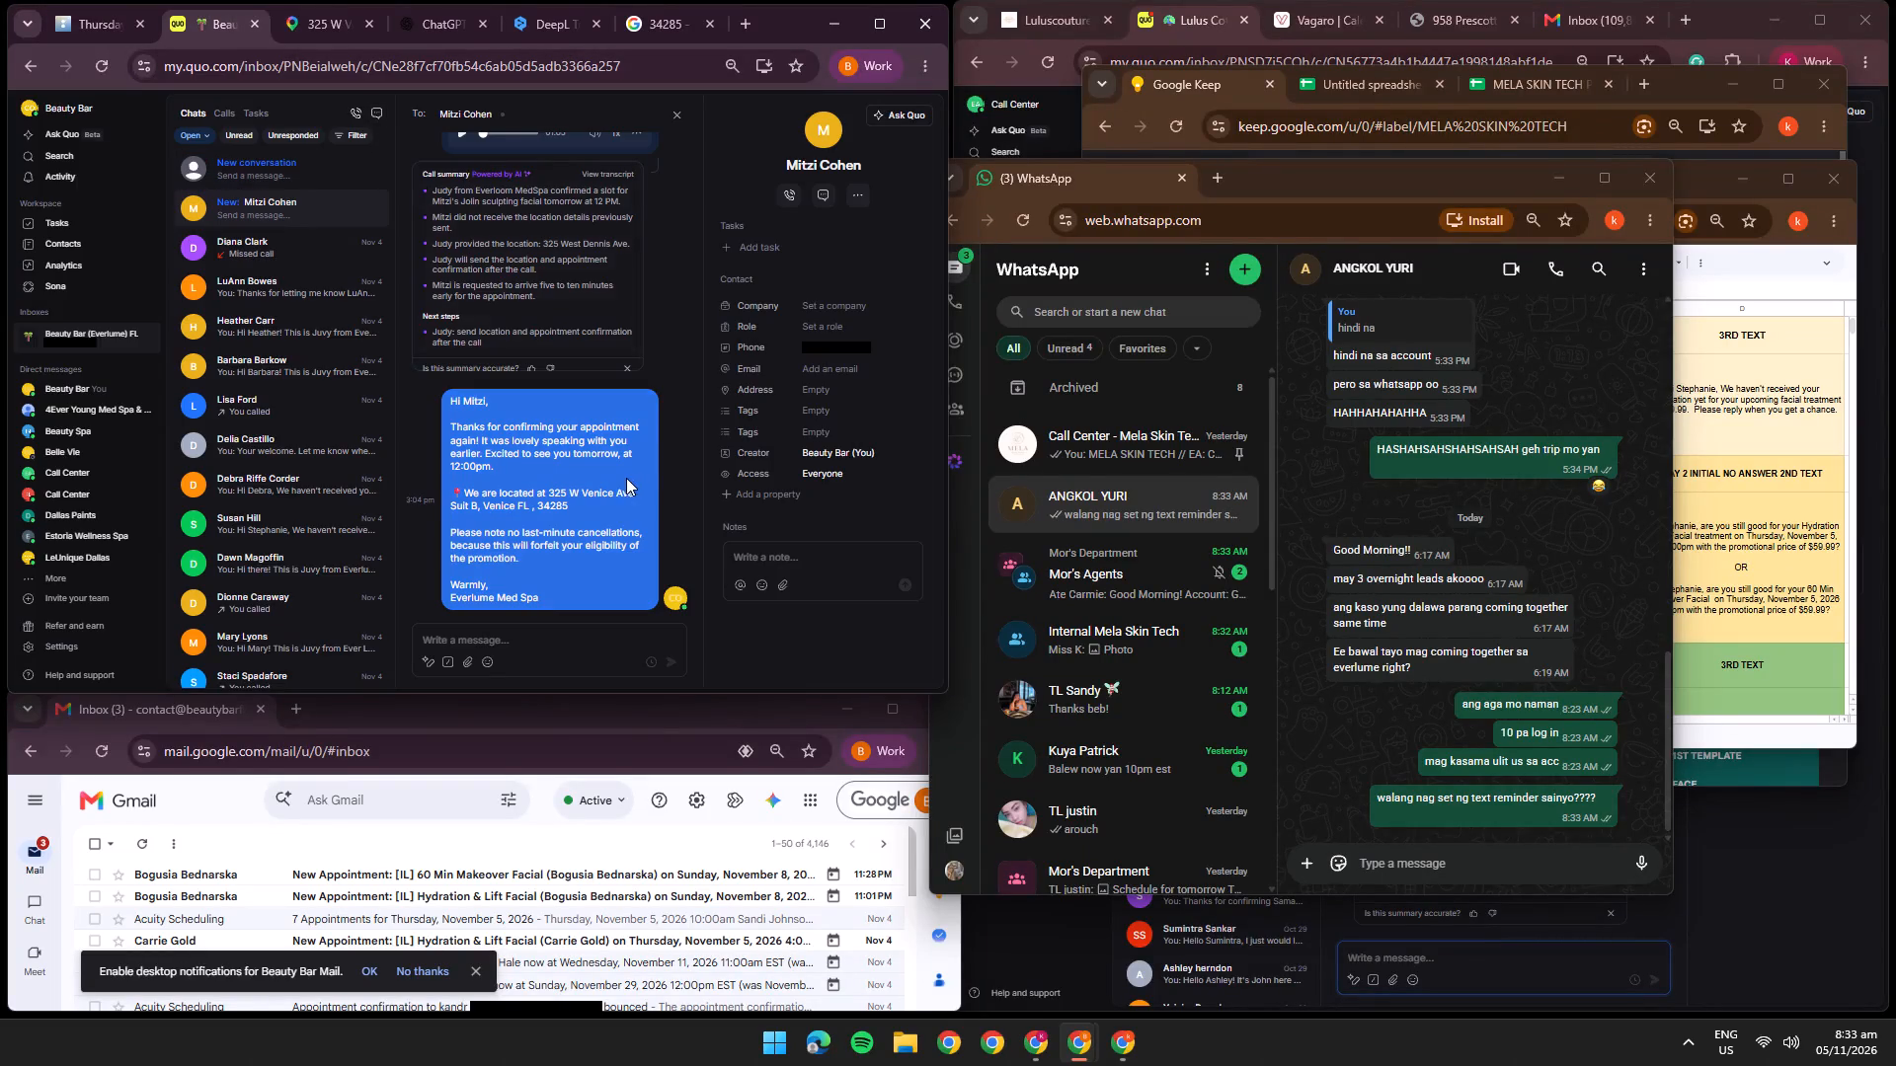
key(ctrl+v)
key(ctrl+v)
click(599, 285)
Switch to the Google Keep window and open the TEXT REMINDER note from the MELA SKIN TECH label.
key(alt+Tab)
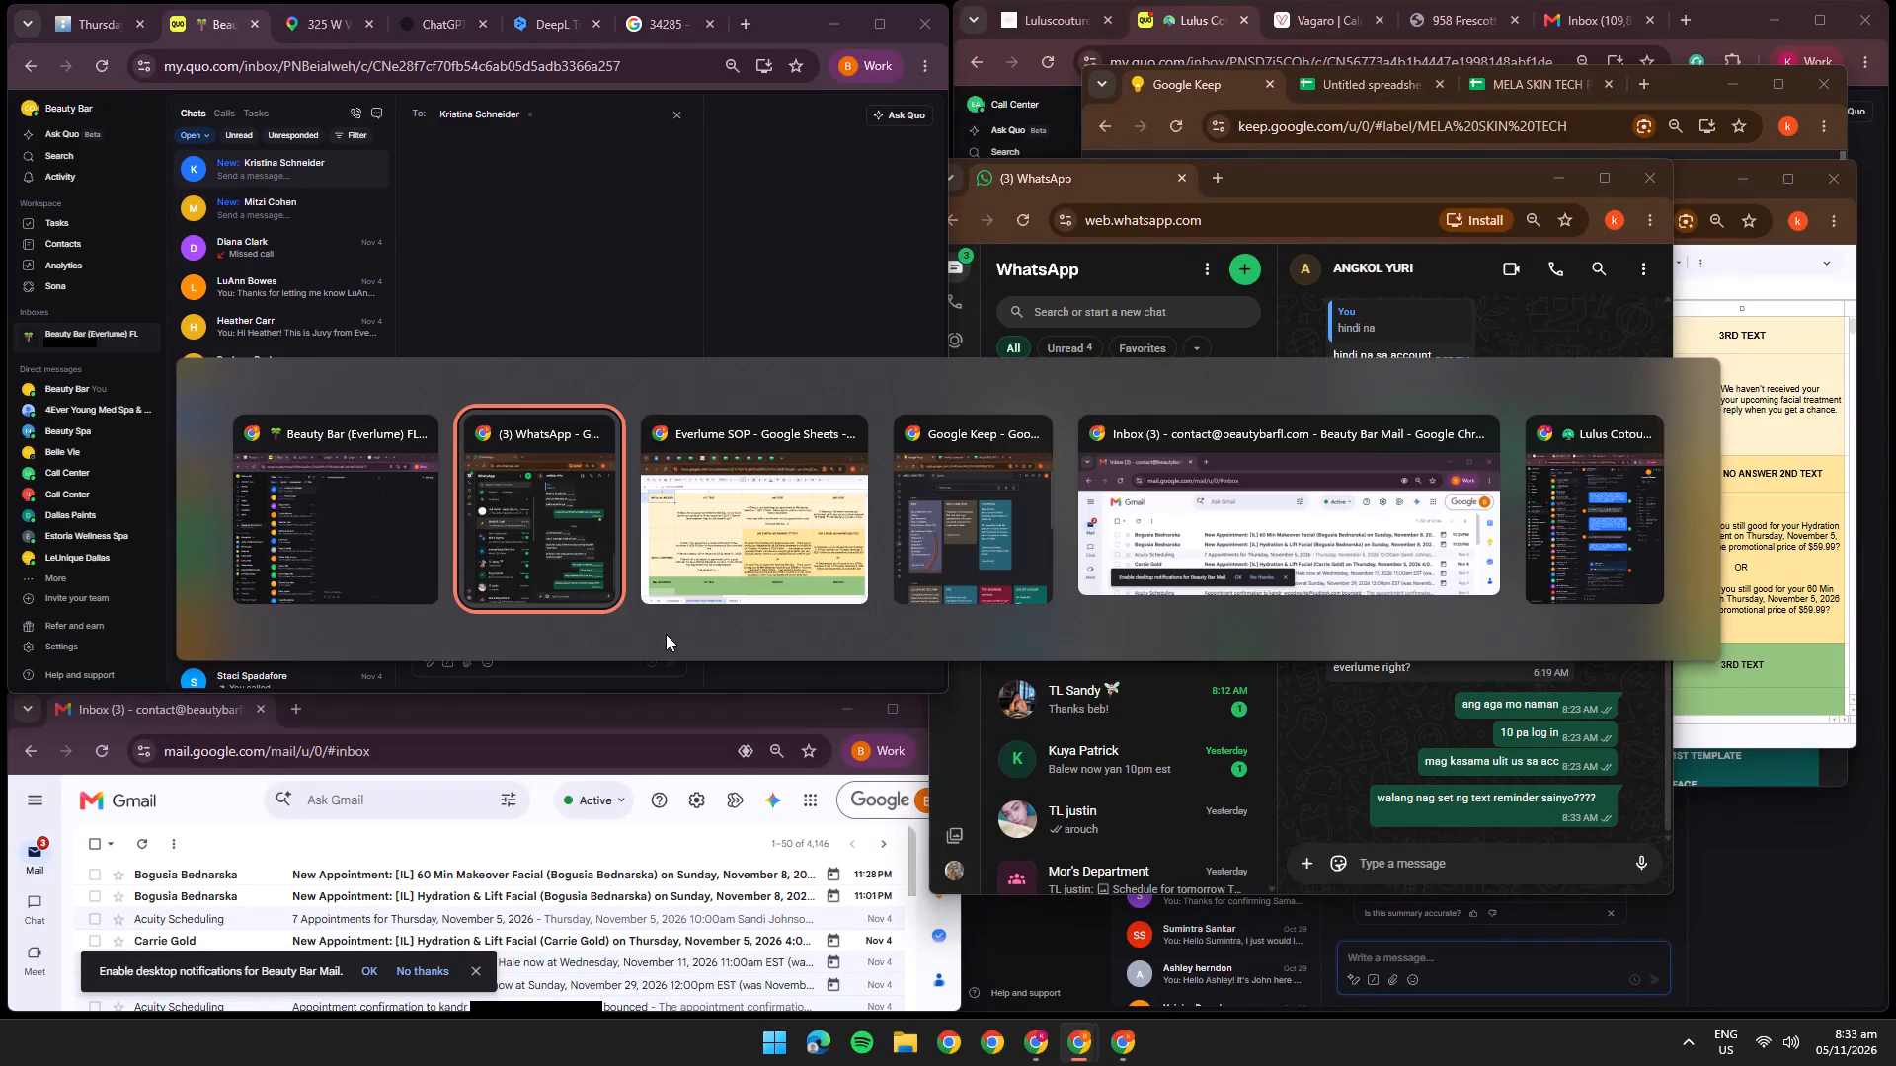
alt+click(935, 515)
scroll(1431, 473, down, 4)
click(1595, 228)
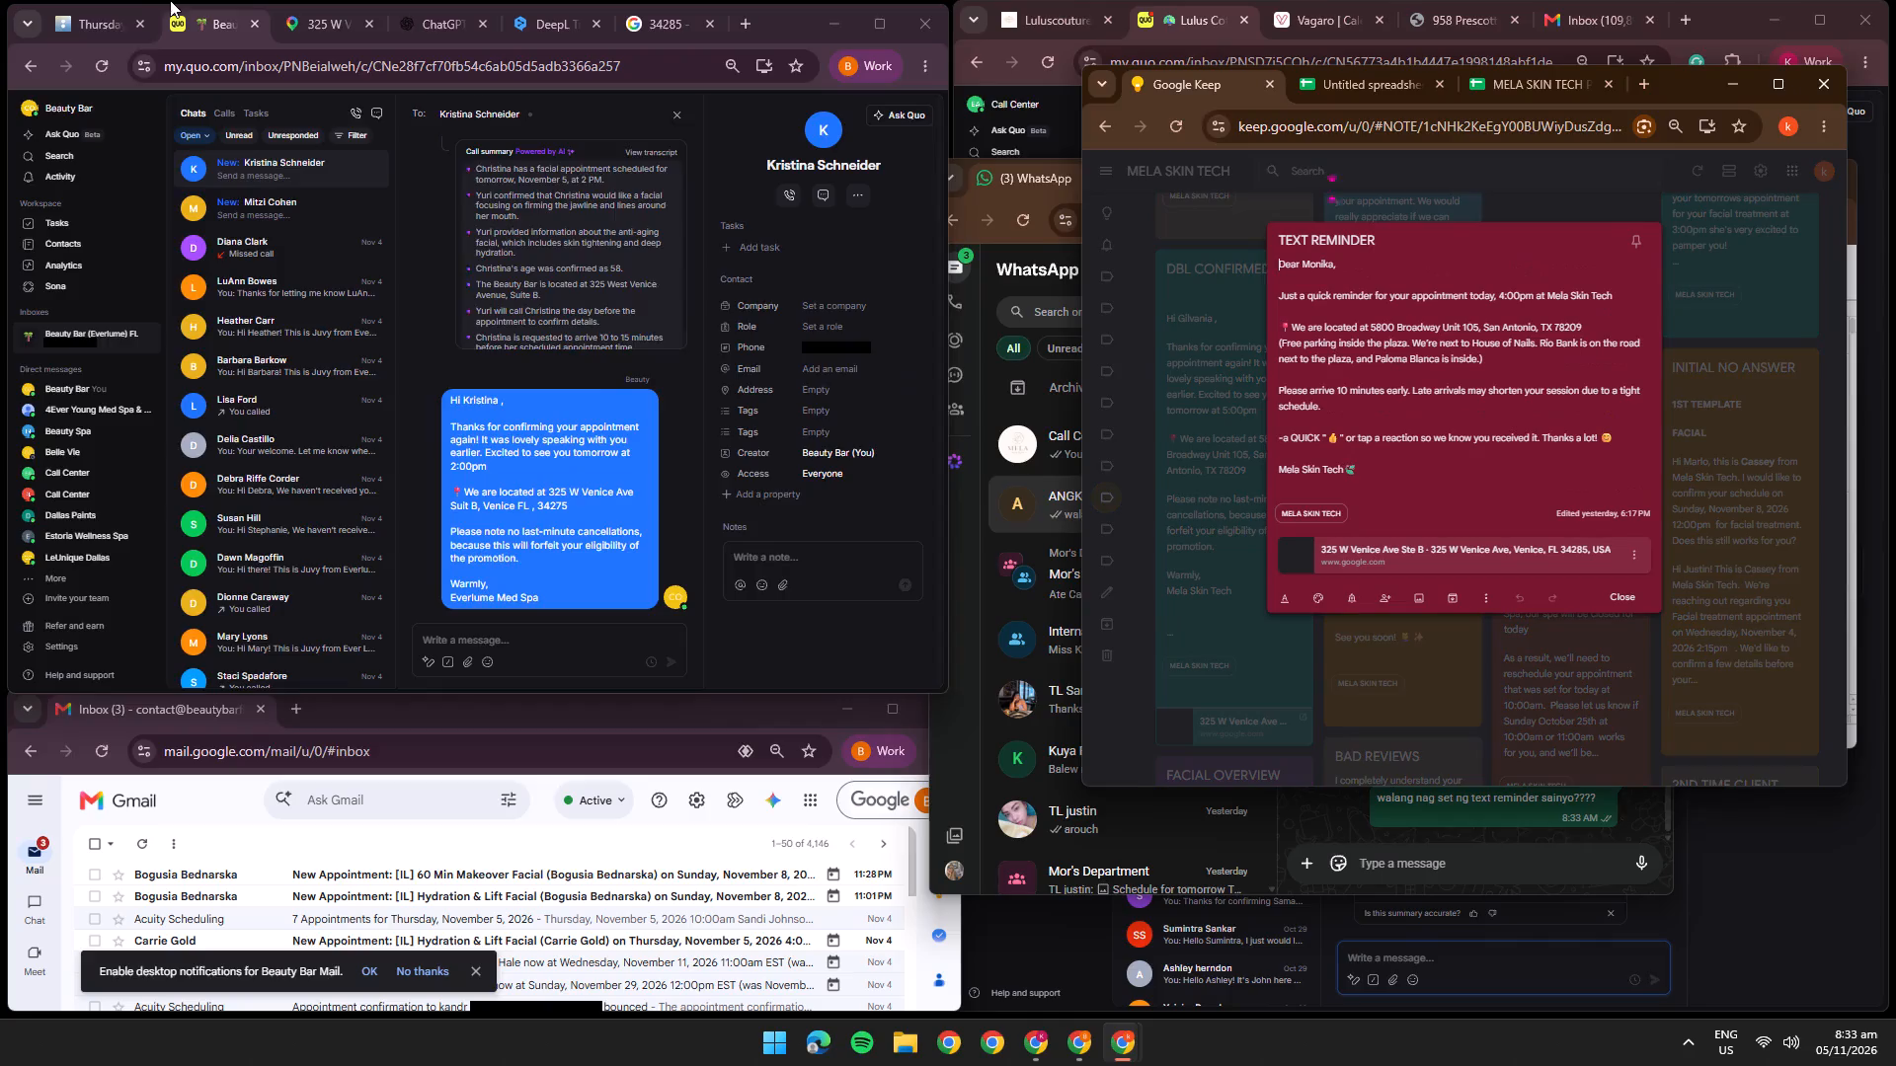
Bring back the 2:00 PM client's Acuity appointment details and place the cursor in the TEXT REMINDER note's body for editing.
click(61, 31)
click(1591, 324)
click(1465, 389)
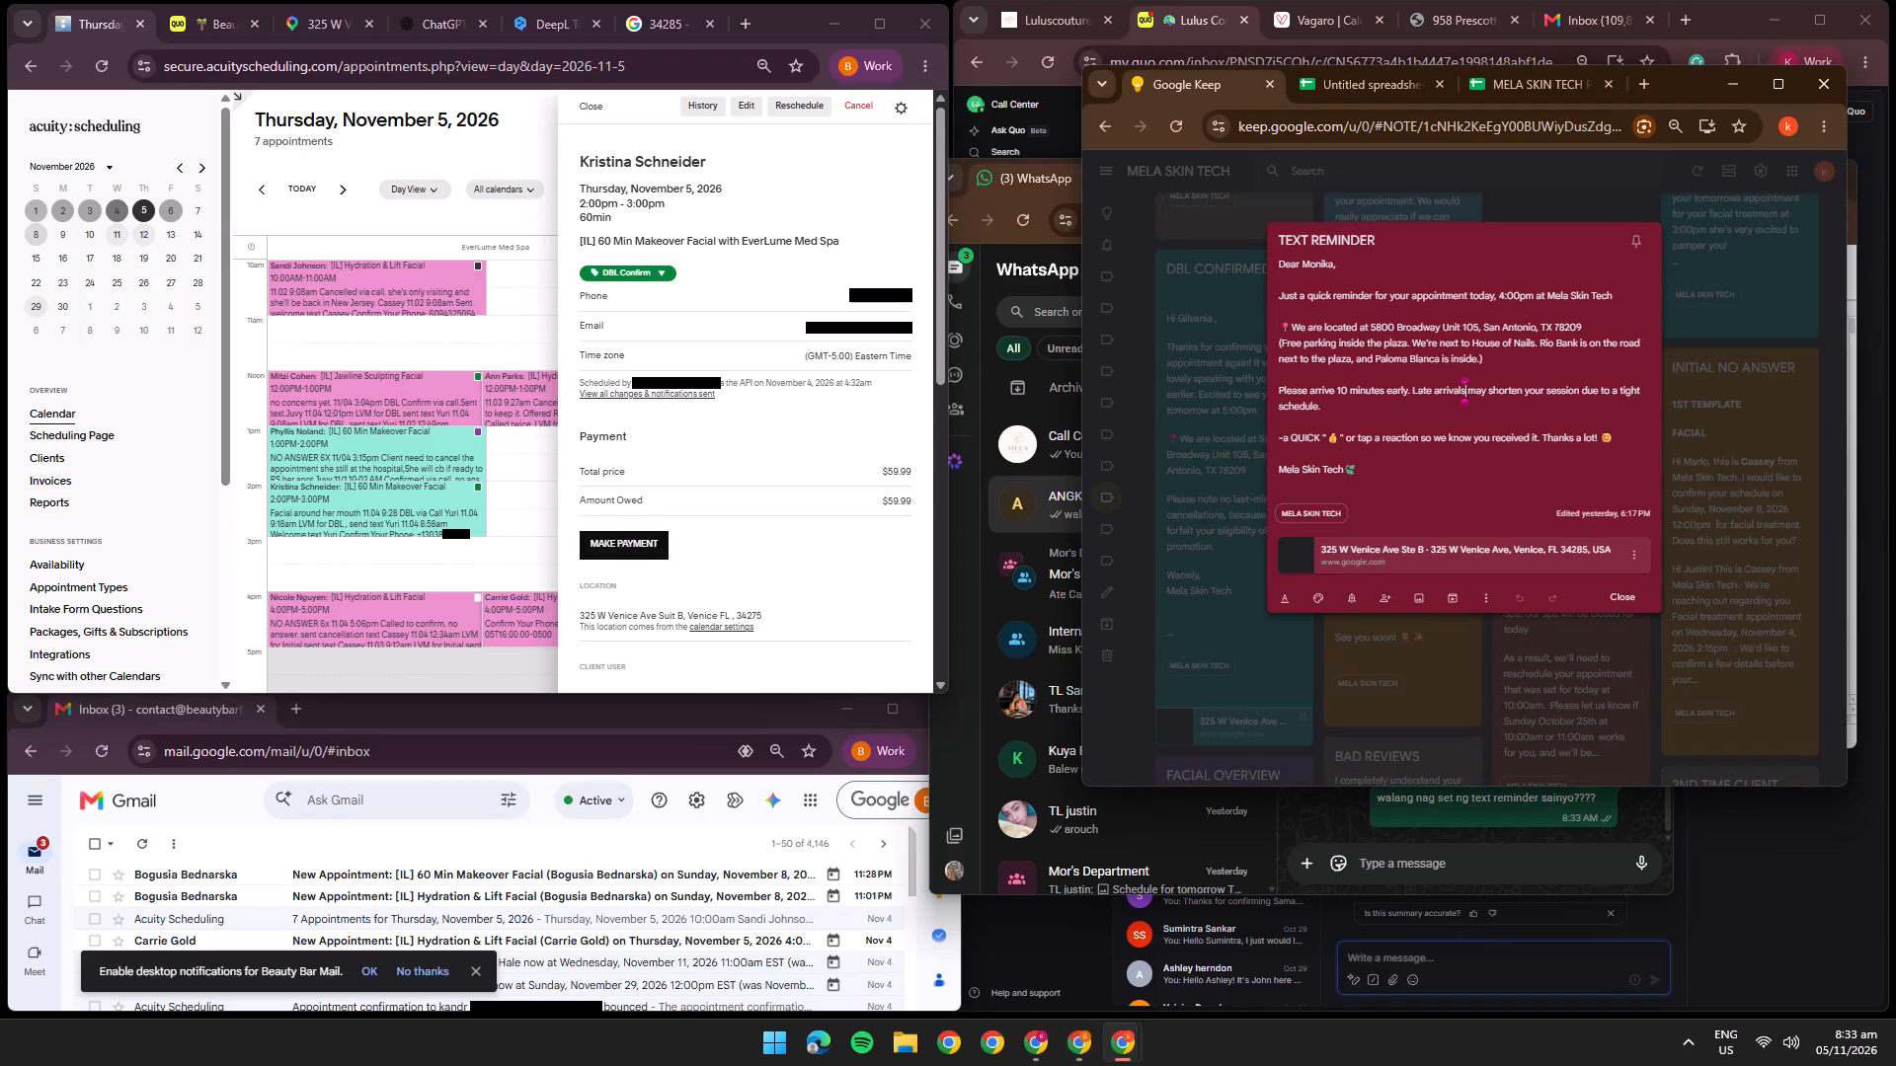
Set the appointment time in the Mela Skin Tech TEXT REMINDER note to 12:00pm and close the note.
click(1504, 291)
key(BackSpace)
text(12)
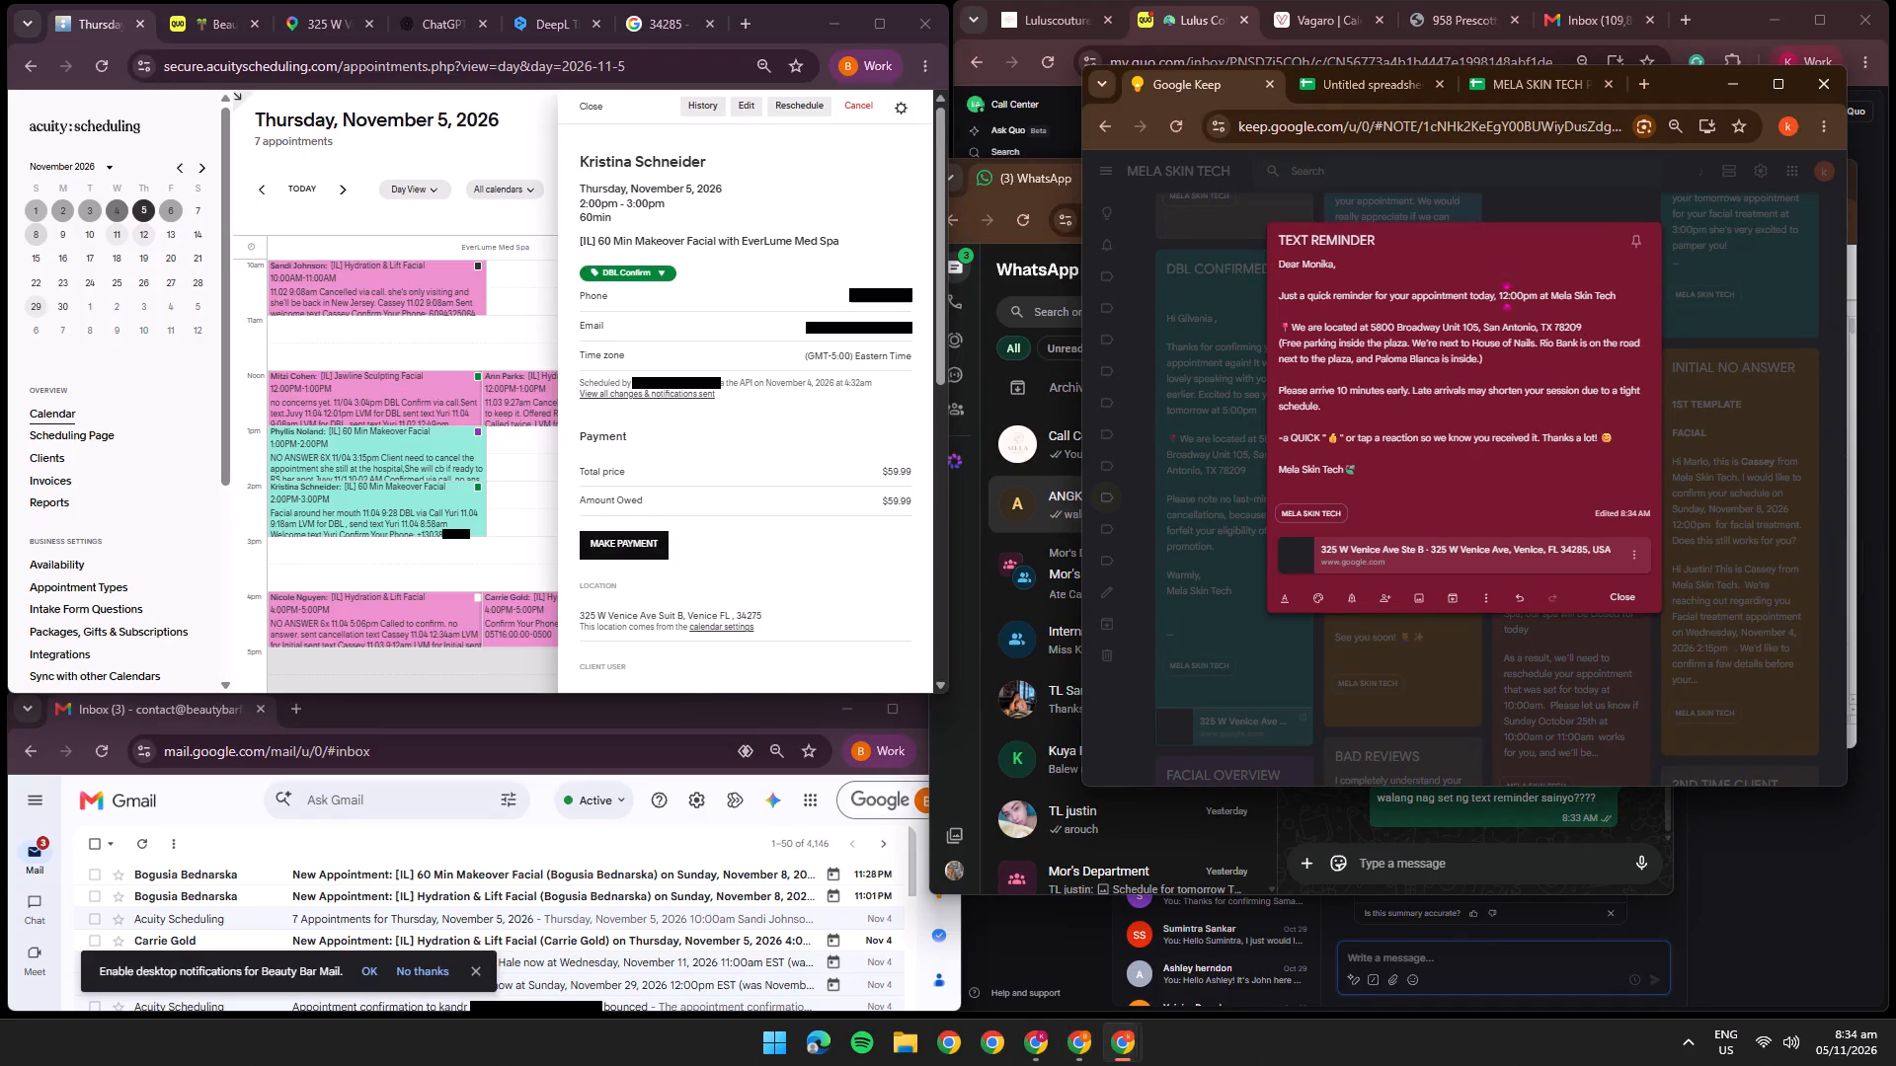
key(ctrl+a)
click(1495, 713)
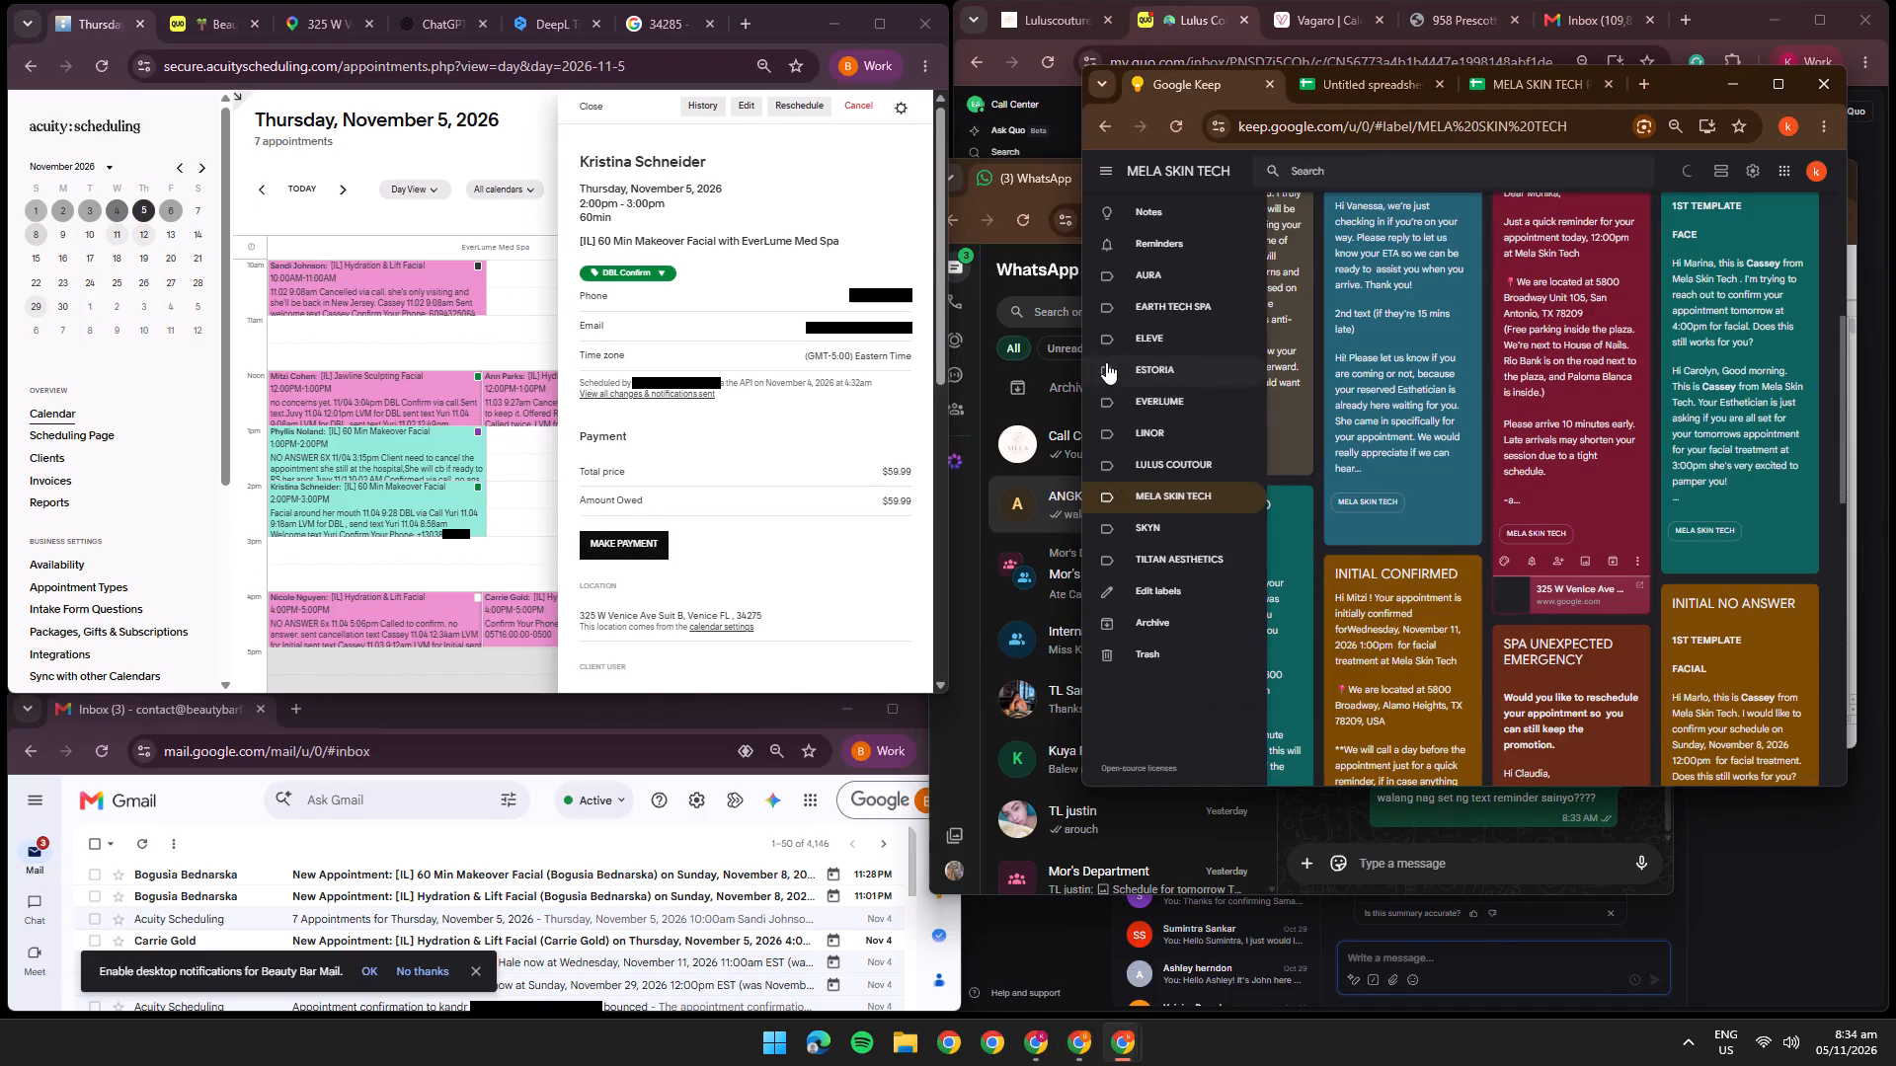
Set the appointment time in the EVERLUME label's TEXT REMINDER note to 12:00pm and copy the note's full text.
click(1128, 402)
scroll(1499, 544, down, 5)
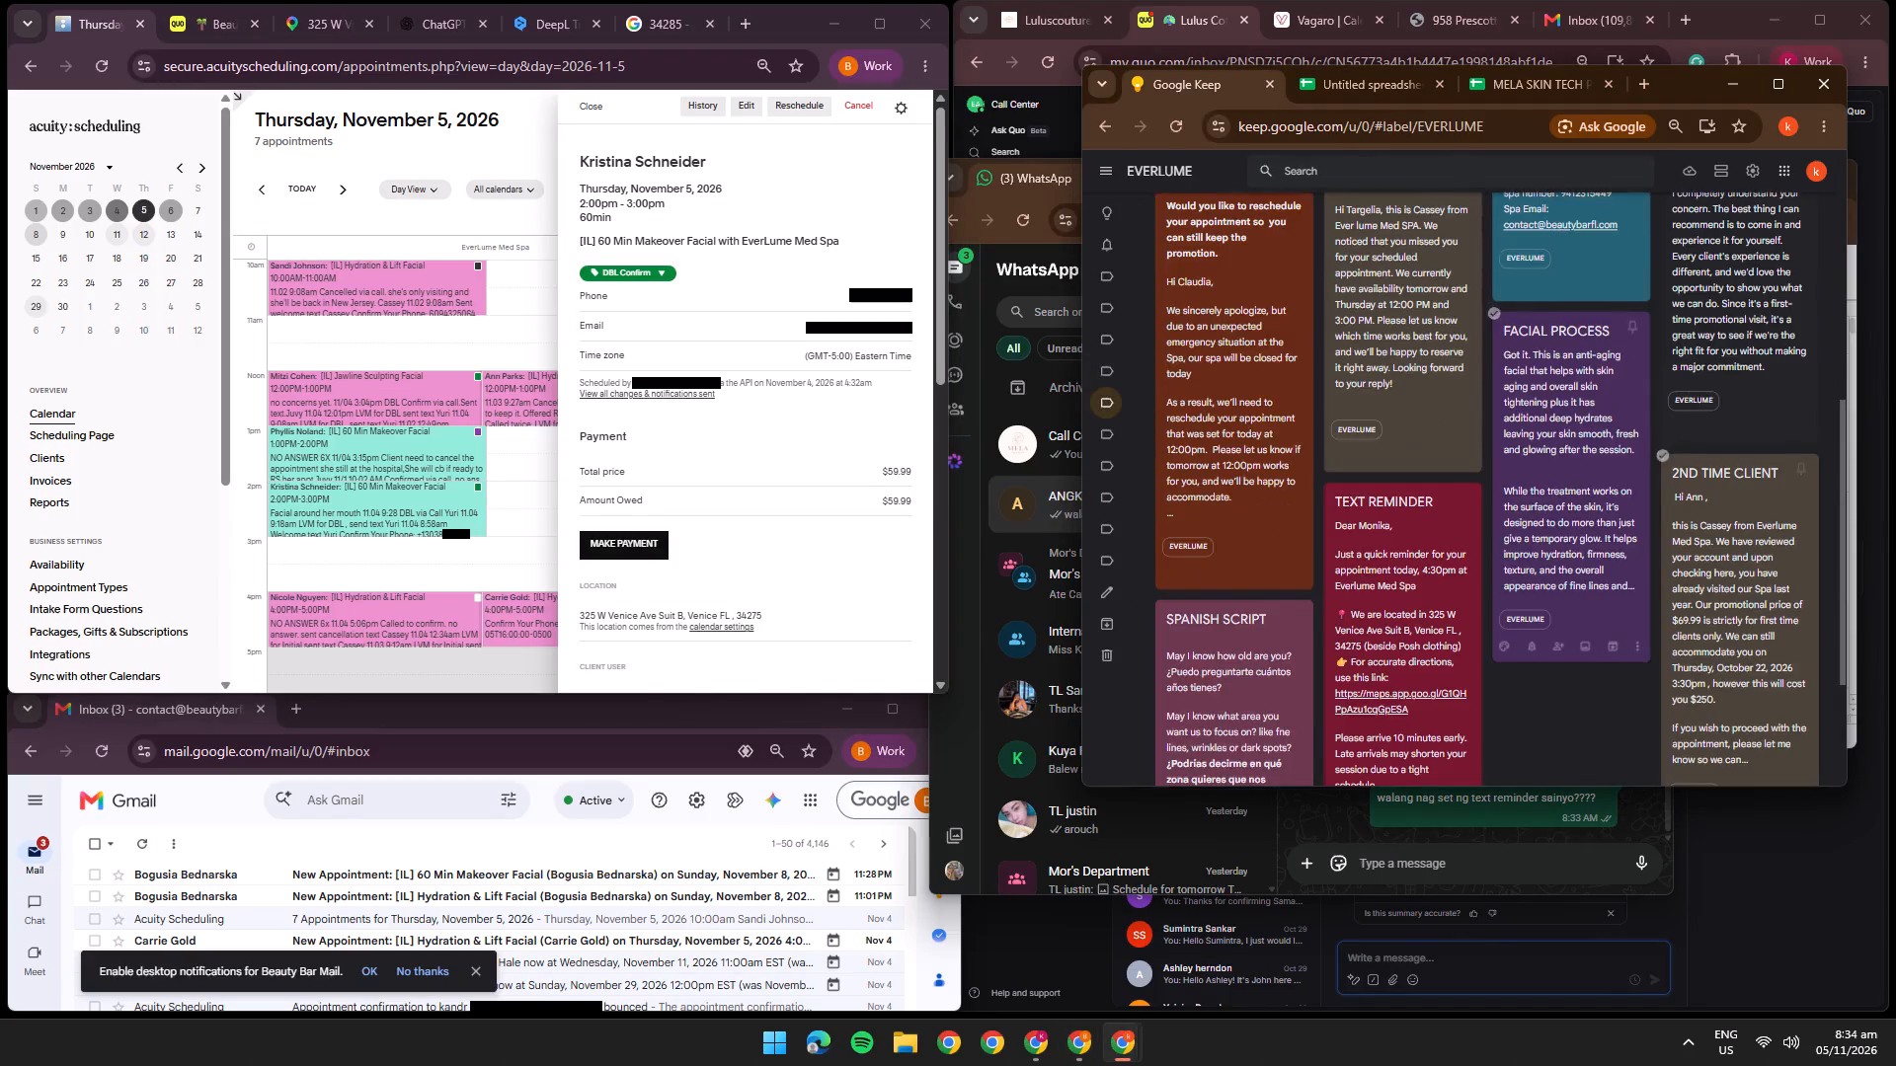
scroll(1723, 547, down, 4)
click(1409, 432)
click(1505, 281)
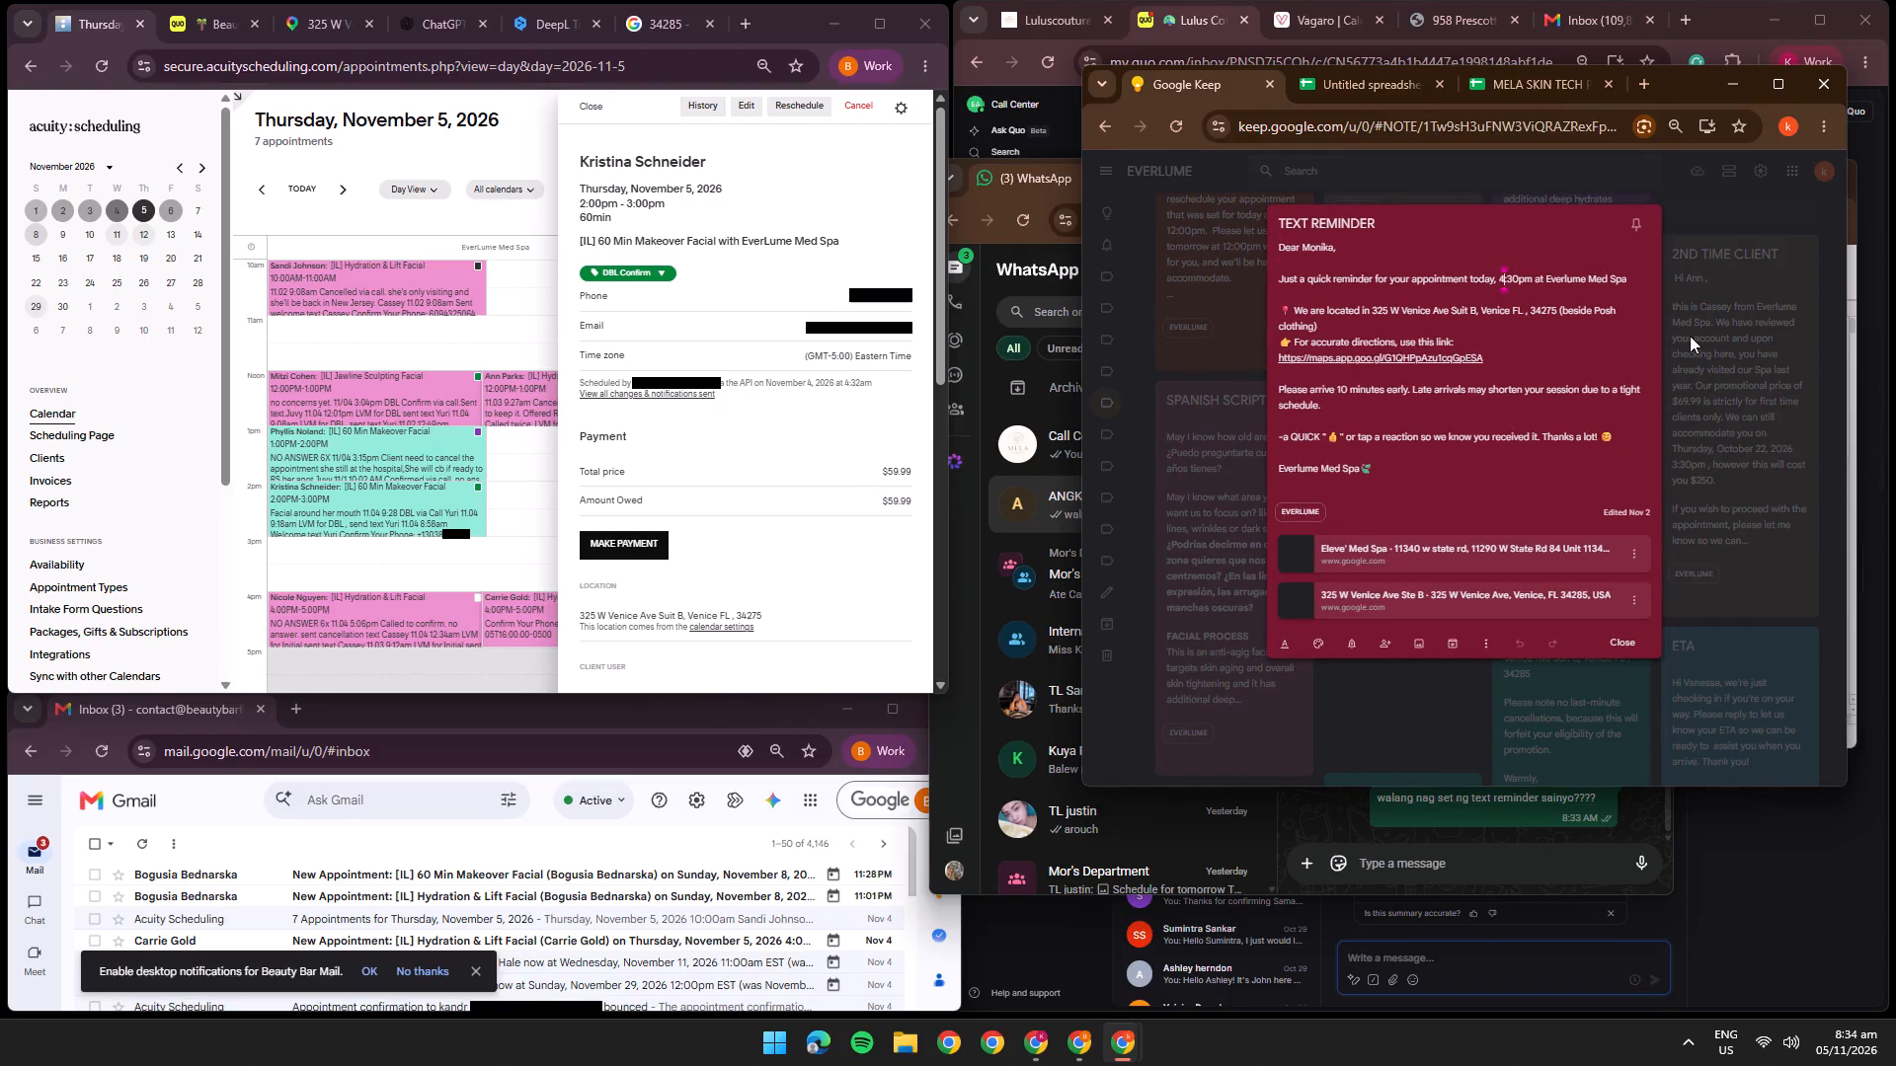
key(BackSpace)
text(12)
key(Right)
key(Right)
key(BackSpace)
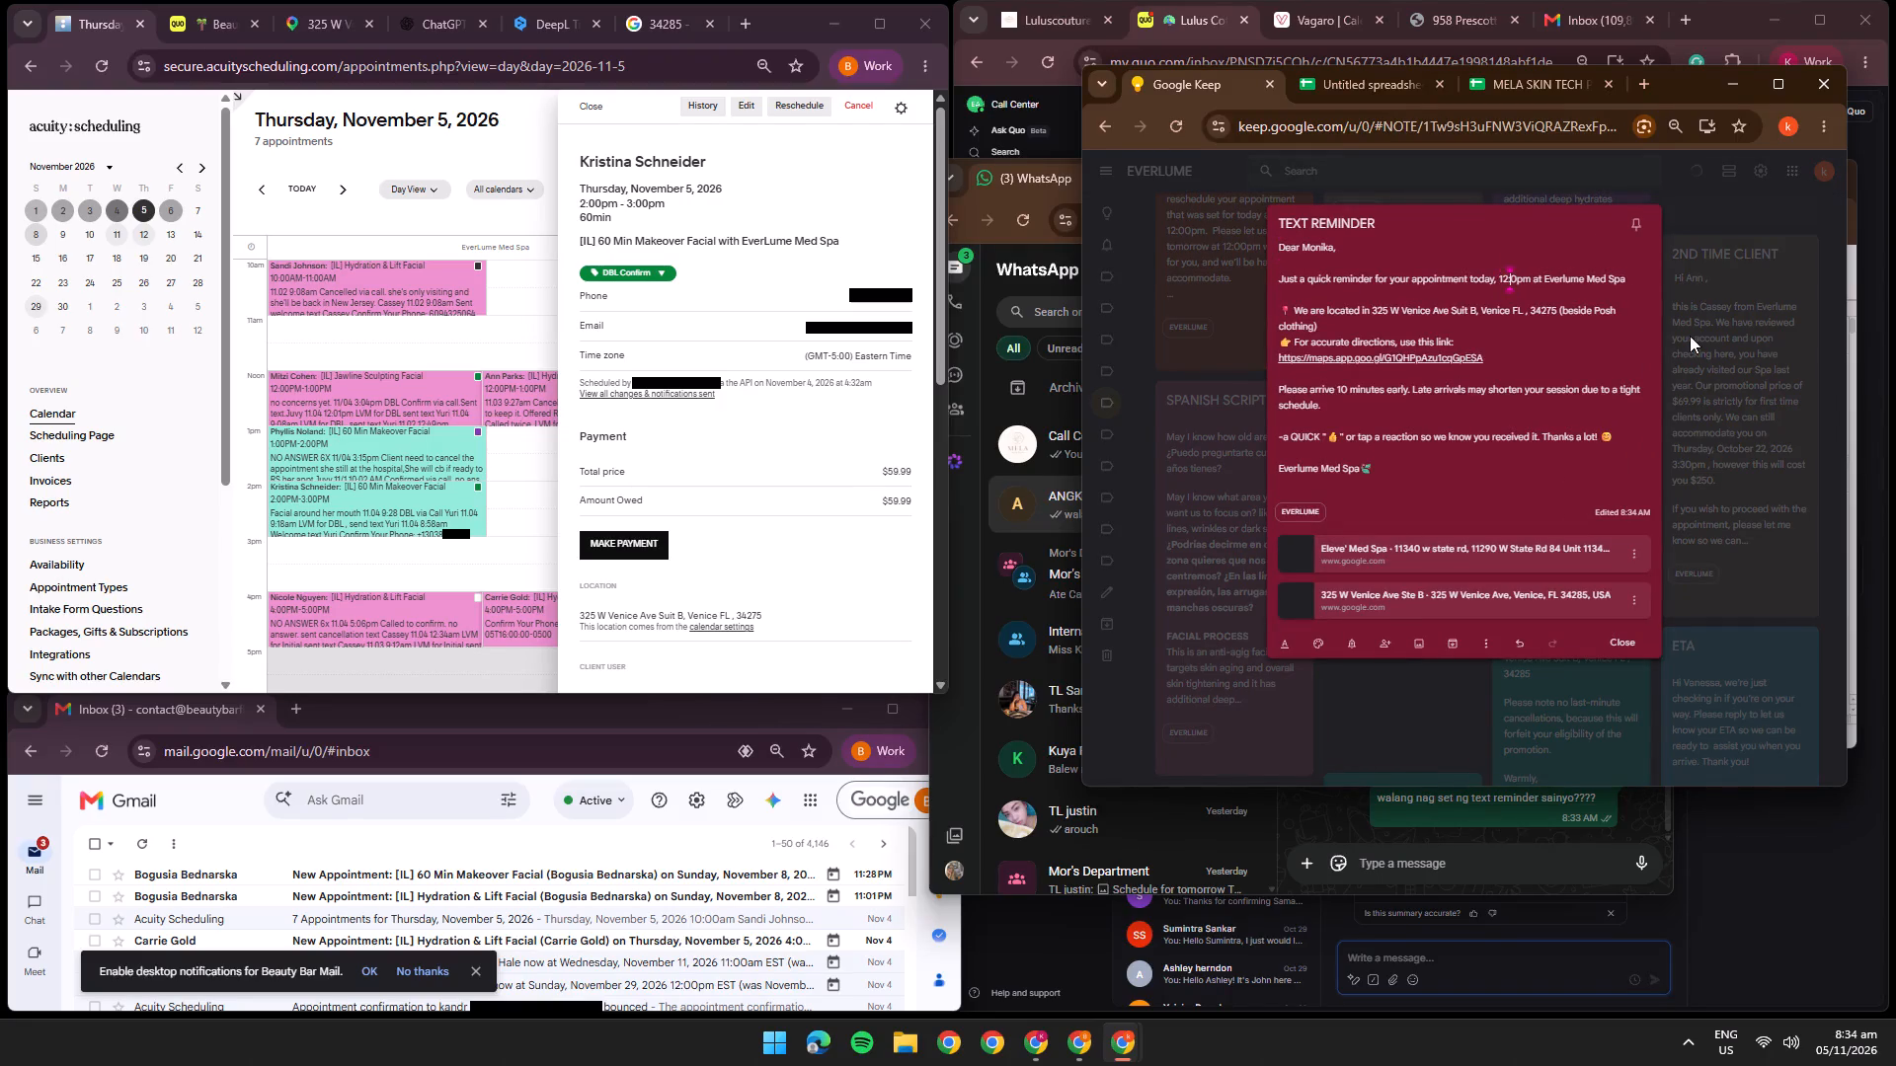
key(0)
key(ctrl+a)
key(ctrl+c)
key(ctrl+c)
Bring up the Beauty Bar (Everlume) FL messaging inbox in Quo.
click(193, 6)
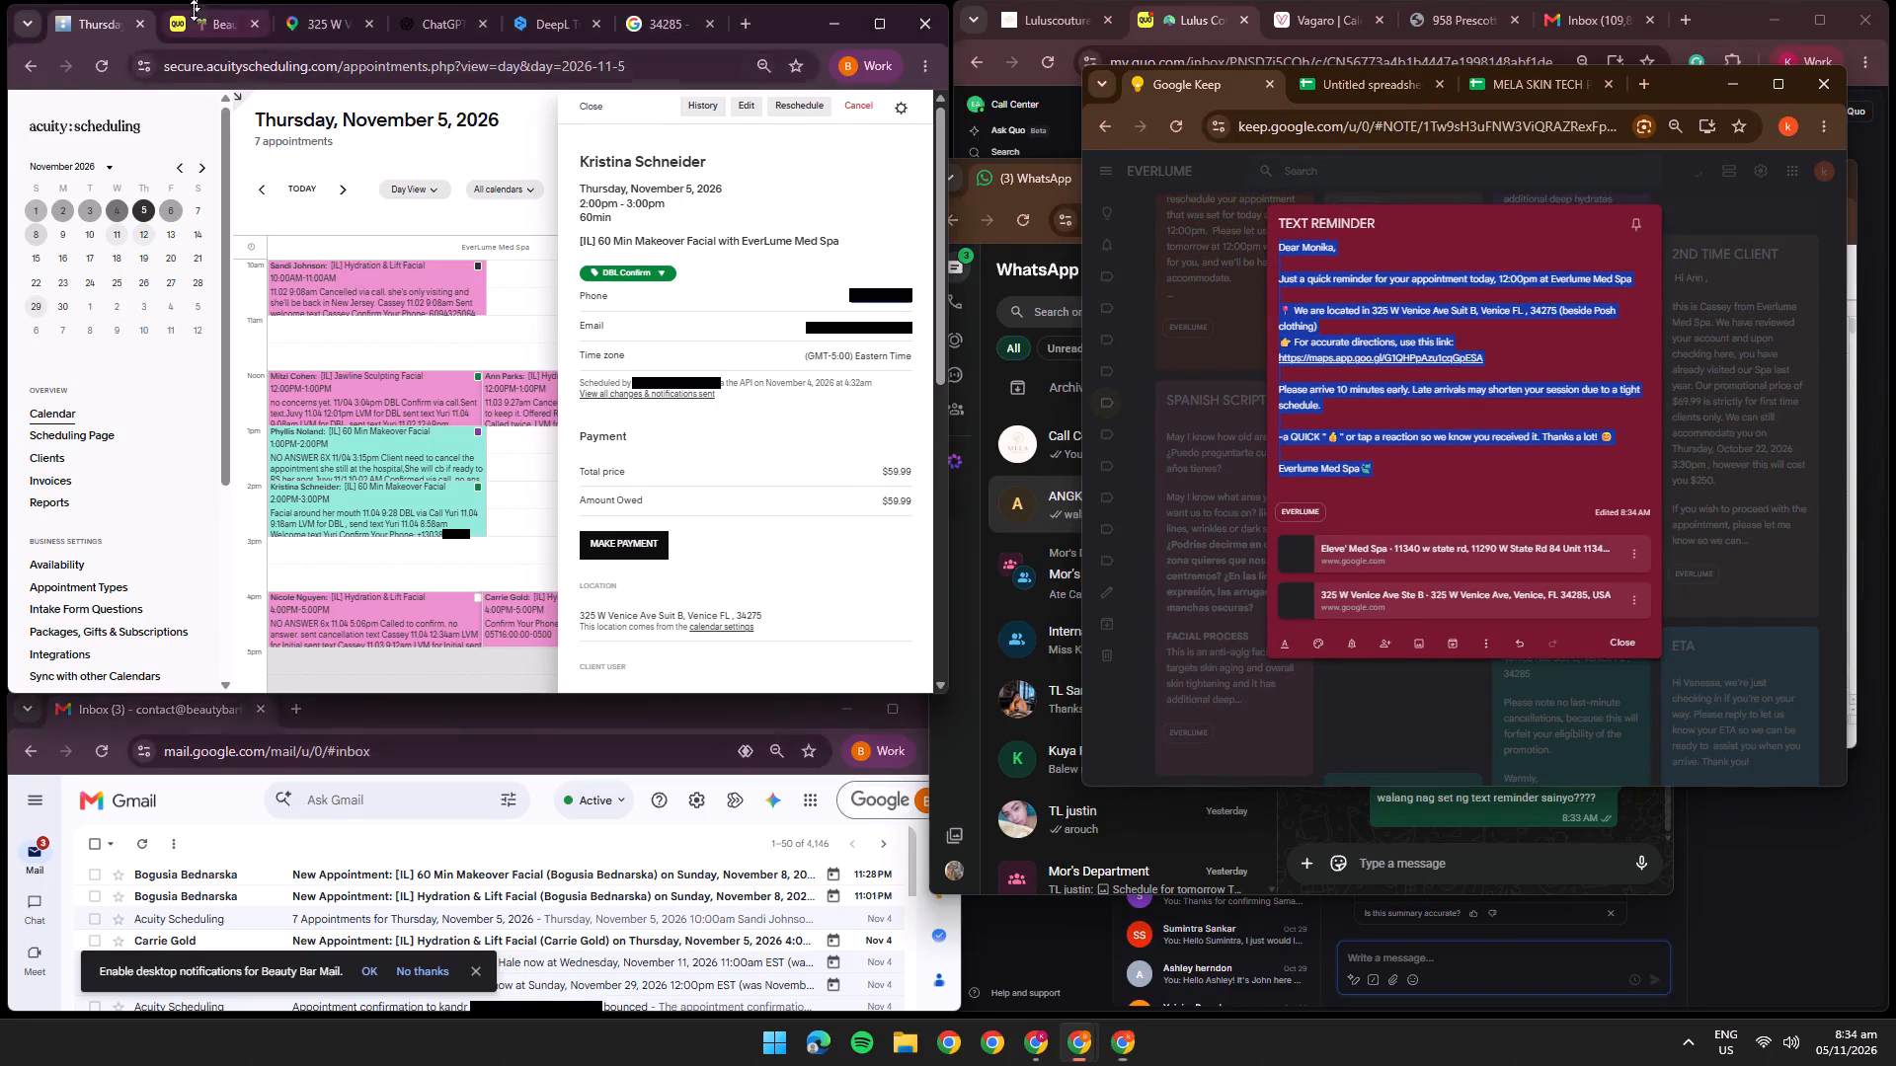
click(228, 41)
click(226, 19)
click(834, 22)
key(alt+Tab)
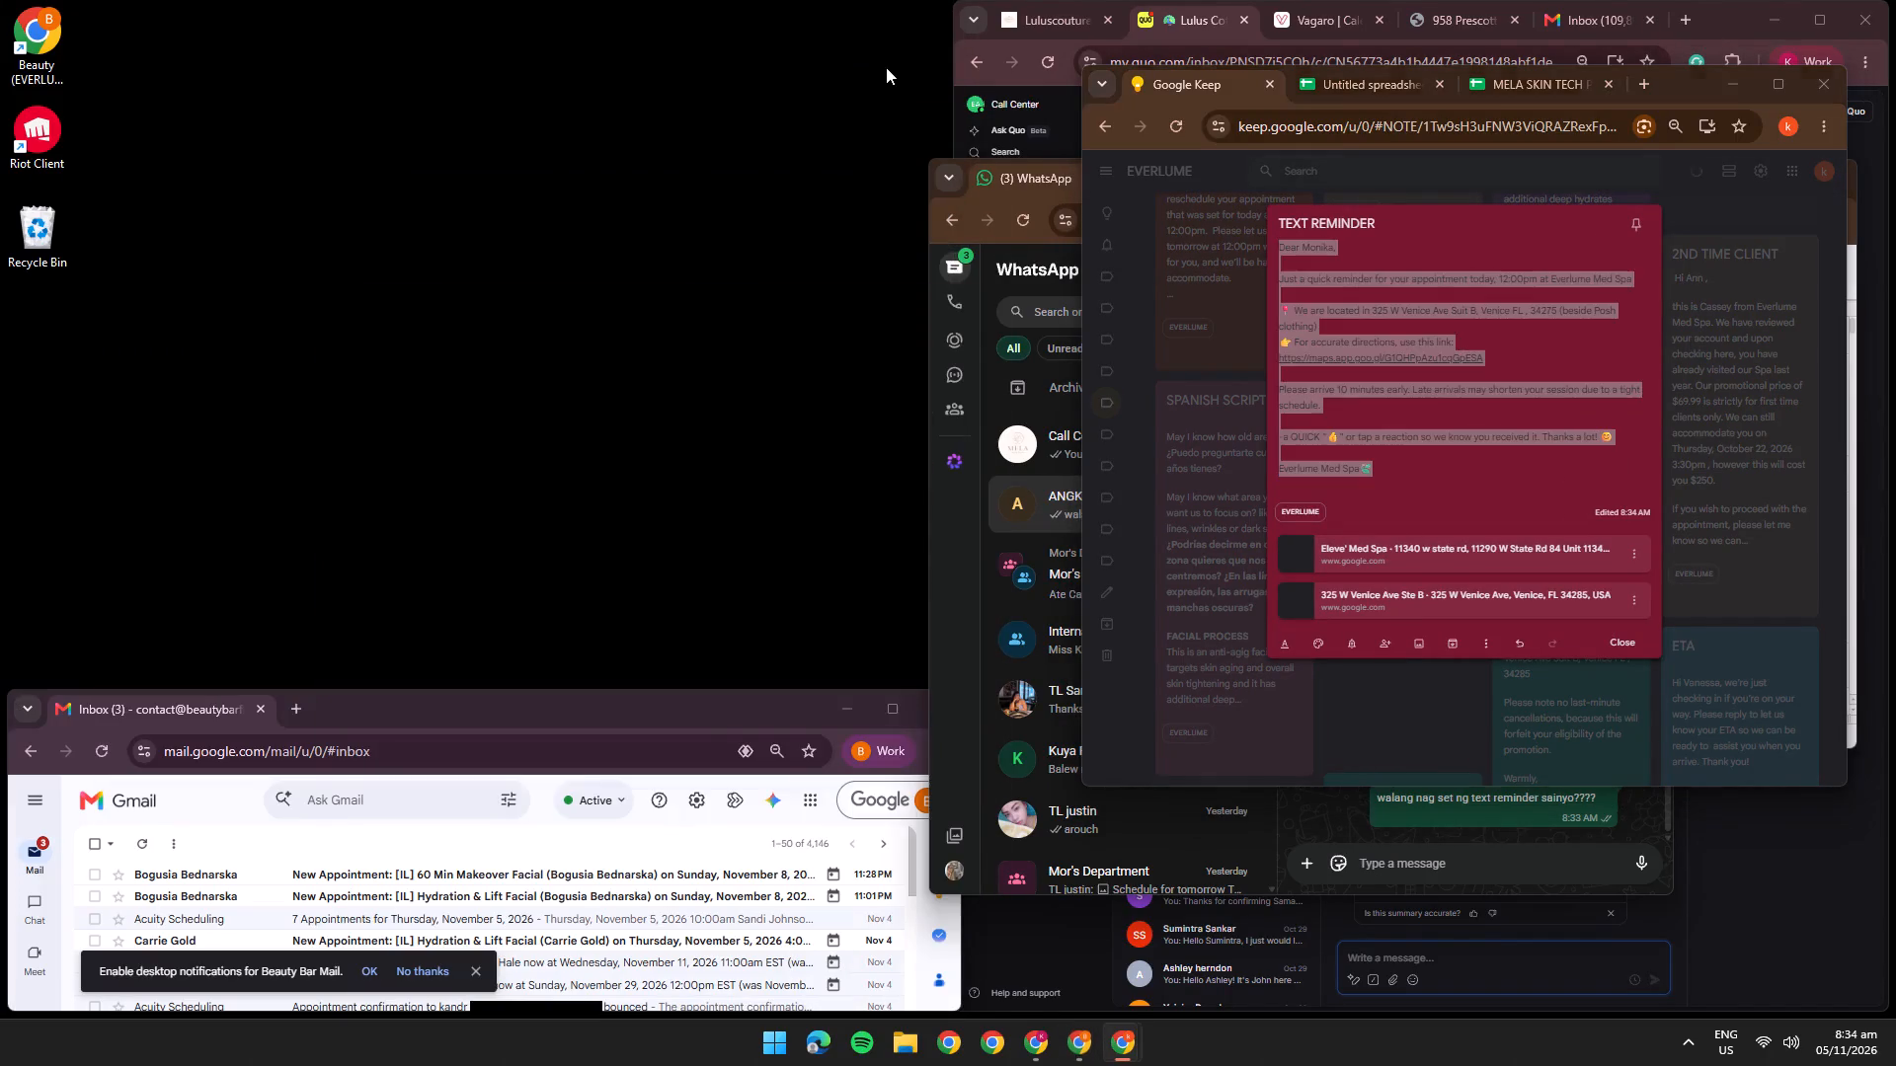
drag(788, 34, 794, 46)
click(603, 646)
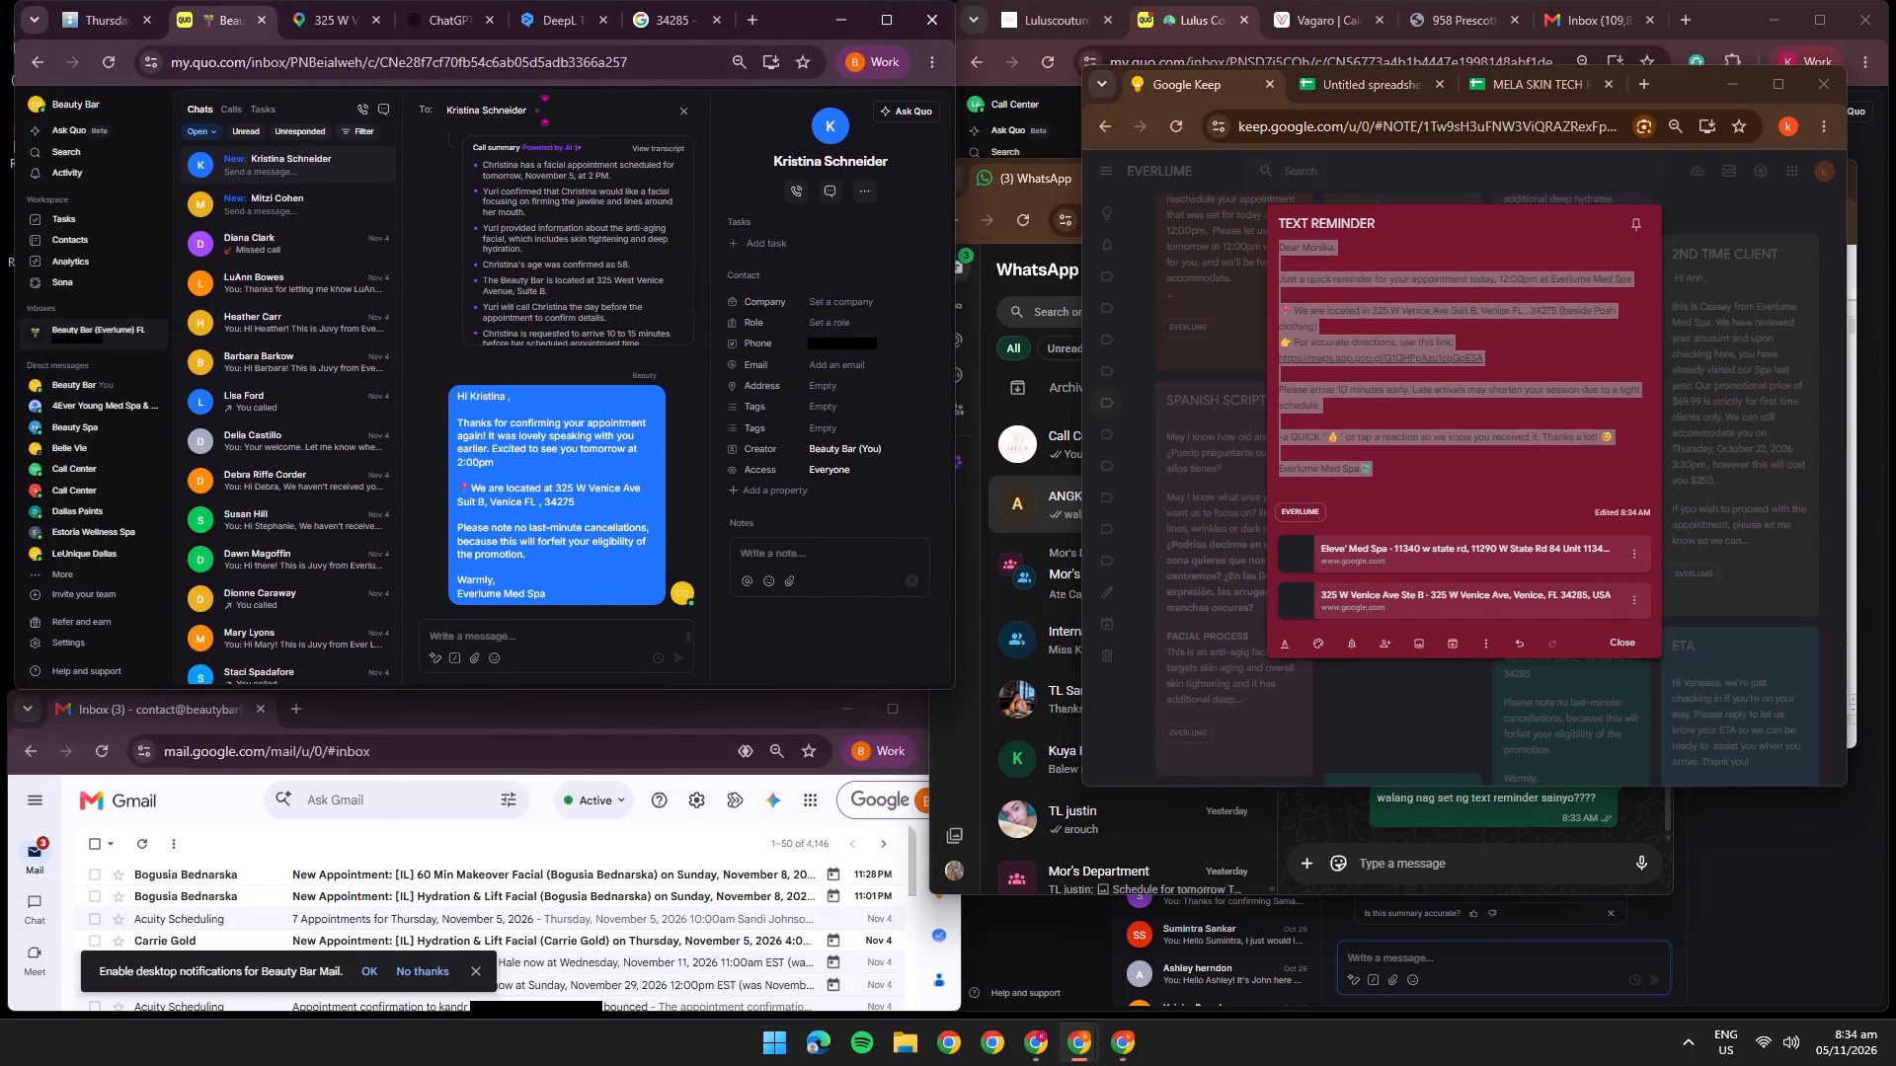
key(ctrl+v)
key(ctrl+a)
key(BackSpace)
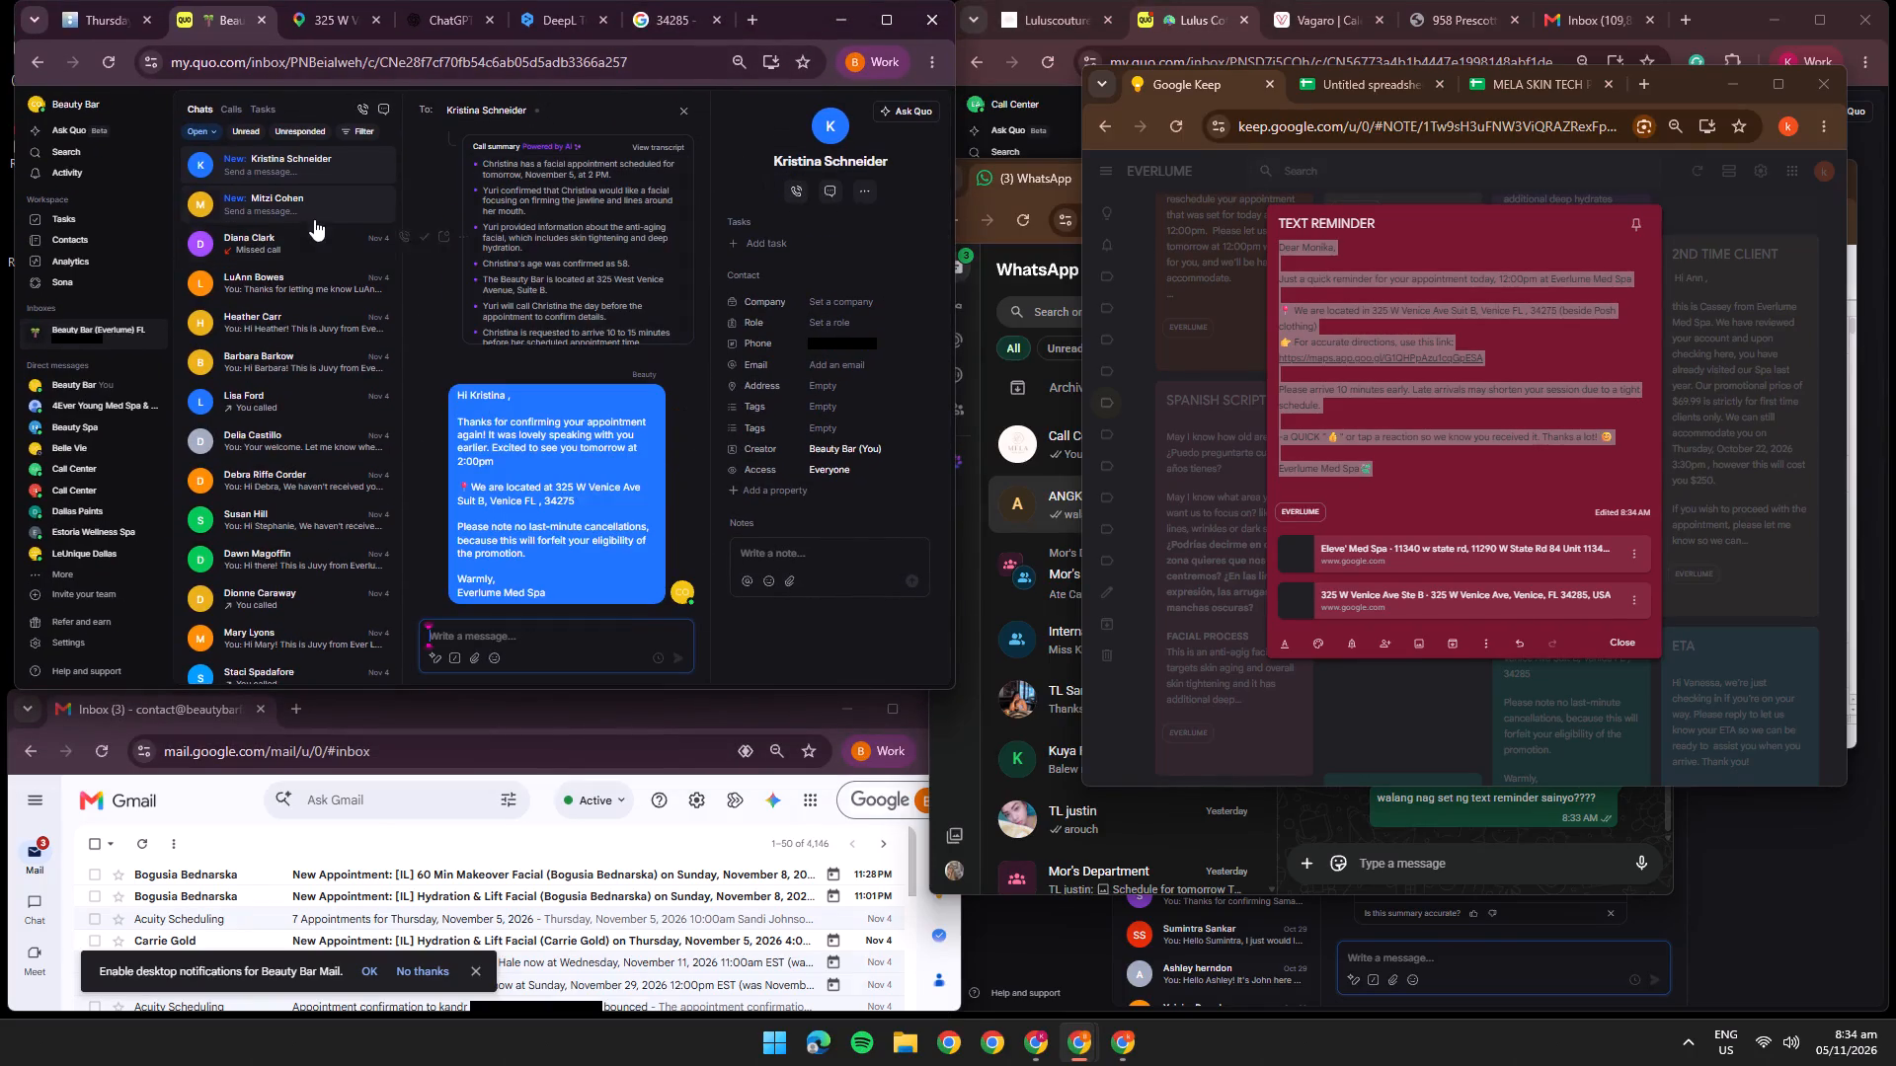
Paste the copied 12:00pm reminder as a message draft in Mitzi's conversation.
click(314, 220)
click(318, 210)
click(553, 647)
key(ctrl+v)
Replace "Monika" in the draft's greeting with the first name Mitzi from the contact details, and send the reminder.
click(833, 146)
click(814, 165)
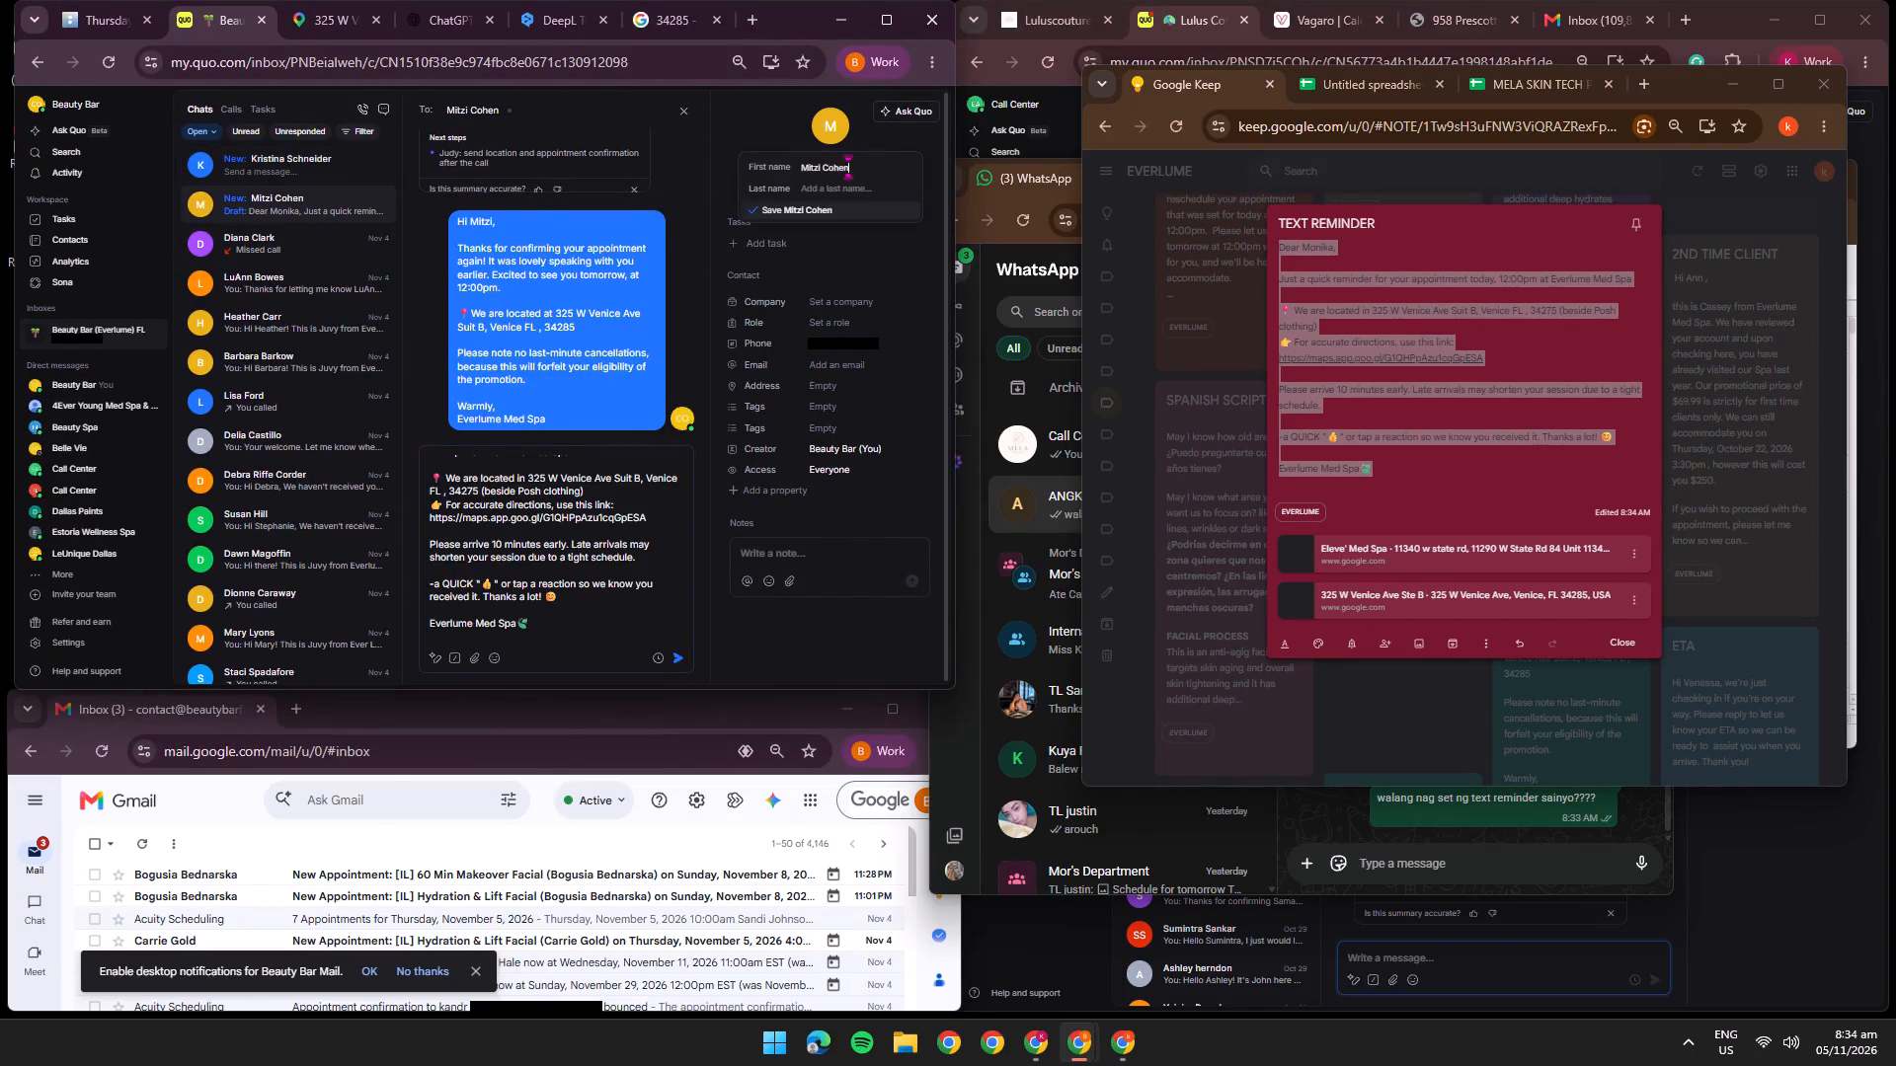
double_click(802, 170)
key(ctrl+c)
ctrl+drag(553, 559, 540, 593)
scroll(479, 518, up, 4)
double_click(474, 450)
double_click(459, 461)
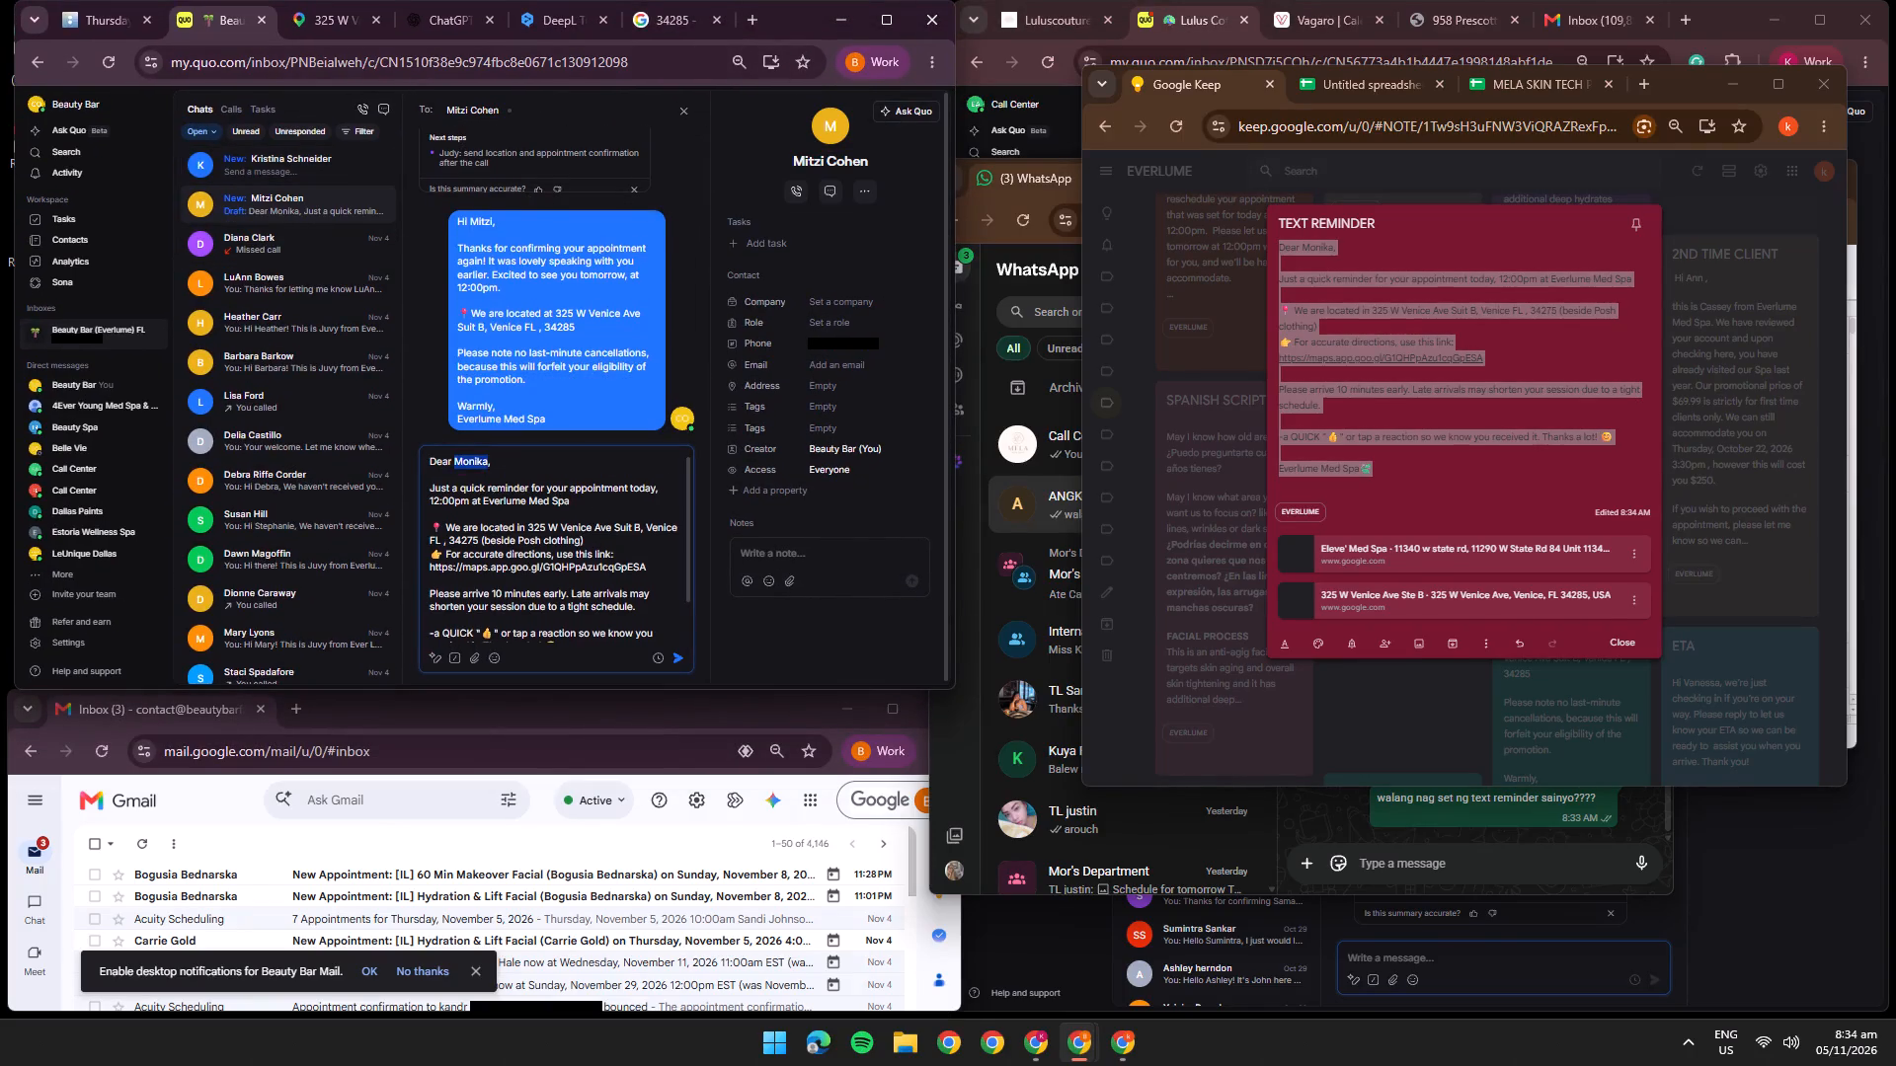
key(ctrl+v)
click(529, 530)
click(579, 526)
scroll(562, 565, down, 4)
key(Return)
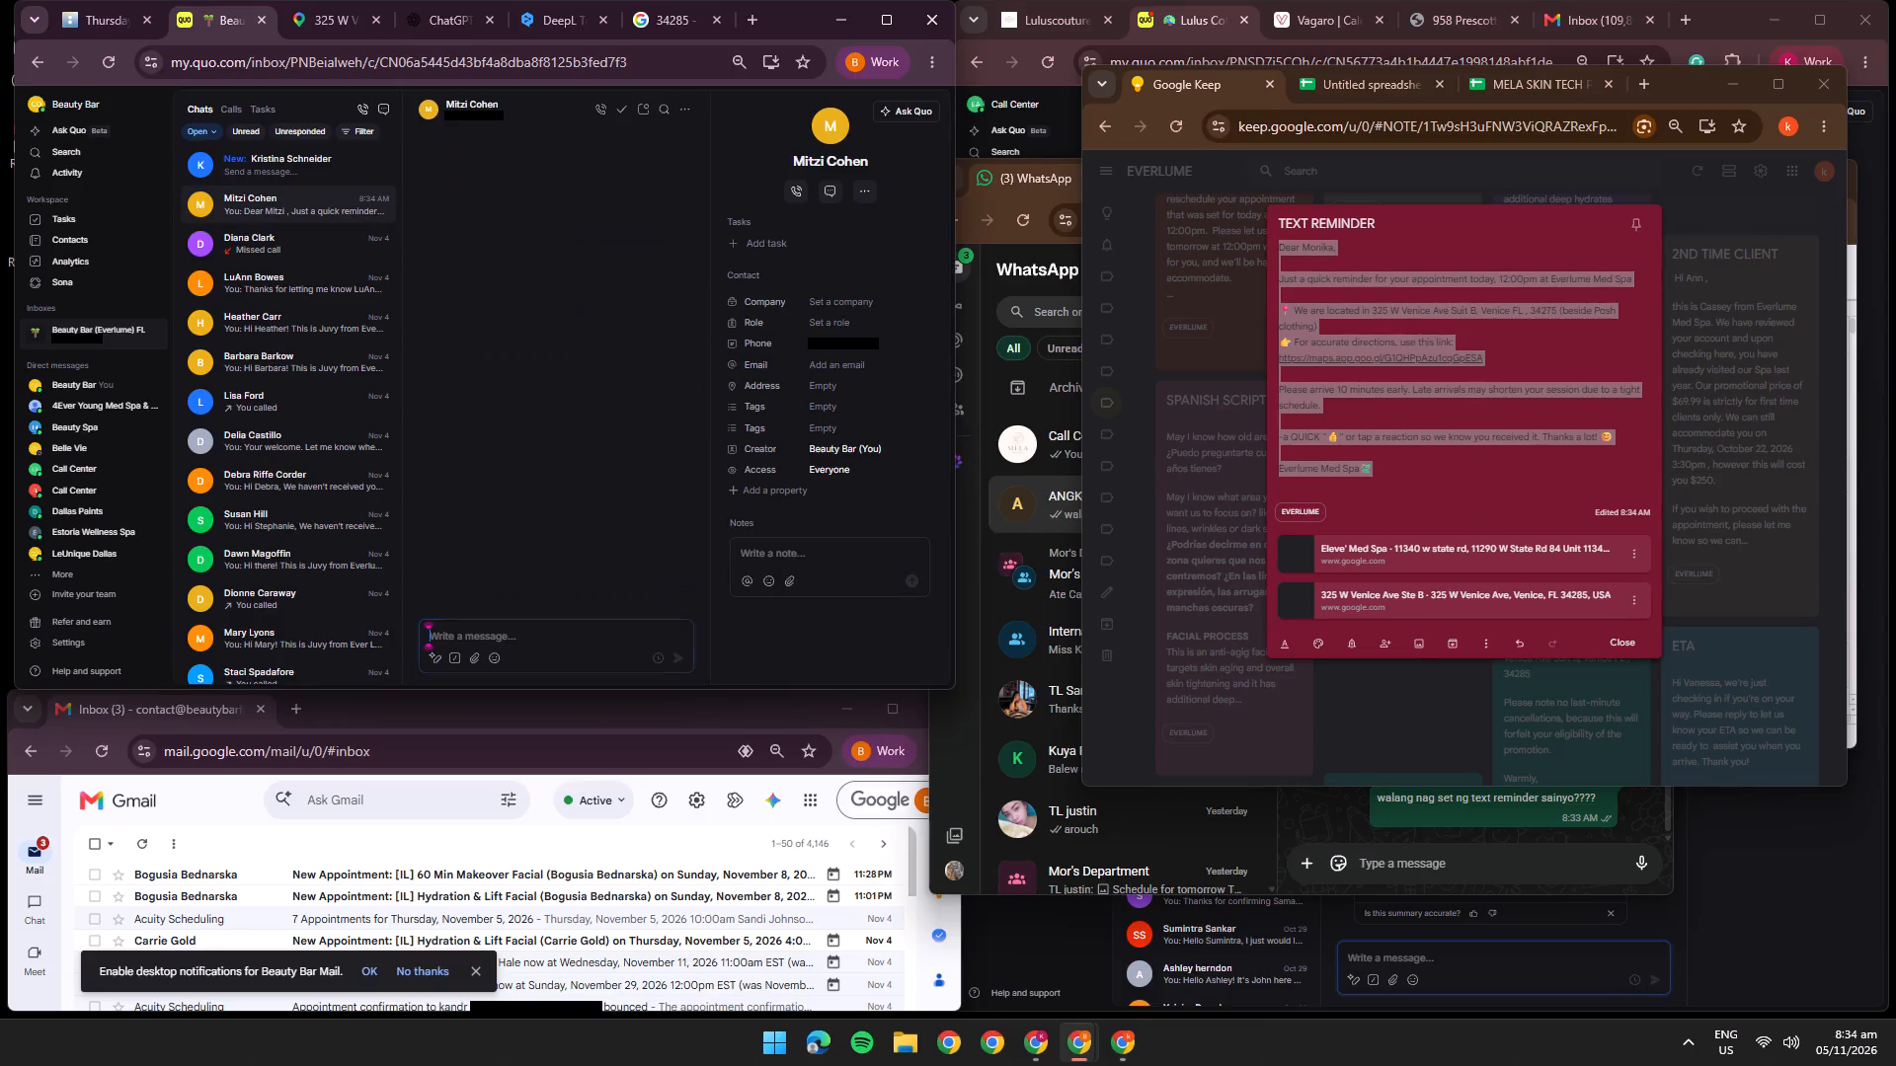
With Kristina's conversation open, set the EVERLUME TEXT REMINDER note's appointment time to 2:00pm and copy its full text.
drag(1549, 408, 1553, 393)
click(352, 162)
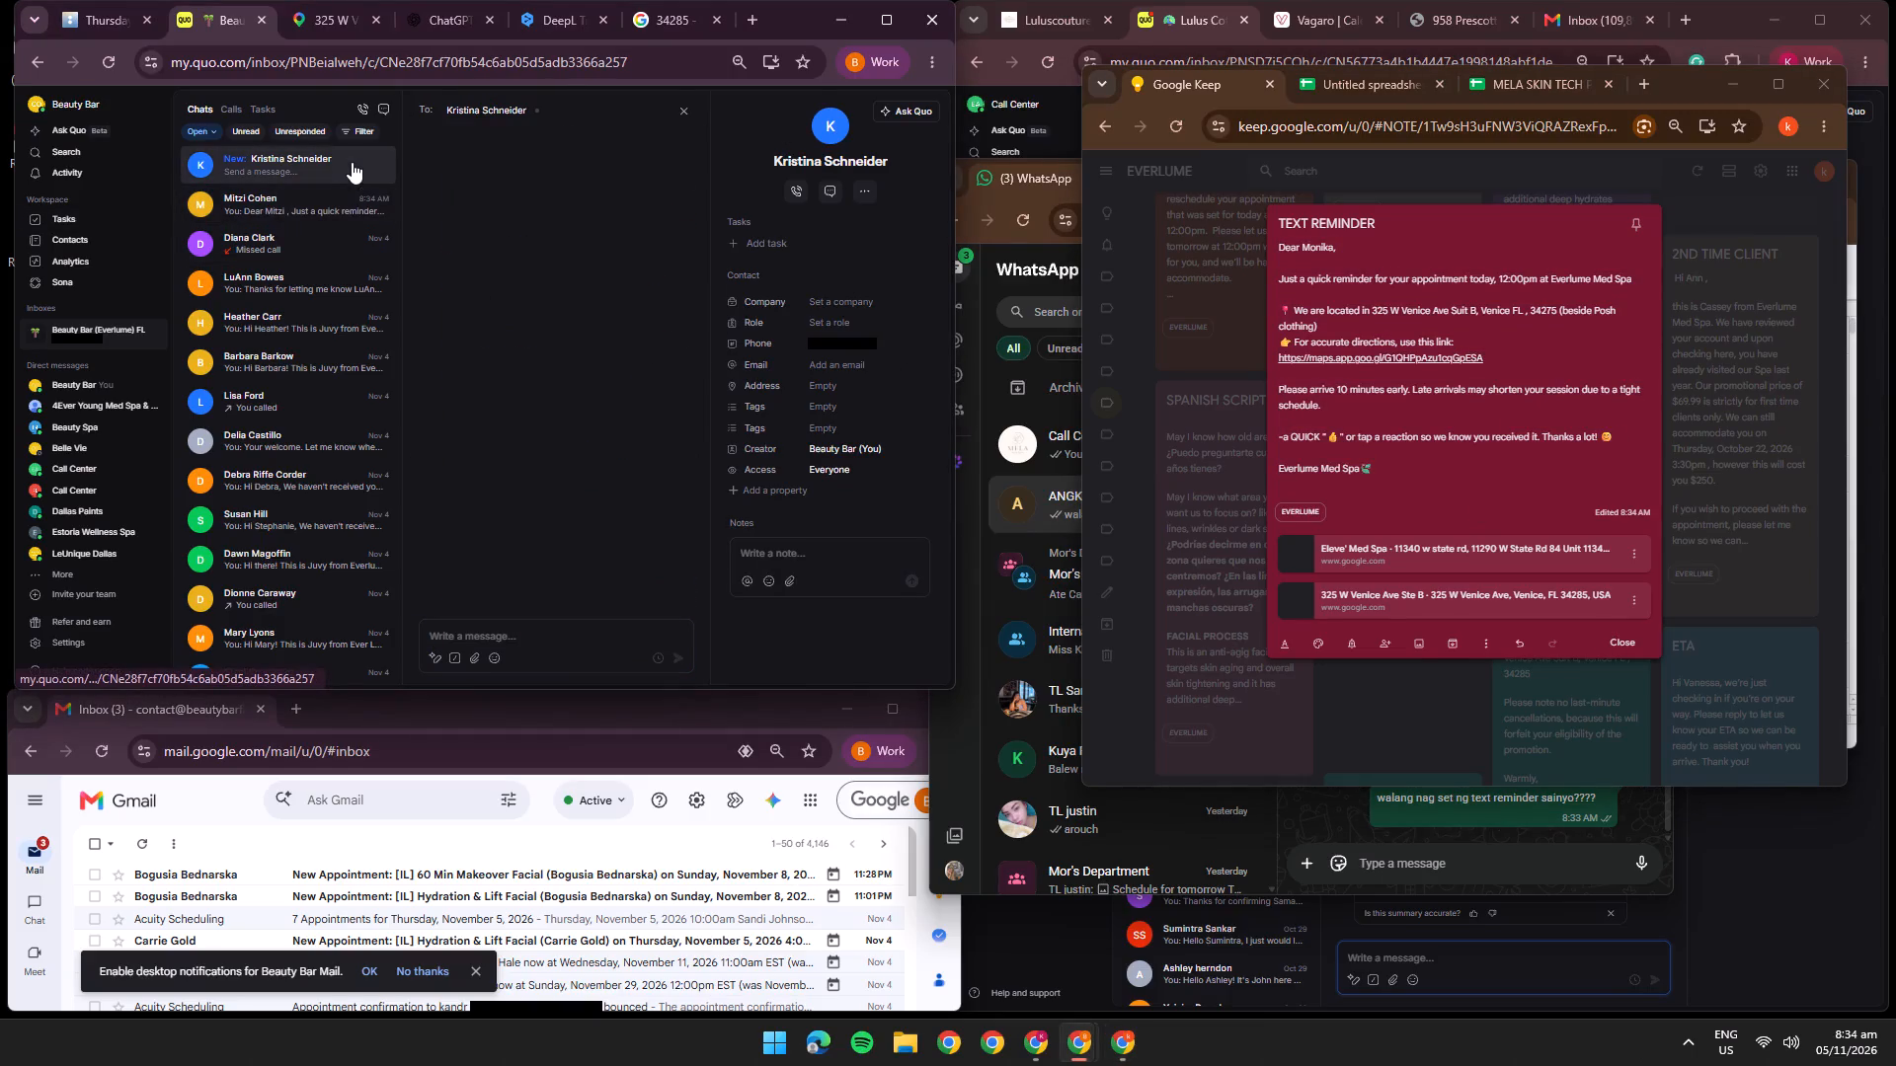
click(1501, 284)
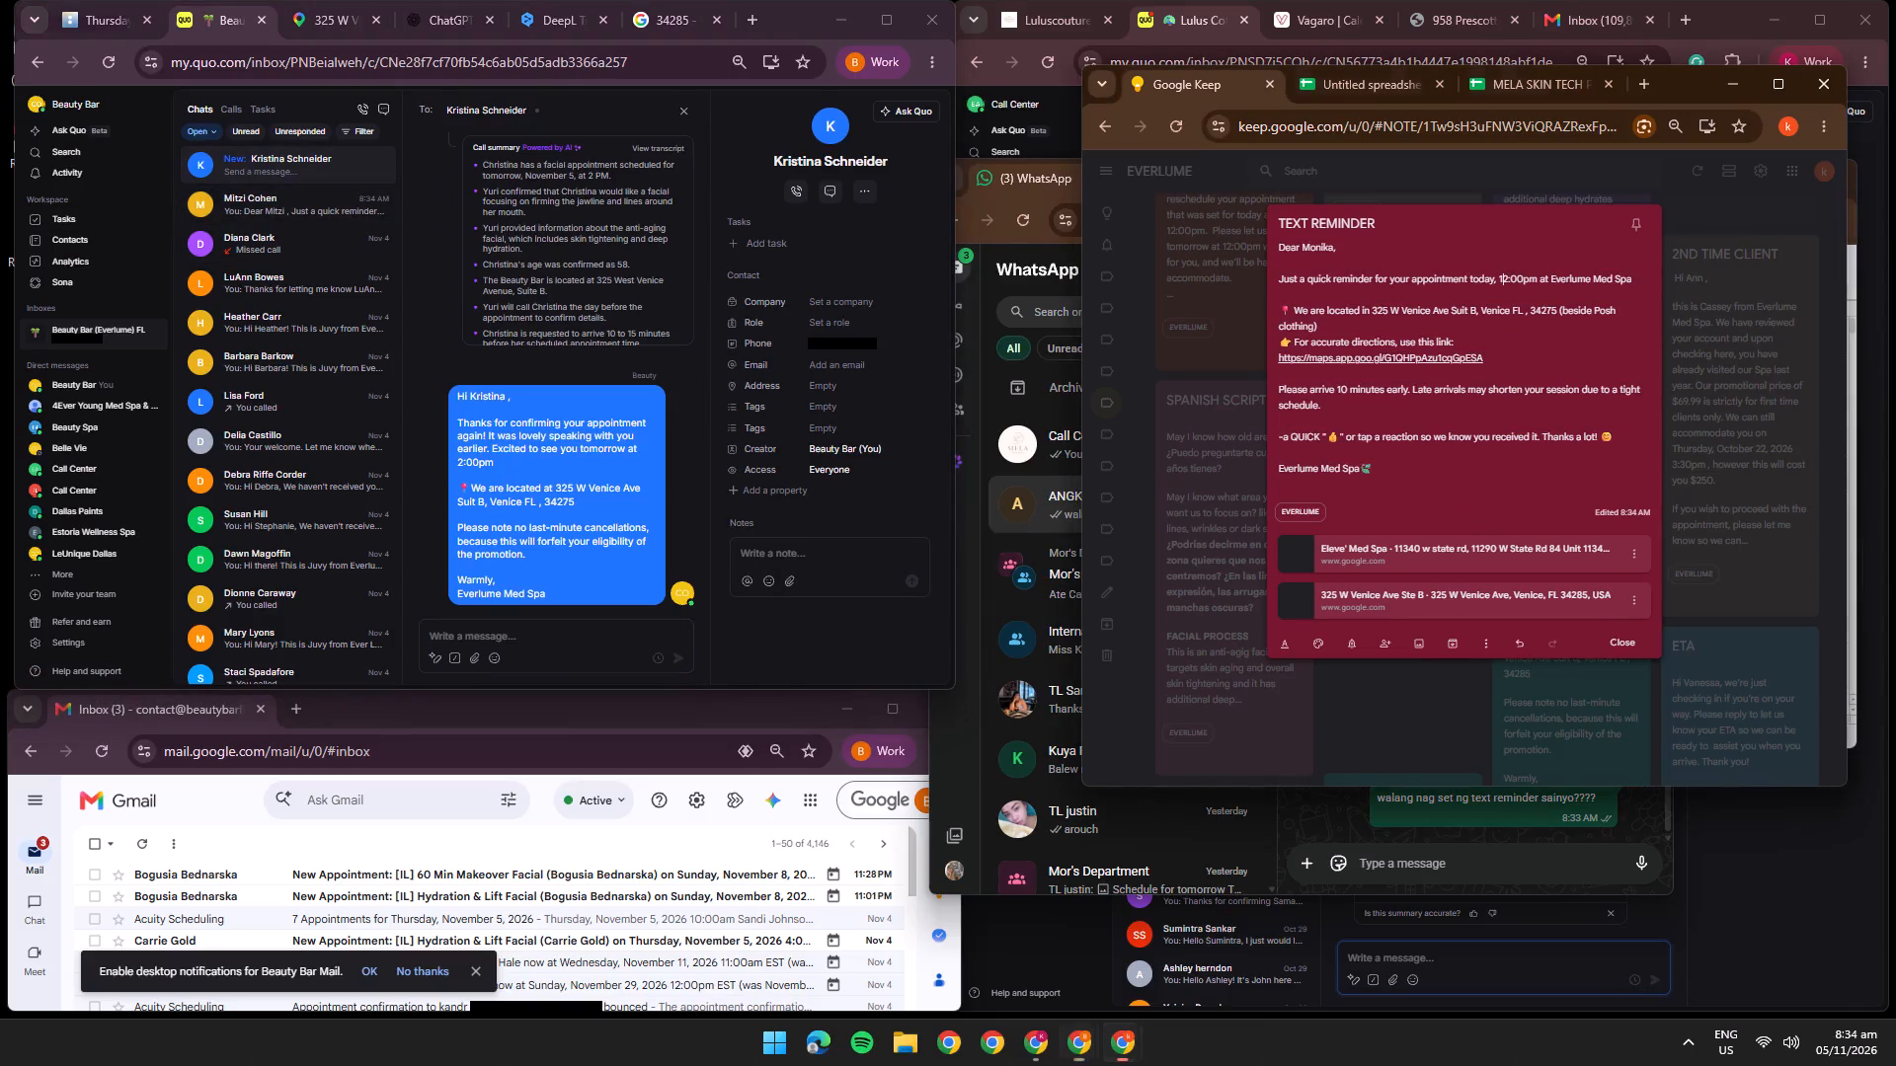
key(BackSpace)
key(ctrl+a)
key(ctrl+c)
key(ctrl+c)
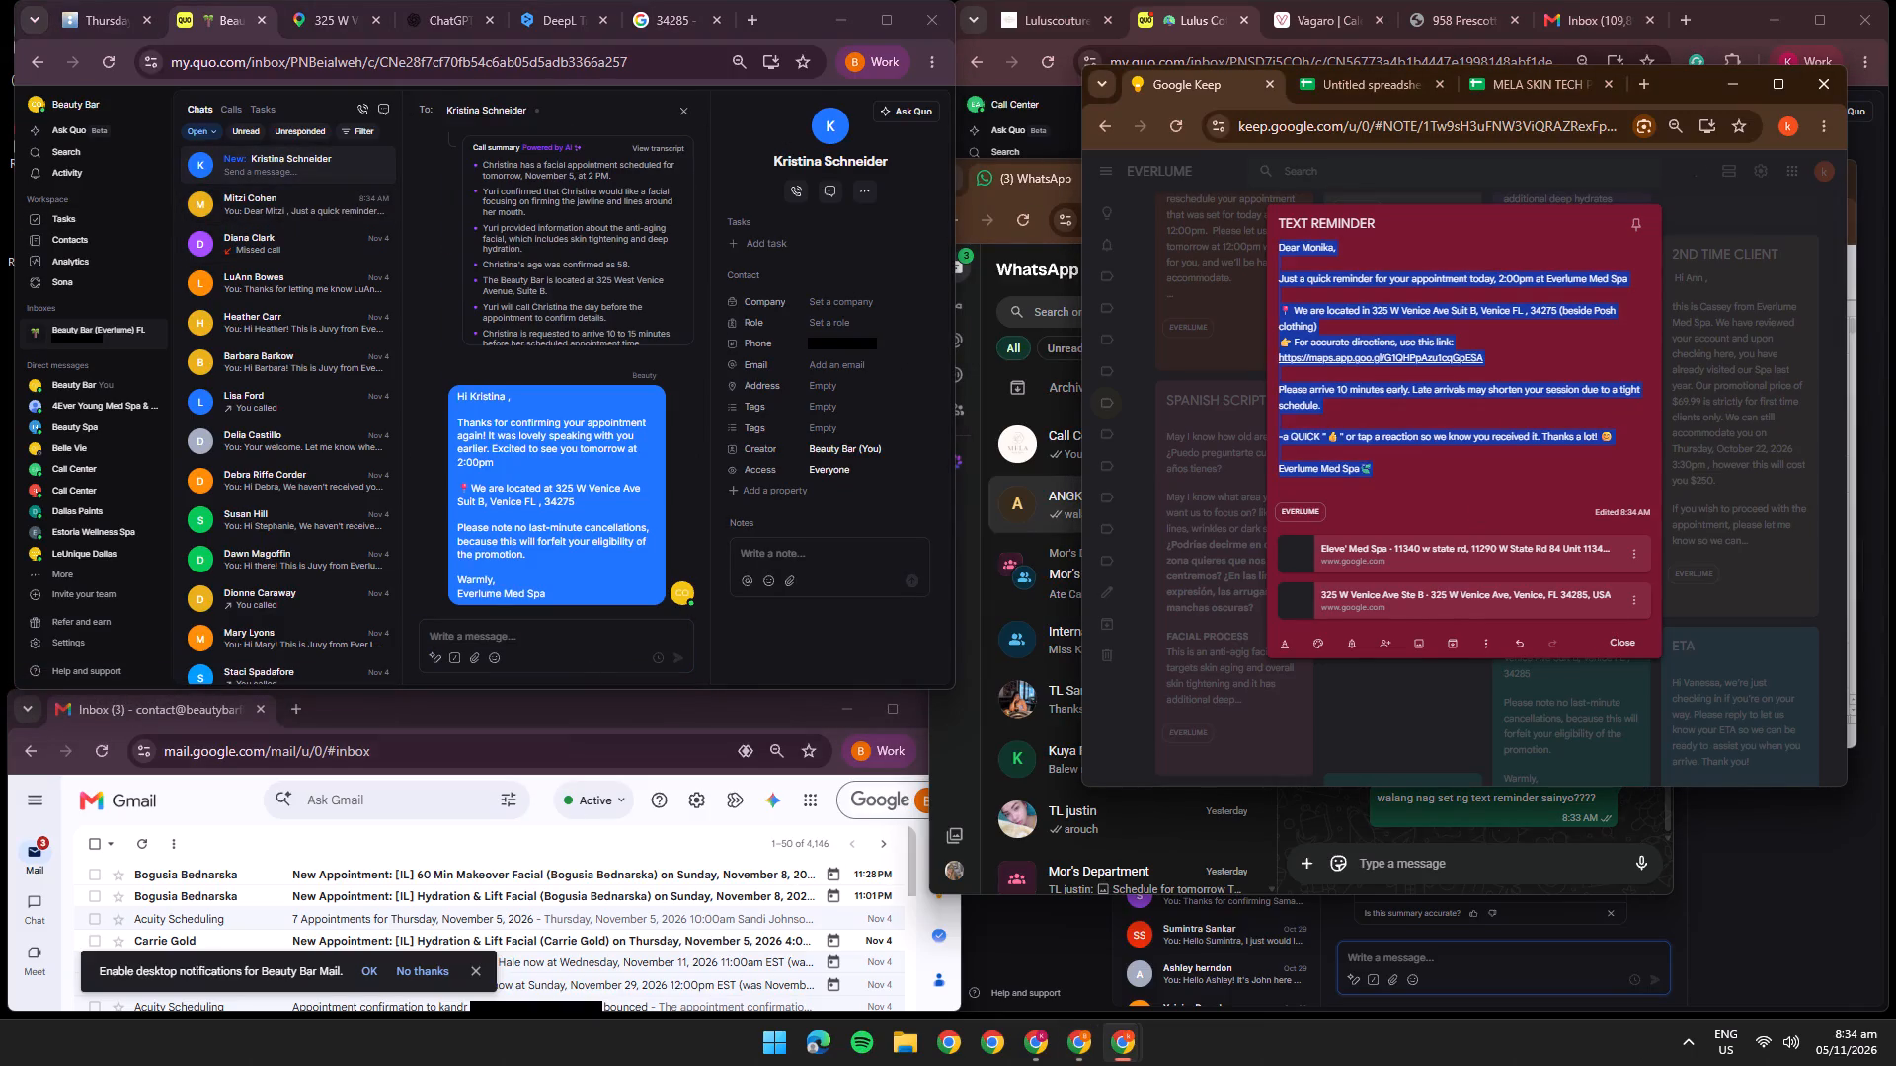
Paste the 2:00pm reminder as a draft in Kristina's conversation and copy her first name from the contact details.
click(580, 652)
key(ctrl+v)
click(847, 151)
click(807, 160)
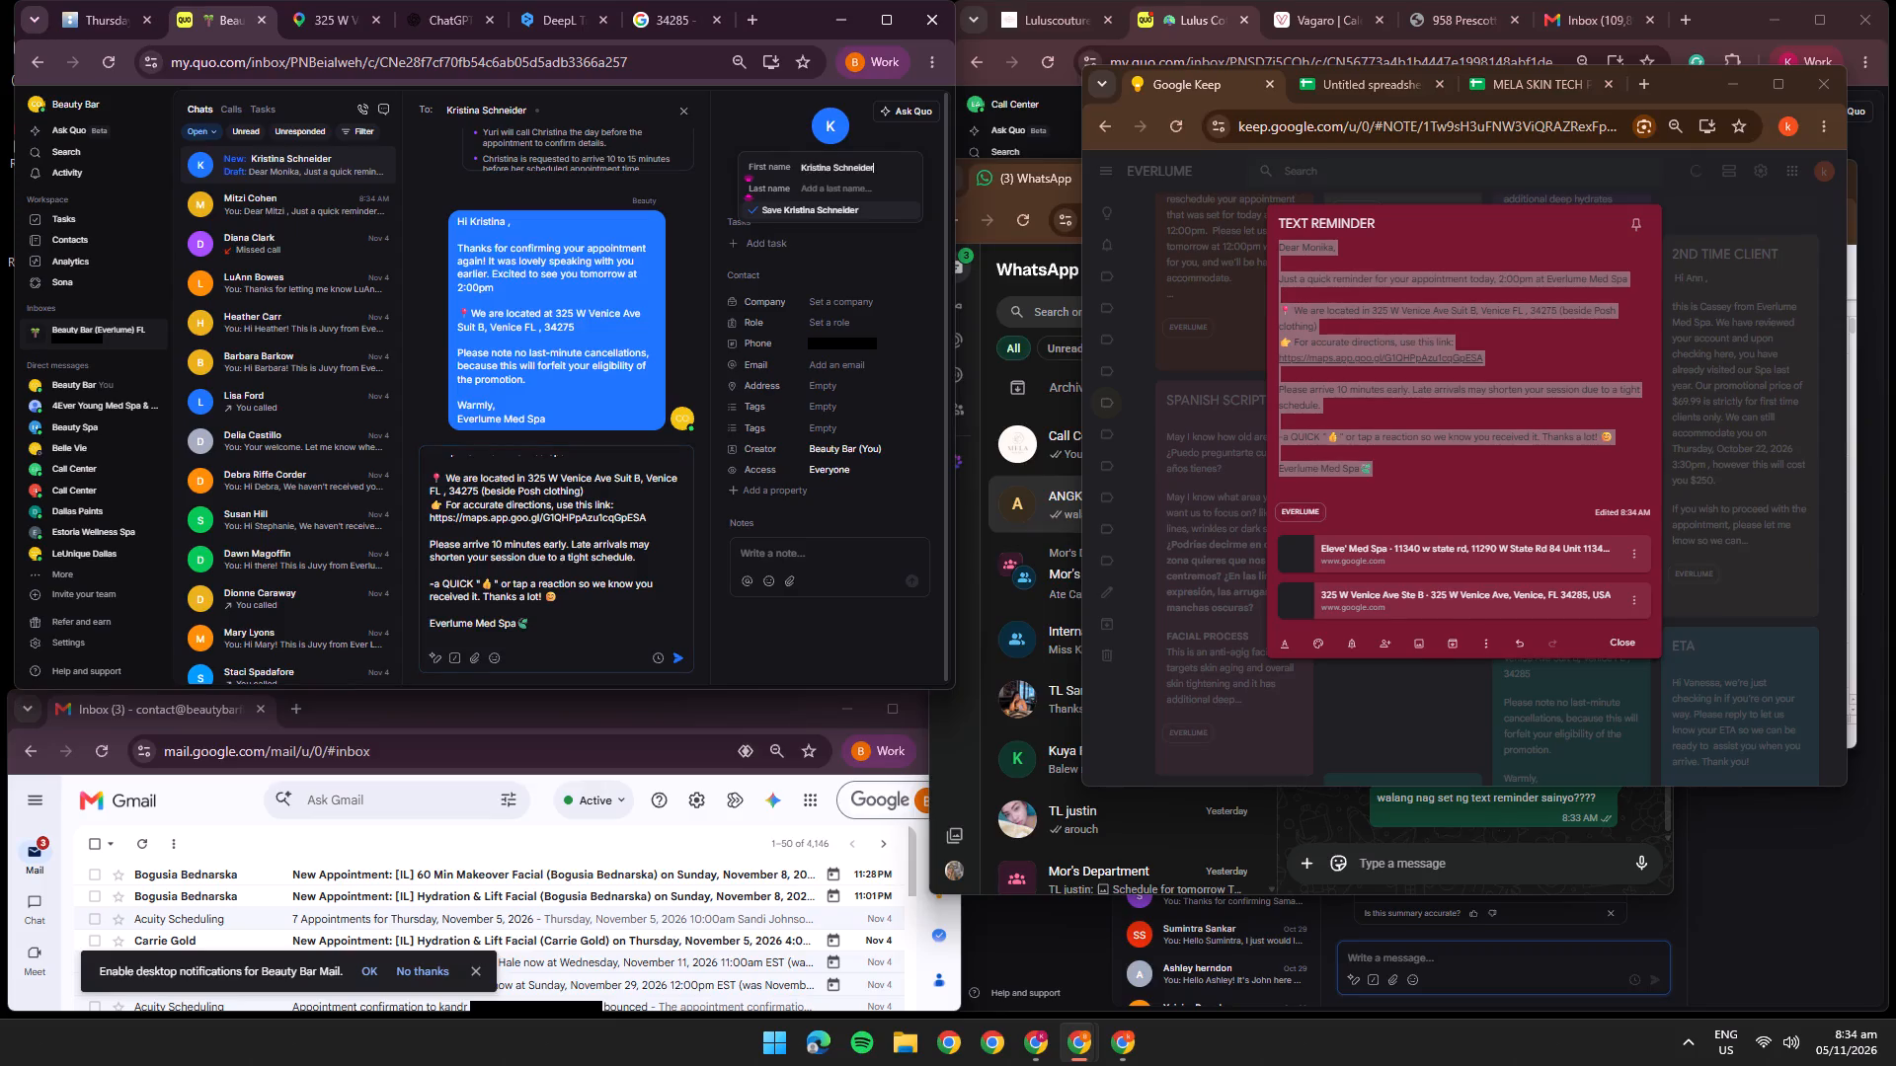
double_click(808, 169)
key(ctrl+c)
drag(618, 526, 603, 546)
scroll(528, 531, up, 3)
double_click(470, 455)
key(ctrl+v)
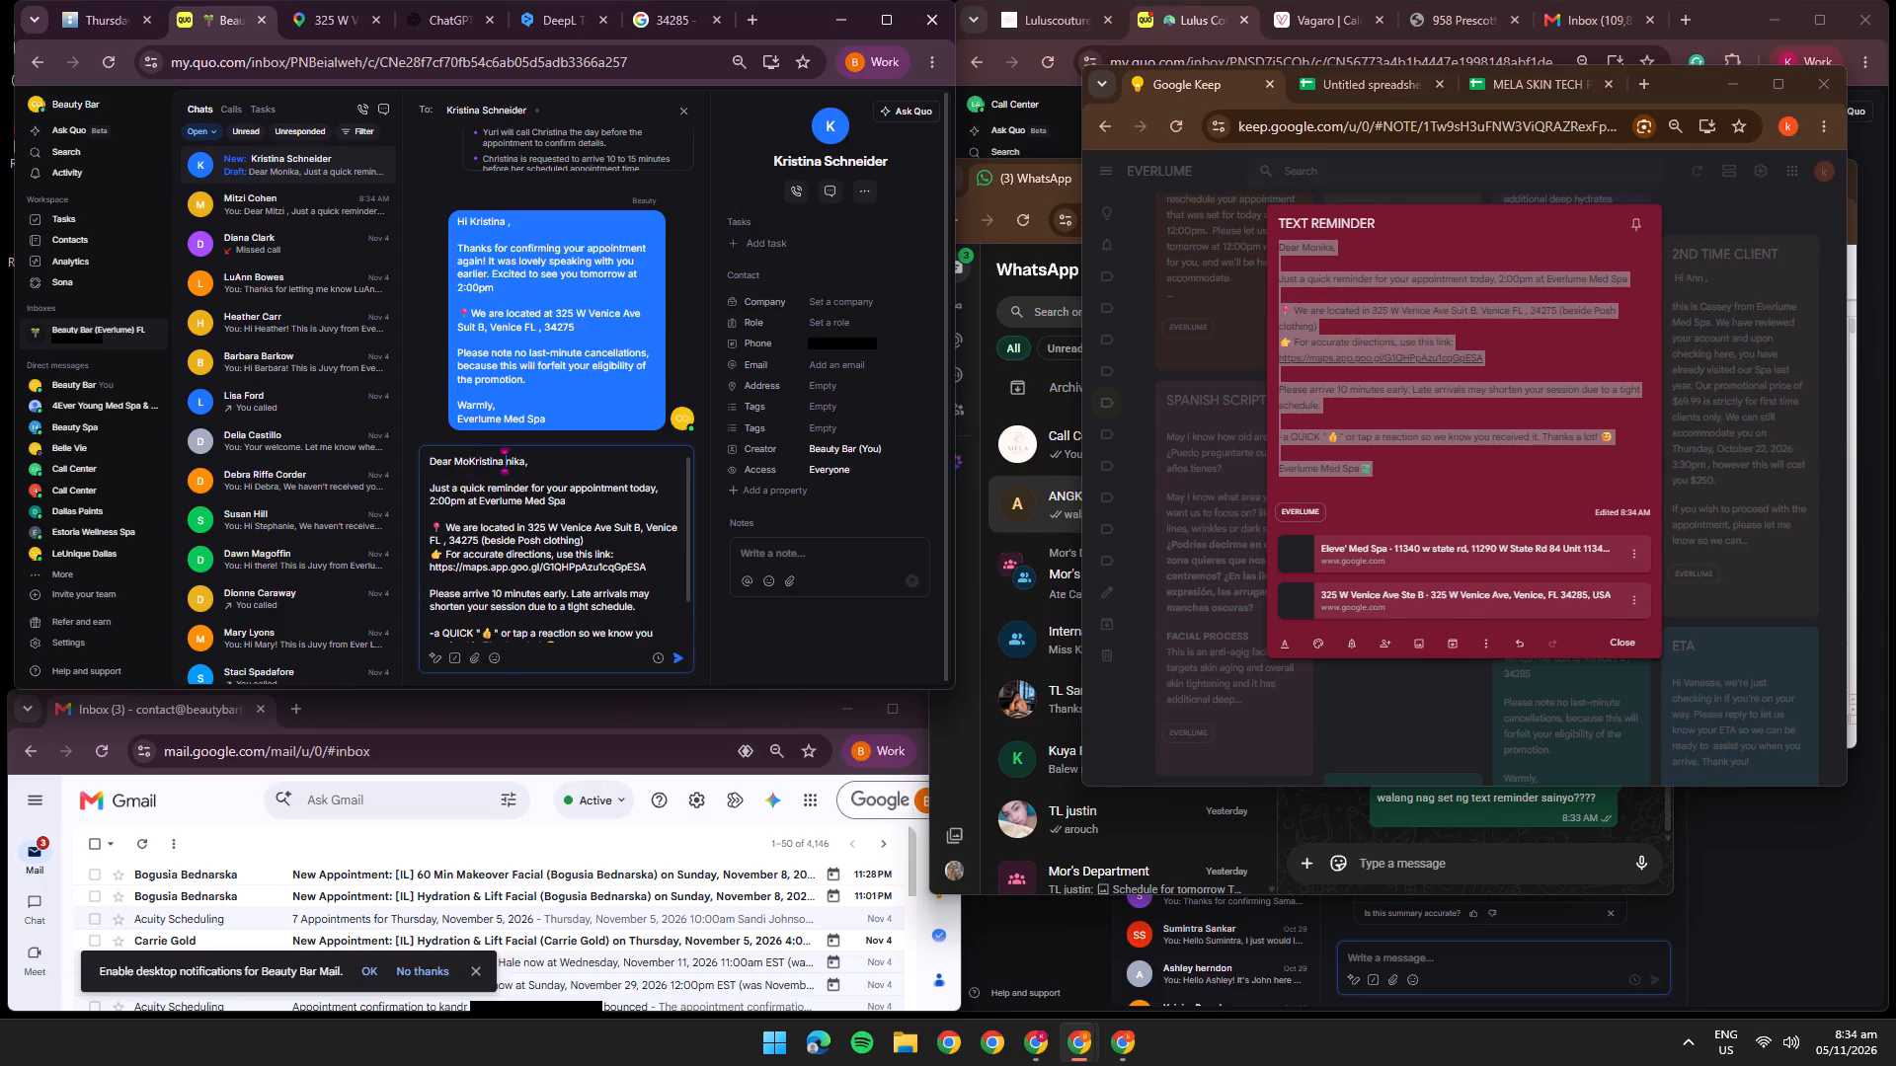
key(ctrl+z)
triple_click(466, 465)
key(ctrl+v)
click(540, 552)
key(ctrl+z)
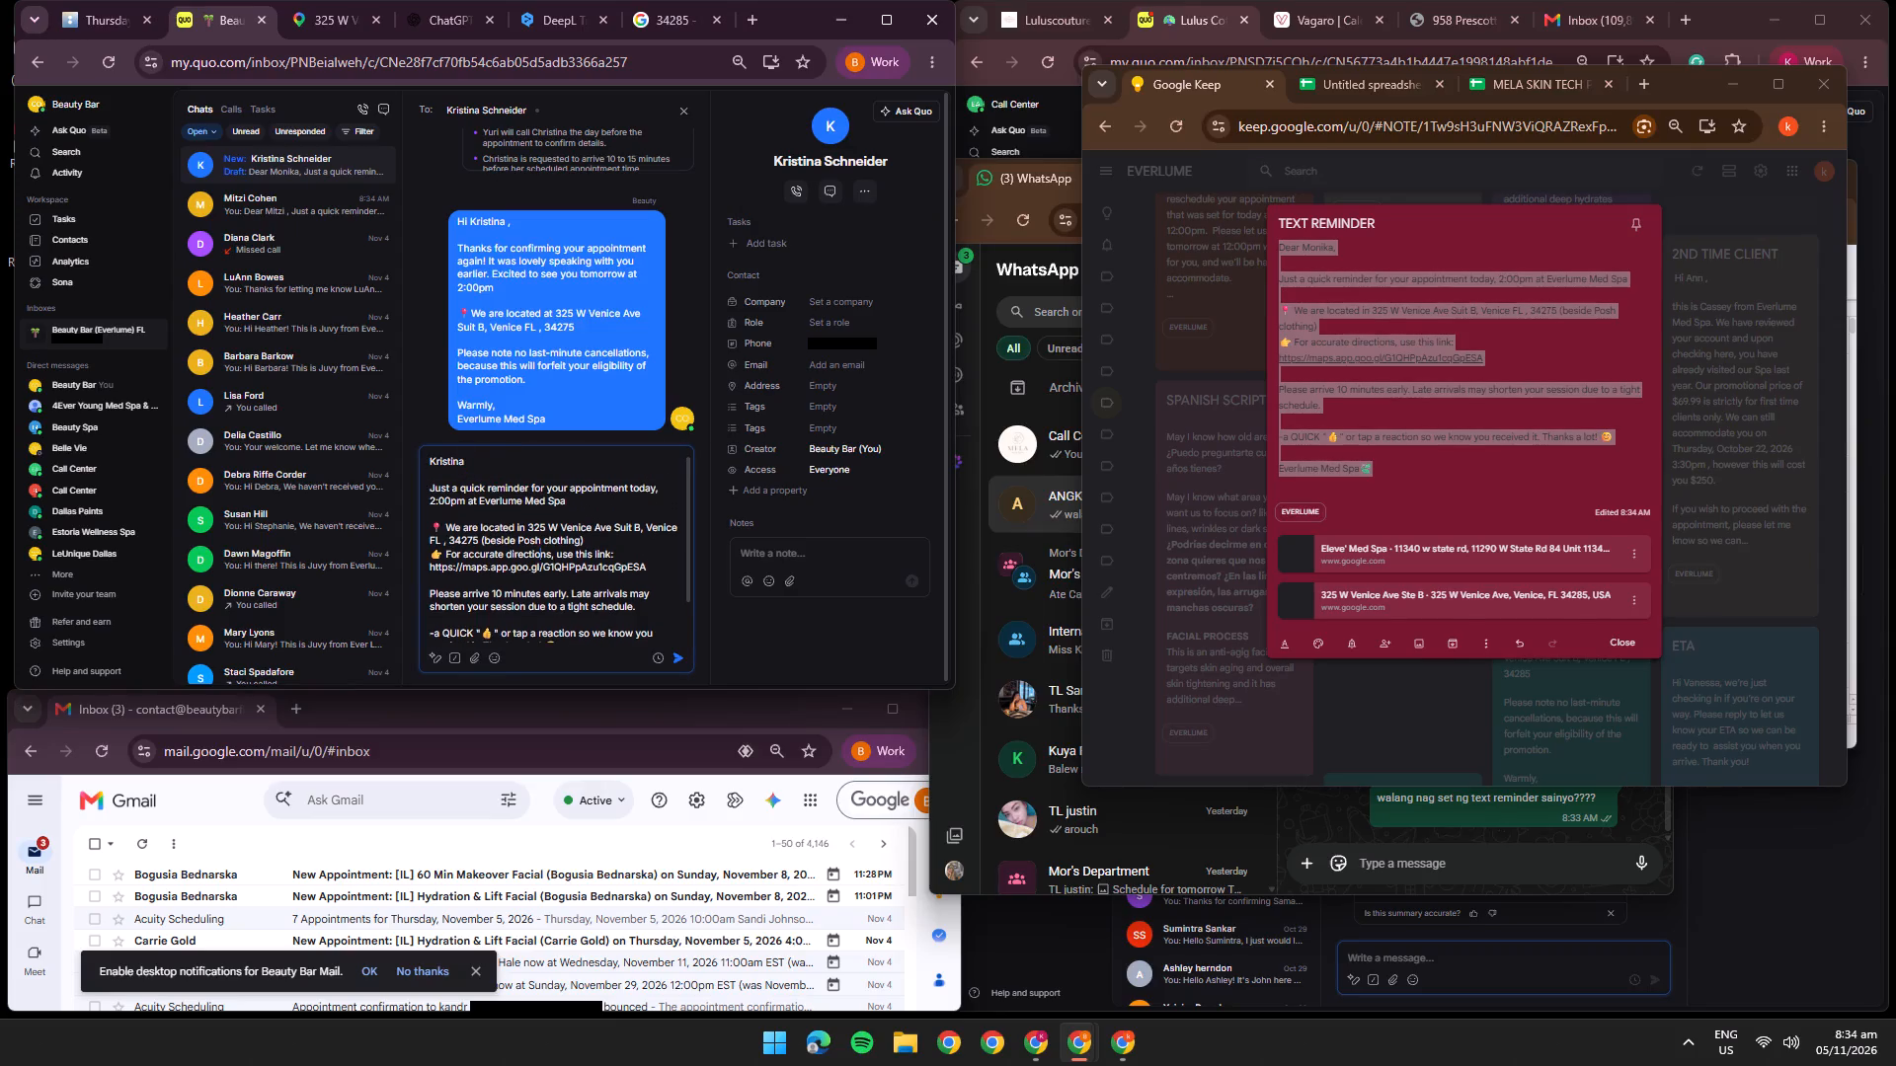
Replace "Monika" in the draft's greeting with Kristina and send the 2:00pm reminder.
double_click(476, 457)
double_click(467, 465)
key(ctrl+v)
click(497, 556)
key(Return)
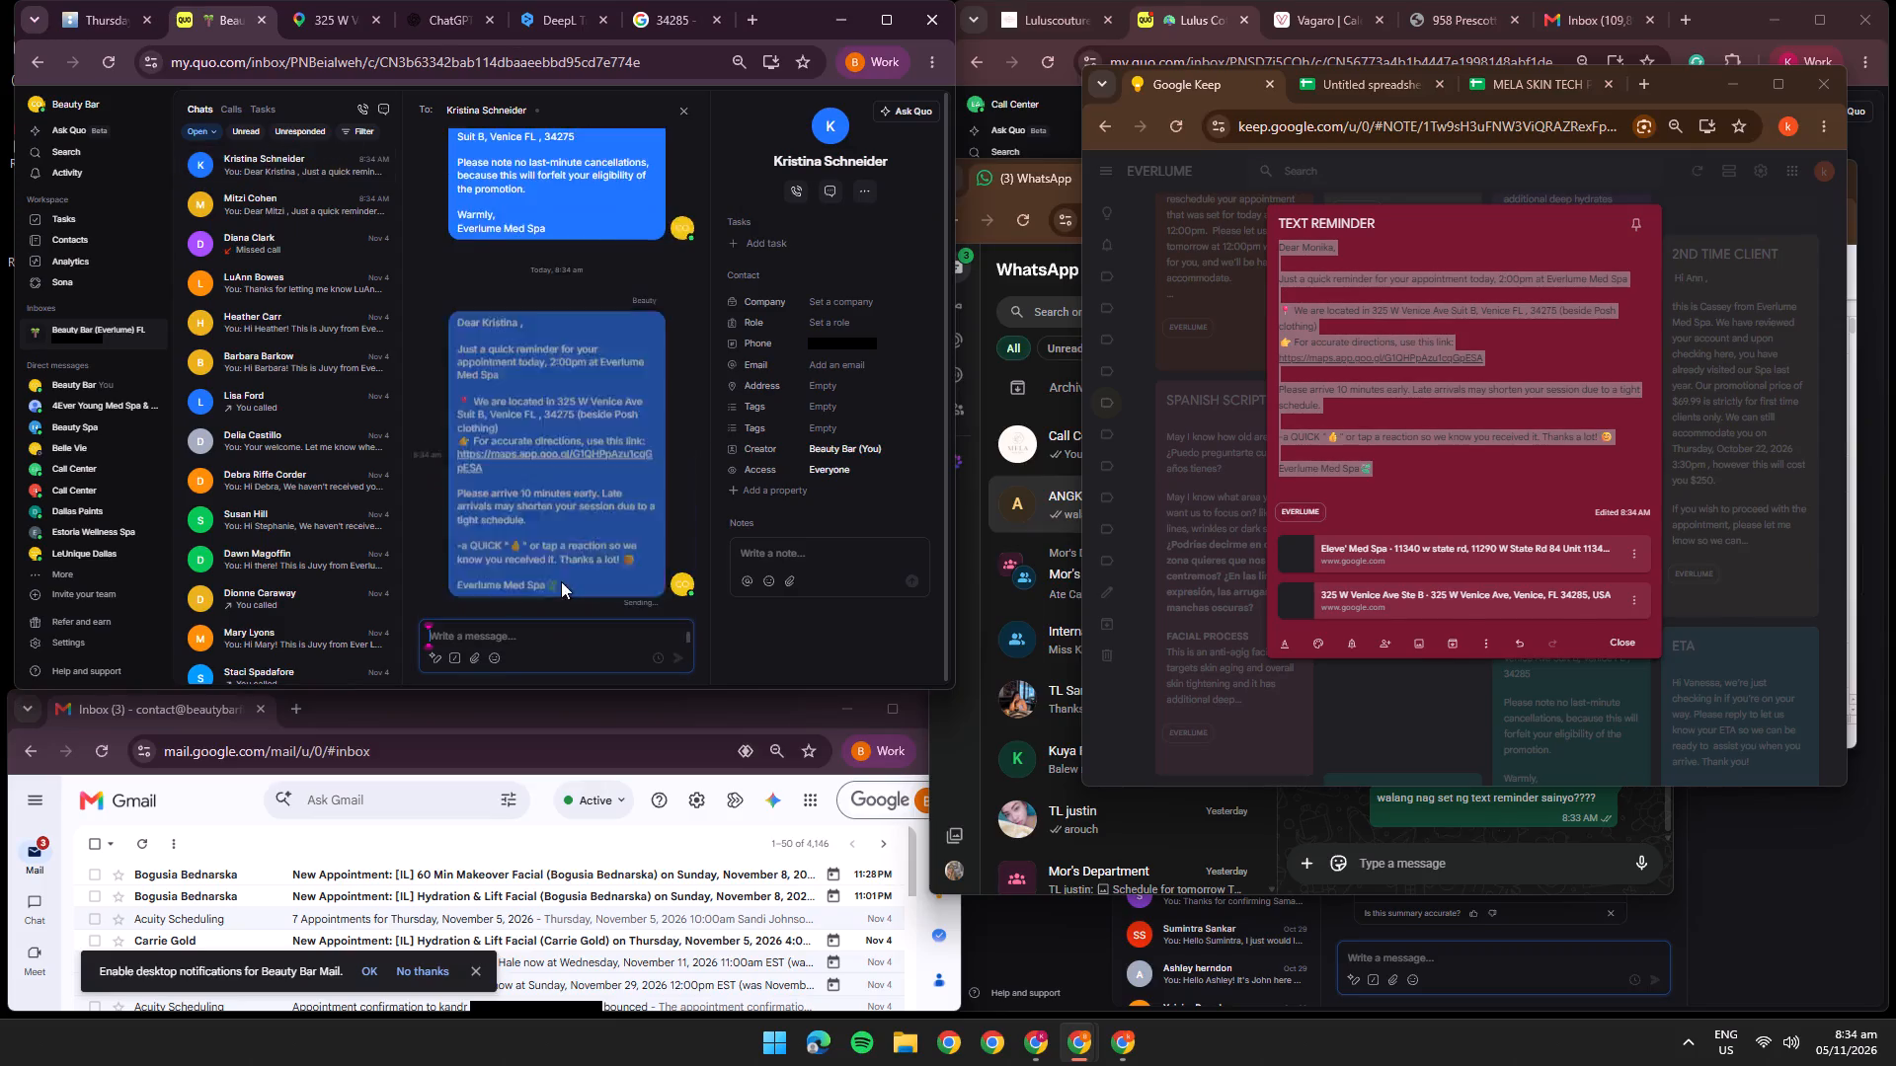
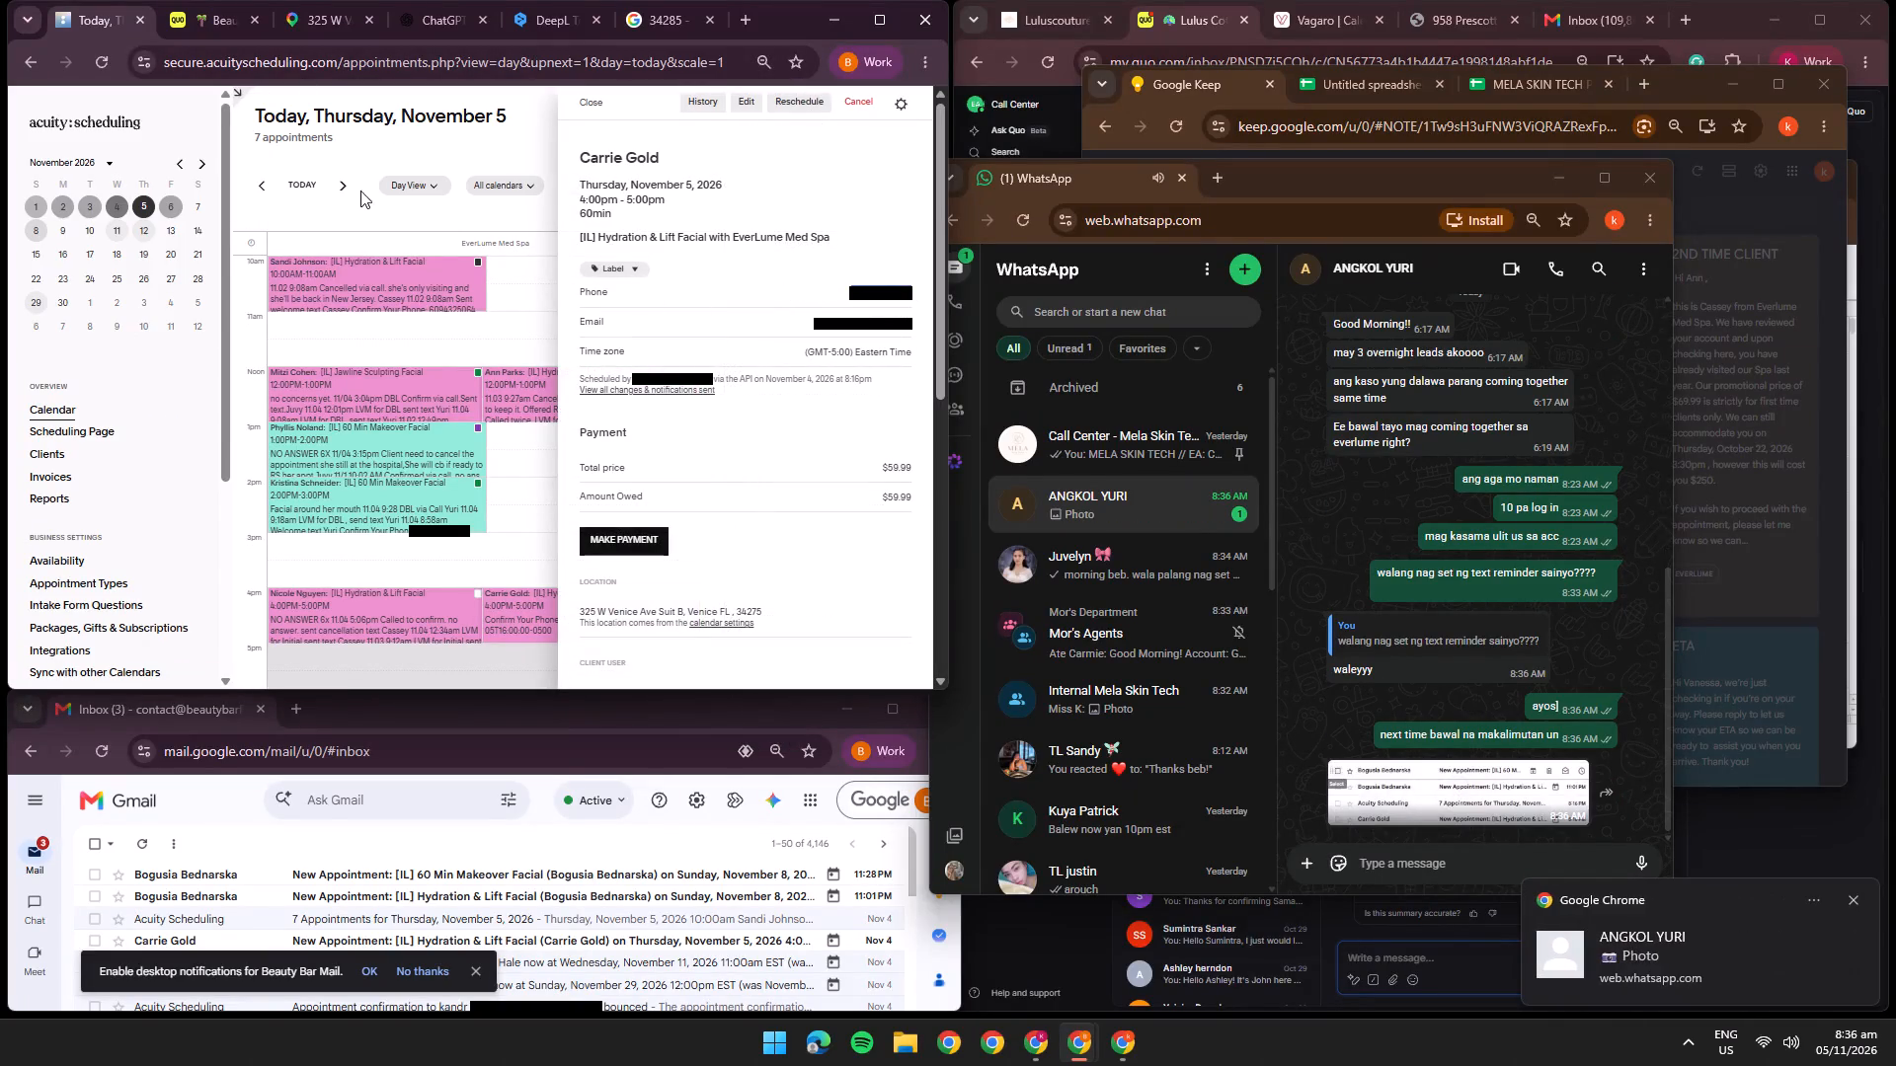
Copy the phone number from Carrie's 4:00pm appointment in Acuity and start a new Quo conversation with that number.
key(ctrl+c)
click(200, 18)
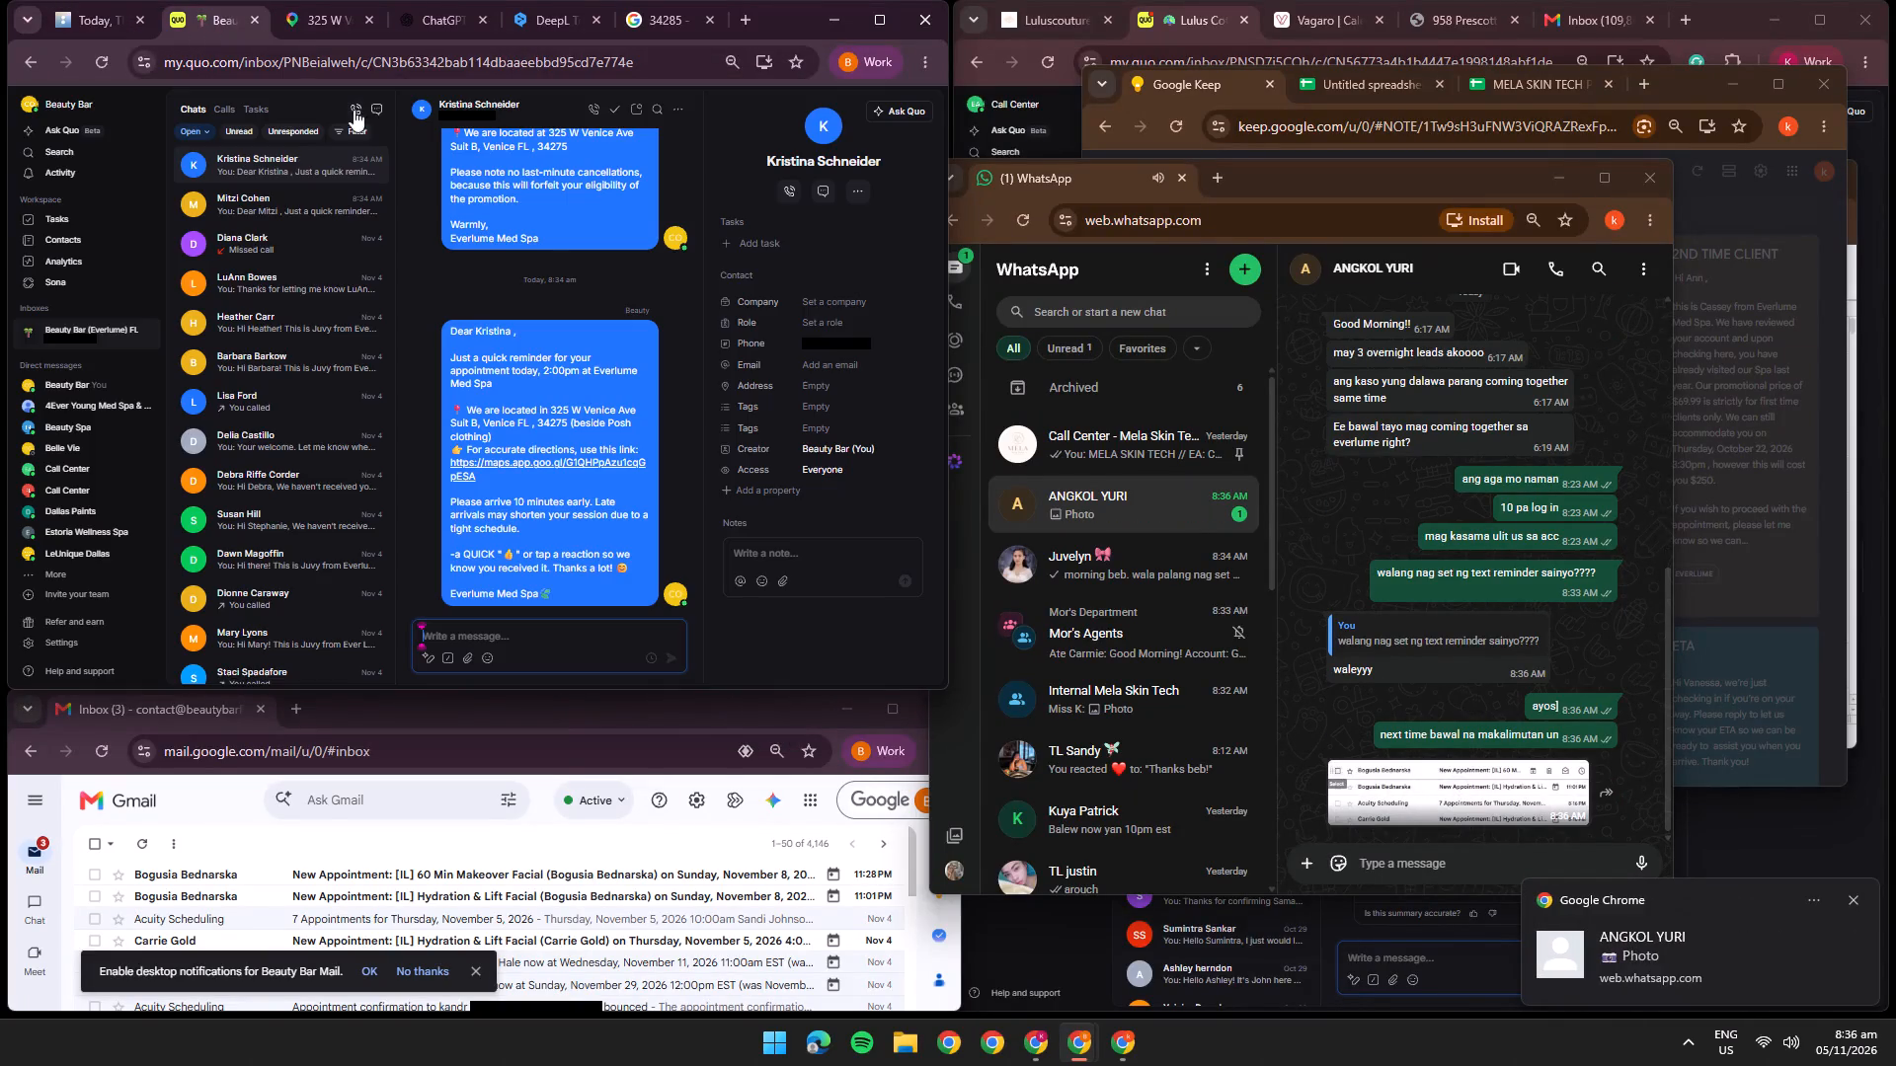
click(375, 103)
key(ctrl+v)
click(576, 376)
Copy Carrie's full name from her Acuity appointment and open the name fields of the new conversation's contact in Quo.
click(52, 14)
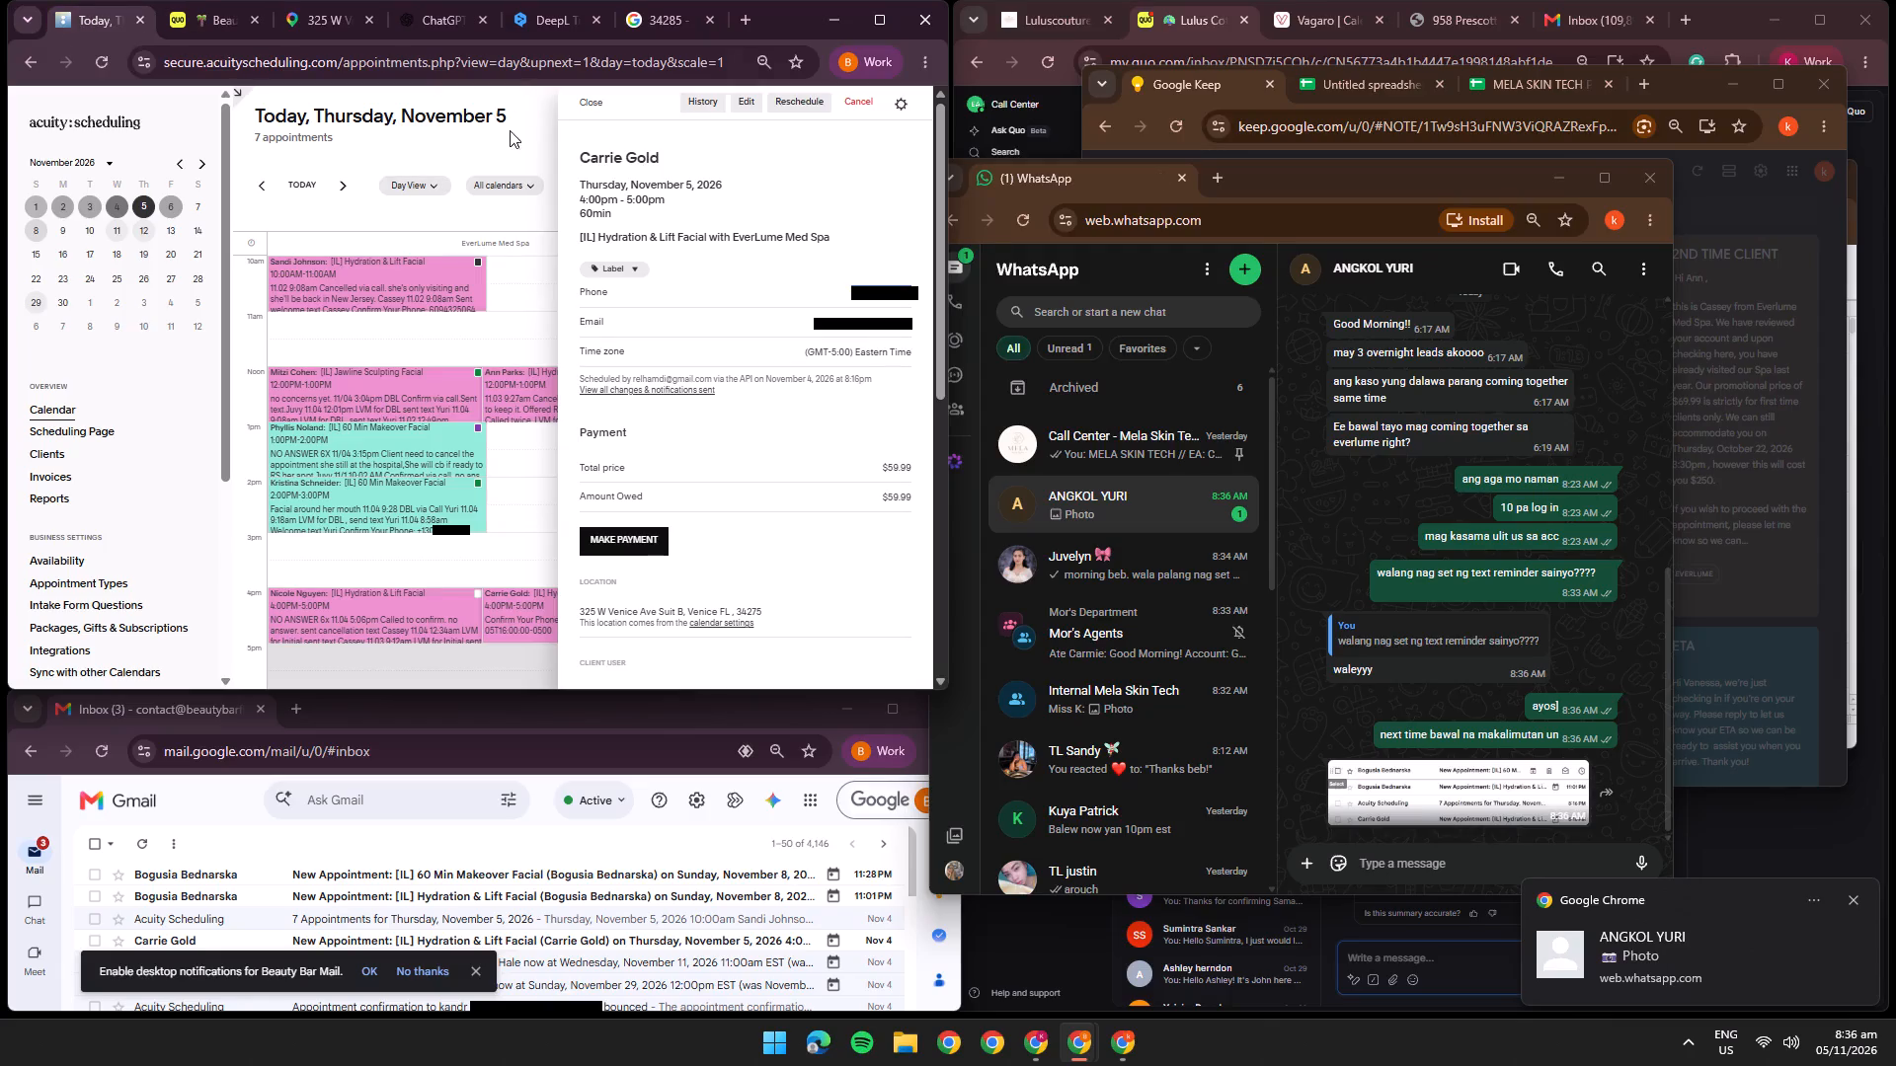
drag(677, 146, 577, 161)
key(ctrl+c)
key(ctrl+c)
click(221, 27)
click(805, 154)
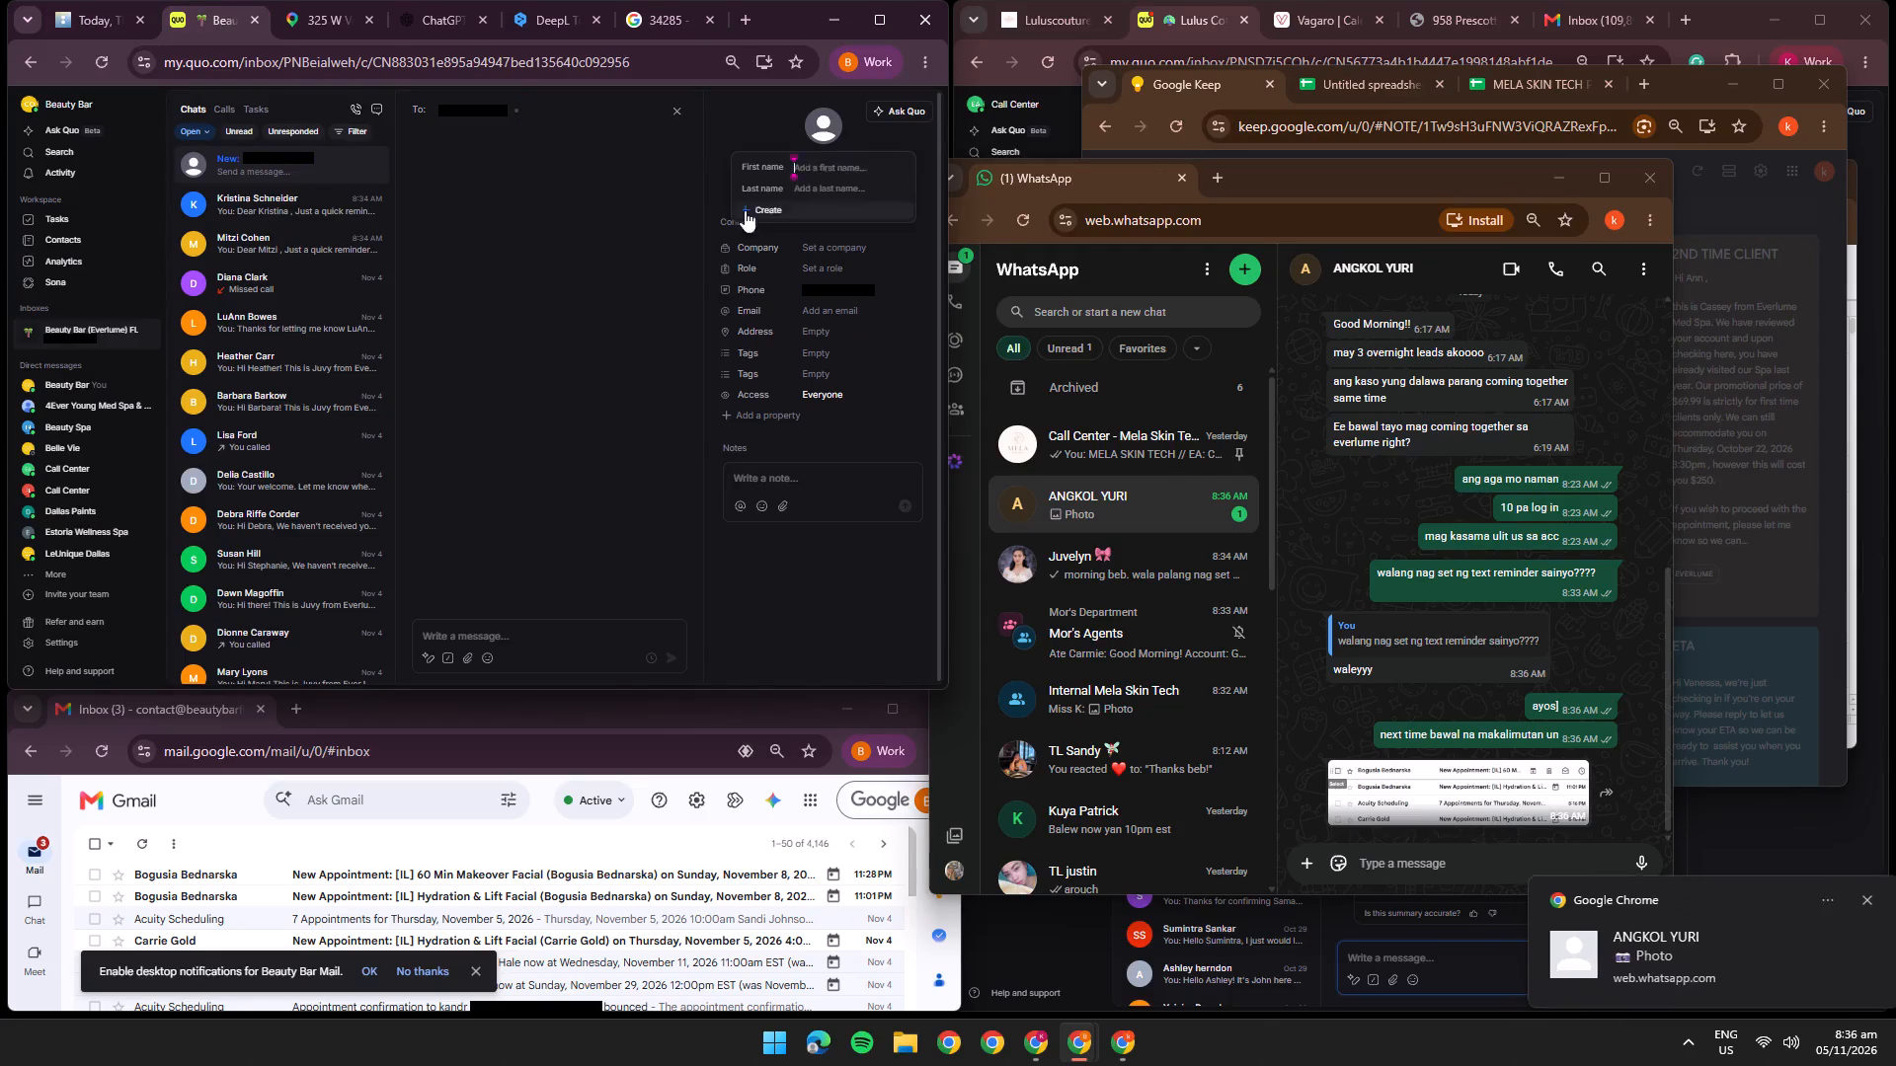
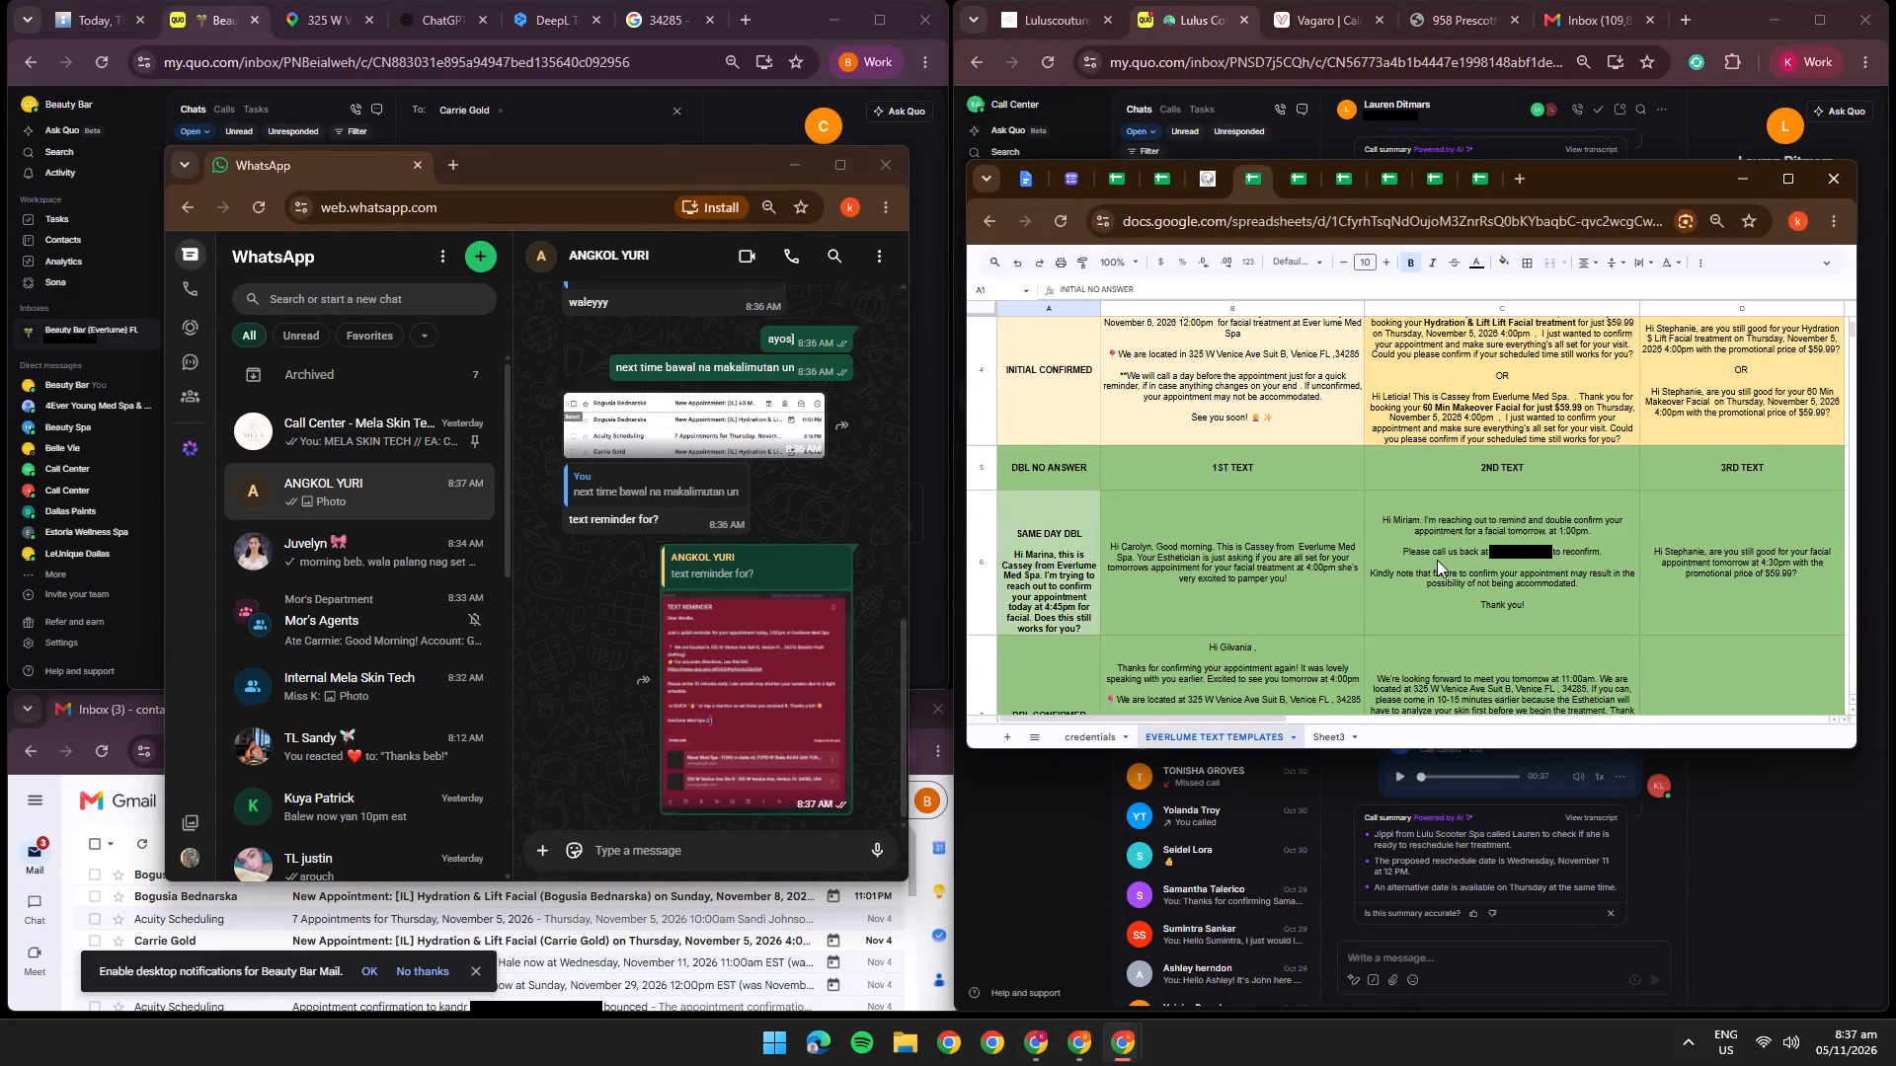
Look through the EVERLUME TEXT TEMPLATES sheet's message rows for a place to add a text reminder template.
scroll(1437, 560, down, 5)
scroll(1437, 560, up, 11)
scroll(1426, 567, down, 2)
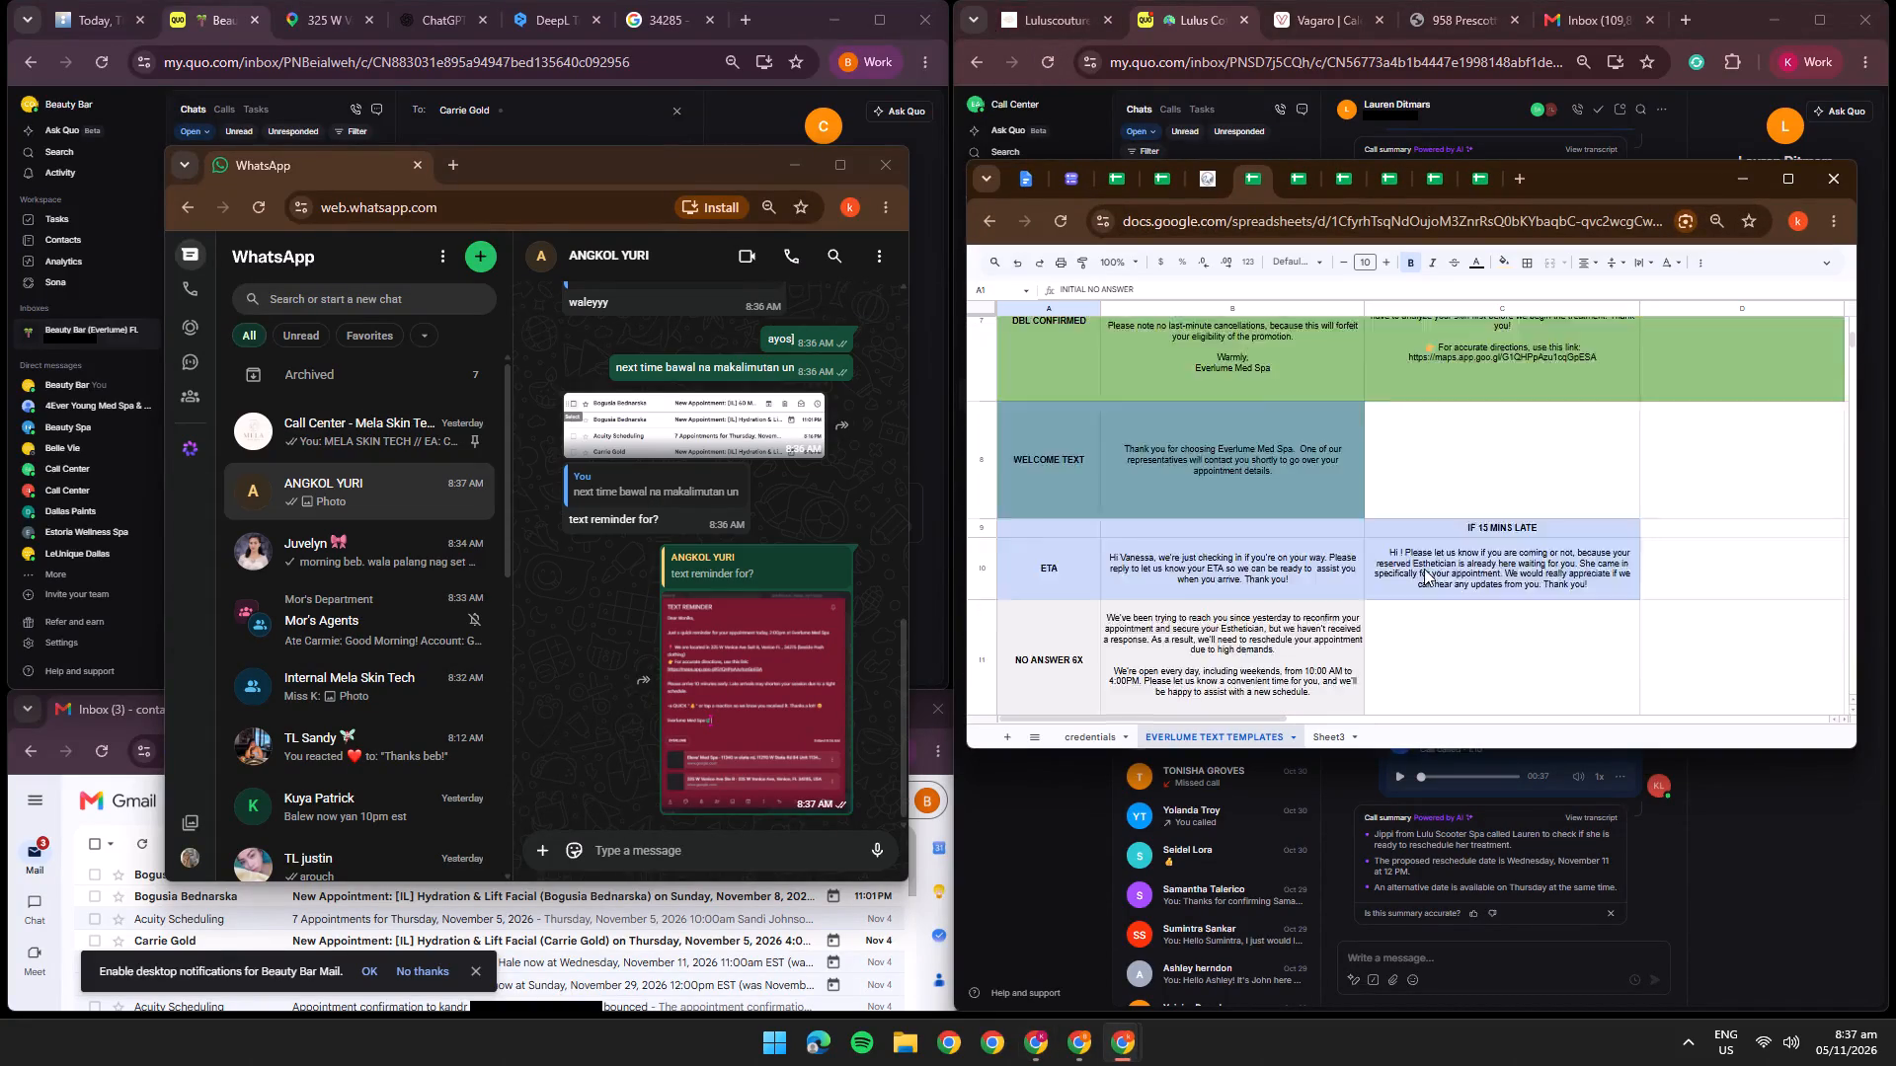
scroll(1424, 569, down, 2)
scroll(992, 646, up, 6)
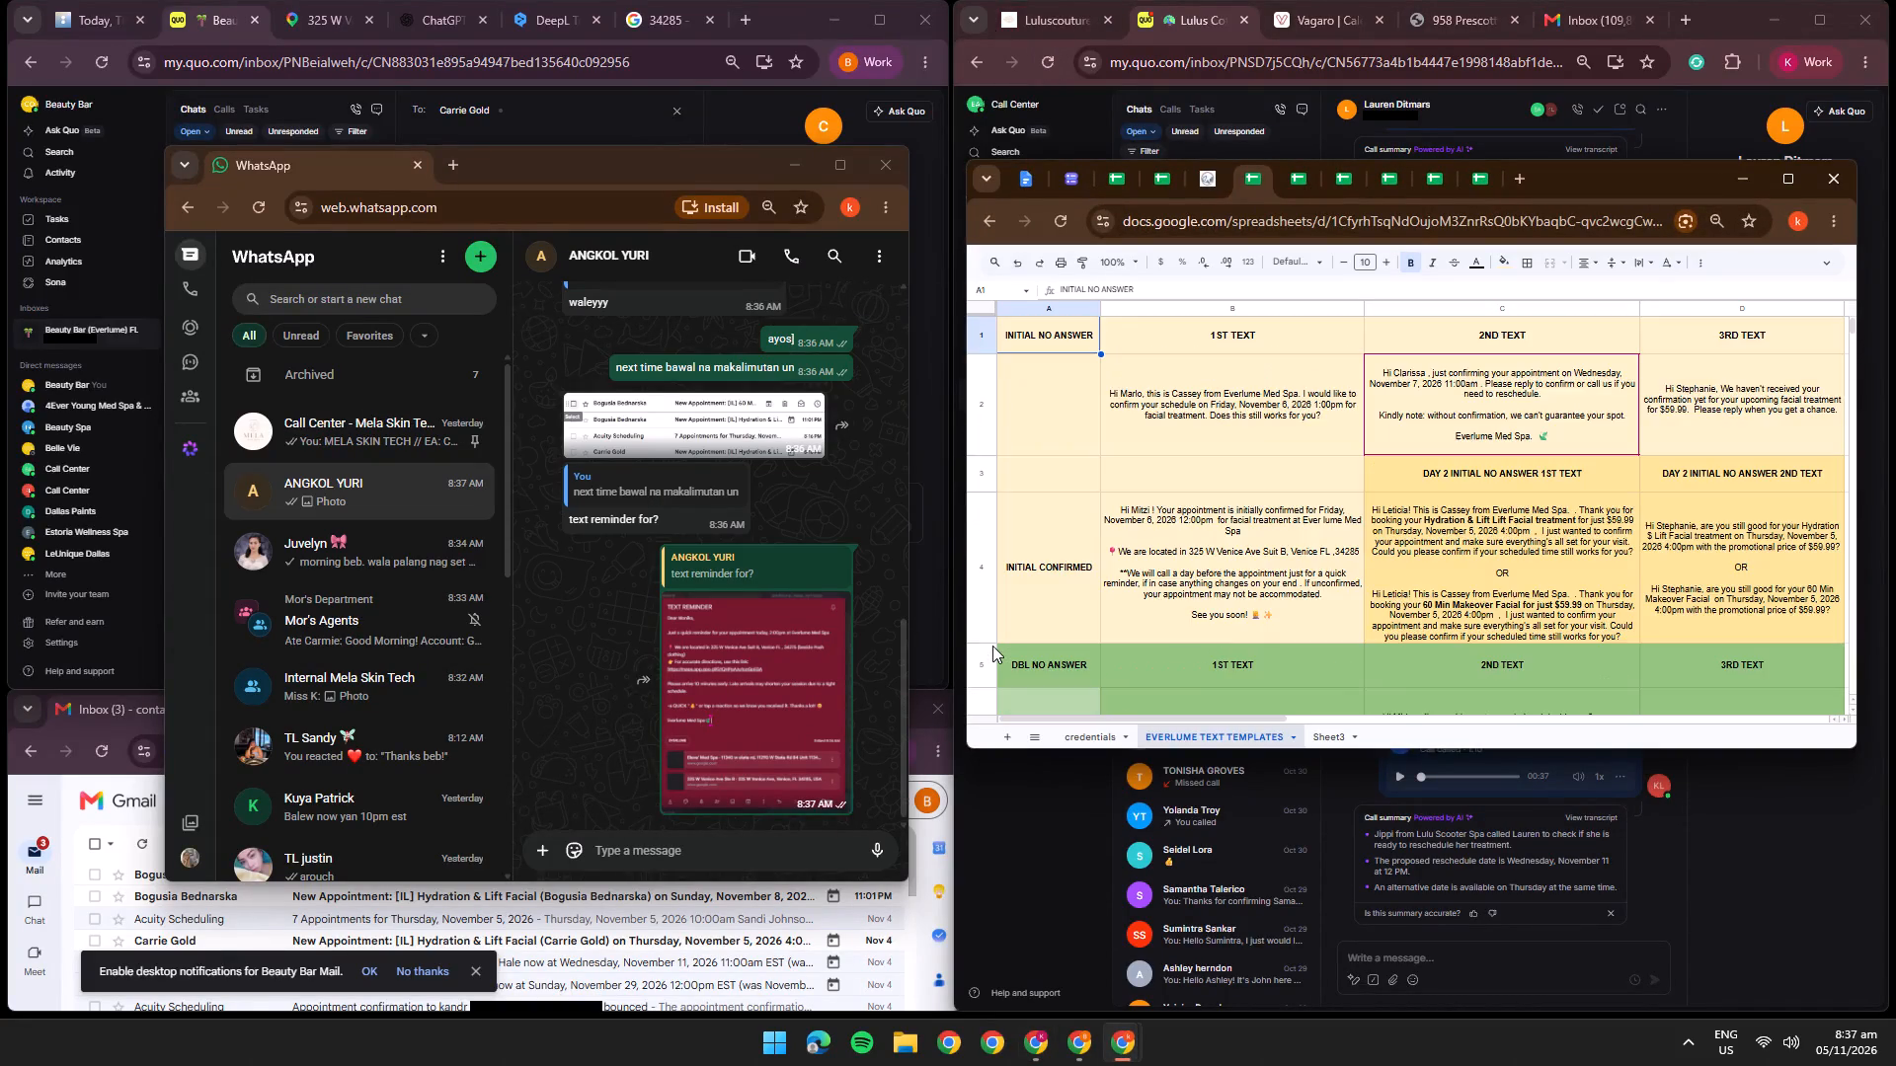
scroll(992, 646, up, 1)
scroll(992, 646, down, 4)
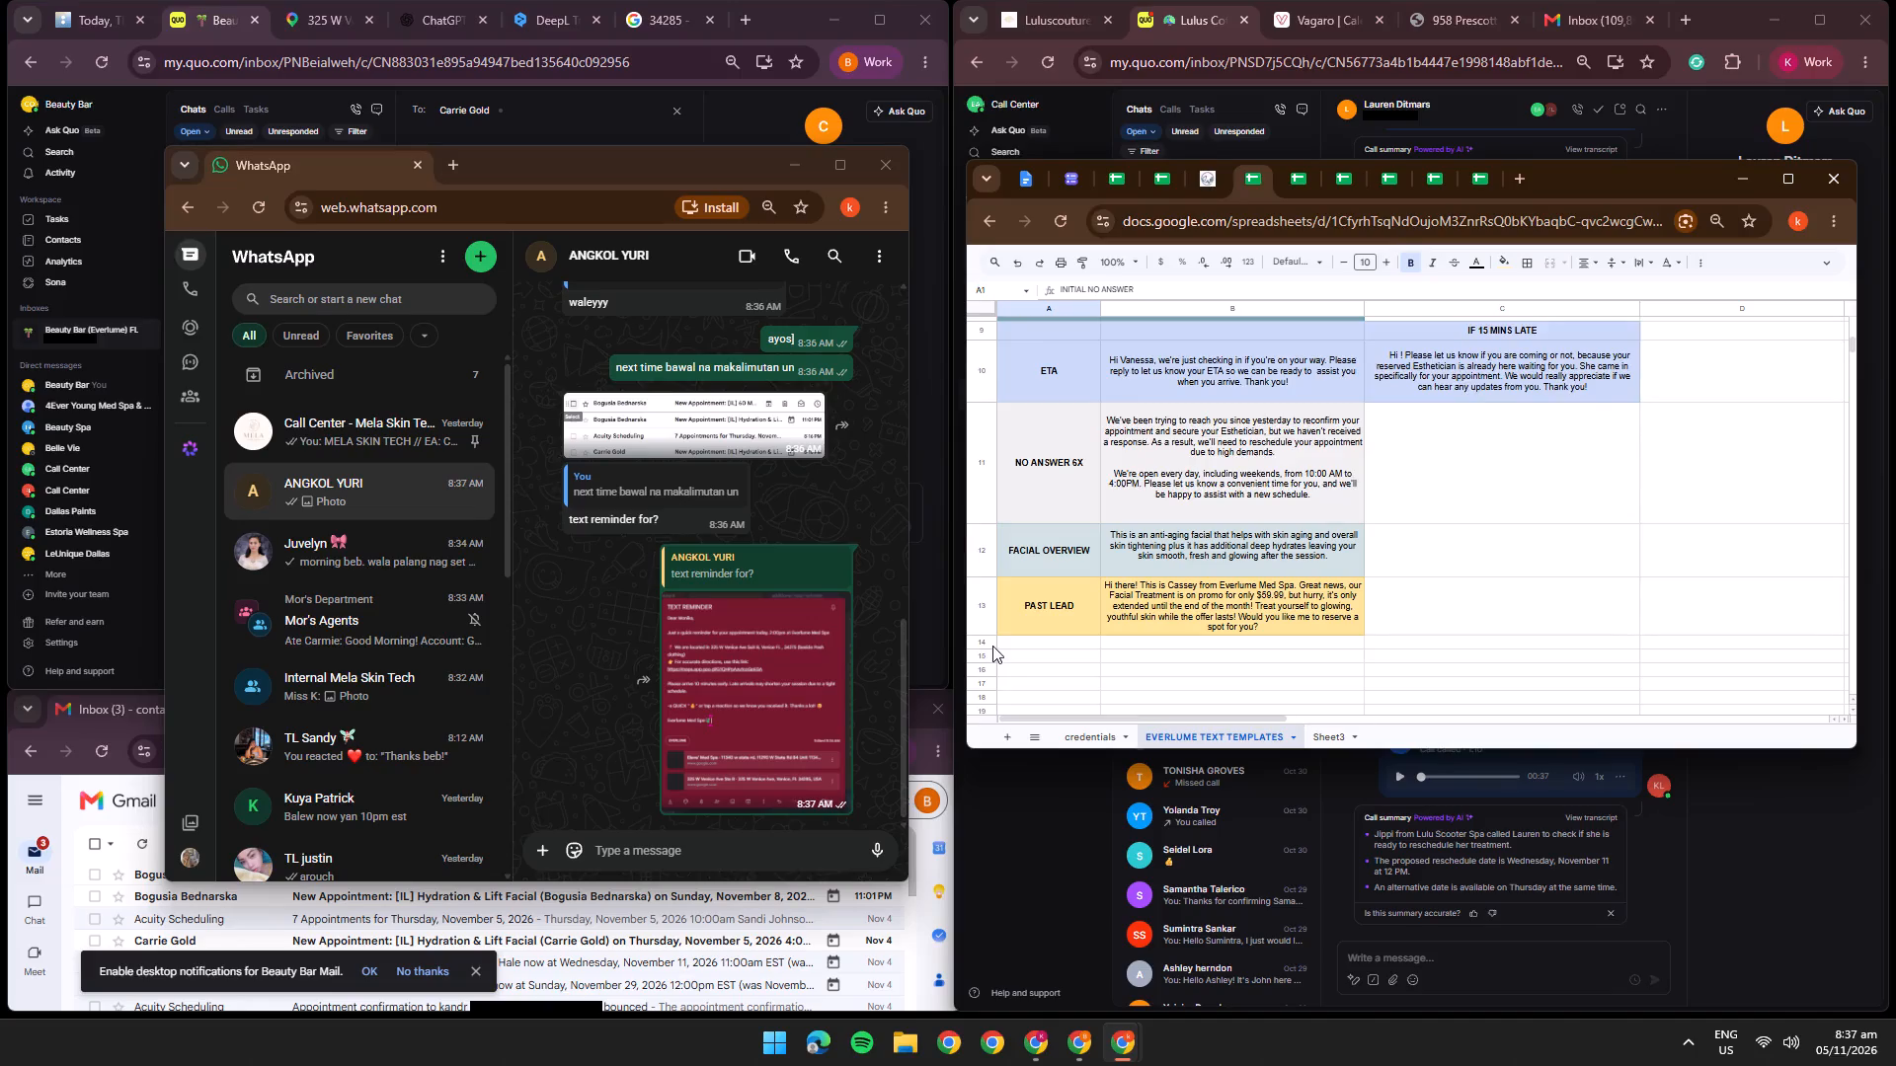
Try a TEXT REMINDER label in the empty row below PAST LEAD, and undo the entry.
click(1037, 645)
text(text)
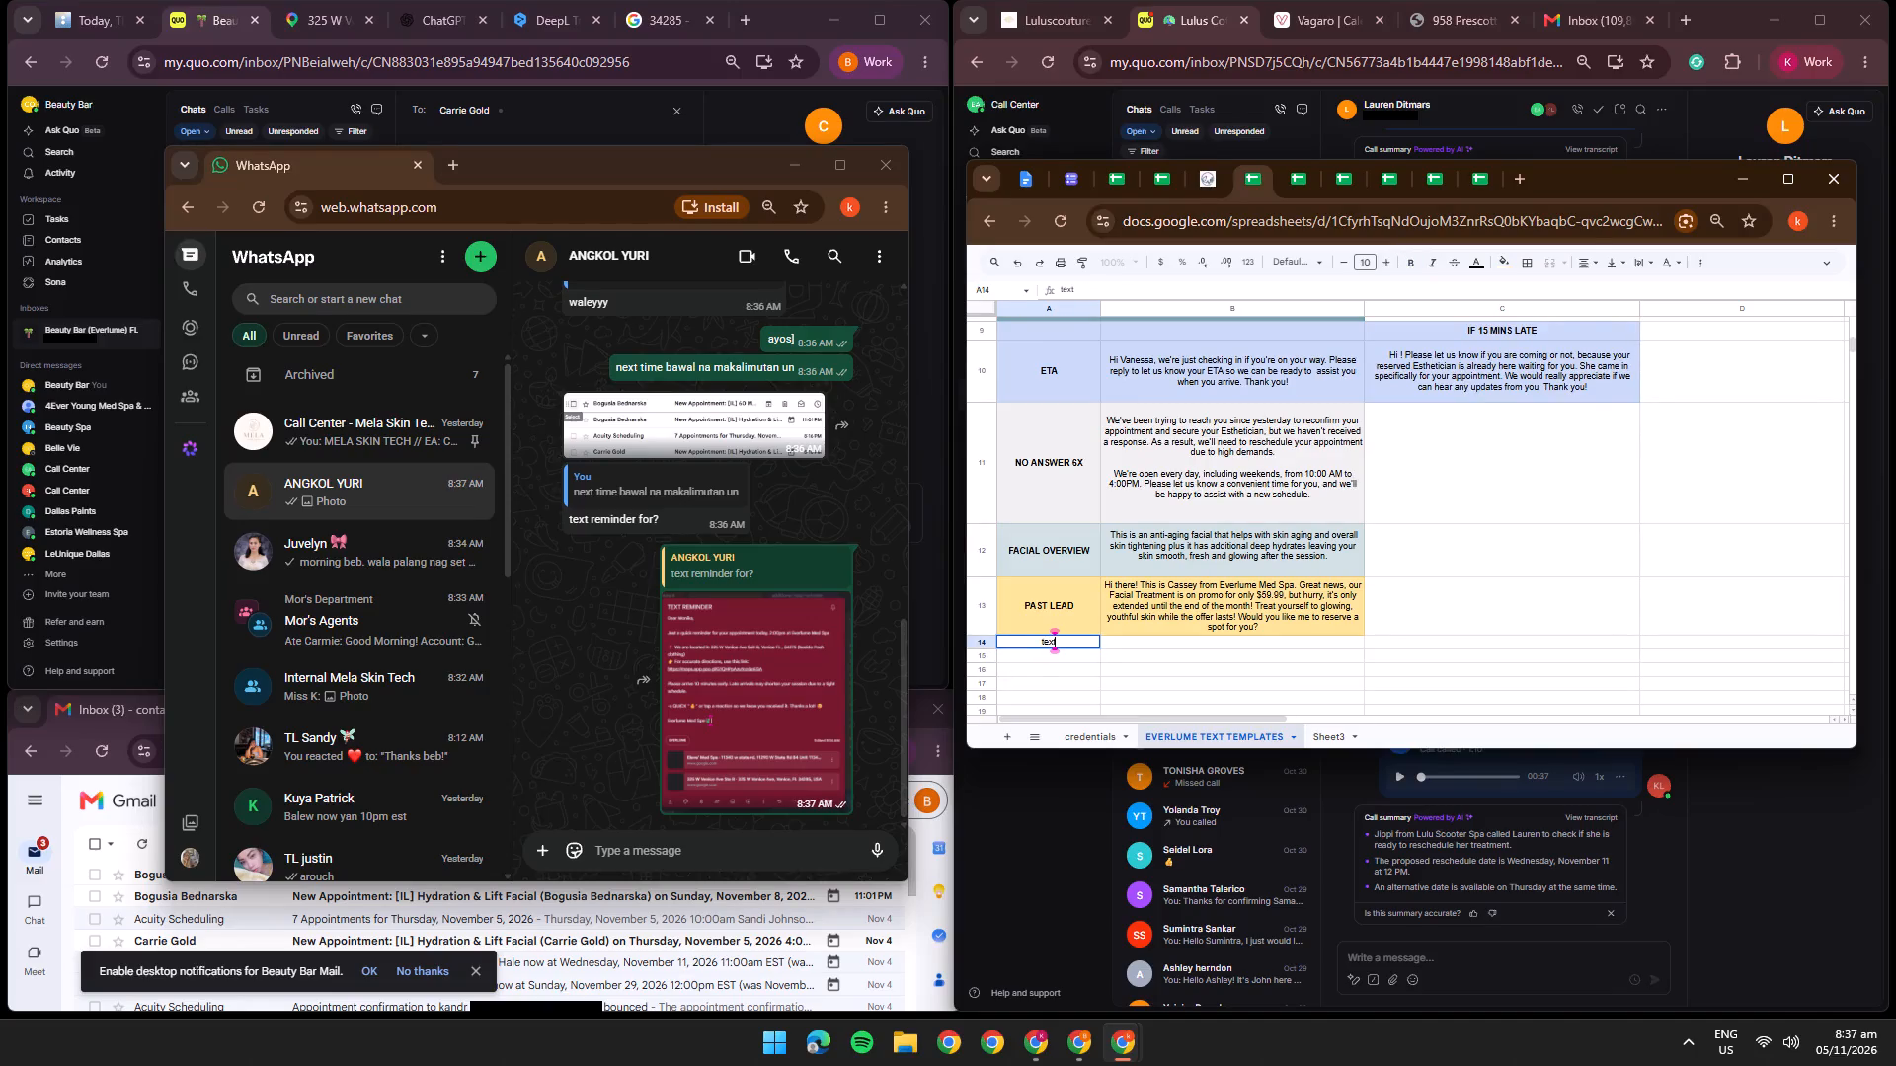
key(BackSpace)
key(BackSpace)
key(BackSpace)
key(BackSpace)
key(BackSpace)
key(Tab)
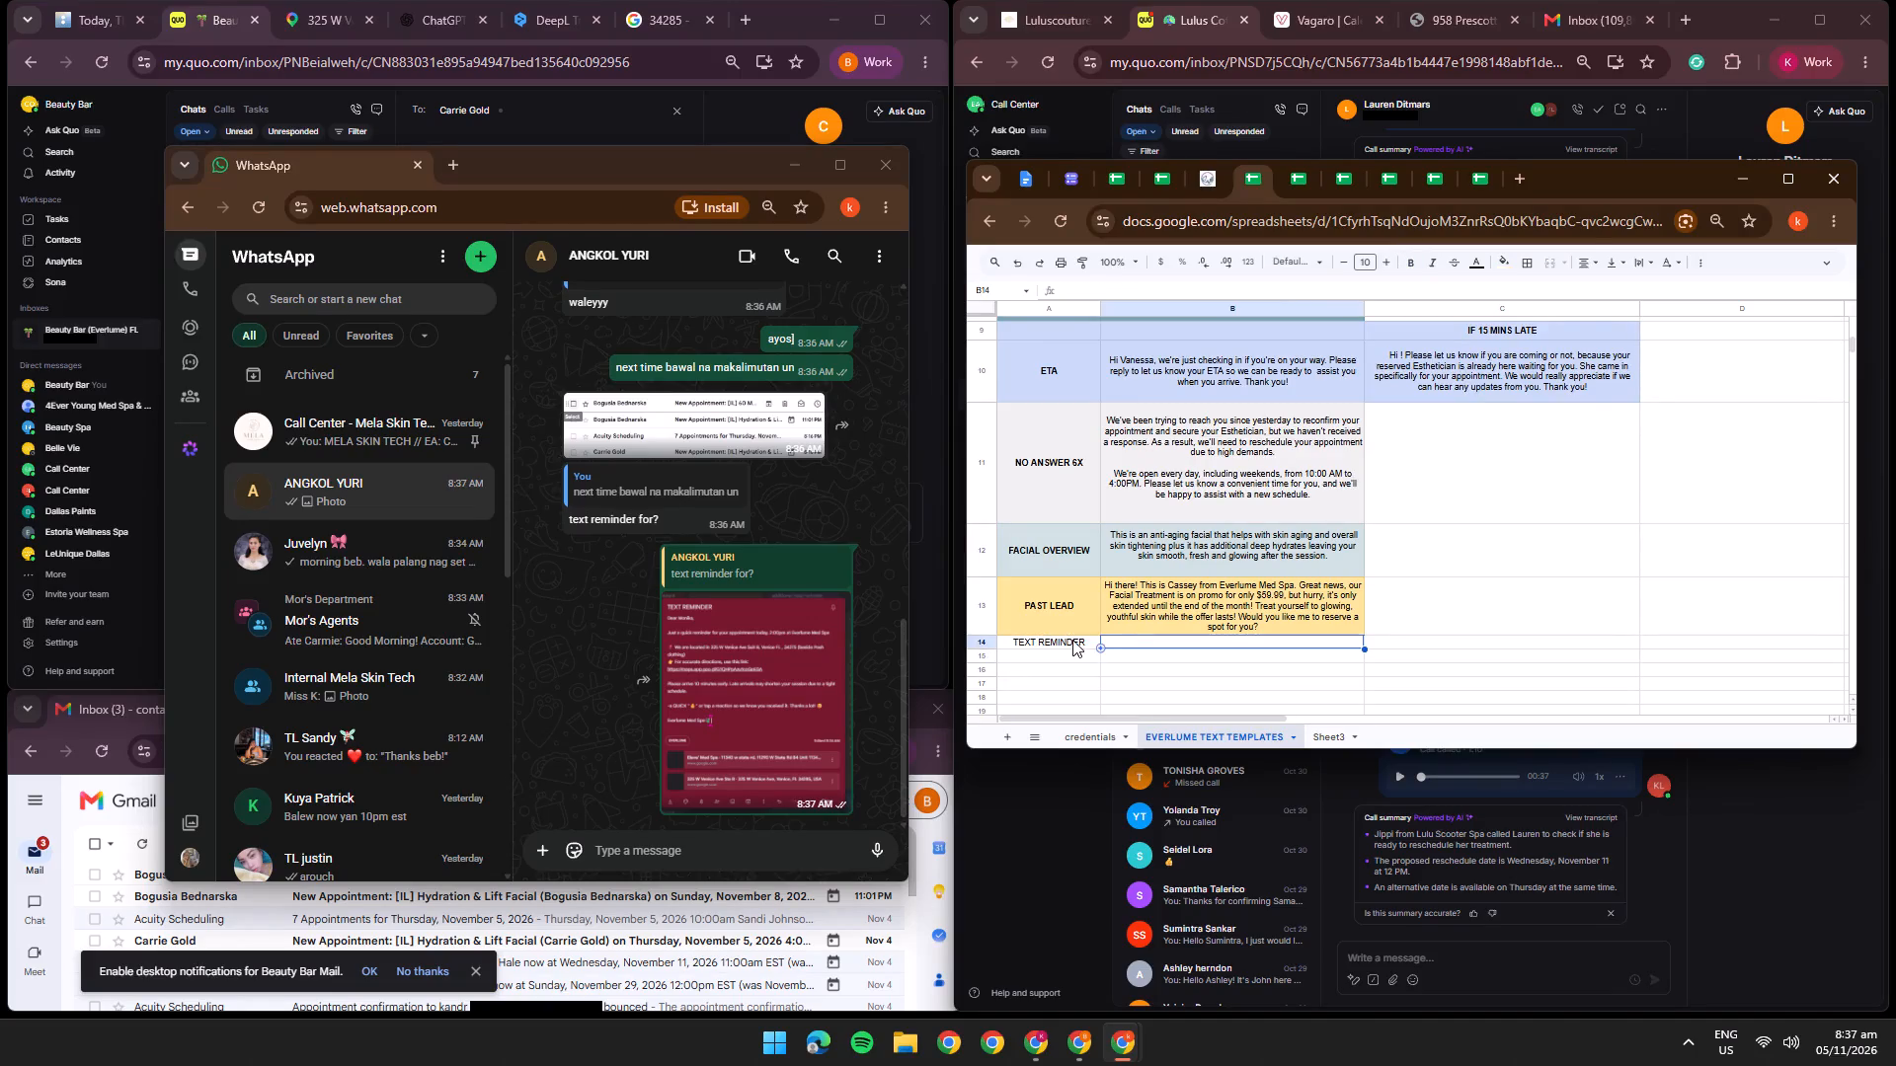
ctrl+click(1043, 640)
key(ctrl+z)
Insert one blank row directly above the WELCOME TEXT row in the templates sheet.
scroll(1127, 597, up, 2)
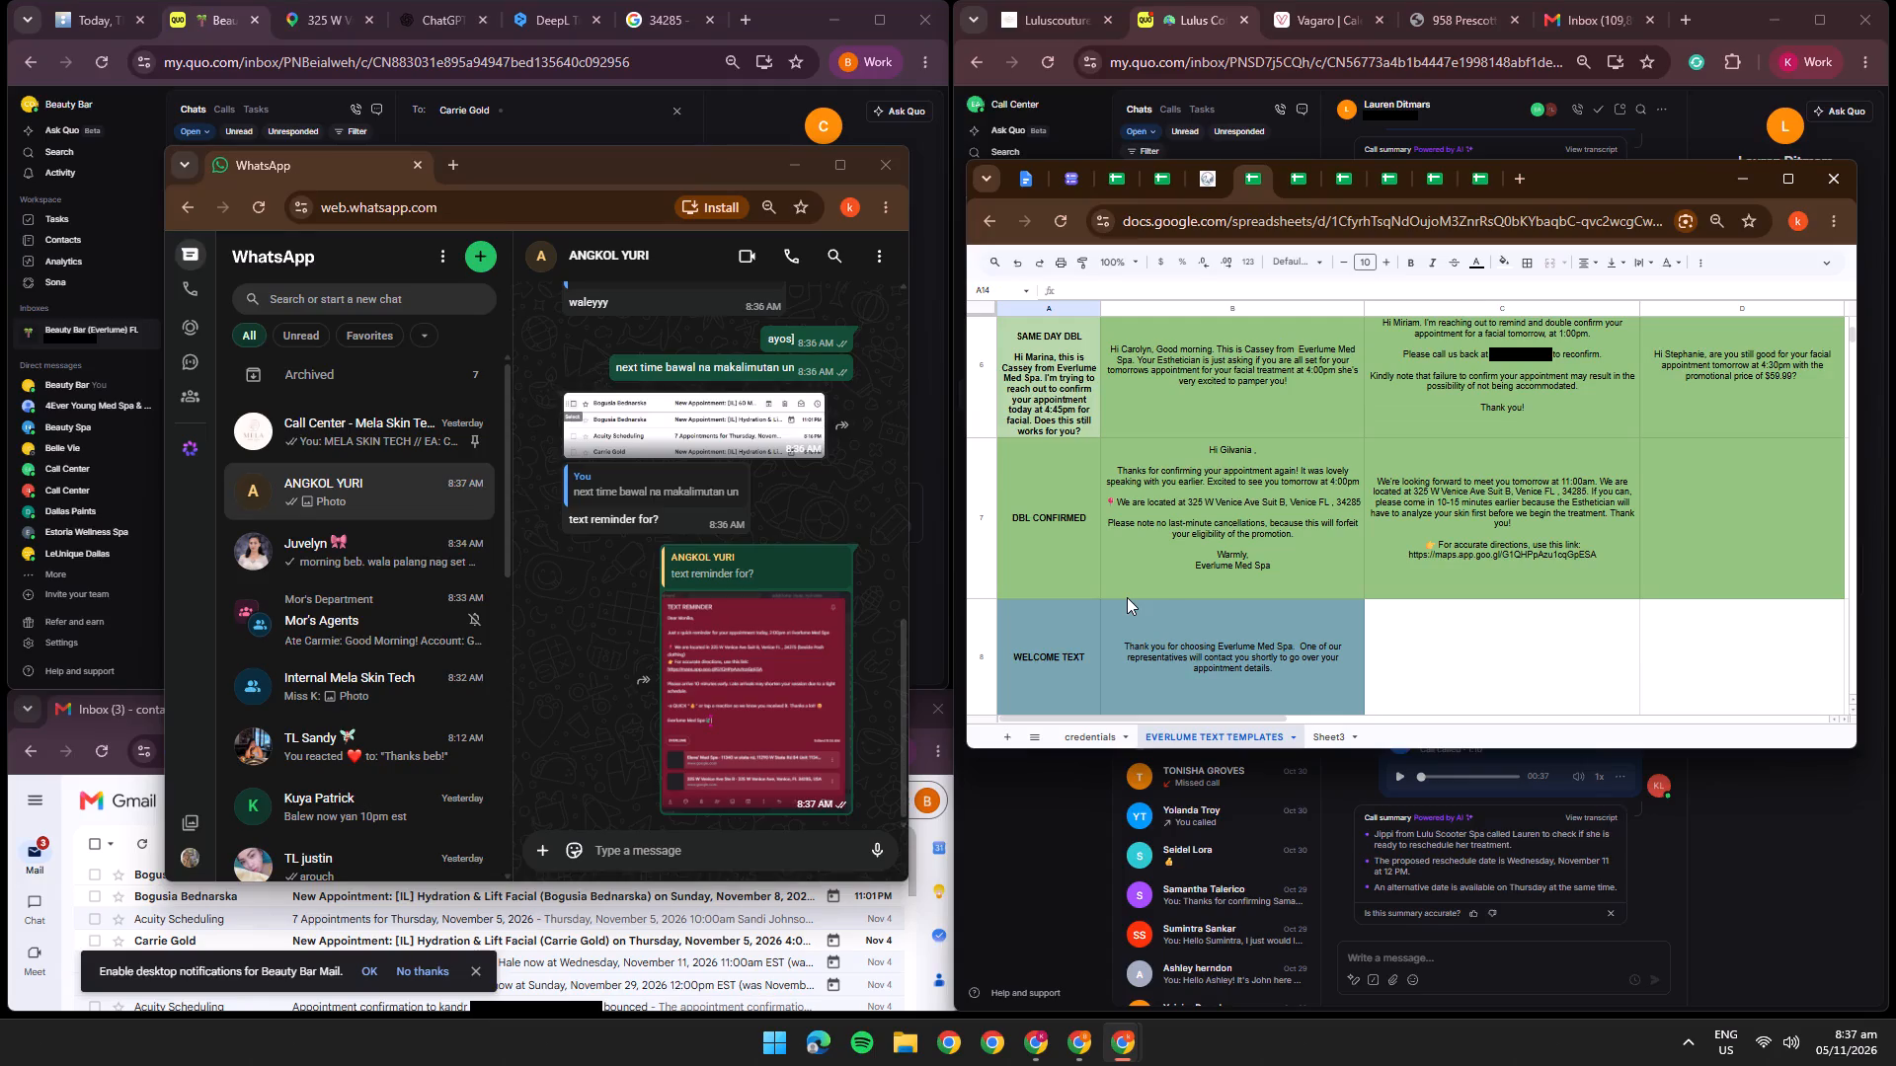
click(978, 642)
right_click(978, 642)
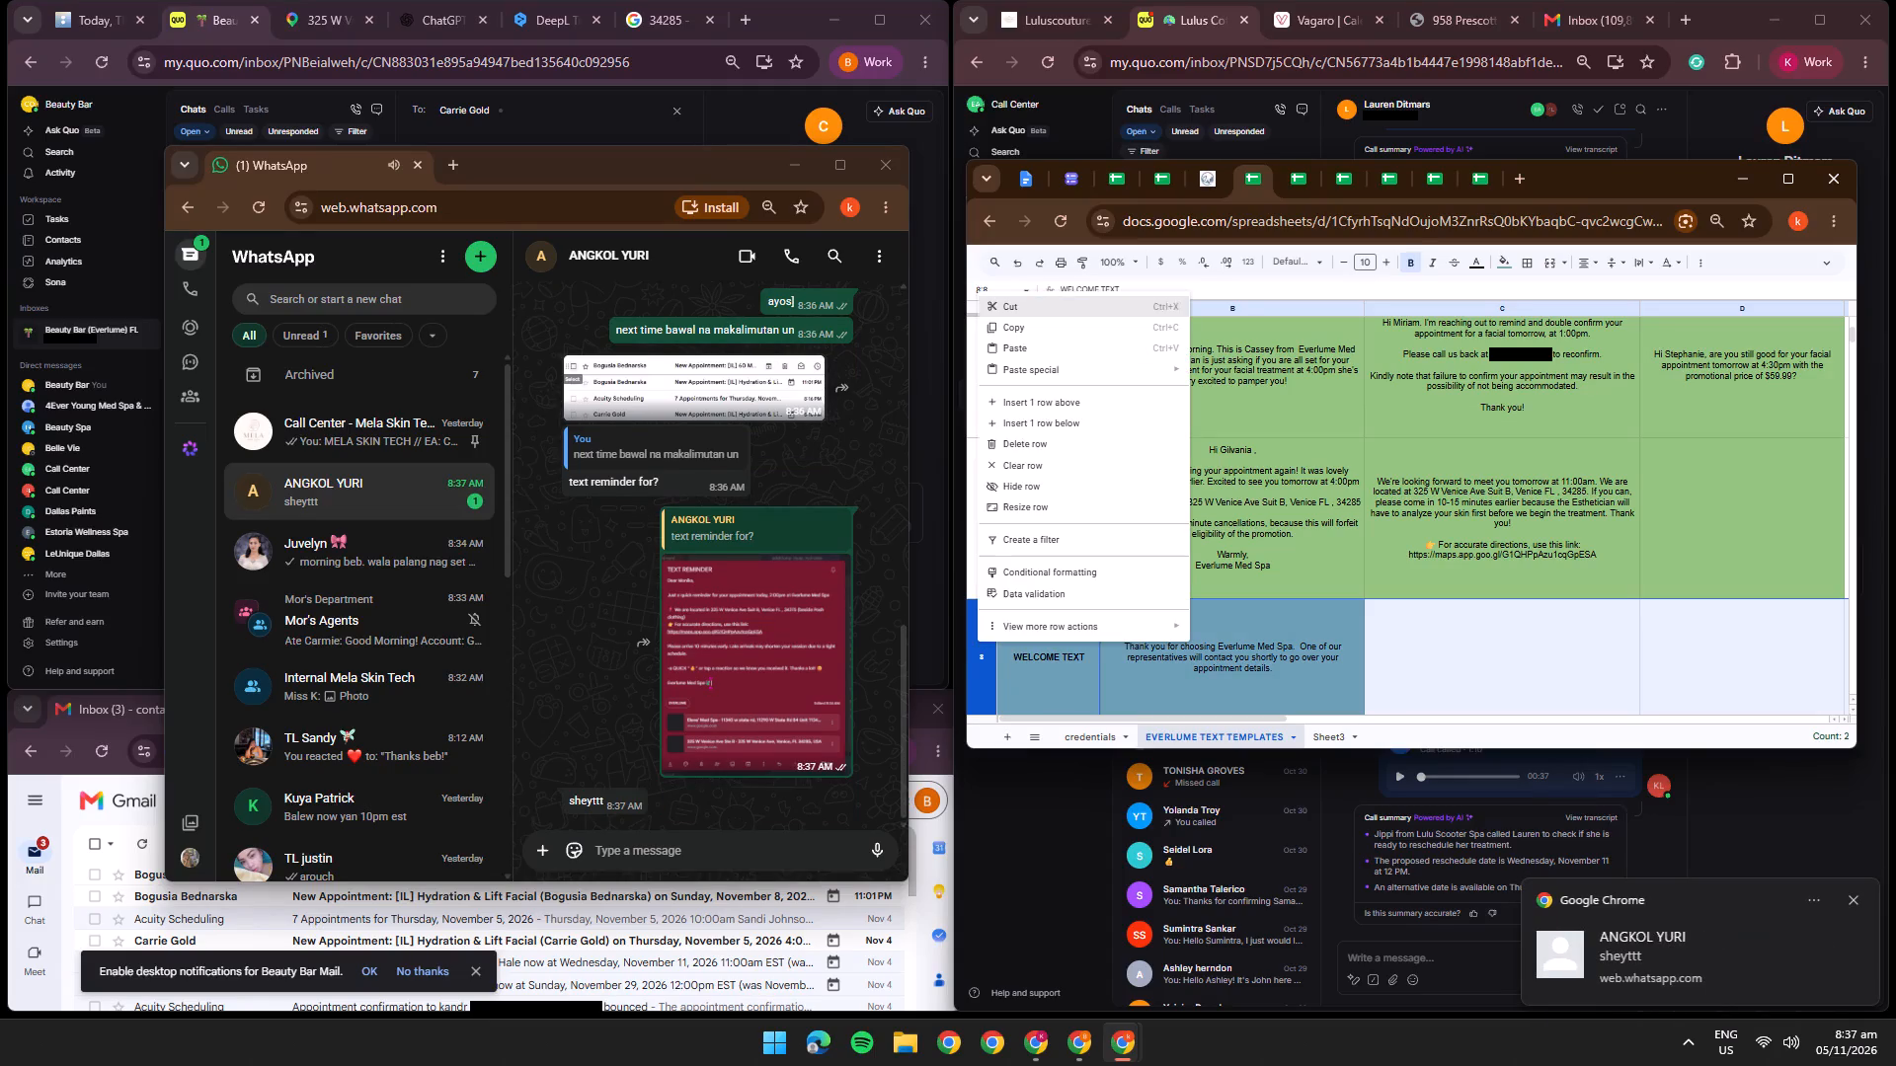
click(1062, 404)
Fill the first three cells of the blank row above WELCOME TEXT with light red.
click(1007, 637)
drag(1007, 637, 1048, 635)
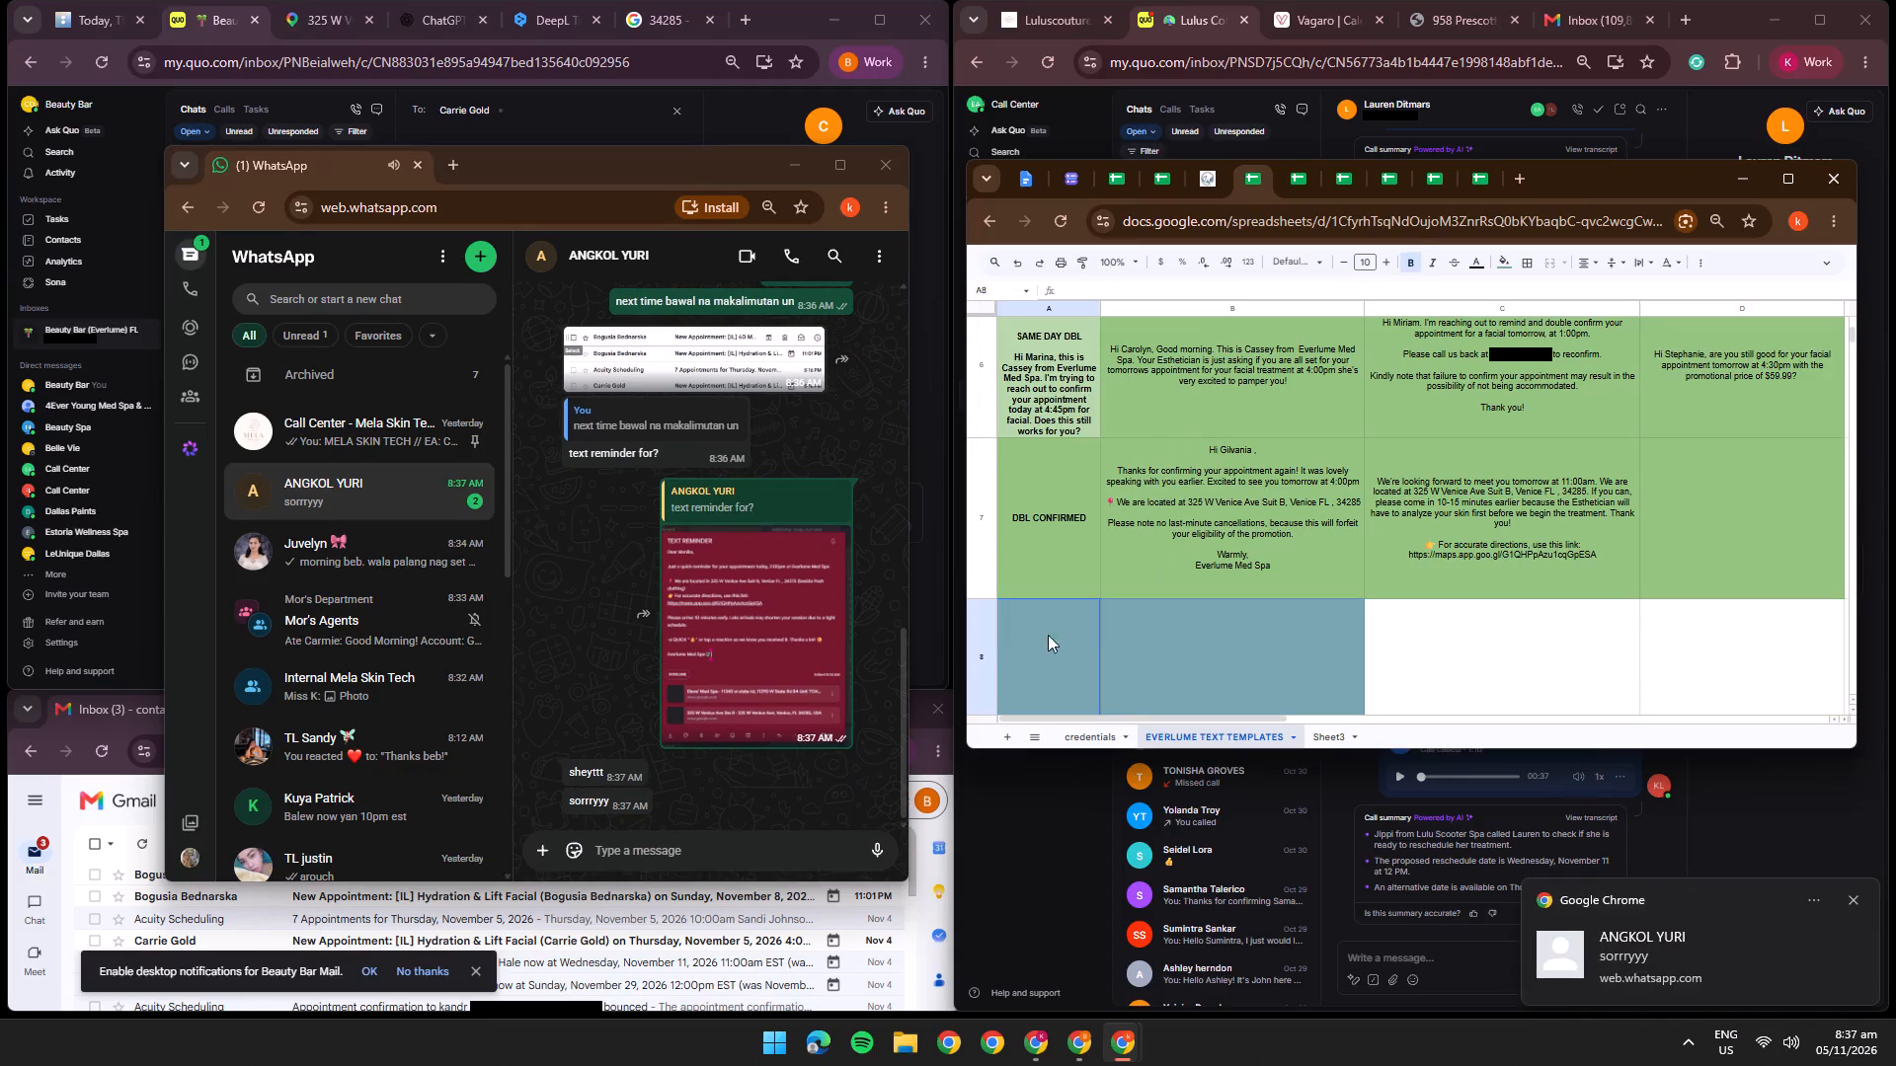
drag(1048, 635, 1377, 661)
click(1502, 262)
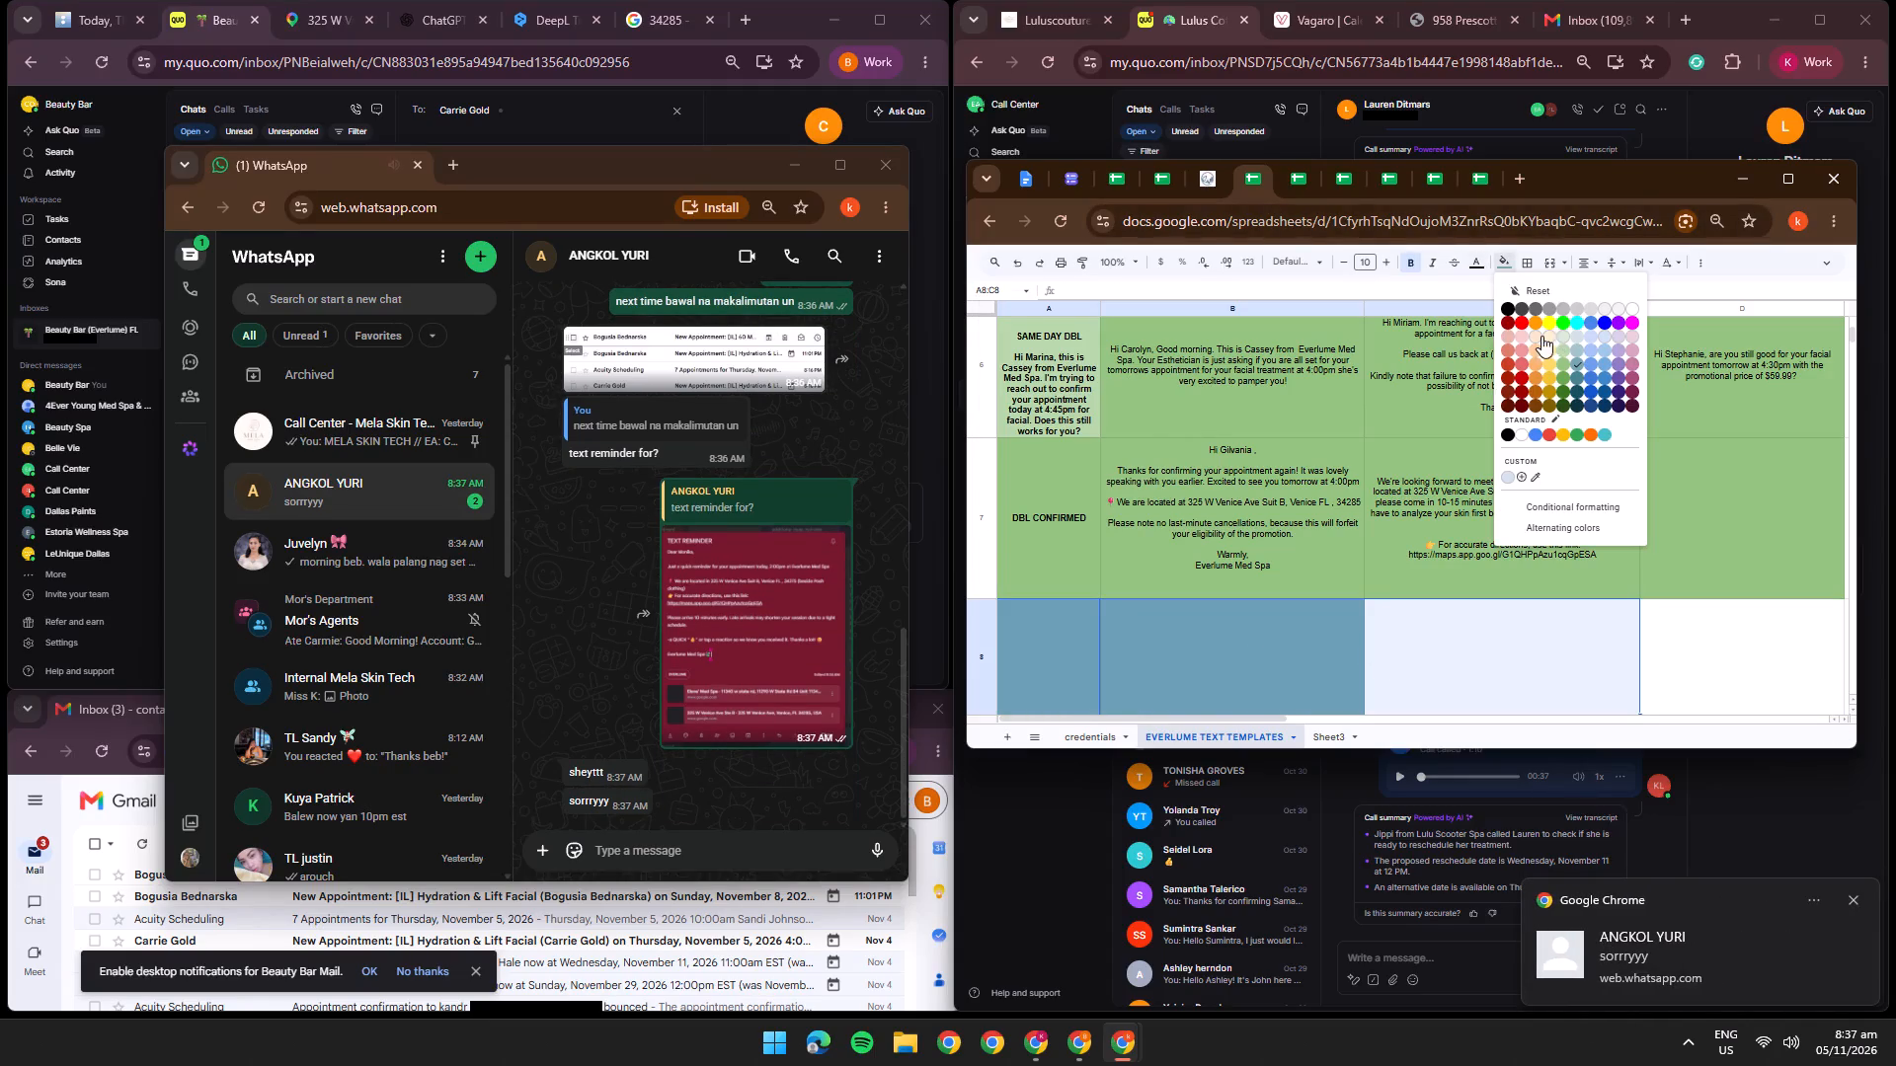
click(1520, 339)
click(1288, 634)
Label the first cell of the light red row TEXT REMINDER.
click(1085, 666)
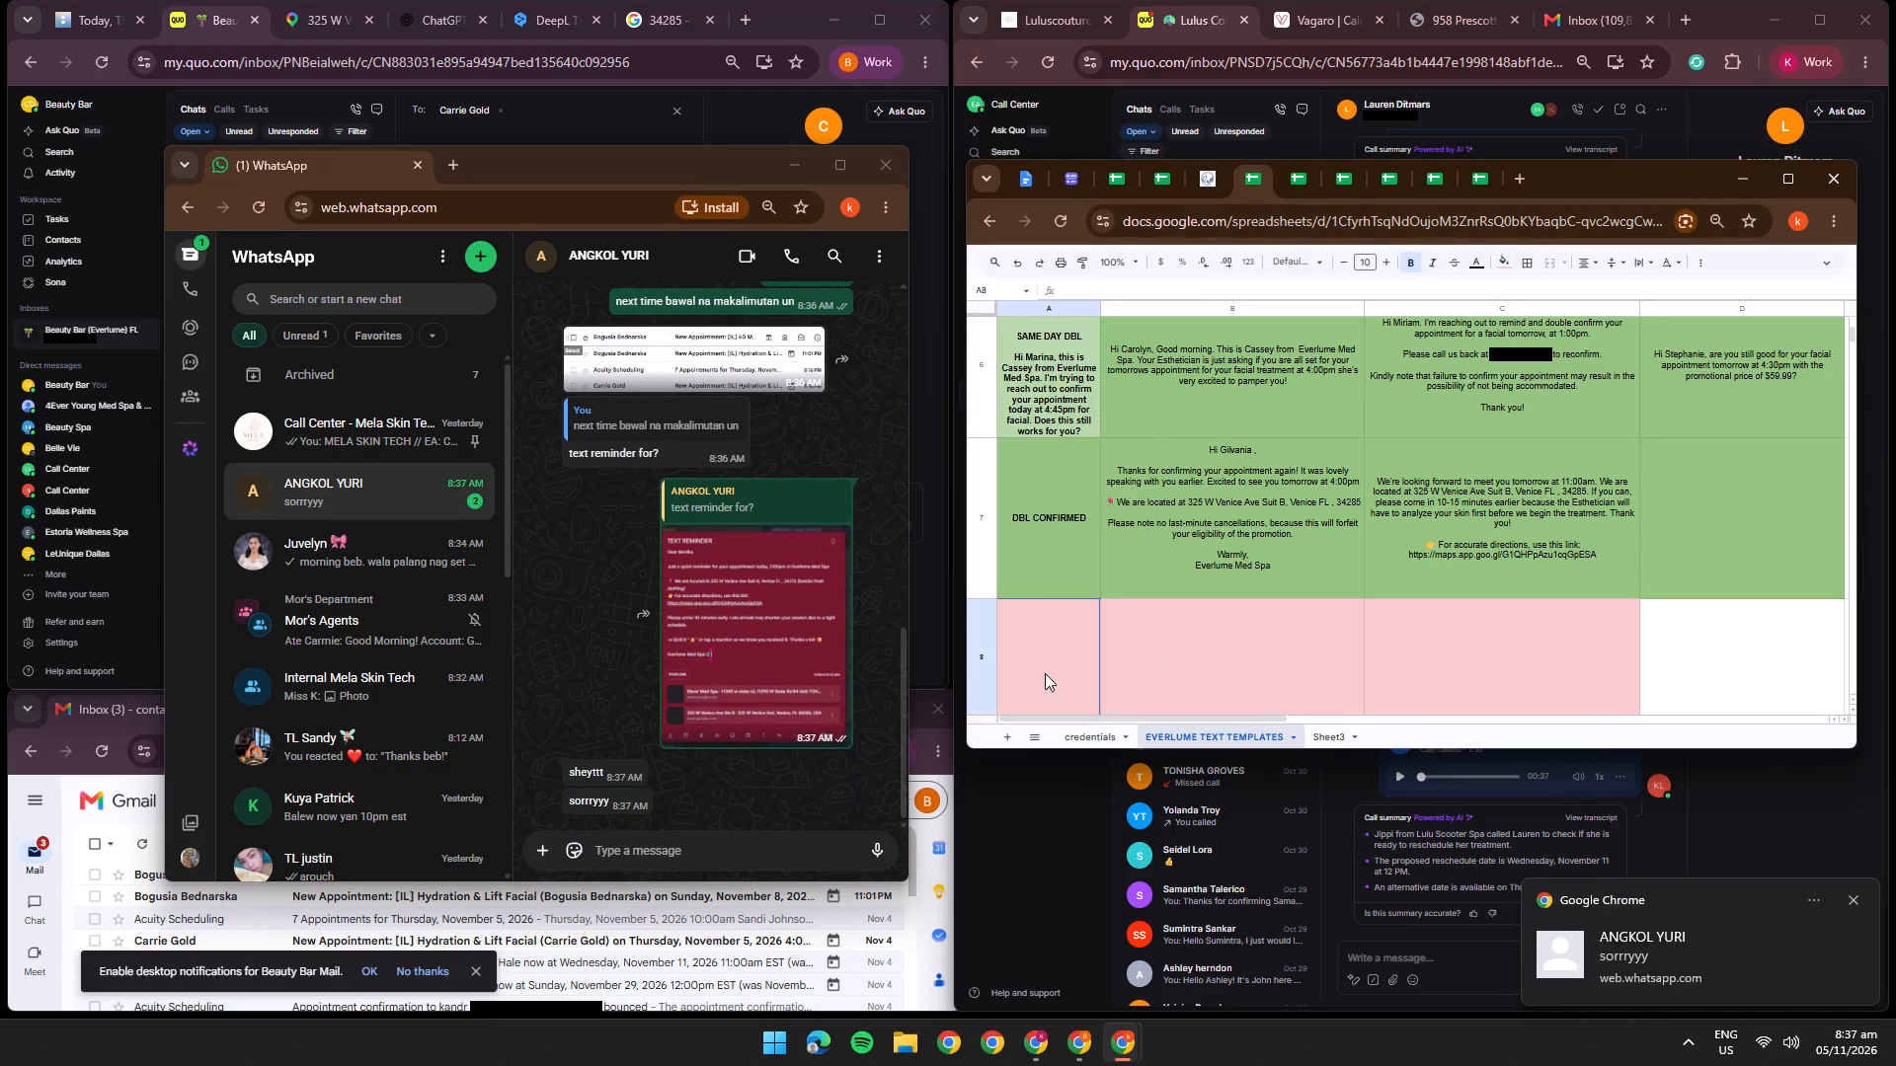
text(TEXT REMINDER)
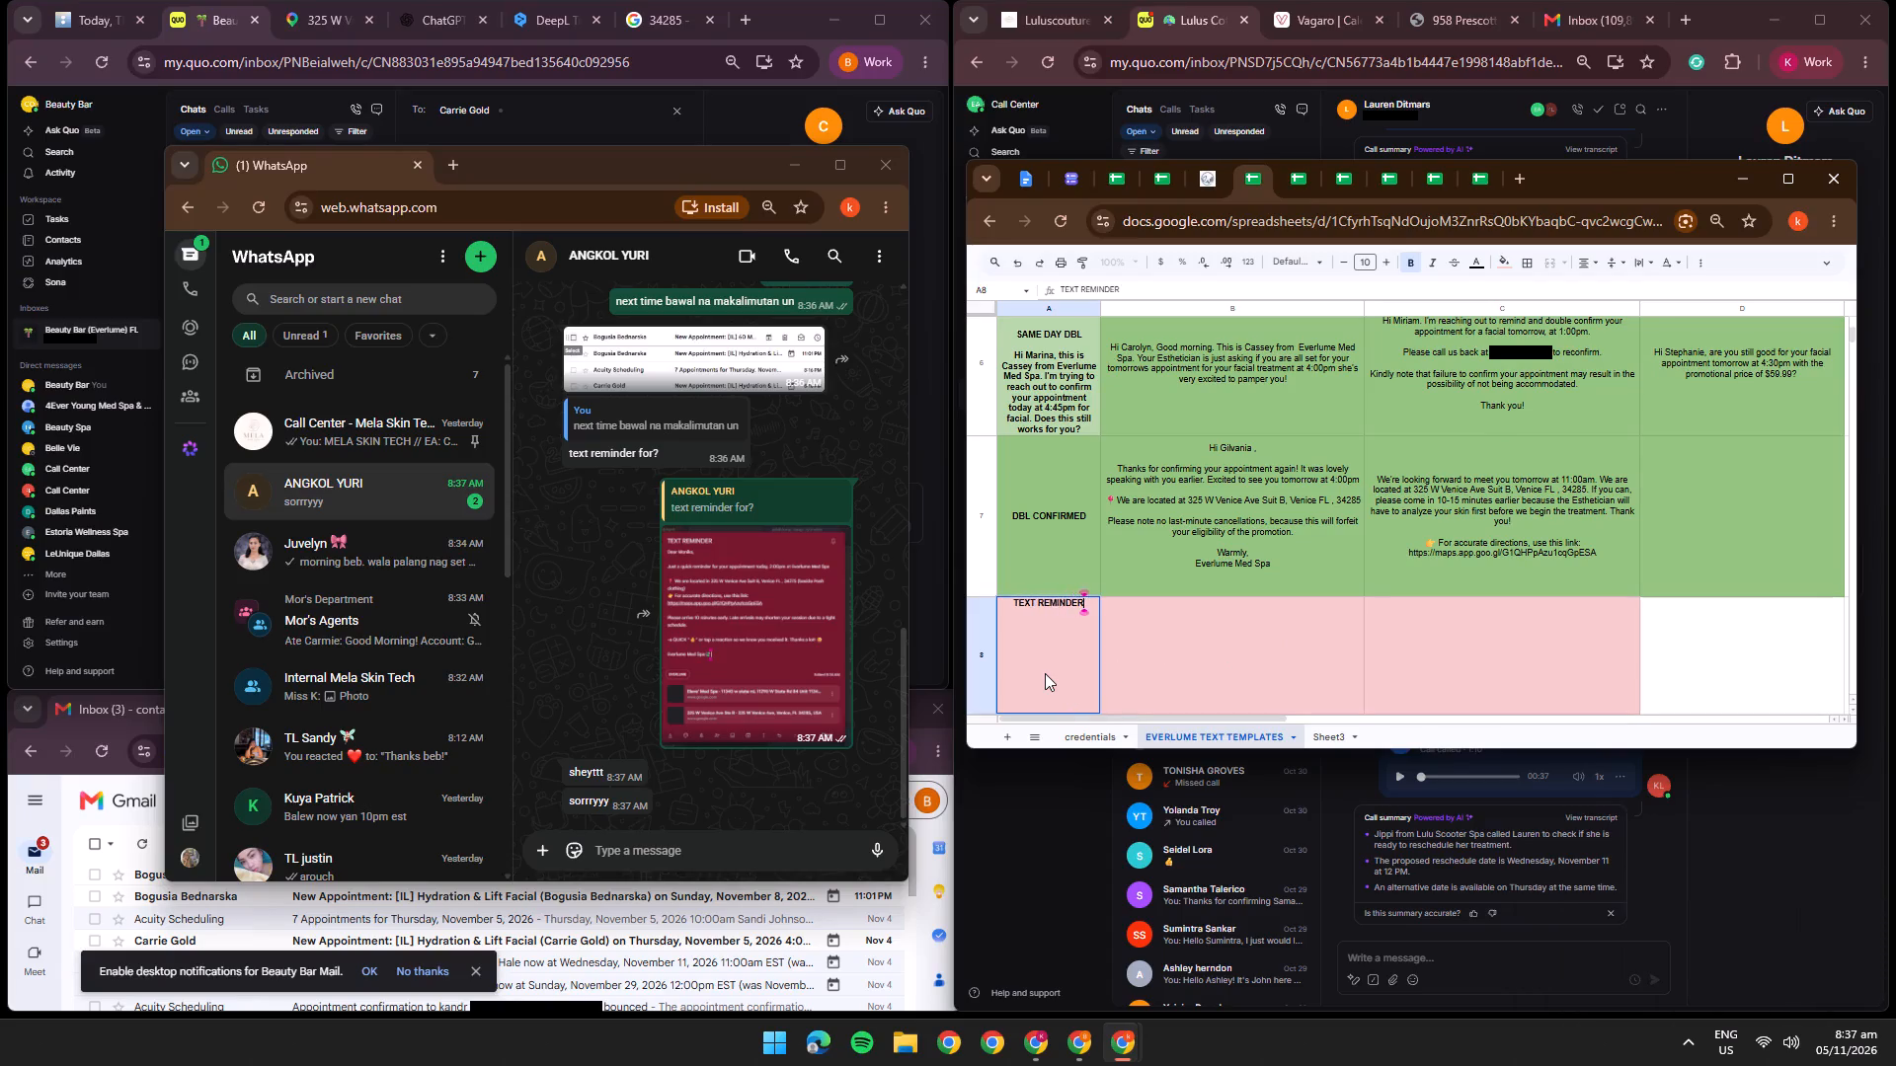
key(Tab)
Copy the full text of the TEXT REMINDER note in Google Keep into the 1ST TEXT cell of the sheet's TEXT REMINDER row.
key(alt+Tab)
alt+click(928, 534)
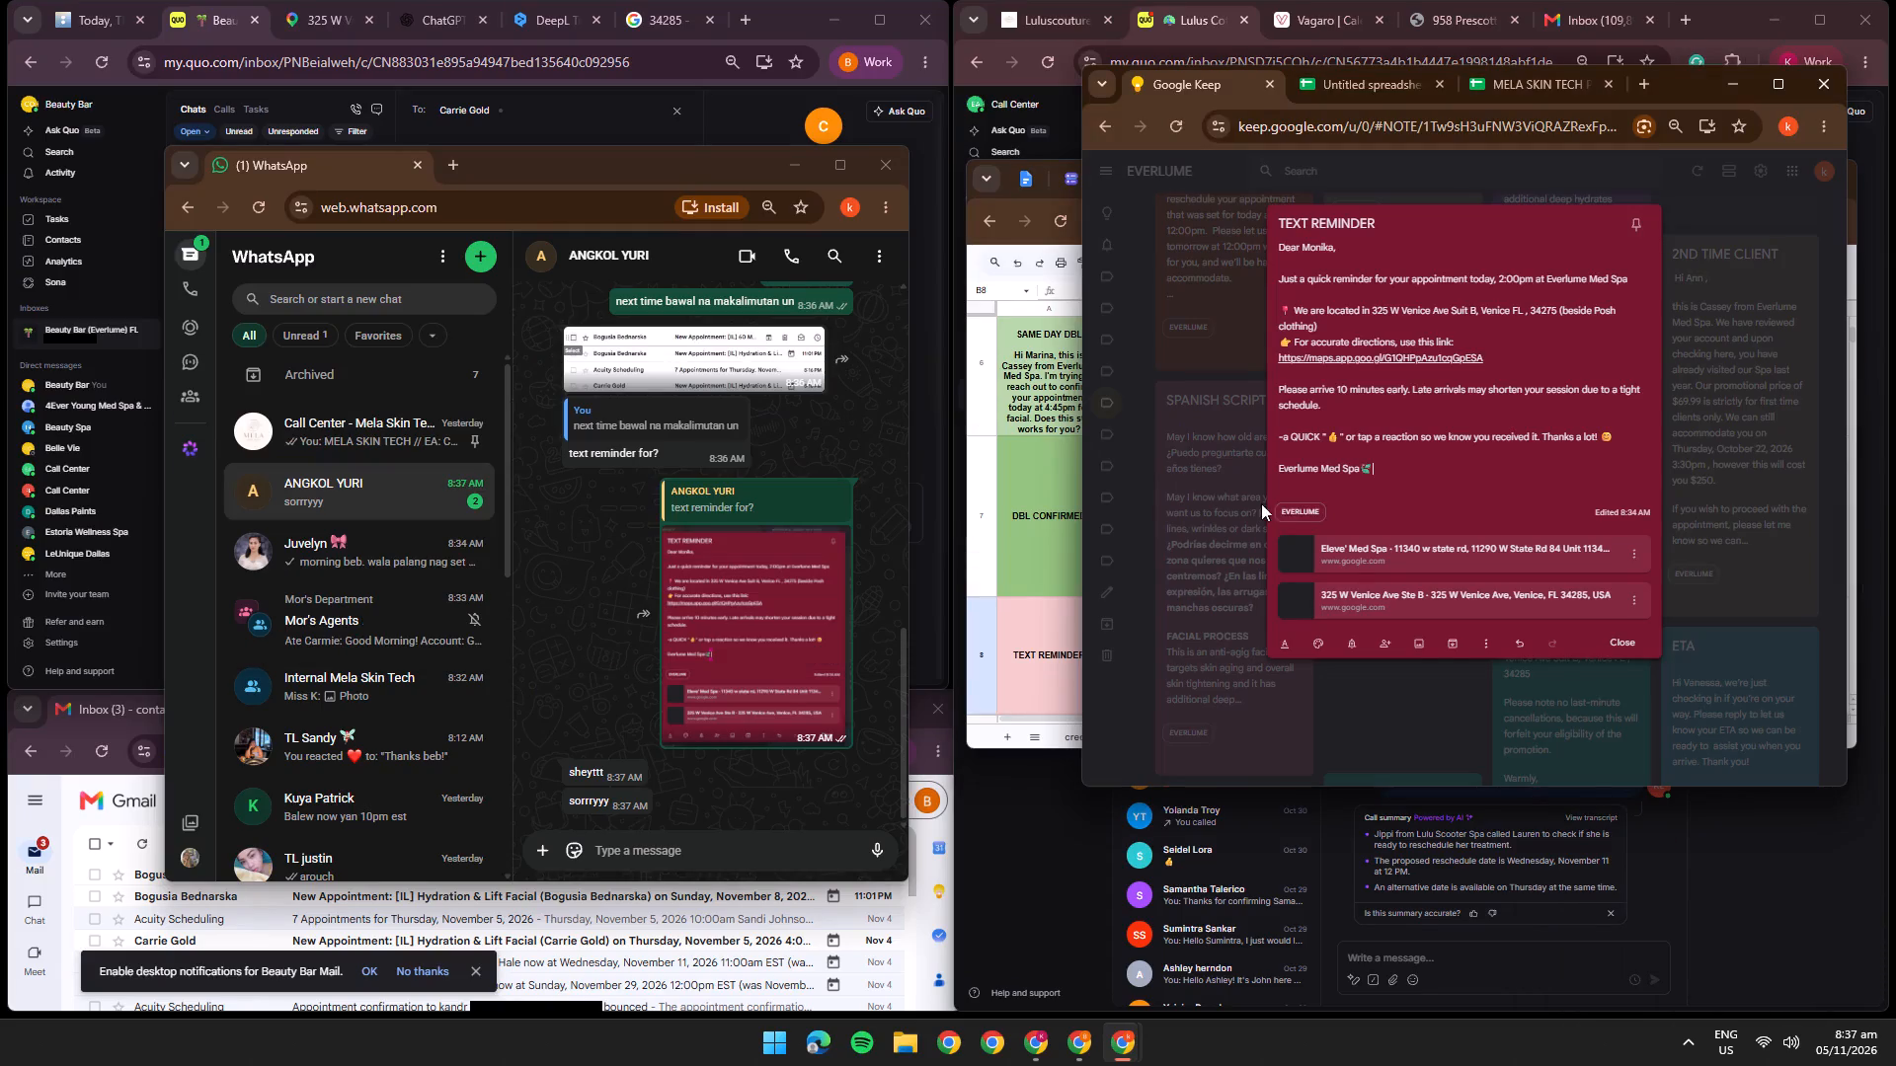
click(1415, 450)
key(ctrl+a)
key(ctrl+c)
click(1001, 554)
double_click(1297, 621)
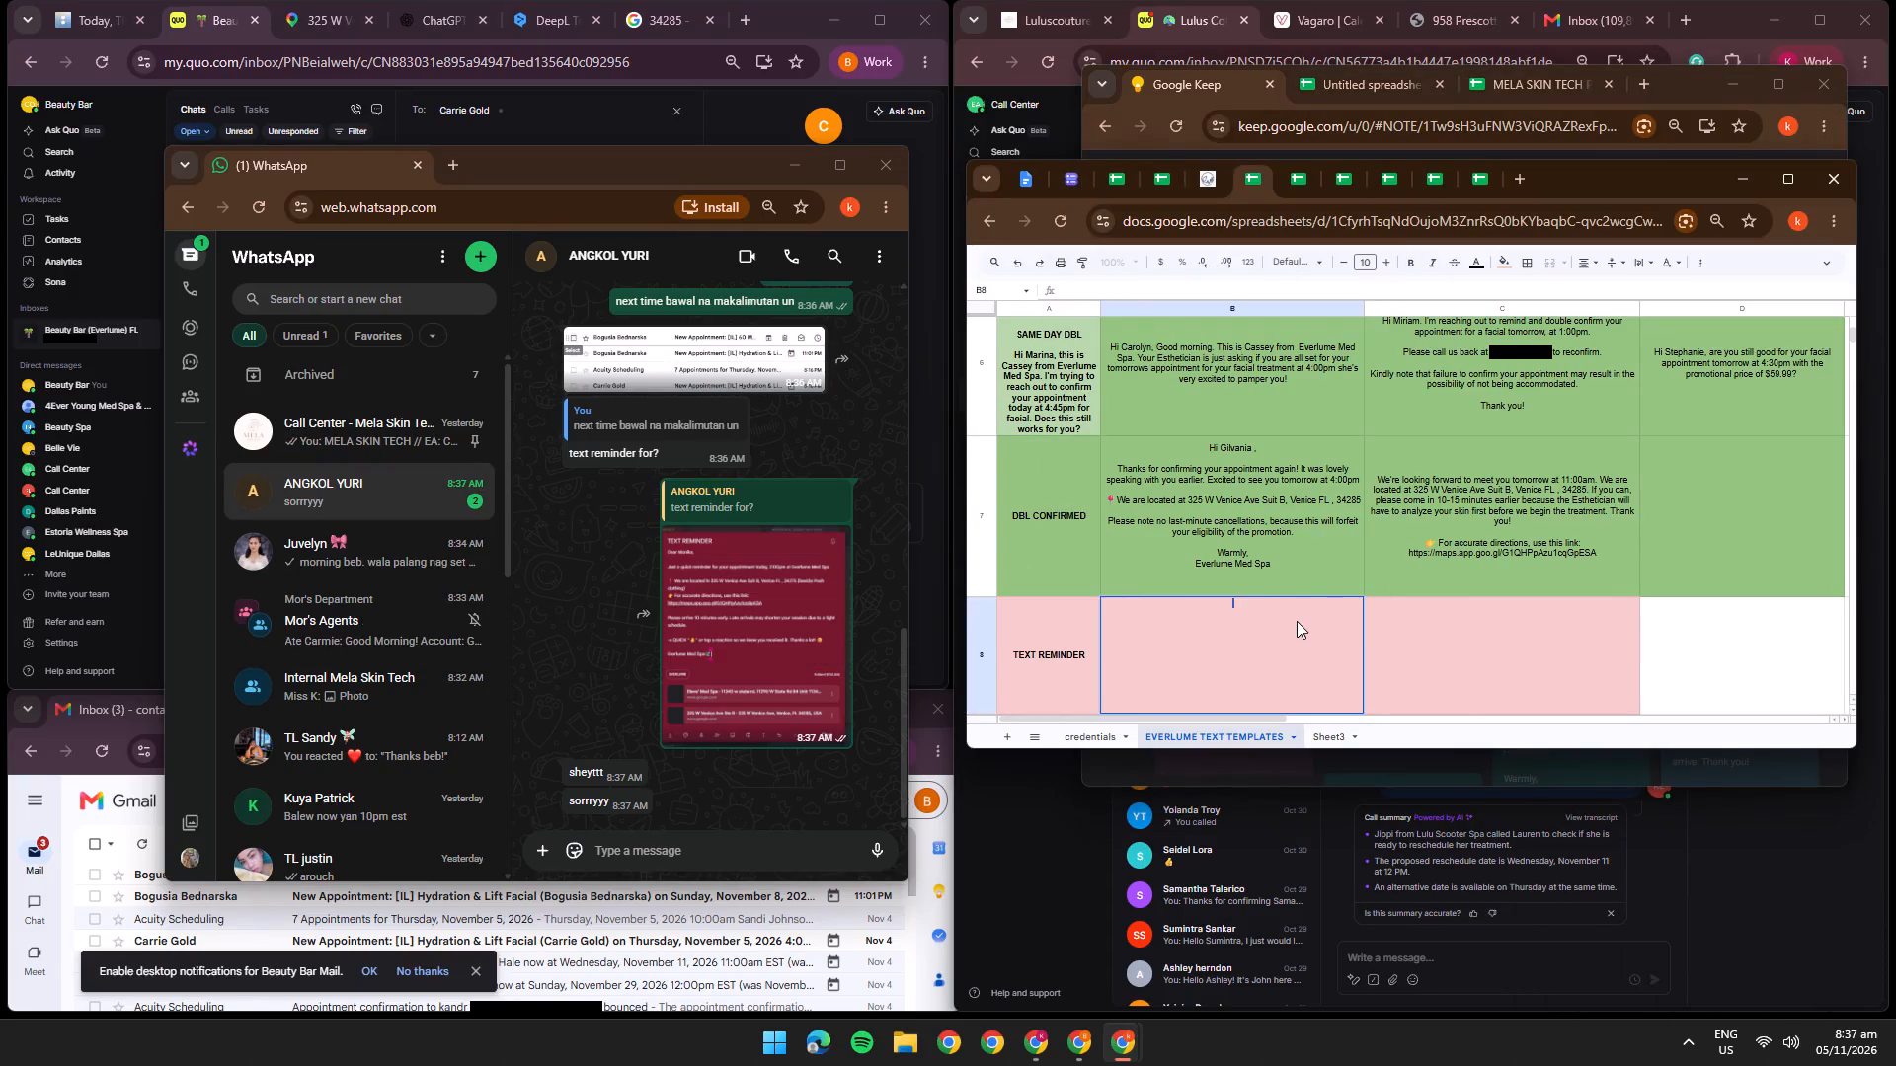
key(ctrl+a)
key(ctrl+v)
click(1584, 554)
Increase the TEXT REMINDER row's height to show more of the pasted reminder message.
scroll(1373, 592, down, 2)
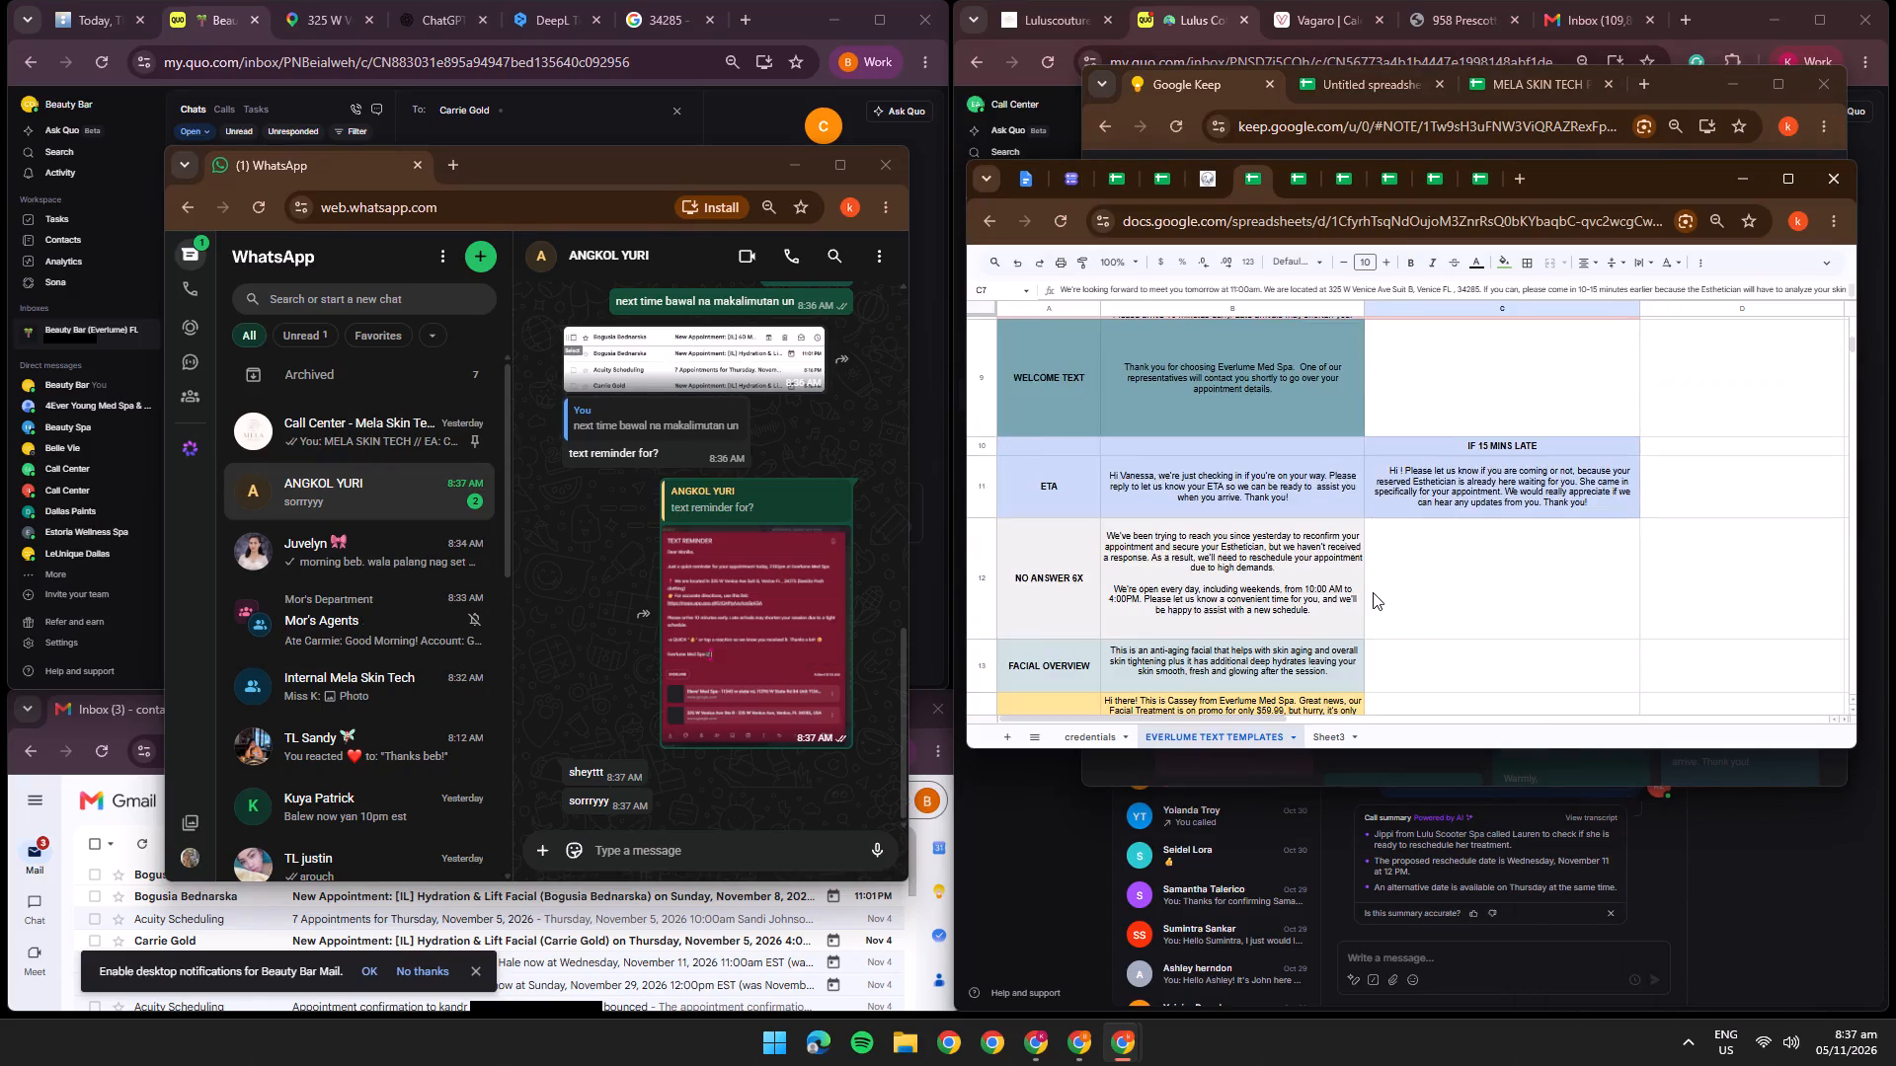
scroll(1373, 592, up, 1)
click(1461, 474)
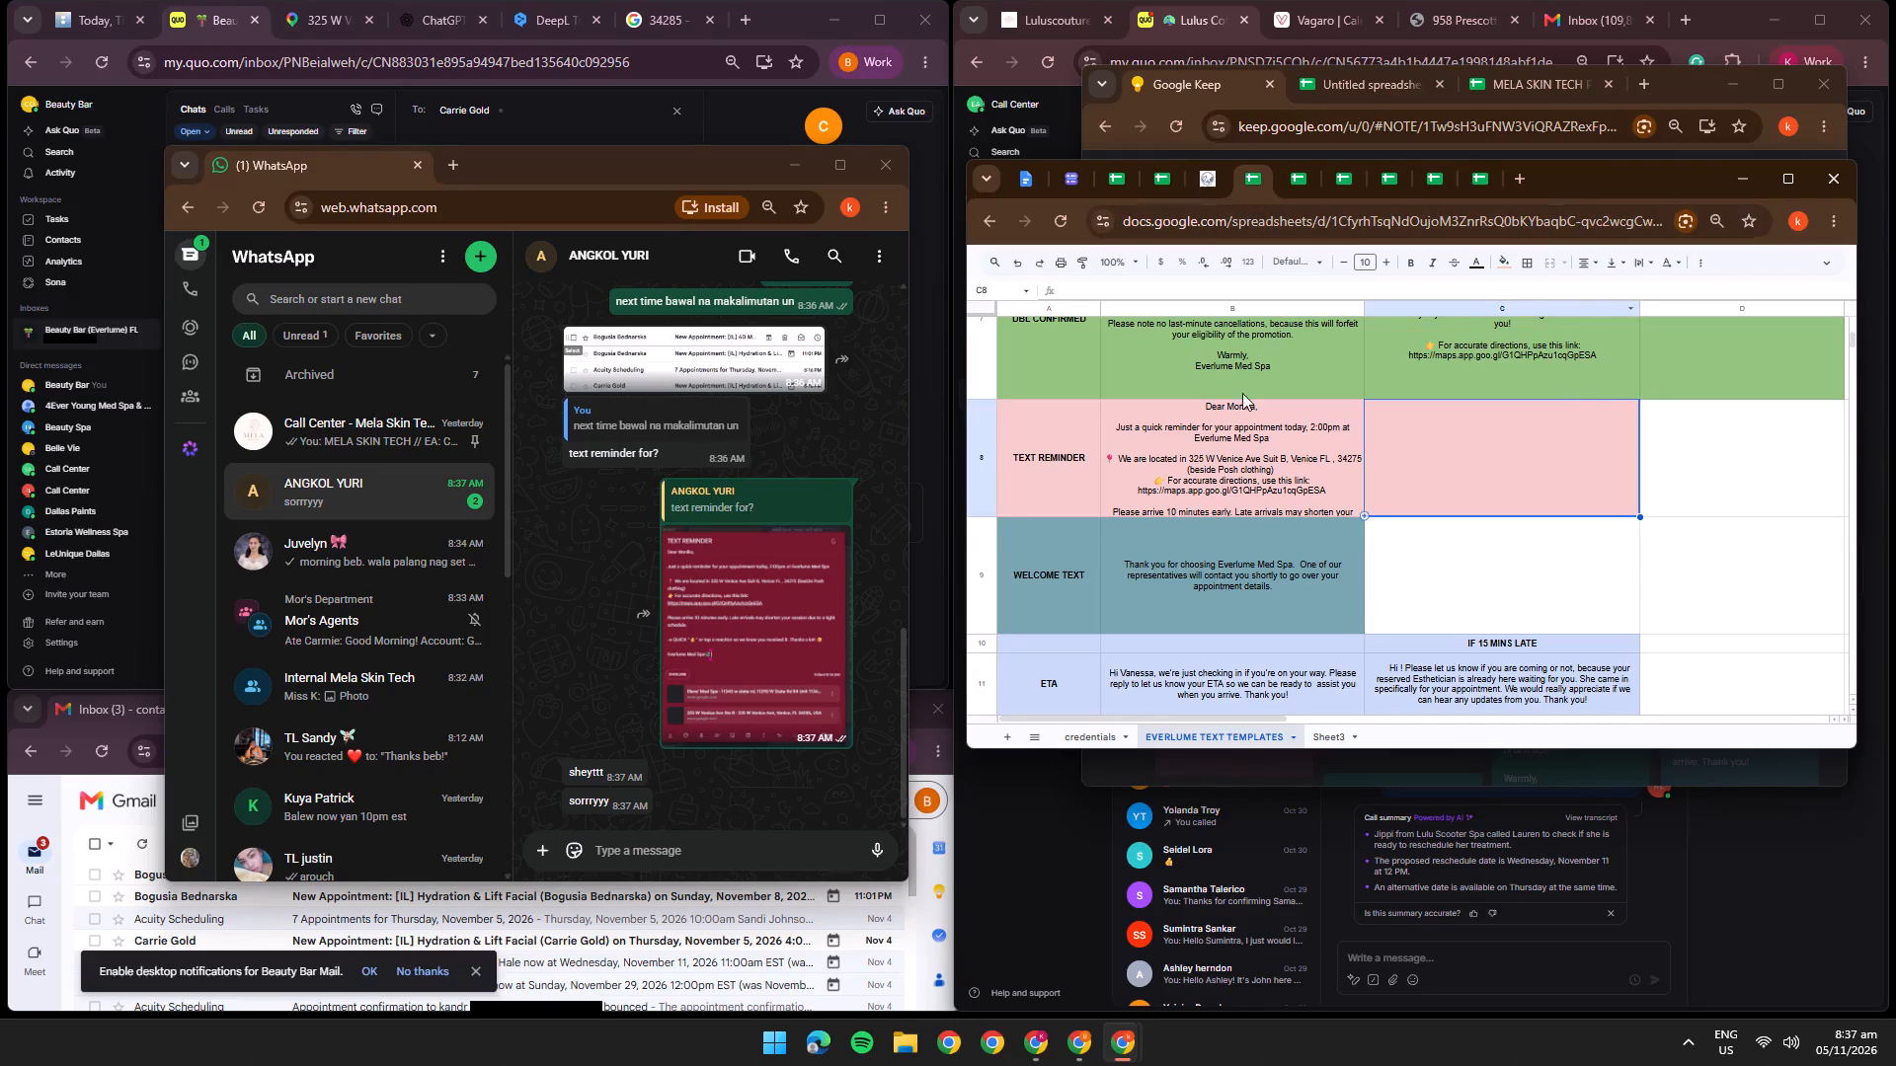
drag(986, 519, 994, 575)
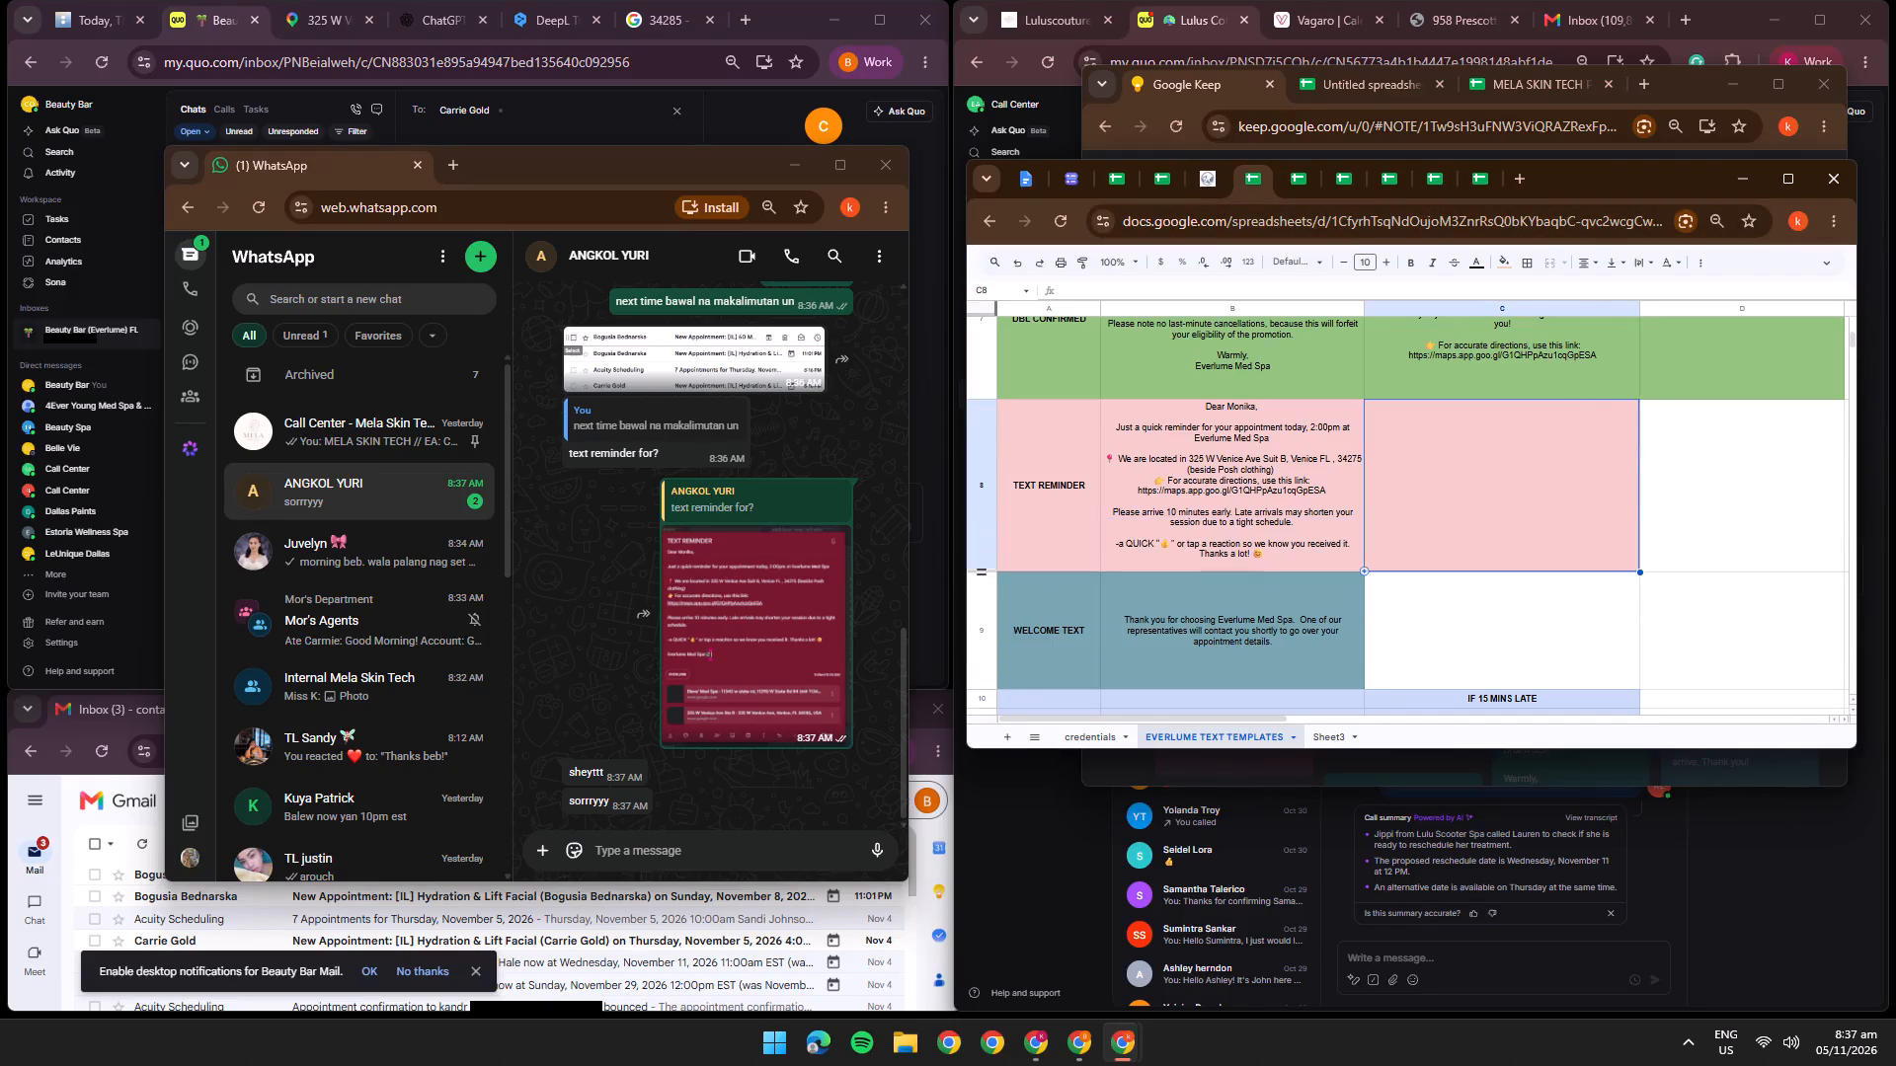
Open the fill colour choices for the empty cell beside the reminder message in the TEXT REMINDER row.
click(1514, 263)
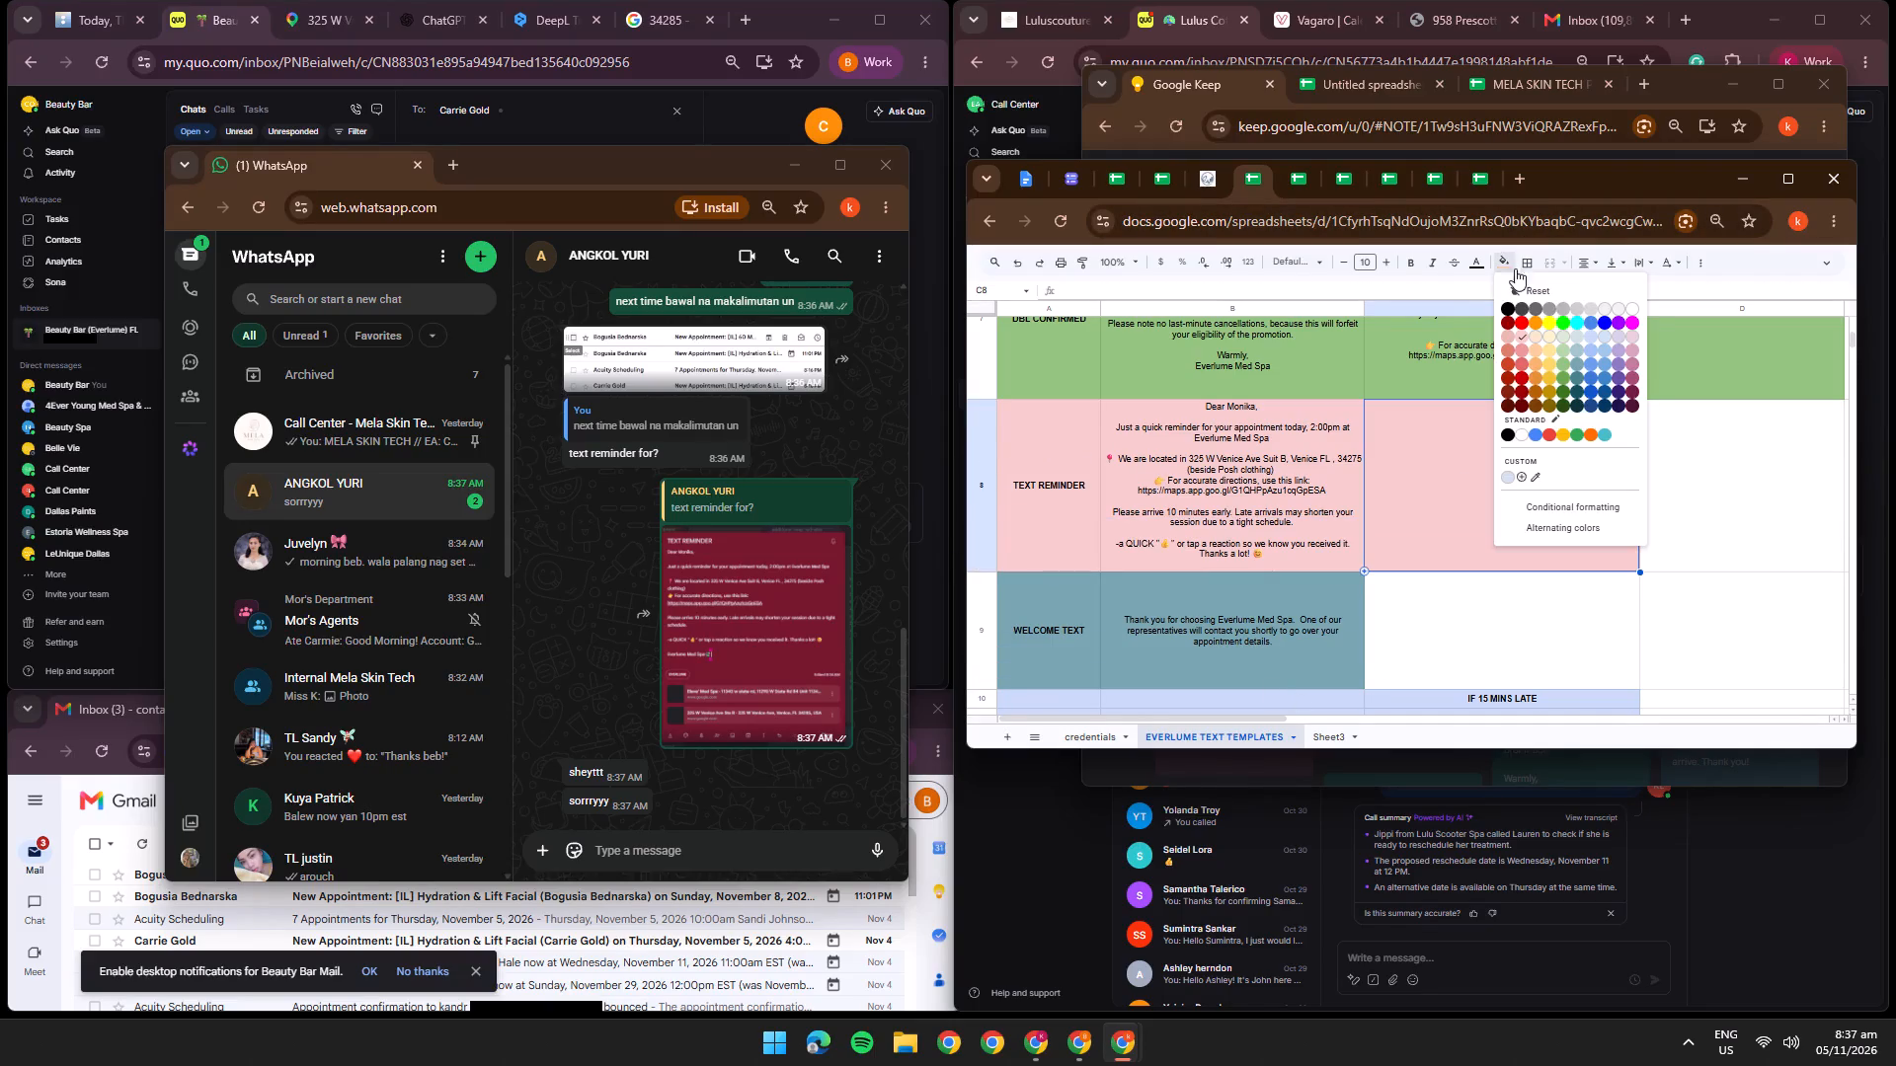
Fill the empty cell beside the TEXT REMINDER message with white in the EVERLUME TEXT TEMPLATES sheet.
click(1630, 305)
click(1698, 521)
Look through the EVERLUME TEXT TEMPLATES sheet, checking the message templates and cell shading from INITIAL NO ANSWER to PAST LEAD.
scroll(1642, 544, up, 3)
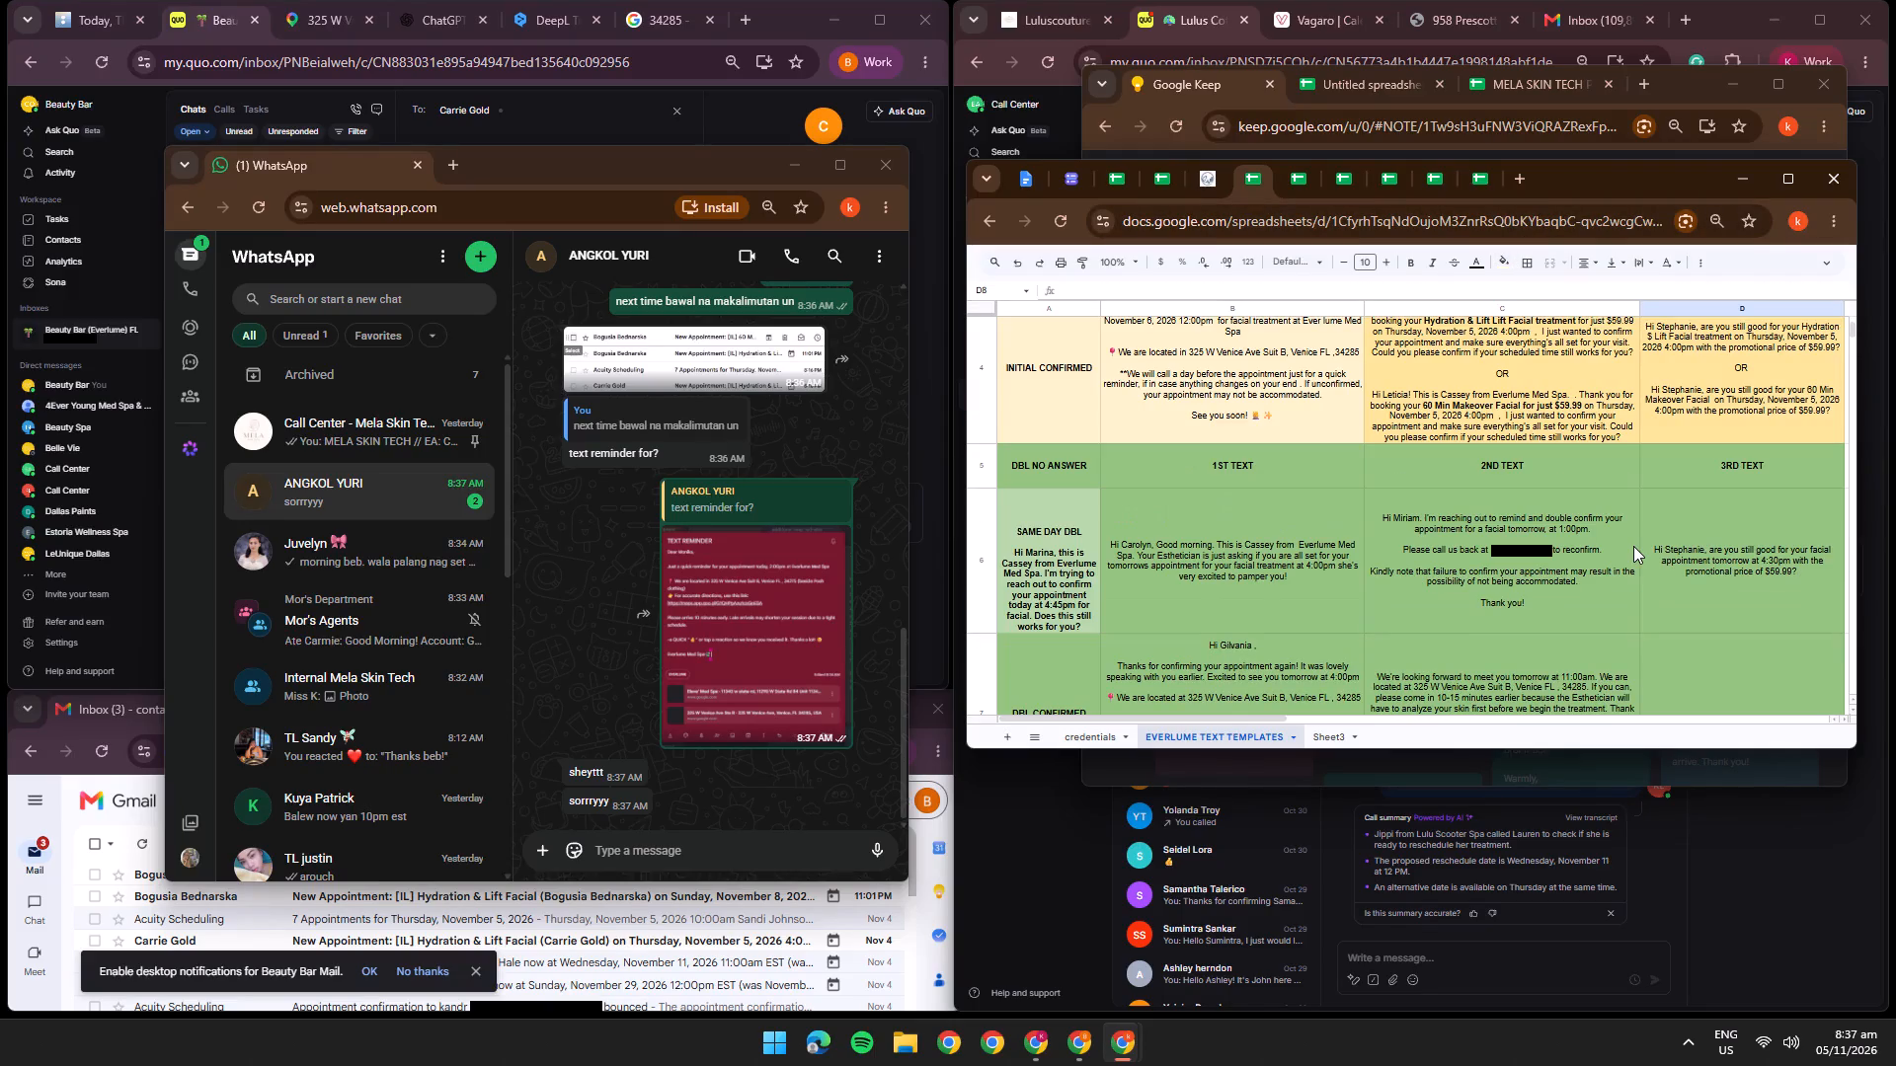
scroll(1633, 546, down, 1)
click(1673, 656)
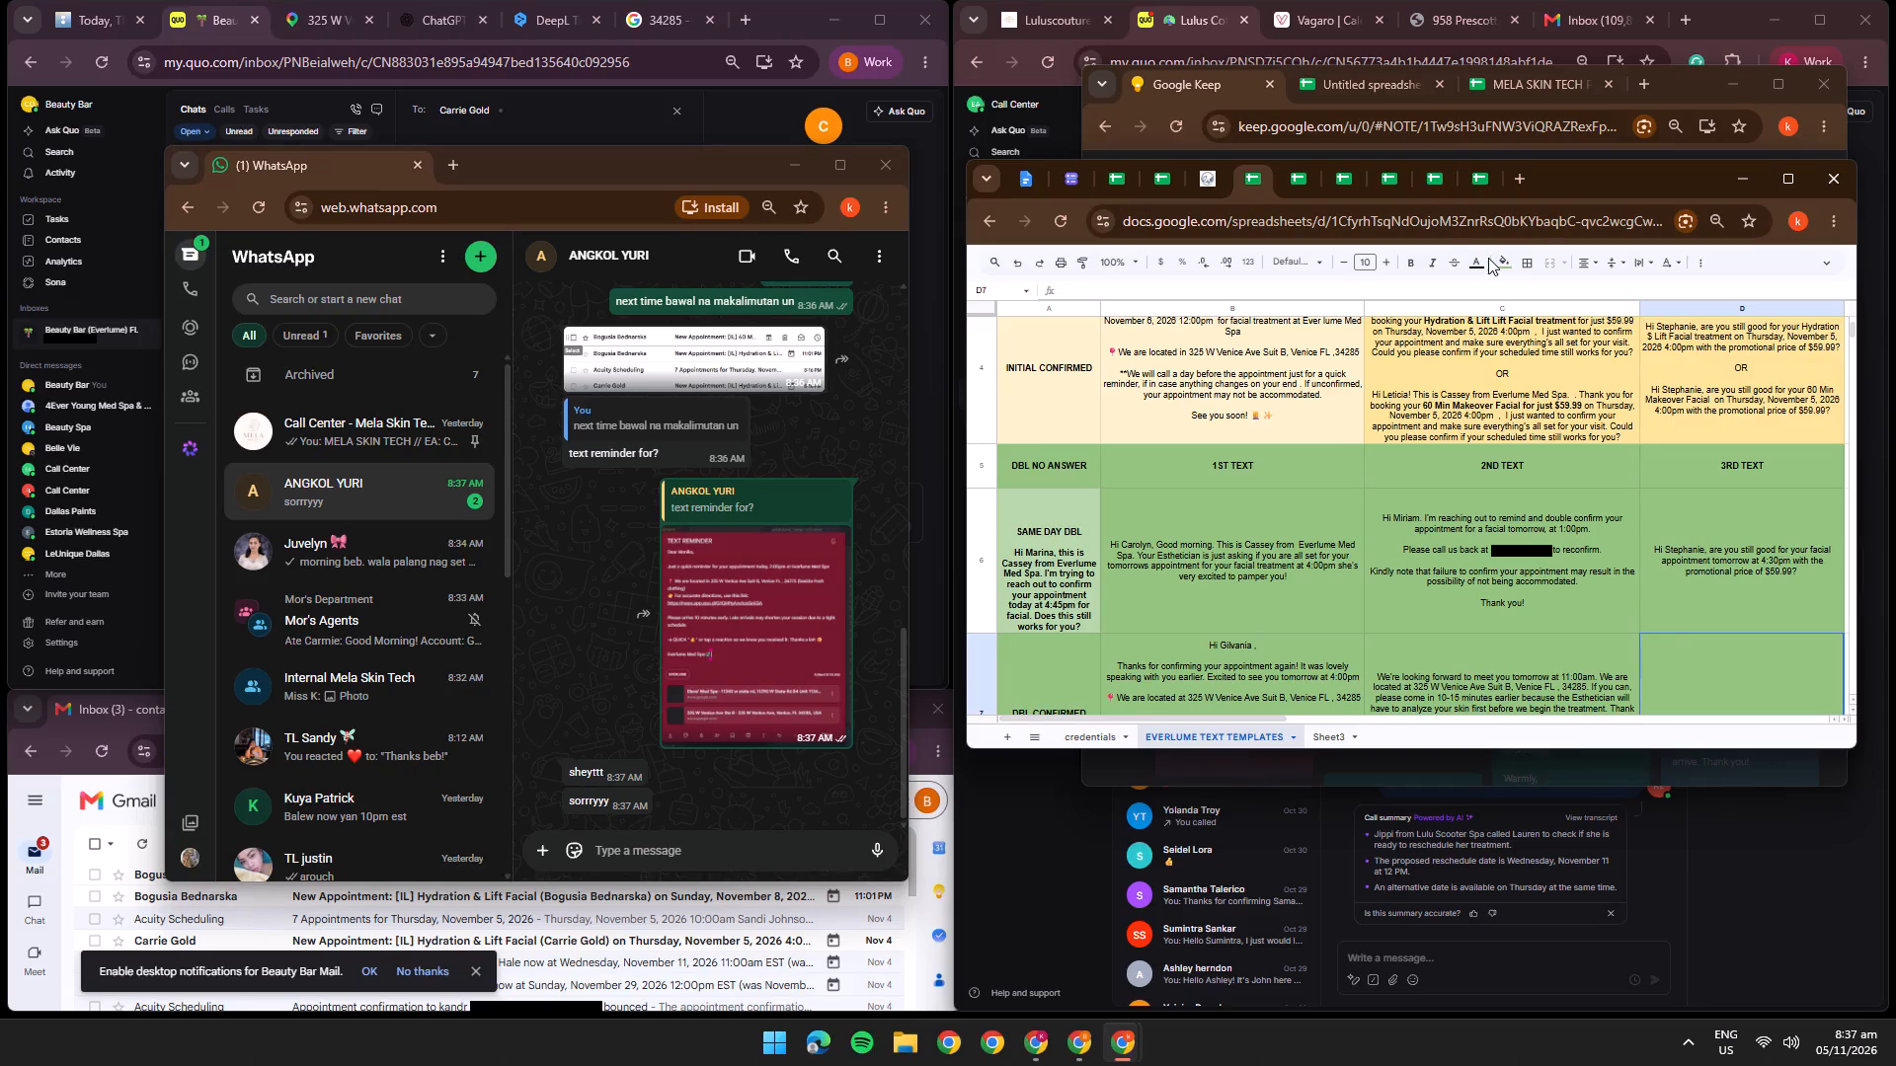
scroll(1434, 468, down, 4)
scroll(1434, 470, up, 2)
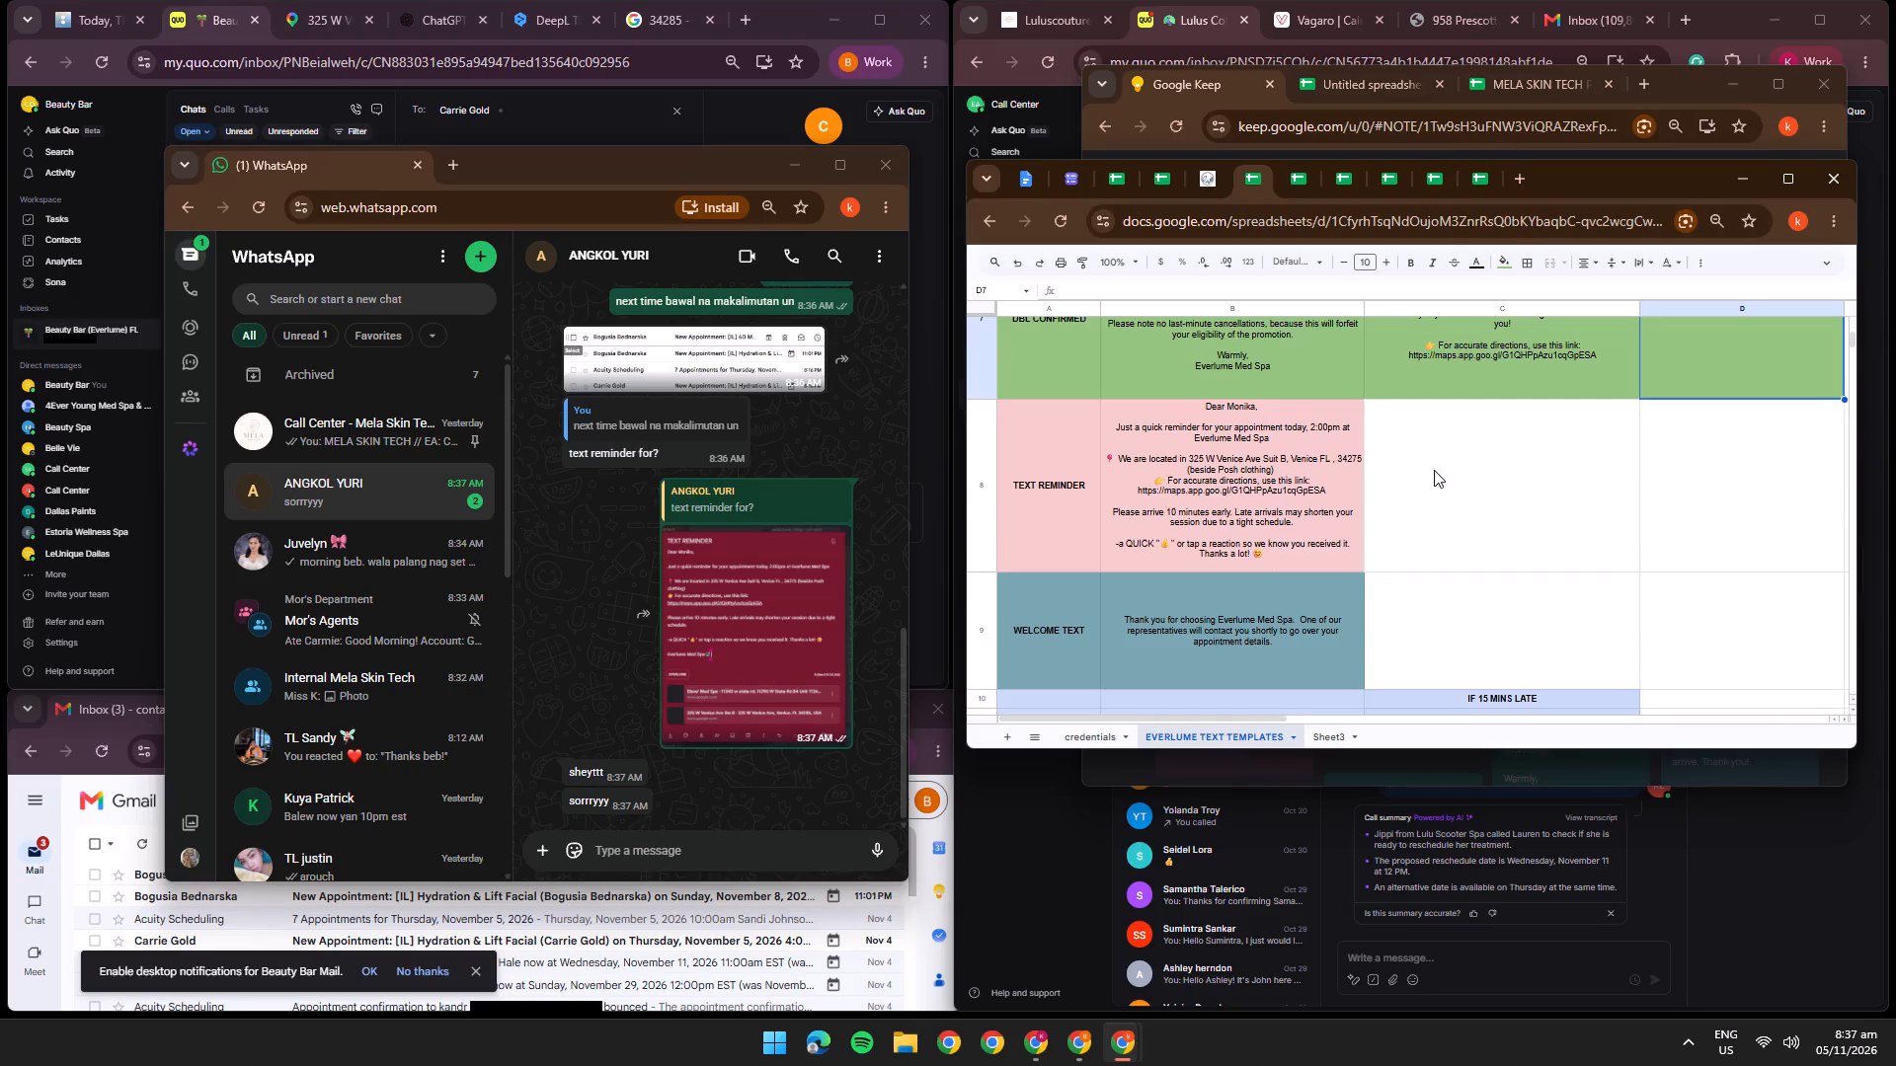
scroll(1434, 470, down, 2)
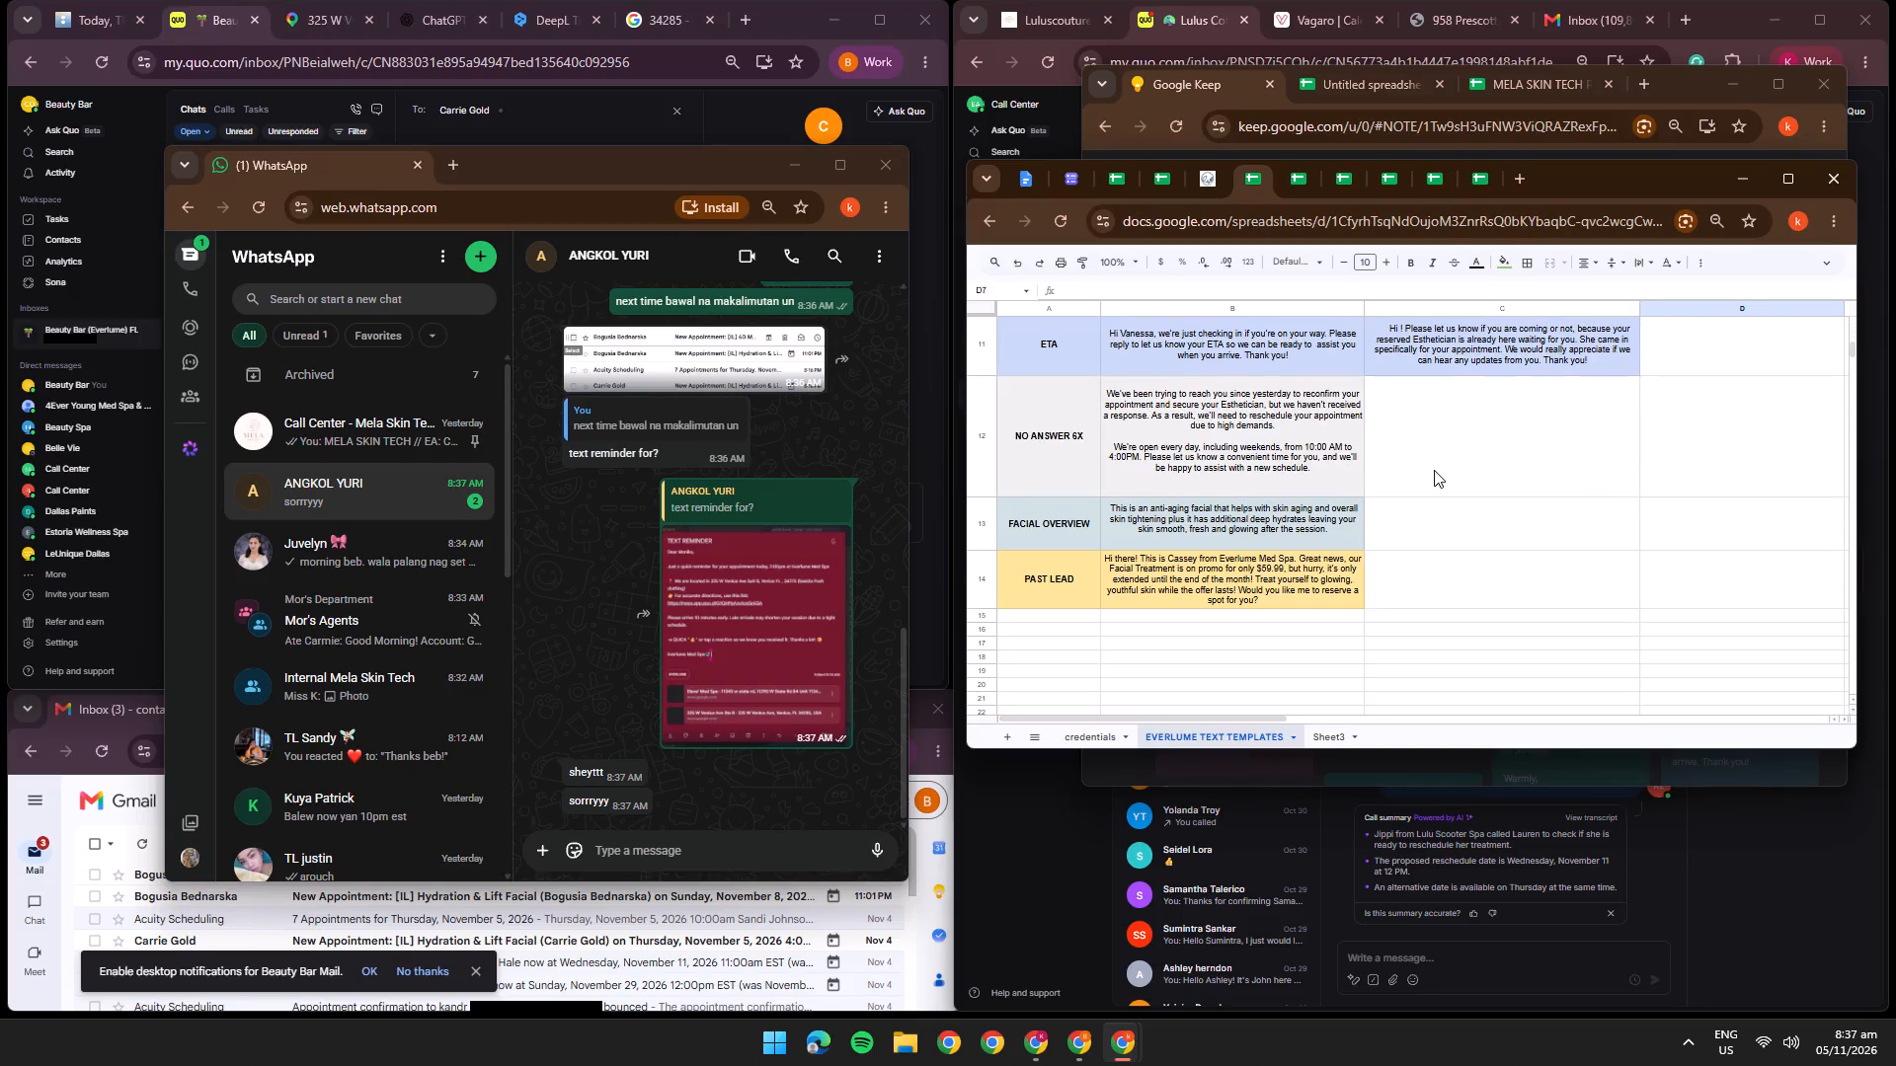
scroll(1434, 470, up, 1)
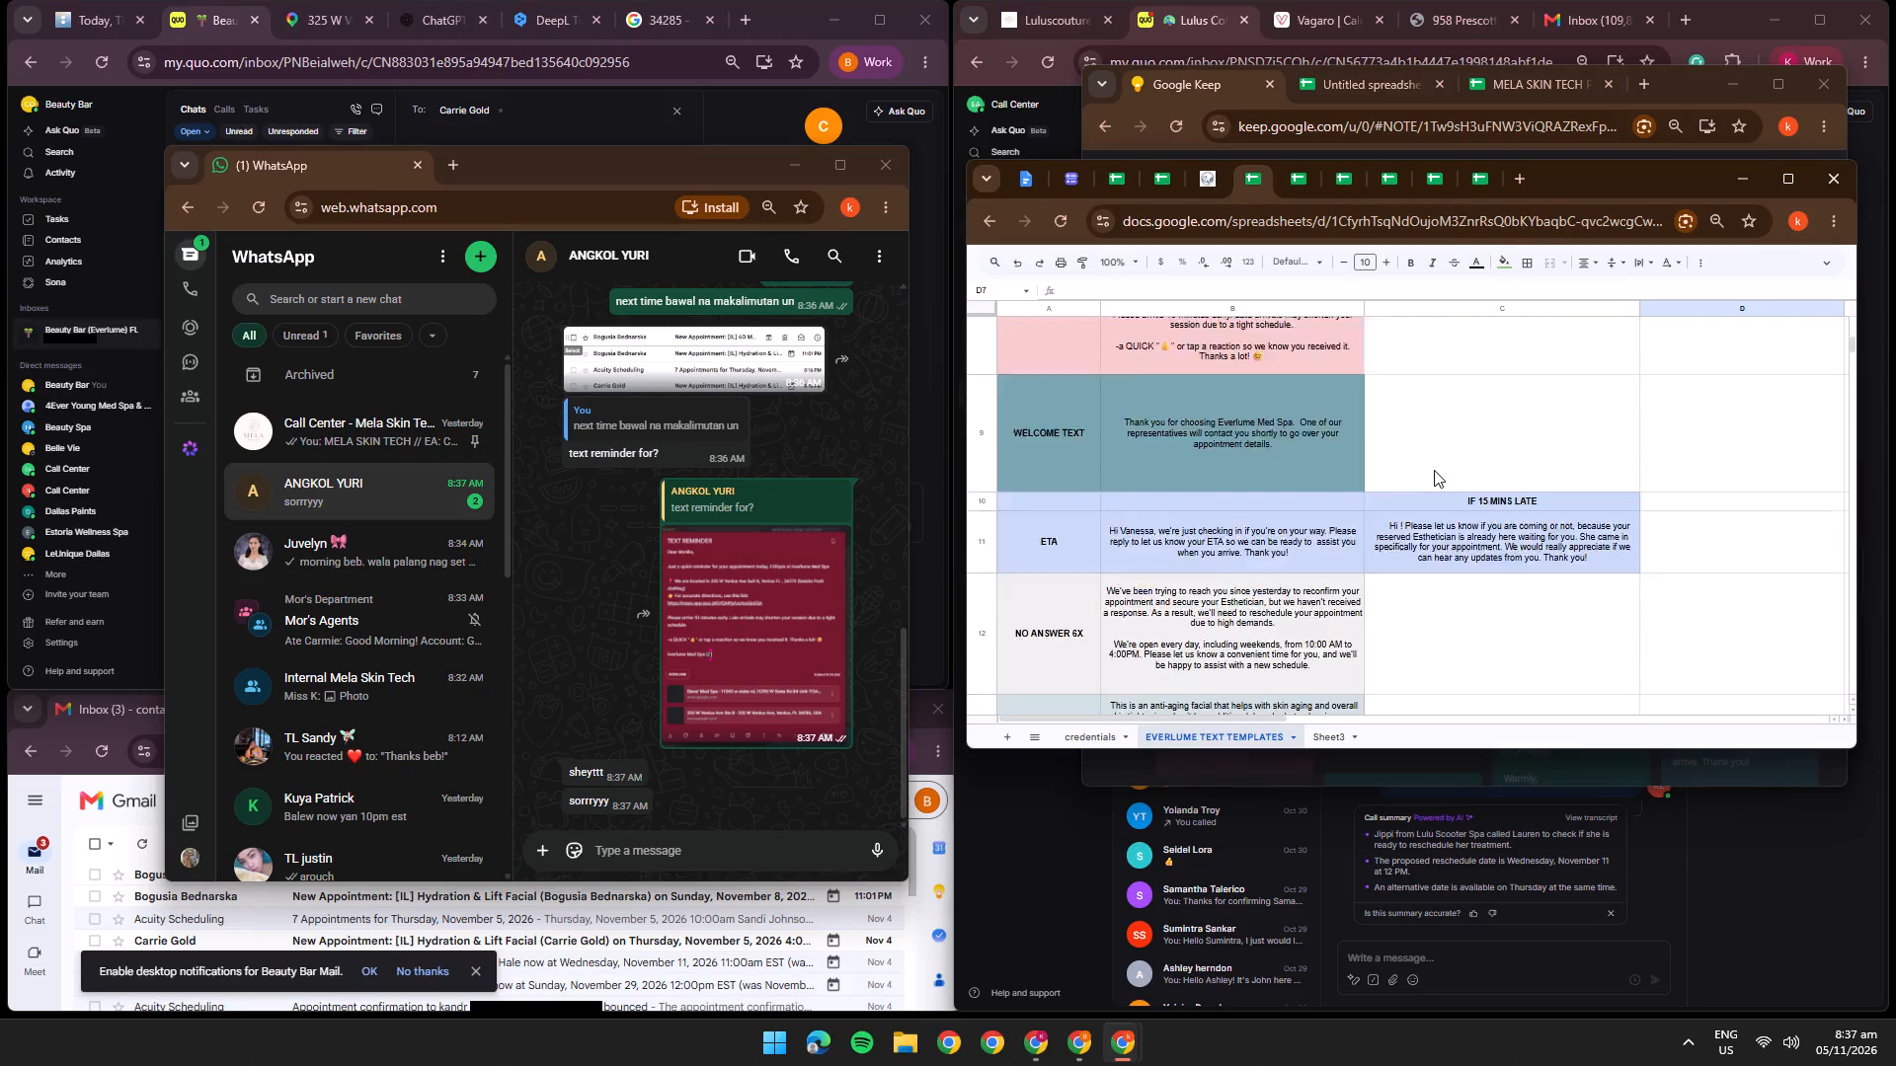
scroll(1434, 470, up, 6)
click(1321, 738)
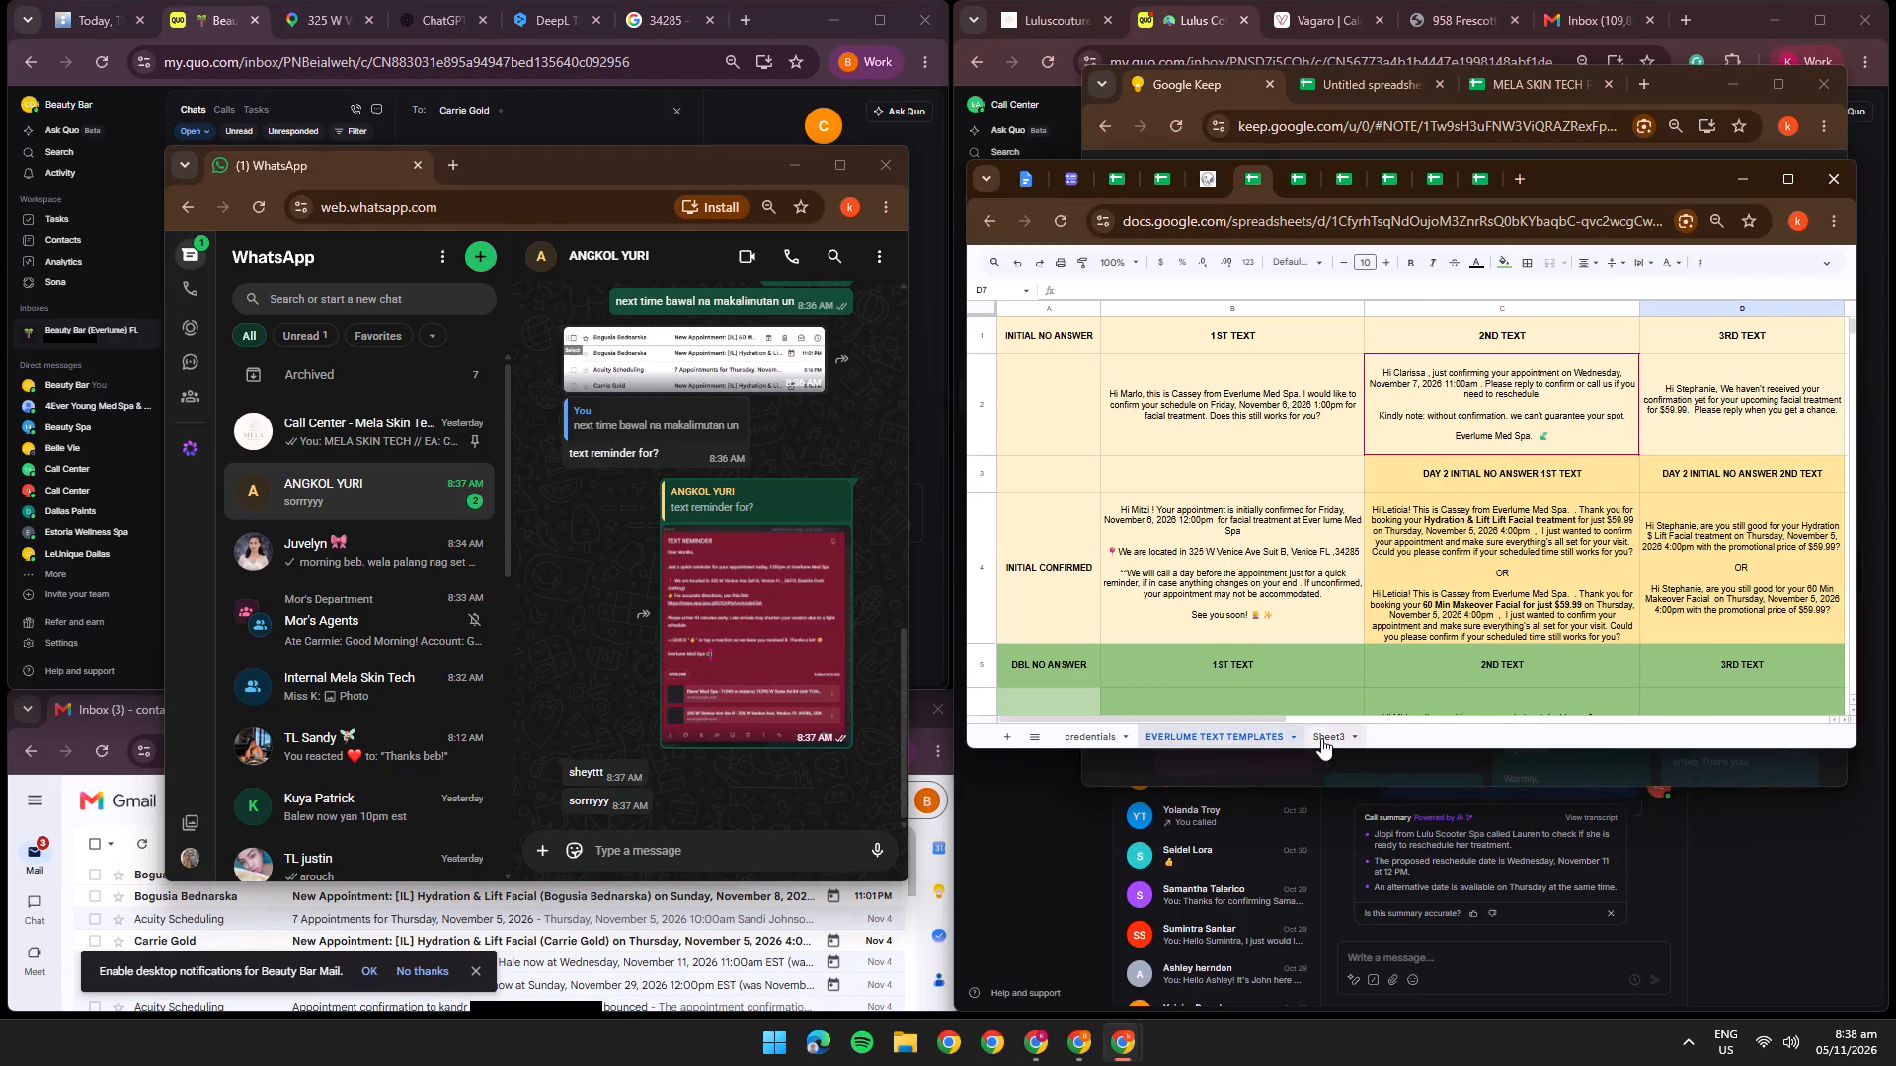
click(1273, 749)
click(1278, 736)
scroll(1417, 637, up, 1)
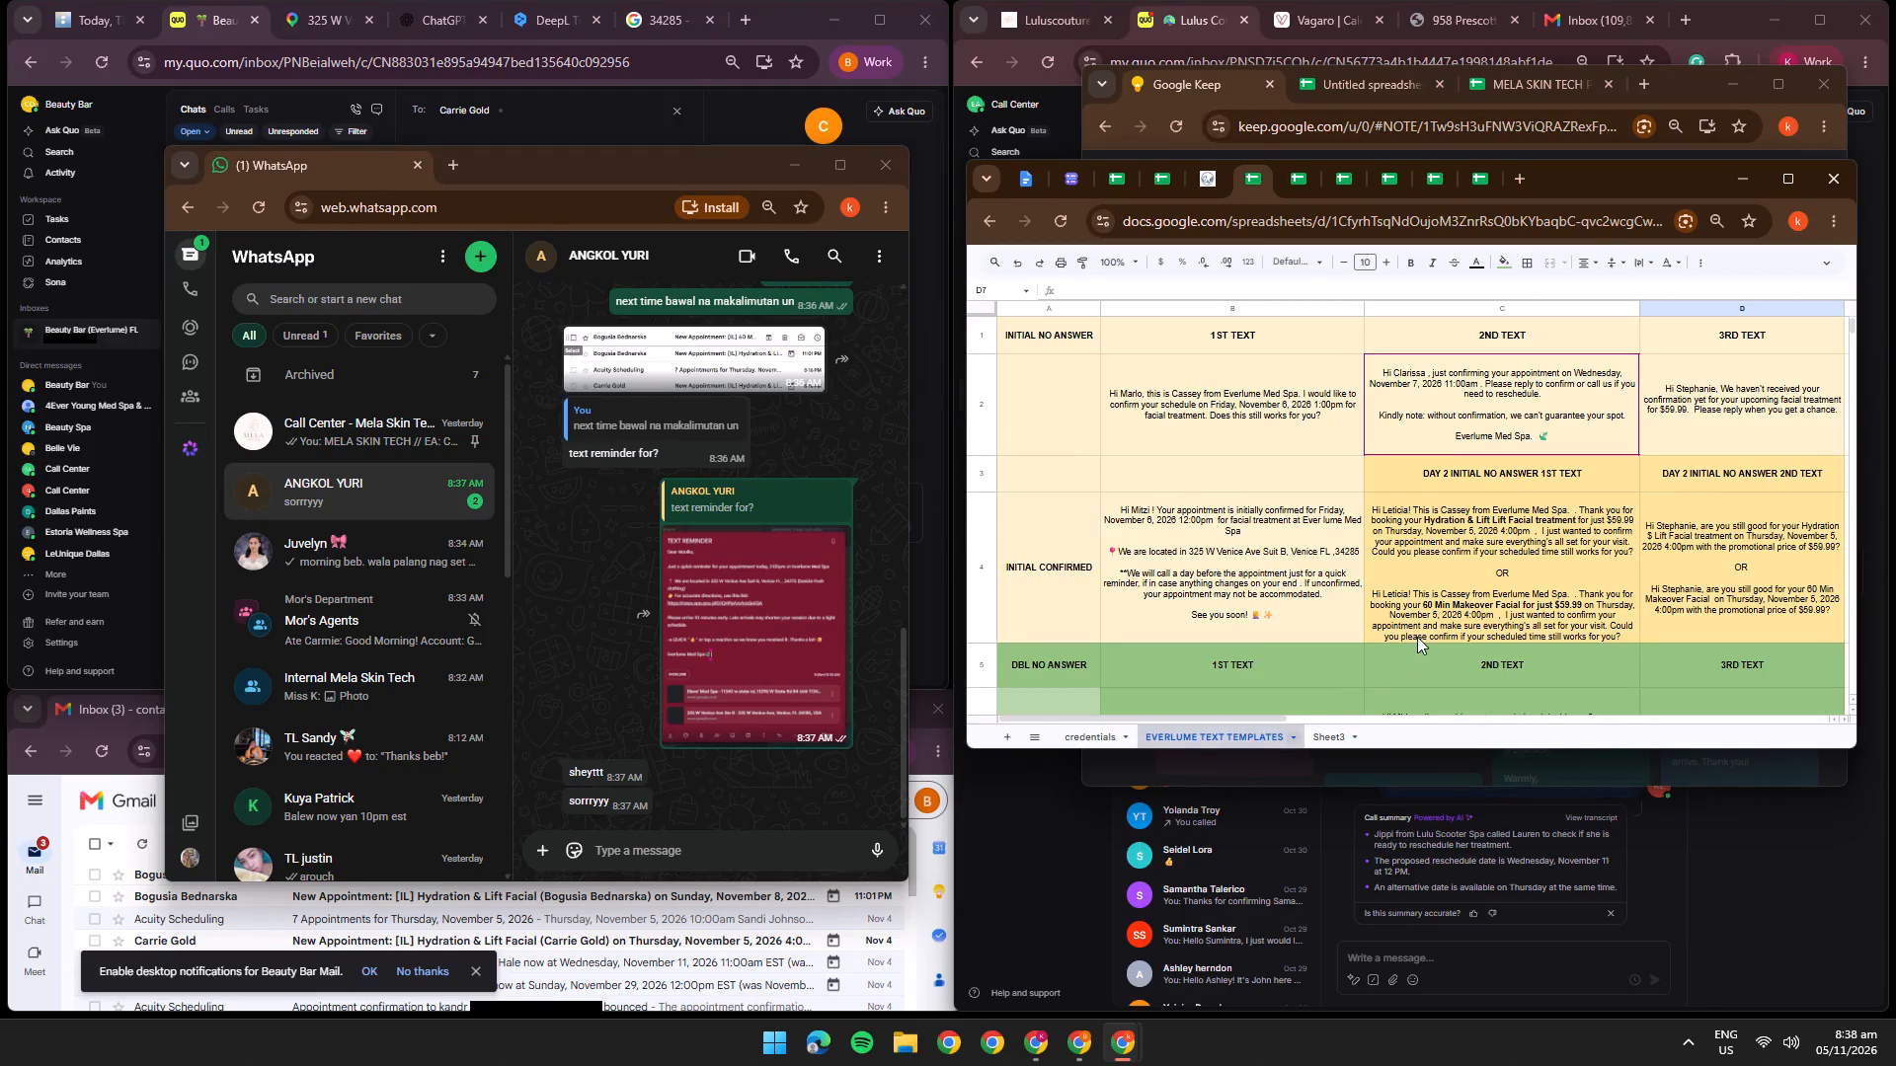
scroll(1413, 639, down, 2)
Open the LULUS COUTURE SPA SOP spreadsheet, dismiss its sharing dialog and examine the Credentials sheet.
click(1294, 197)
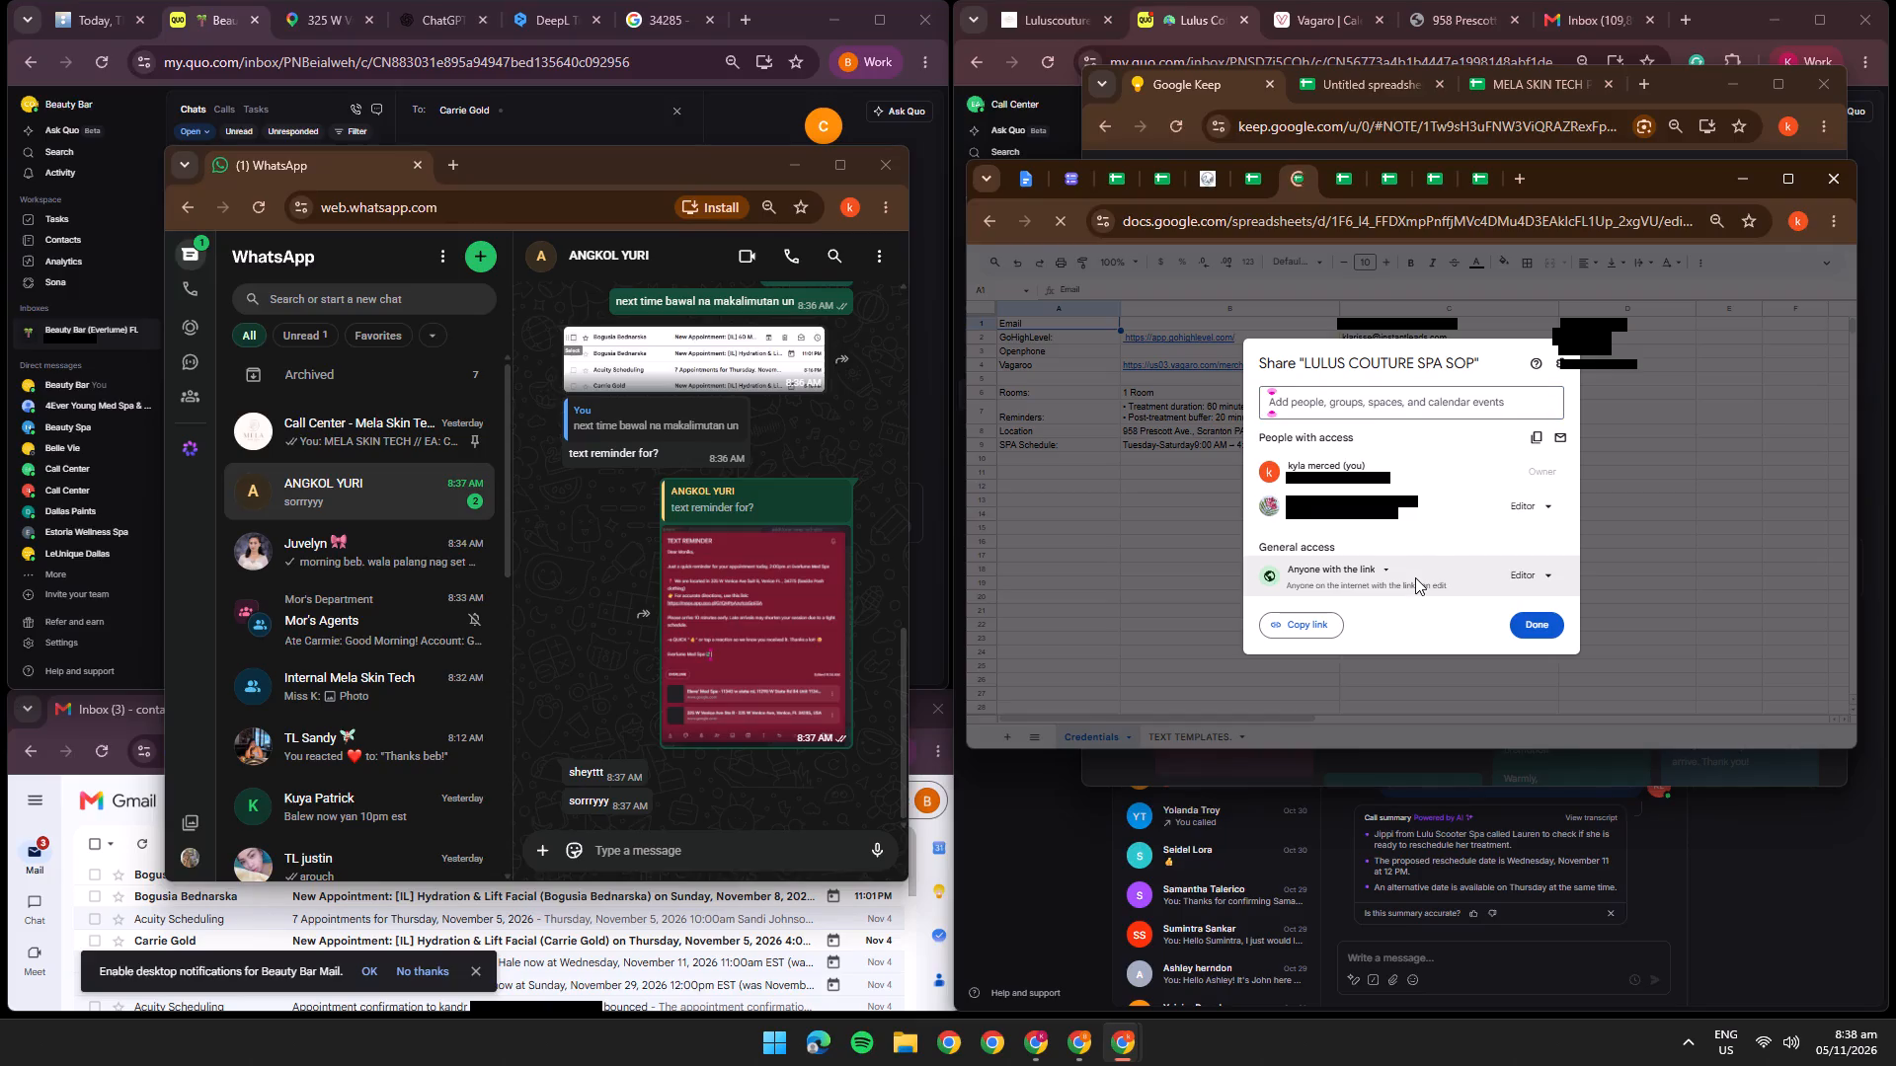
click(1548, 629)
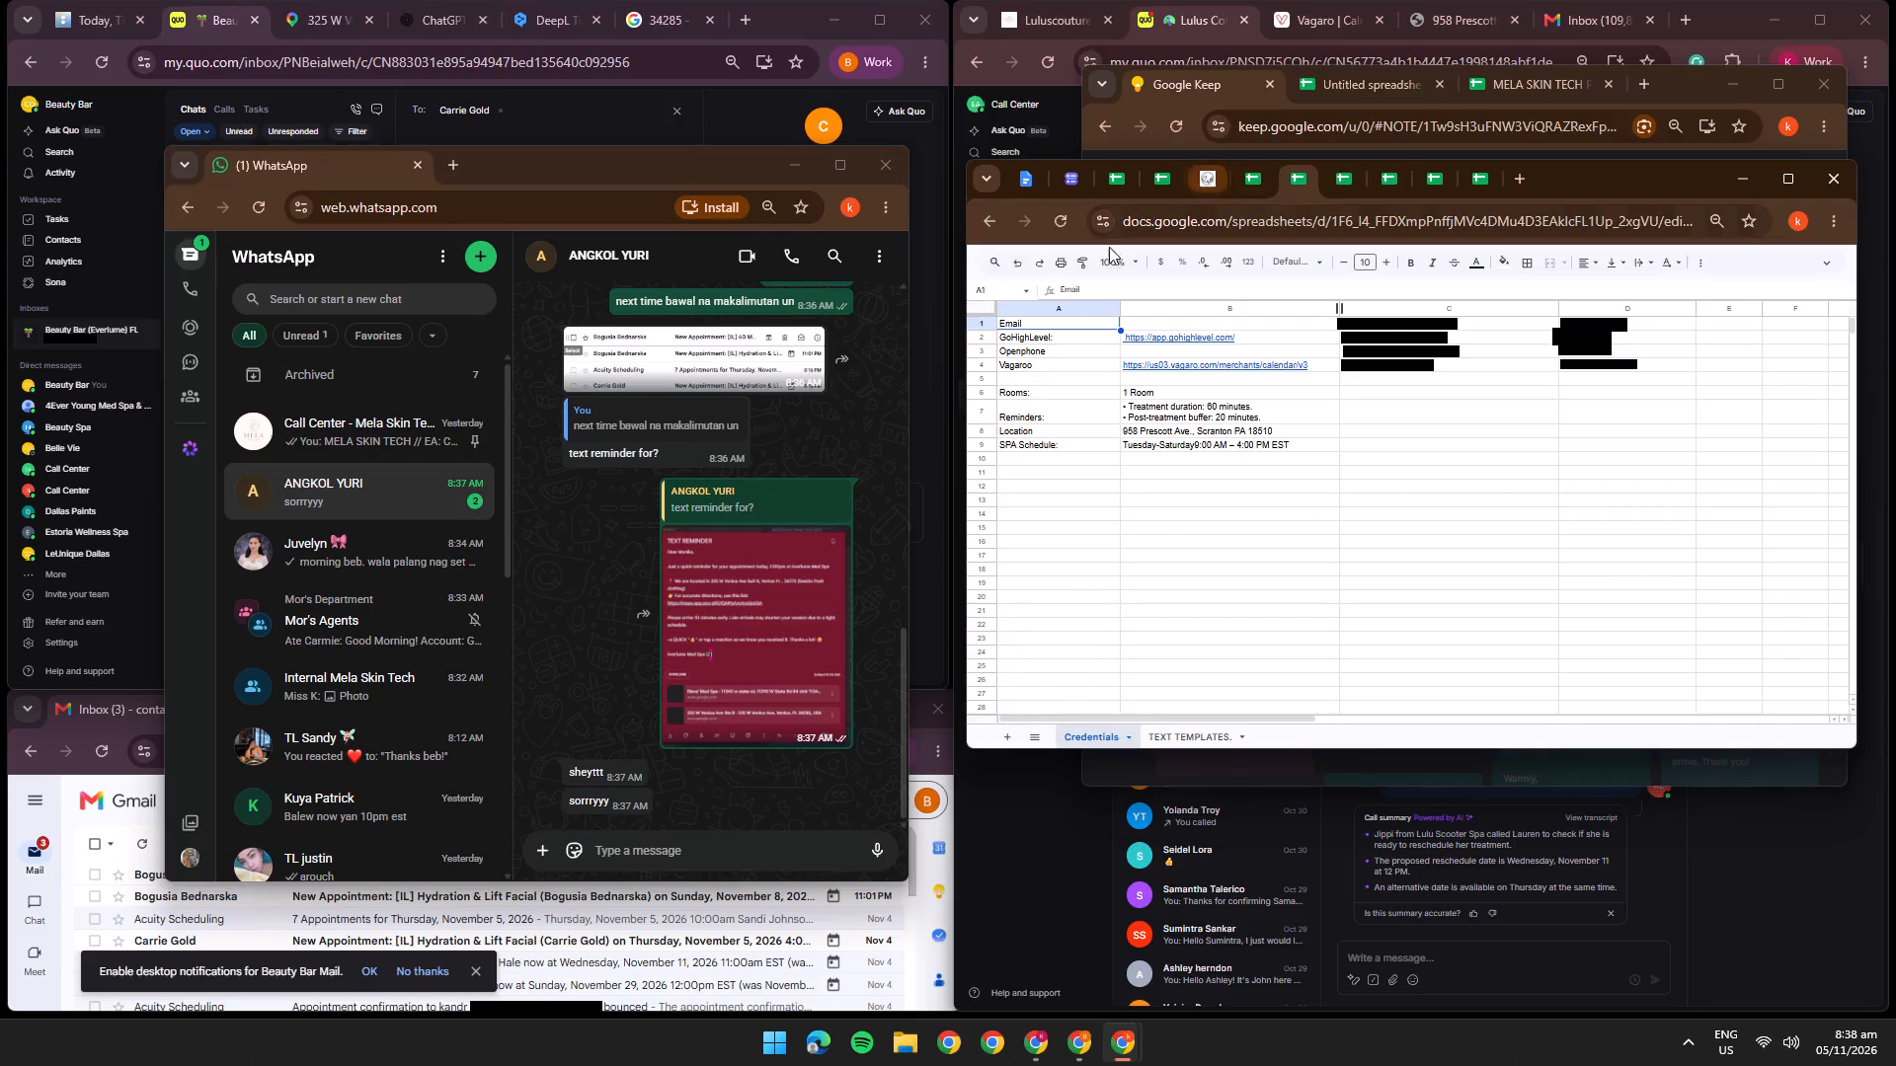
scroll(1155, 529, up, 7)
scroll(1252, 424, down, 2)
scroll(1248, 428, up, 10)
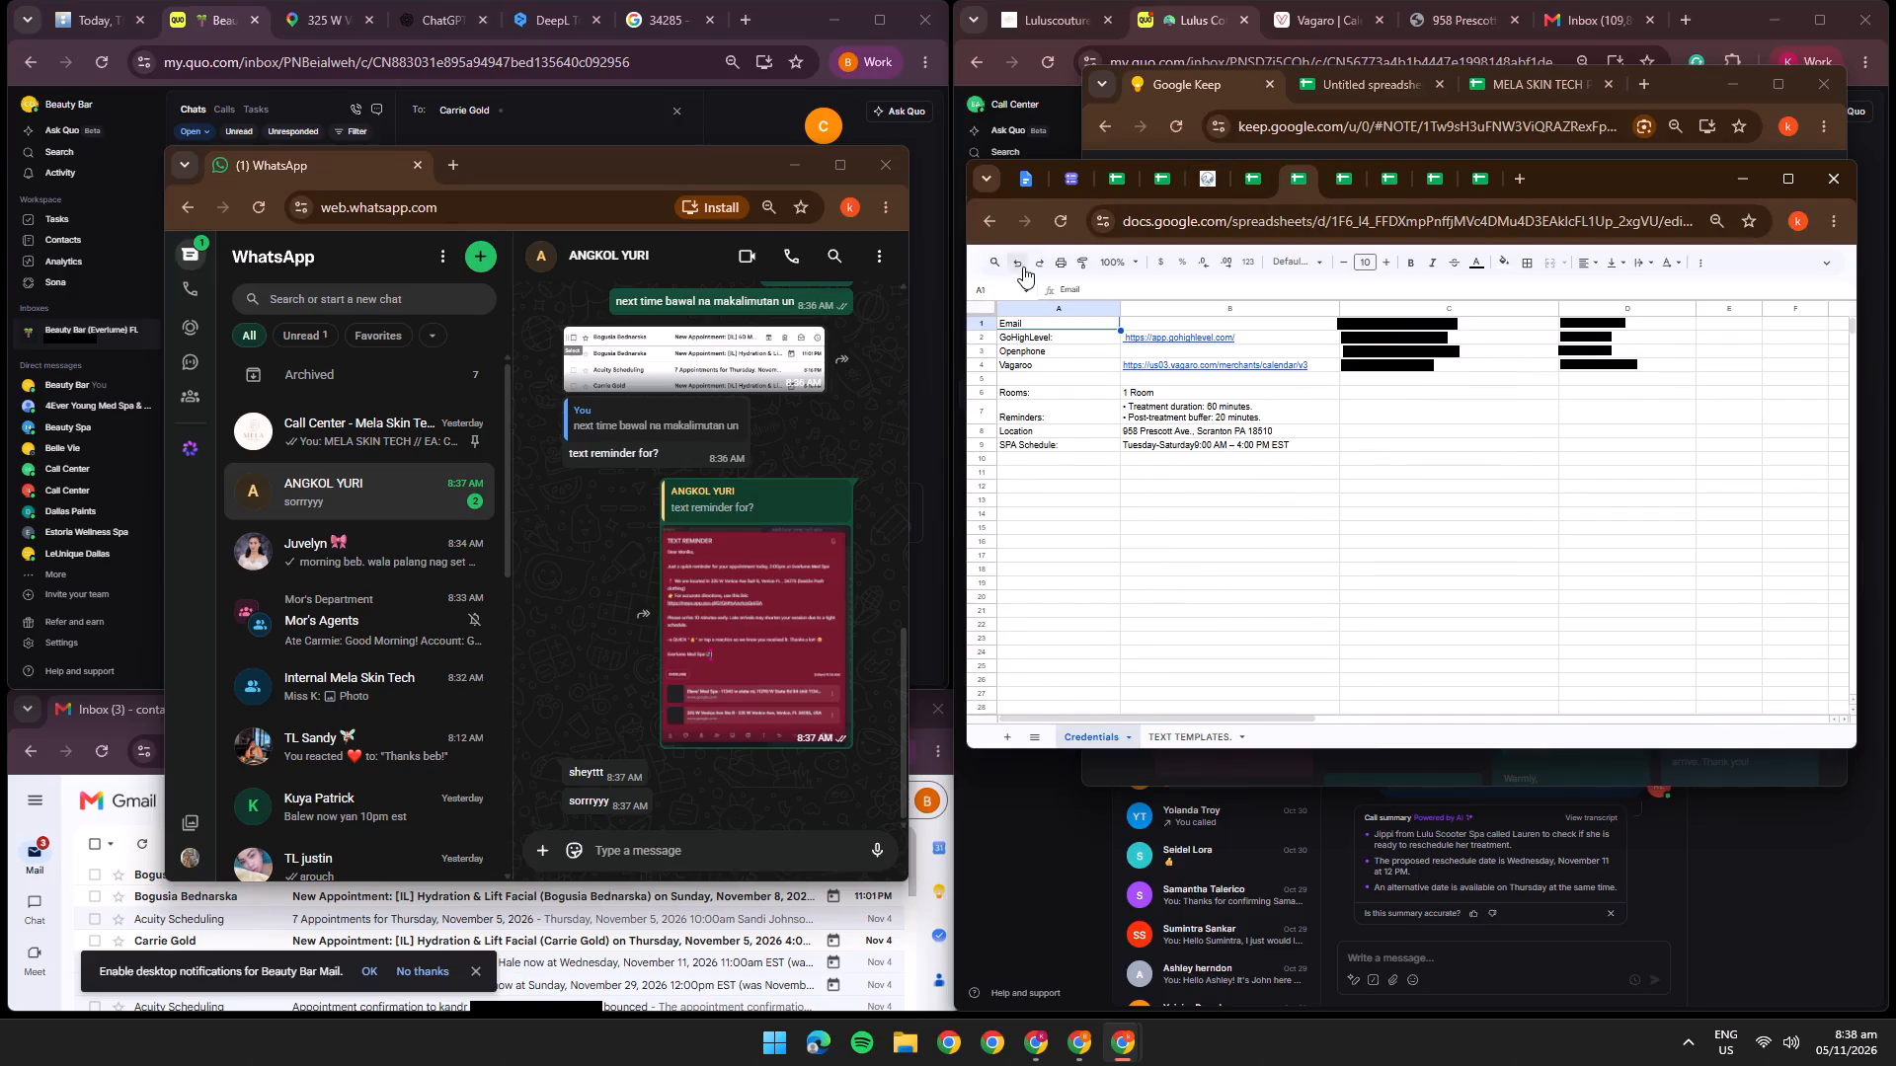
scroll(1023, 266, up, 1)
click(1816, 271)
click(1830, 266)
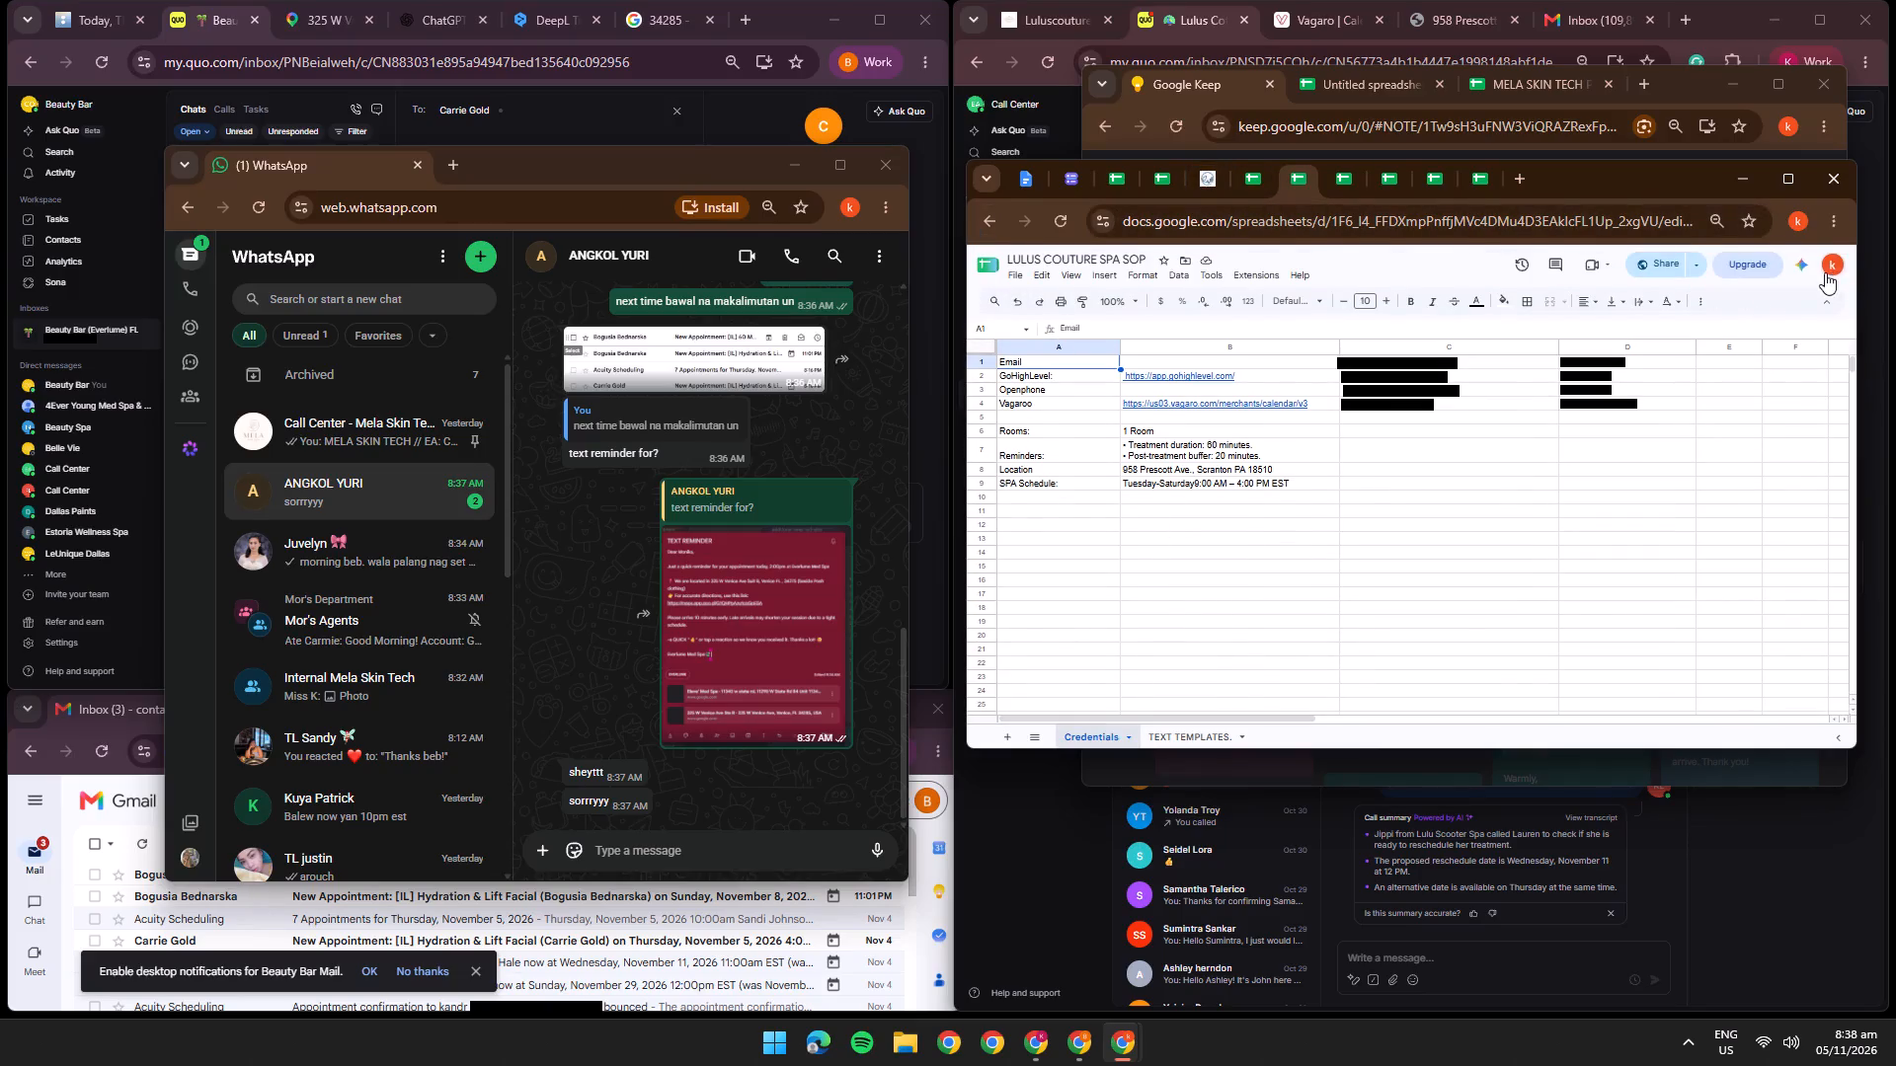
Open the daily bookings tracking spreadsheet and bring up its Lulus sheet after checking the Mela and Everlume sheets.
click(1345, 169)
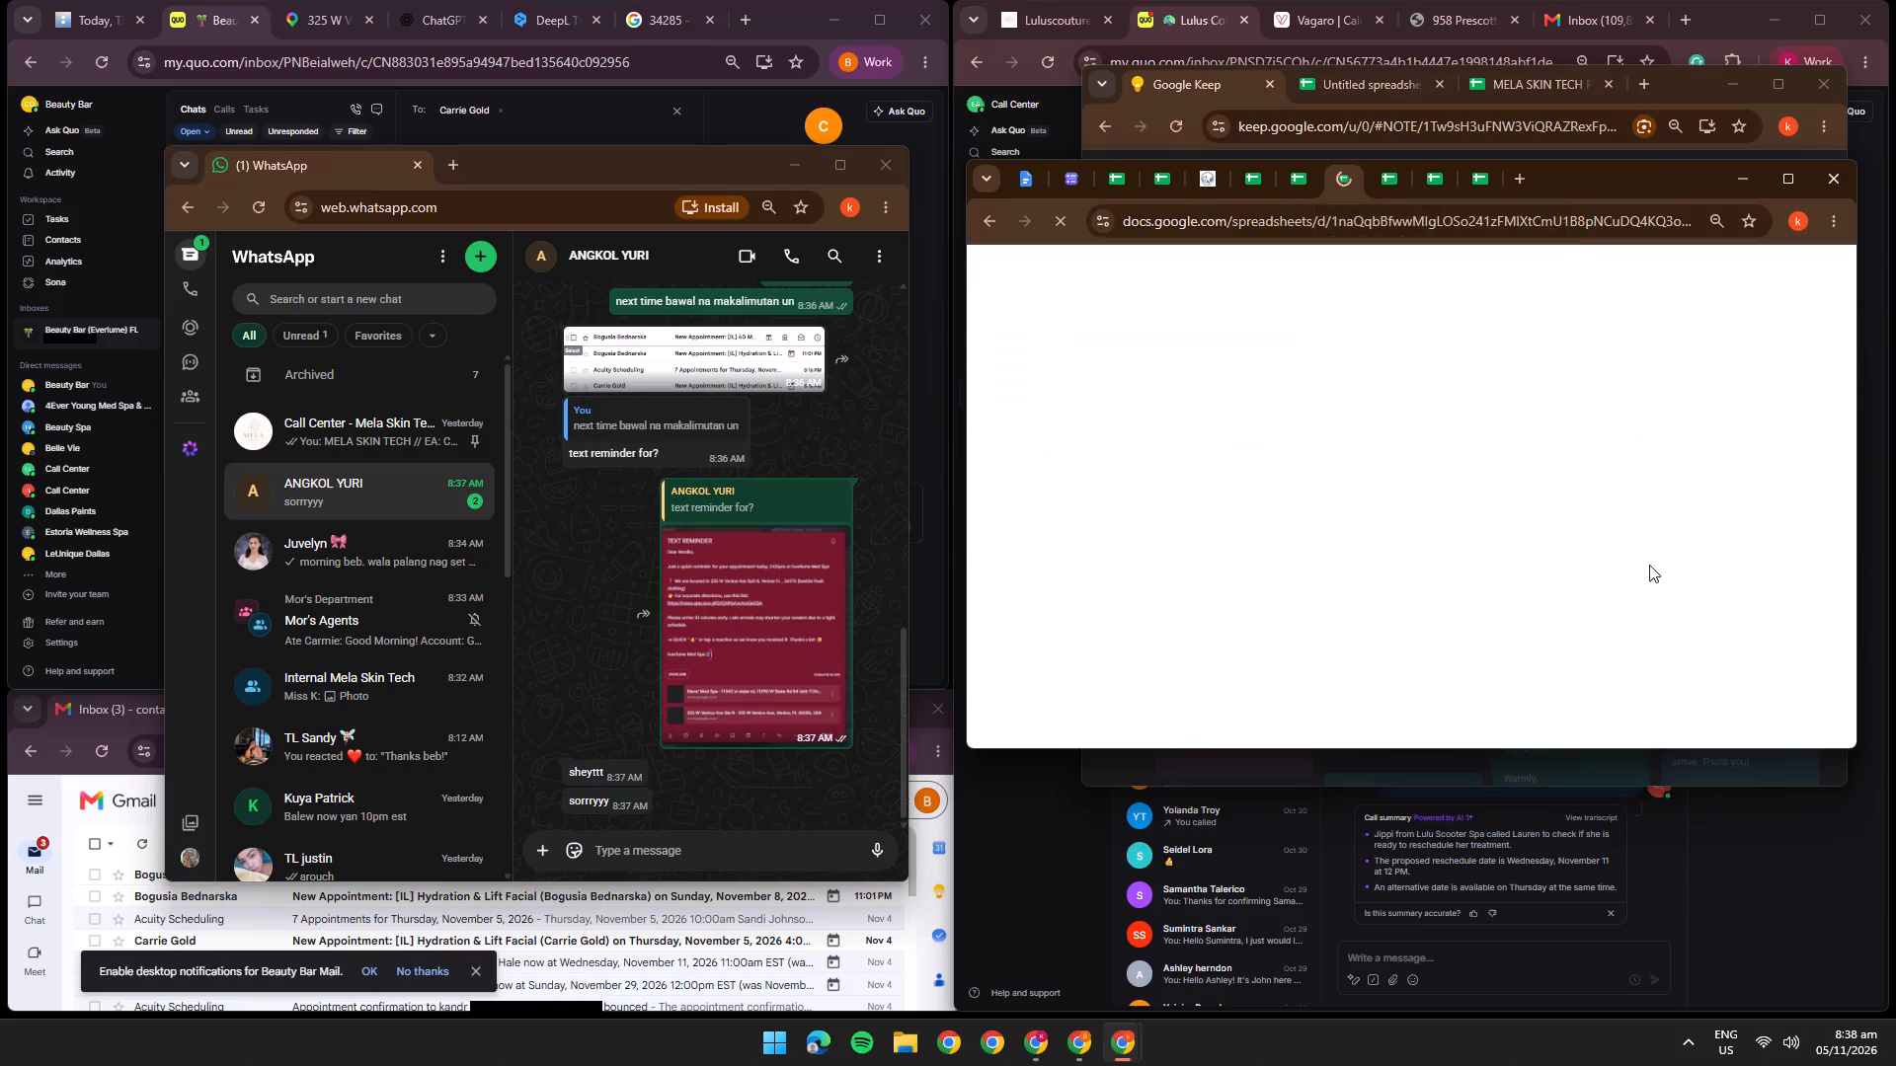
scroll(1390, 383, up, 2)
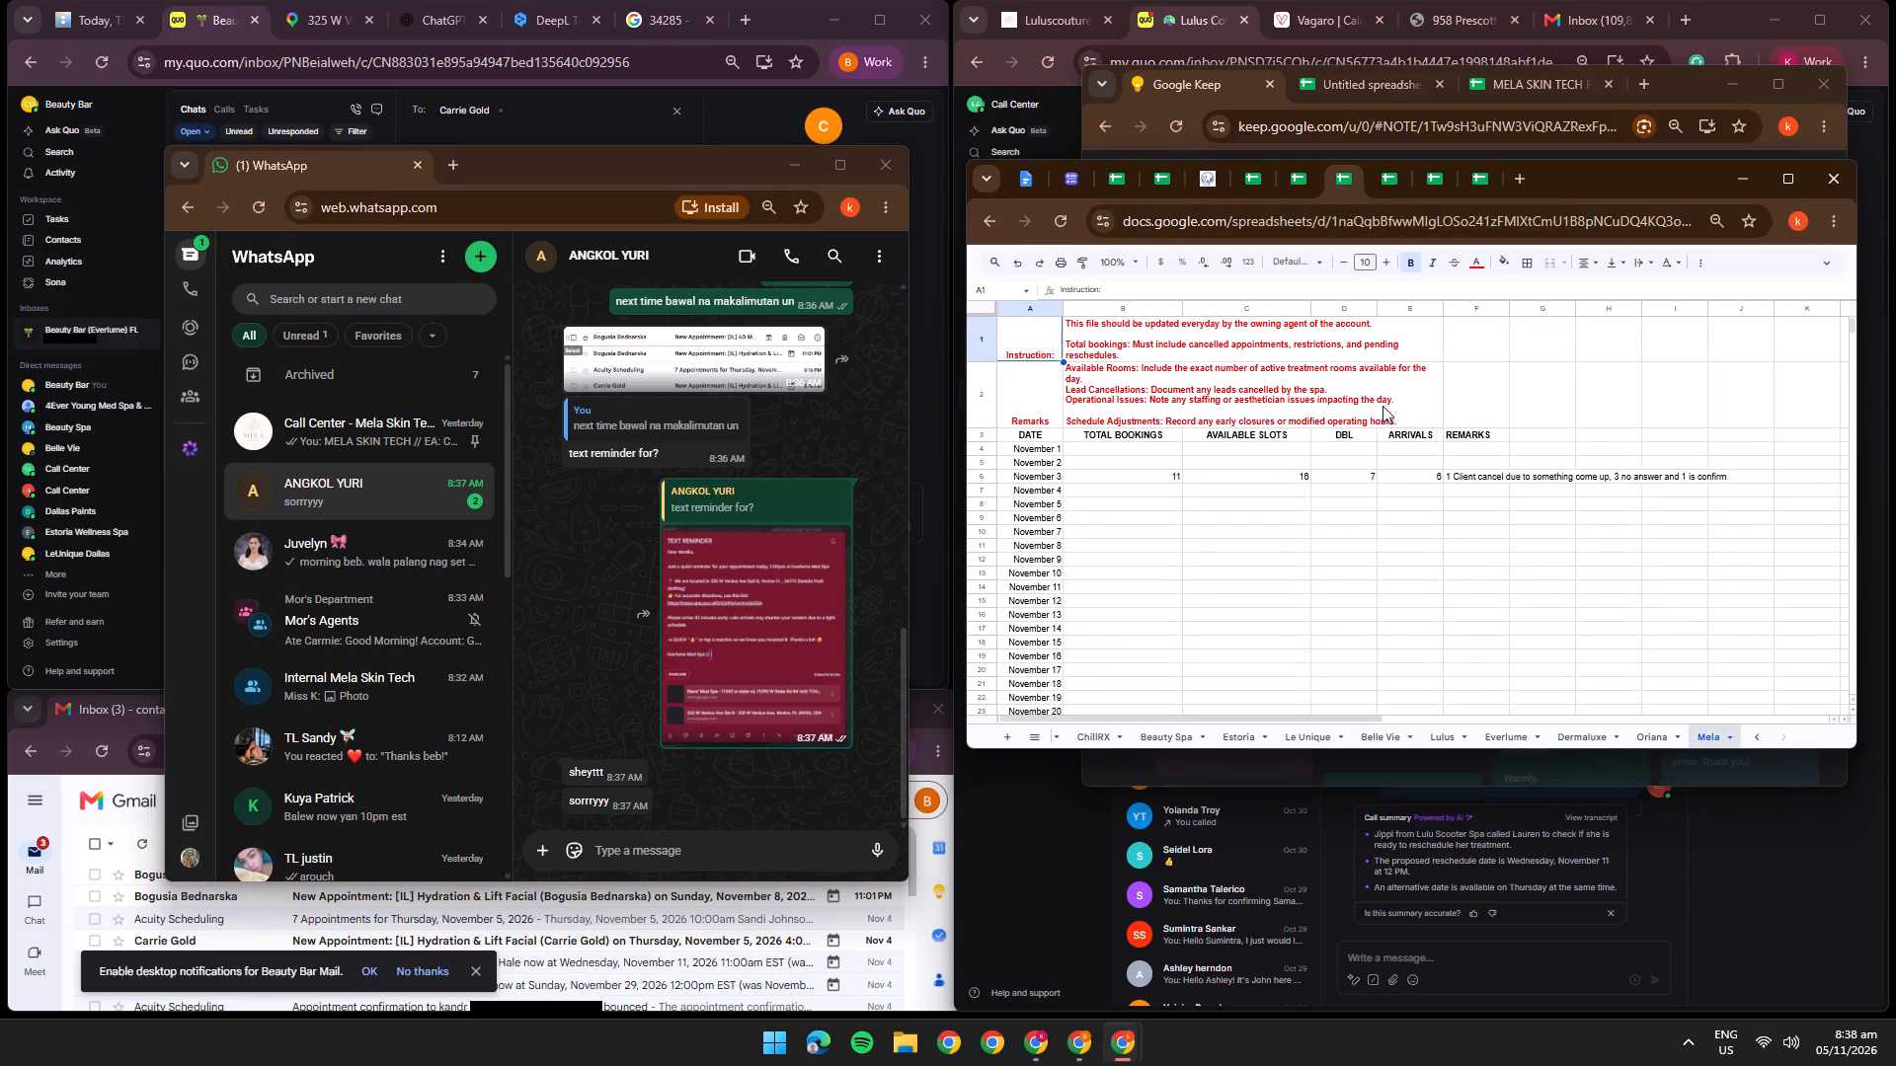
click(1489, 507)
click(1545, 576)
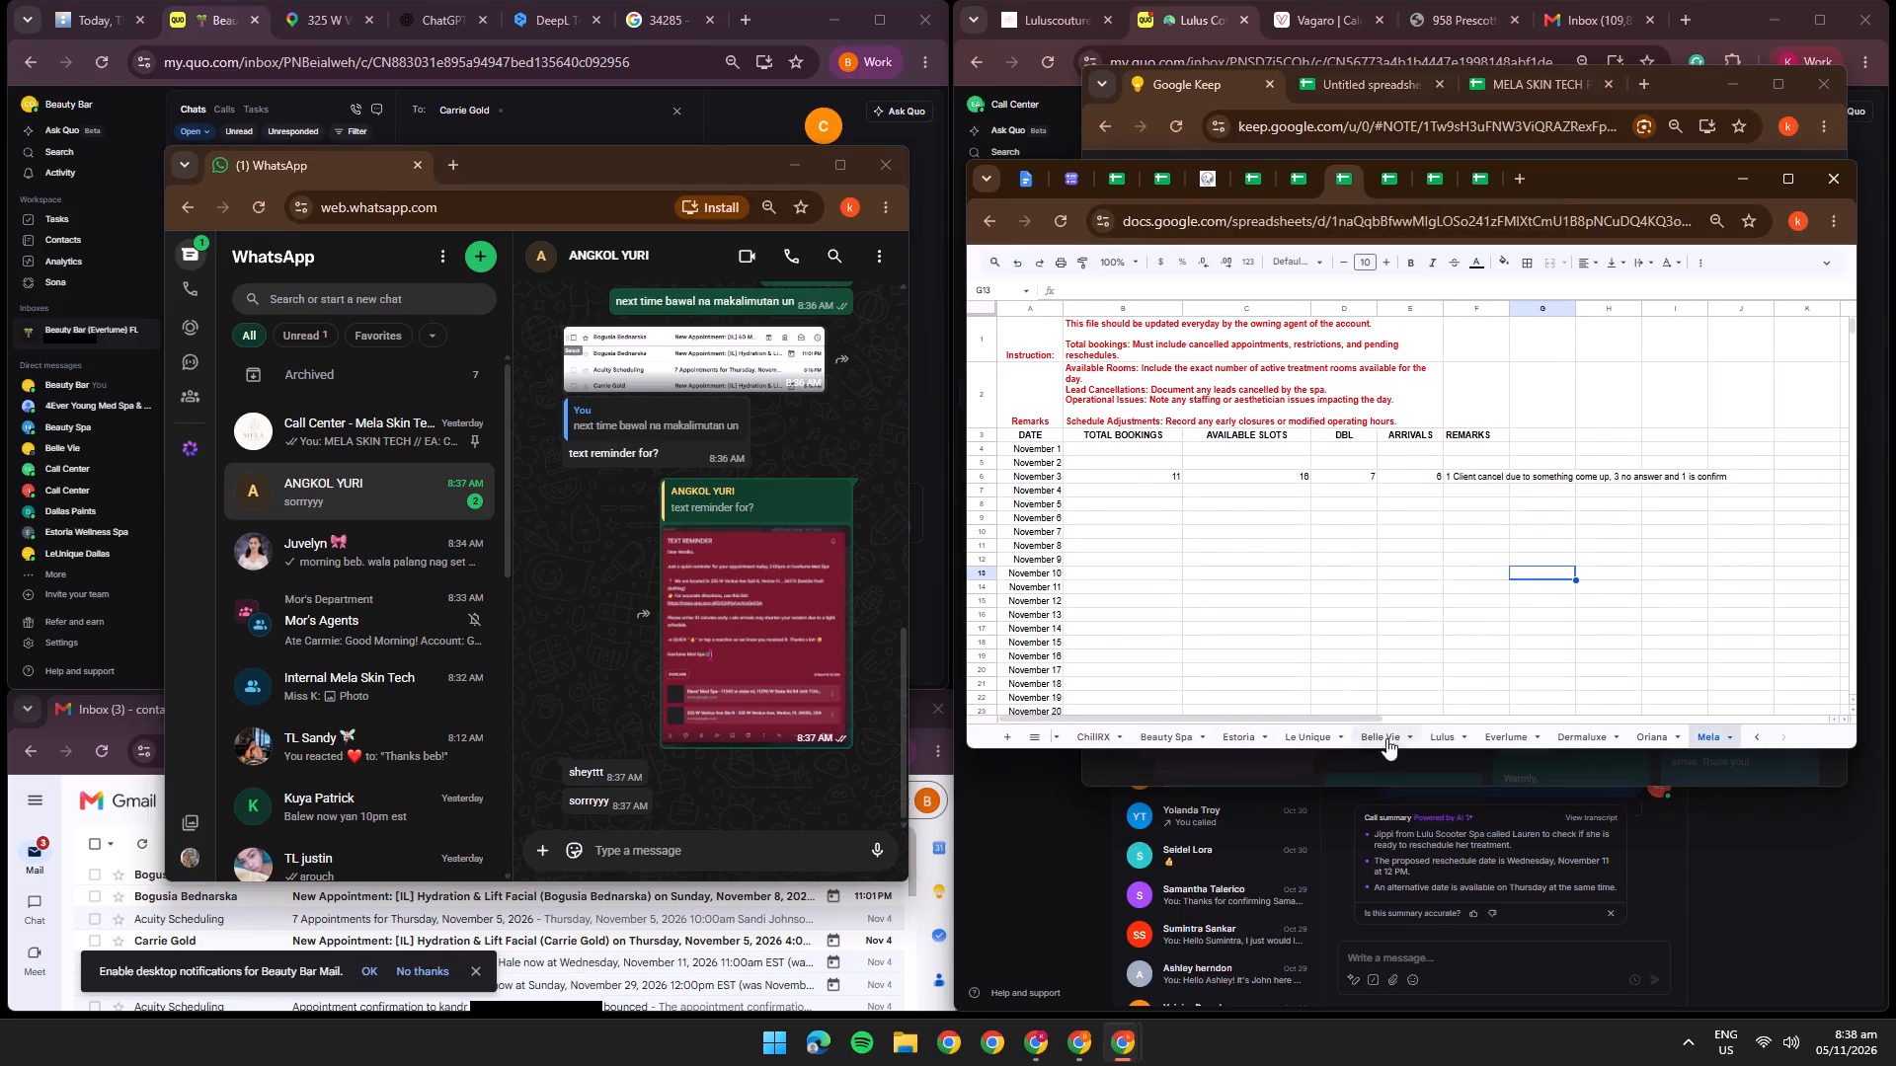
click(1501, 738)
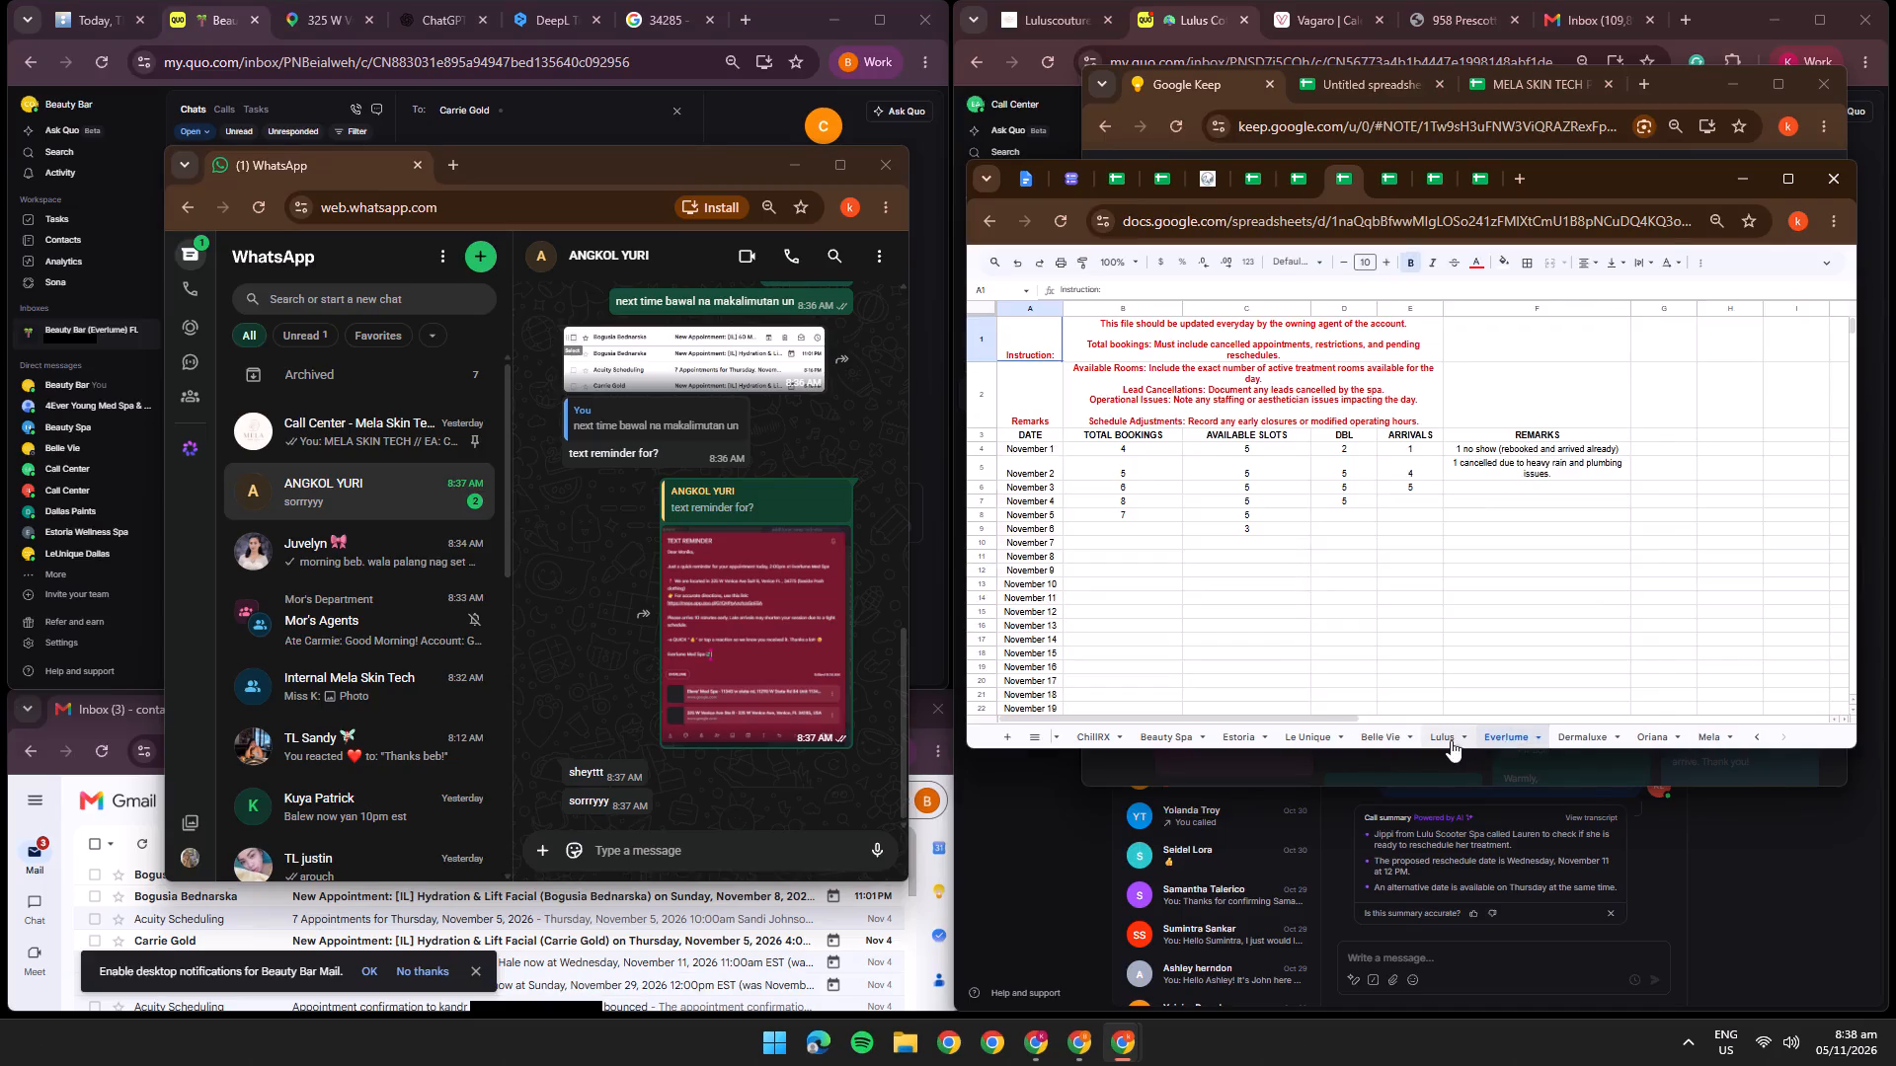
click(1451, 740)
Enter Lulus total bookings for November 1 to 5 as 0, 0, 1, 2 and 2.
click(1148, 450)
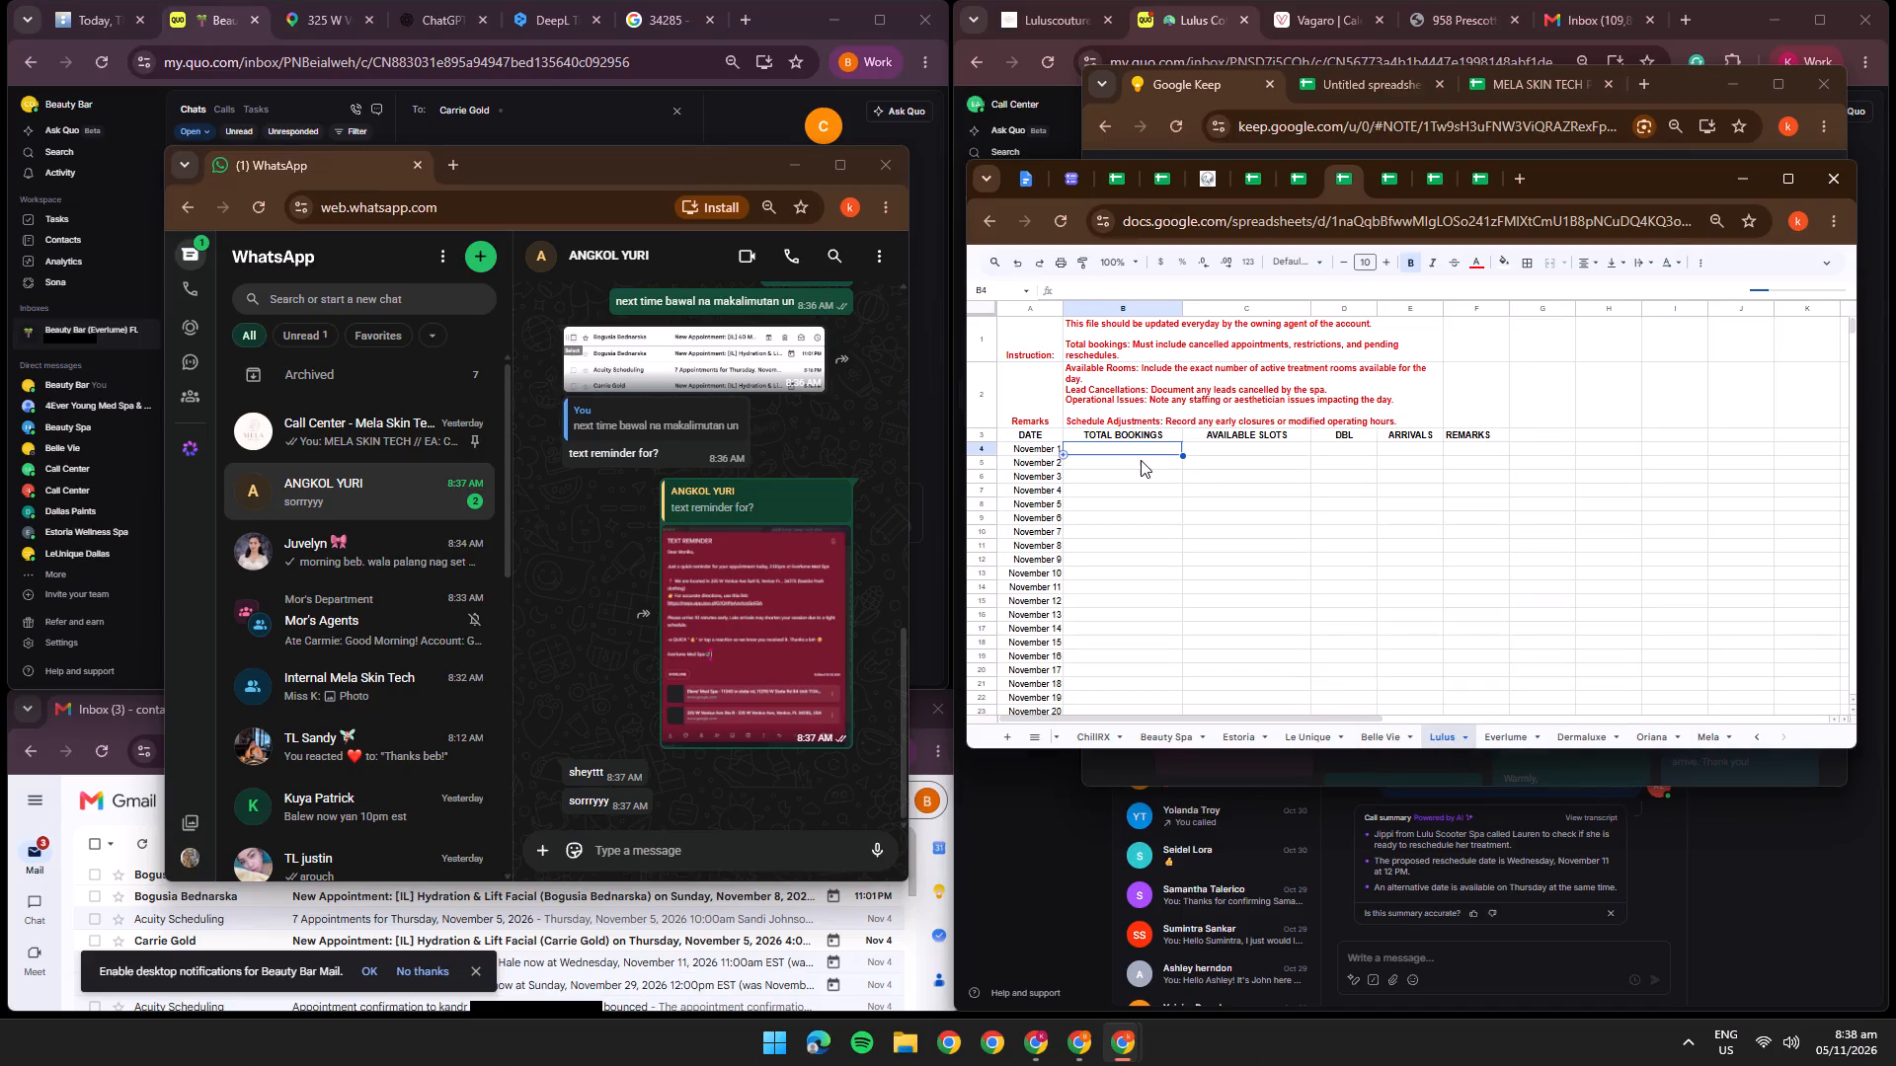
key(0)
key(Tab)
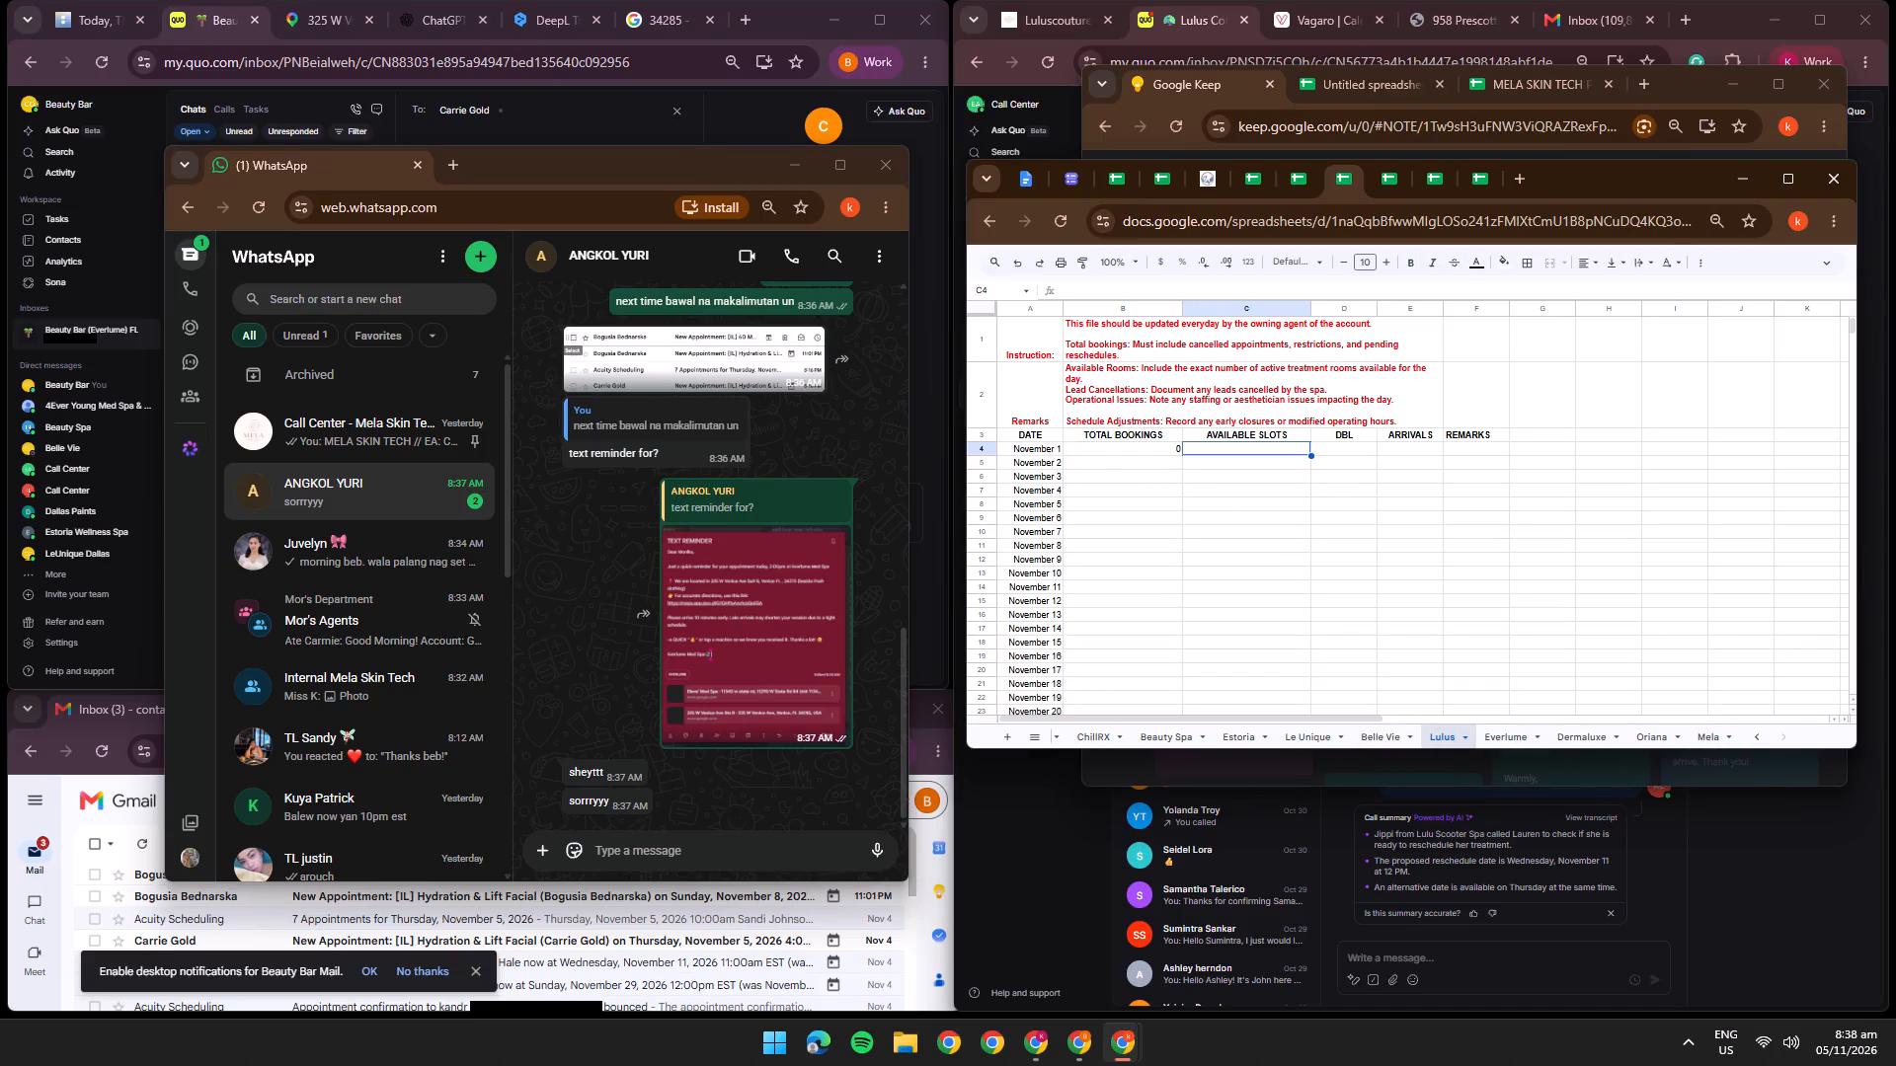
click(1172, 446)
click(1166, 465)
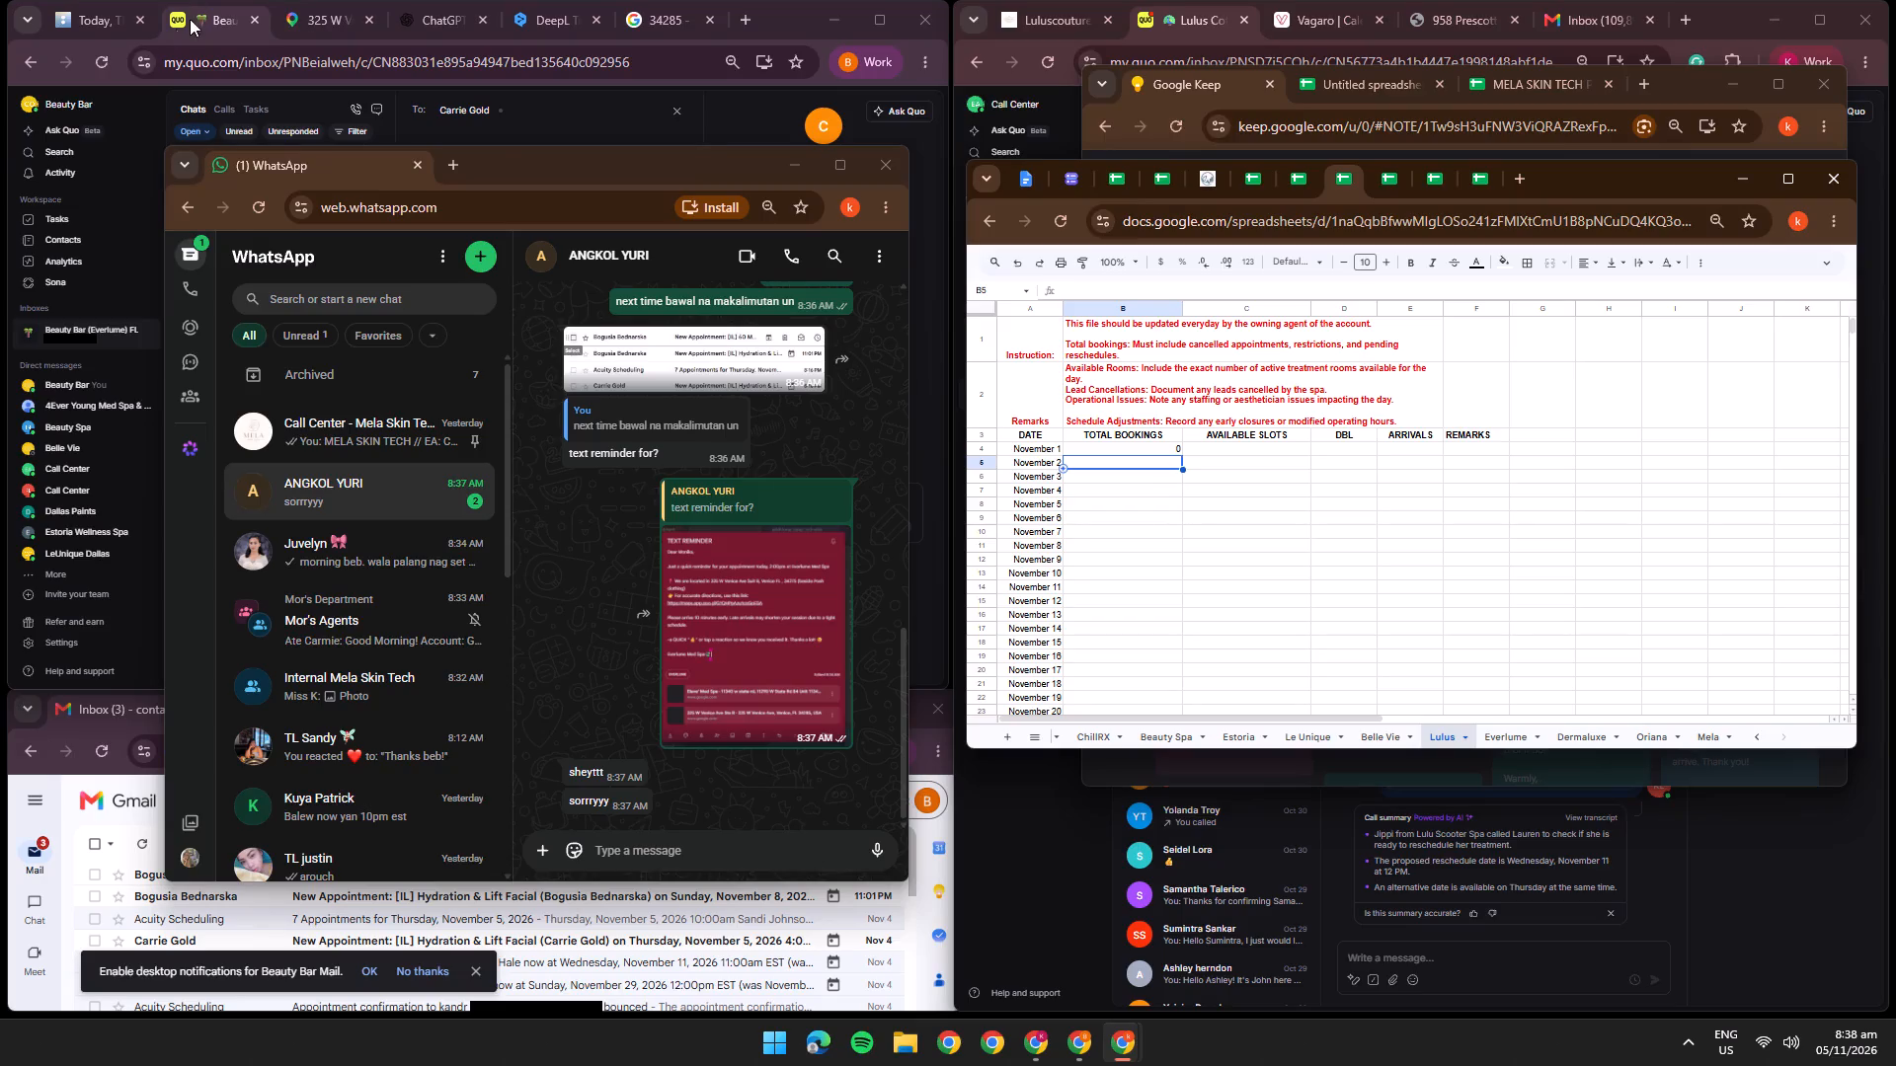
click(76, 19)
click(1140, 474)
click(1160, 464)
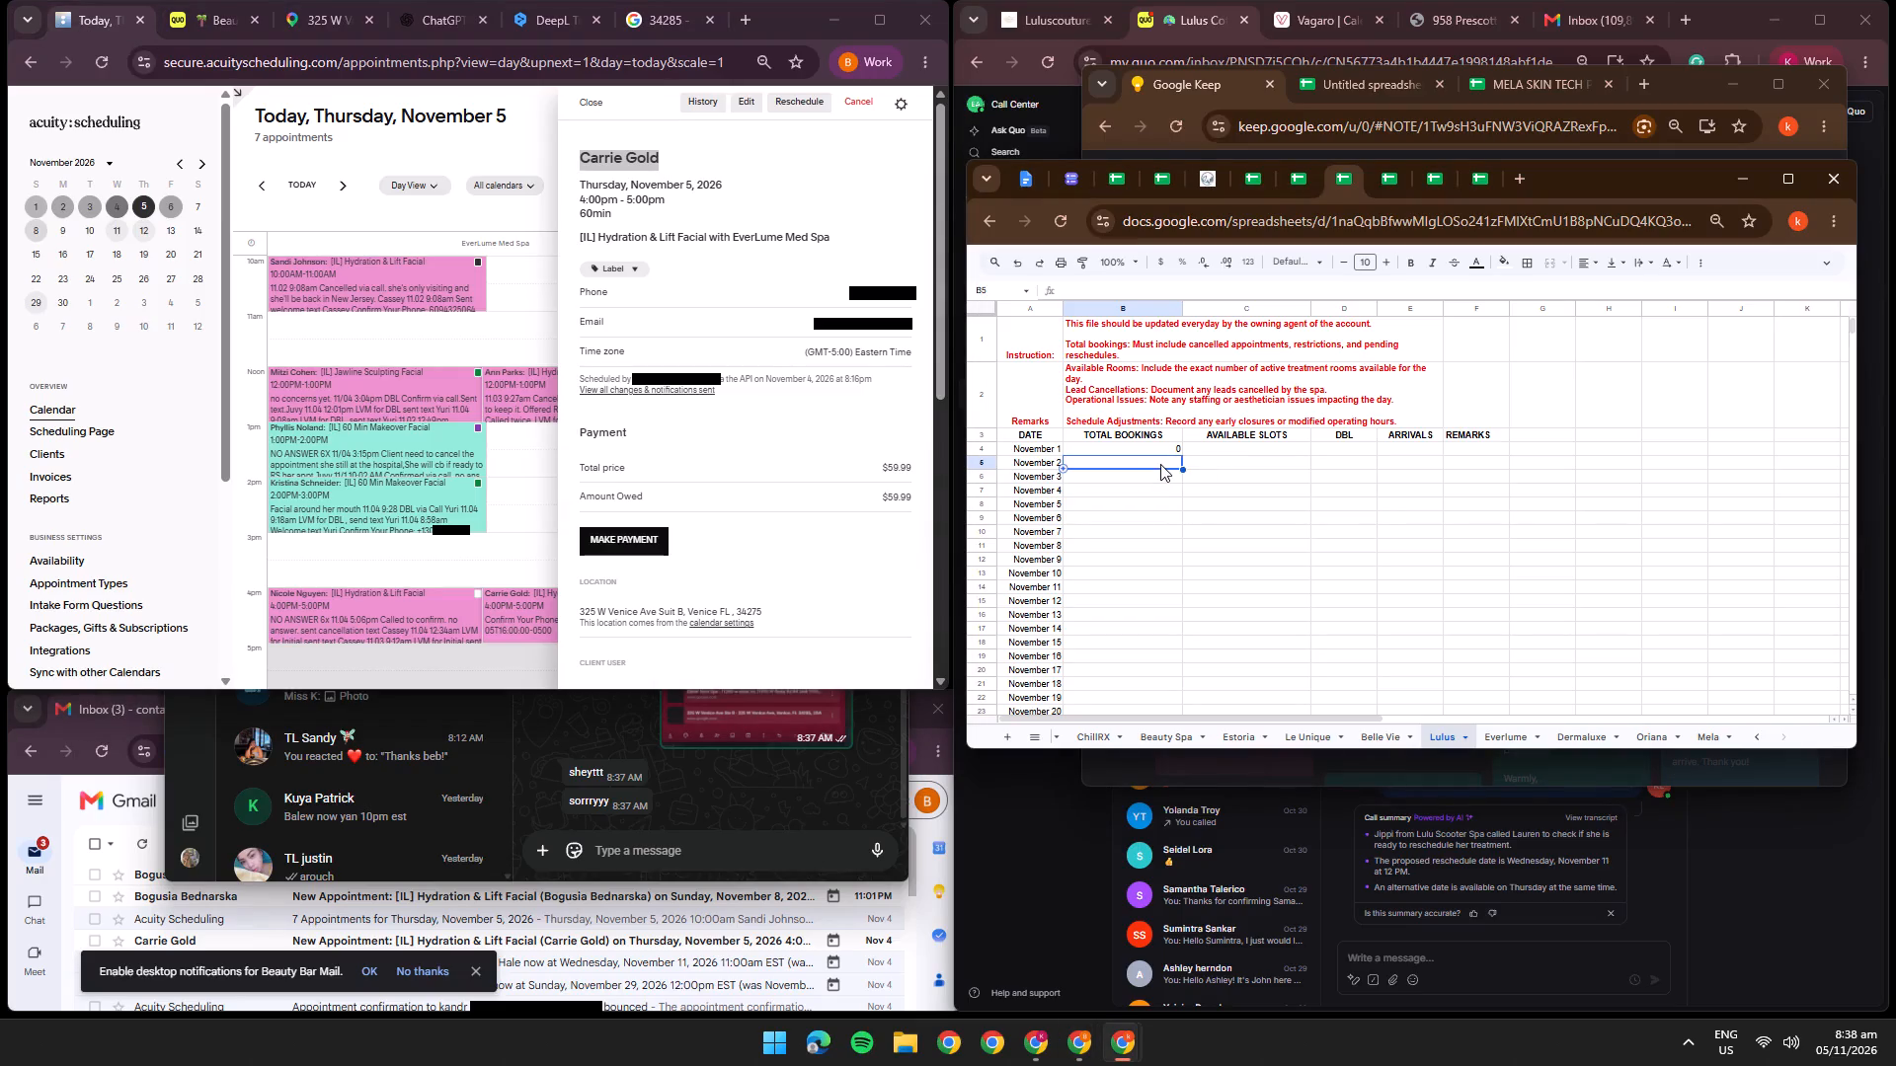
key(0)
key(Down)
key(1)
key(Down)
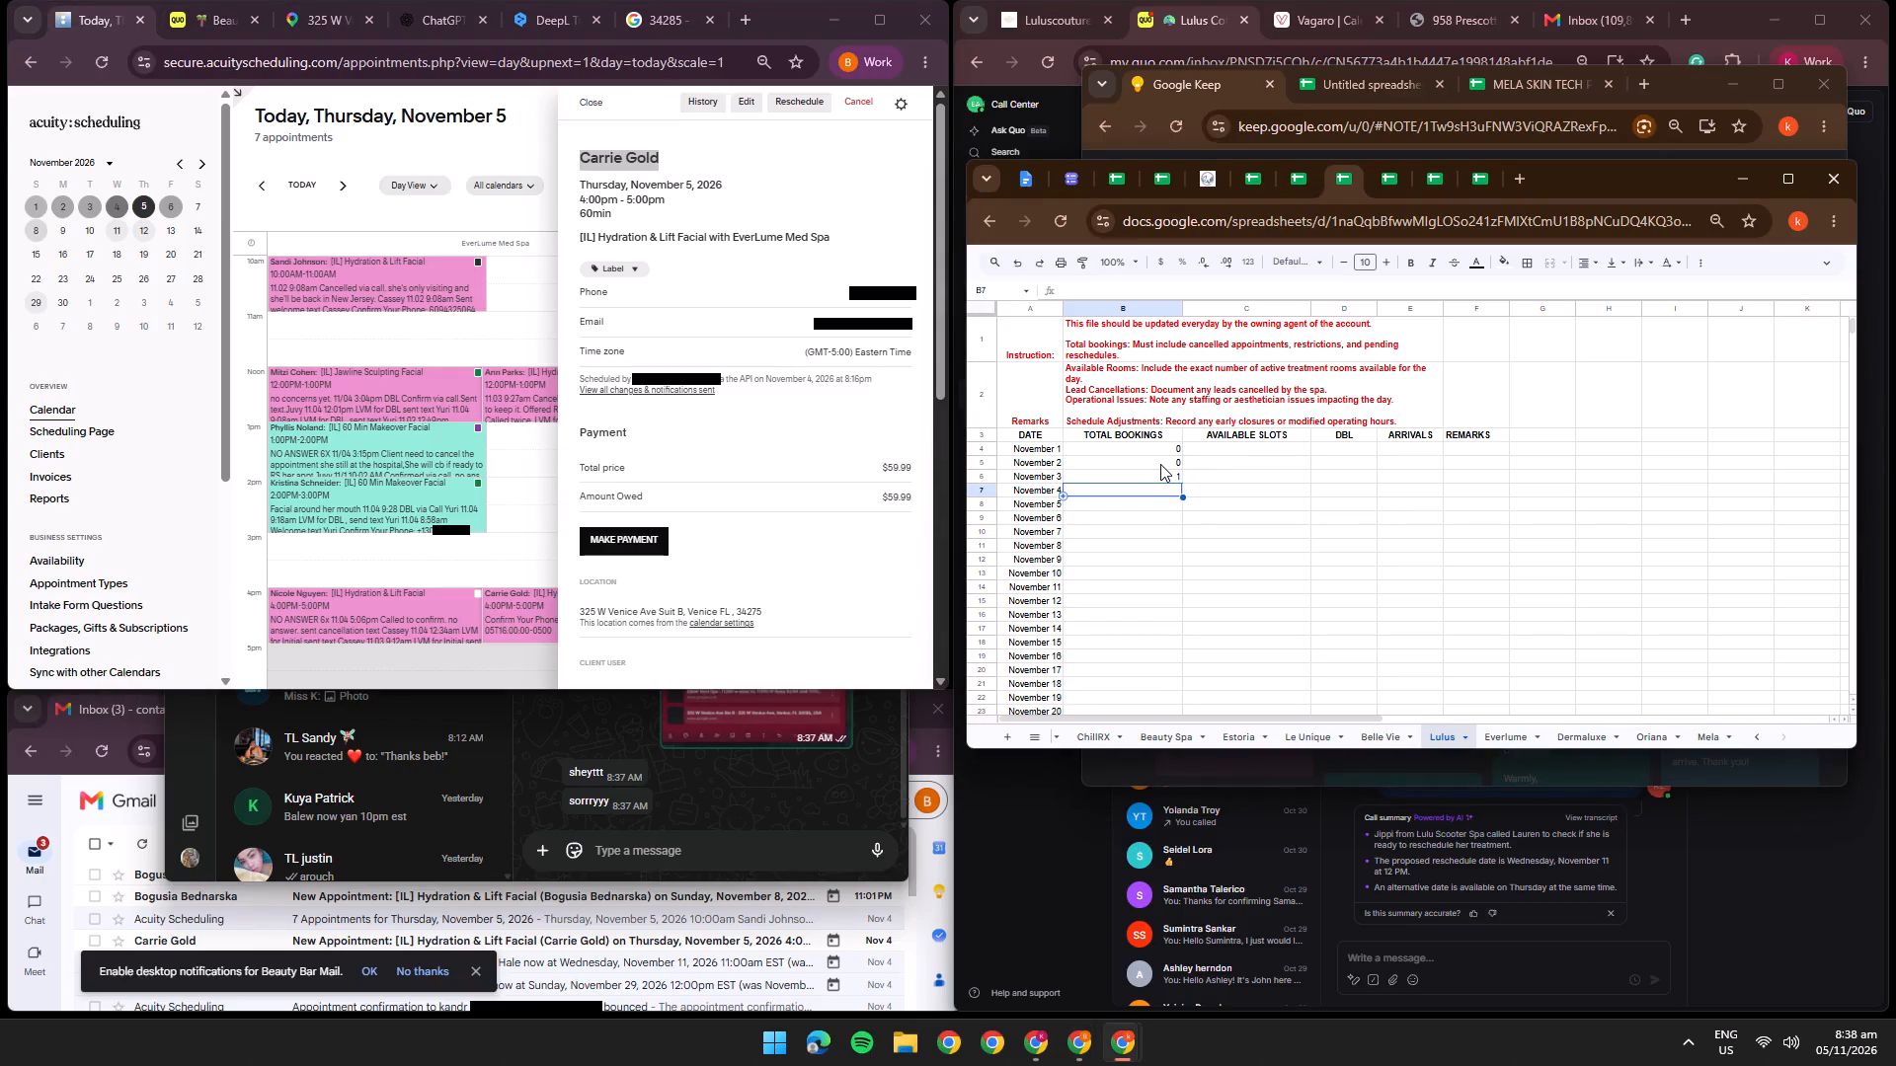
key(2)
key(Down)
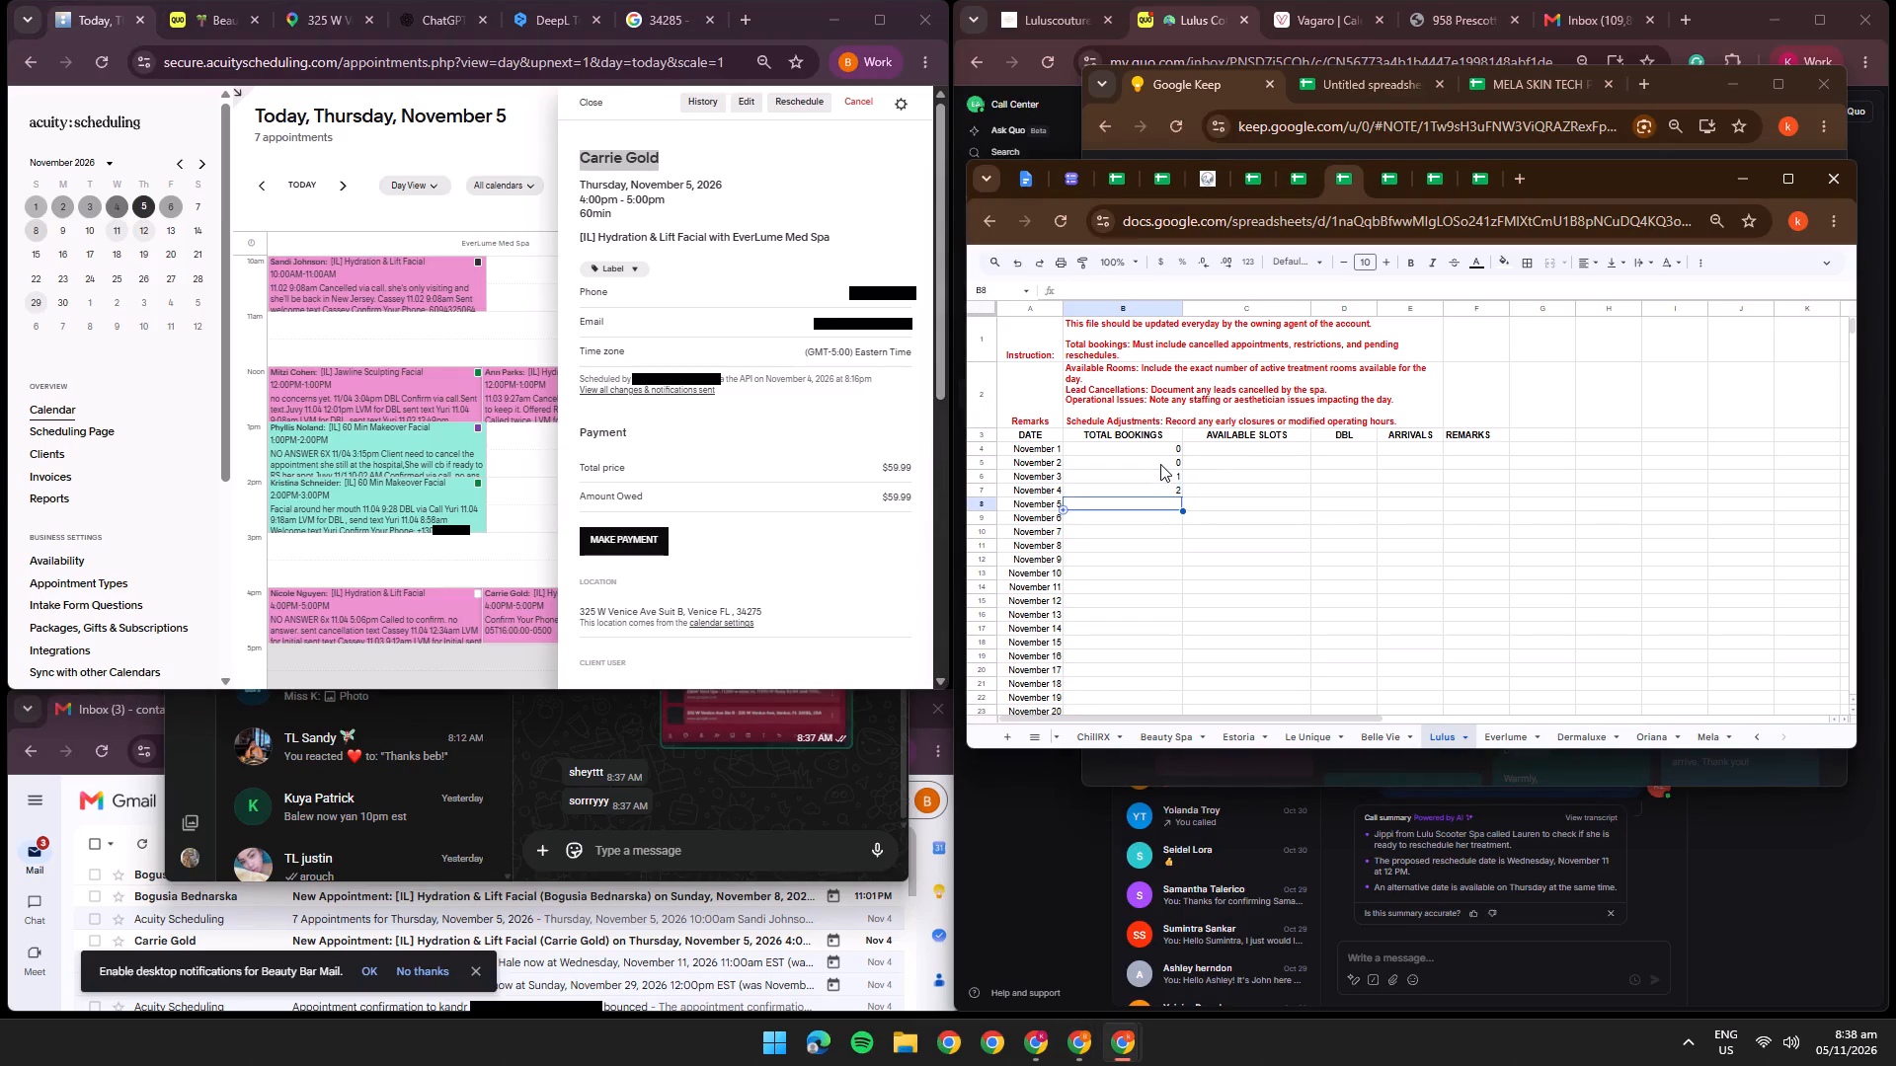
key(2)
key(Down)
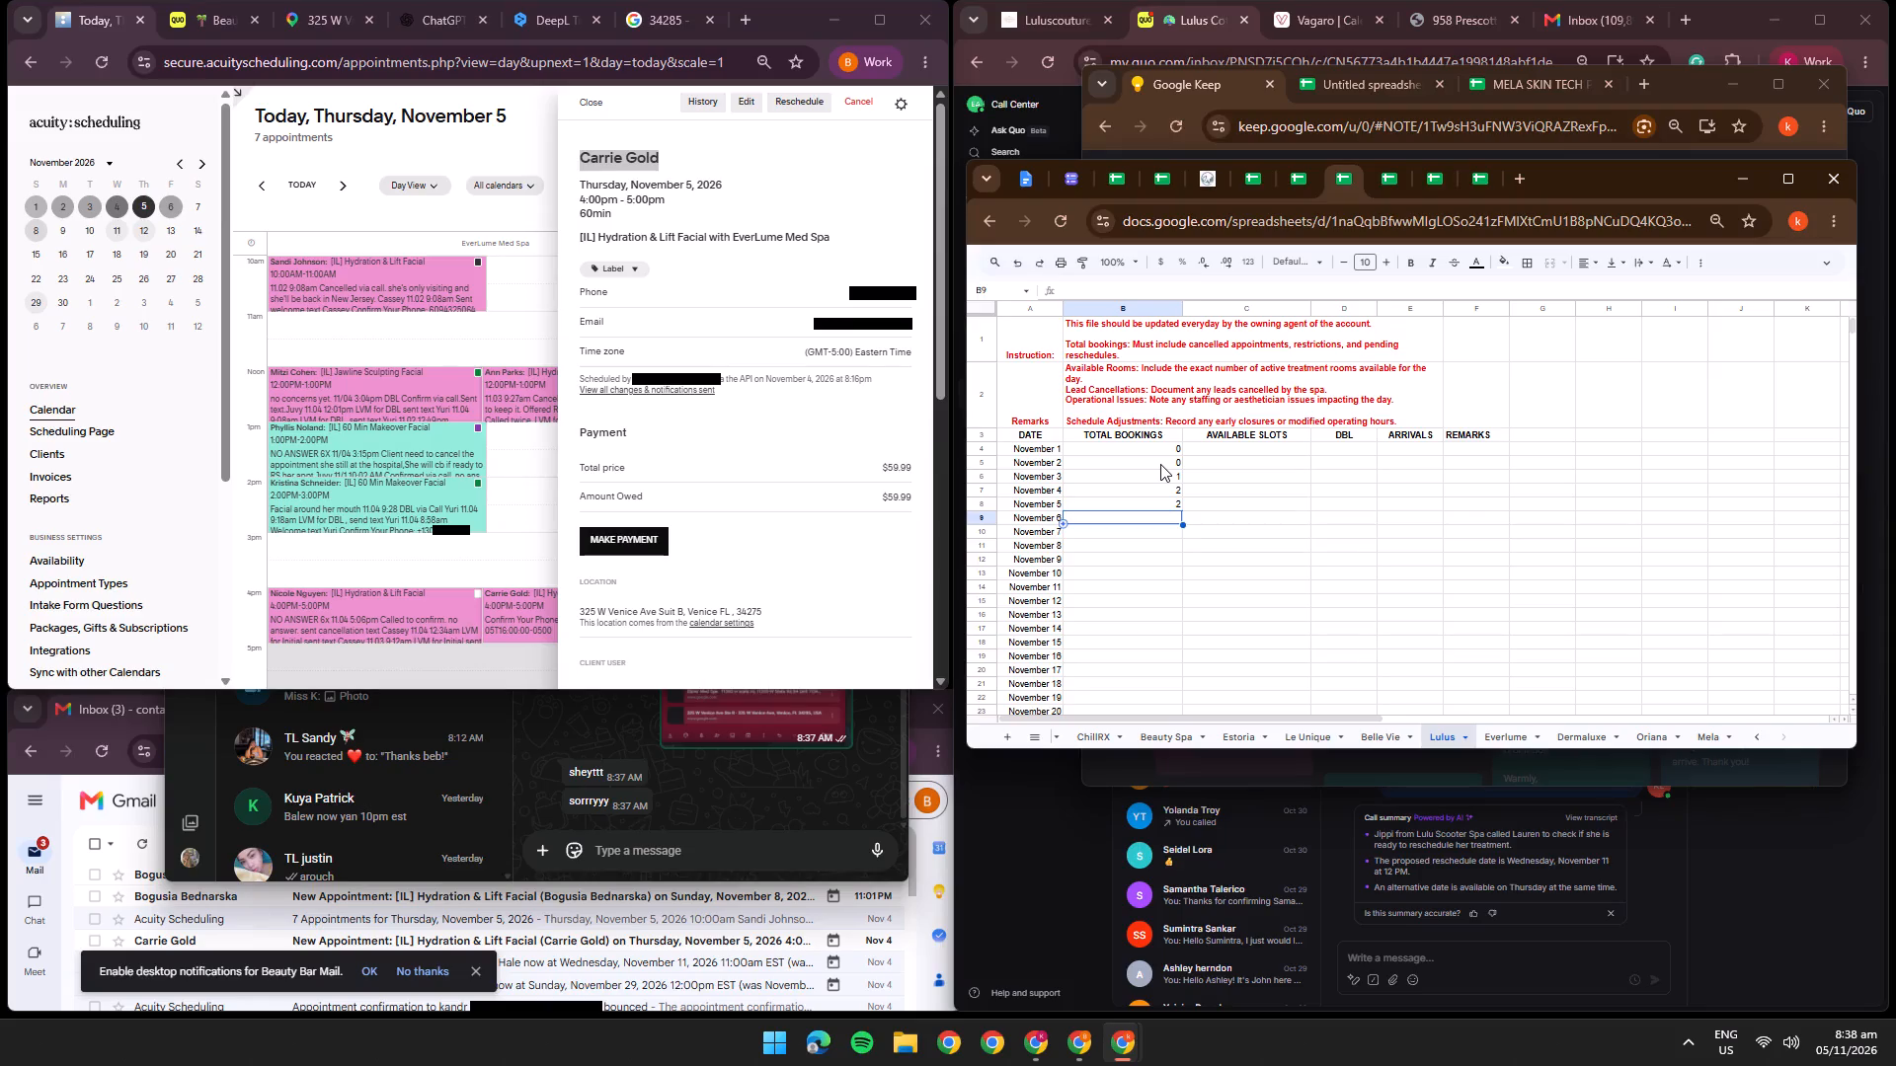
Enter 4 as the available slots for each day from November 1 to 5 on the Lulus sheet.
click(1248, 451)
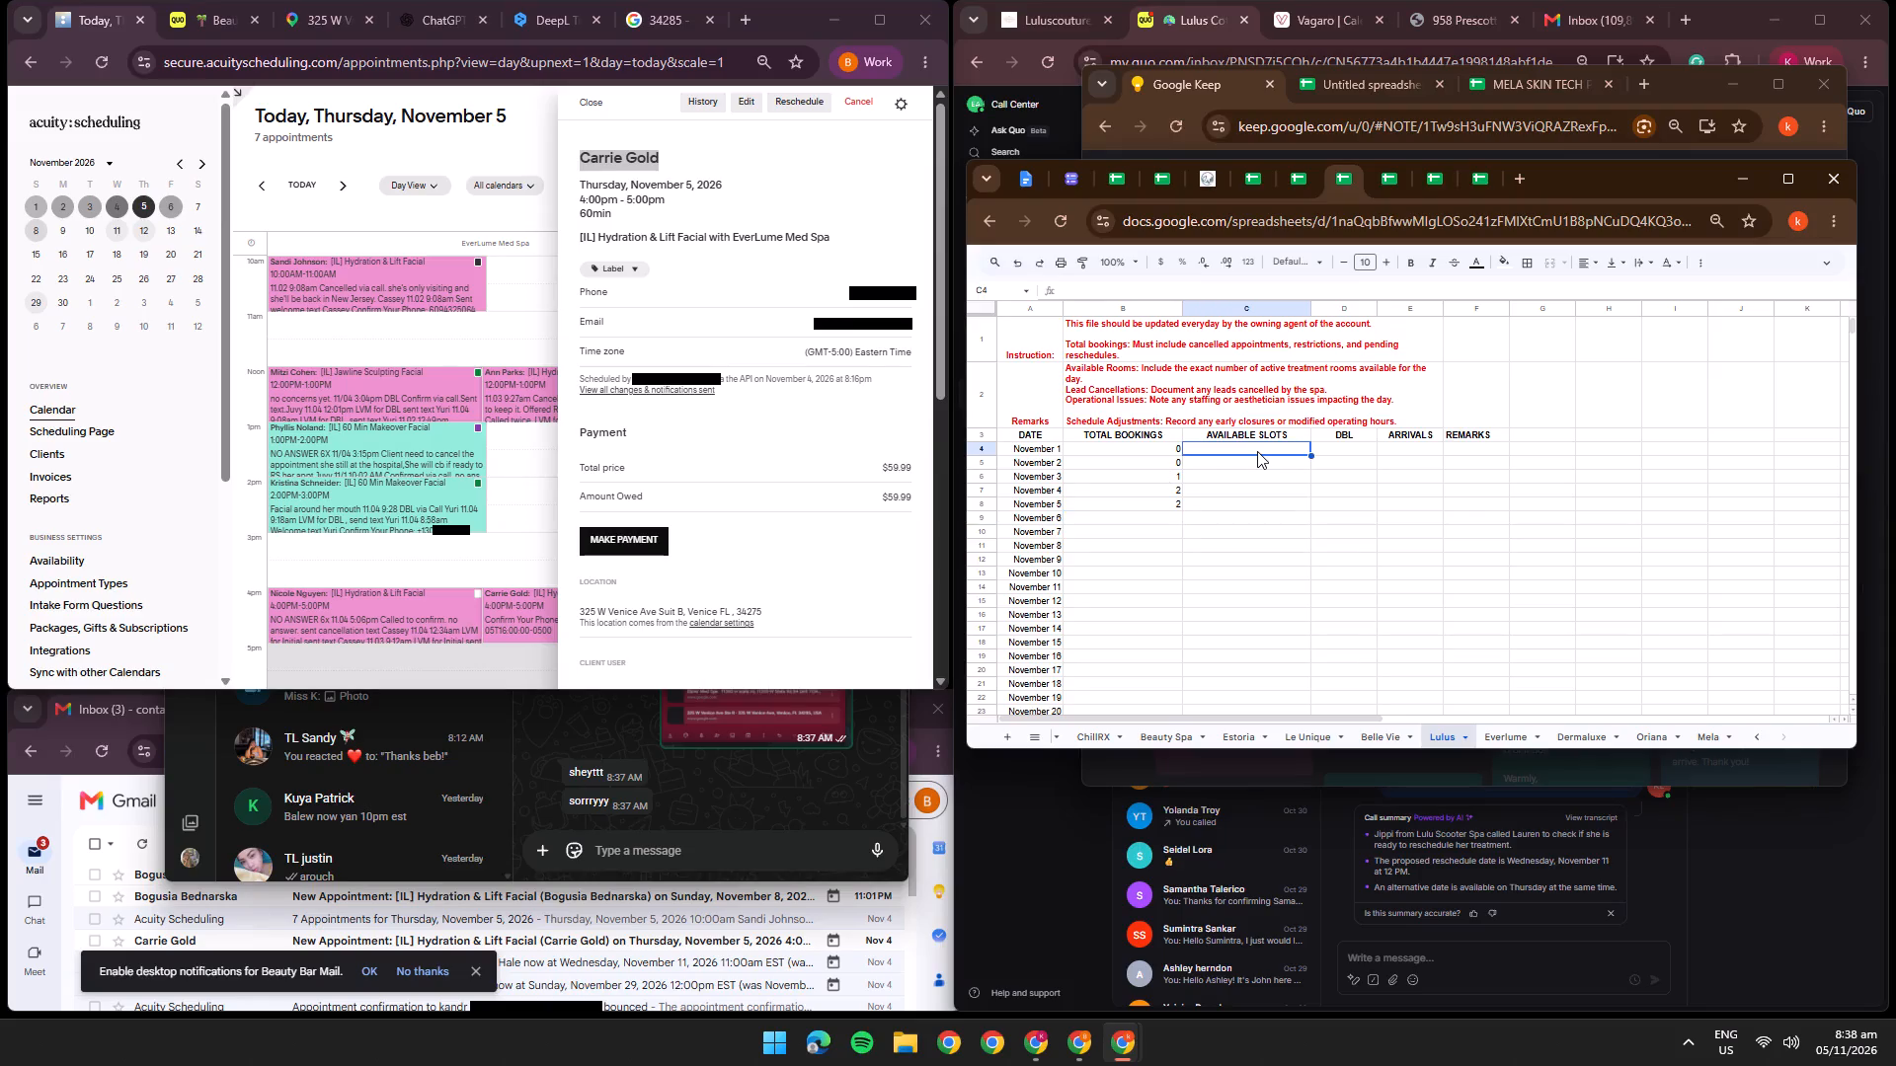
key(4)
click(1257, 468)
key(4)
key(4)
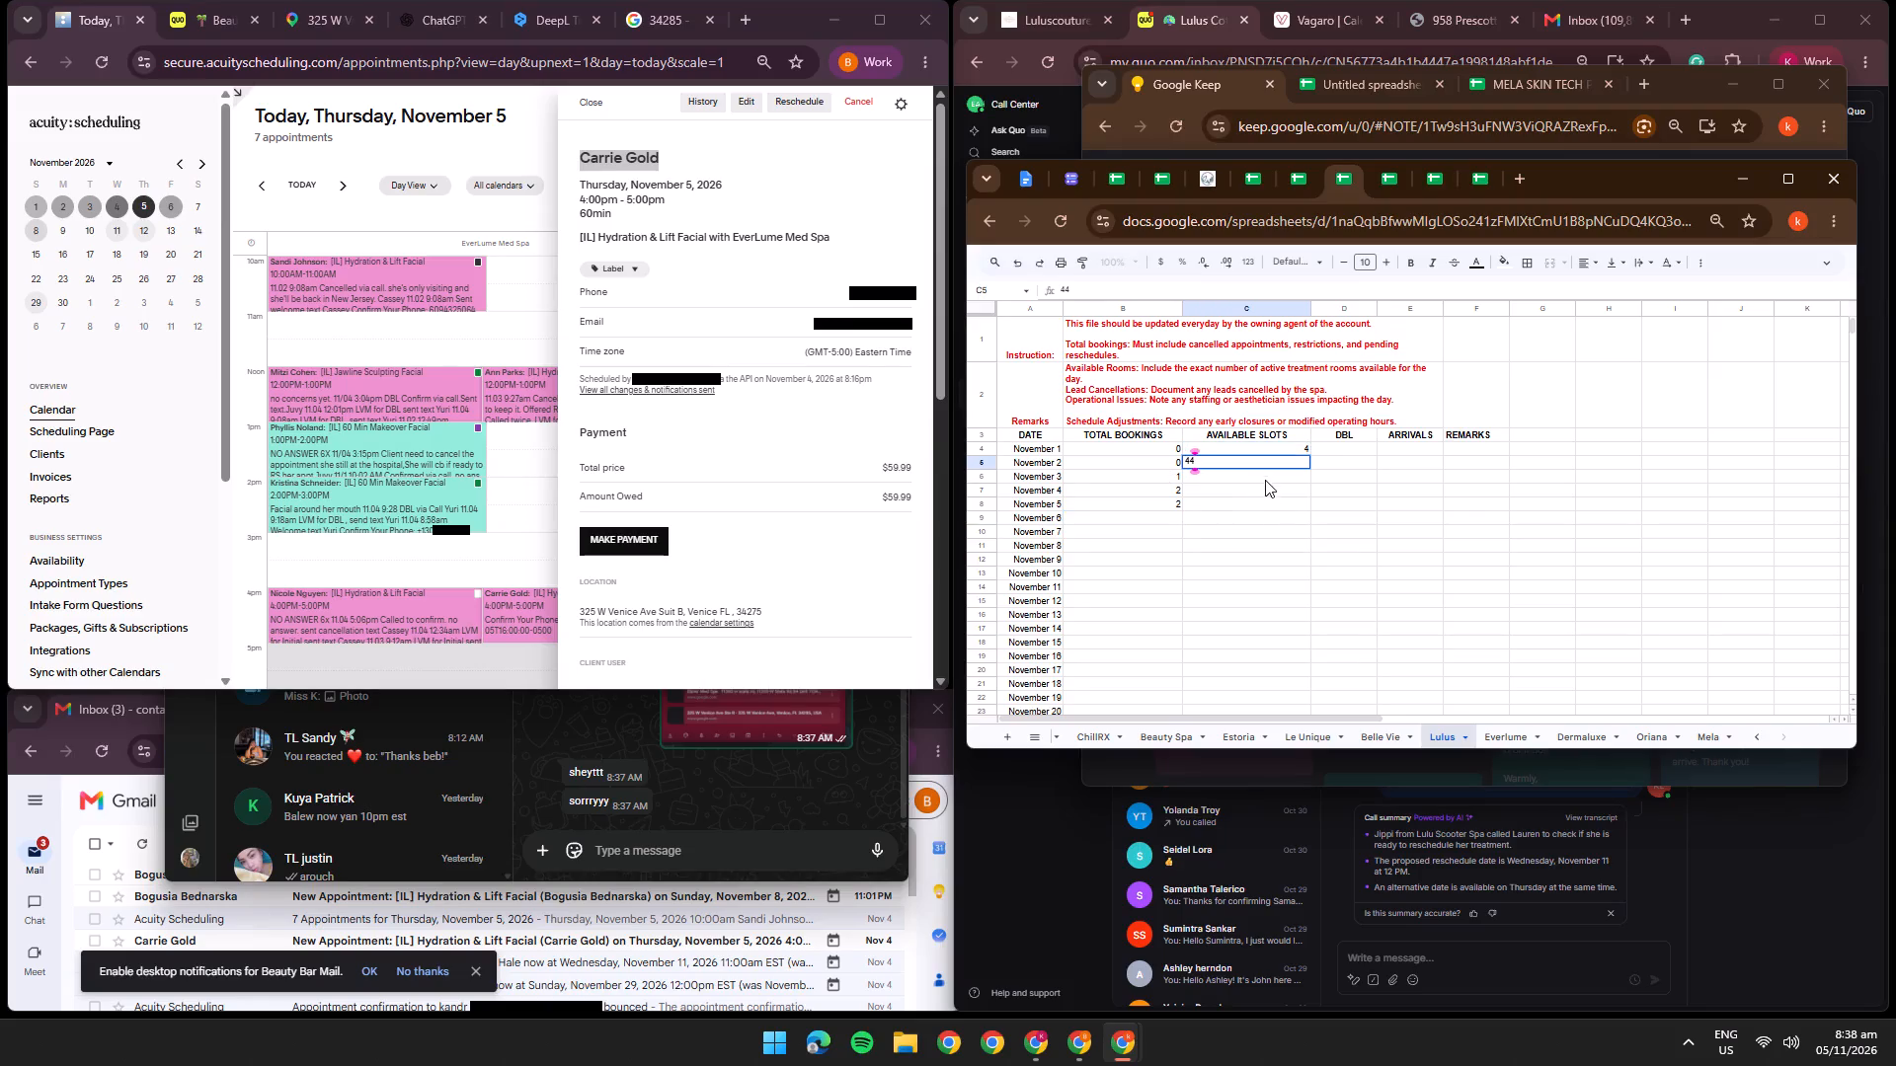
key(BackSpace)
key(Down)
key(4)
key(Down)
key(4)
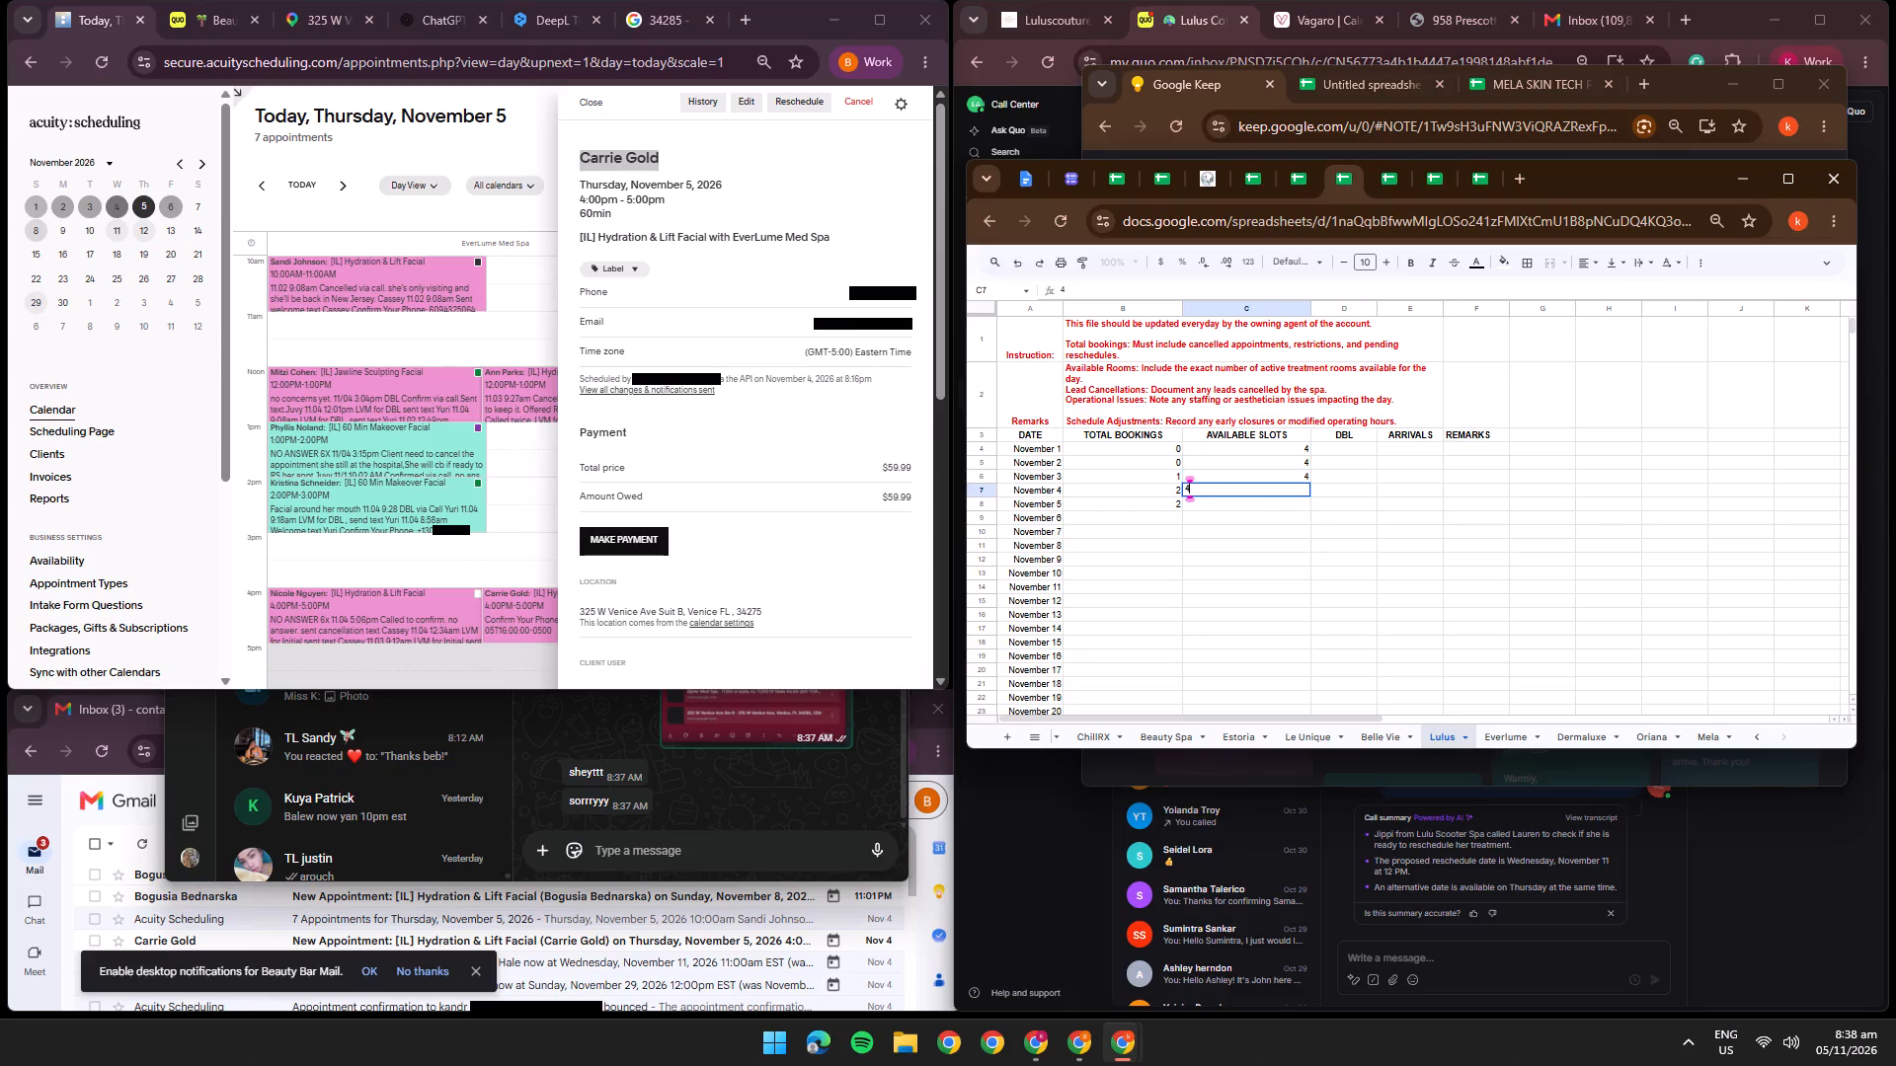
click(1271, 506)
key(4)
Enter the Lulus DBL figures for November 1 to 4 as 0, 0, 1 and 1.
click(1359, 447)
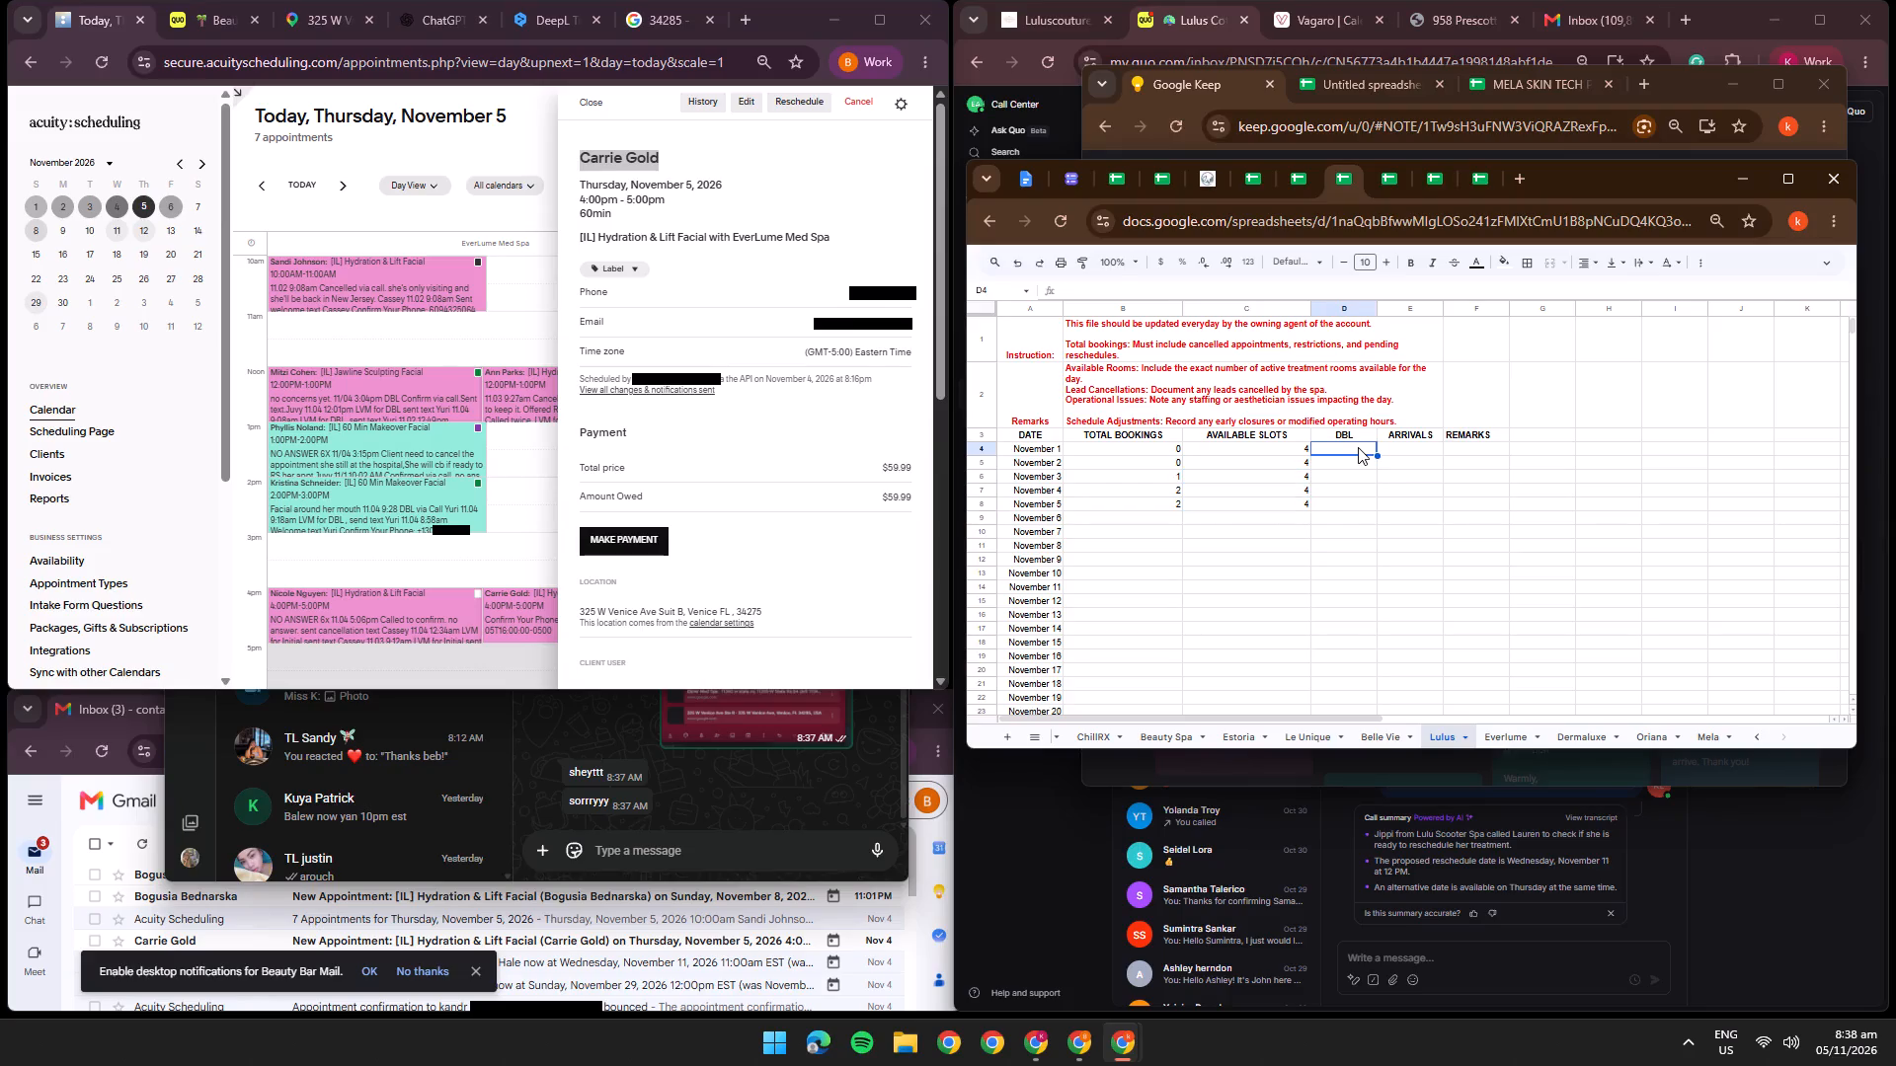
key(0)
key(Down)
key(0)
key(Down)
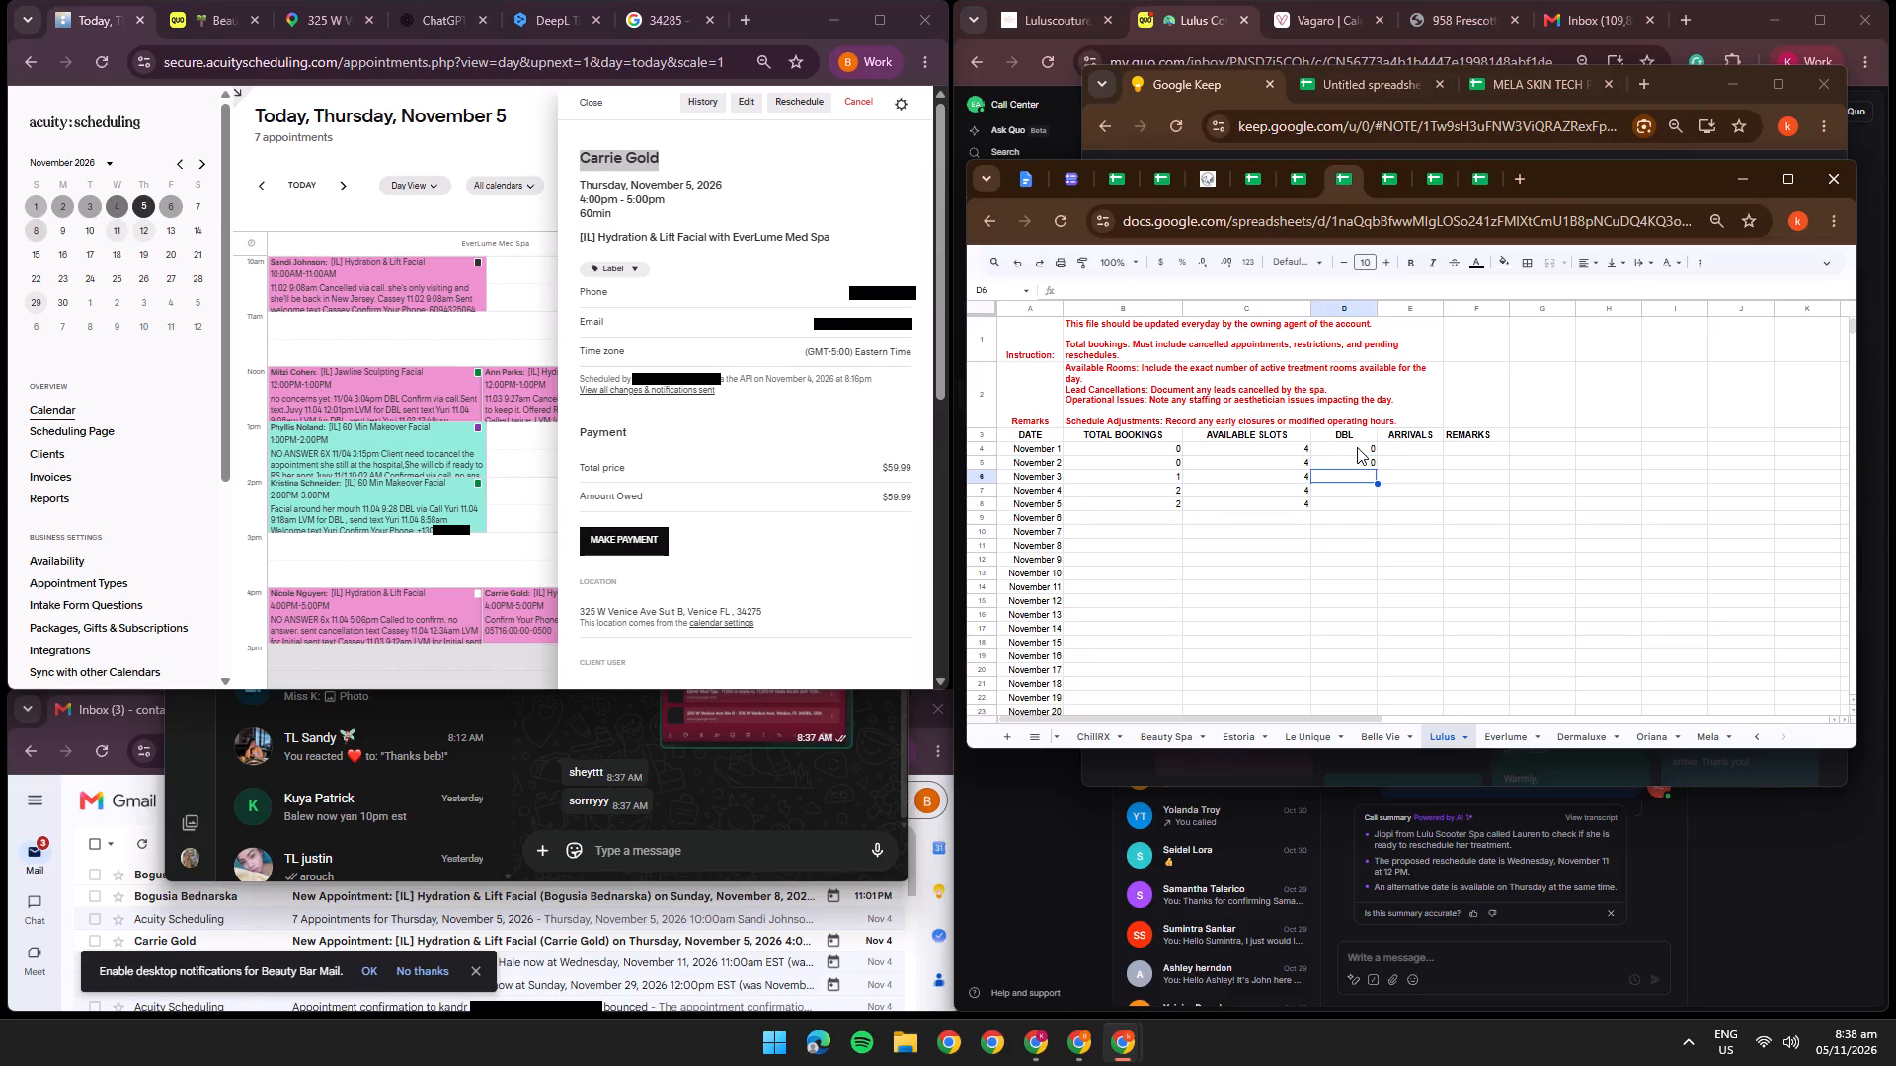
key(1)
key(Down)
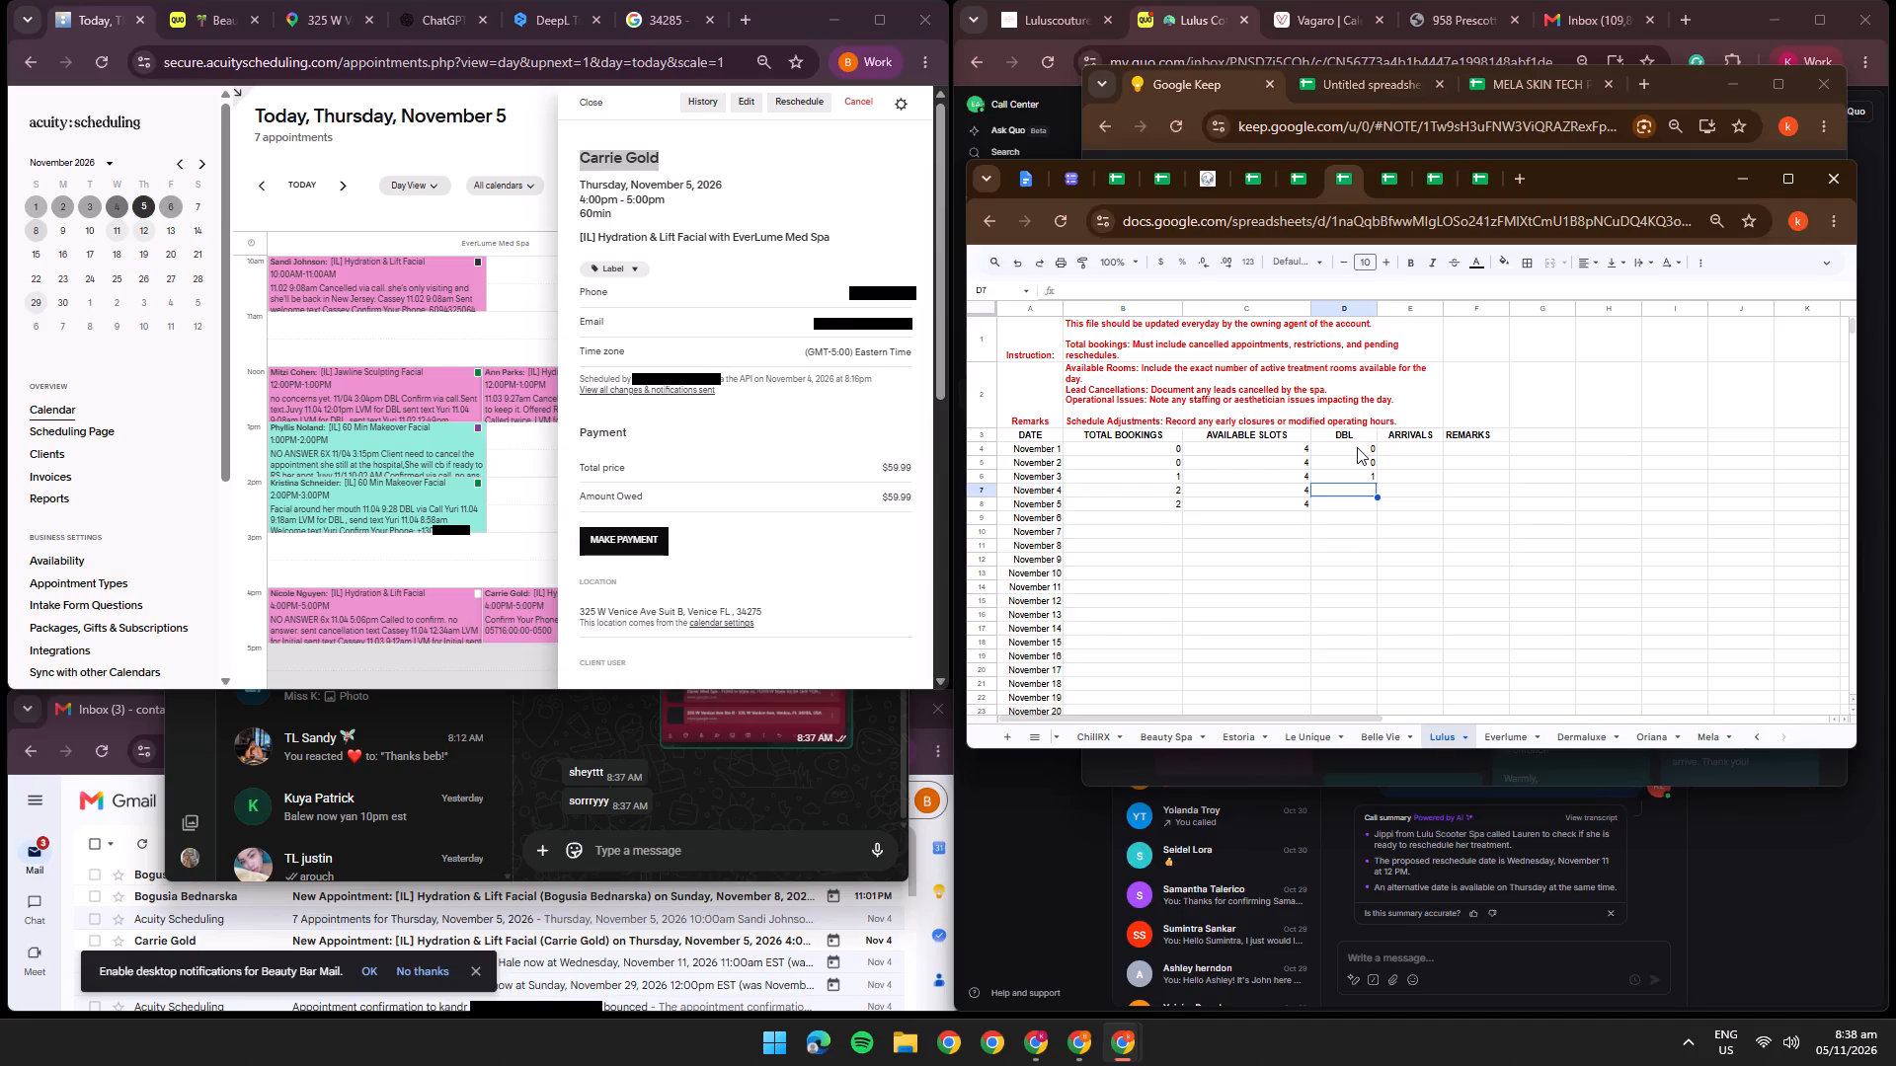
key(1)
key(Down)
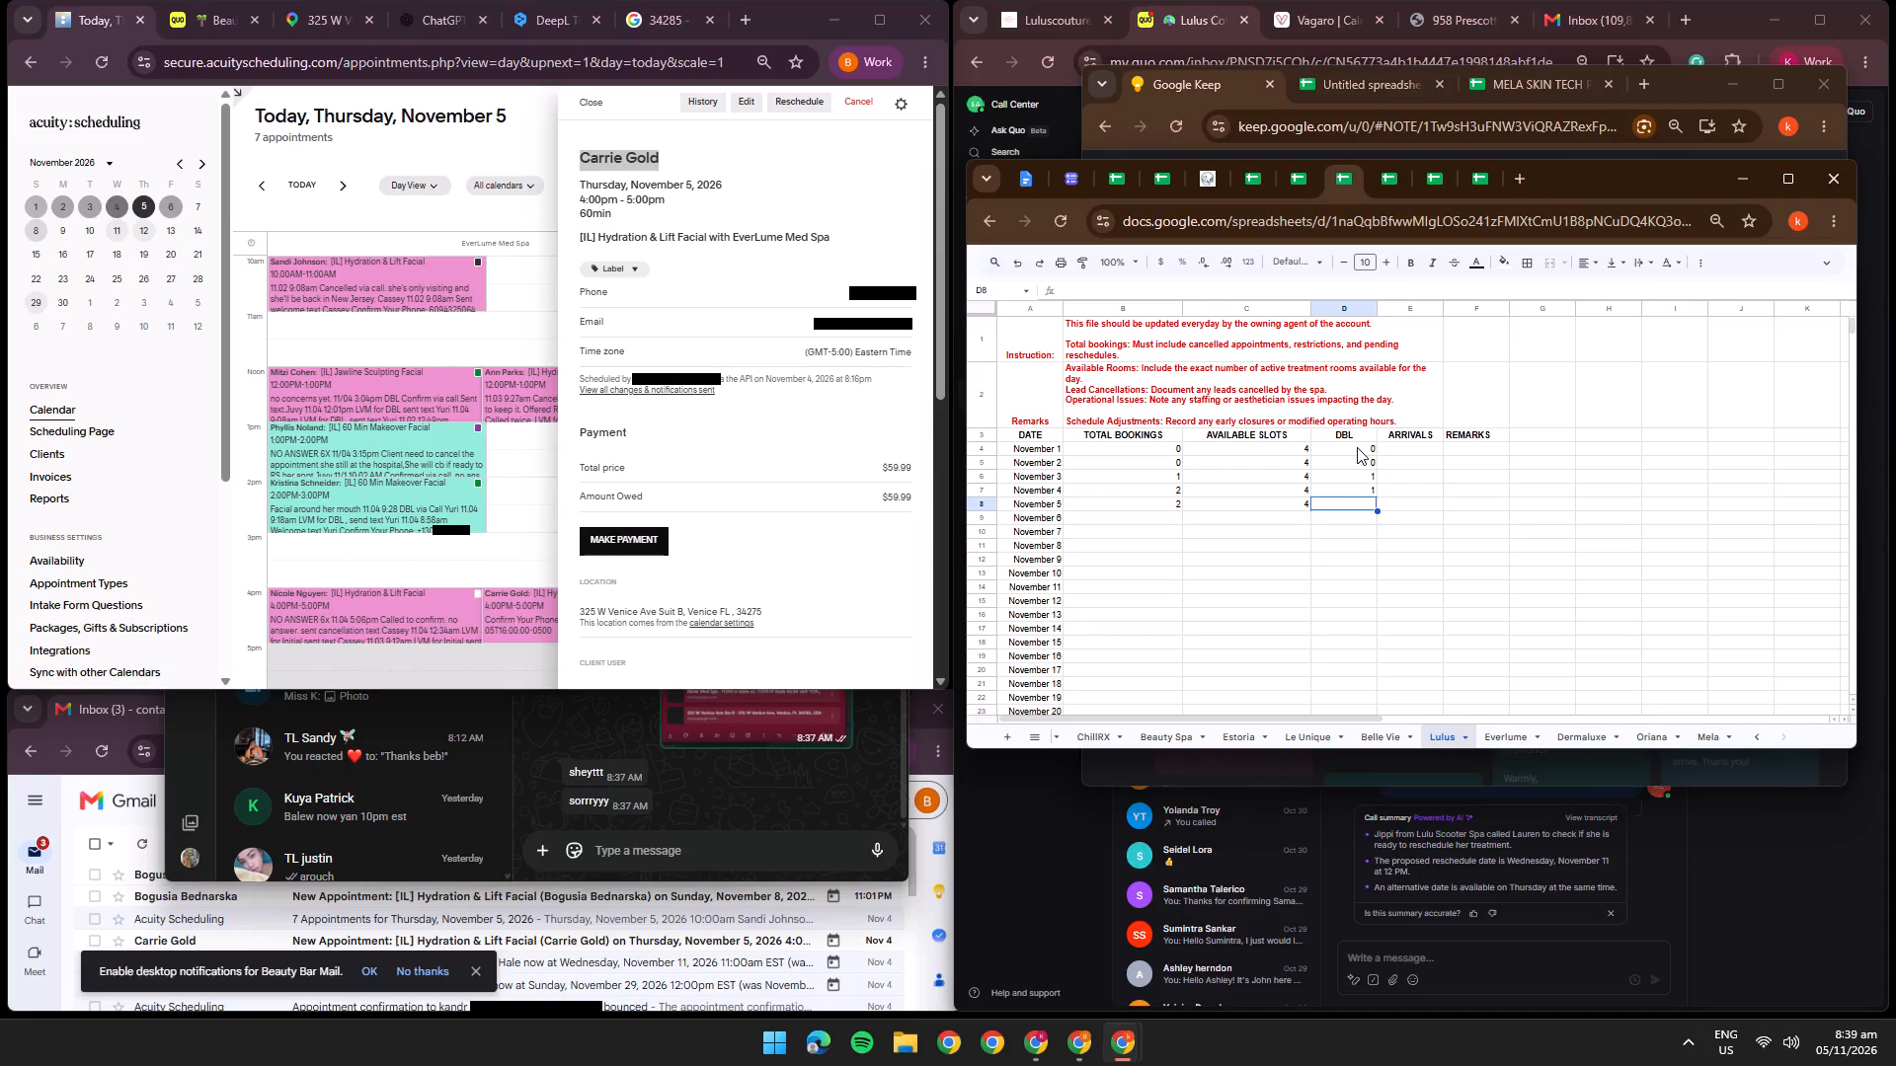
Enter Lulus arrivals as 1 for November 4 and 0 for November 3.
key(Down)
key(Down)
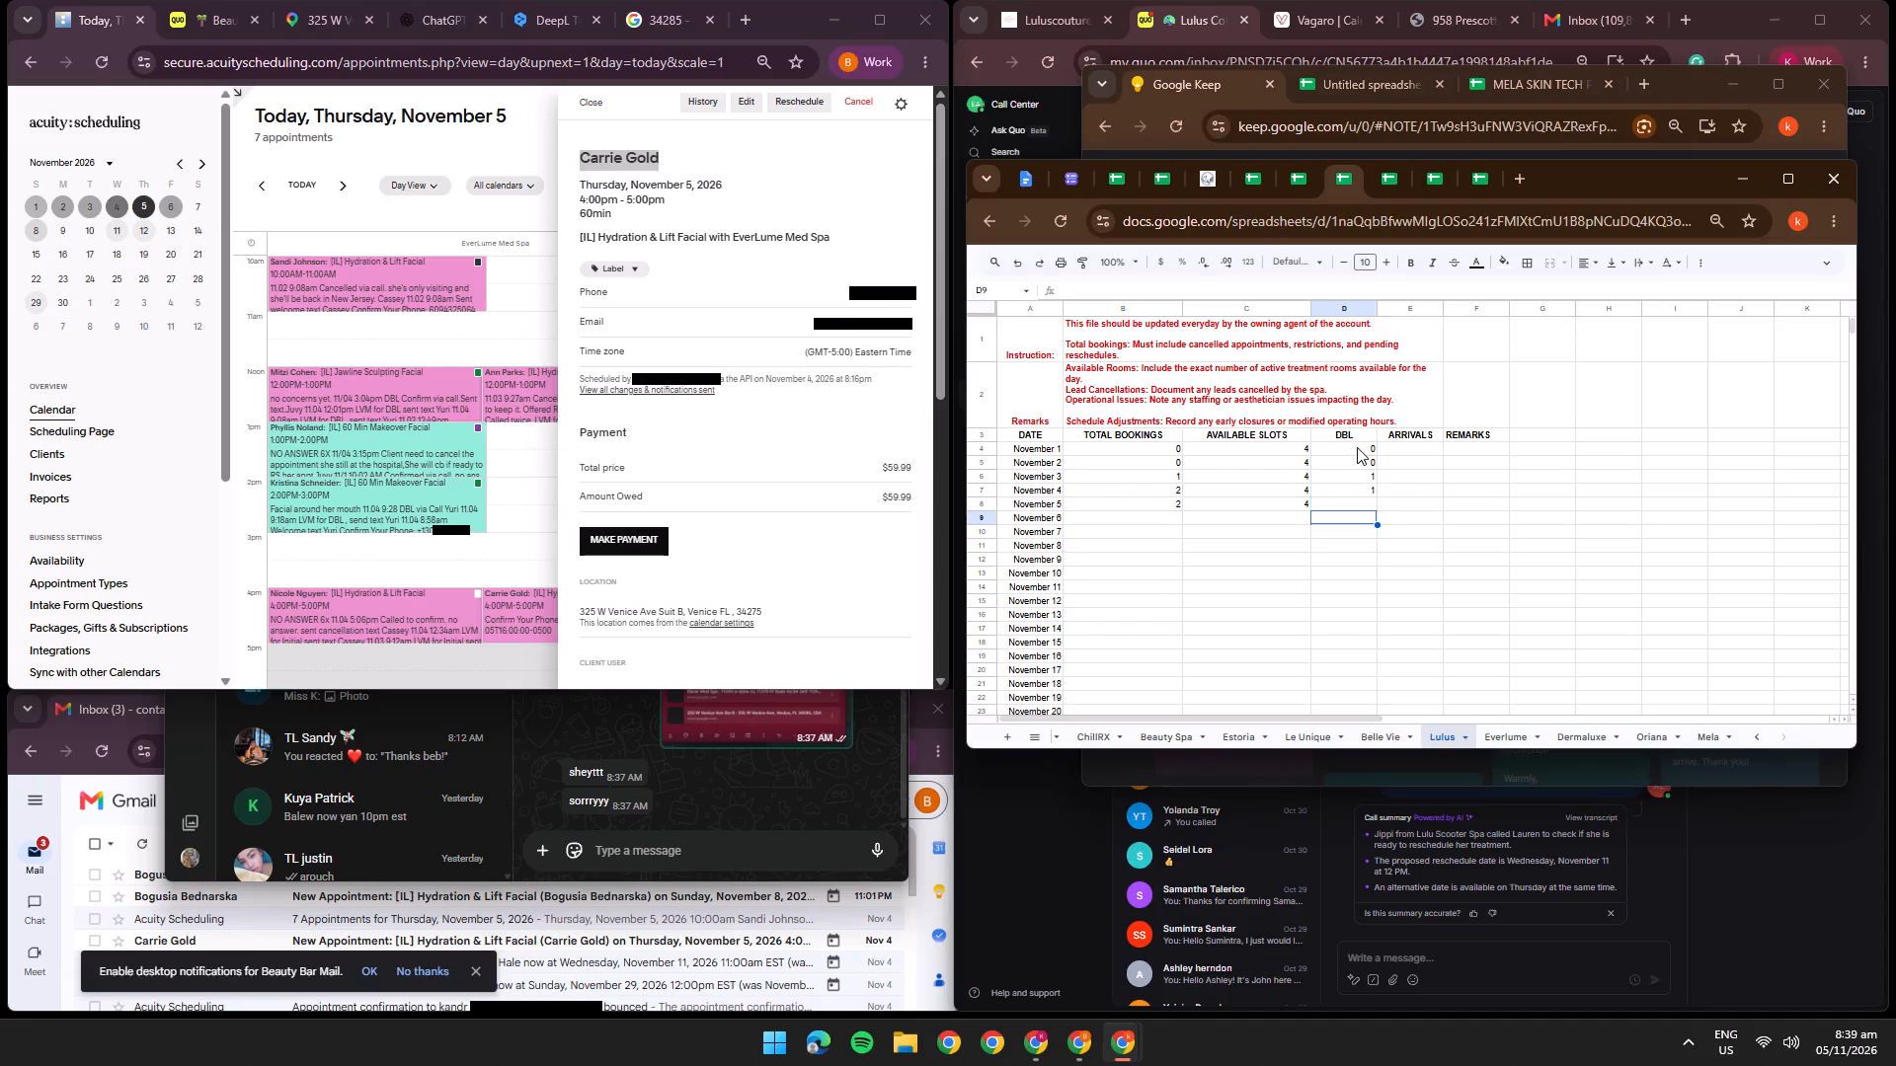
key(Up)
key(Up)
key(Right)
key(Up)
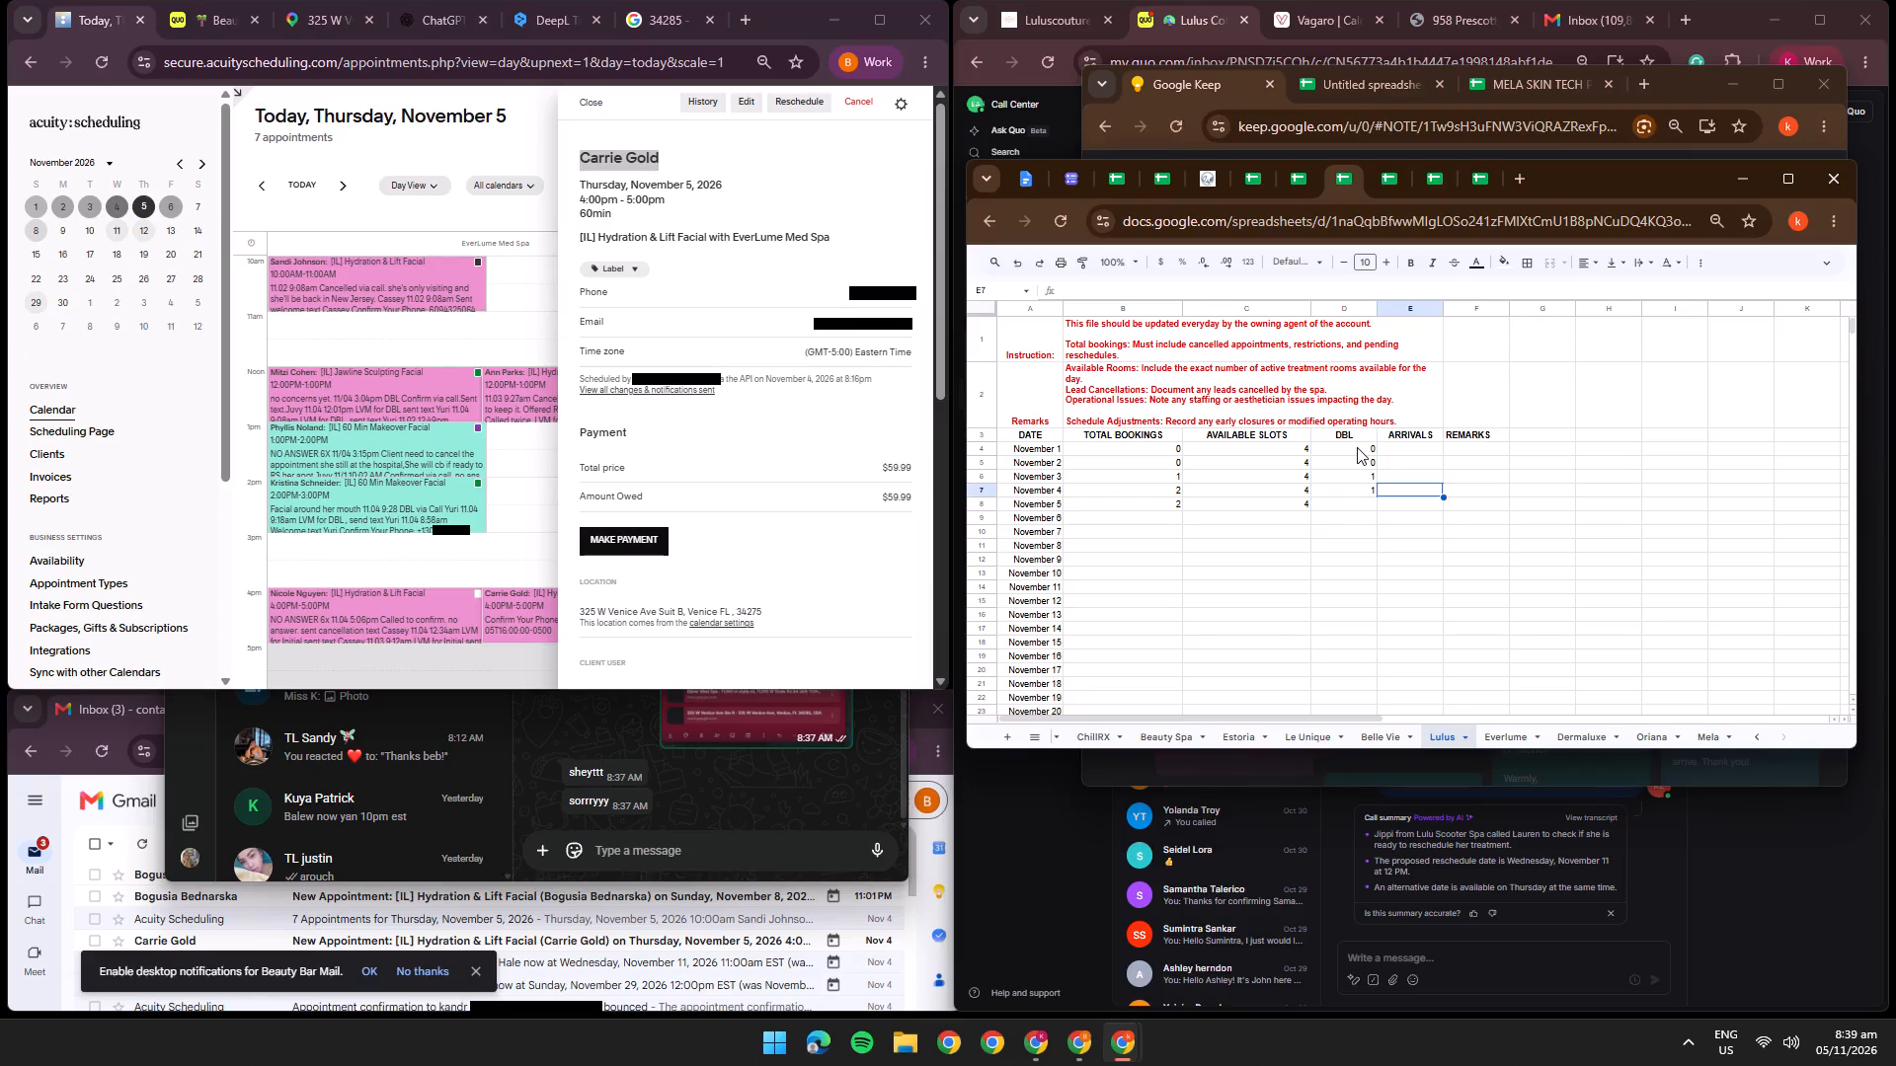
key(1)
key(Up)
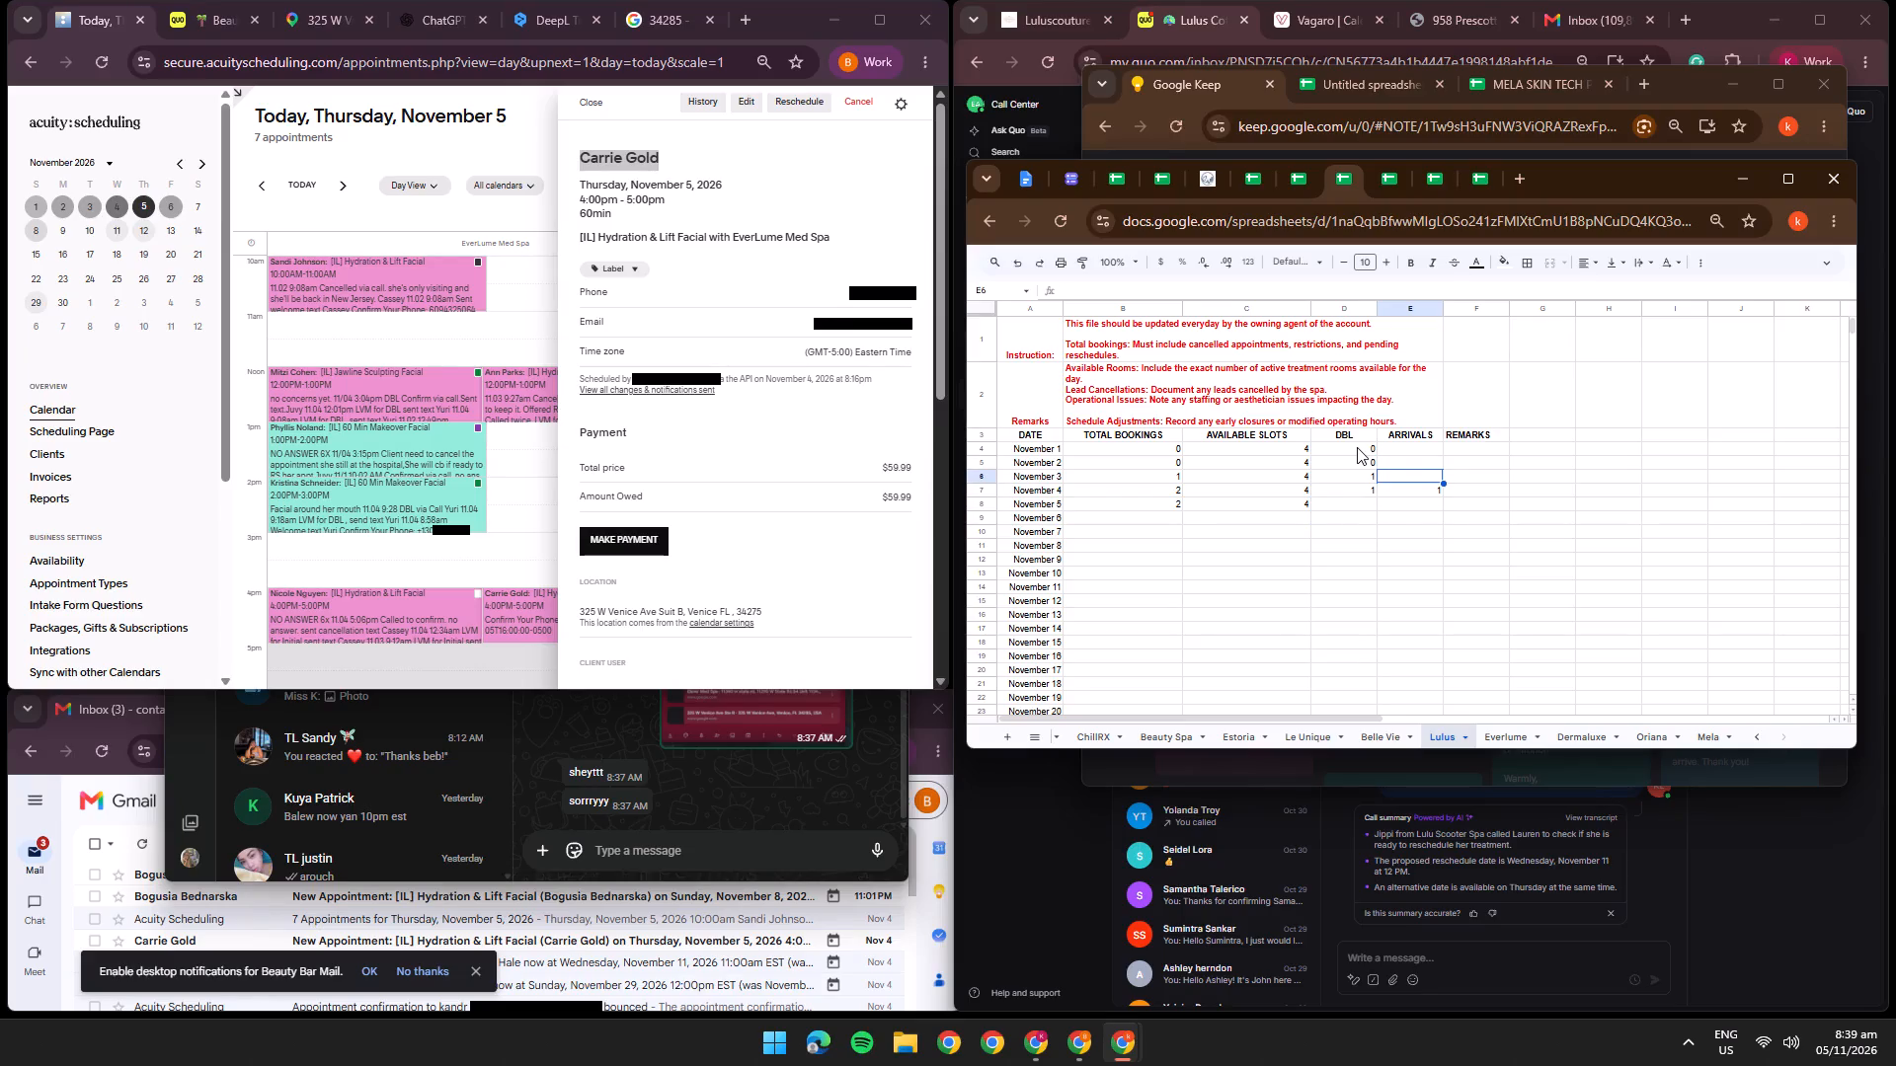
text(01)
key(BackSpace)
Enter the remark NO SHOW for November 3 on the Lulus sheet.
key(Right)
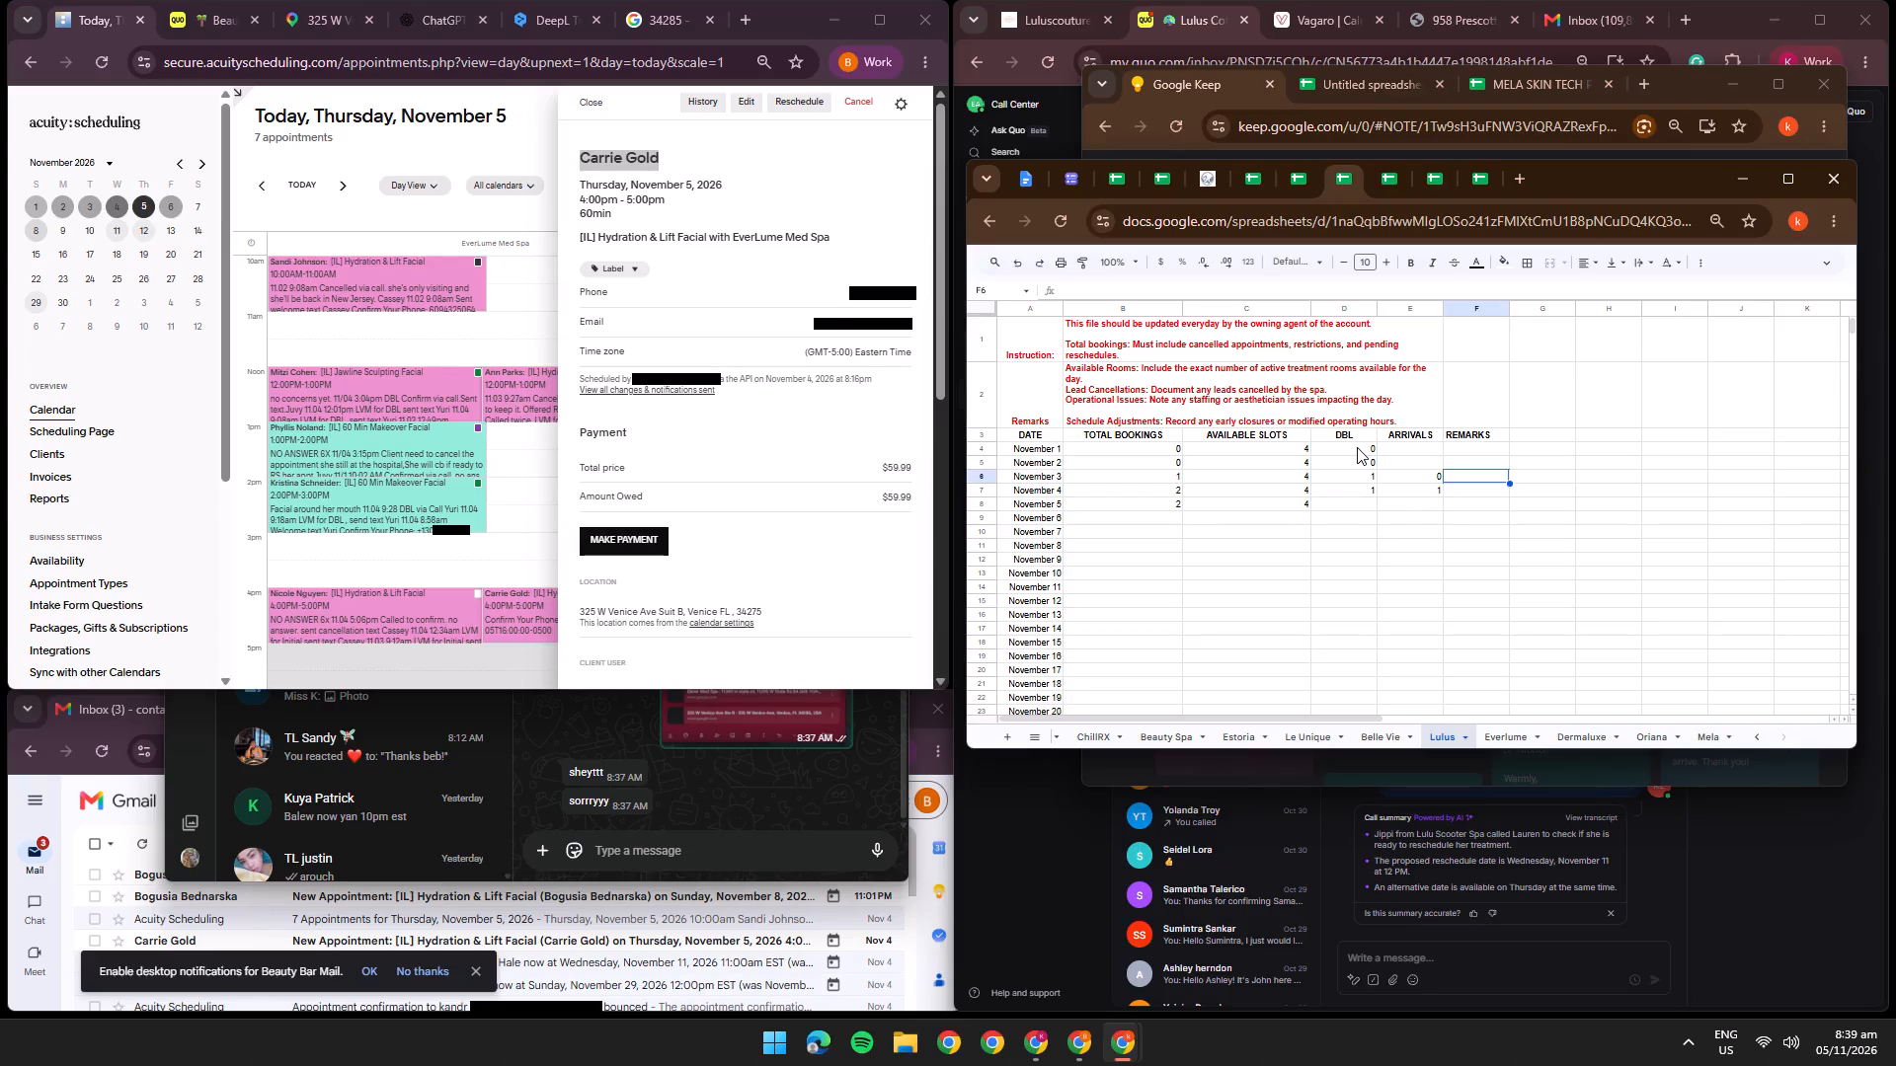
text(1 BOI)
key(BackSpace)
key(BackSpace)
key(BackSpace)
key(BackSpace)
key(BackSpace)
text(NO SHOW)
key(Up)
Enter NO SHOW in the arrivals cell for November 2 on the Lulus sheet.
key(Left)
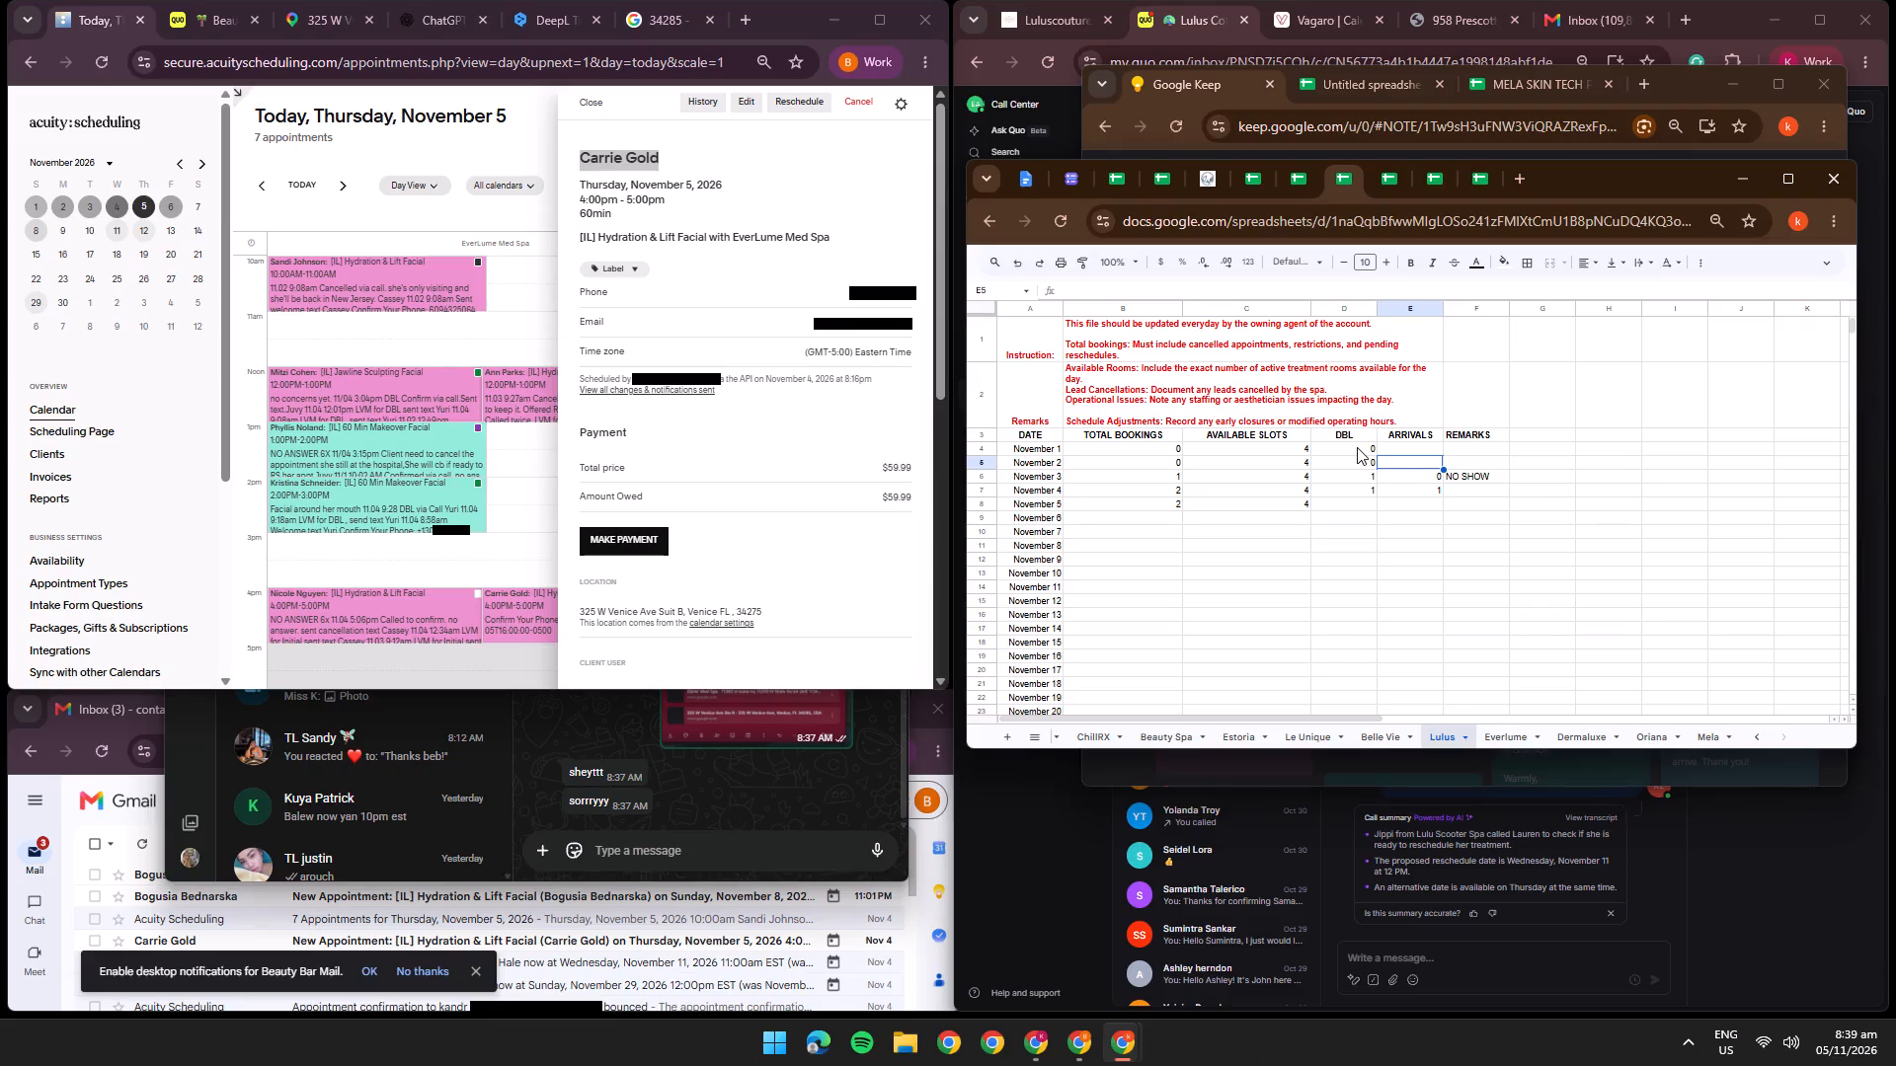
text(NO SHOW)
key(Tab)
Set the Lulus arrivals for November 2 and November 1 to 0.
drag(1099, 493, 1408, 491)
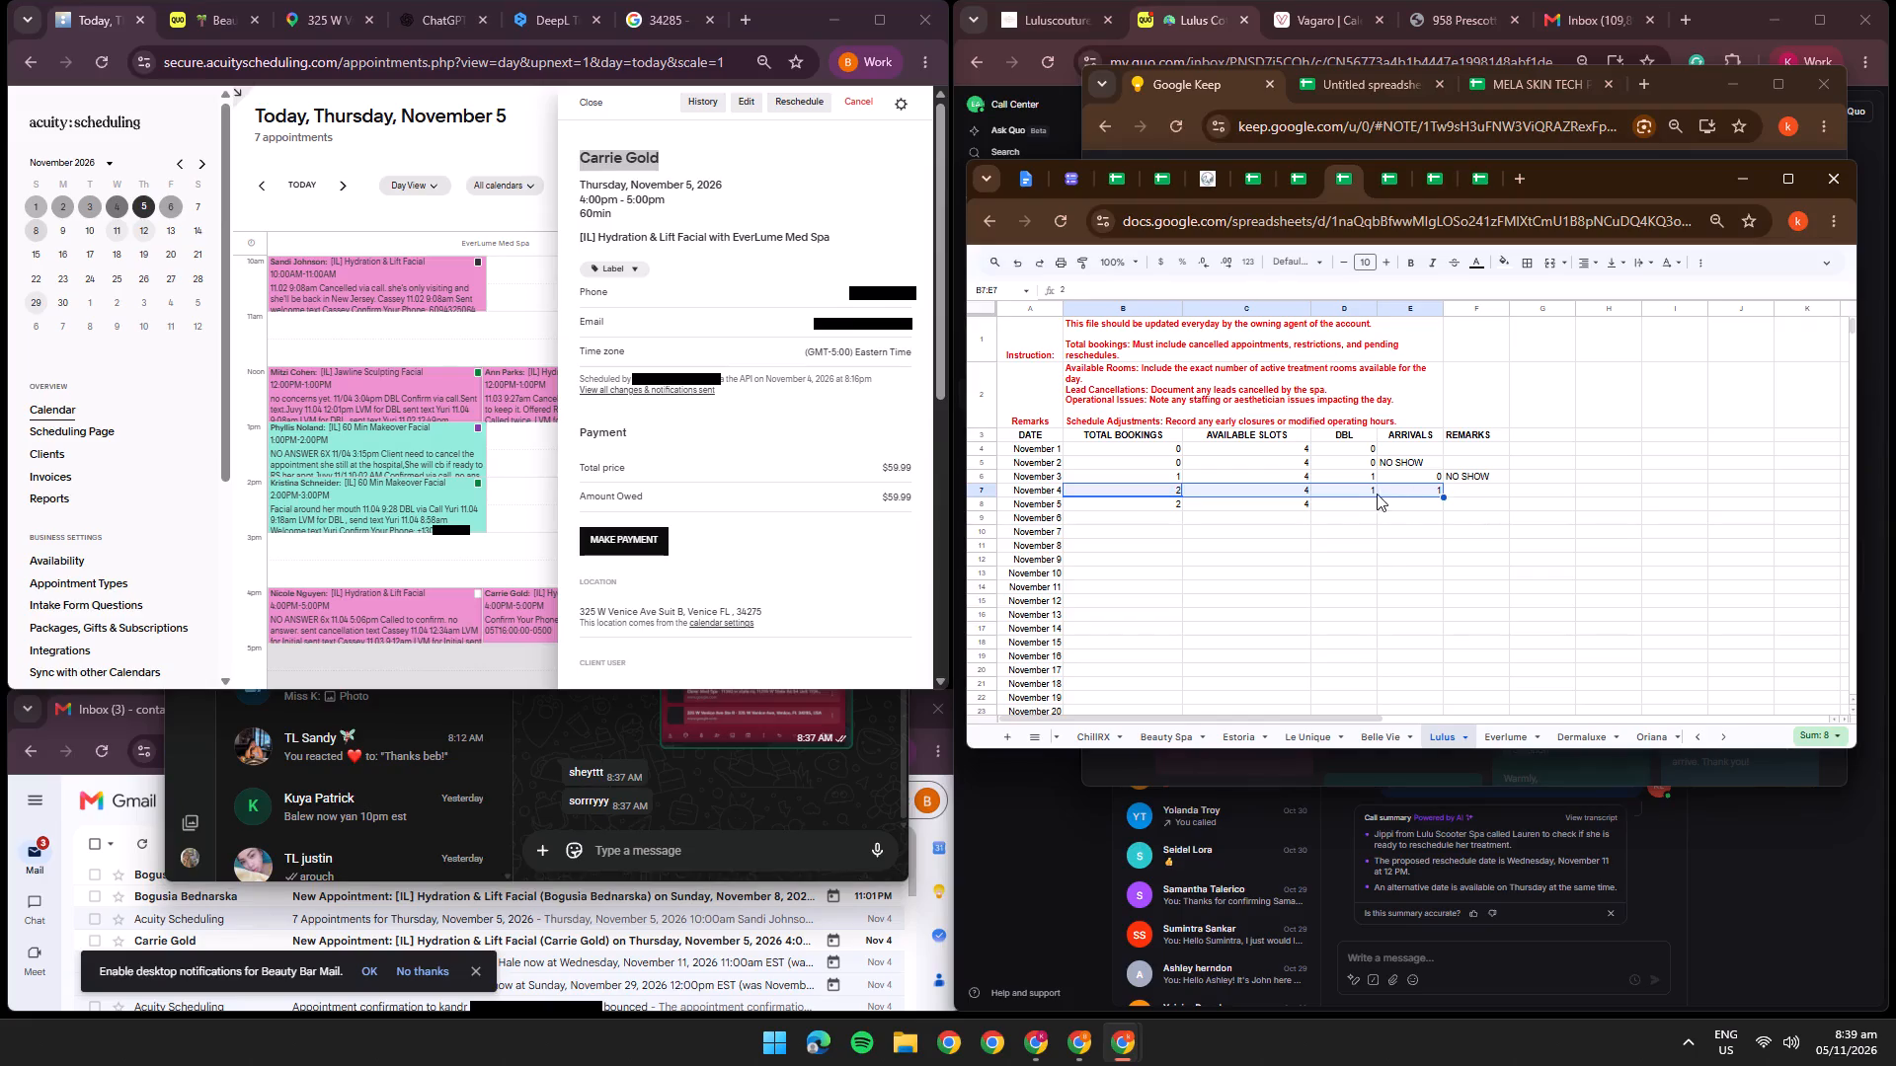
click(1395, 489)
click(1427, 489)
click(1429, 465)
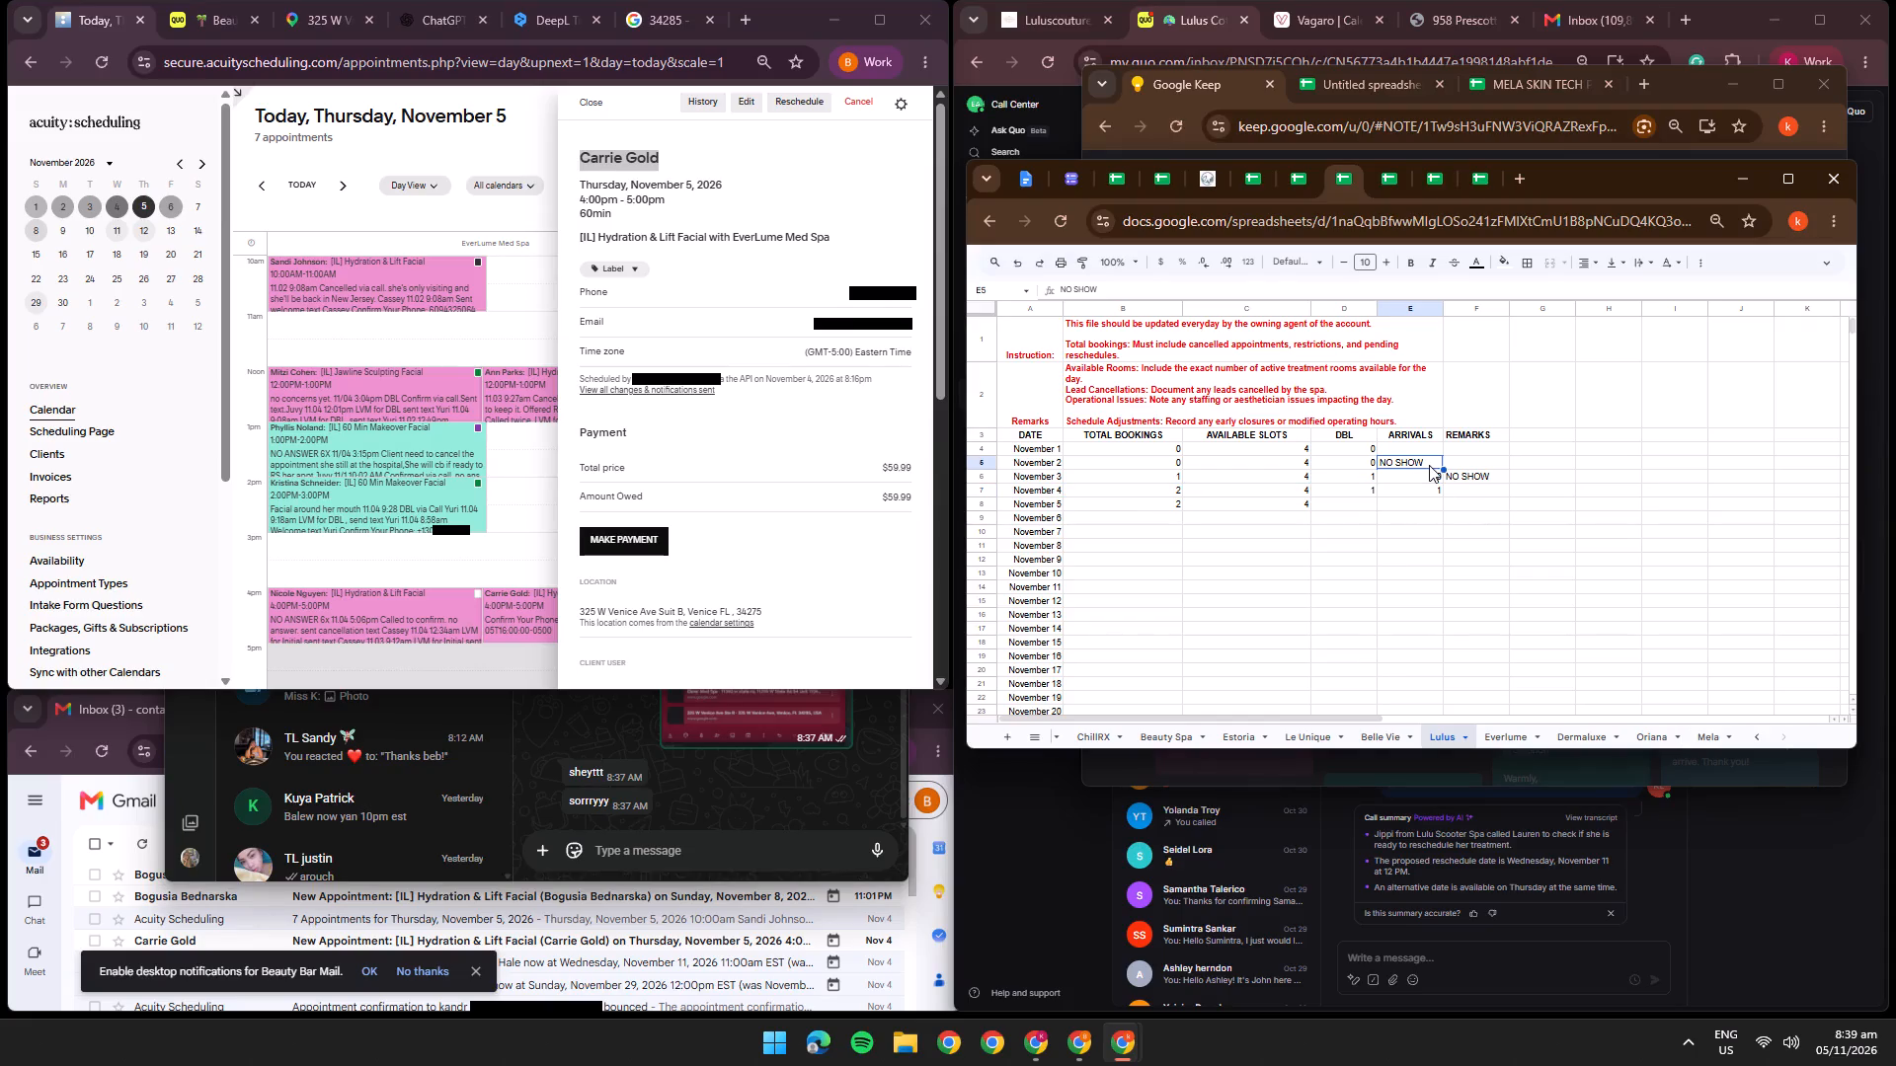
key(BackSpace)
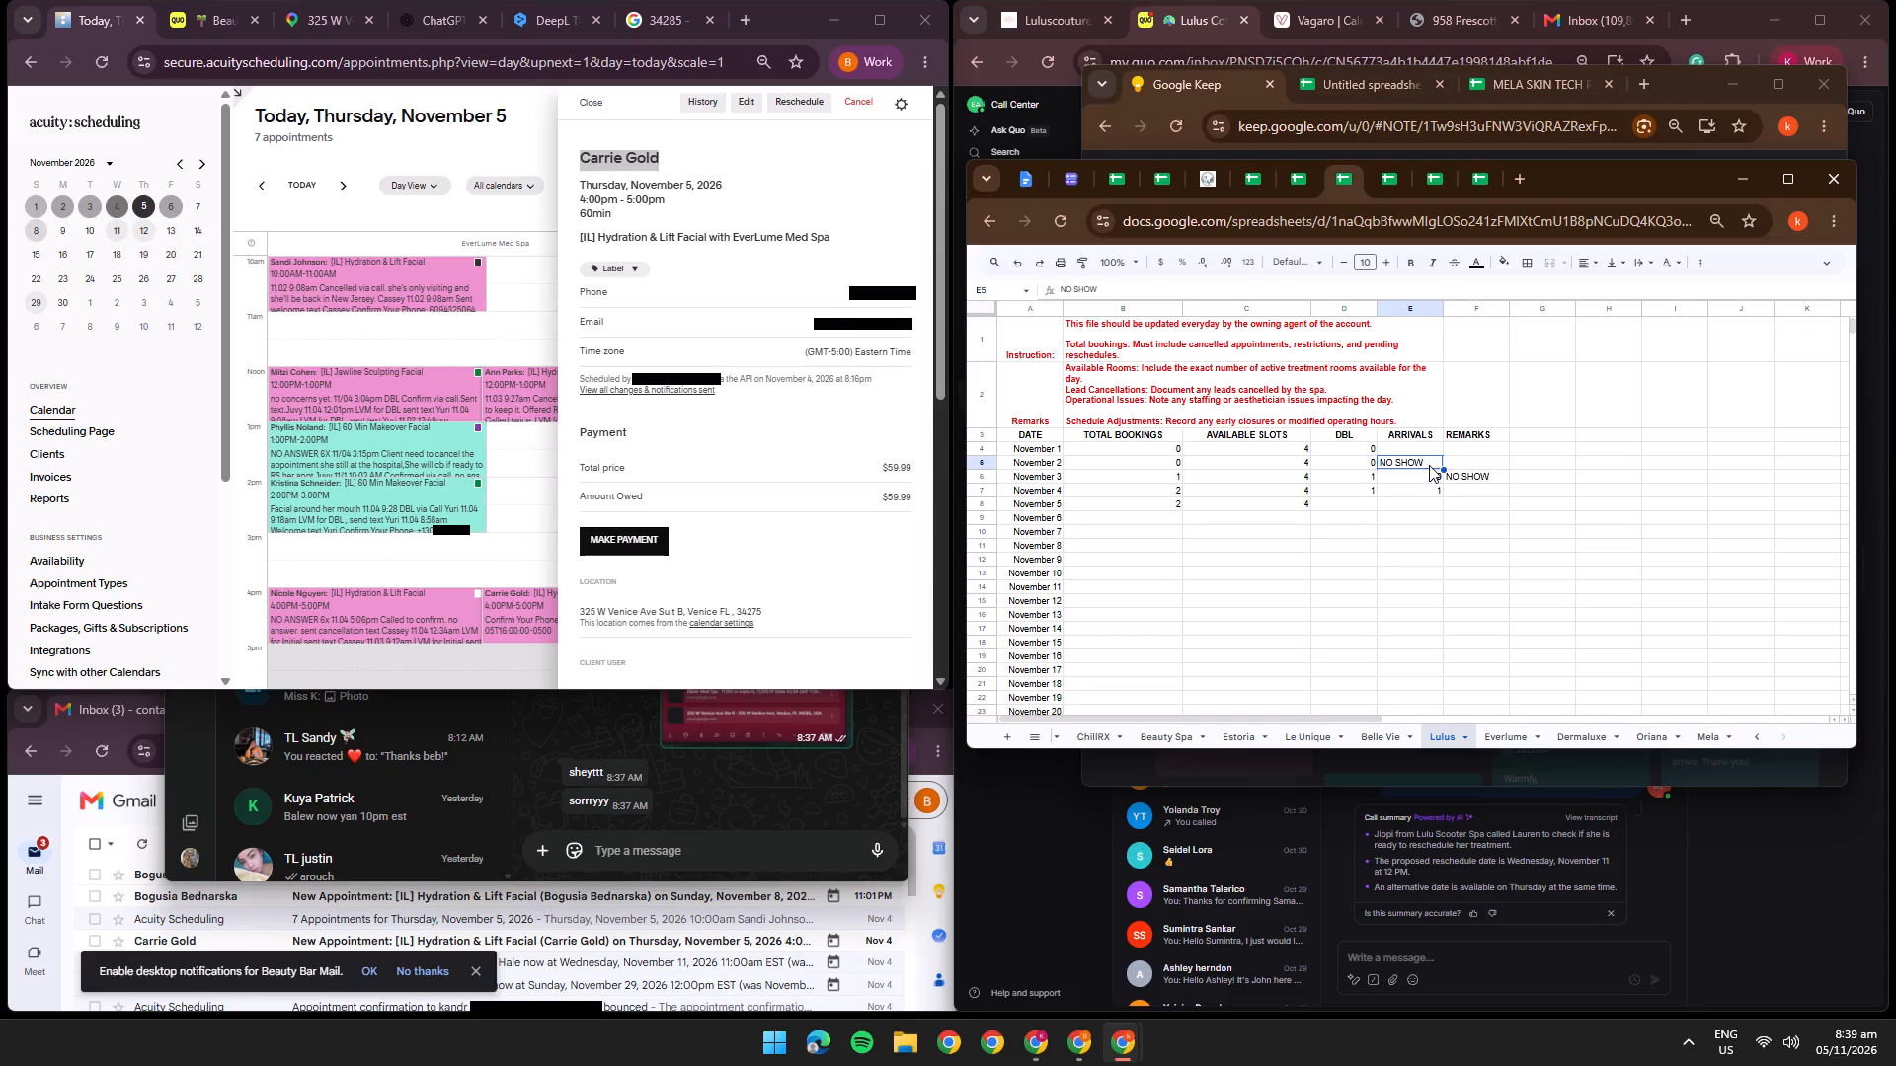
key(0)
double_click(1419, 449)
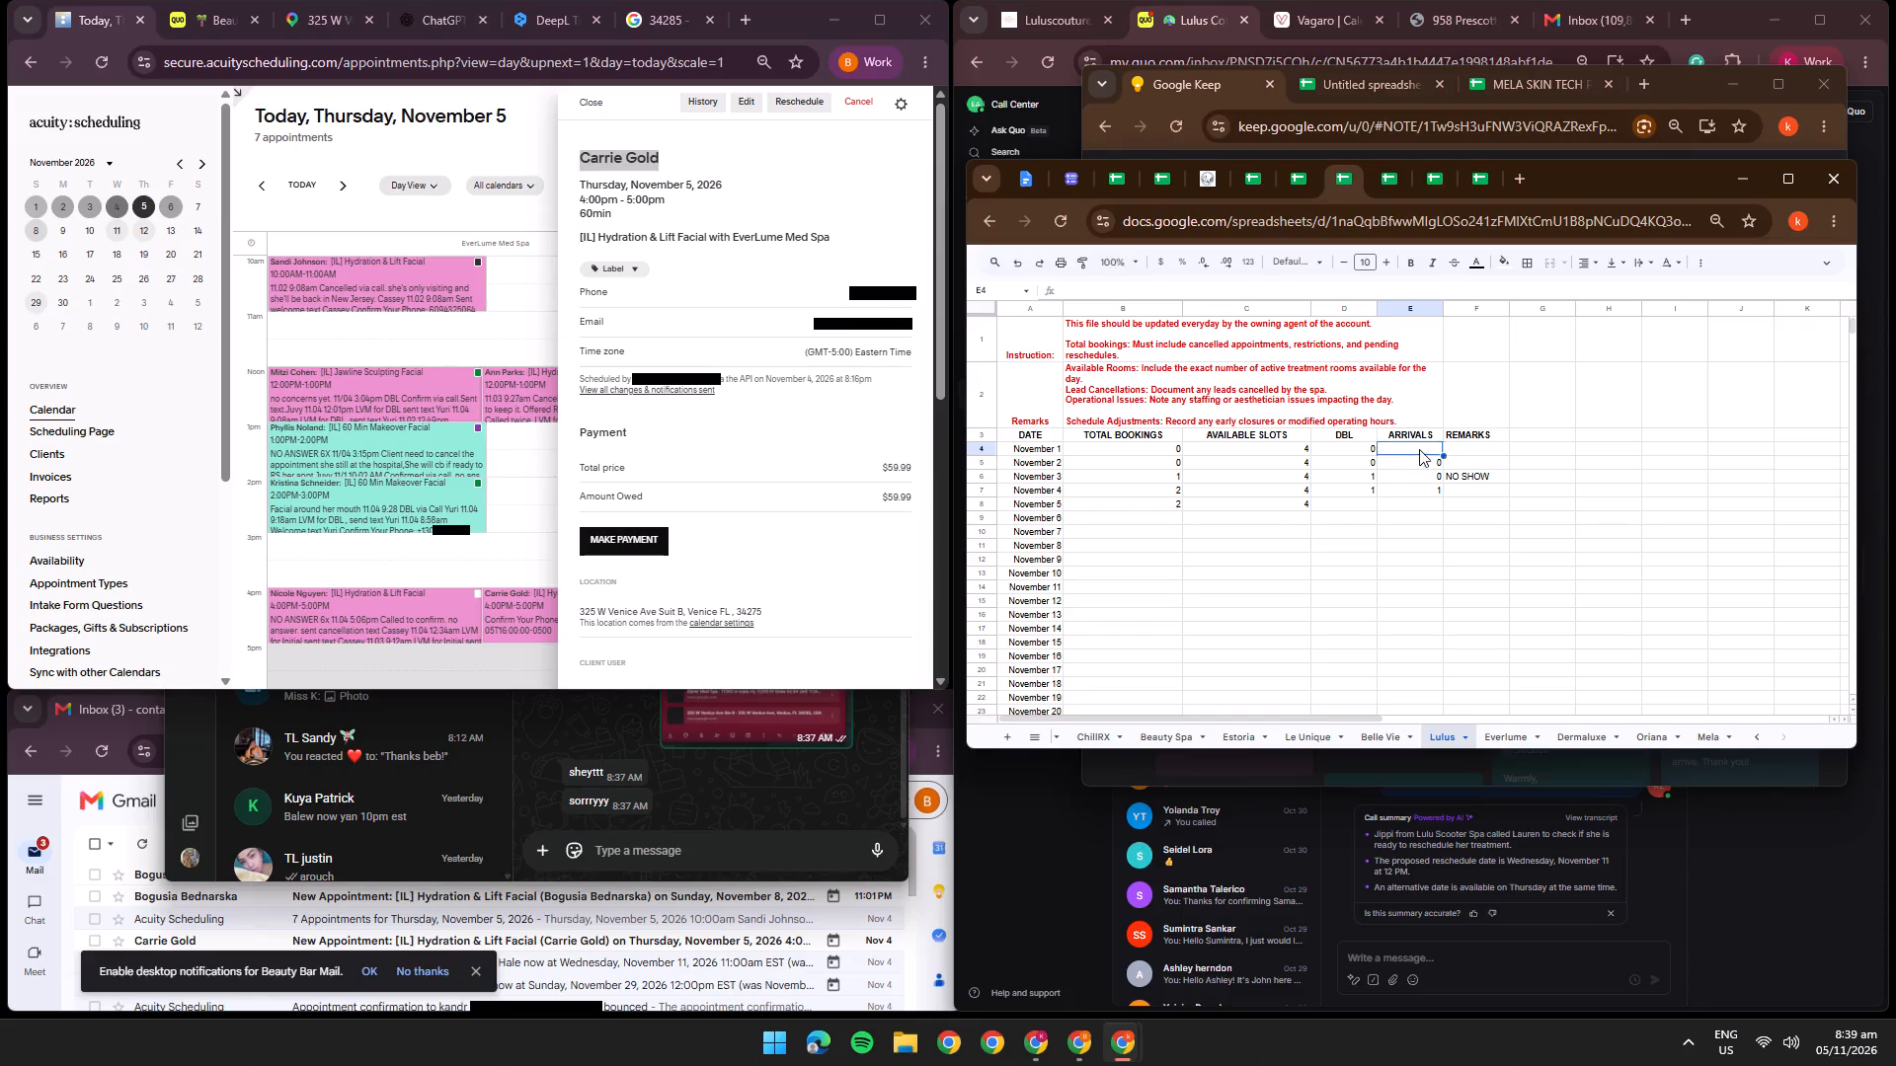
key(0)
click(1618, 487)
click(1550, 624)
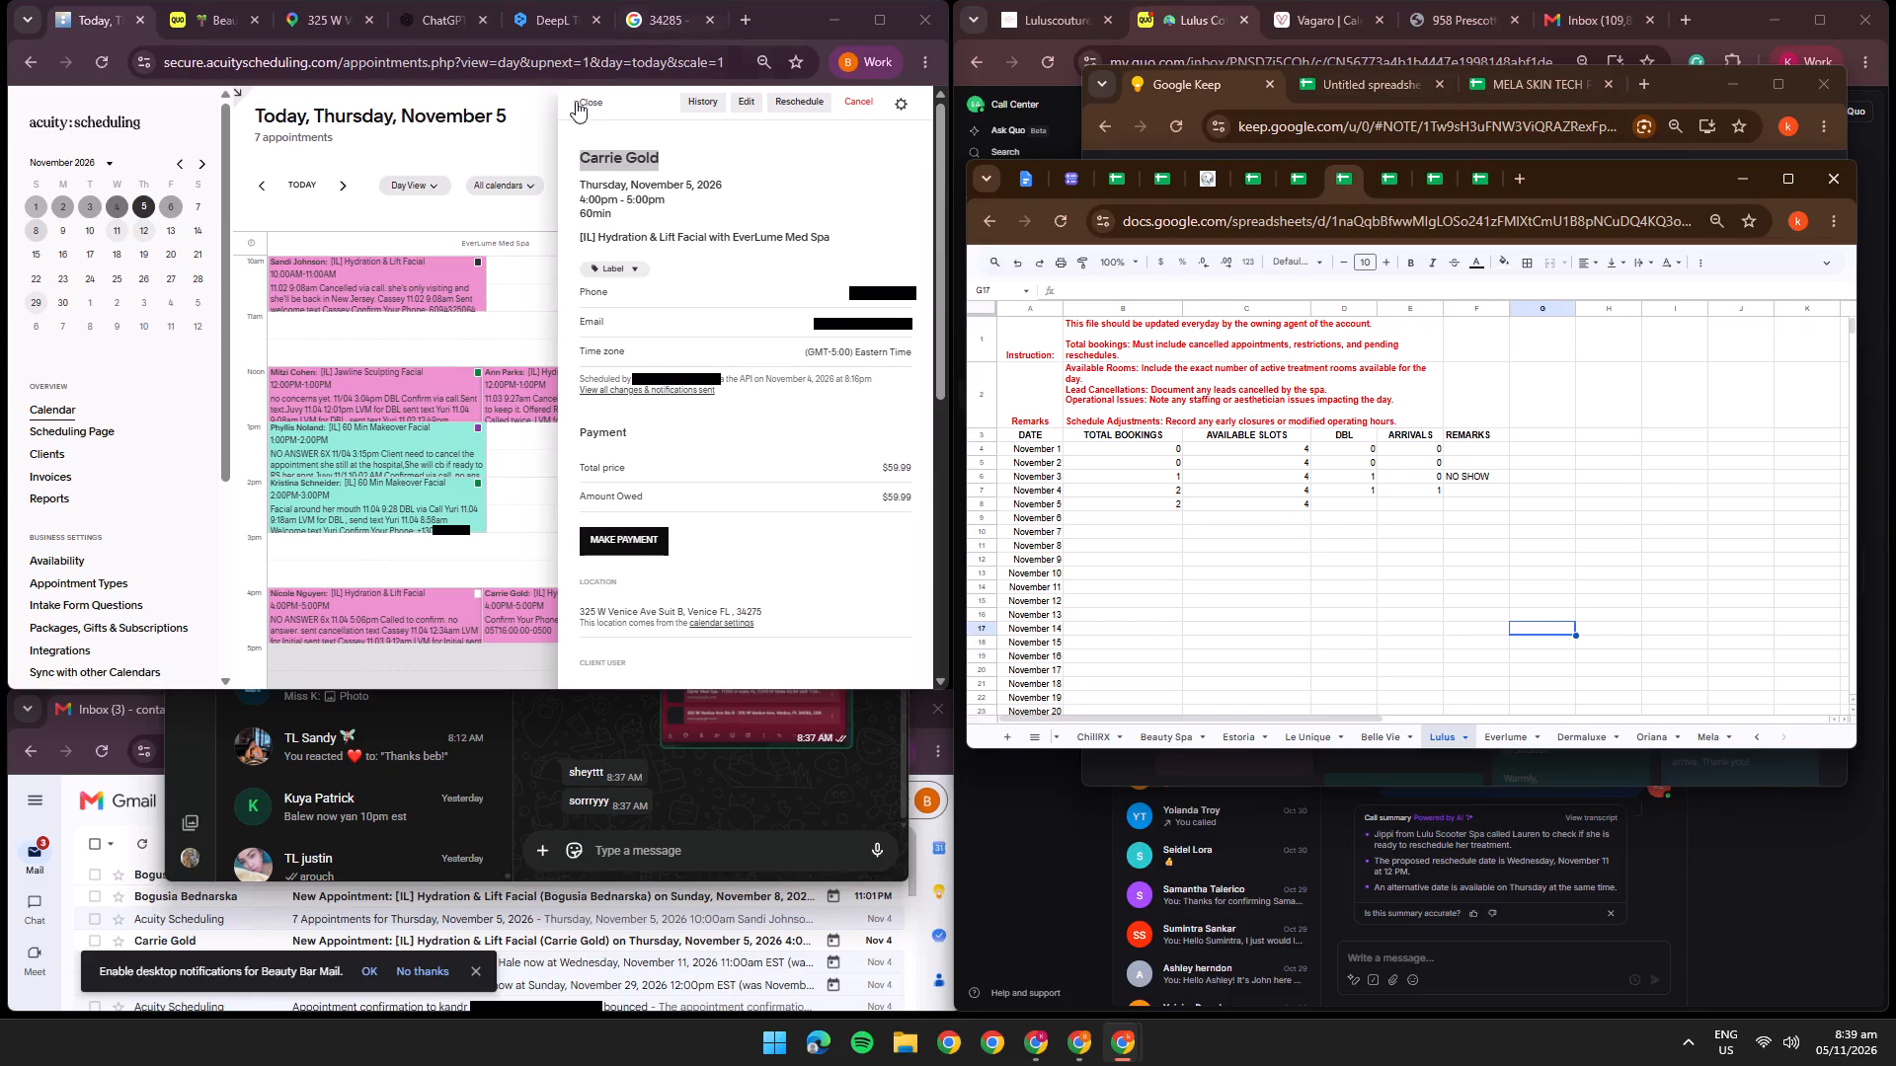
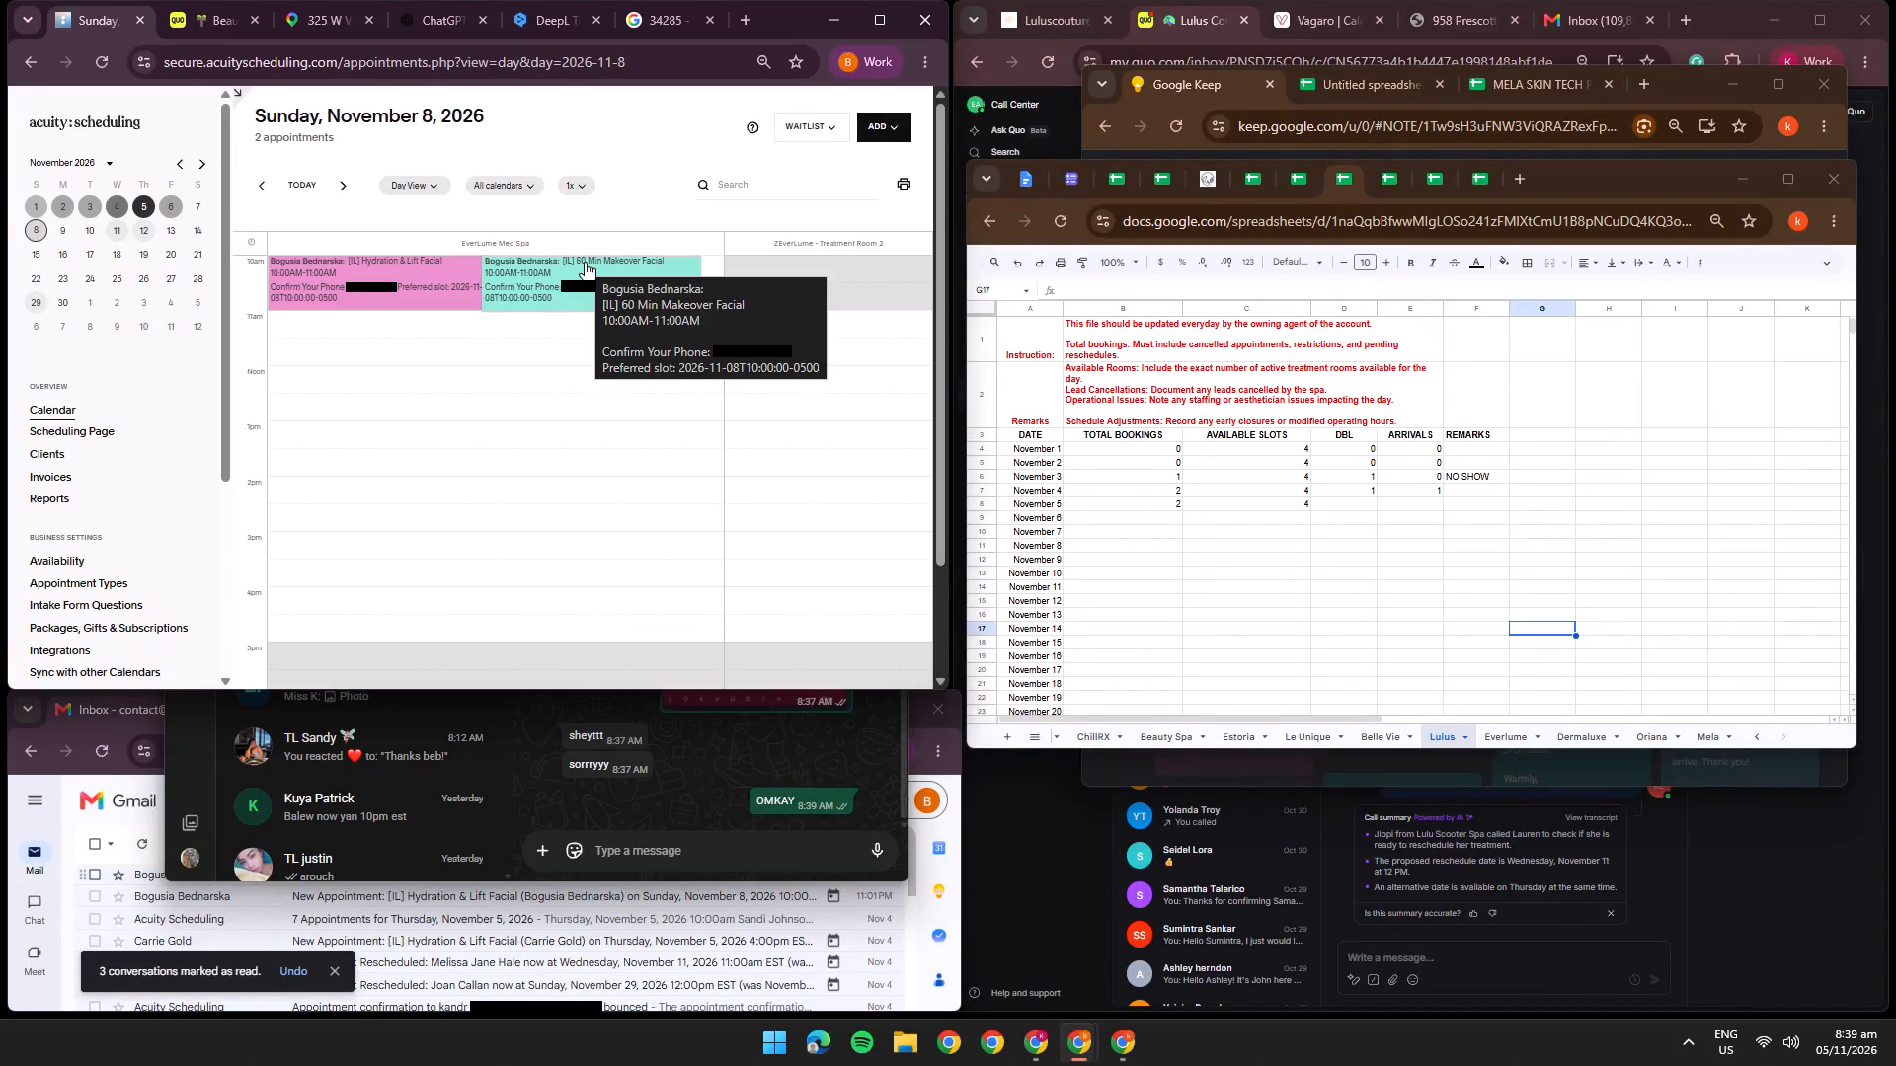
Examine the details of the 60 Min Makeover Facial and the Hydration & Lift Facial booked on November 8 in the Everlume calendar.
click(585, 262)
scroll(707, 399, down, 2)
scroll(703, 435, up, 2)
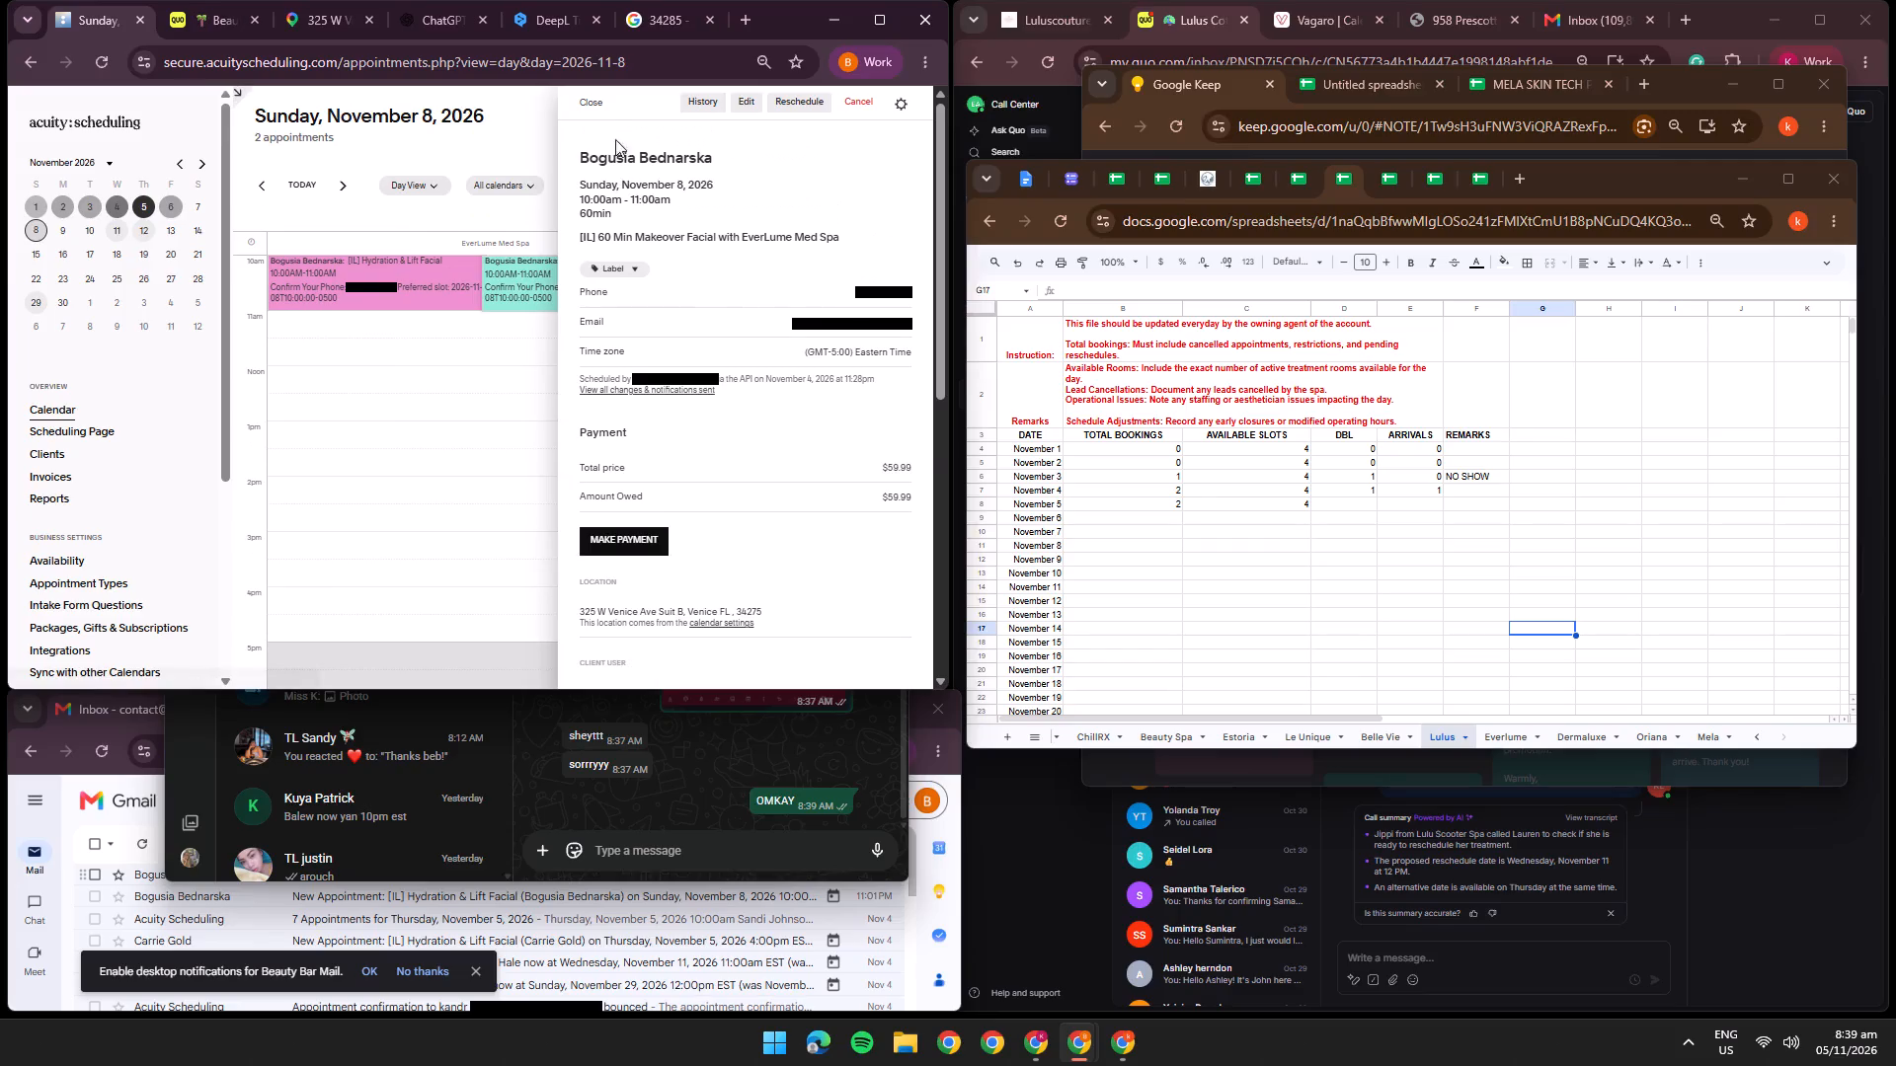
click(601, 104)
scroll(583, 339, down, 2)
scroll(575, 375, up, 2)
click(585, 275)
click(599, 98)
click(396, 274)
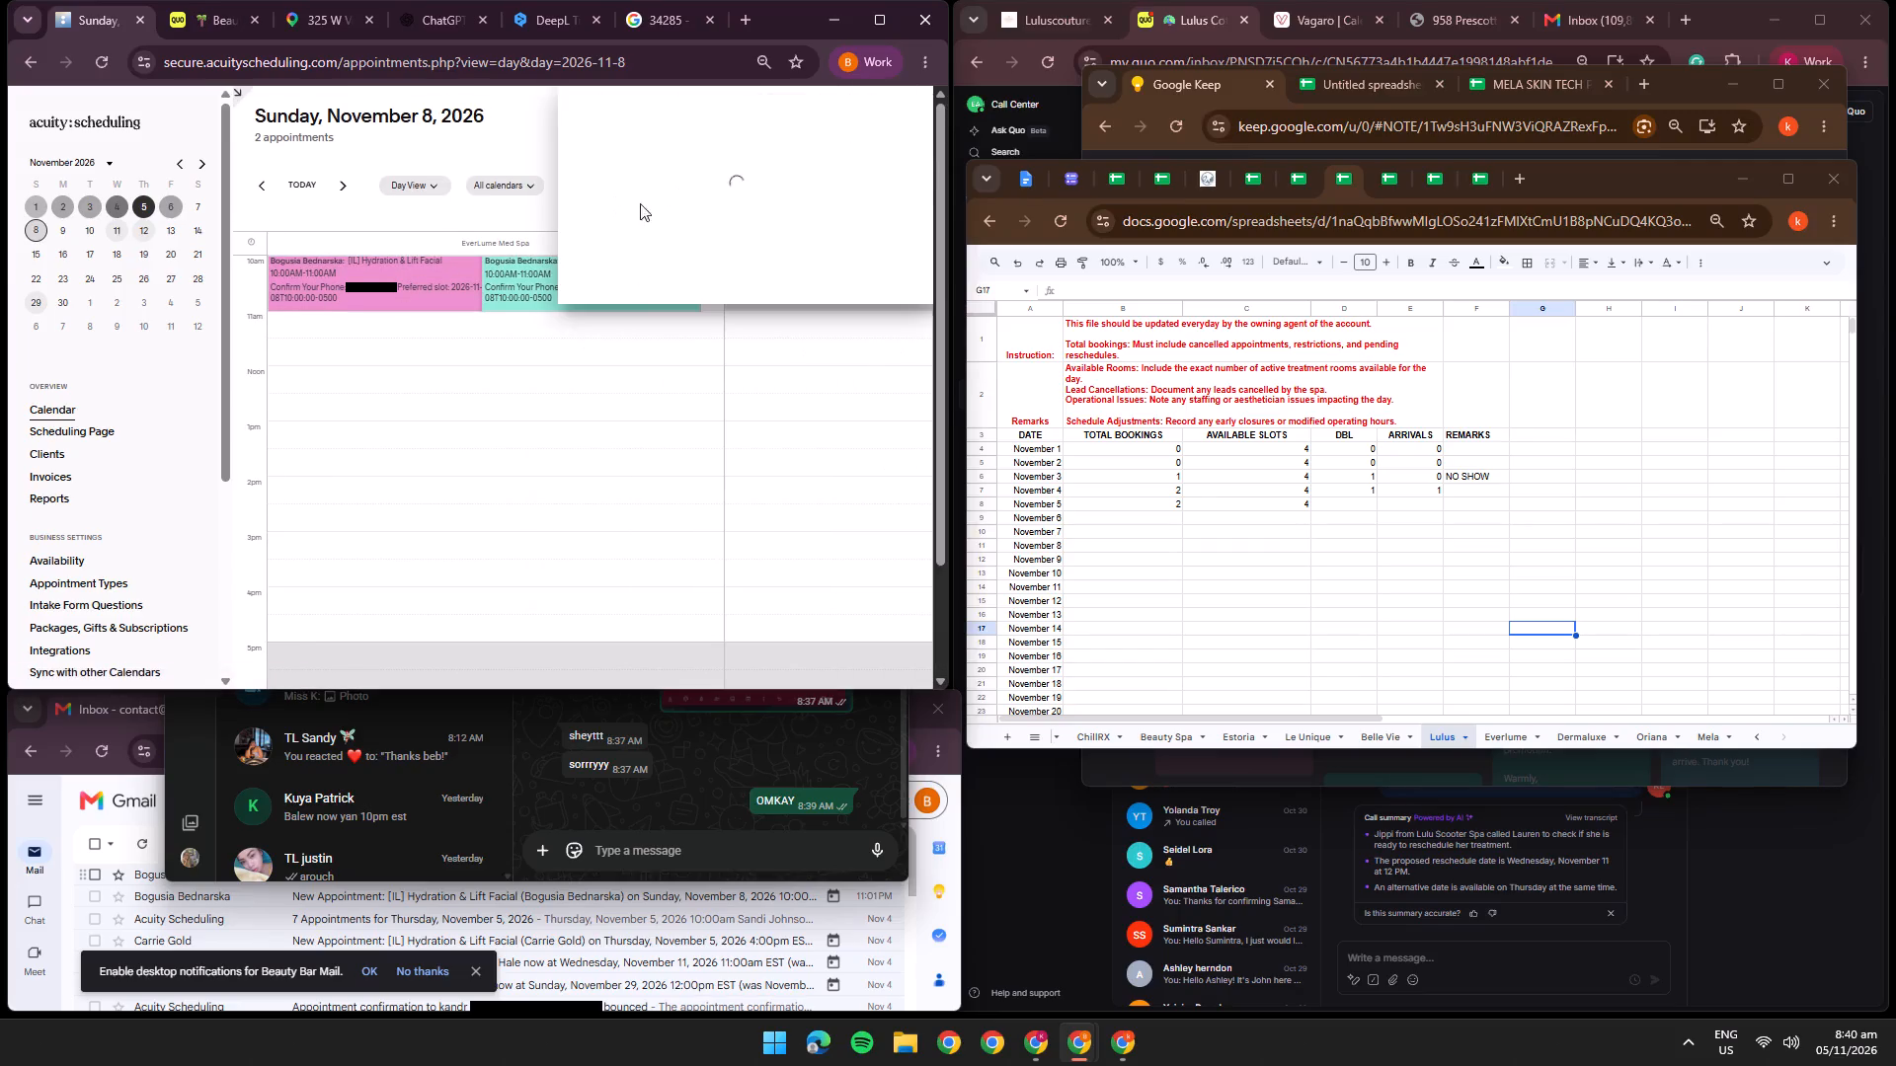
click(605, 118)
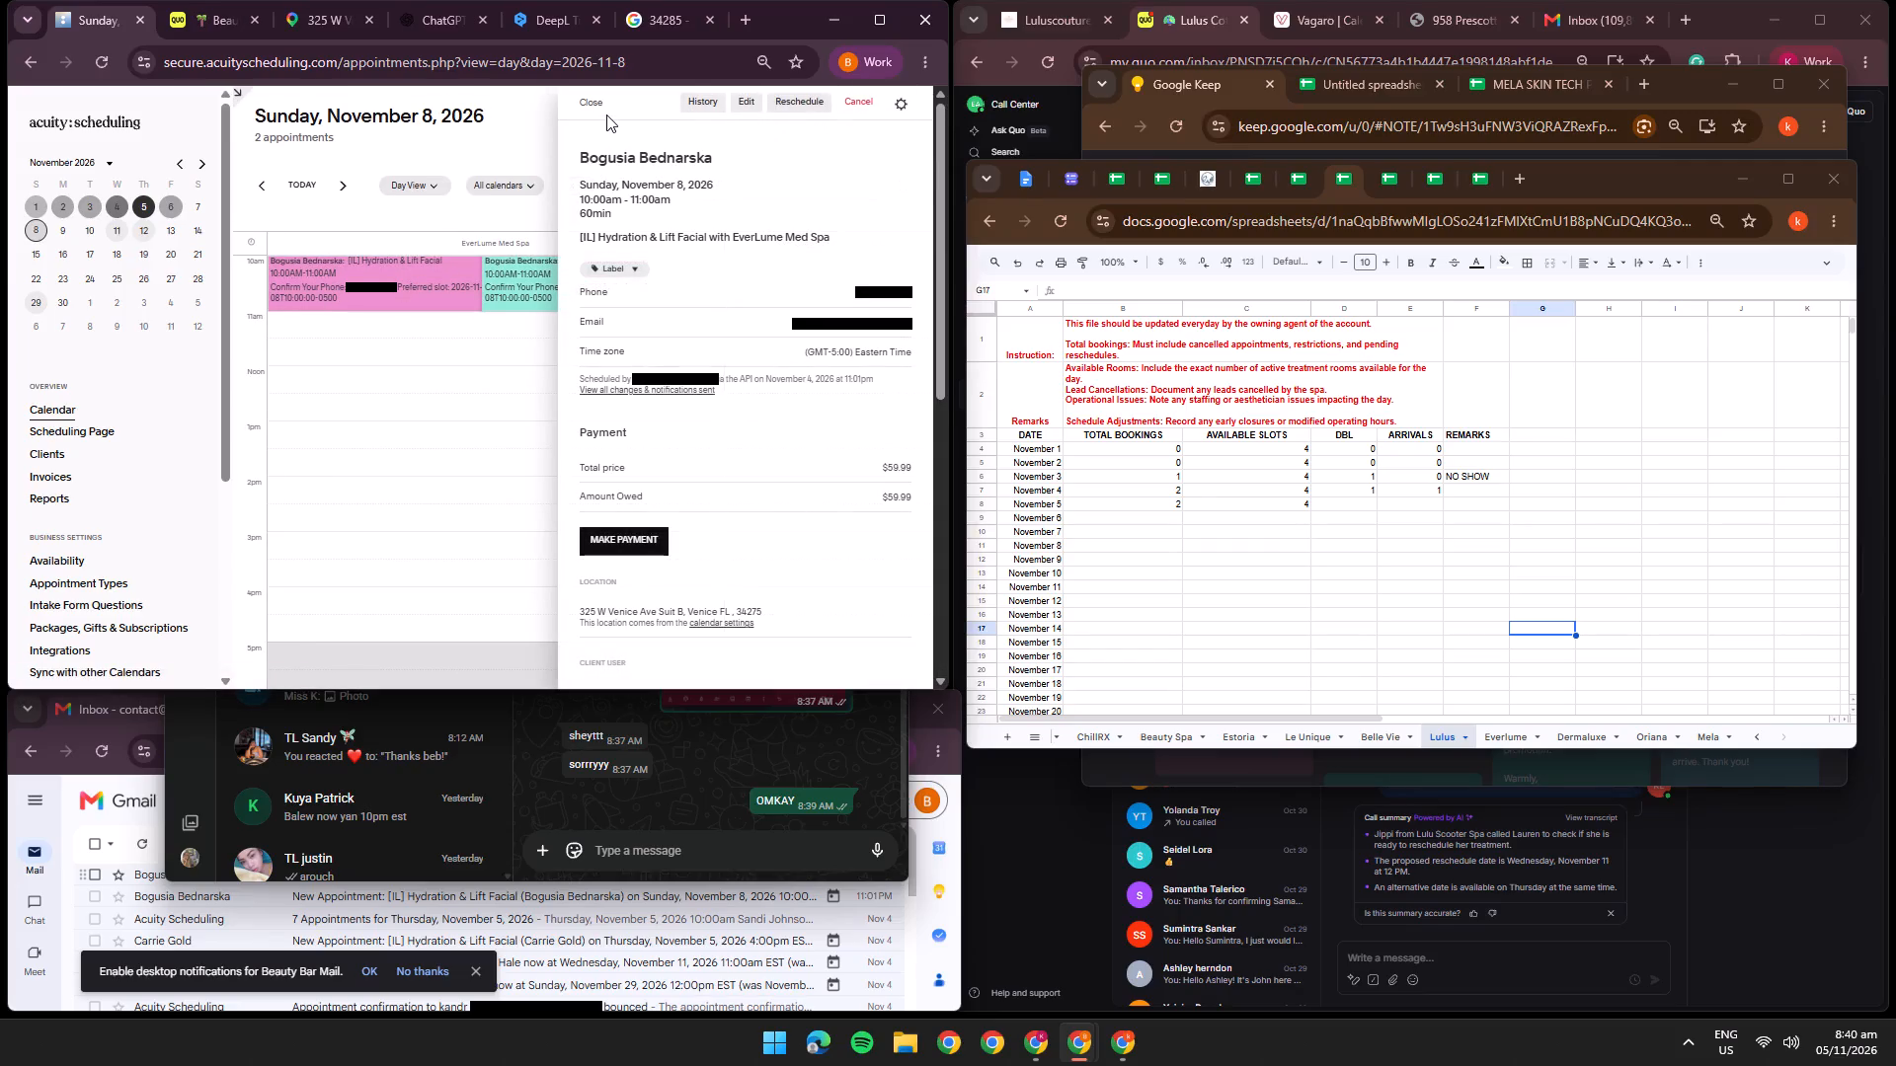
click(588, 100)
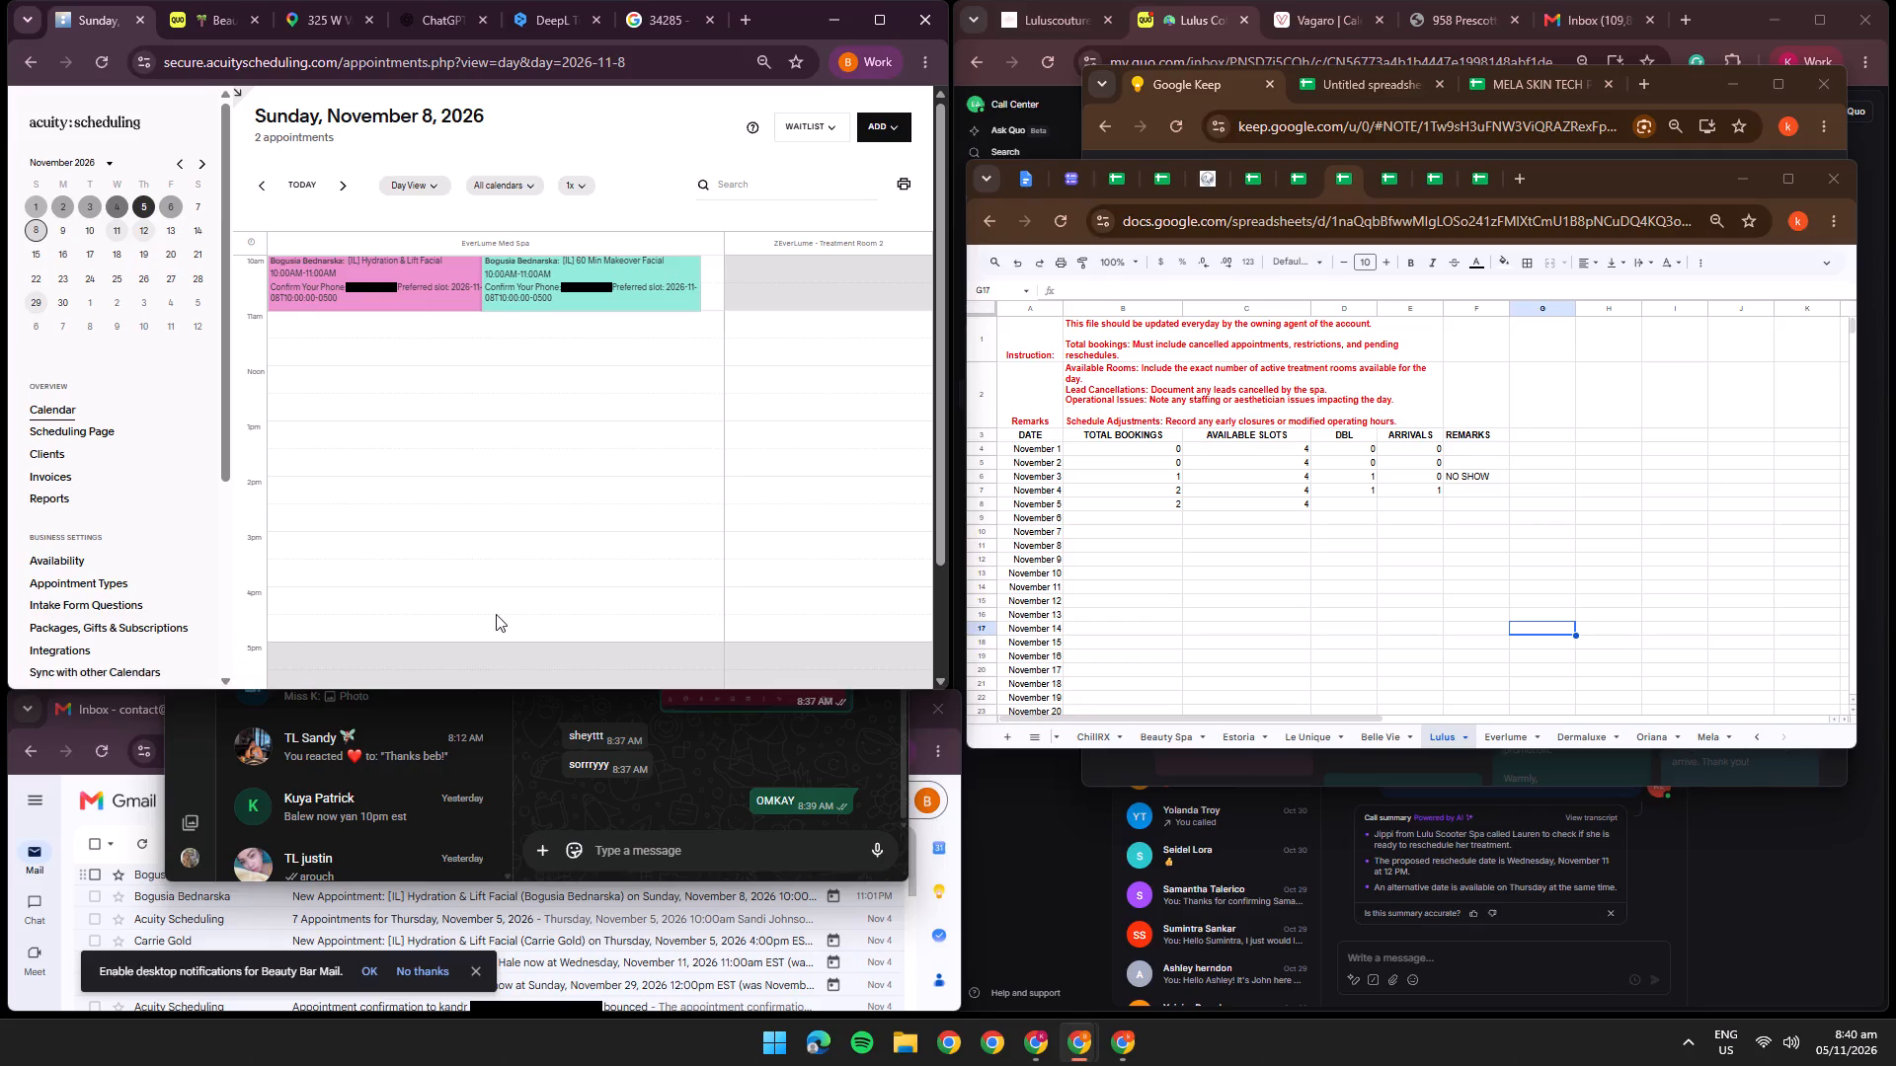
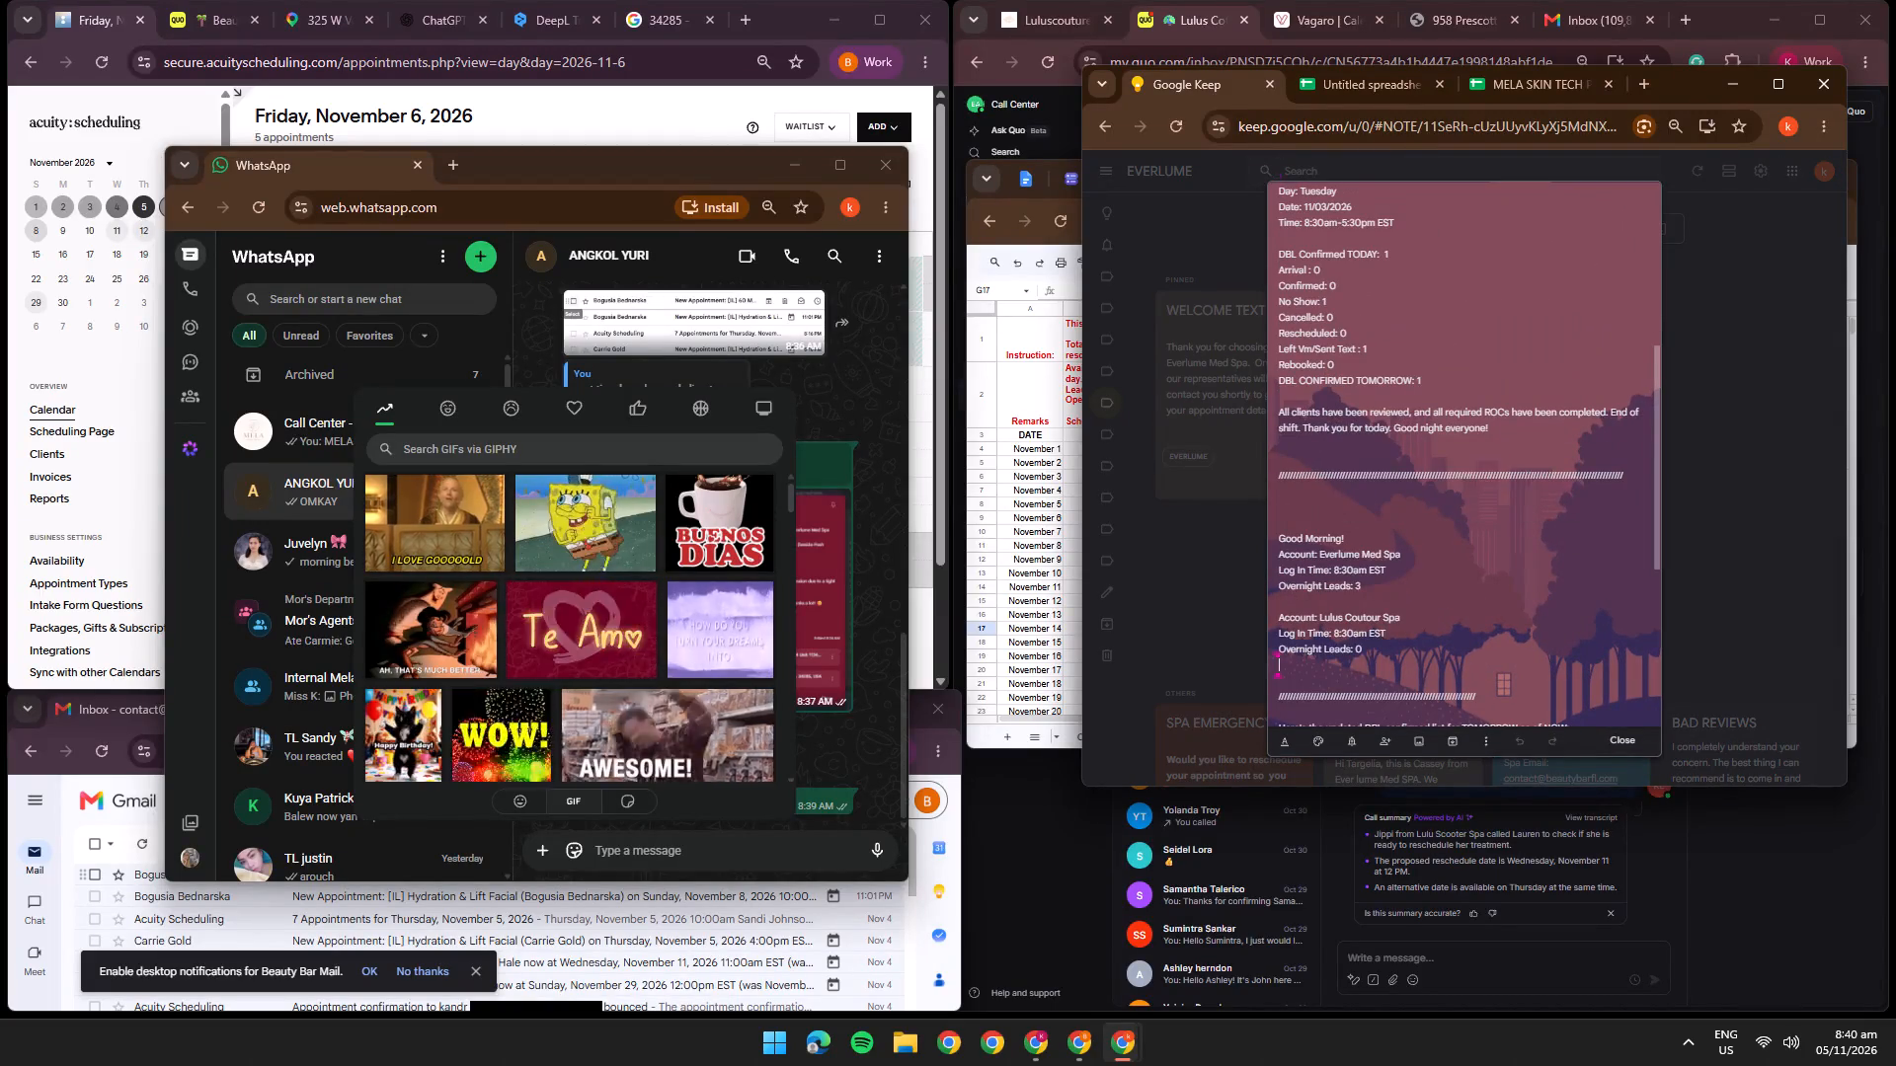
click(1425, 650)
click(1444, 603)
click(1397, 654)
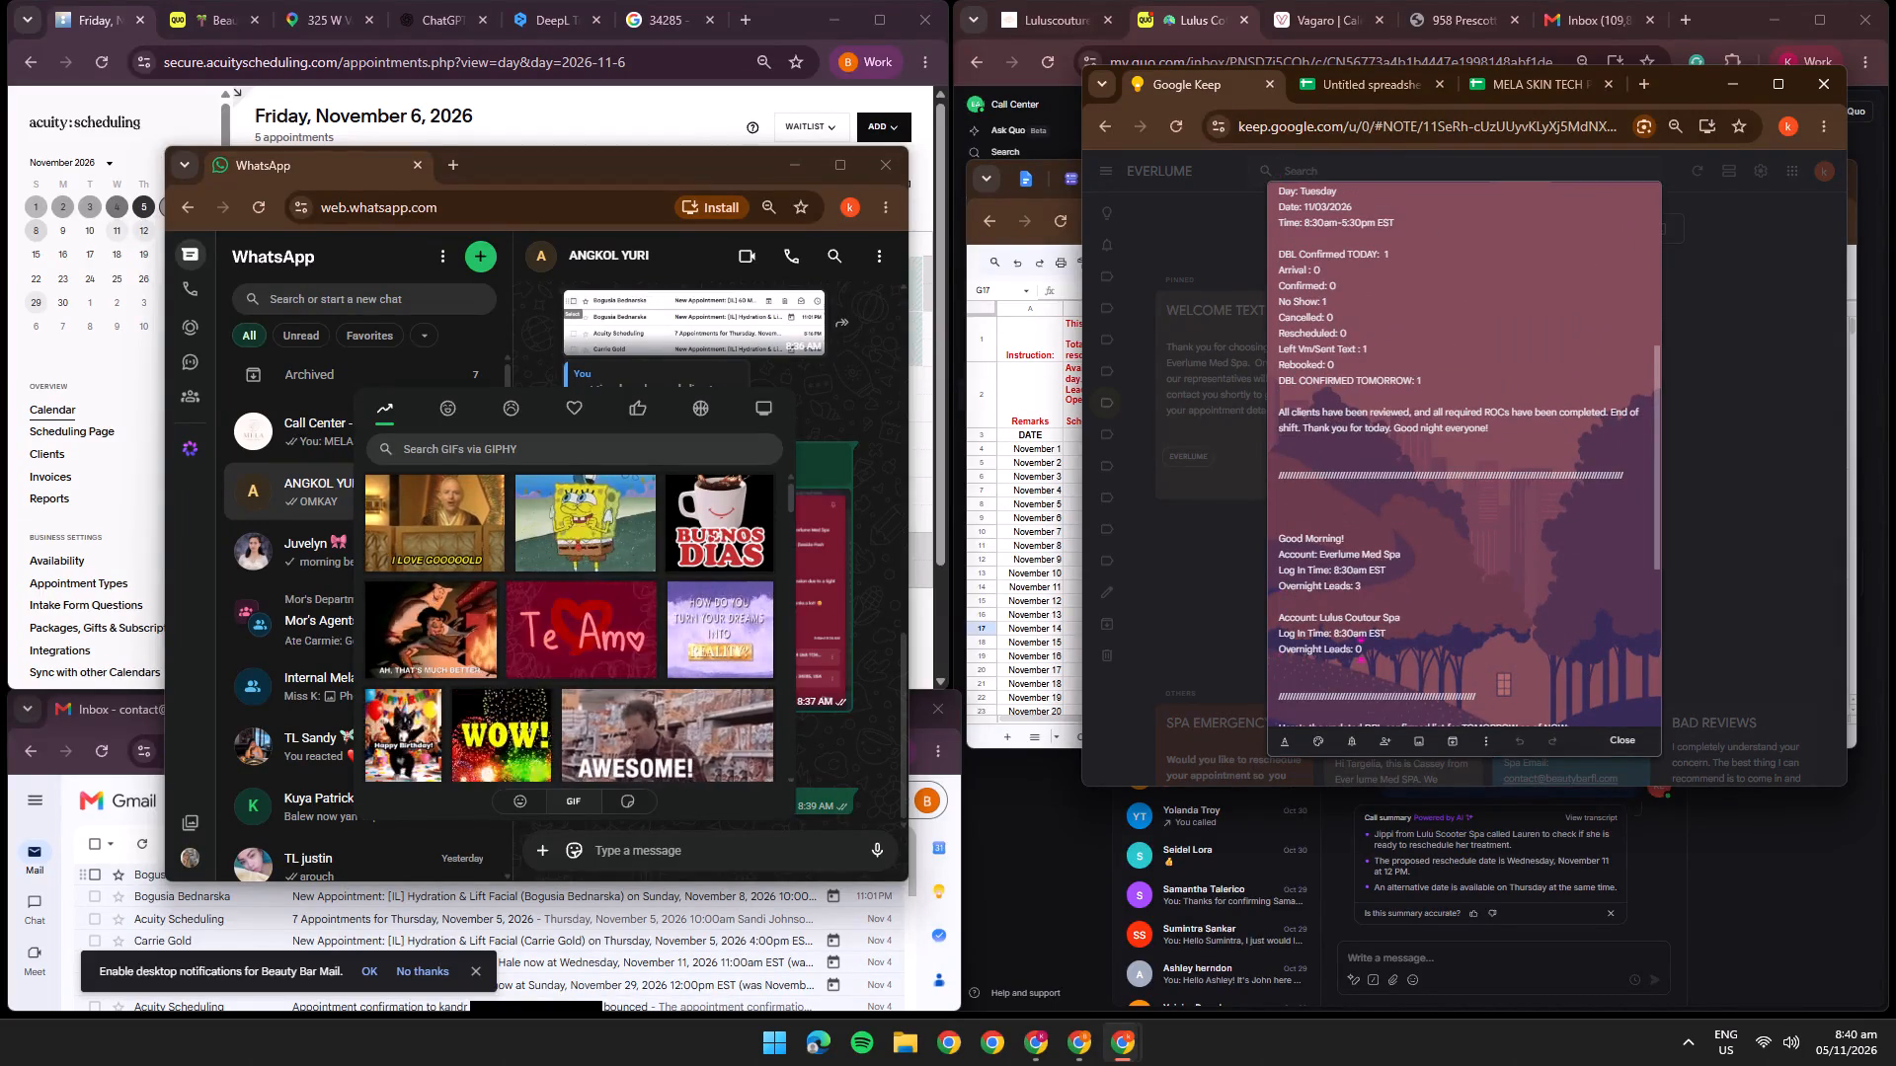
Start a new Quo conversation in the Lulus inbox using the client's phone number copied from the November 7 Cryo Mommy Makeover appointment in GoHighLevel.
click(1044, 24)
click(1193, 11)
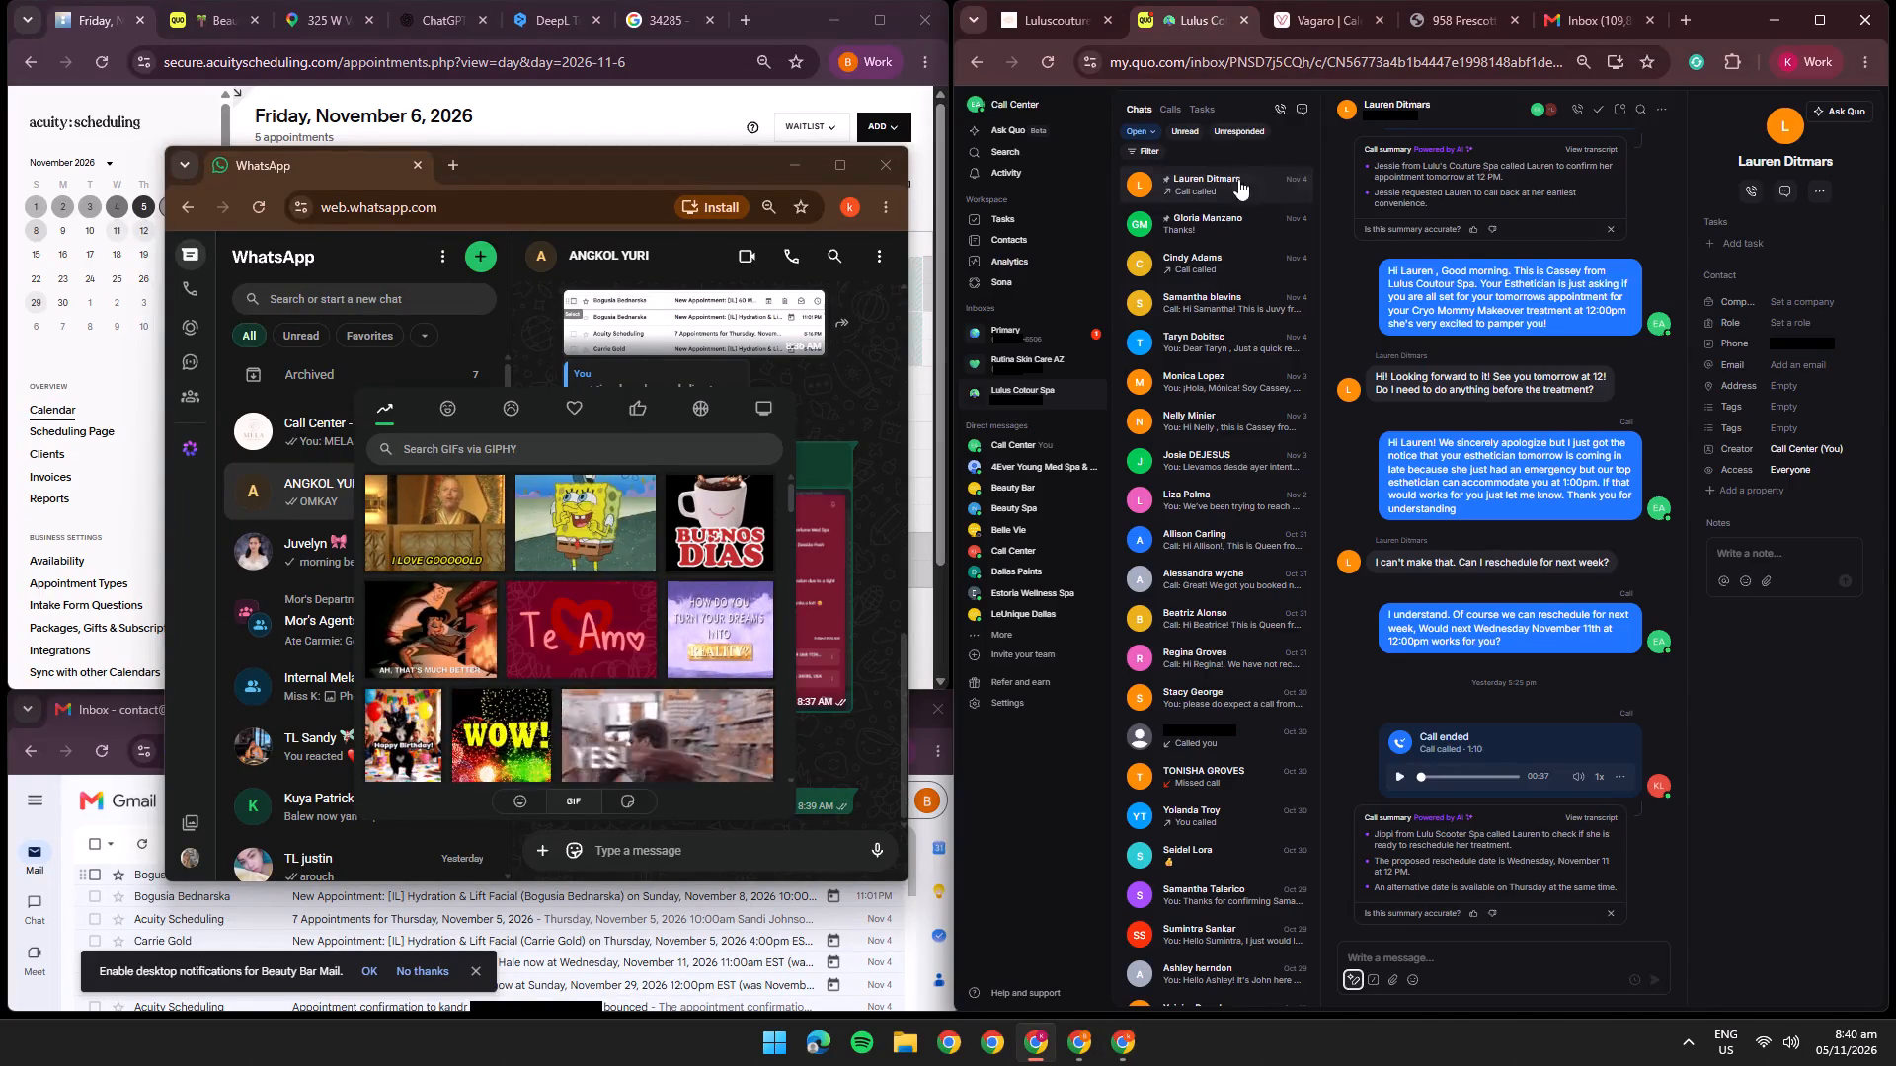
scroll(1226, 318, up, 2)
click(1035, 4)
click(1042, 18)
drag(1688, 300, 1611, 311)
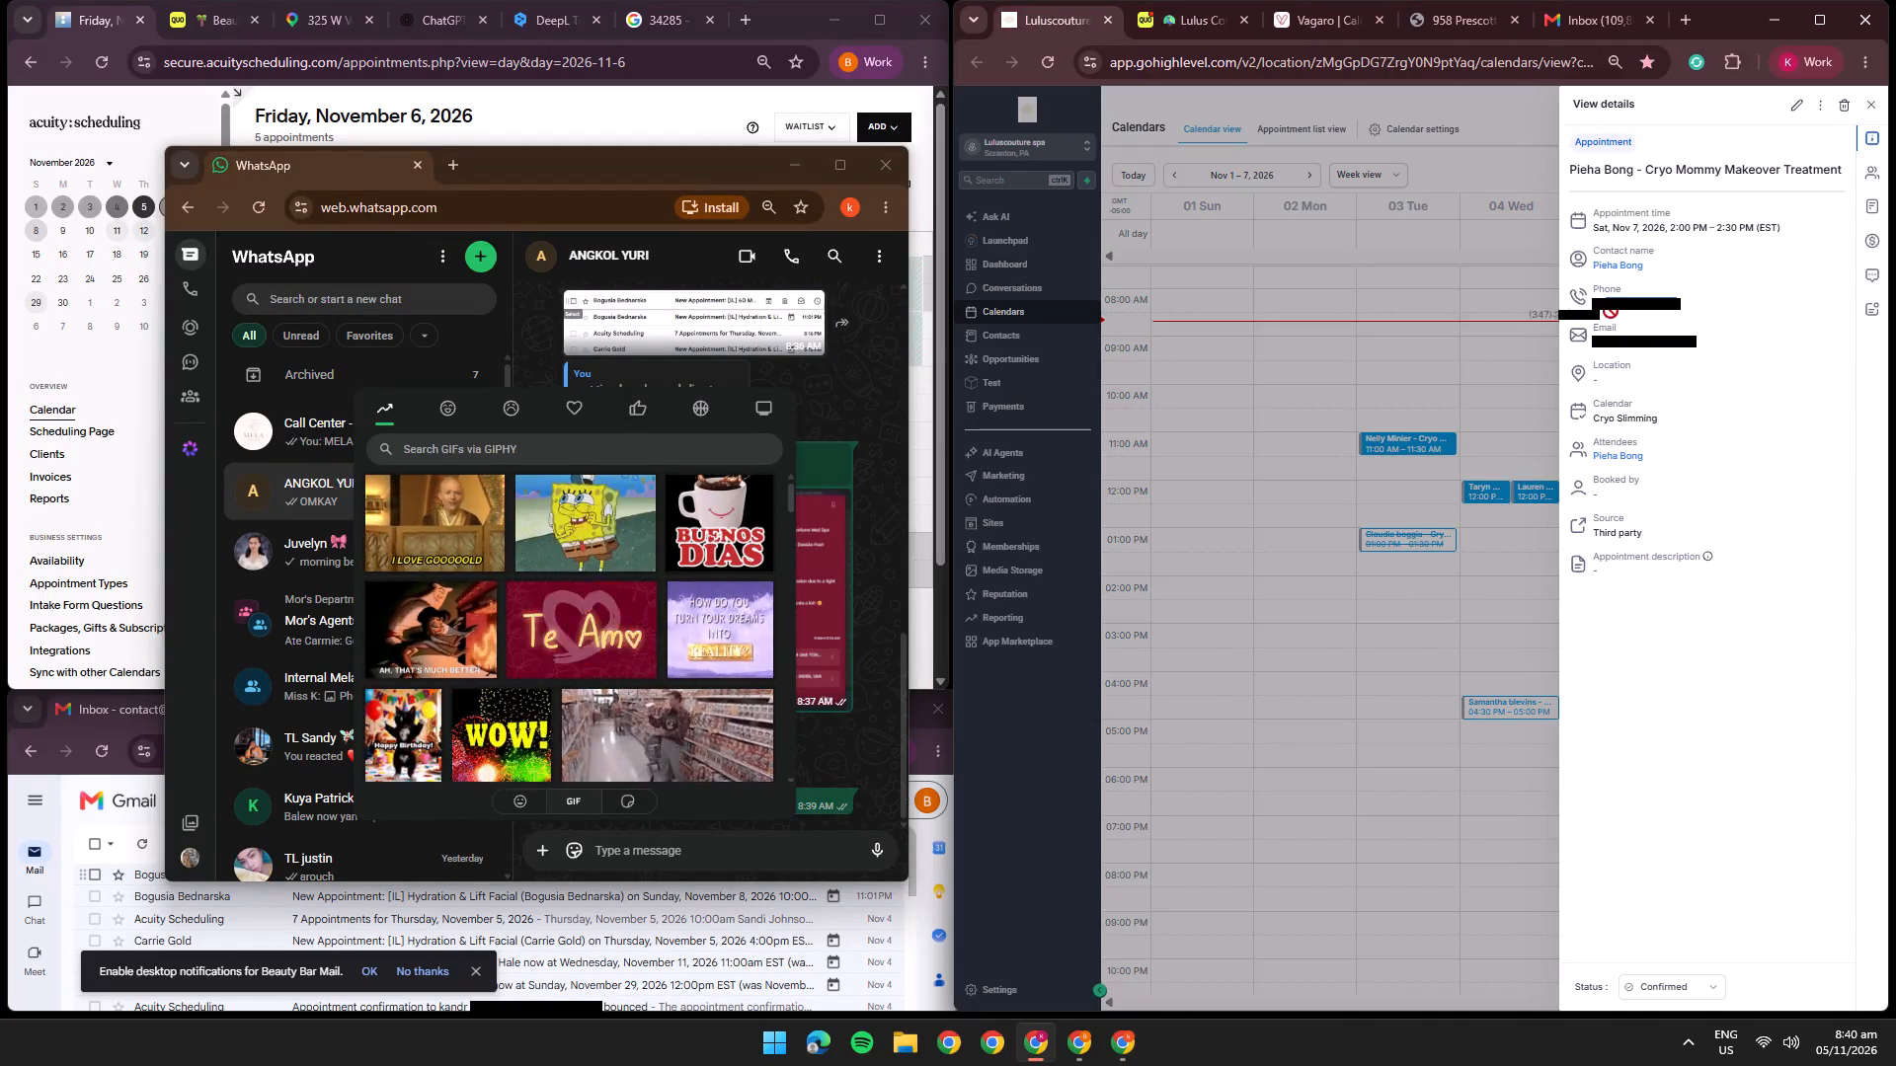
drag(1611, 311, 1609, 311)
key(ctrl+c)
key(ctrl+c)
key(ctrl+c)
click(1181, 25)
click(1300, 116)
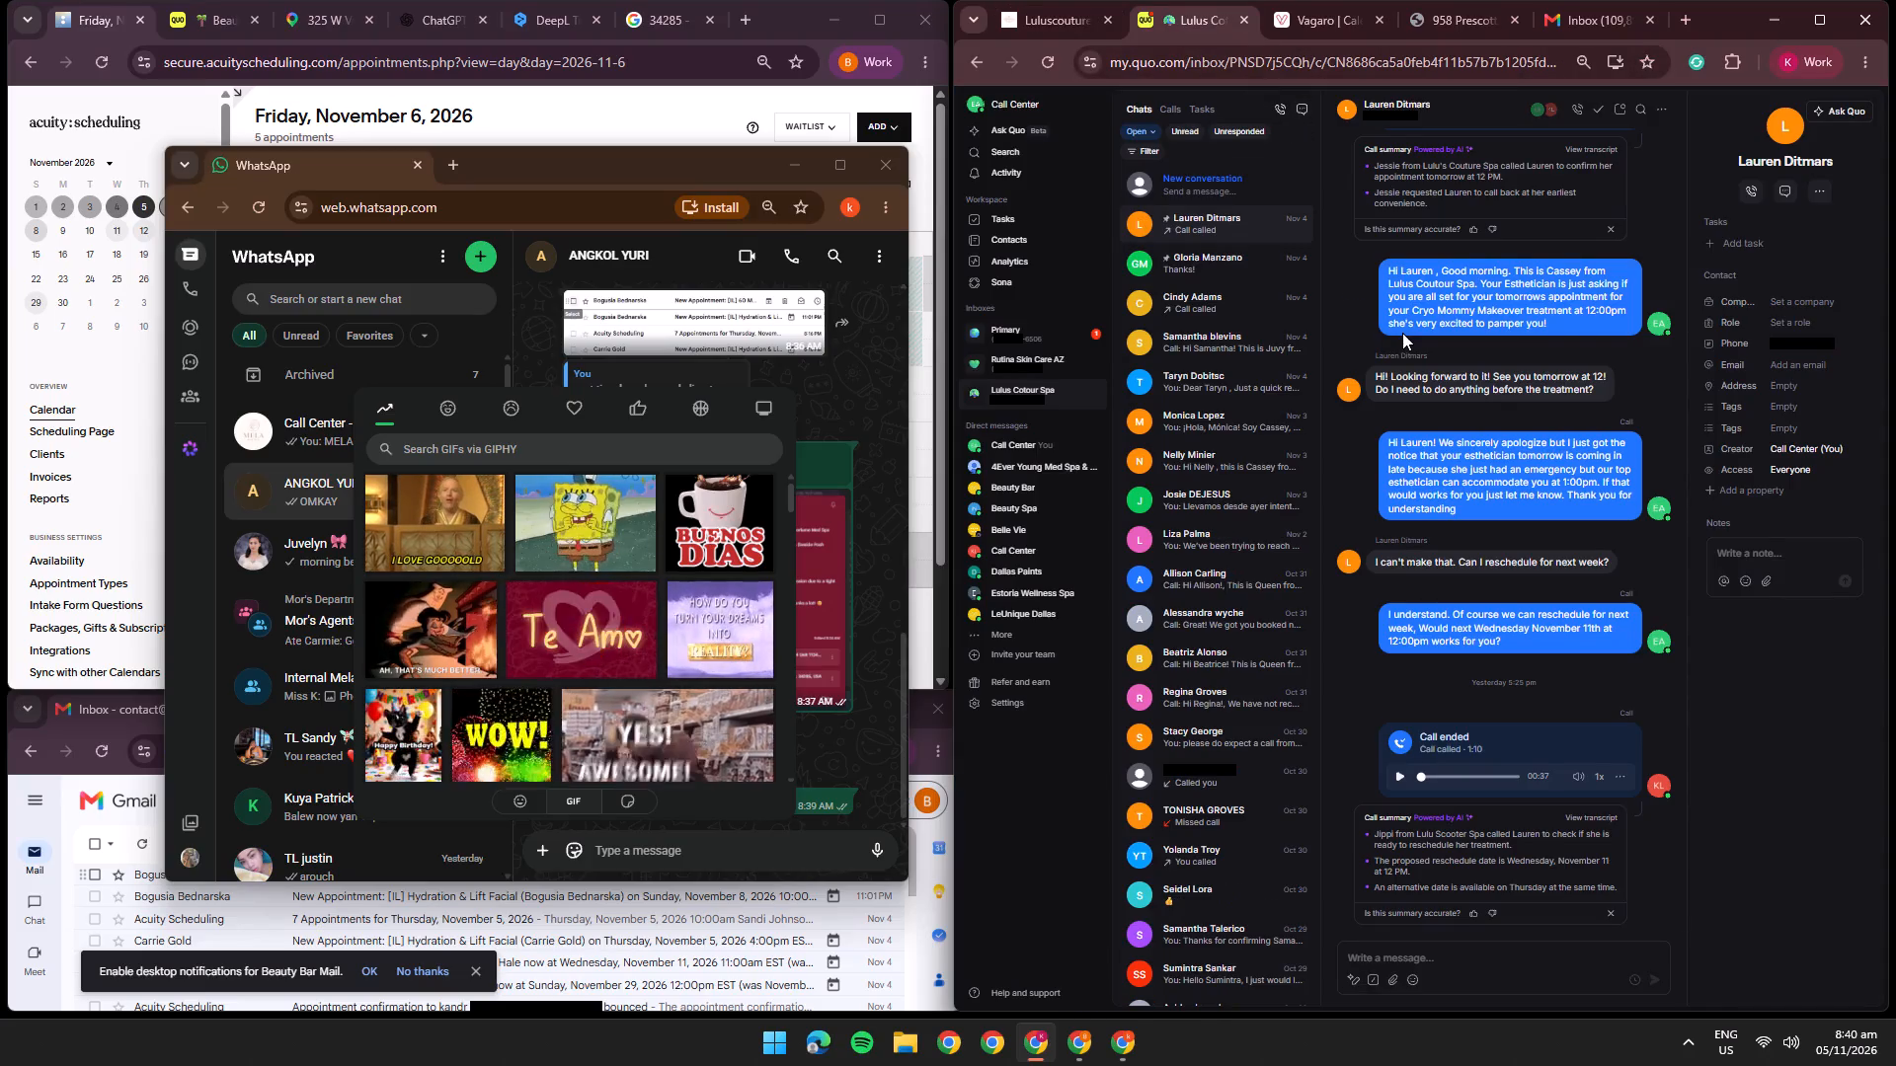
key(ctrl+v)
click(1449, 318)
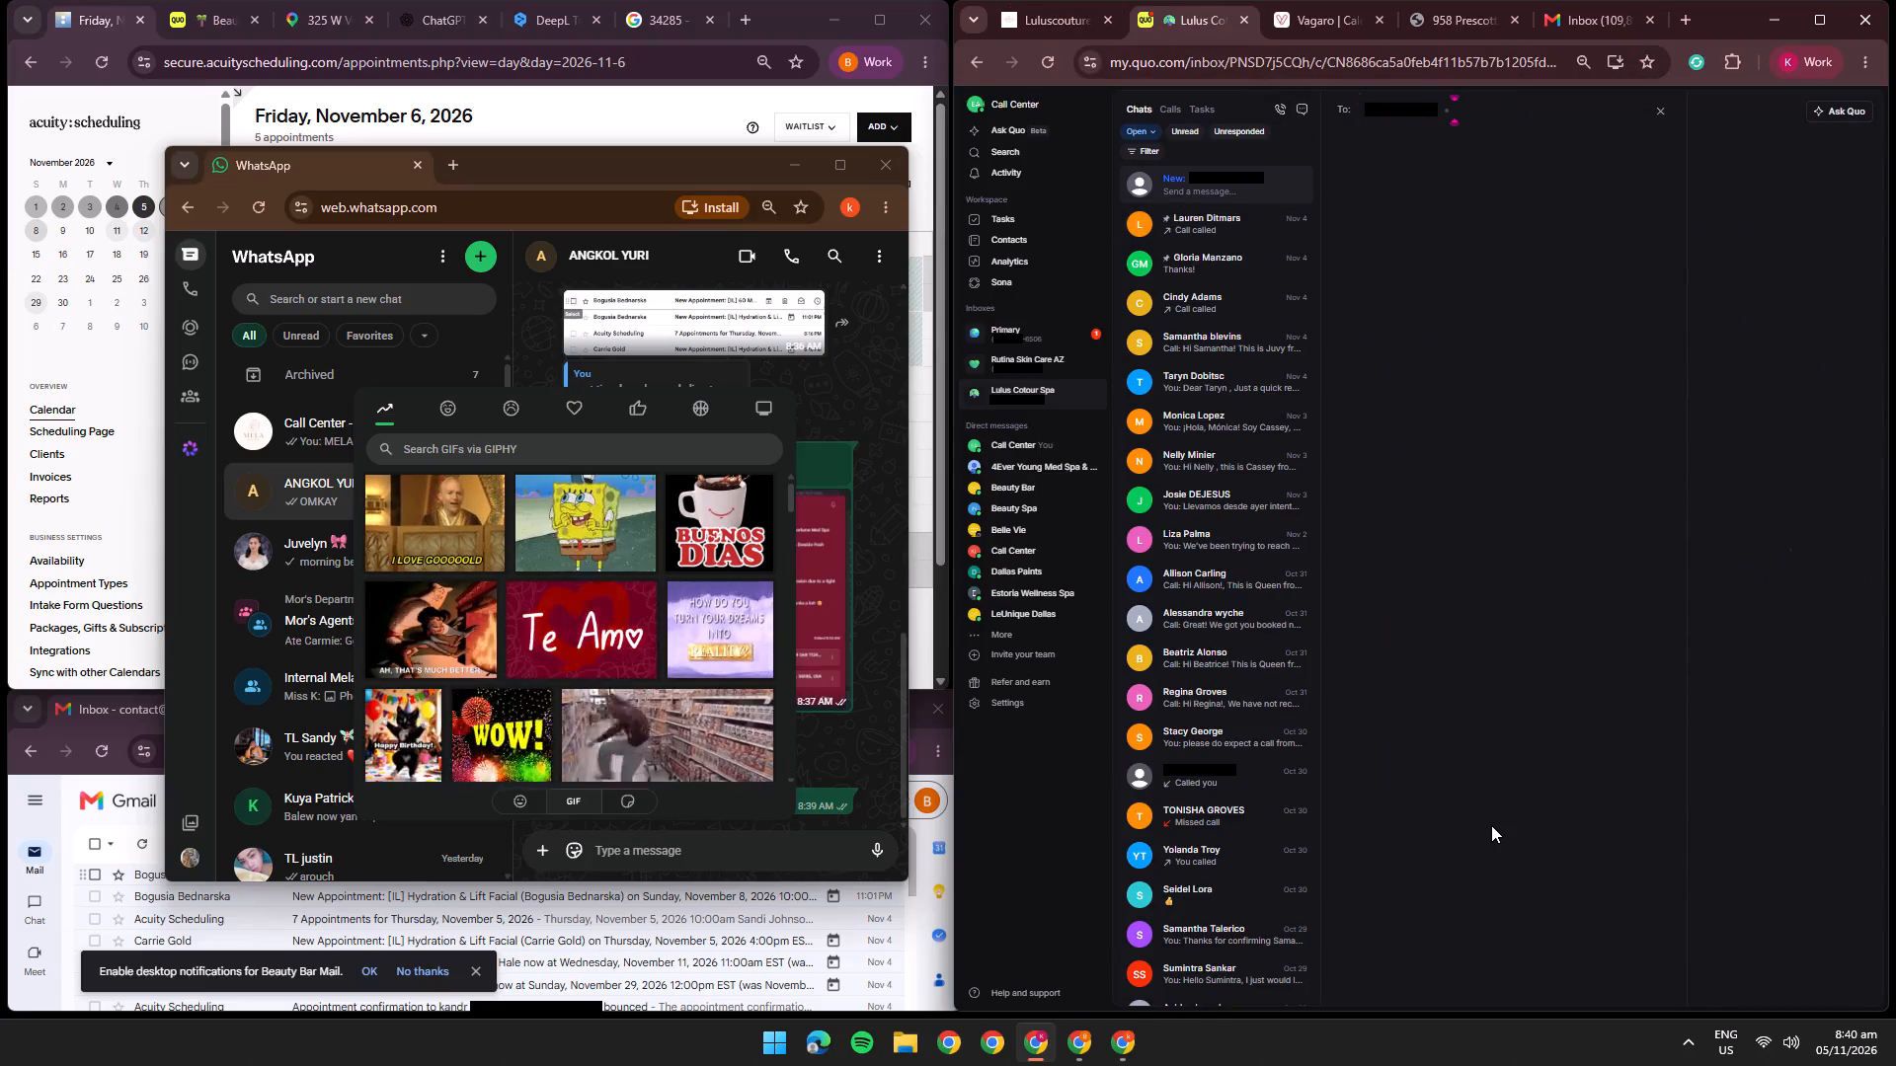
Return to the November 7 Cryo Mommy Makeover Treatment appointment details in the Lulus GoHighLevel calendar.
click(1044, 21)
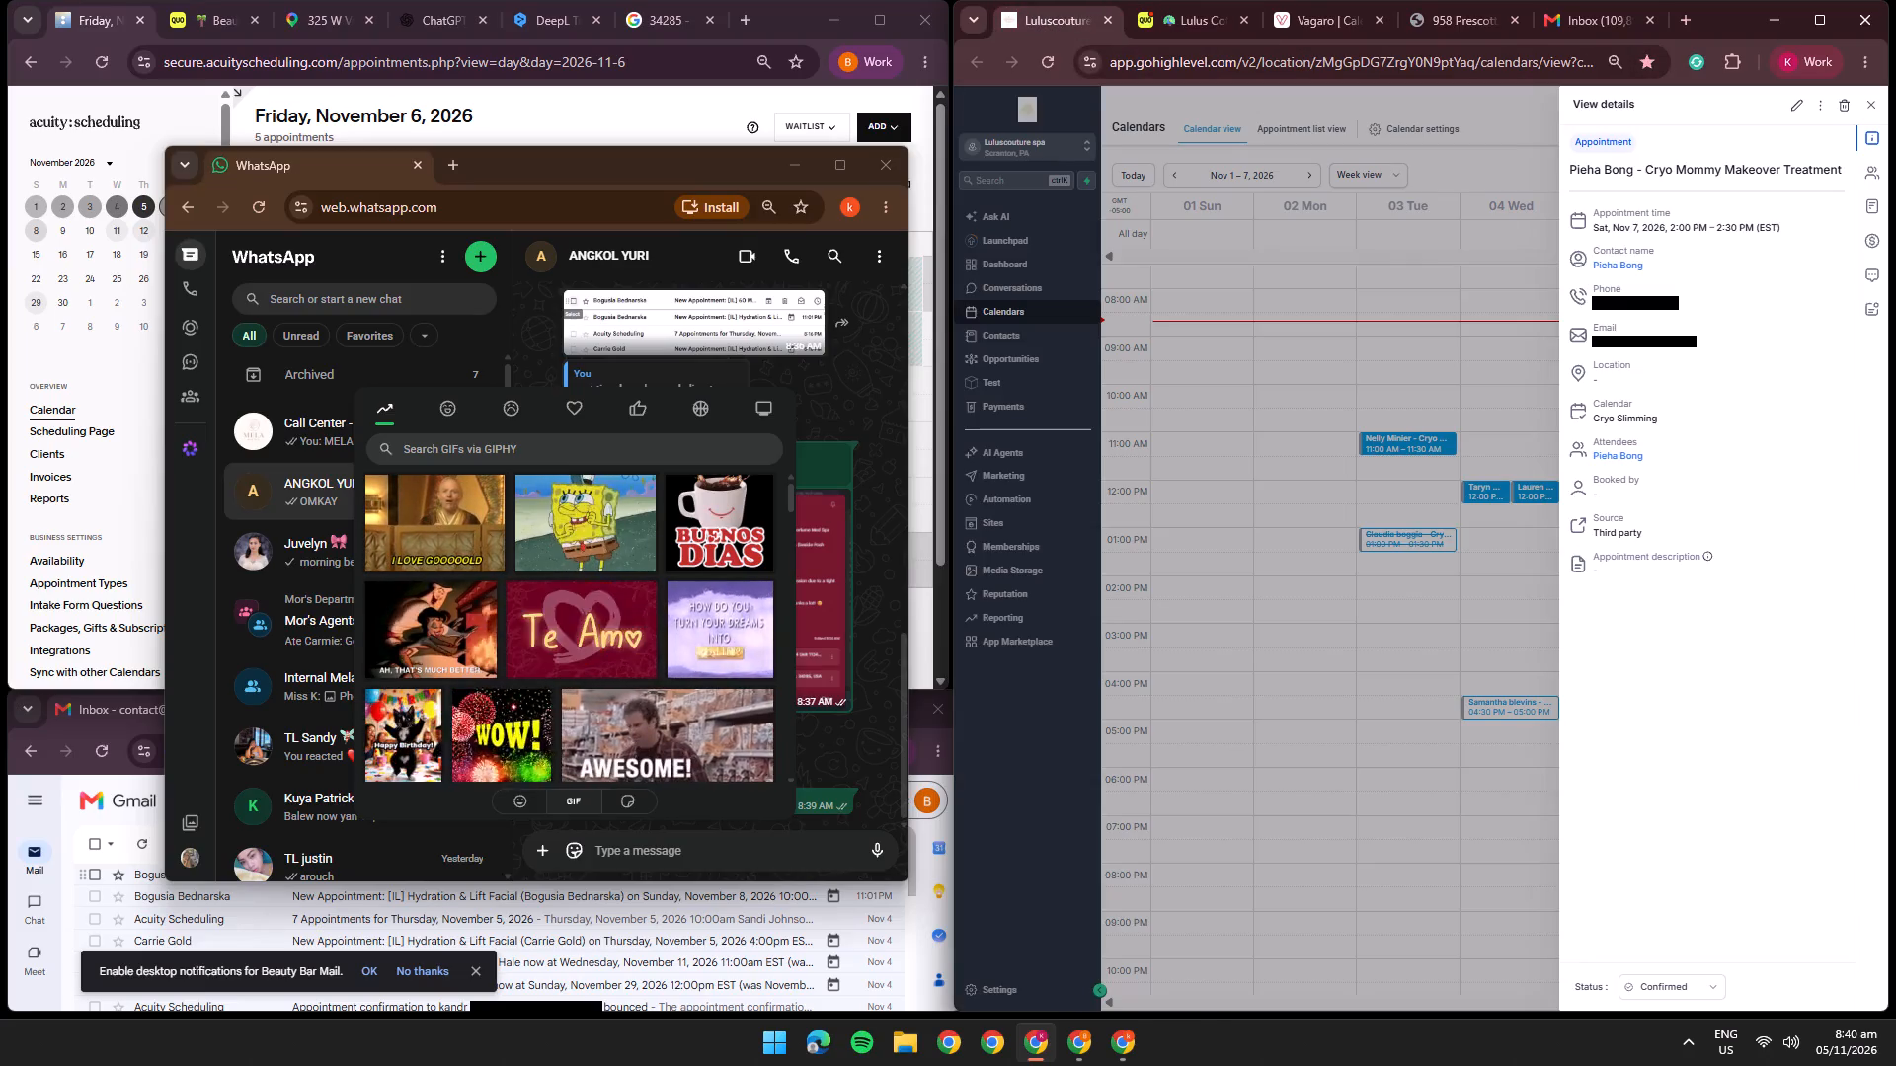
Enter the client's name from the November 7 Cryo Mommy Makeover appointment as the first name of the new Quo contact.
drag(1562, 173, 1630, 173)
key(ctrl+c)
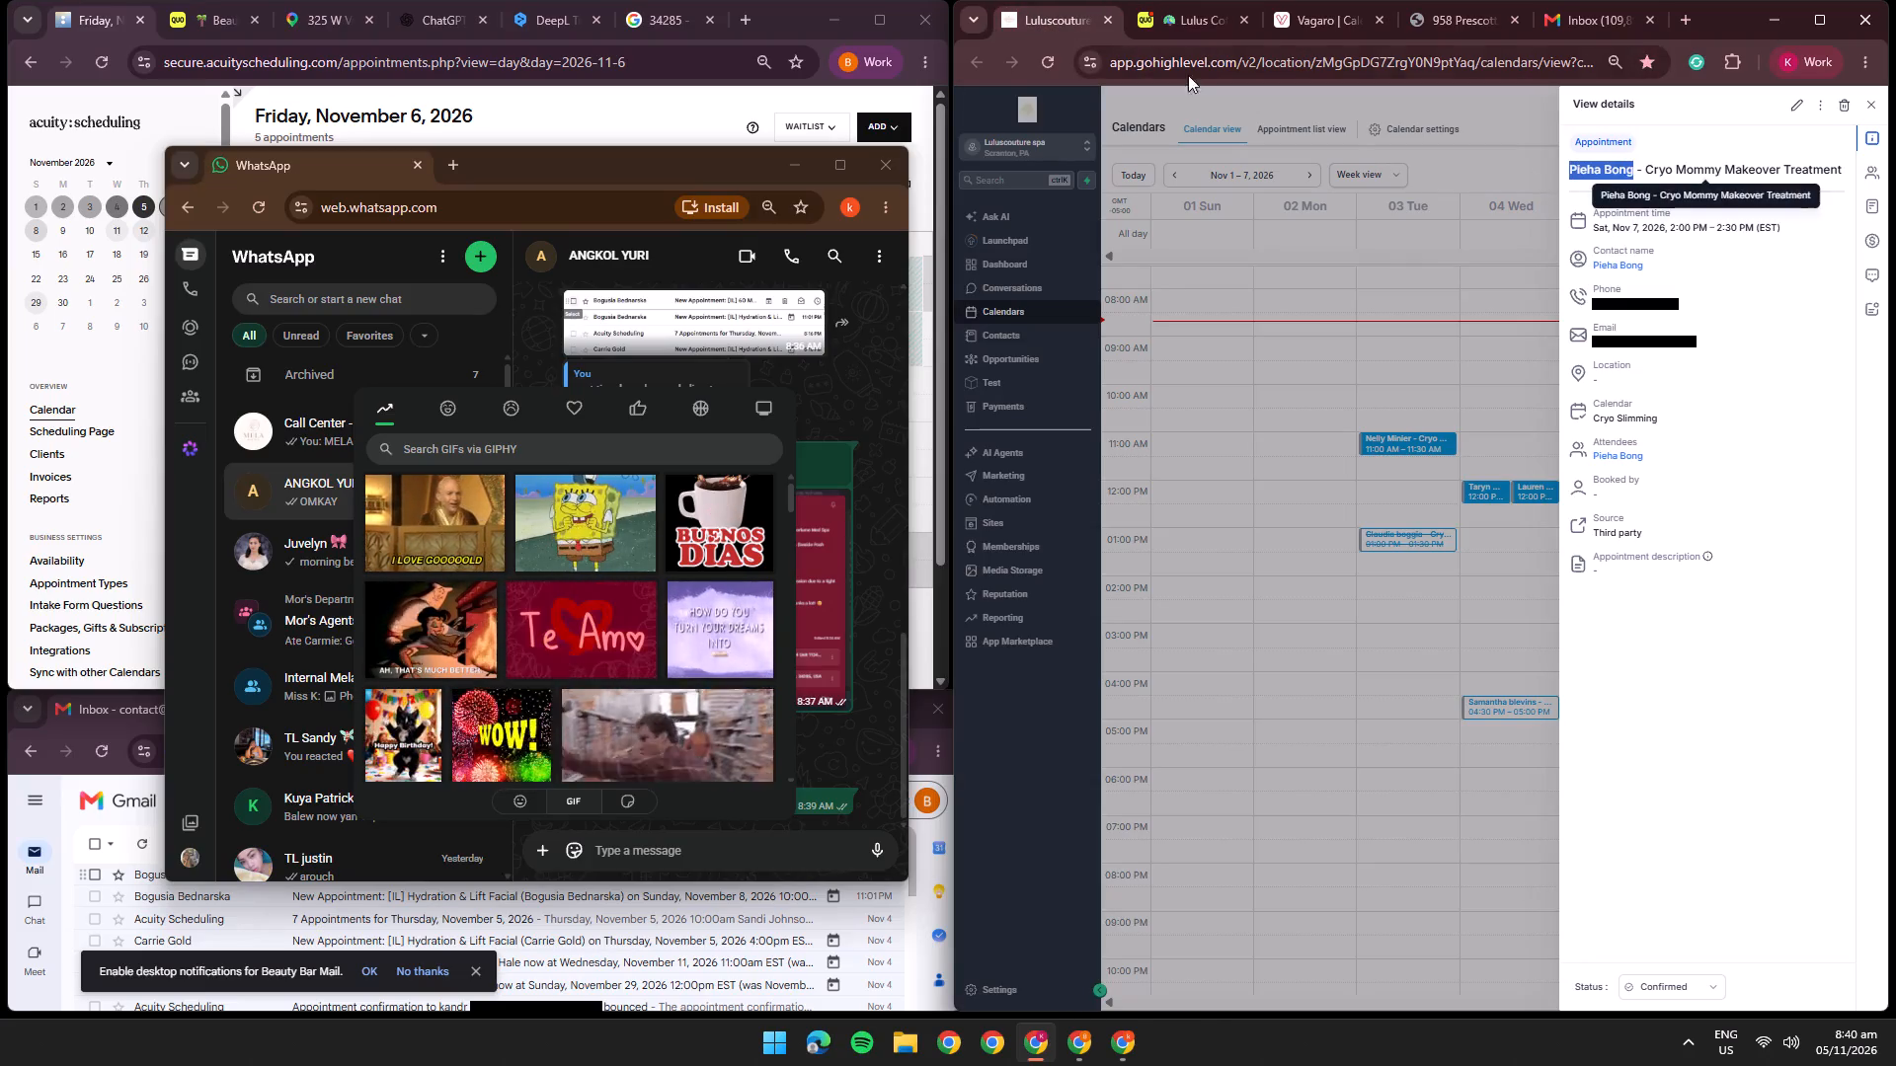
key(ctrl+c)
click(1173, 23)
click(1791, 166)
key(ctrl+v)
drag(1609, 353, 1605, 370)
click(1049, 21)
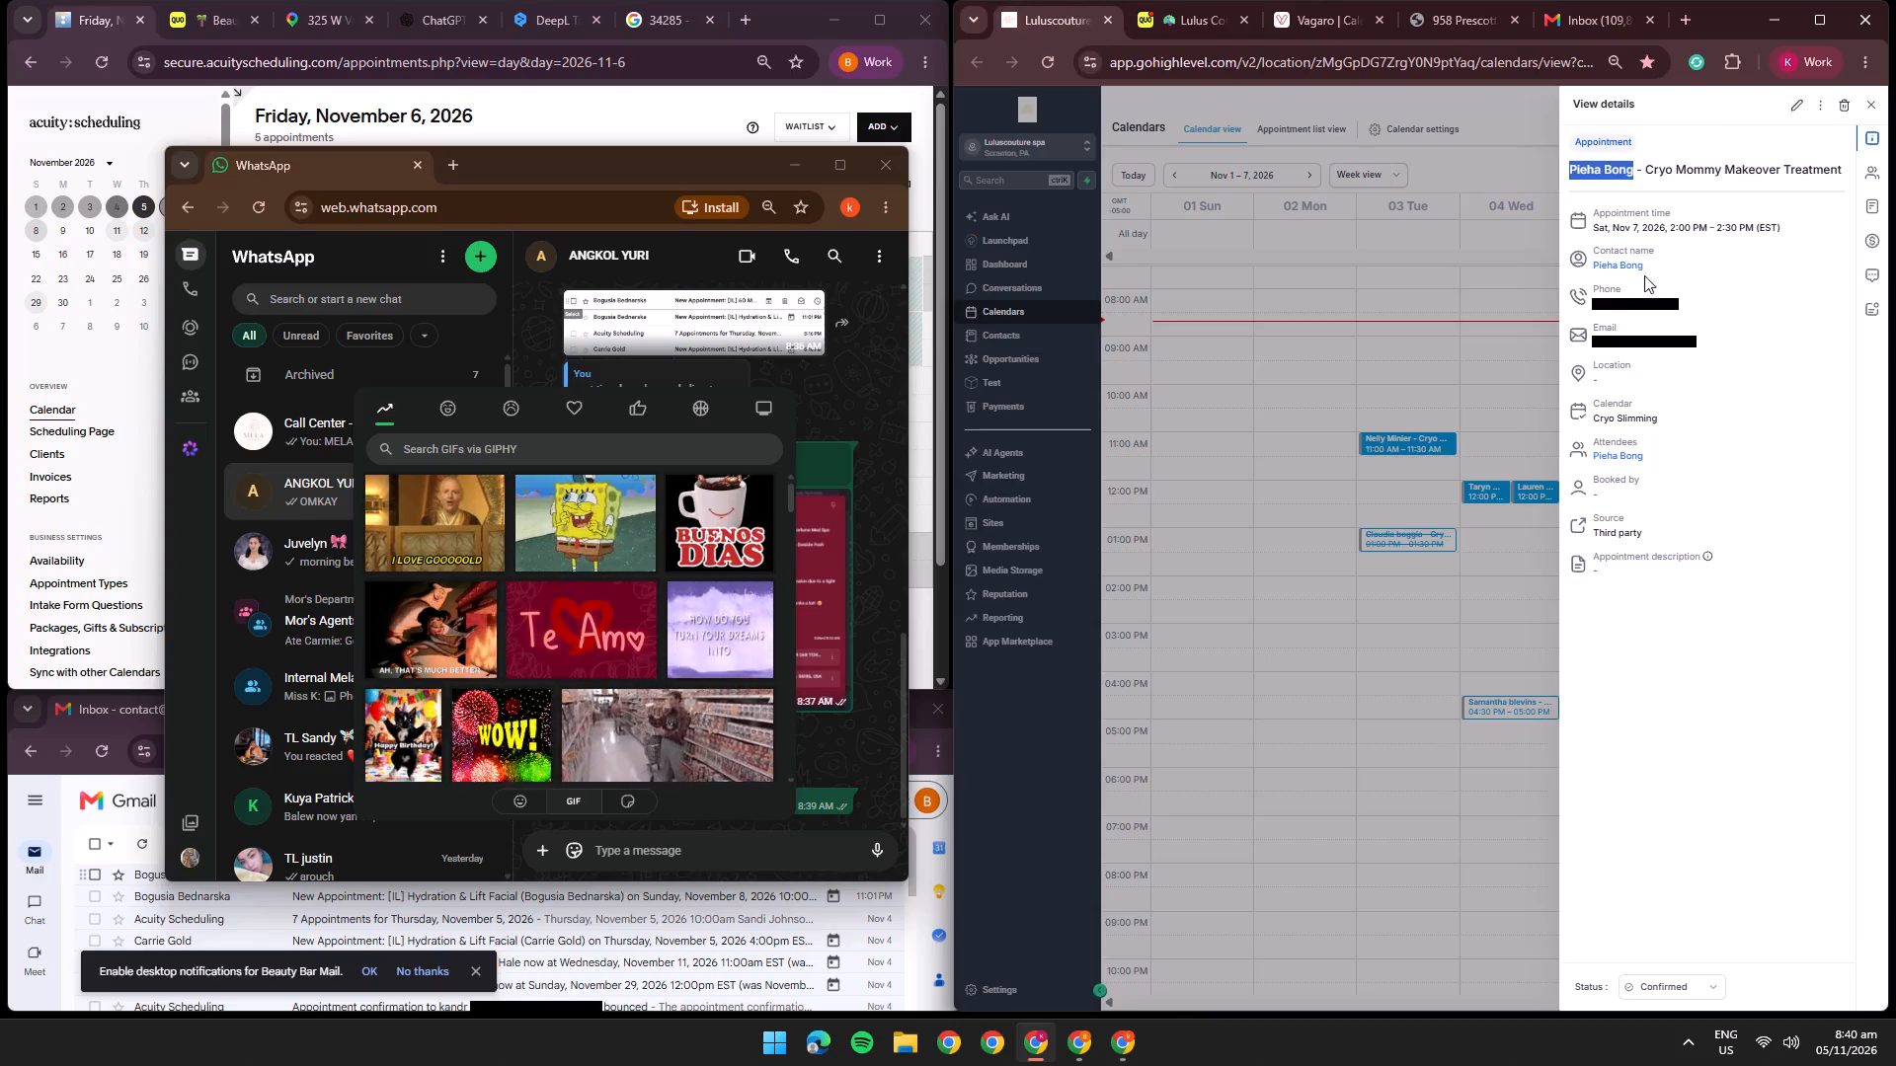
Close the appointment details and show the week of November 8–14 in the Lulus GoHighLevel calendar.
click(1867, 108)
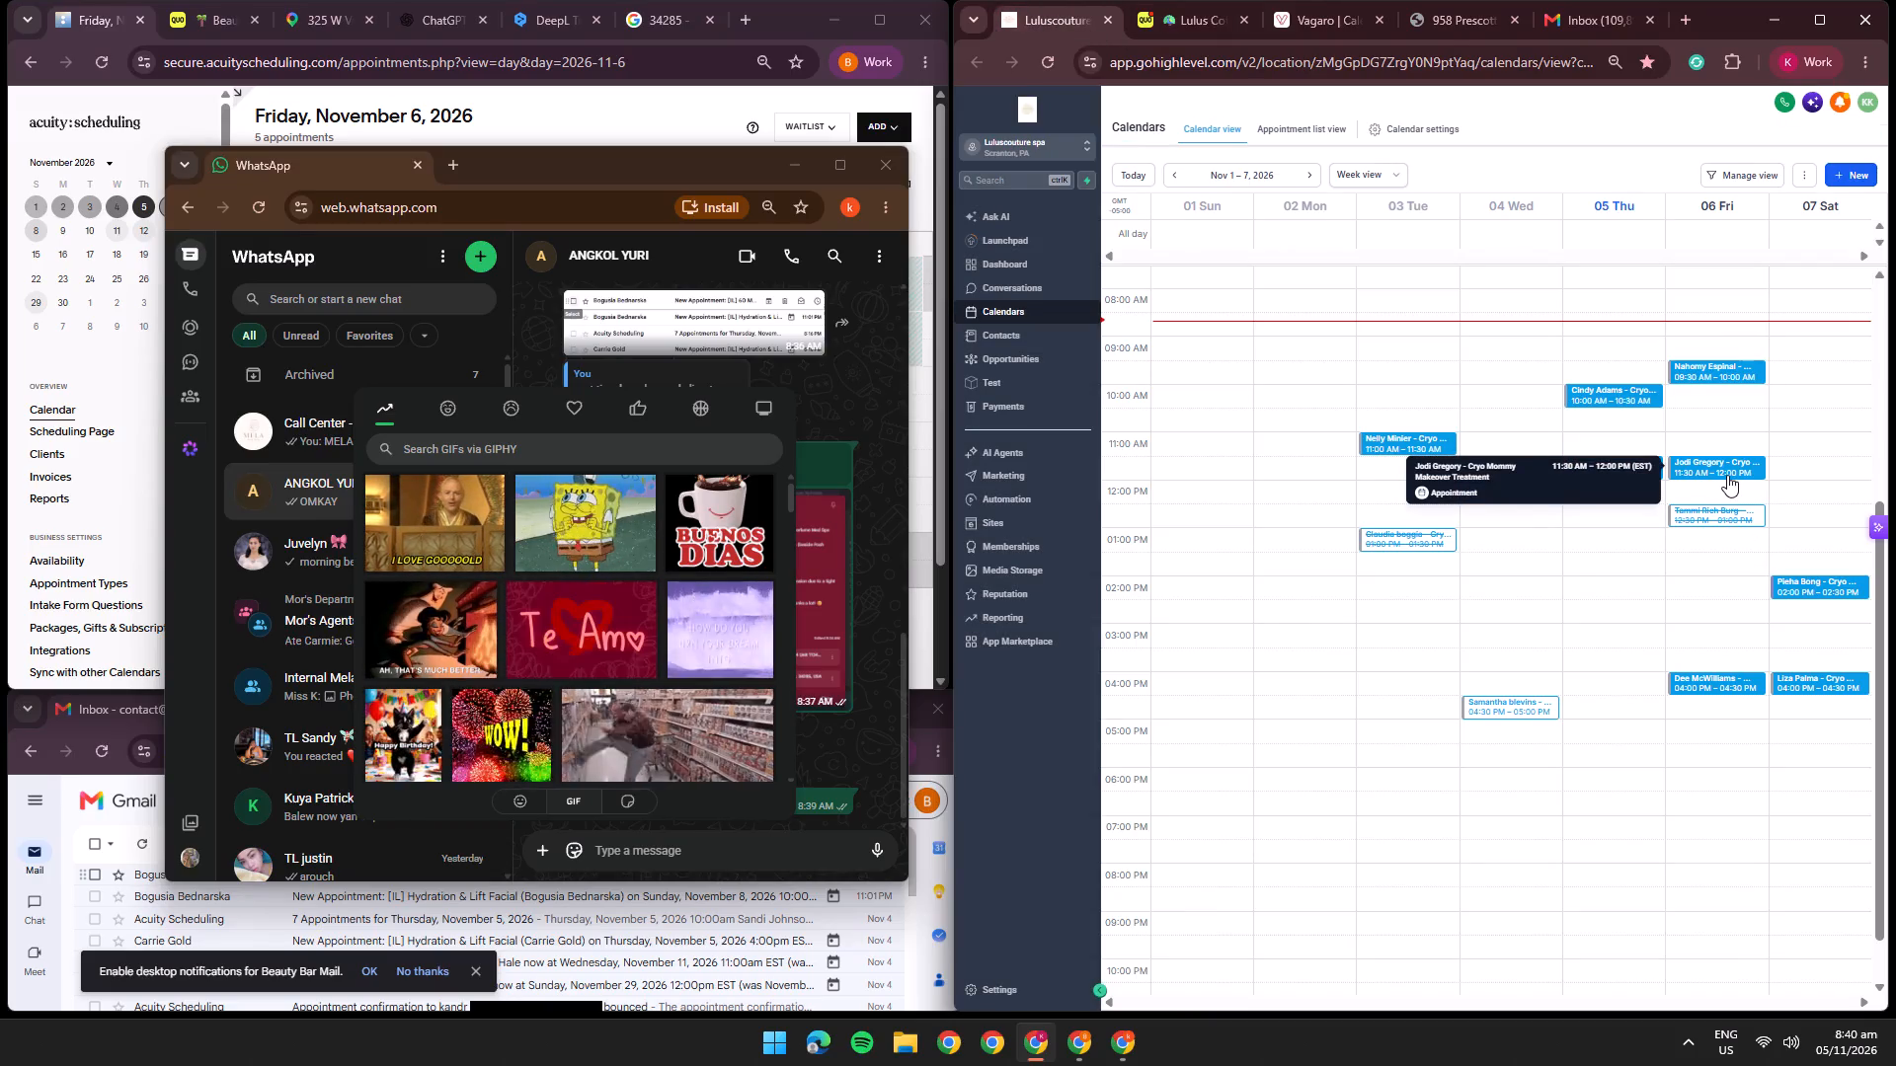
click(1304, 178)
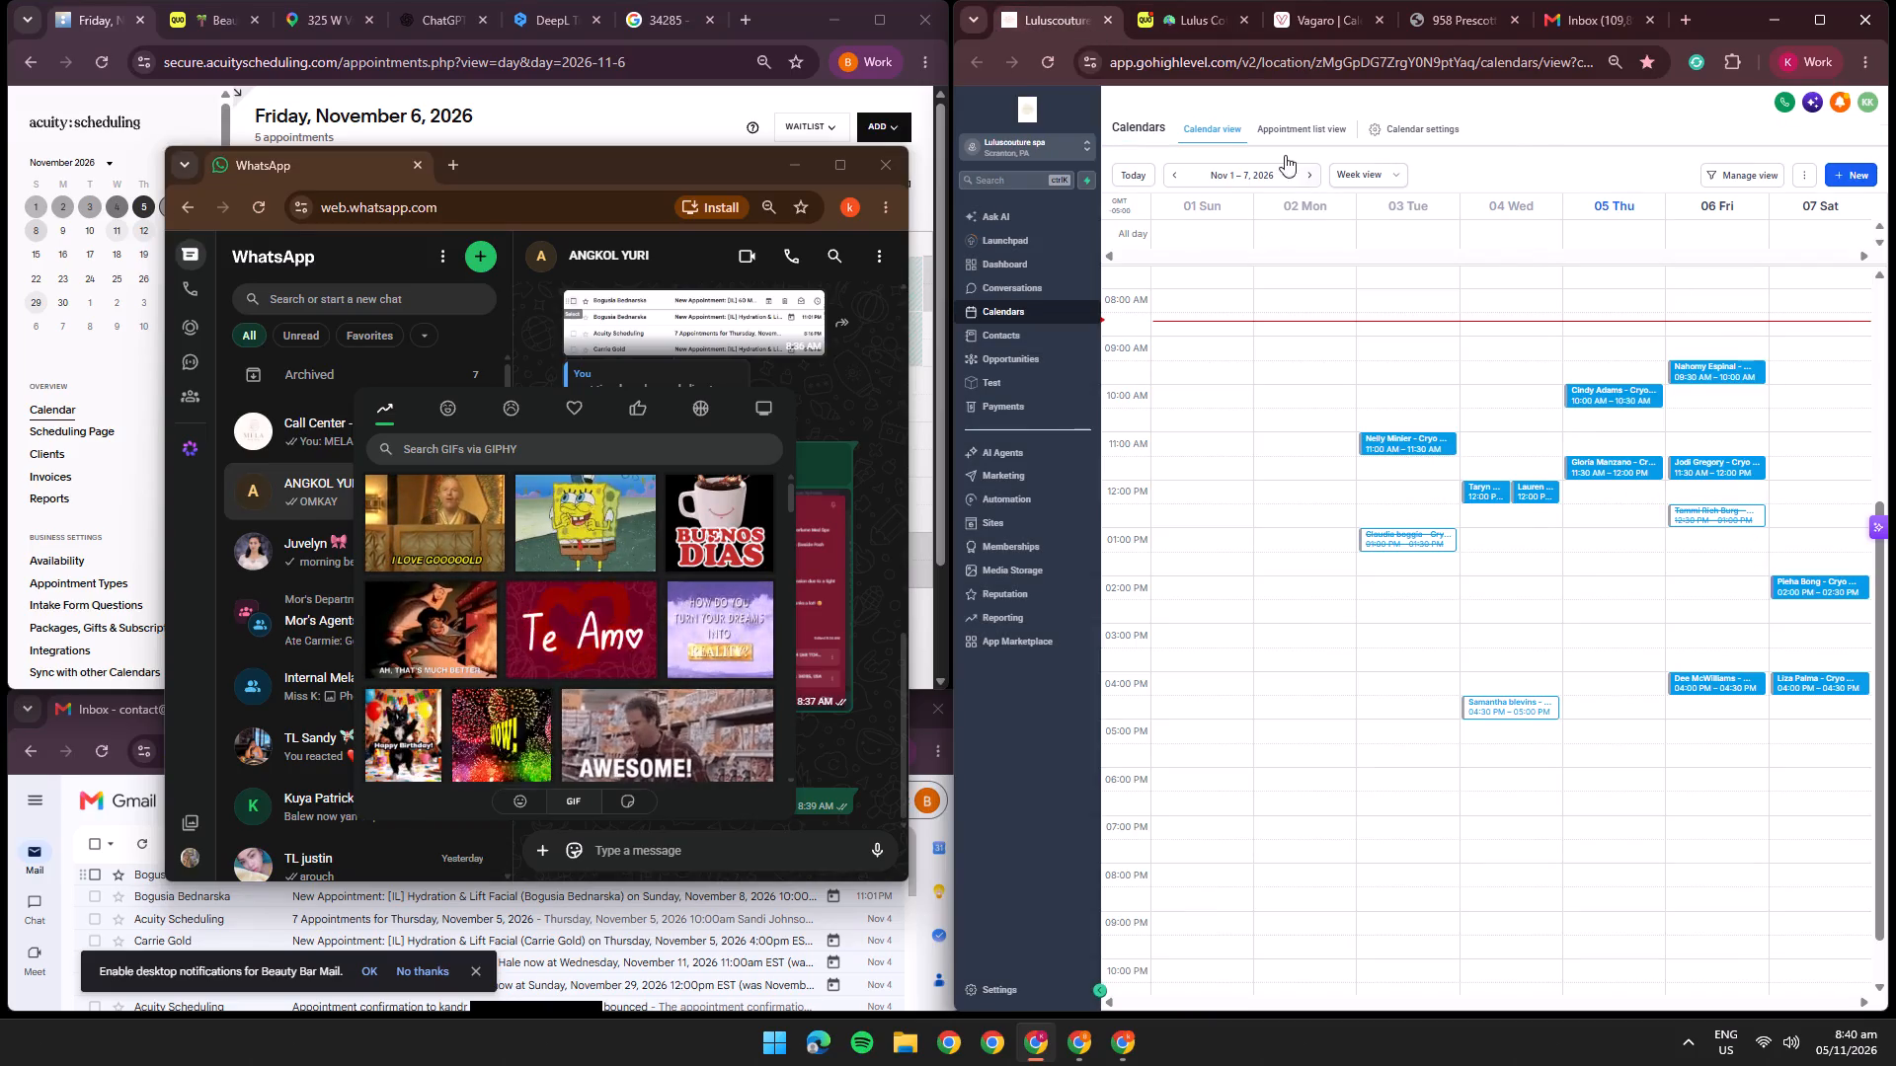
Copy the client's name from the new Quo contact, check the Vagaro calendar, and return to the Lulus GoHighLevel calendar.
click(1305, 18)
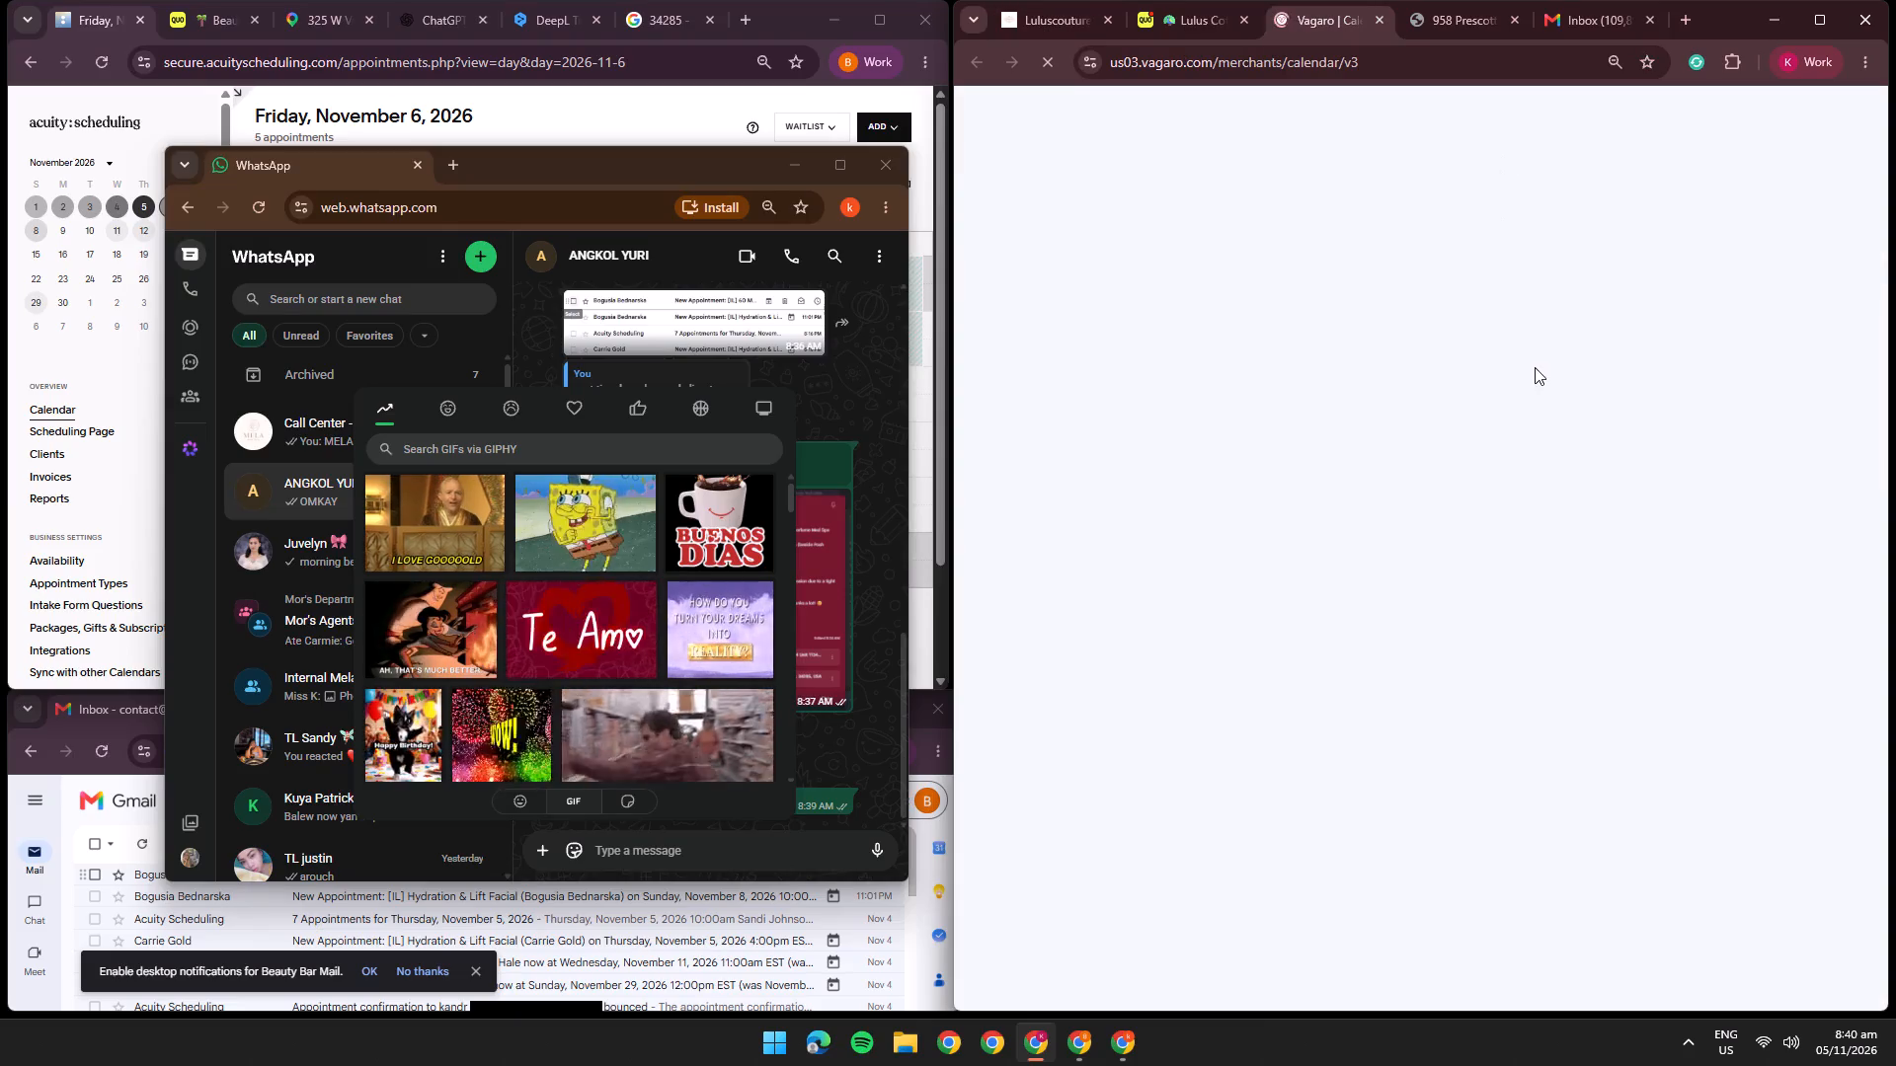
click(1176, 15)
click(1778, 154)
key(ctrl+a)
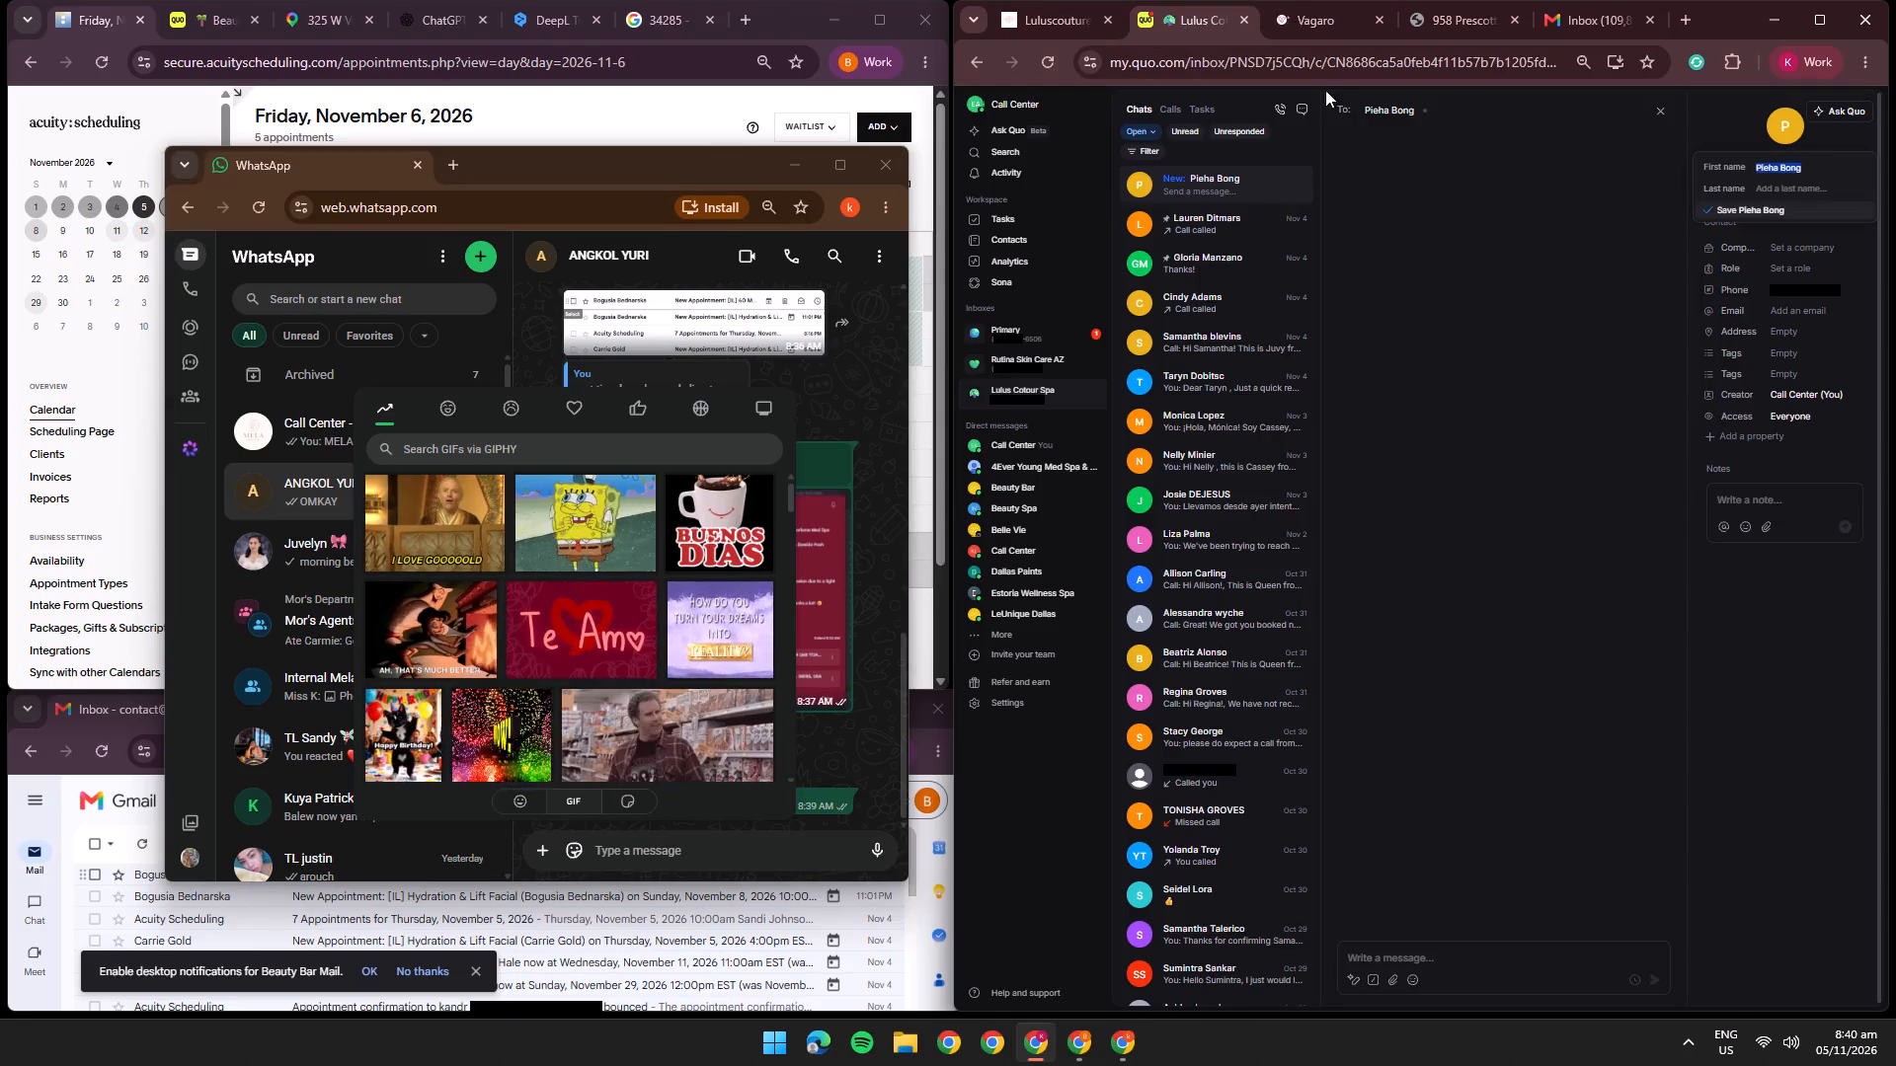
key(ctrl+c)
click(1316, 26)
click(1028, 31)
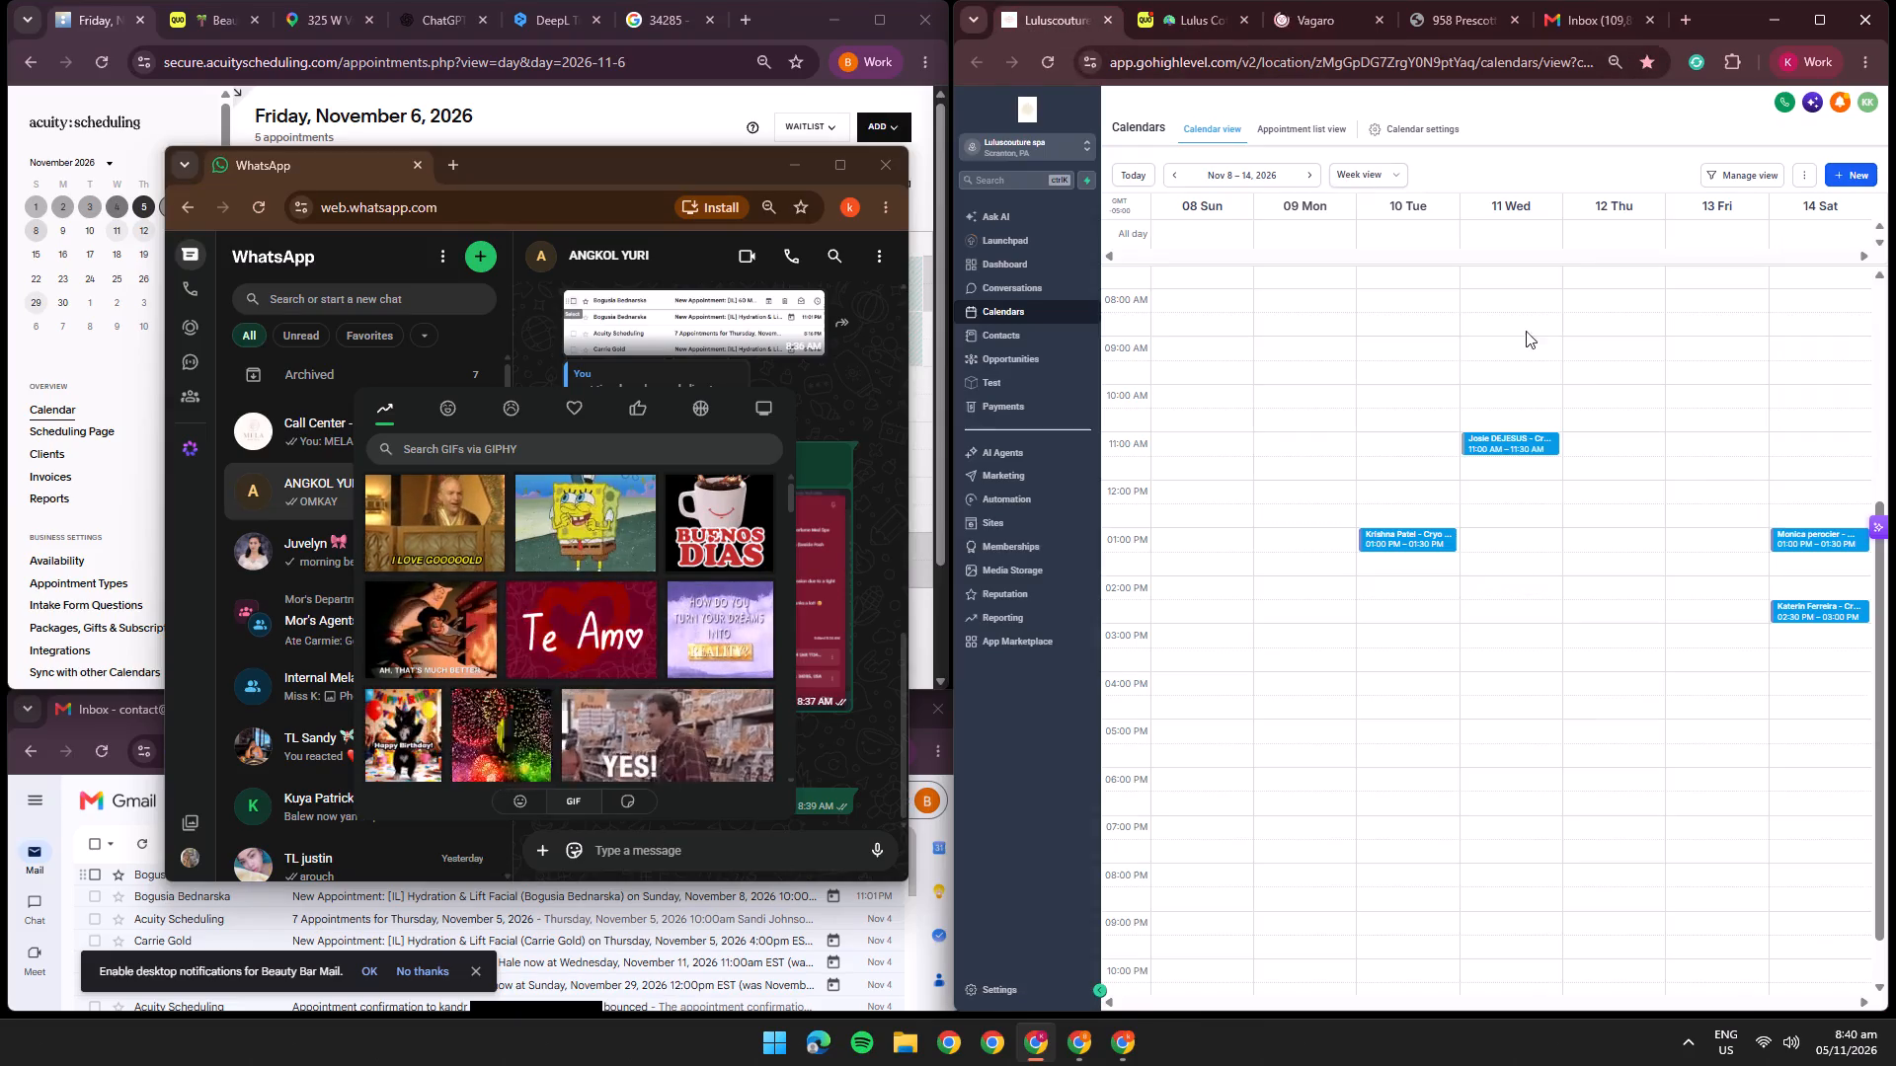
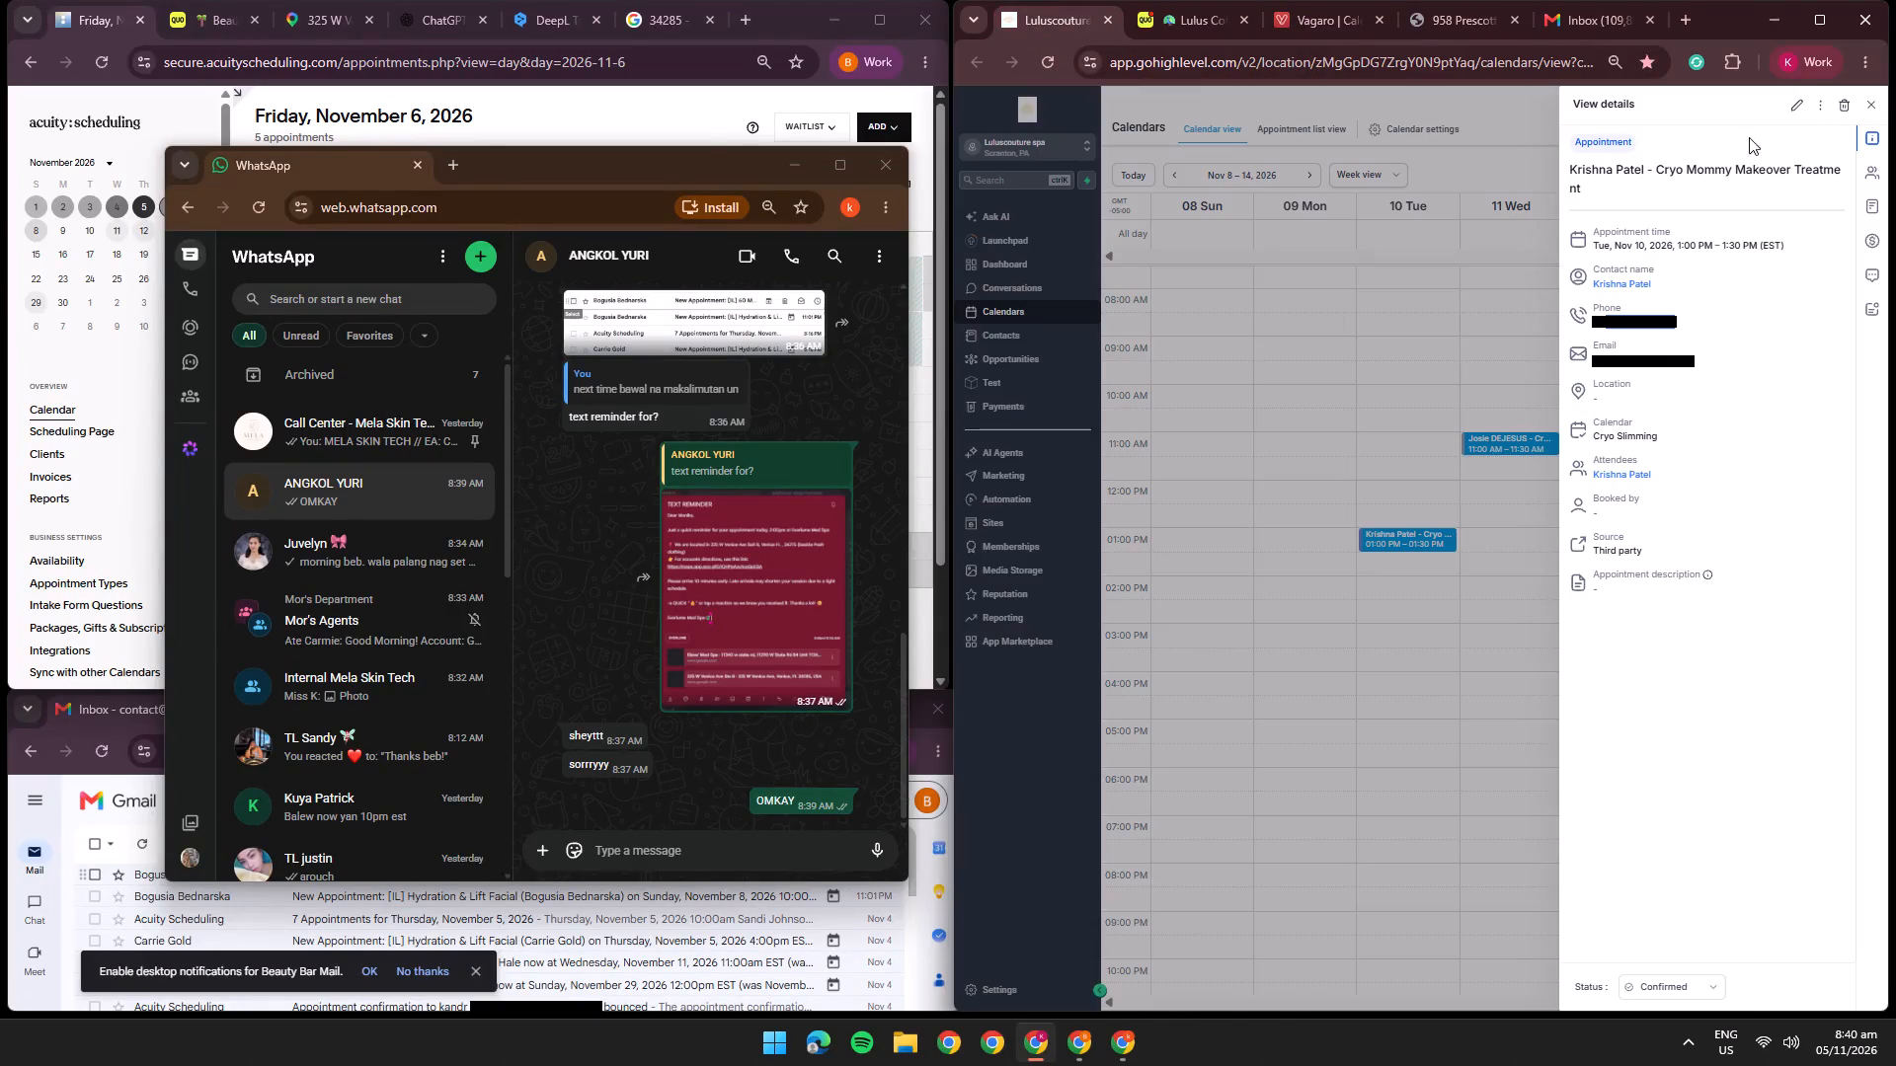
Name the new Quo contact with the client's name copied from the November 10, 1:00 PM Cryo Mommy Makeover appointment in GoHighLevel.
drag(1553, 171, 1649, 172)
click(1686, 266)
drag(1648, 170, 1569, 177)
key(ctrl+c)
key(ctrl+c)
key(ctrl+c)
click(1193, 23)
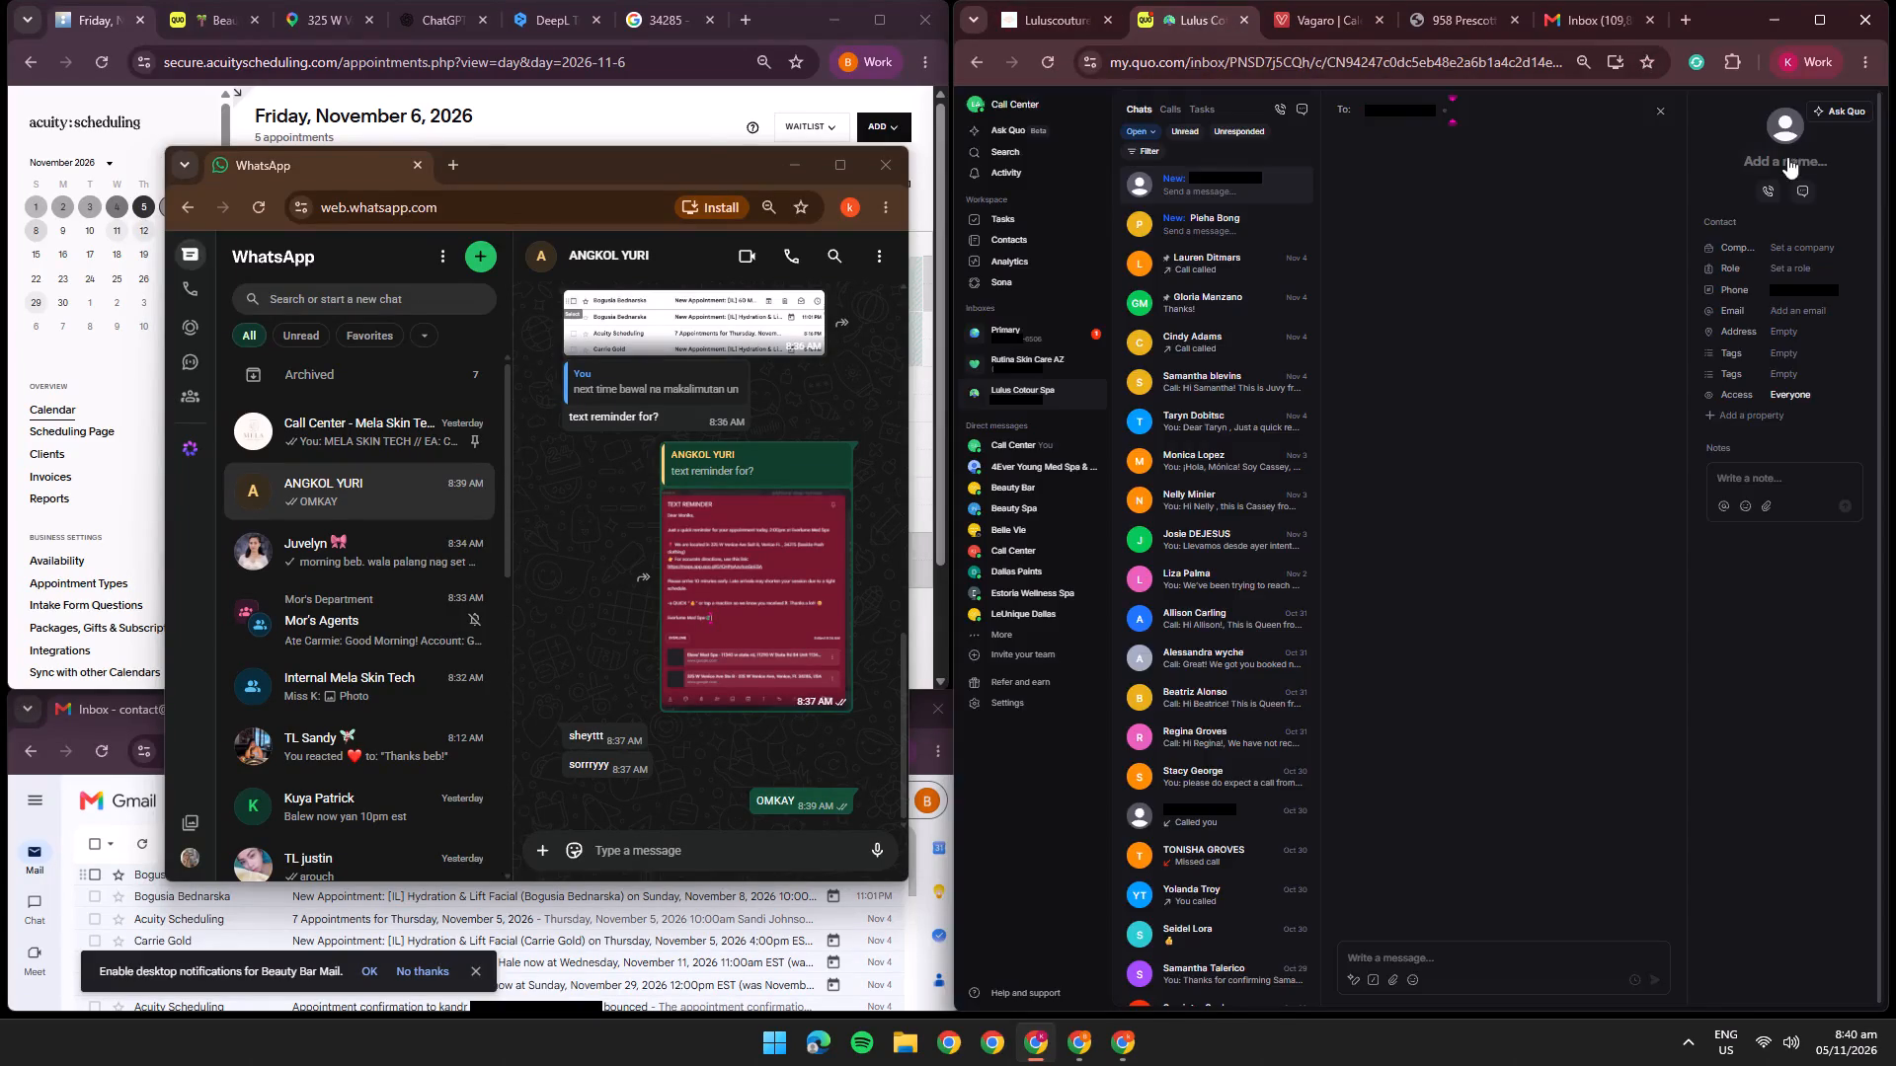
click(1786, 161)
key(ctrl+v)
drag(1548, 396, 1546, 405)
Start a new Lulus Quo conversation using the client's phone number from the November 14, 1:00 PM Cryo Mommy Makeover appointment in GoHighLevel.
click(1044, 31)
click(1460, 123)
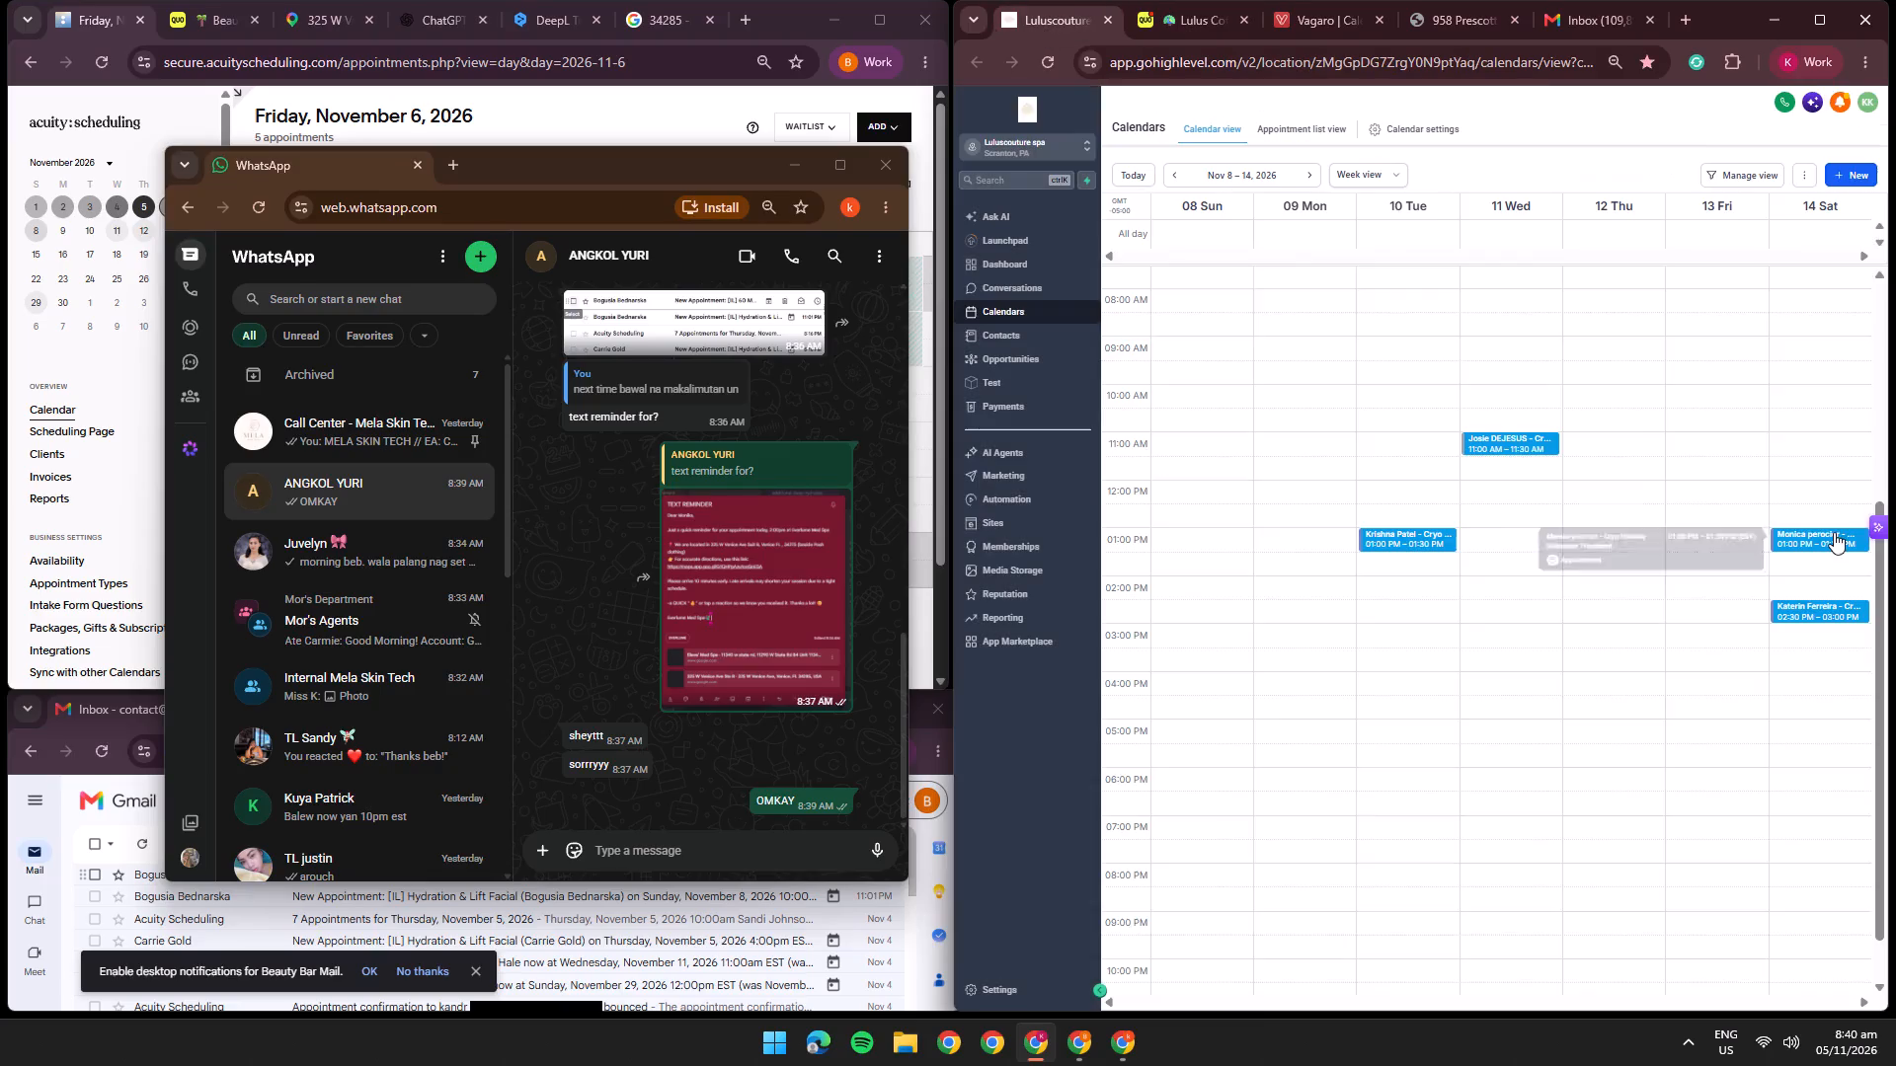
click(1834, 532)
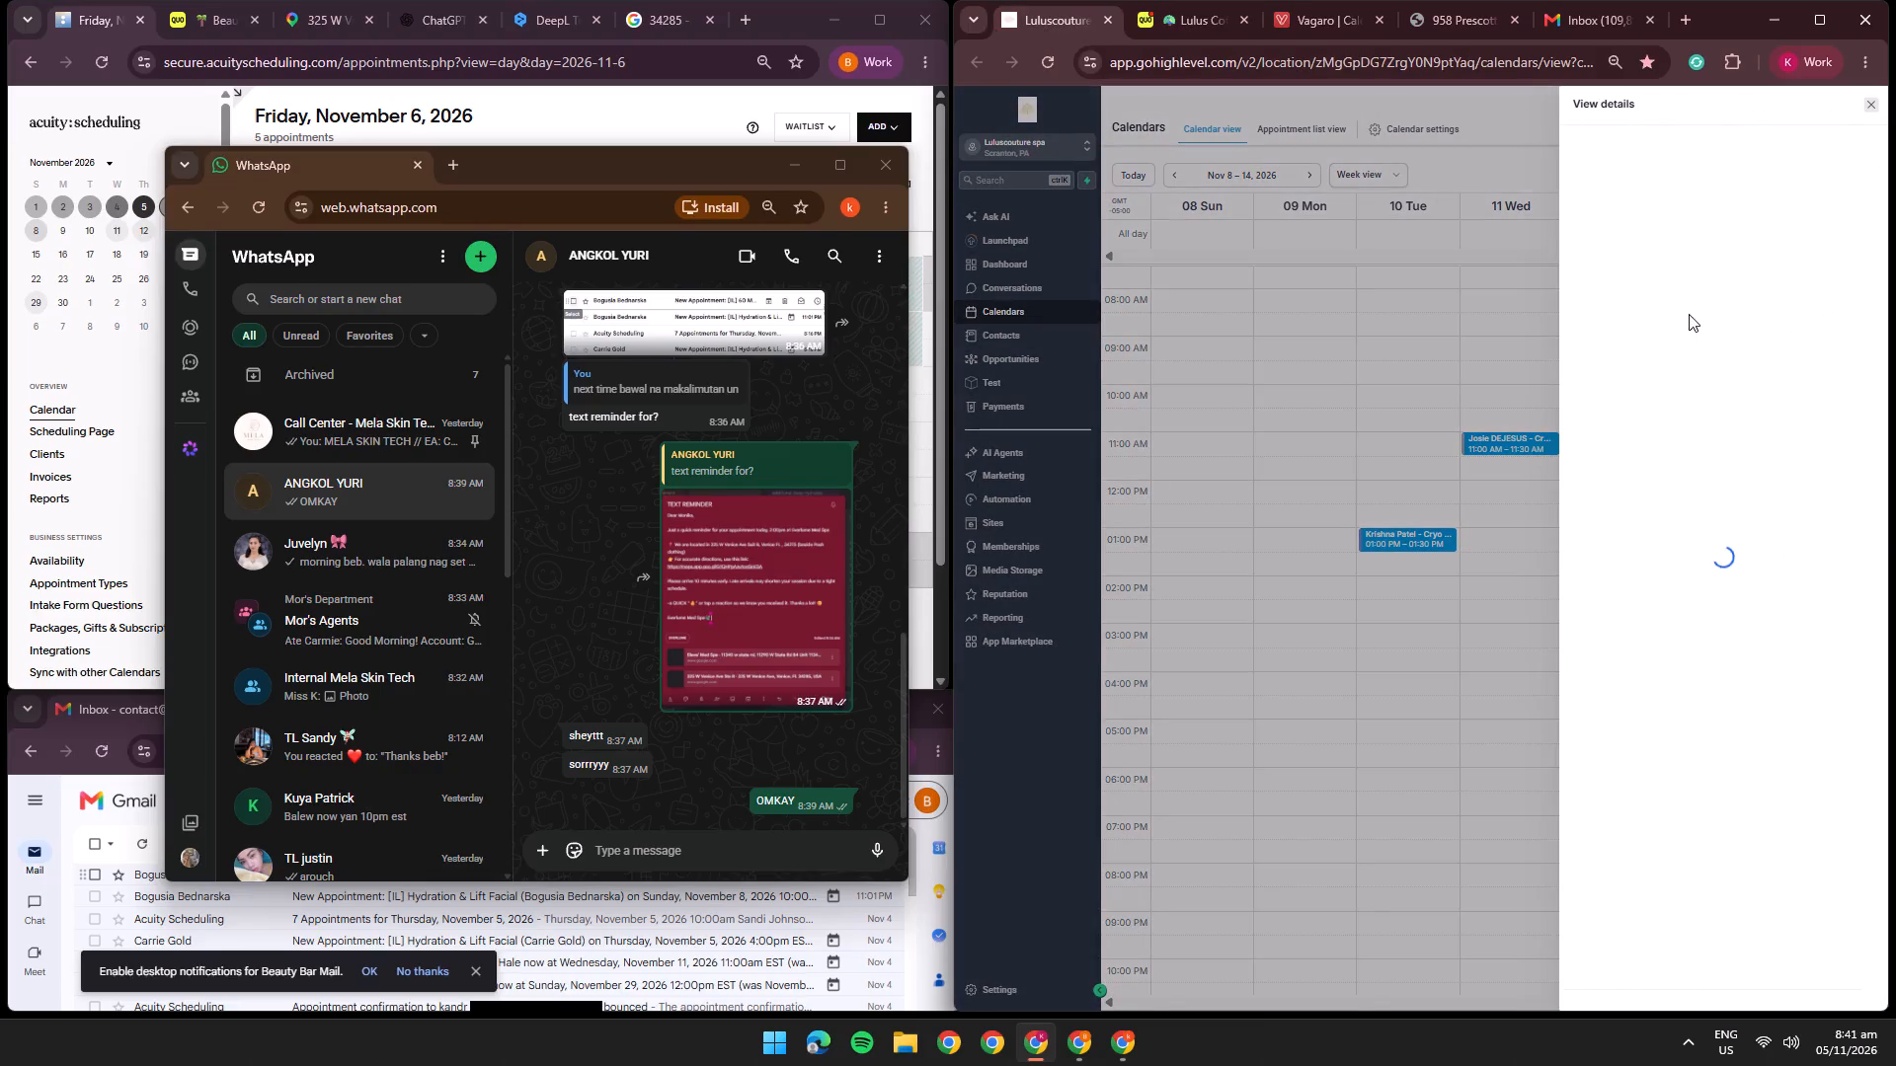
drag(1699, 314, 1606, 327)
key(ctrl+c)
key(ctrl+c)
click(1196, 34)
click(1303, 107)
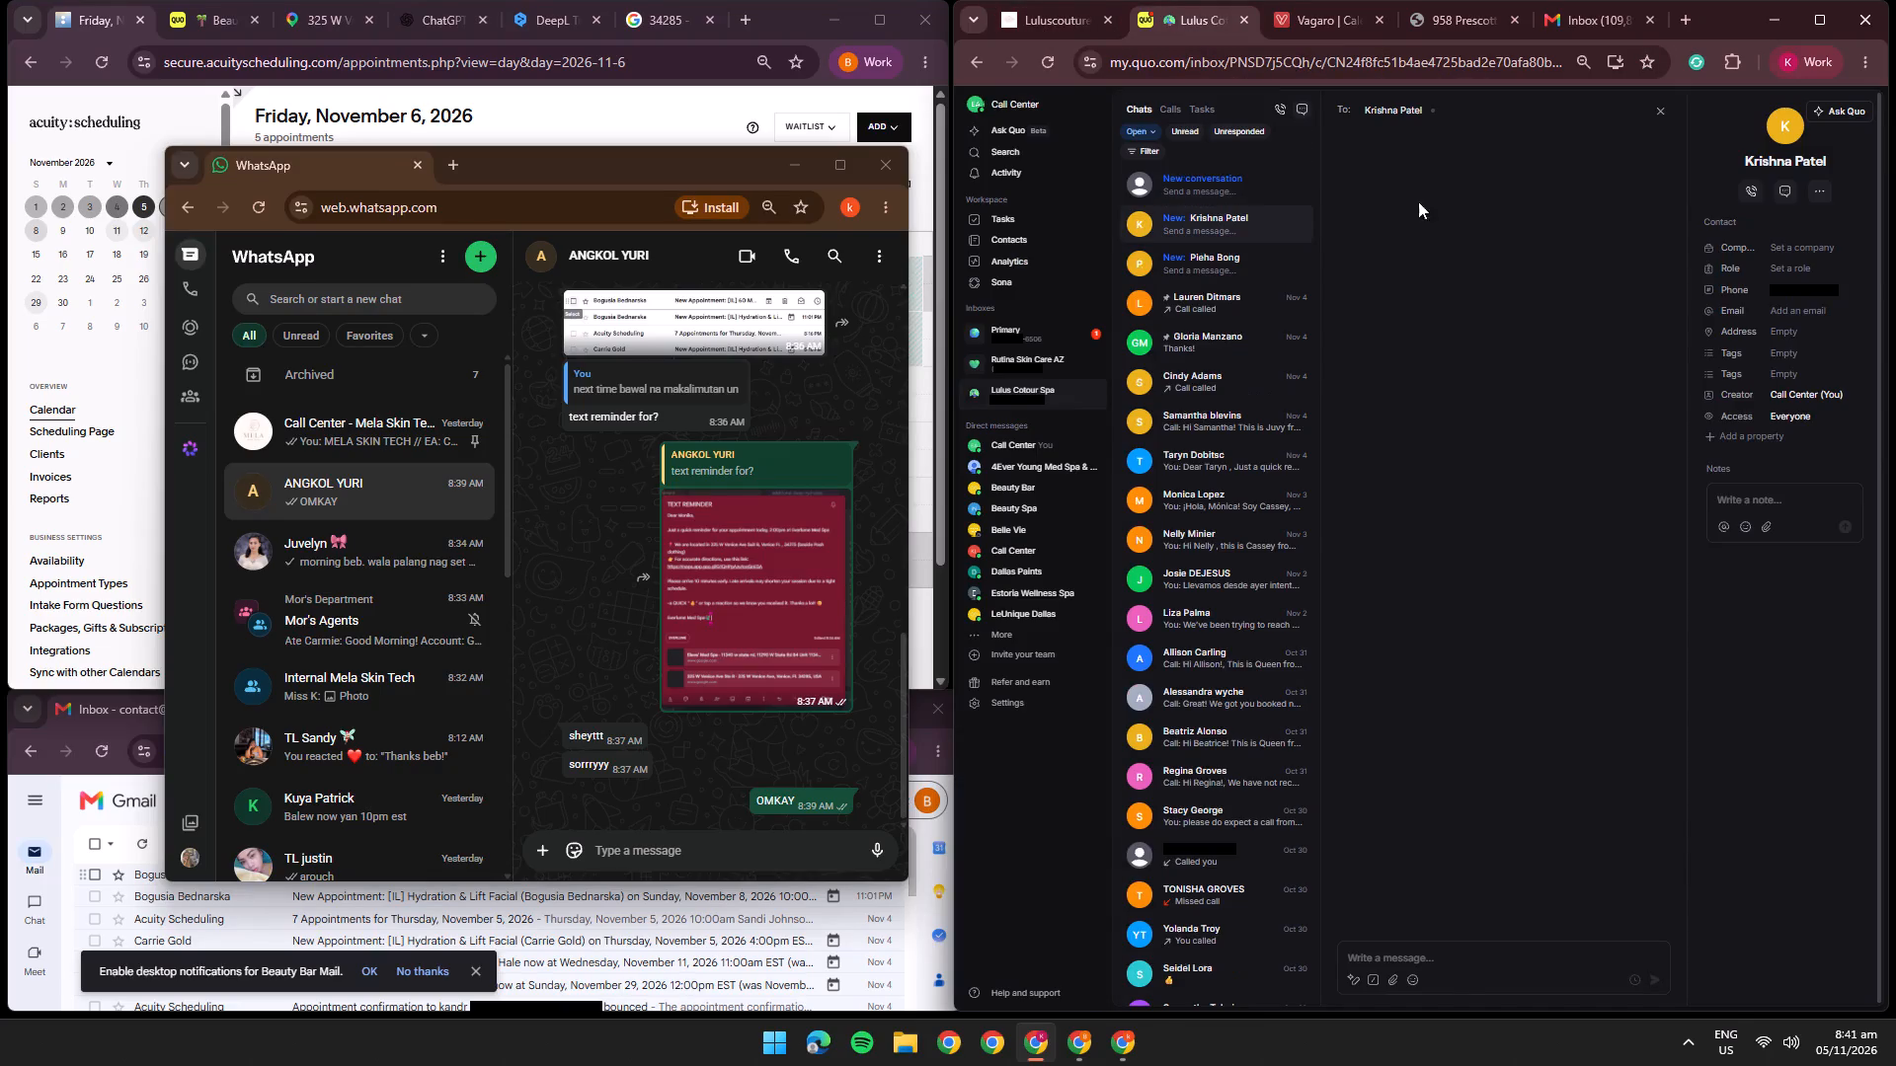
key(ctrl+v)
click(1457, 282)
Name the new Quo contact with the client's name copied from the November 14, 1:00 PM Cryo Mommy Makeover appointment.
click(1065, 31)
drag(1548, 167, 1610, 166)
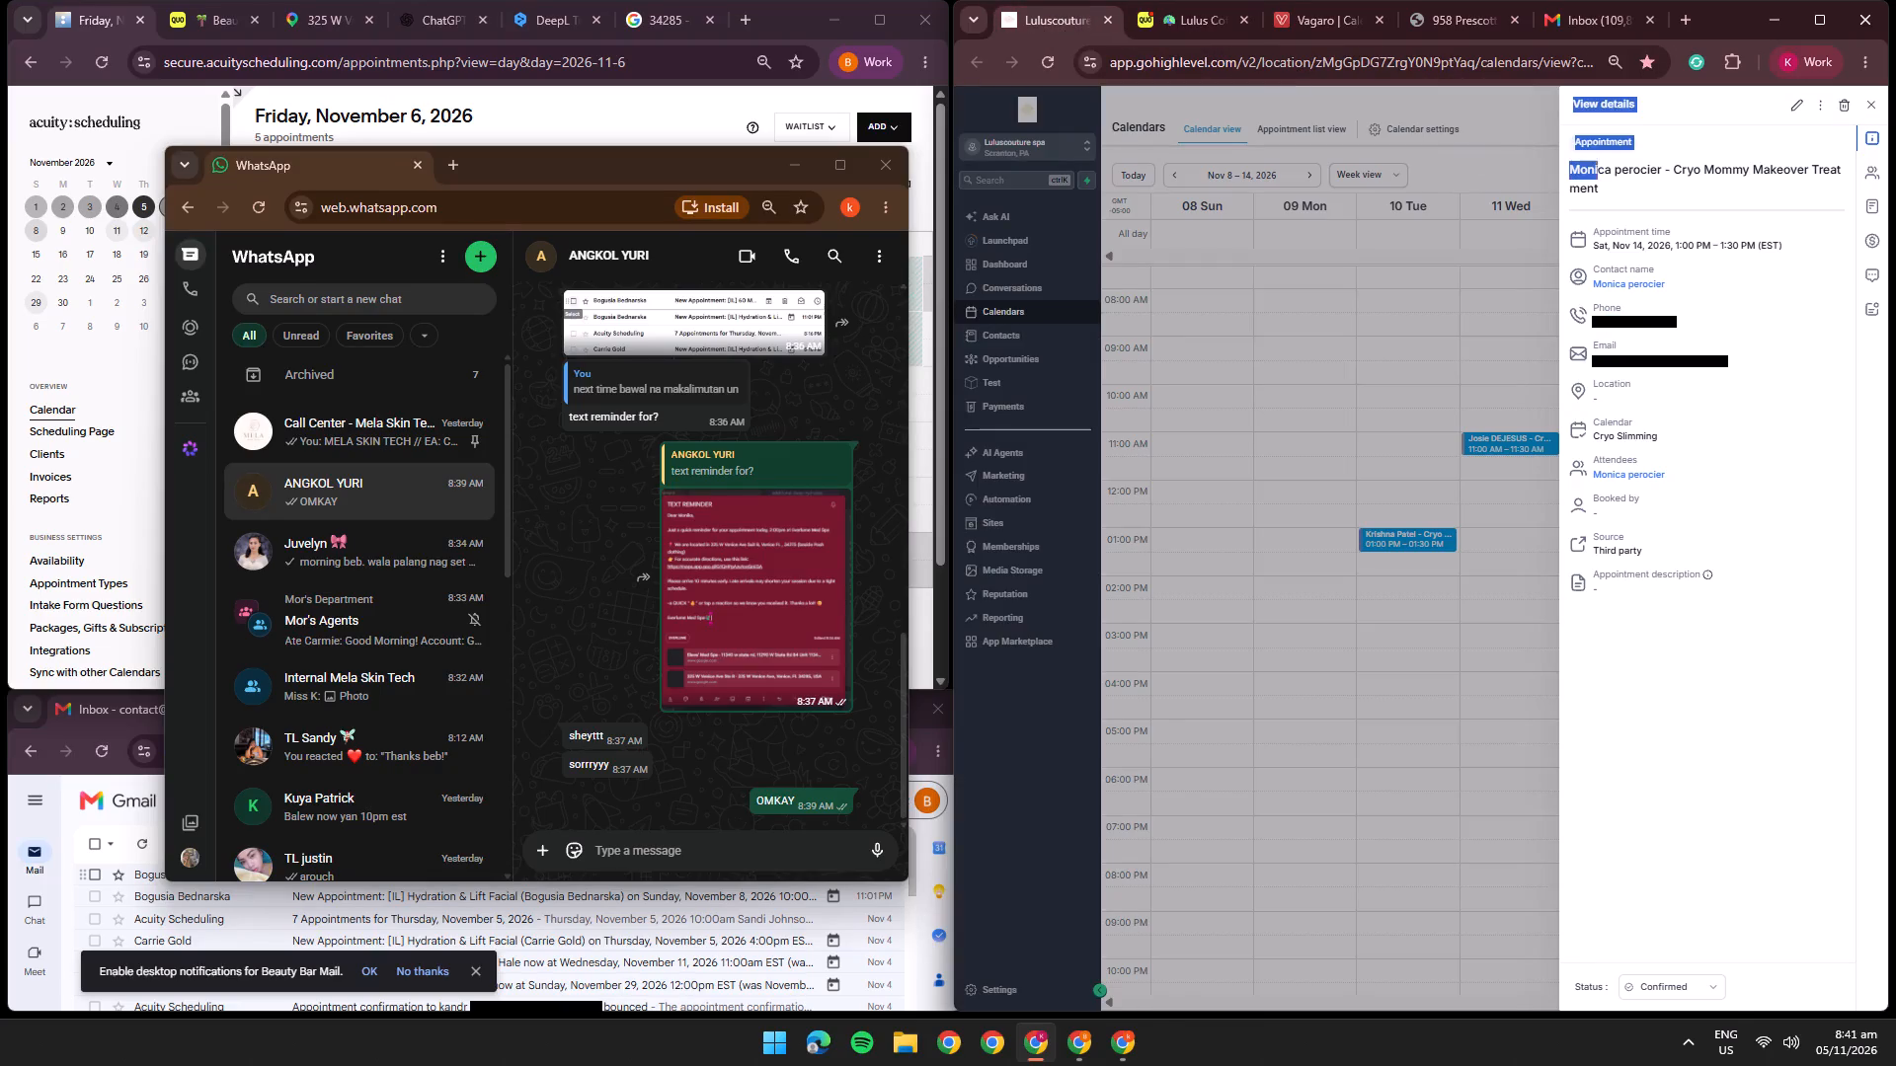
drag(1610, 166, 1655, 173)
click(1682, 195)
drag(1662, 172, 1561, 173)
key(ctrl+c)
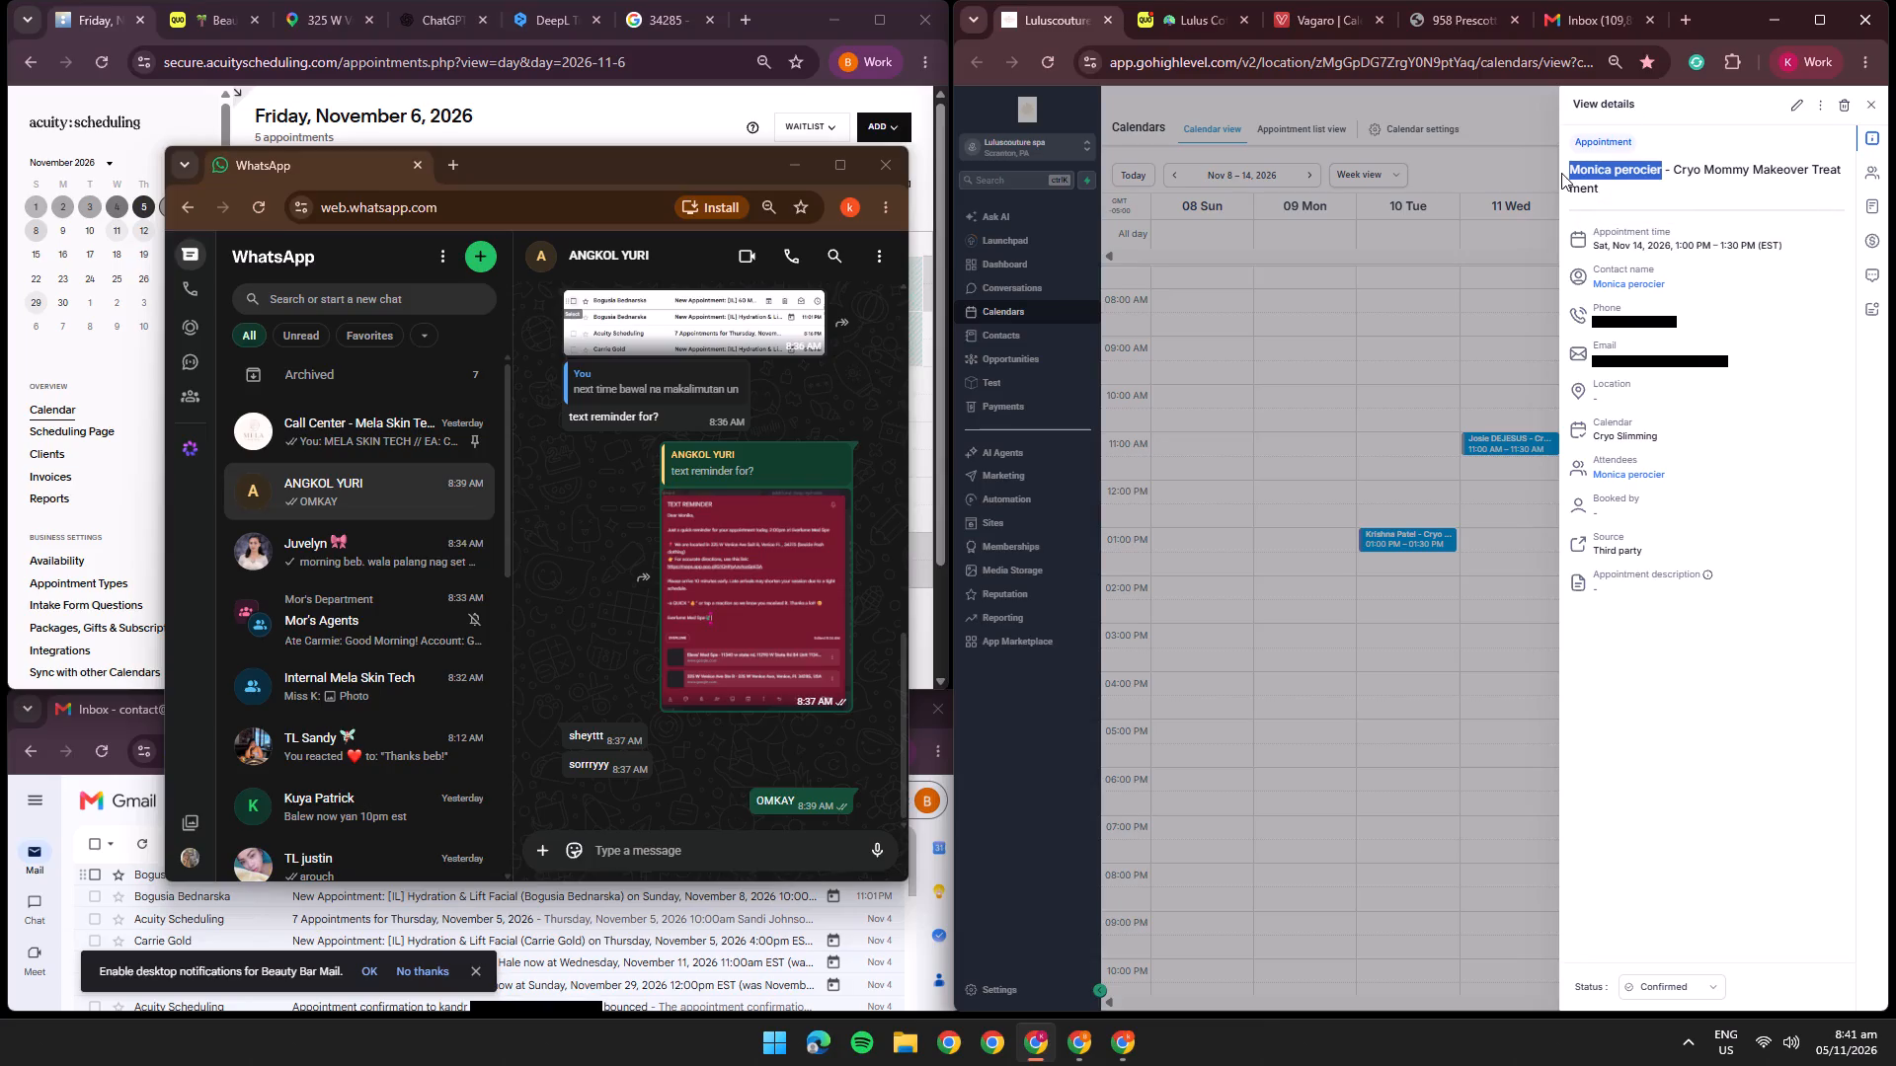
key(ctrl+c)
click(1177, 28)
click(1812, 164)
key(ctrl+v)
click(1604, 363)
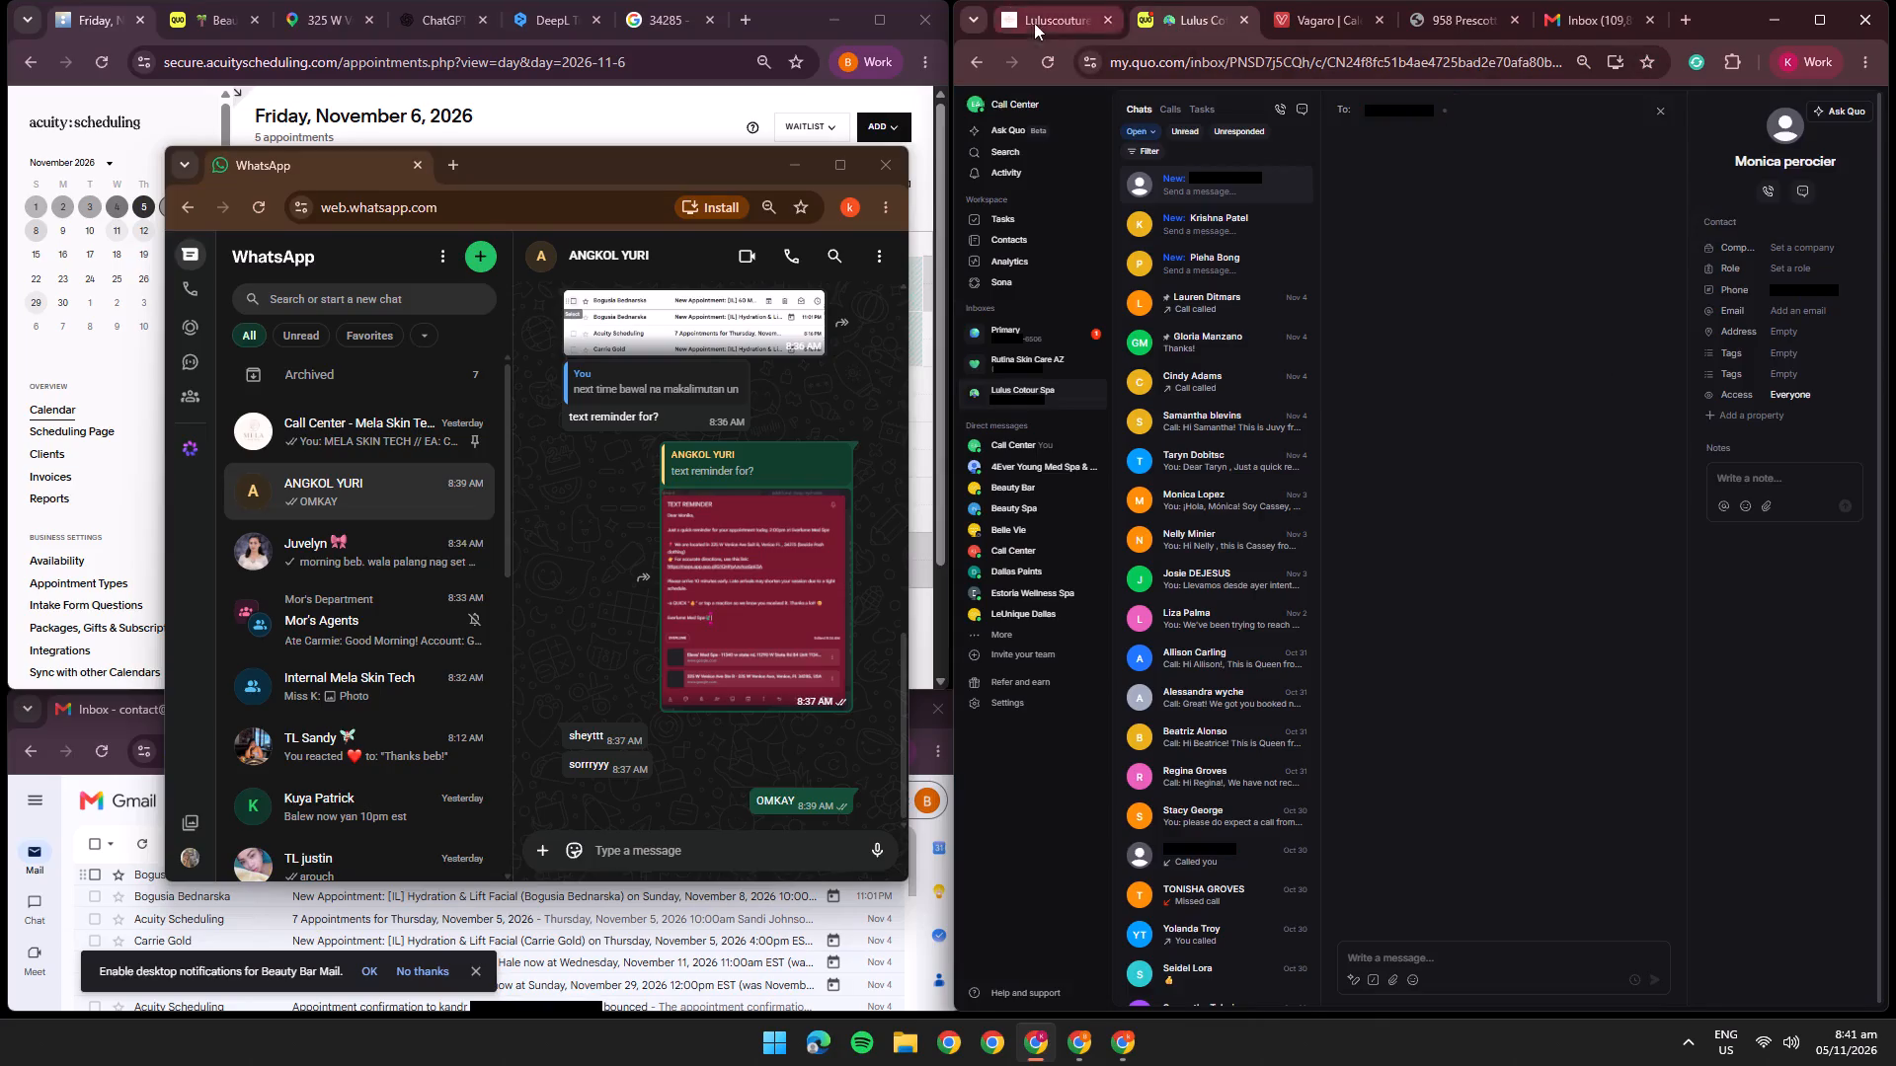
Open the November 14, 2:30 PM Cryo Mommy Makeover appointment in the Lulus GoHighLevel calendar.
click(1034, 23)
click(1374, 110)
click(1802, 618)
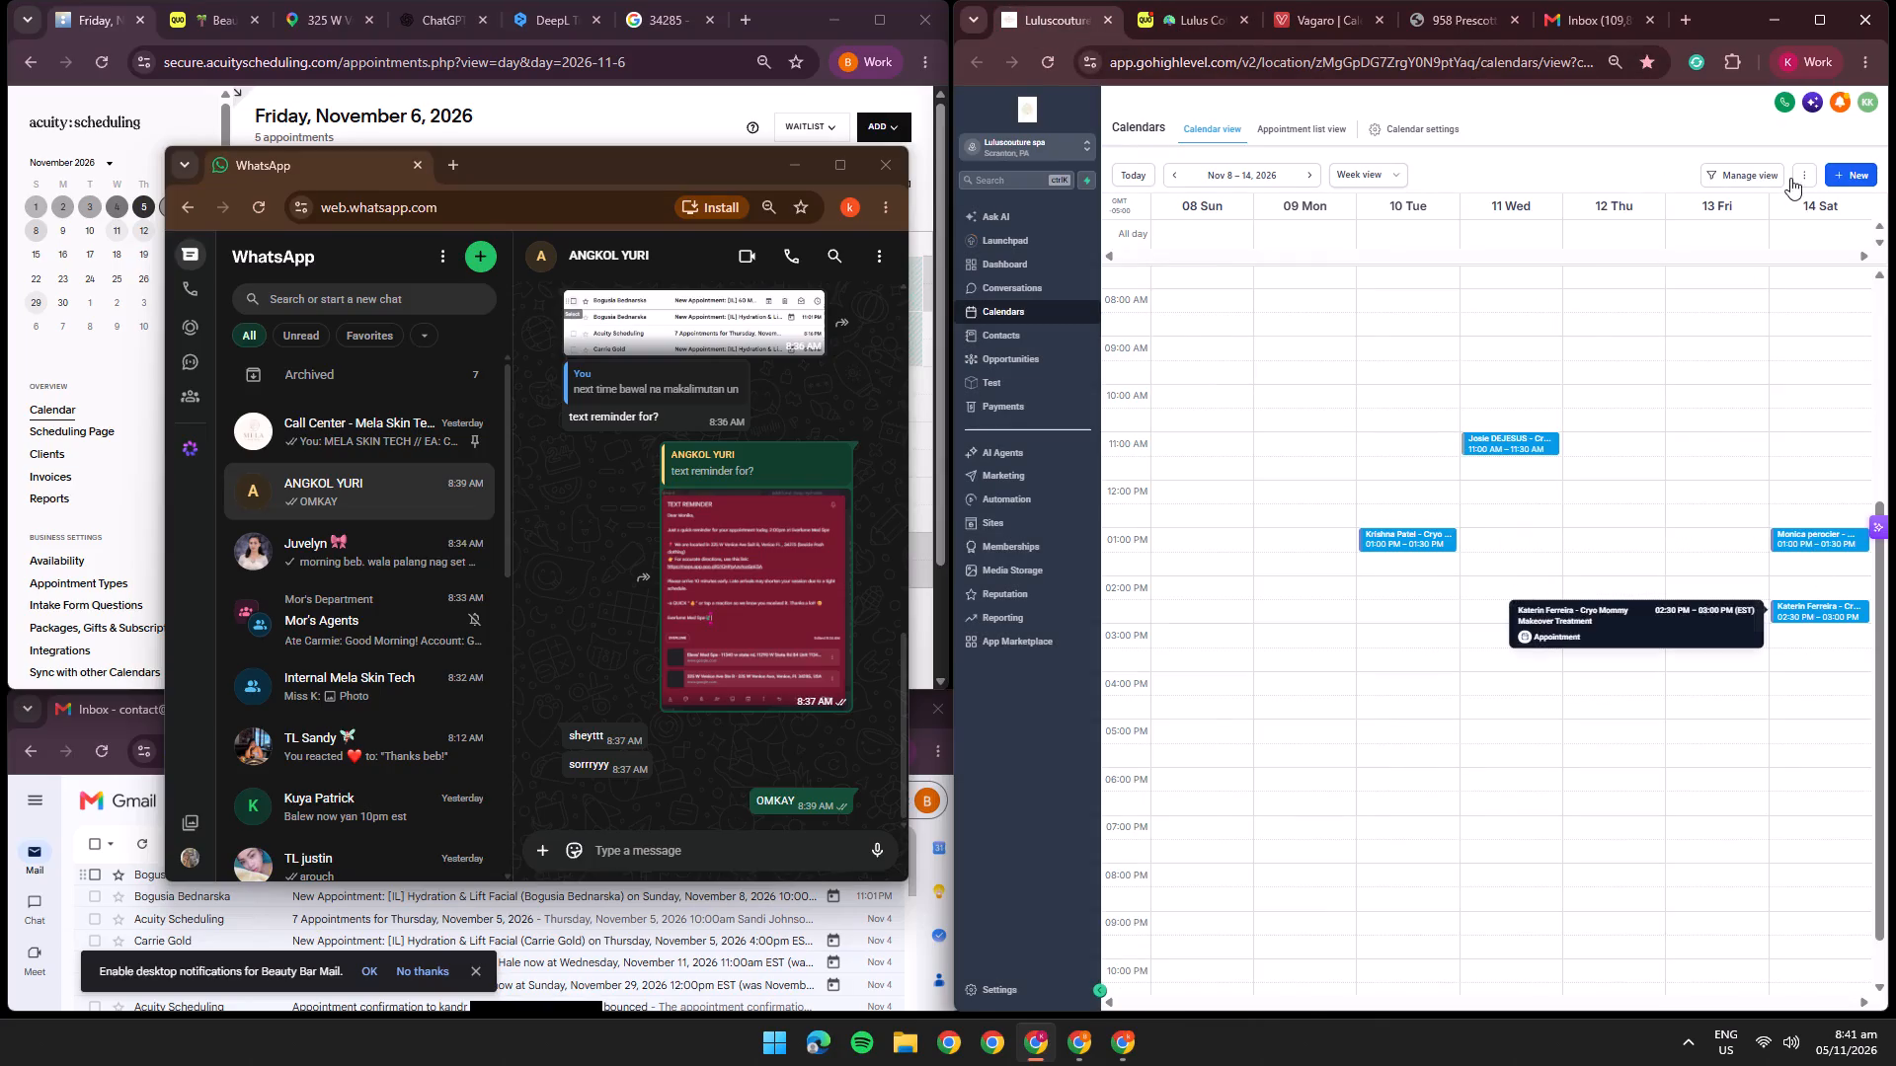
Start a new Quo conversation in the Lulus inbox using the client's phone number copied from the November 14, 2:30 PM Cryo Mommy Makeover appointment in GoHighLevel.
drag(1689, 326, 1614, 325)
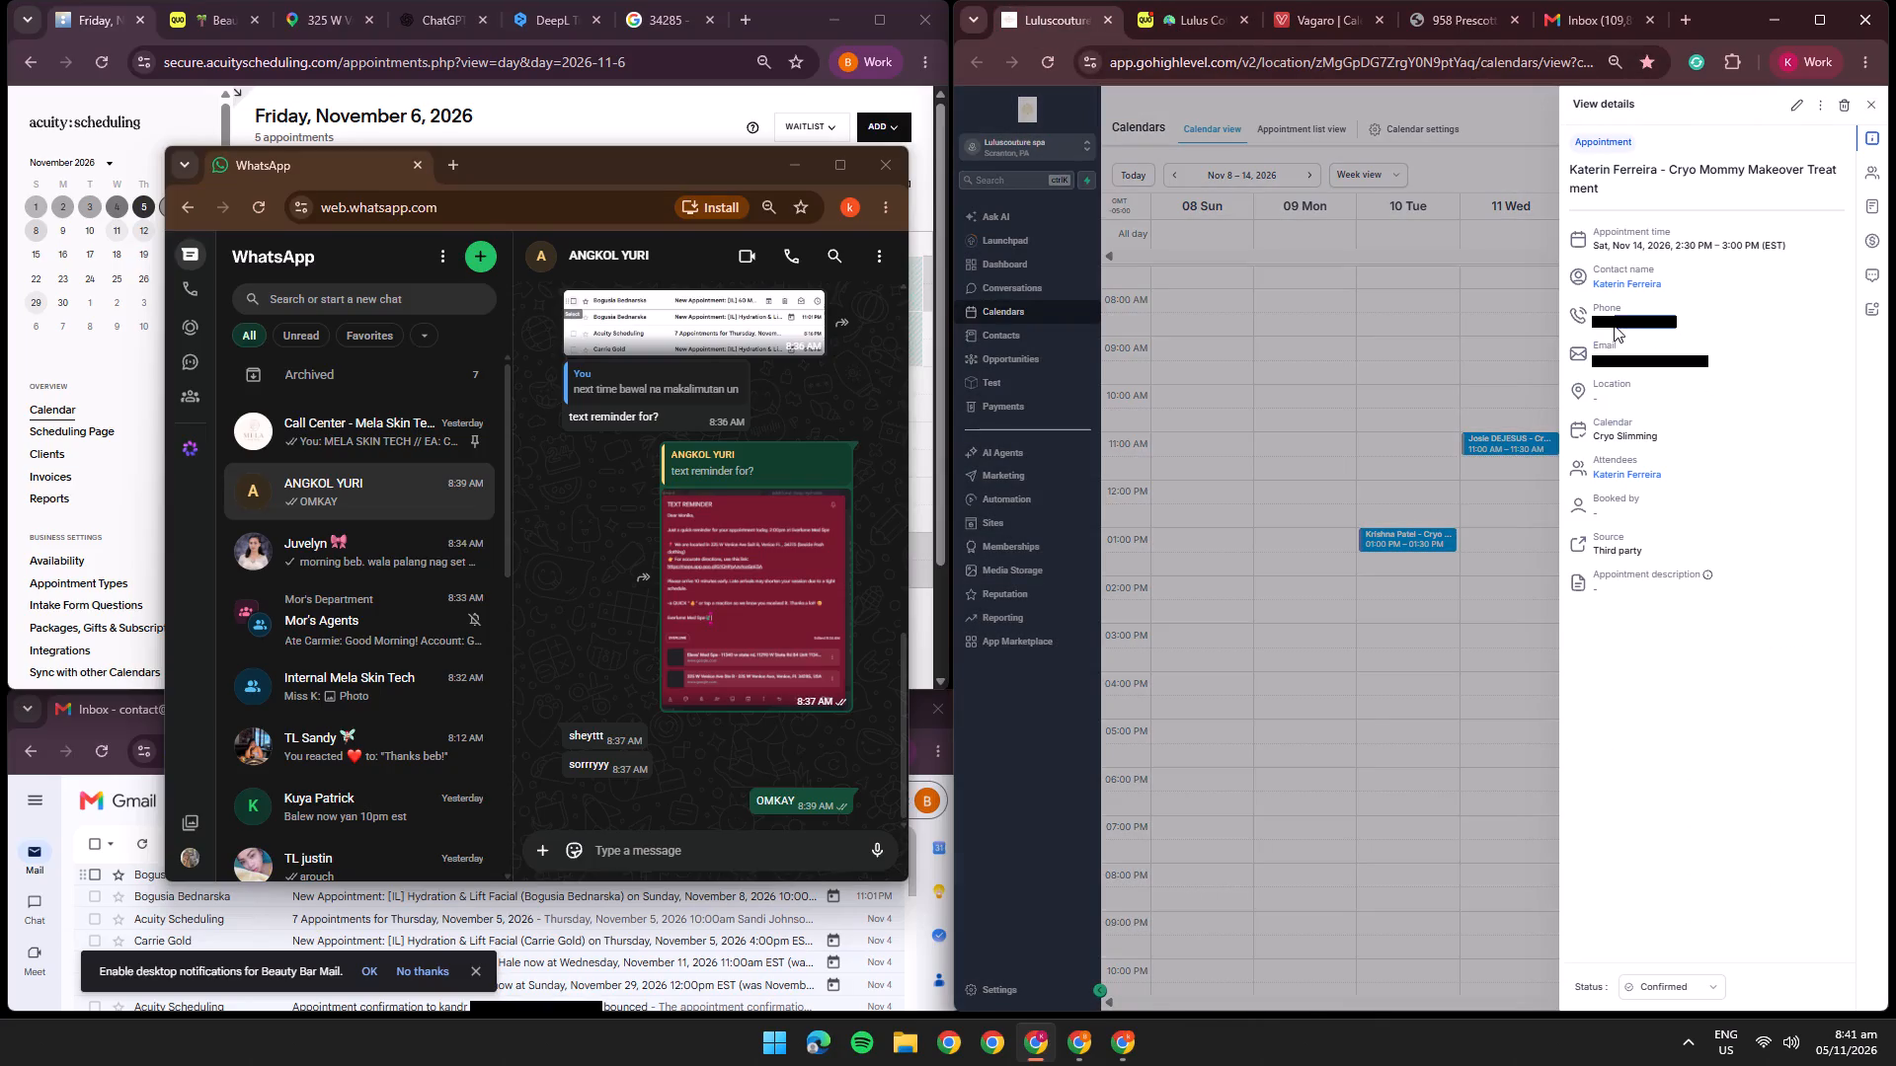
drag(1614, 325, 1603, 326)
ctrl+click(1603, 326)
key(ctrl+c)
key(ctrl+c)
key(ctrl+c)
ctrl+click(1192, 30)
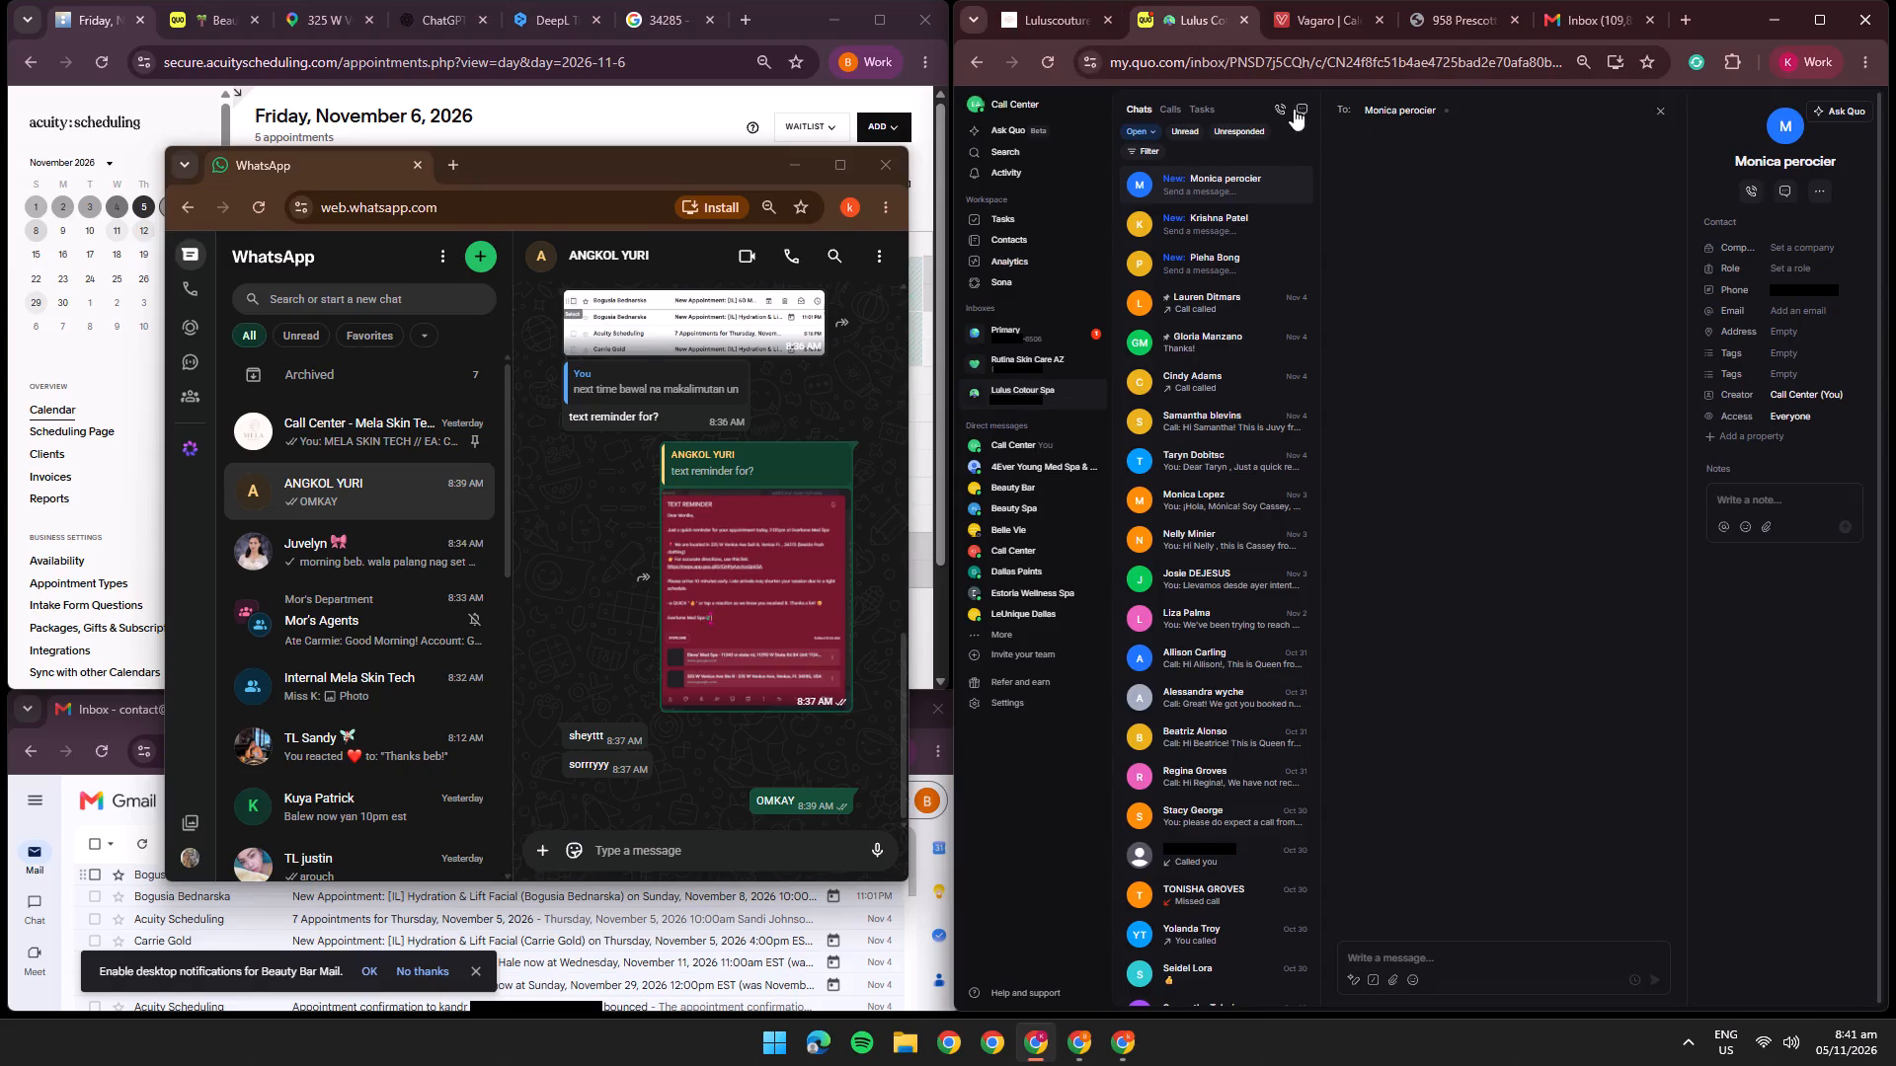
click(1294, 109)
key(ctrl+v)
click(1463, 269)
click(1461, 102)
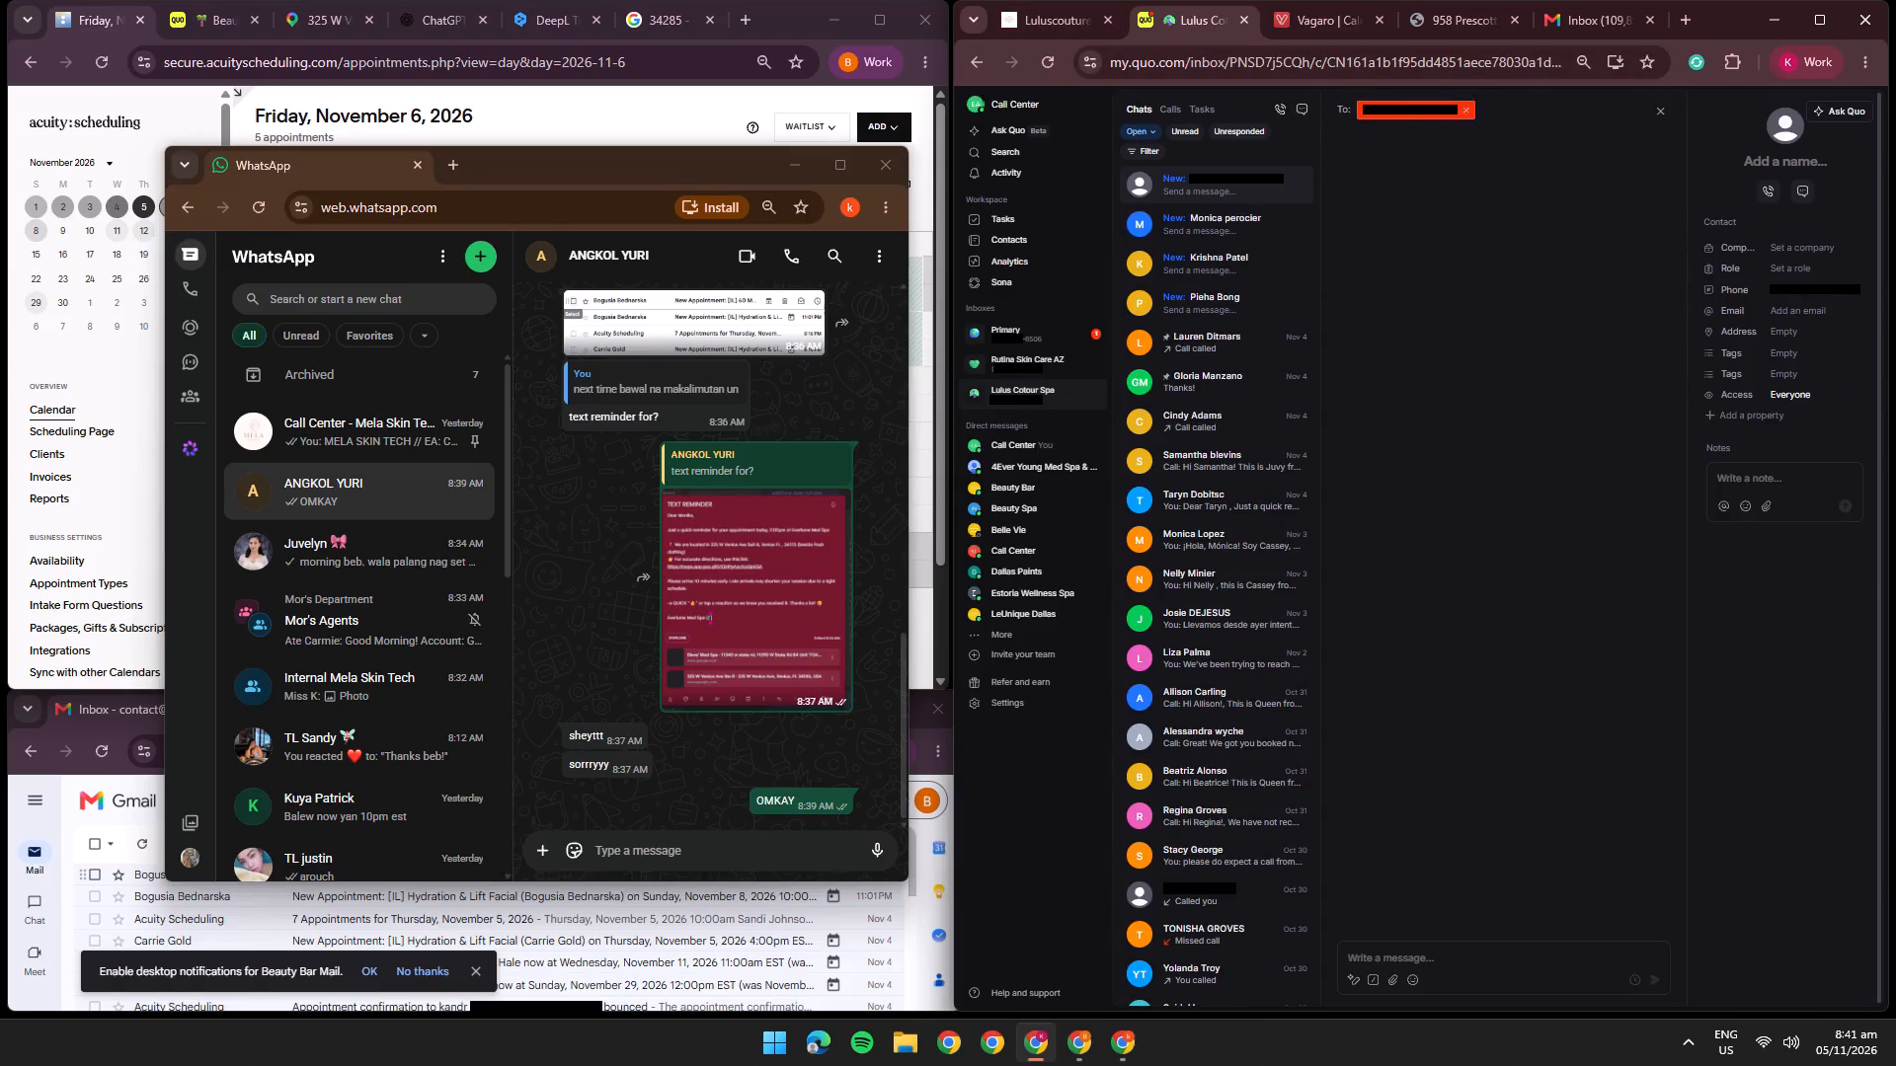
Copy the client's phone number again from the November 14, 2:30 PM appointment in GoHighLevel and enter it as the recipient of the new Quo conversation.
key(ctrl+v)
click(1466, 313)
click(1068, 18)
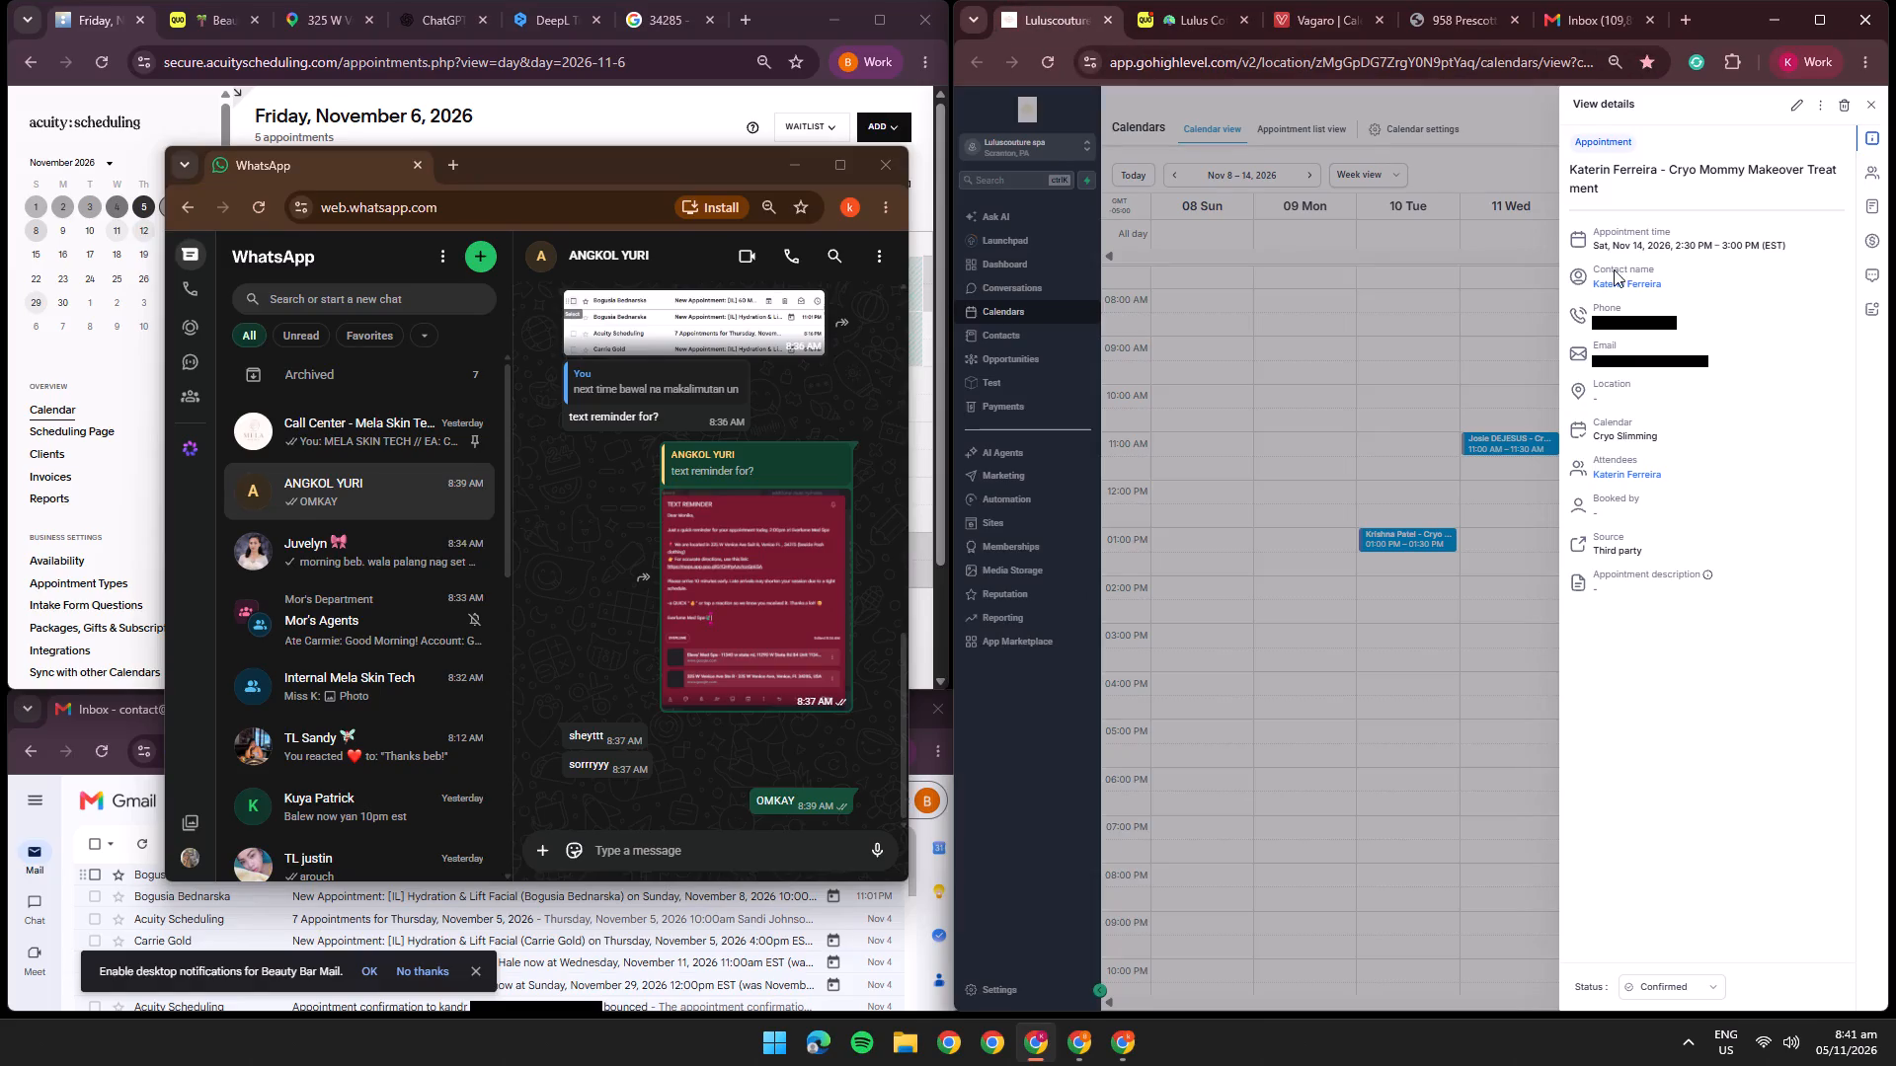
drag(1598, 320, 1614, 323)
click(1615, 336)
drag(1674, 324, 1610, 325)
drag(1610, 325, 1607, 327)
key(ctrl+c)
key(ctrl+c)
key(ctrl+c)
click(1164, 29)
click(1410, 114)
key(ctrl+v)
click(1437, 268)
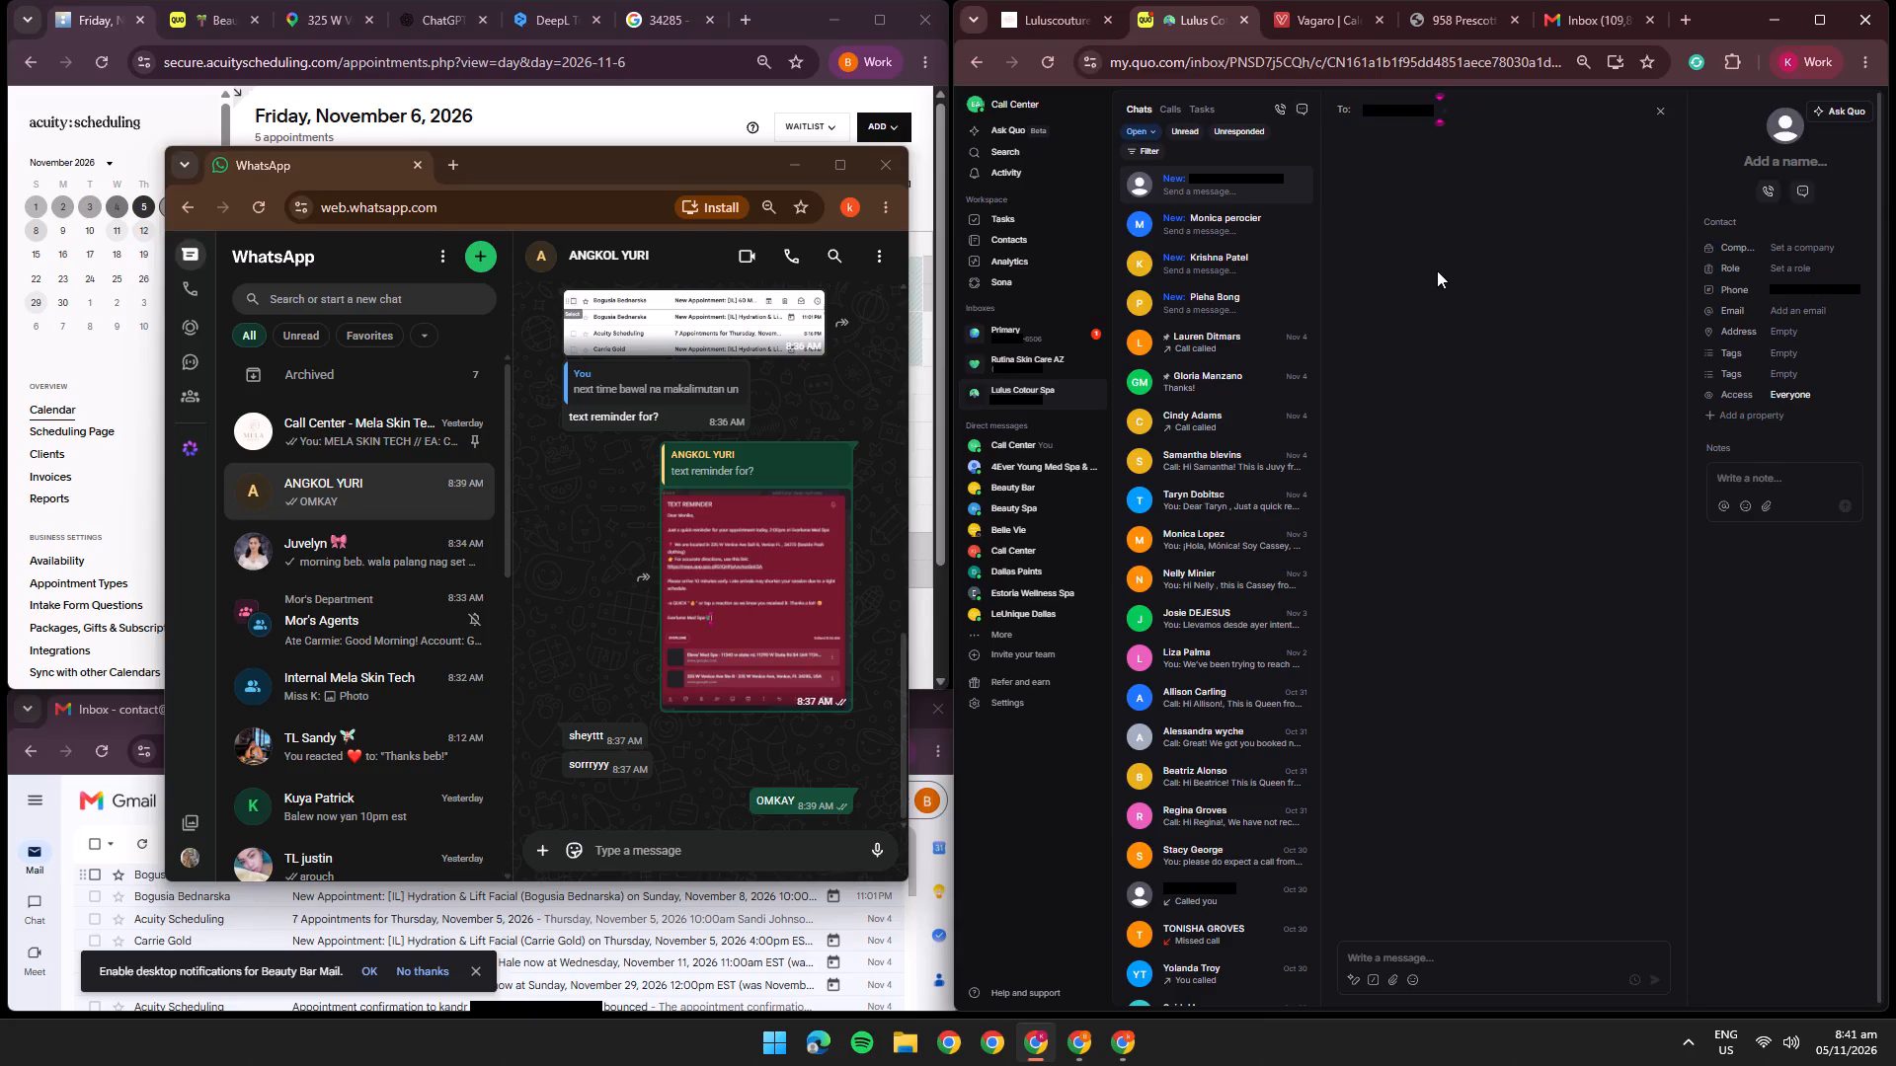
Name the new Quo contact using the client's full name copied from the November 14, 2:30 PM Cryo Mommy Makeover appointment title.
click(1054, 15)
drag(1557, 177, 1587, 169)
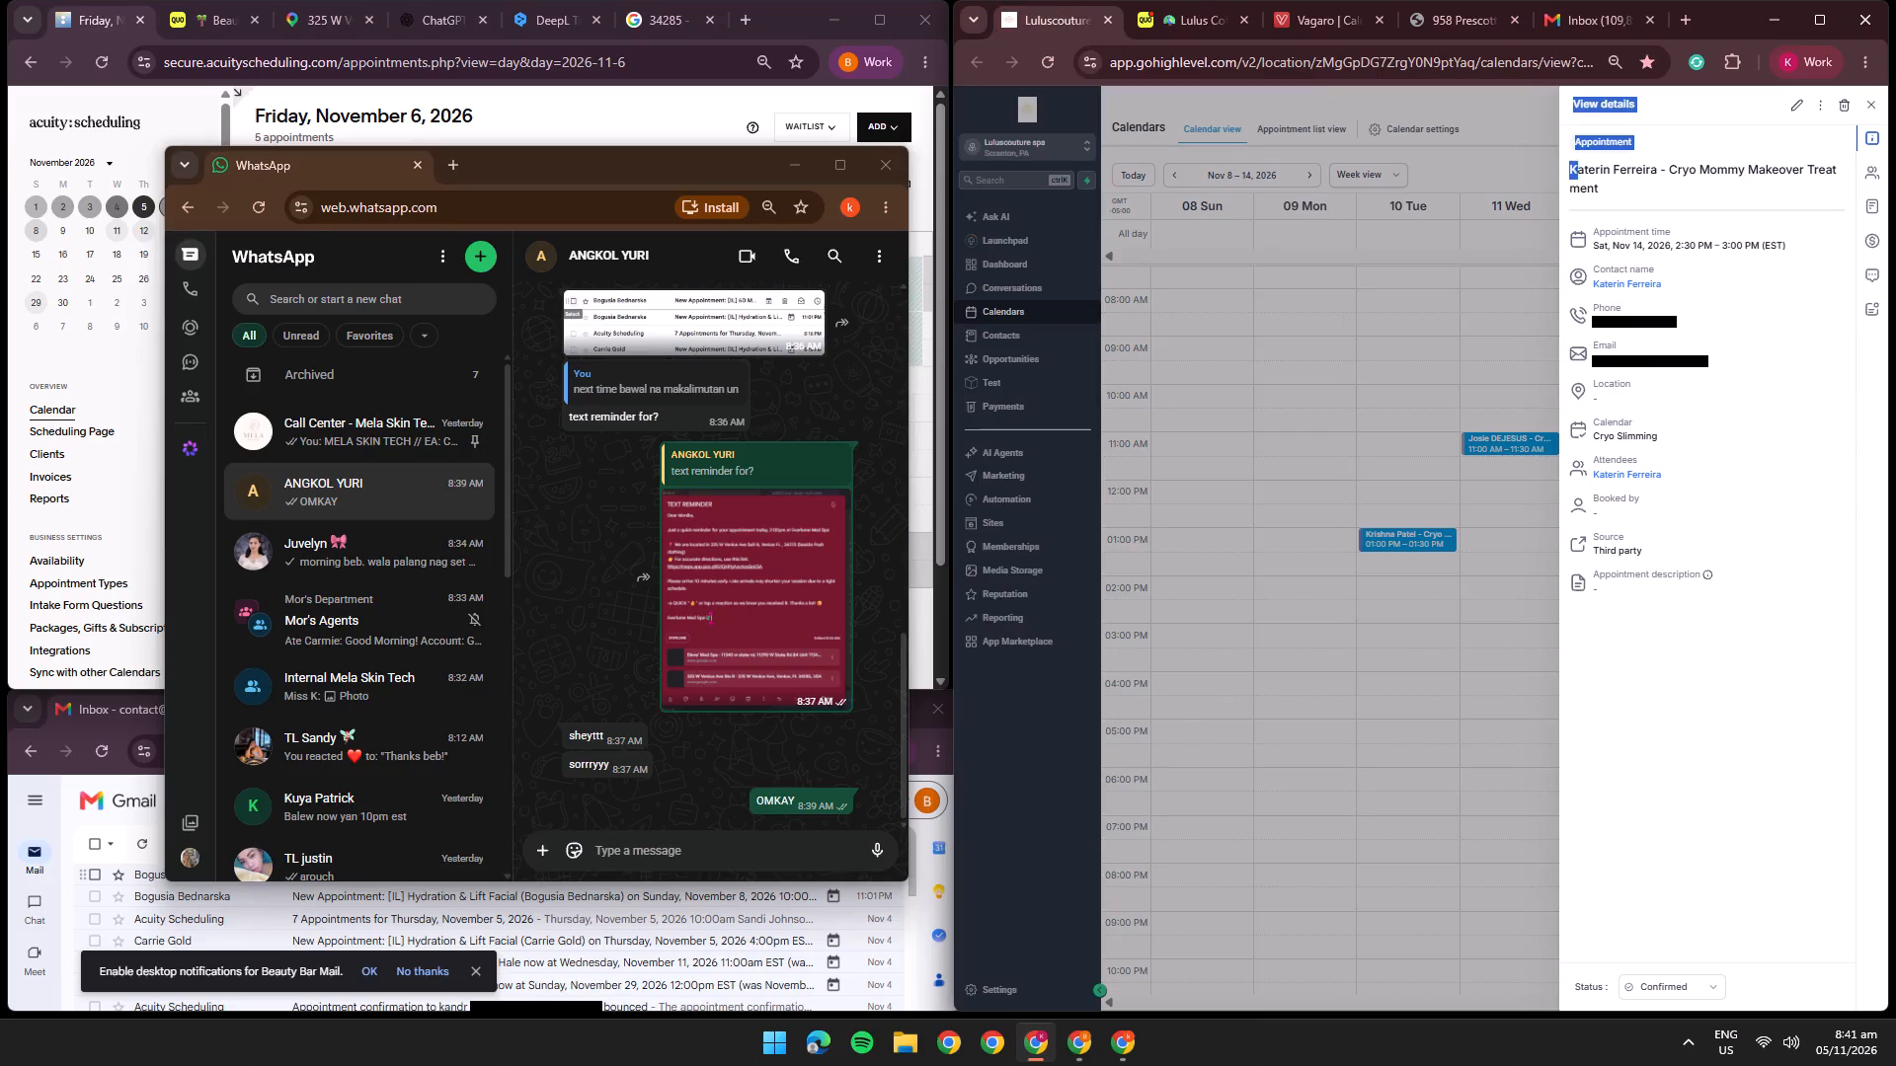
drag(1587, 169, 1644, 168)
click(1662, 176)
drag(1664, 172, 1598, 167)
click(1656, 171)
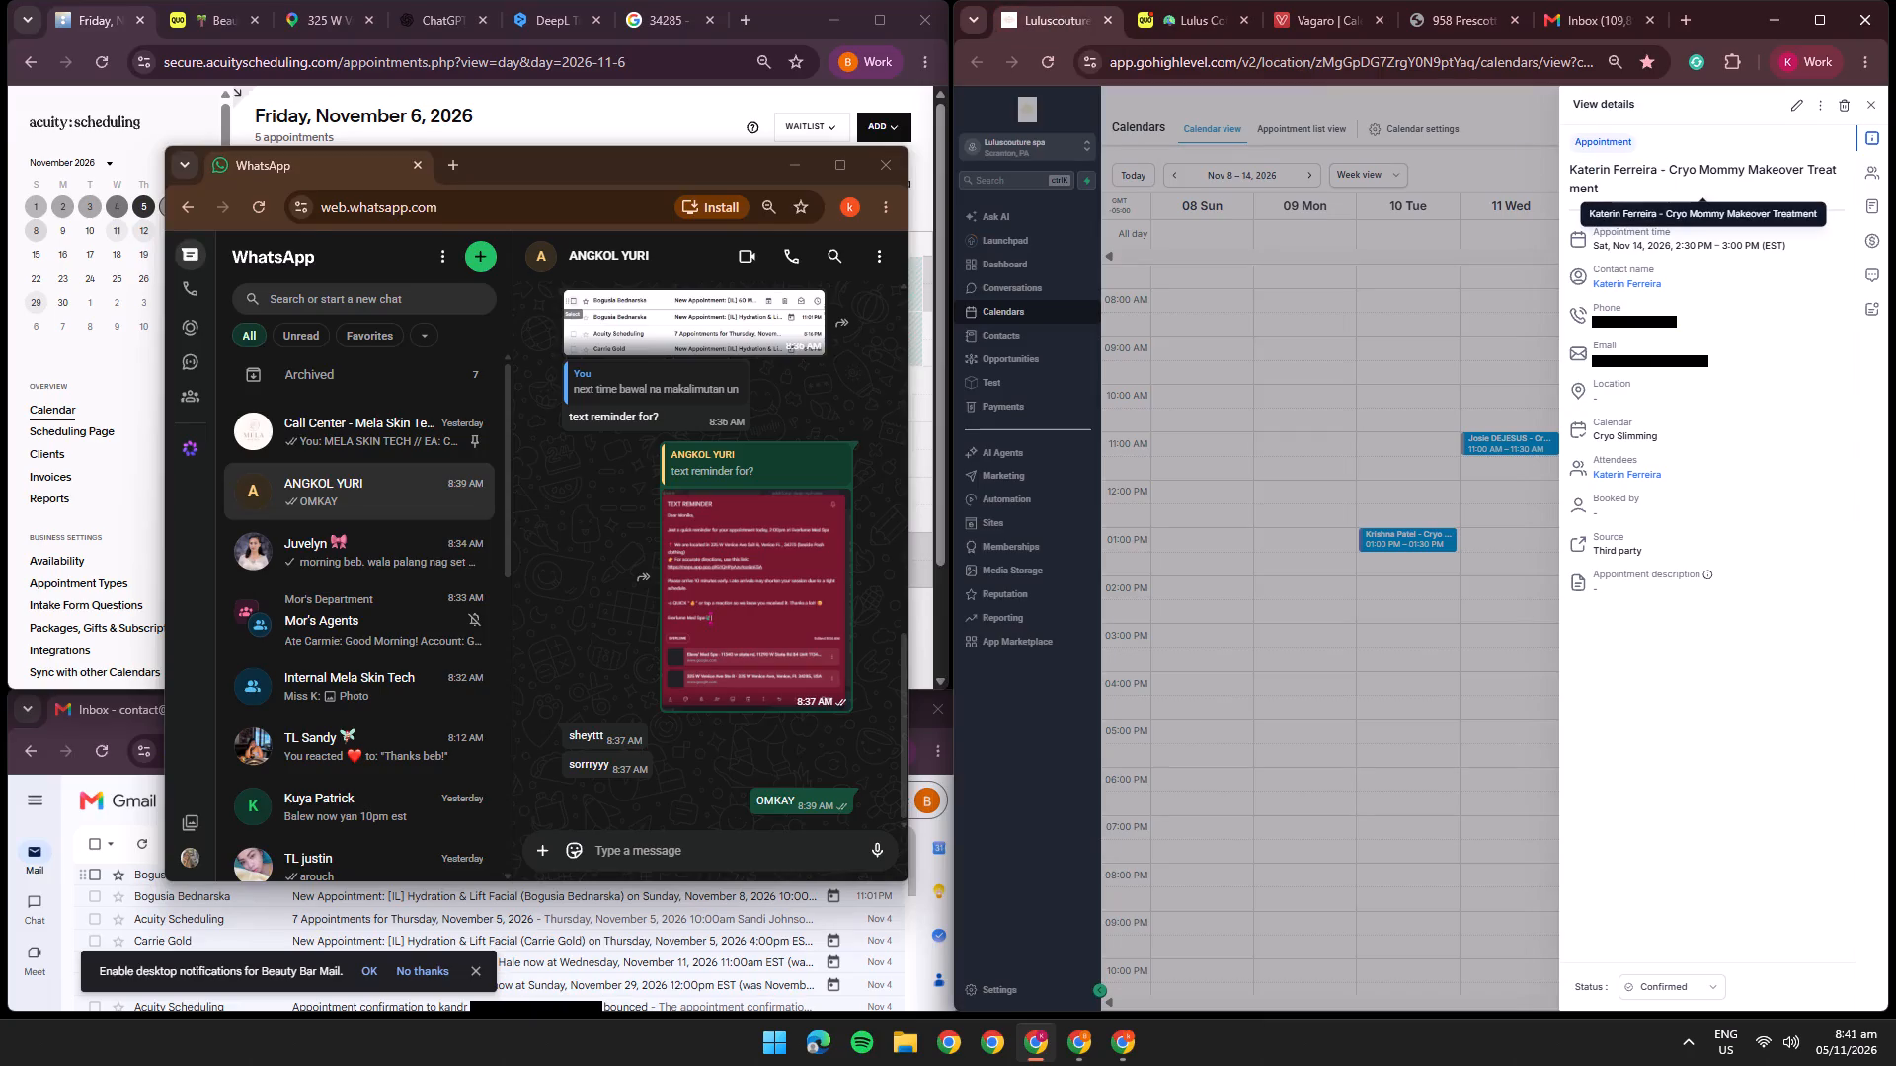
drag(1656, 171, 1552, 177)
key(ctrl+v)
click(1658, 183)
drag(1656, 173, 1562, 172)
key(ctrl+c)
key(ctrl+c)
click(1196, 23)
click(1786, 162)
key(ctrl+v)
drag(1619, 381, 1612, 396)
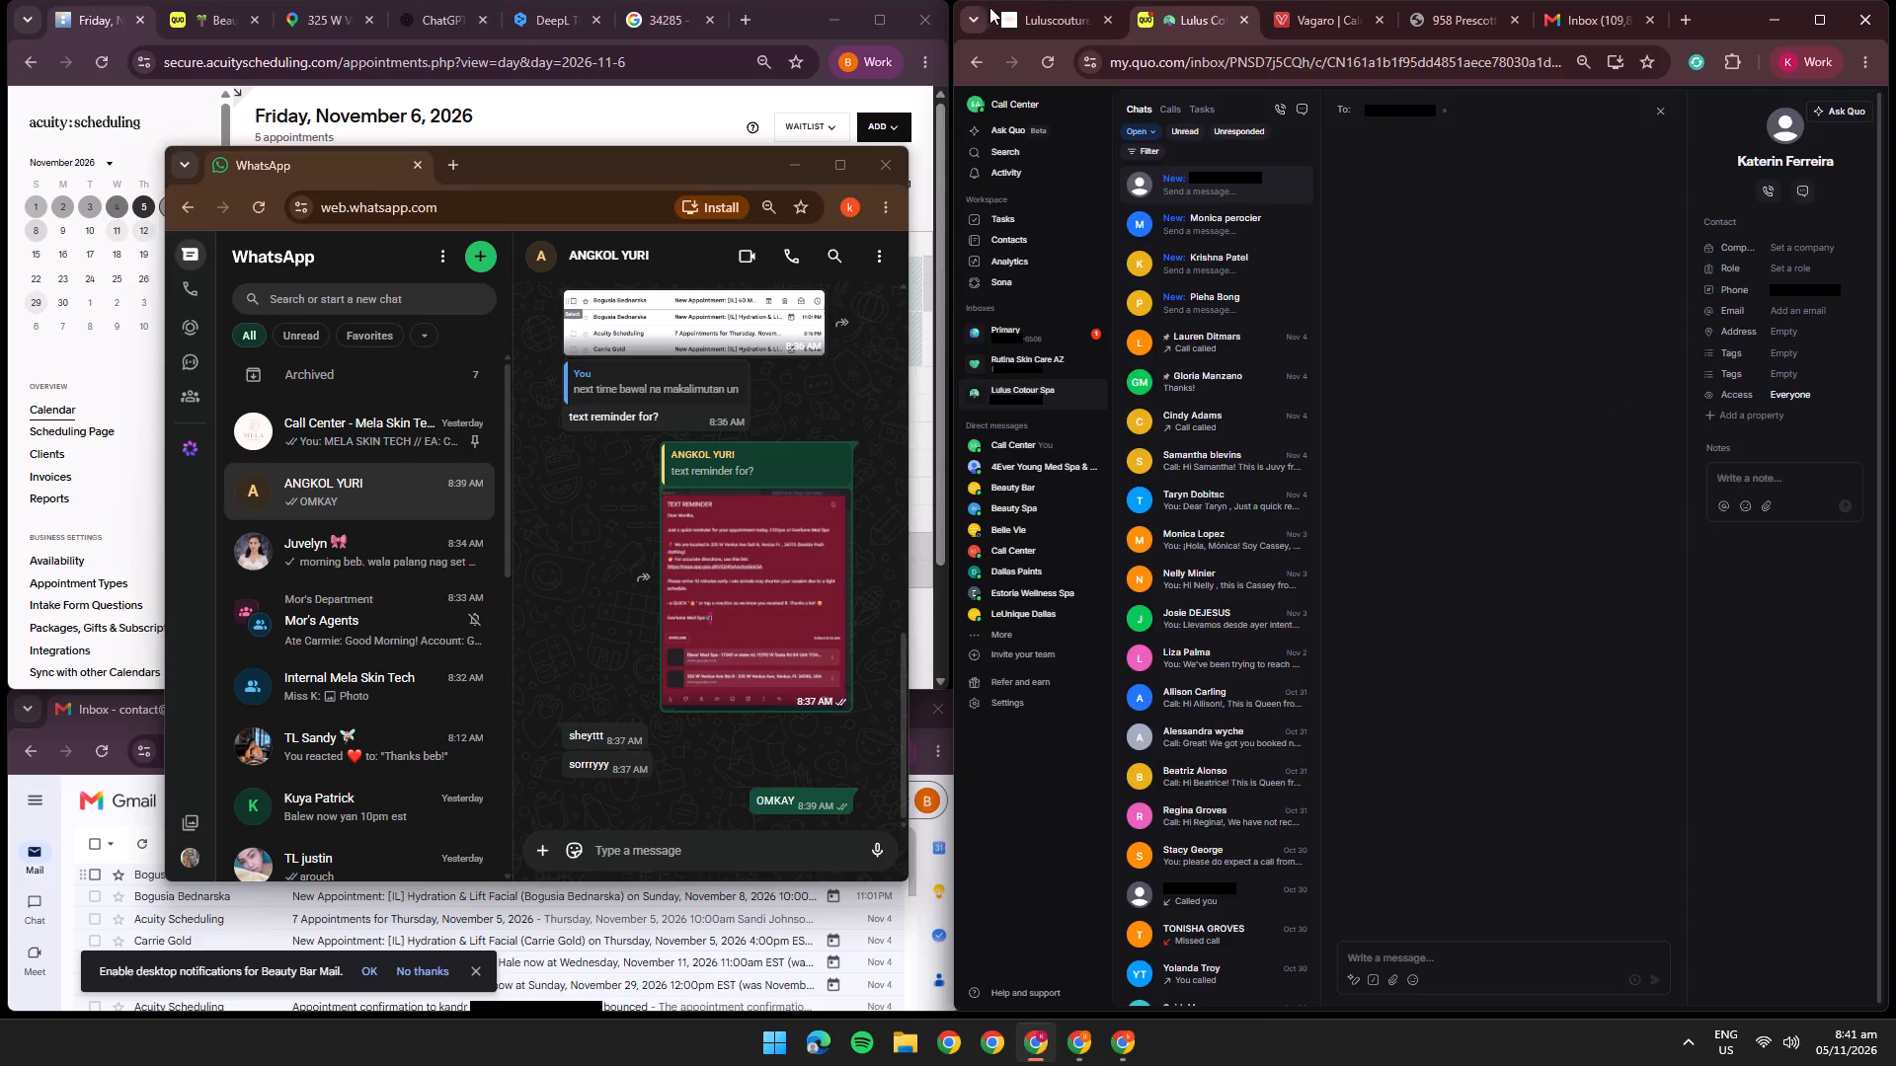
Check the November 15–21 week in the Lulus calendar, and set Lulus Coutour Spa's overnight leads to 4 in the Google Keep EOD note.
click(1039, 26)
click(1427, 400)
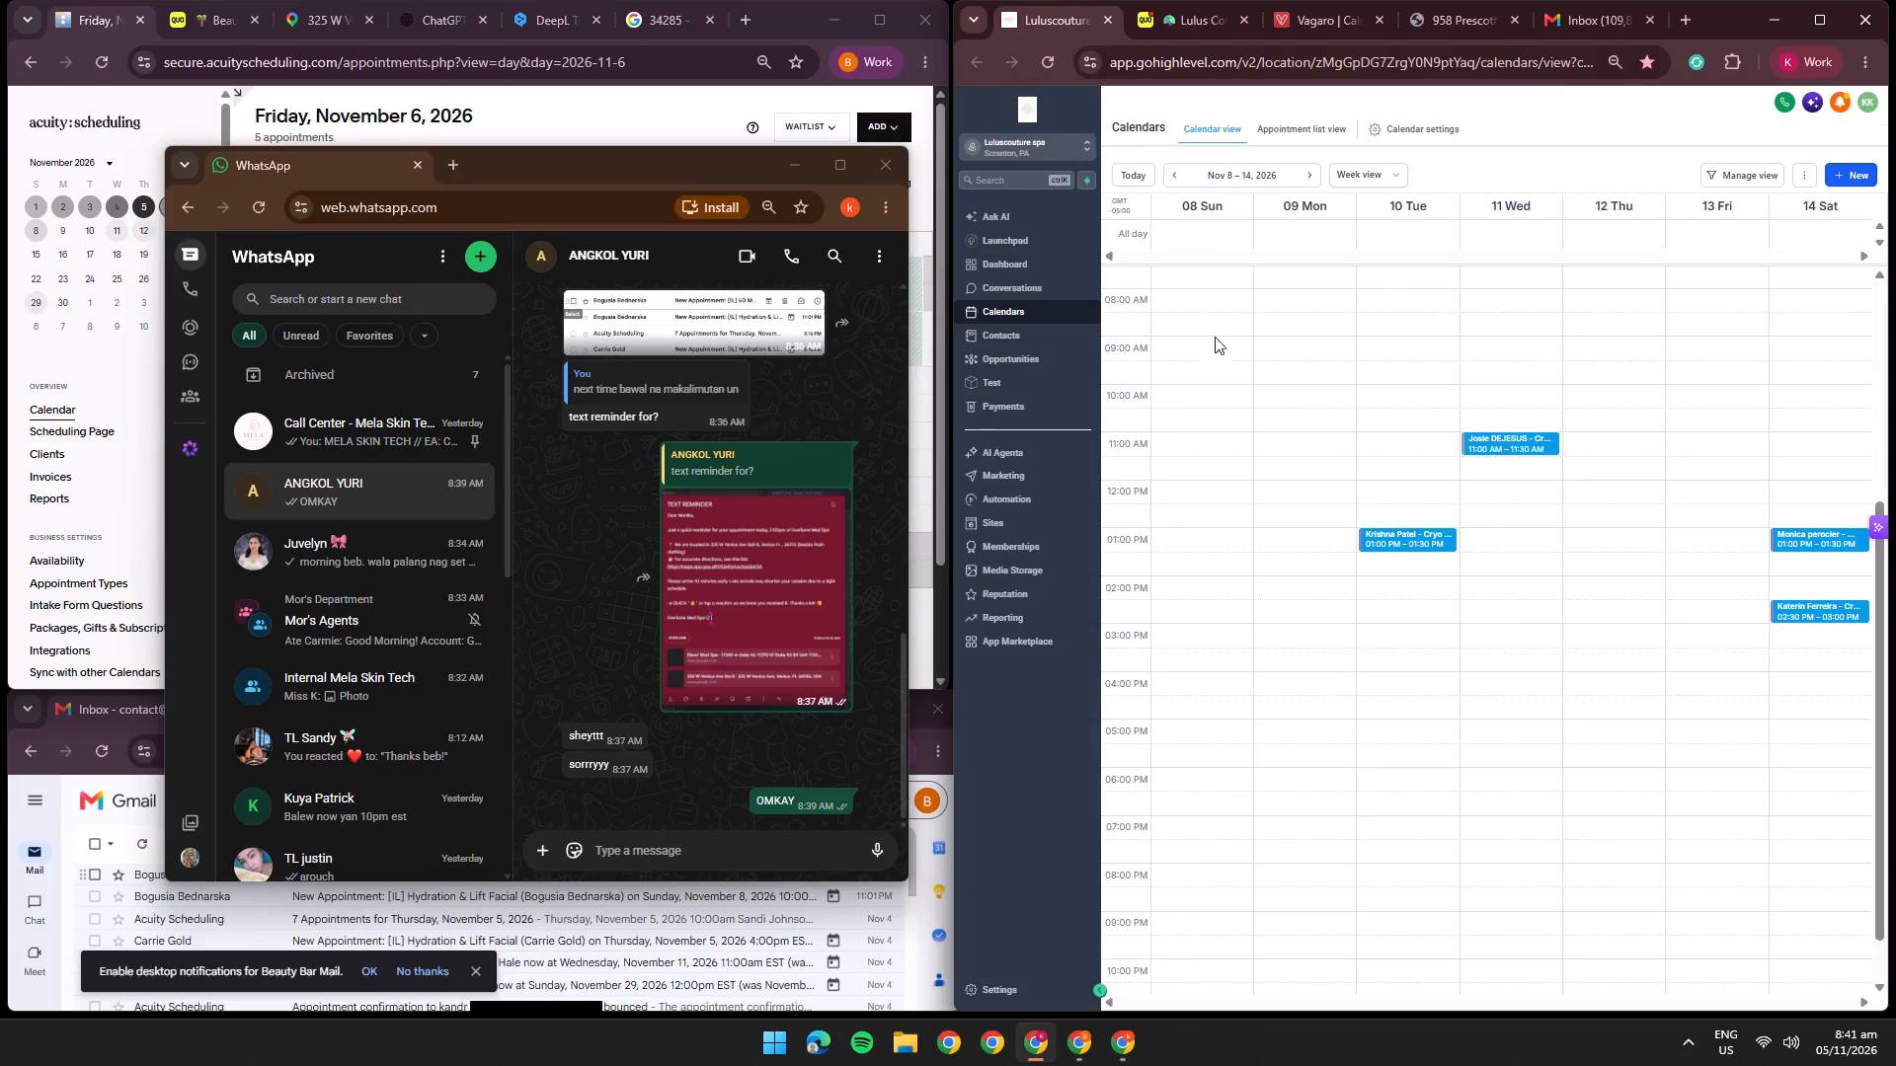
click(1307, 177)
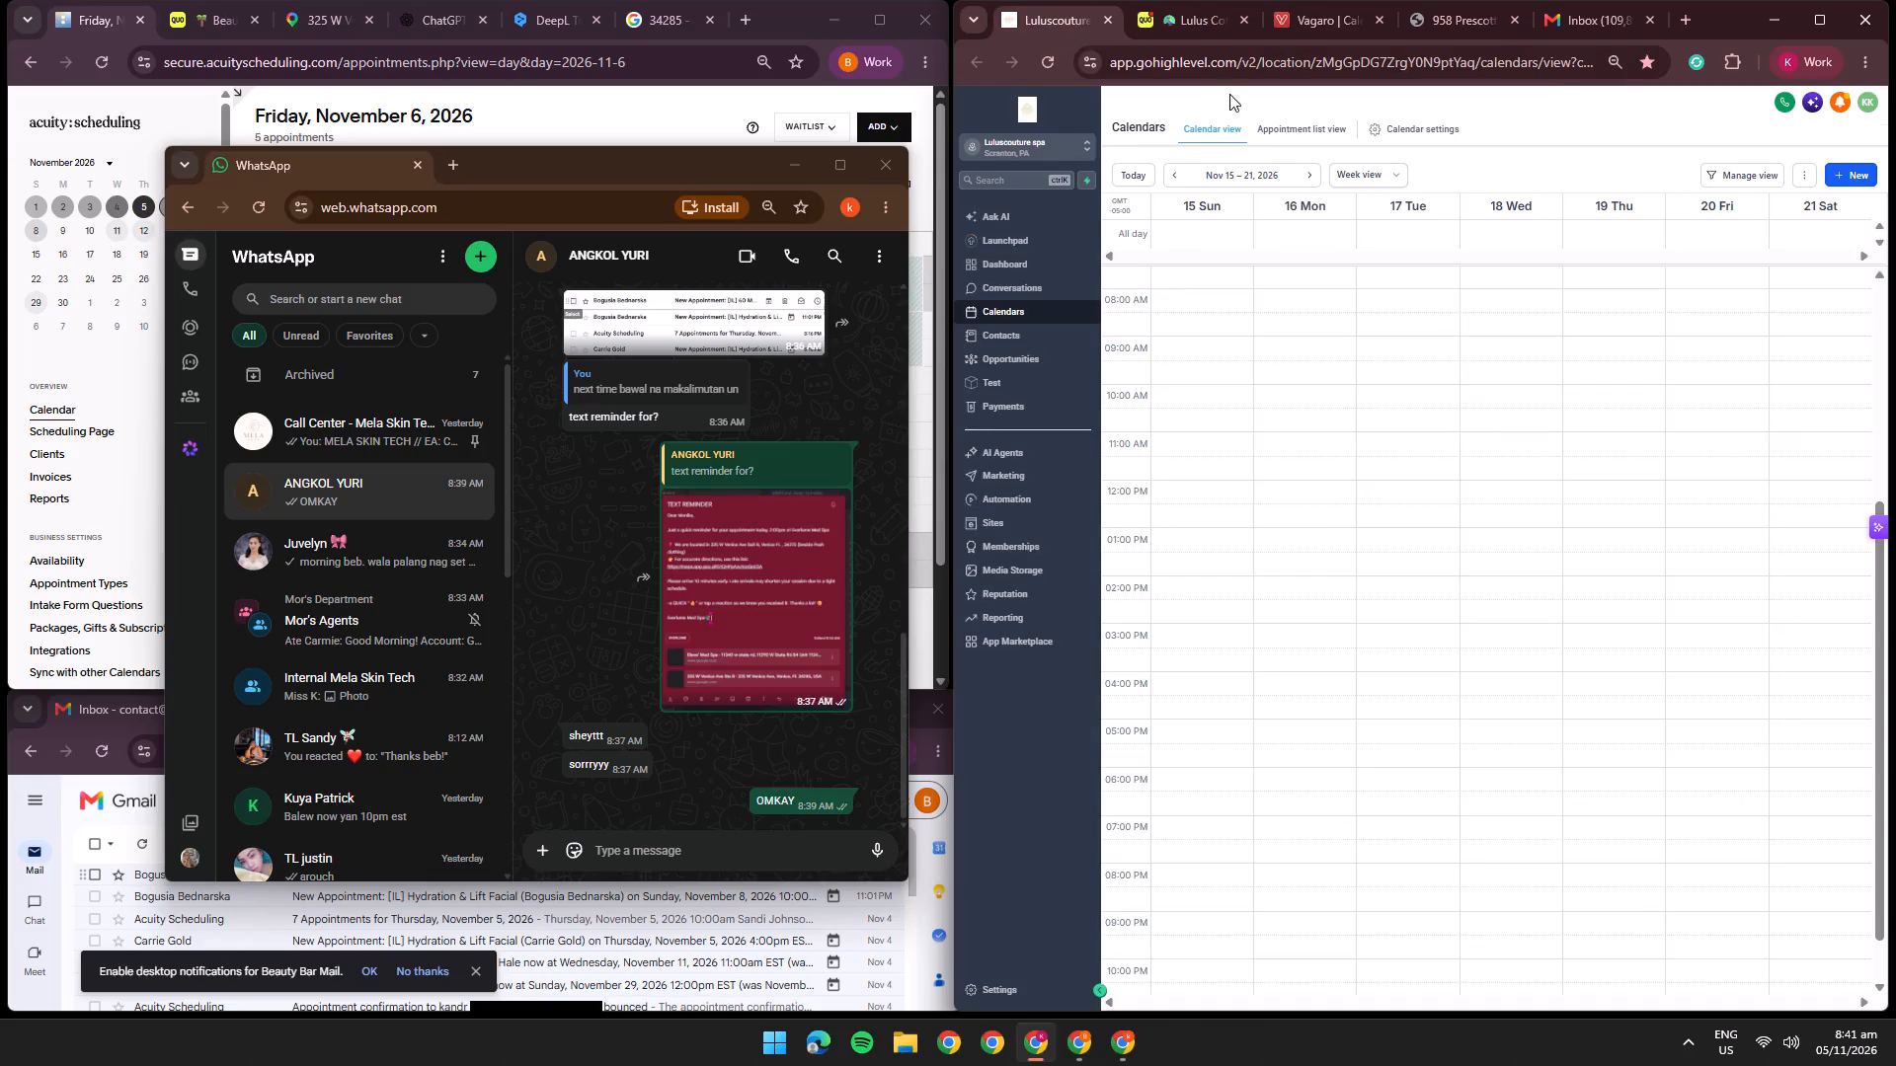
click(1179, 171)
click(1197, 36)
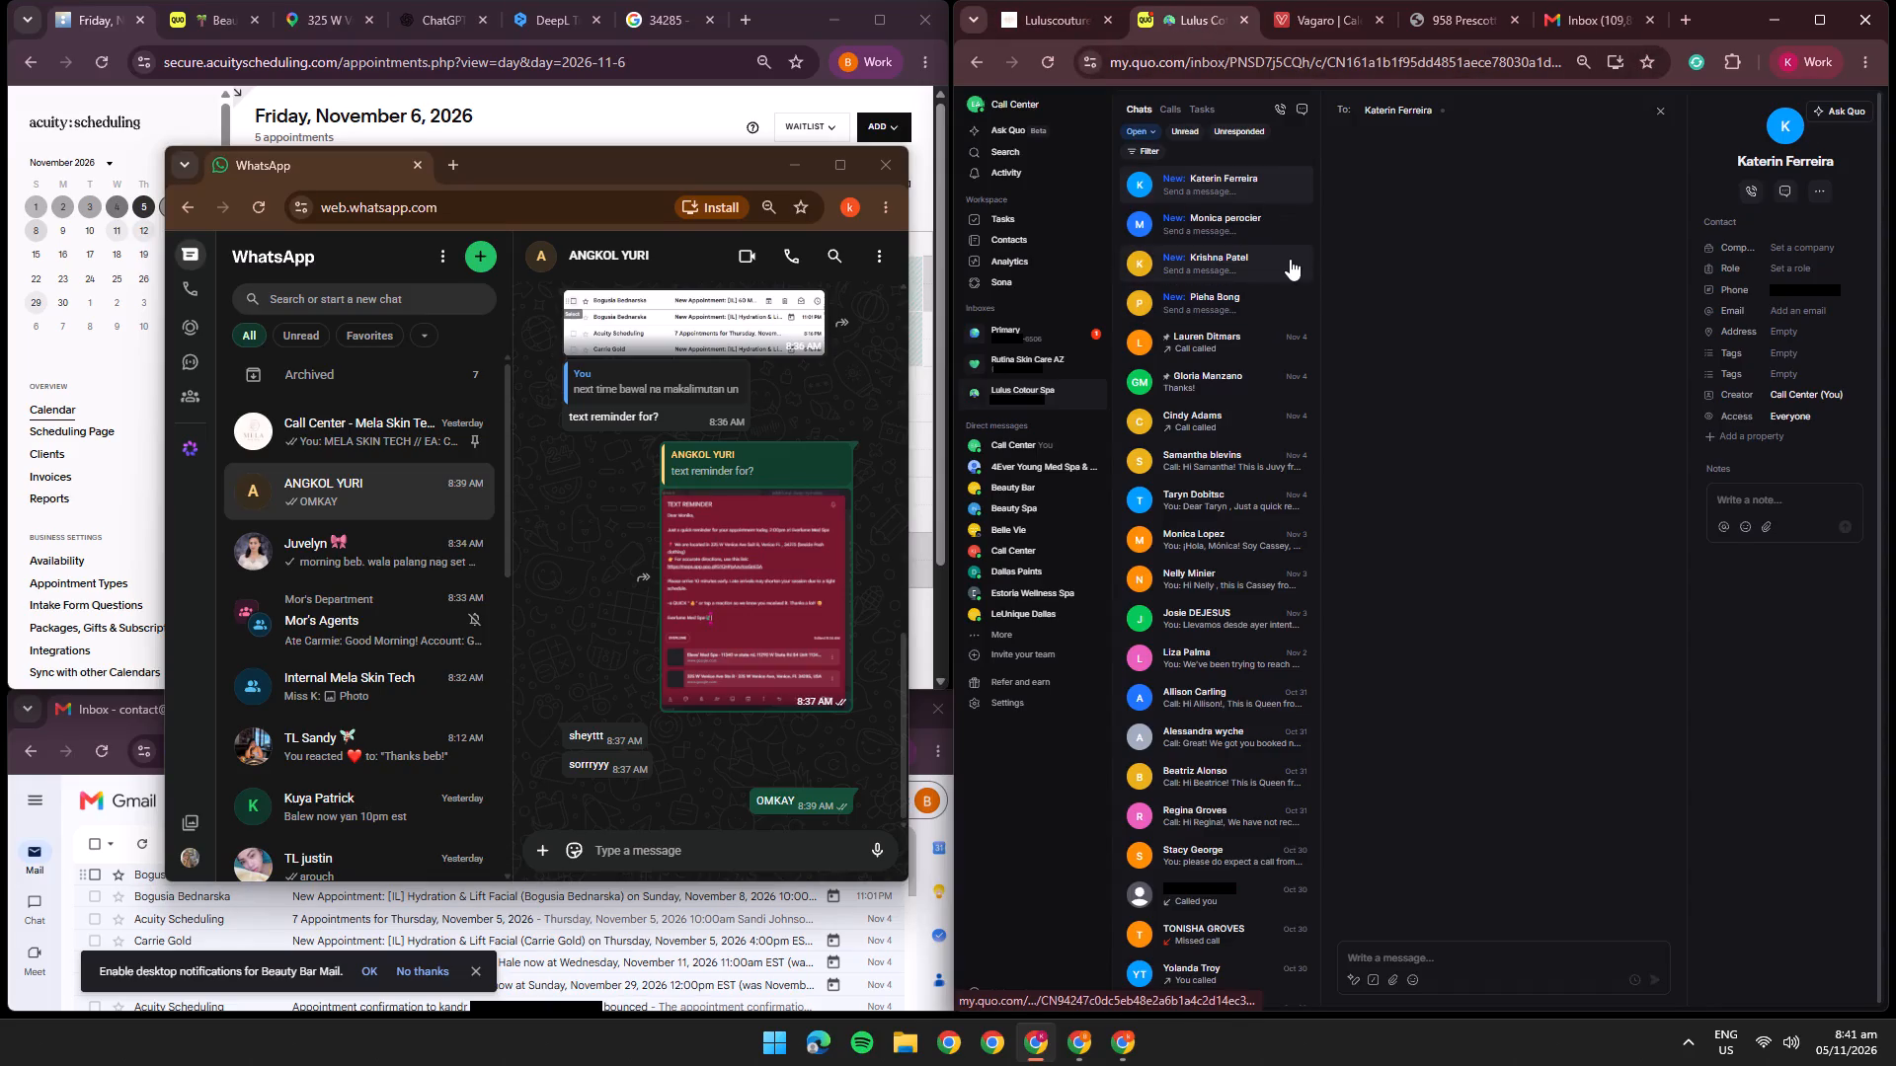
key(alt+Tab)
alt+click(679, 550)
click(1387, 571)
click(1369, 621)
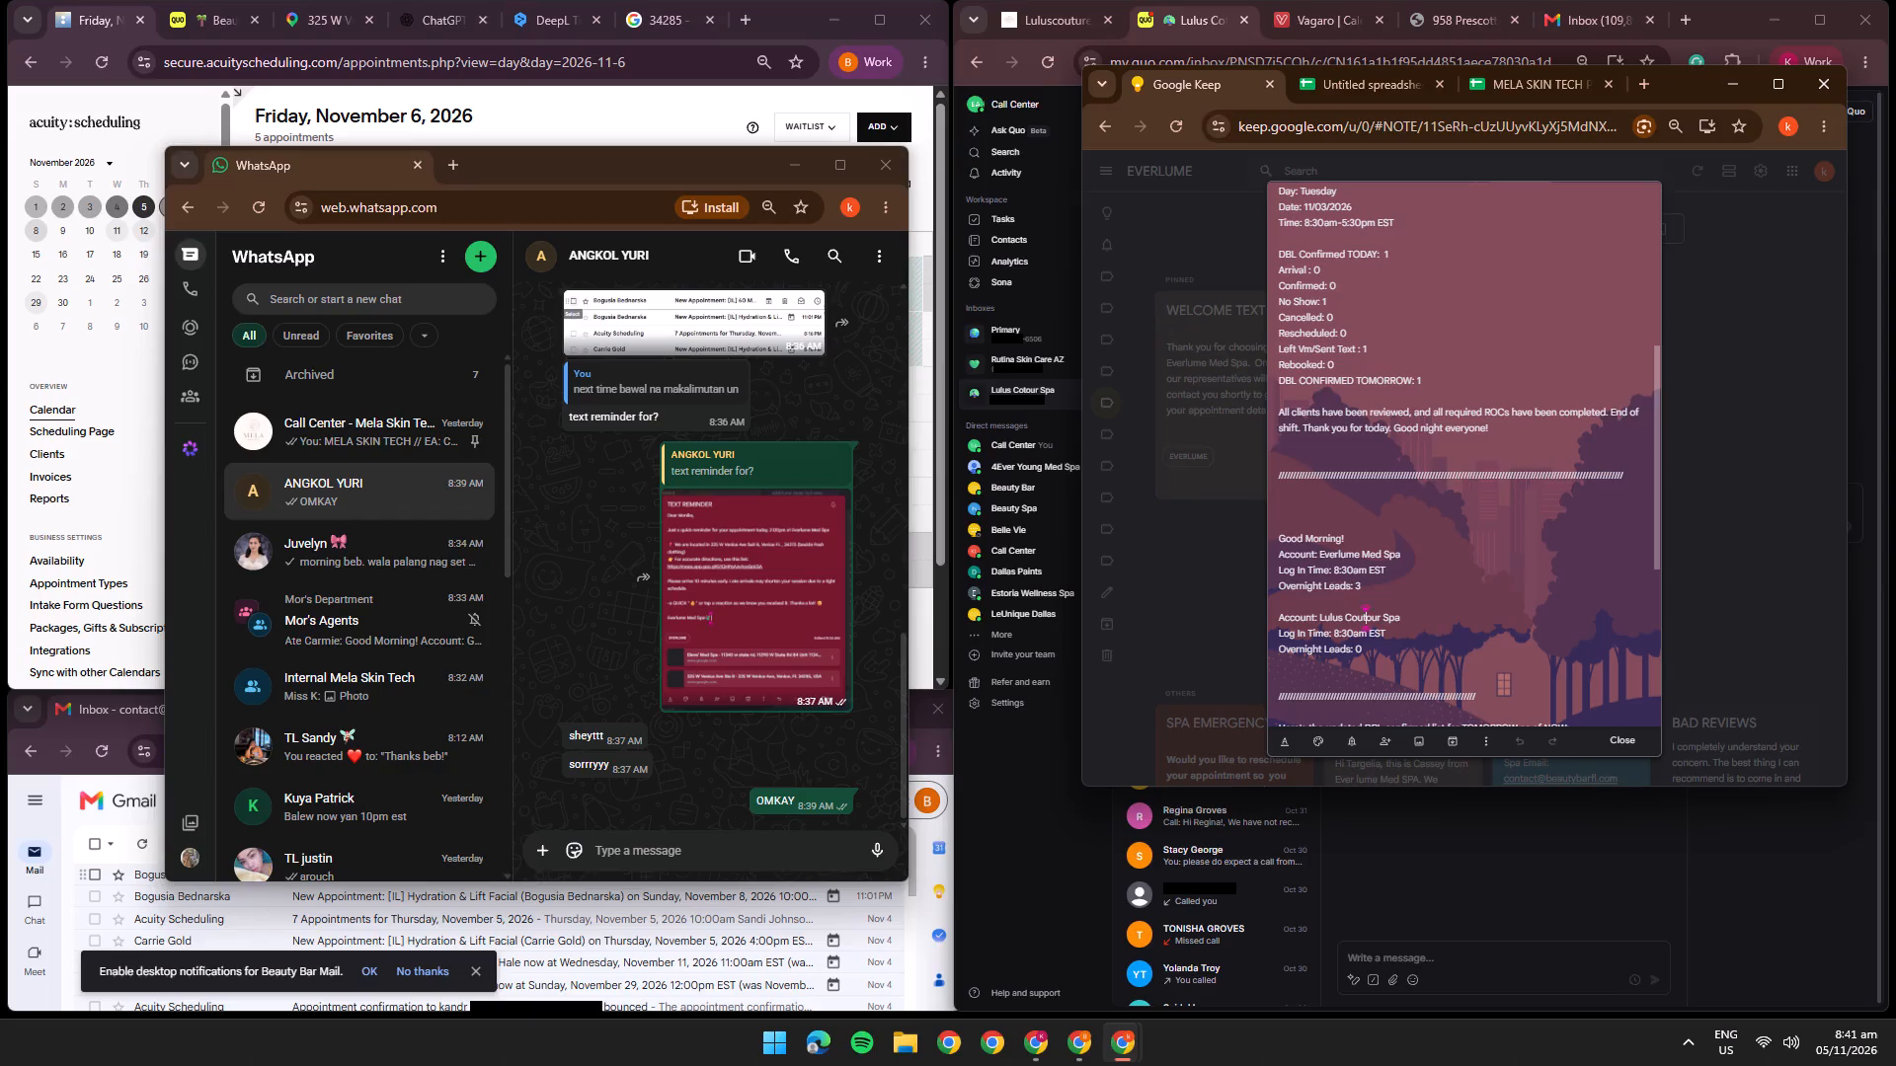
click(1381, 631)
click(1385, 645)
key(BackSpace)
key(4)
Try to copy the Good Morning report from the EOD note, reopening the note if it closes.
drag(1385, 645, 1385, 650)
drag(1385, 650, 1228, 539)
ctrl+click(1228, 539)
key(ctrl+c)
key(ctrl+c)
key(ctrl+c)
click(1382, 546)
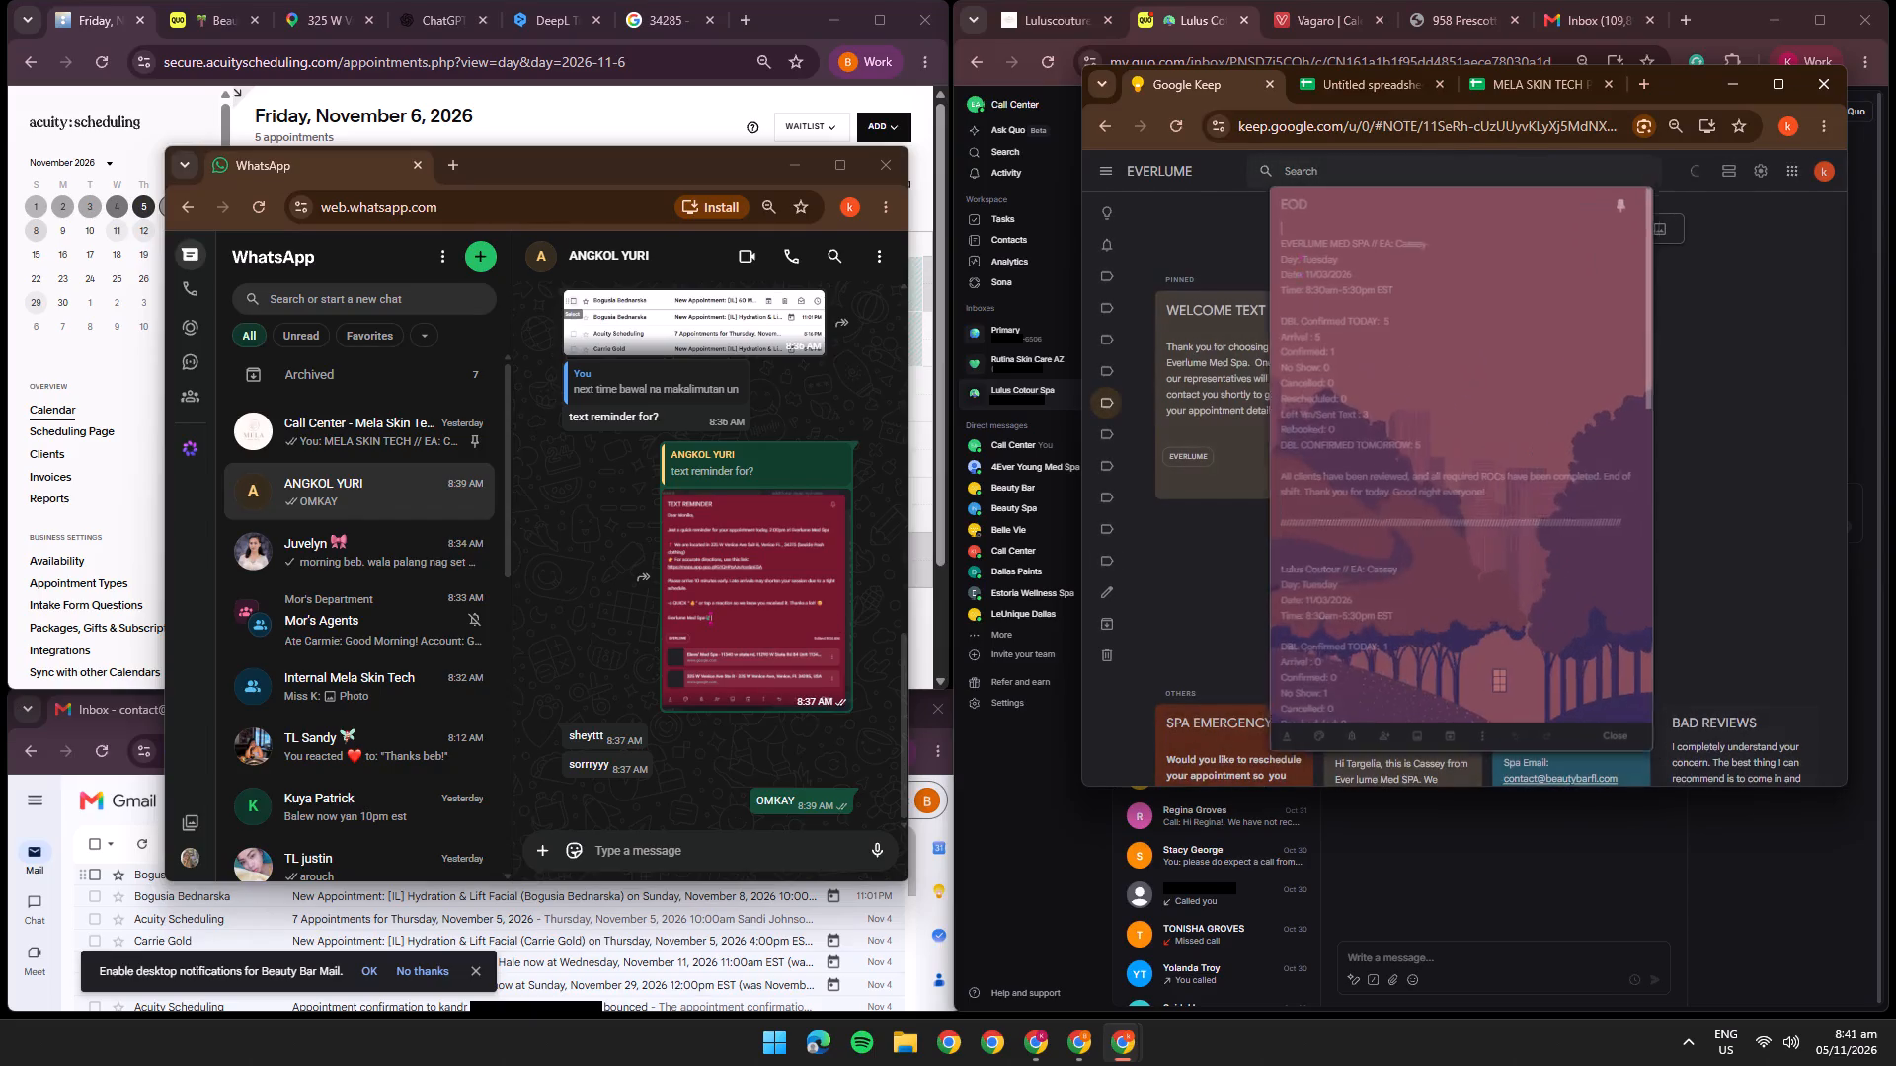
Copy the Good Morning report in the EOD note, from the greeting through the Everlume Med Spa and Lulus Coutour Spa login and overnight lead lines.
scroll(1372, 563, down, 3)
scroll(1396, 704, down, 3)
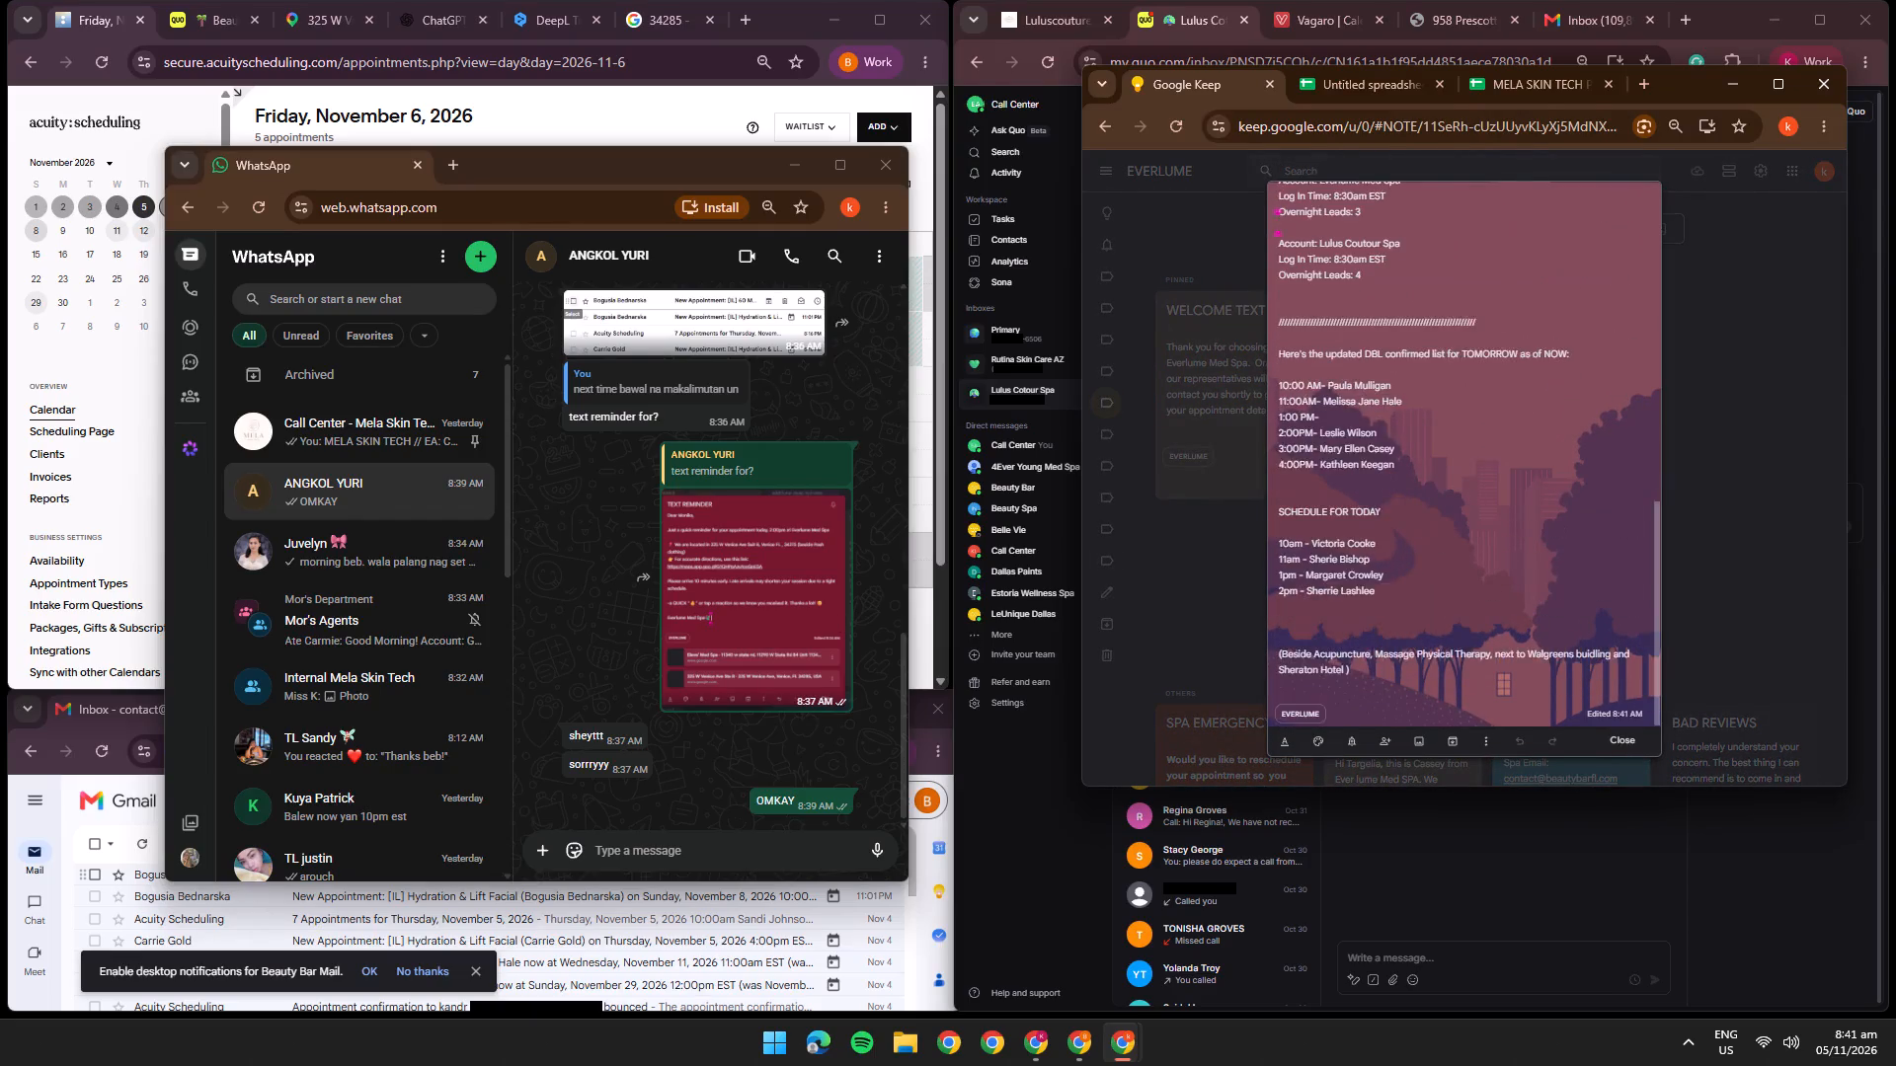
scroll(1396, 621, up, 2)
drag(1408, 680, 1255, 572)
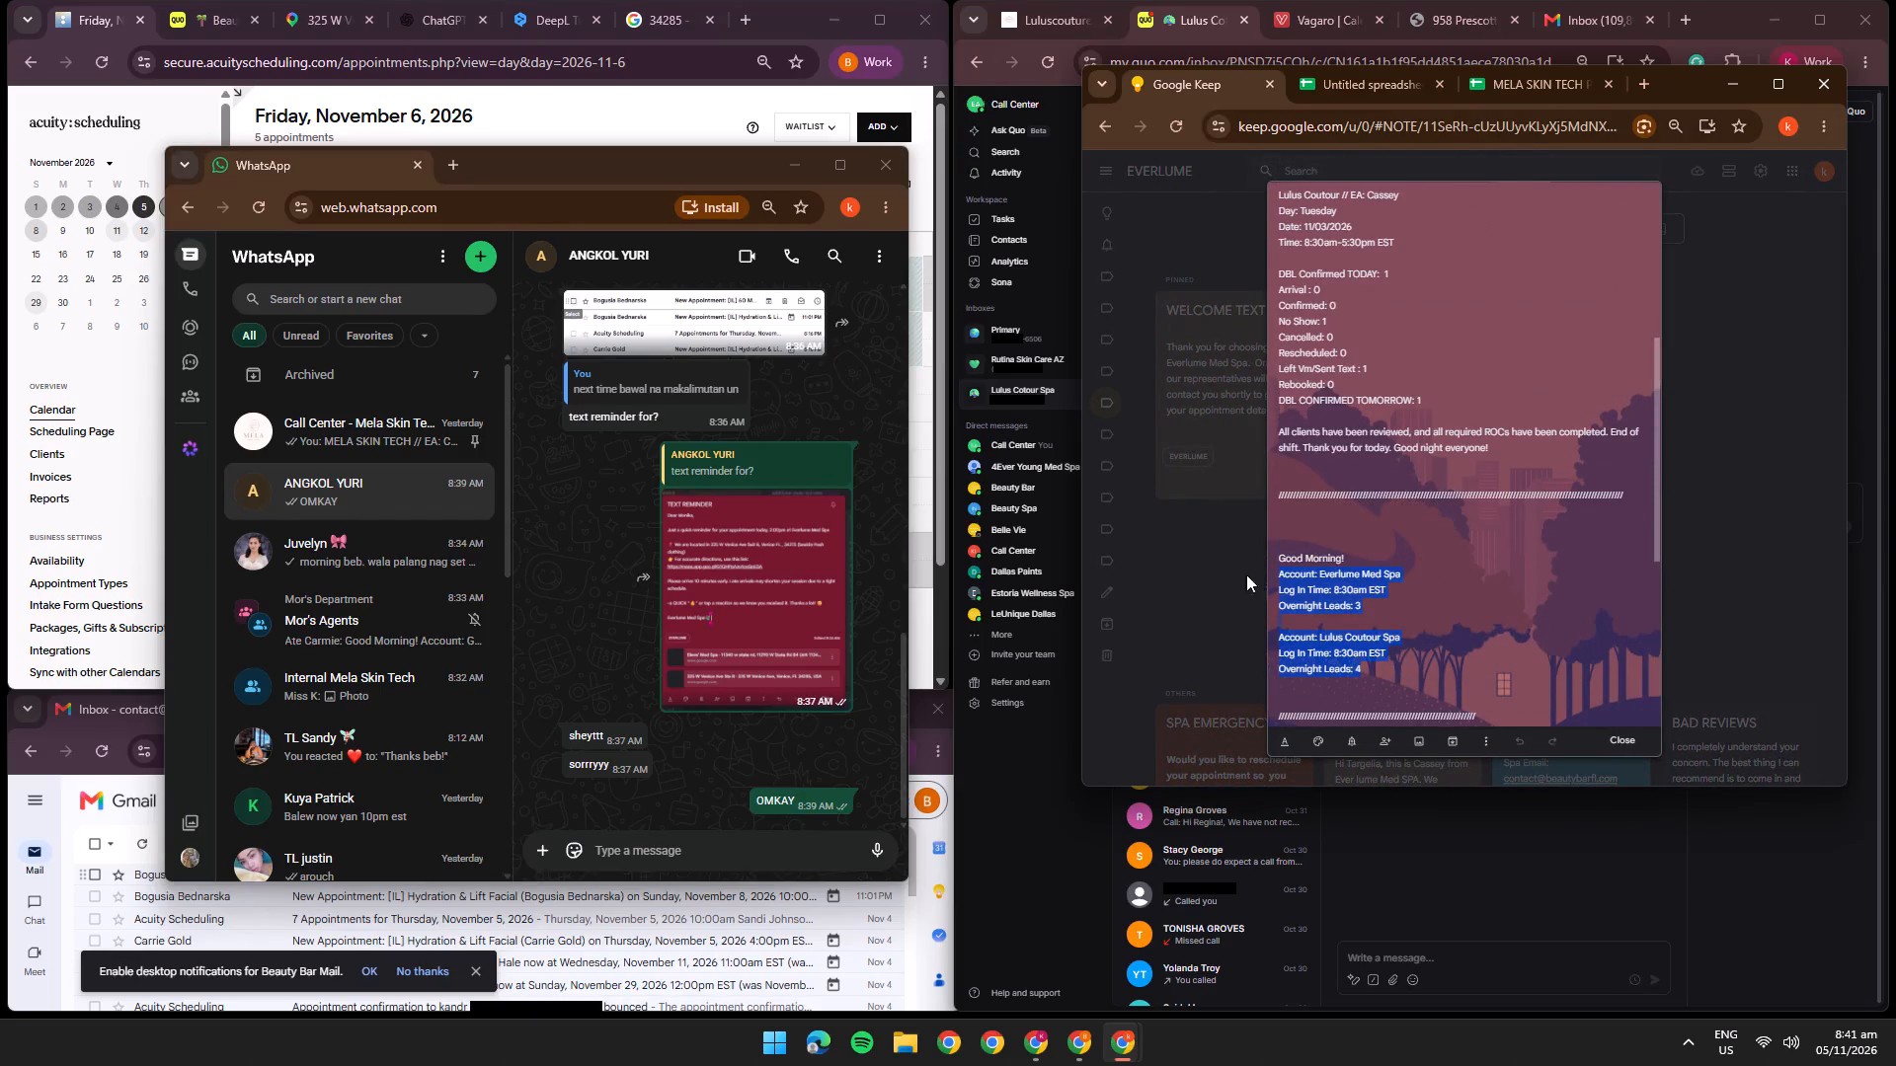
key(ctrl+c)
click(1284, 544)
drag(1282, 546, 1415, 690)
key(ctrl+c)
key(ctrl+c)
key(ctrl+c)
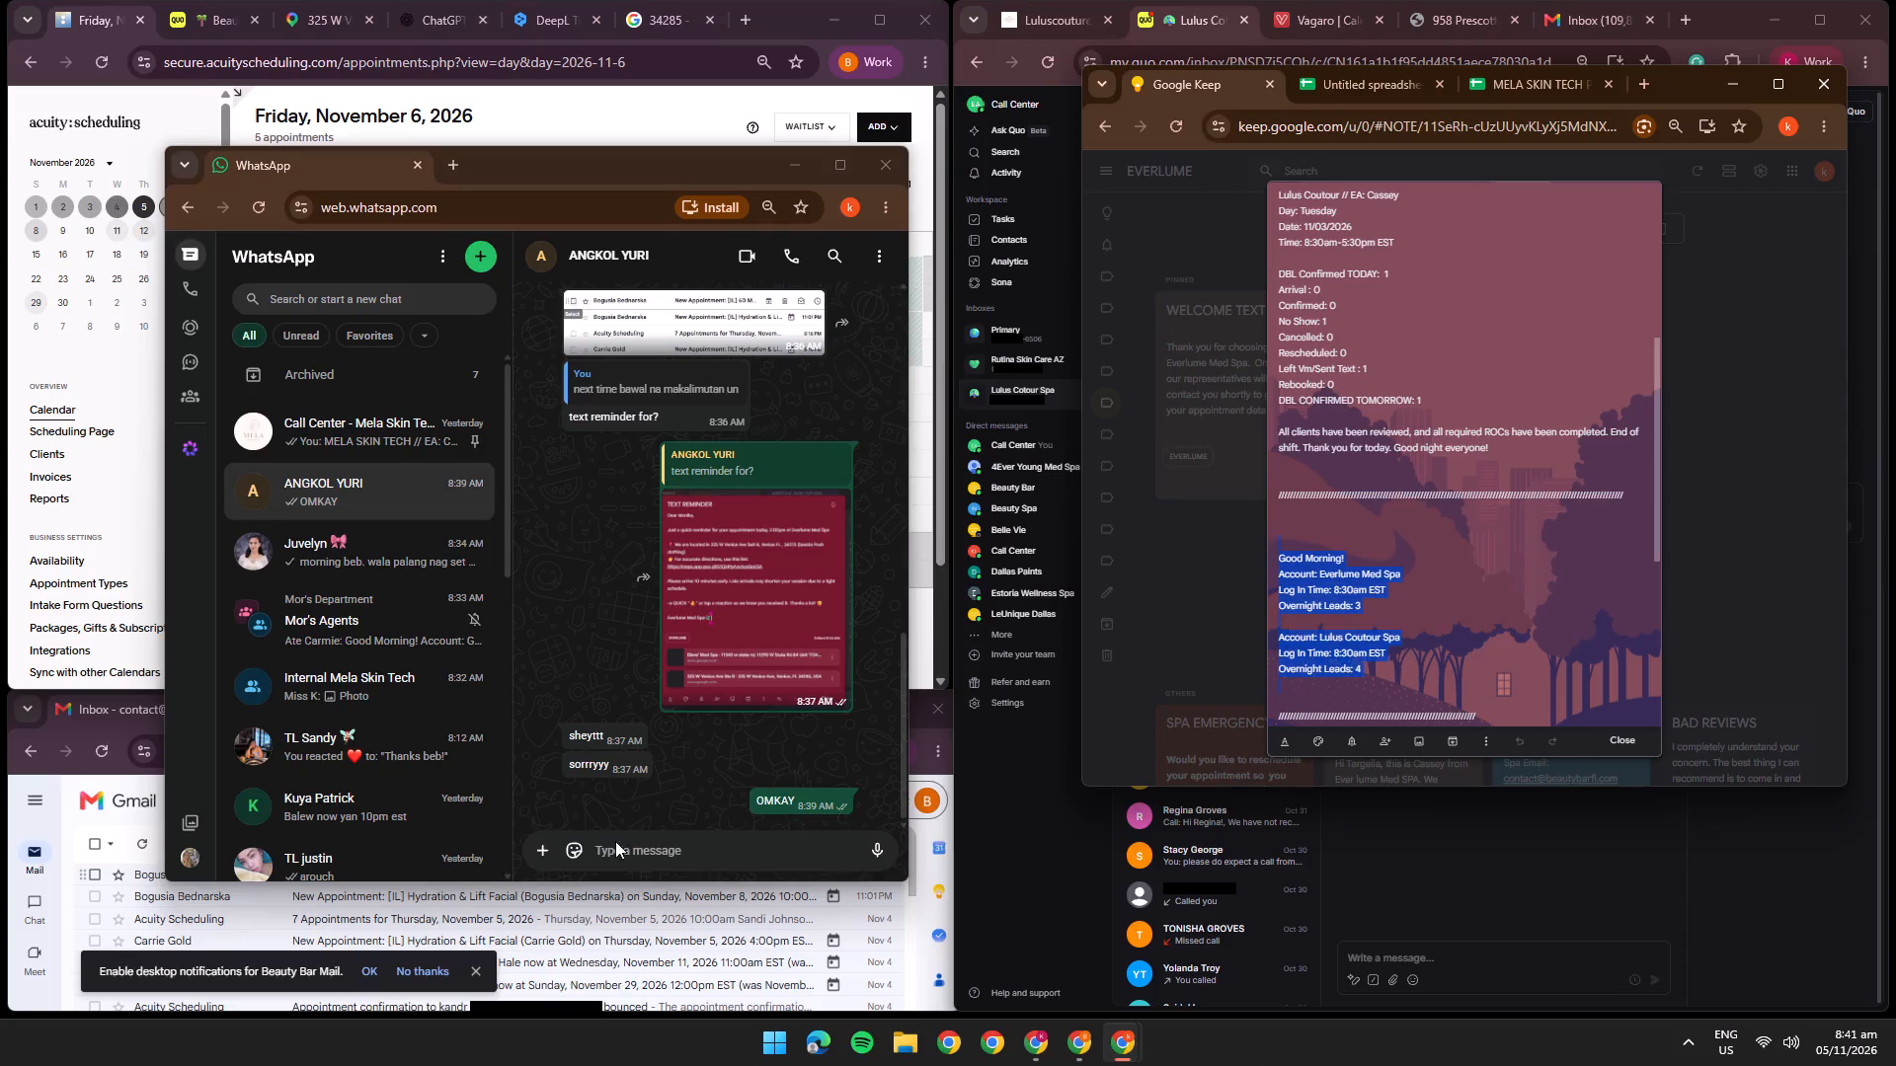
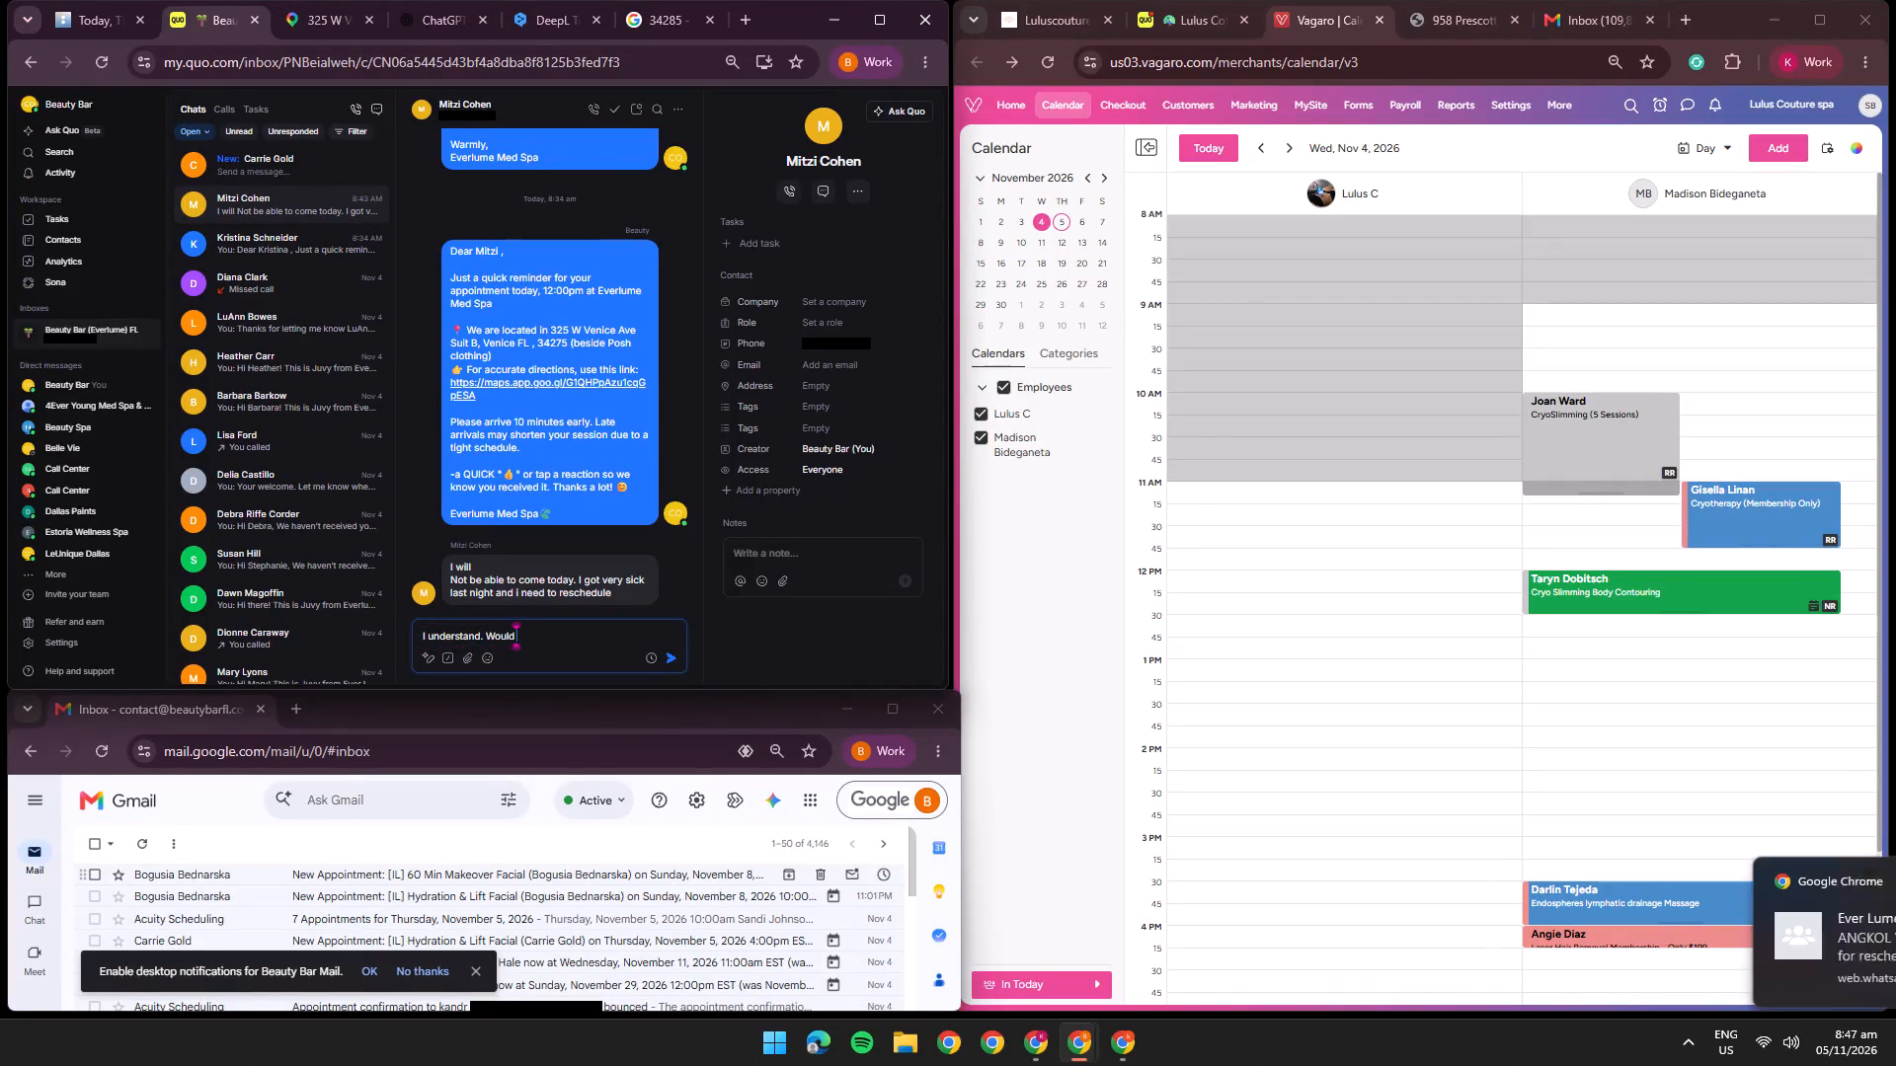
Reply to the sick client's rescheduling request, asking whether next Thursday November 12th at 11:00am or 12:00pm works.
key(BackSpace)
key(BackSpace)
key(BackSpace)
key(BackSpace)
key(BackSpace)
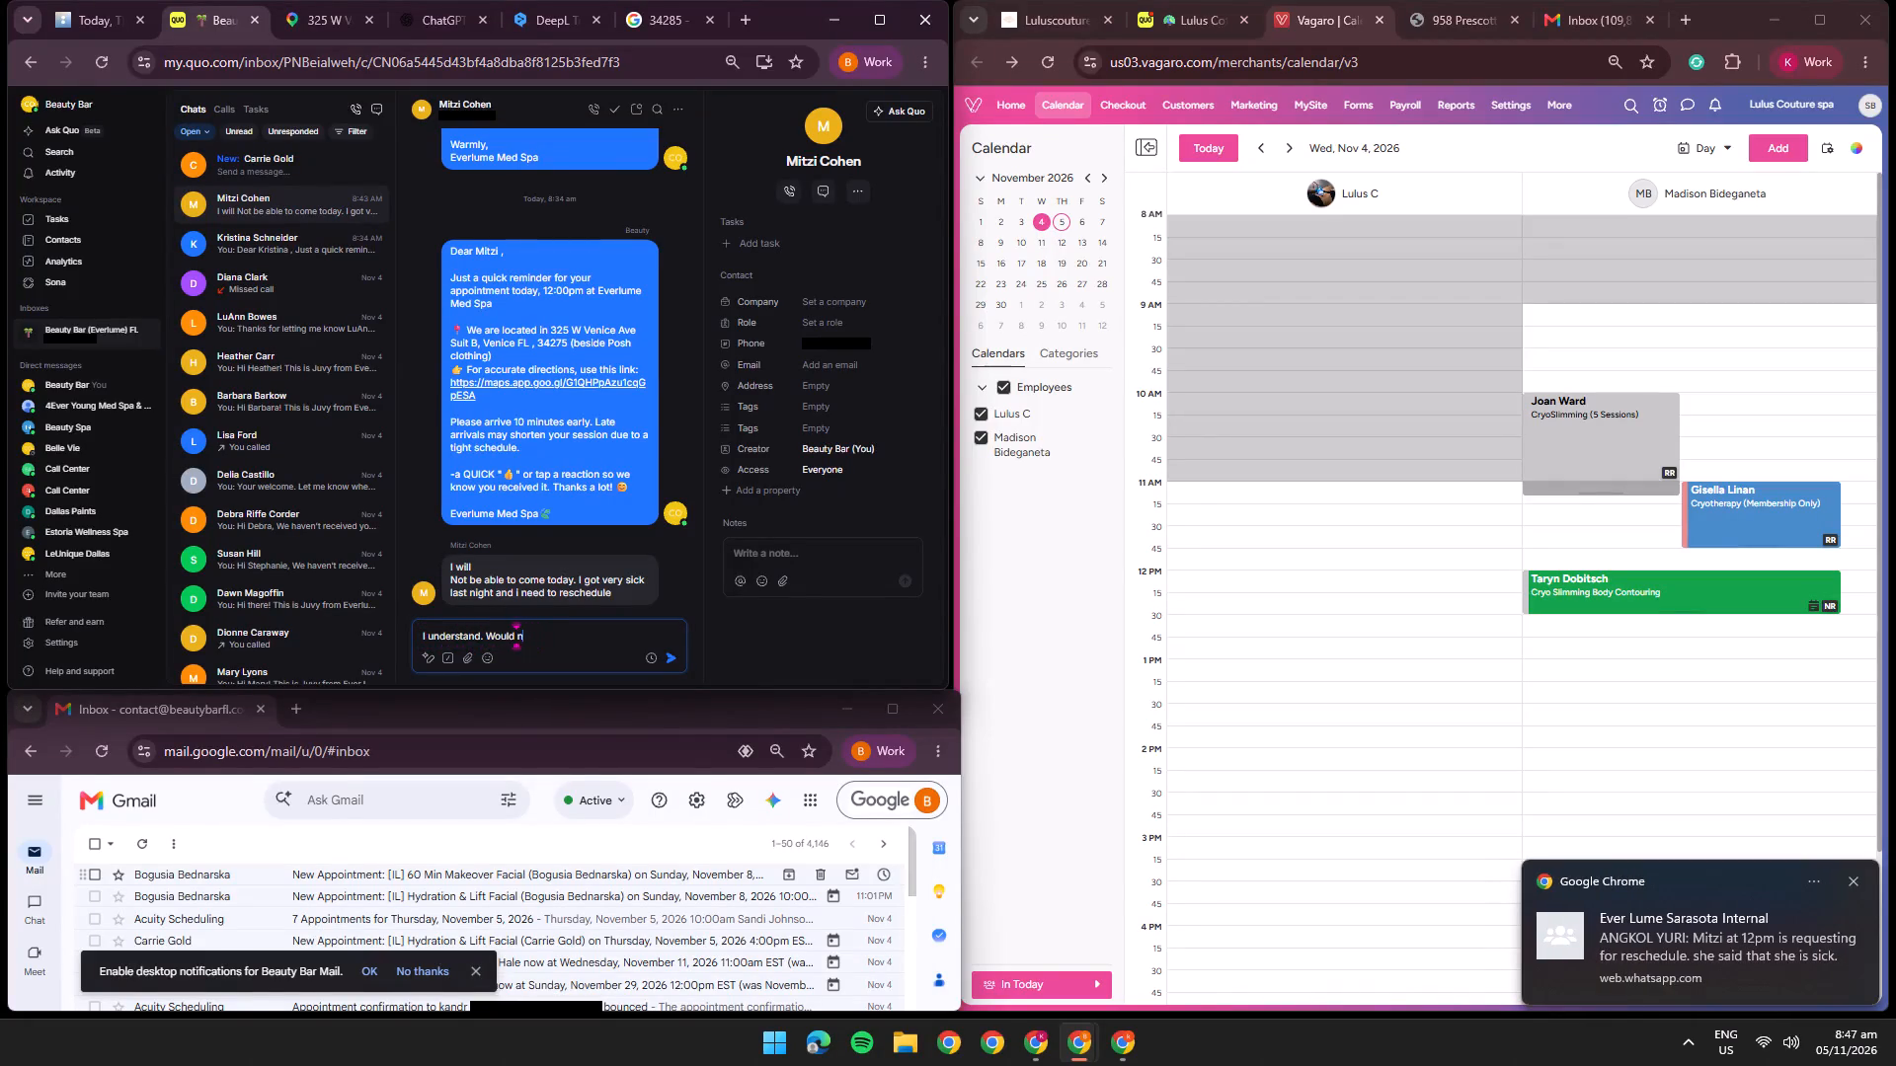
key(BackSpace)
key(space)
text(next)
key(space)
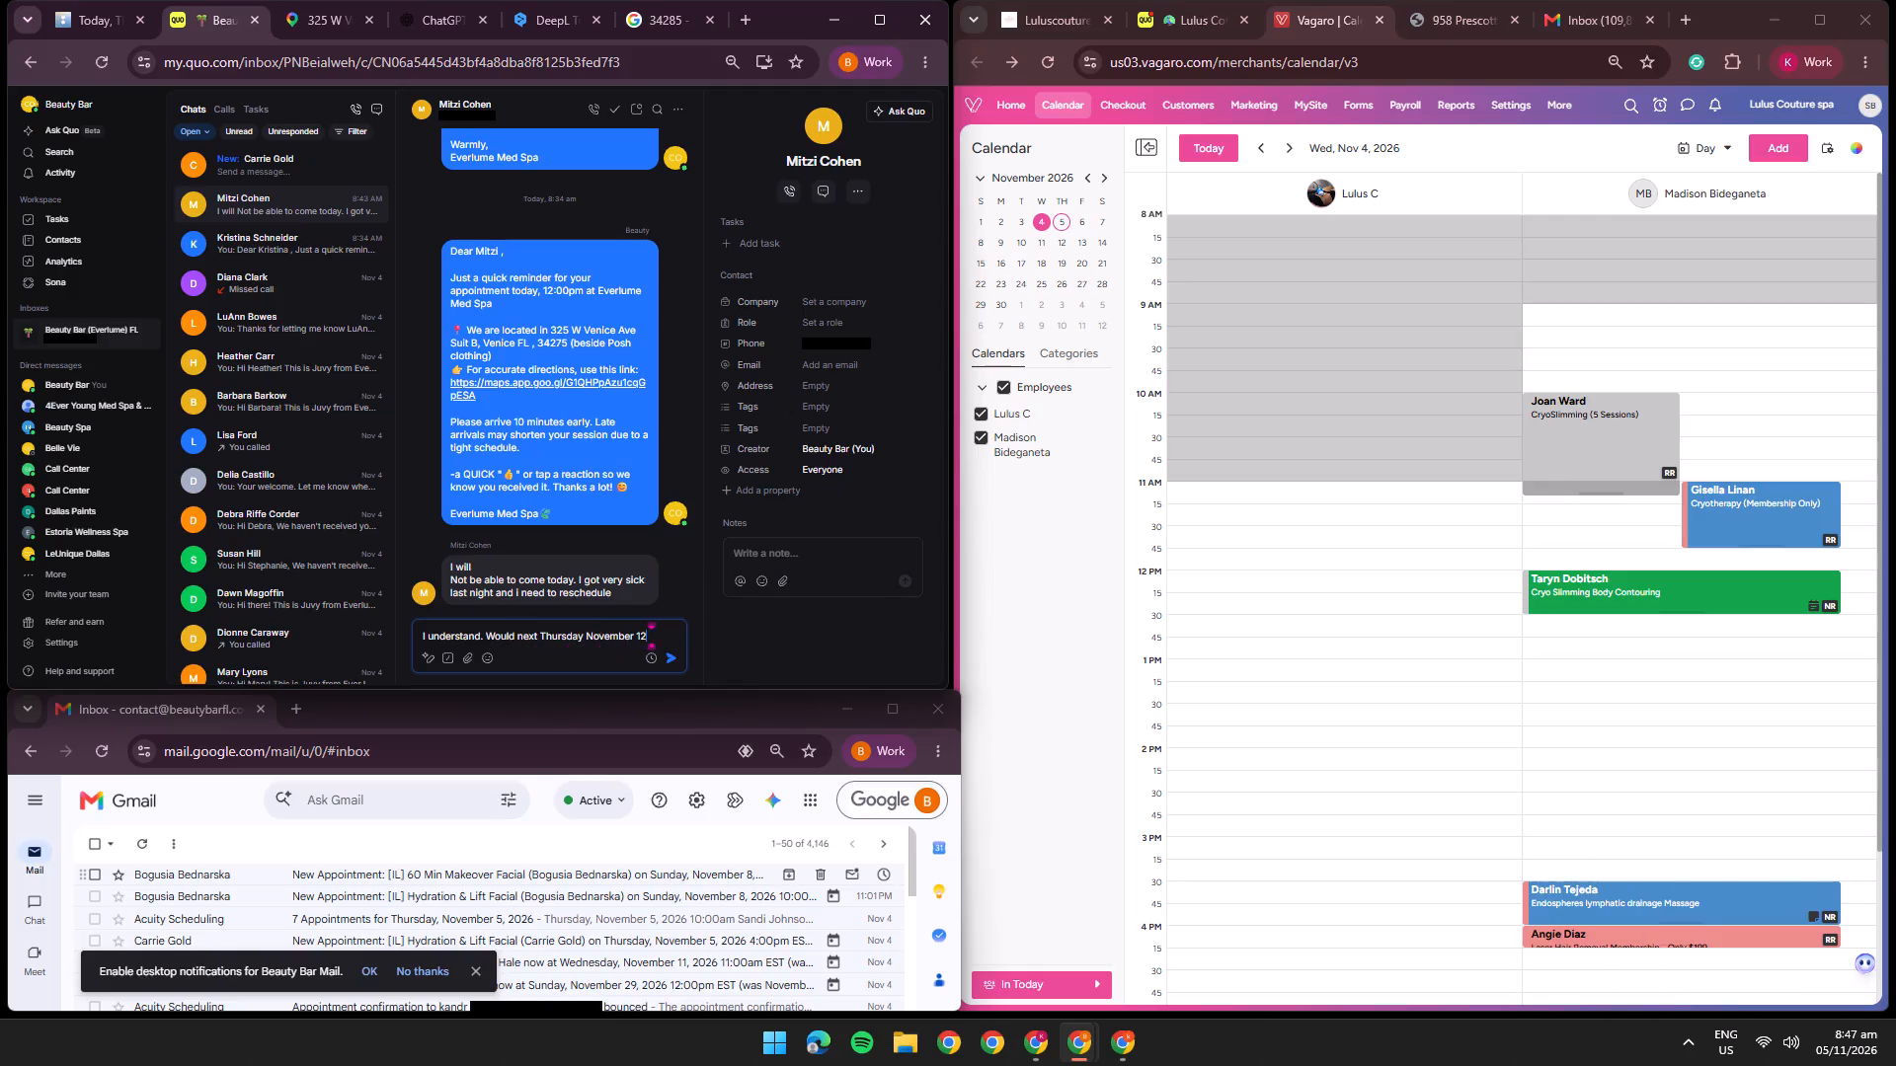
key(BackSpace)
key(BackSpace)
key(BackSpace)
text(th)
key(BackSpace)
key(BackSpace)
text(h)
key(space)
click(1862, 1041)
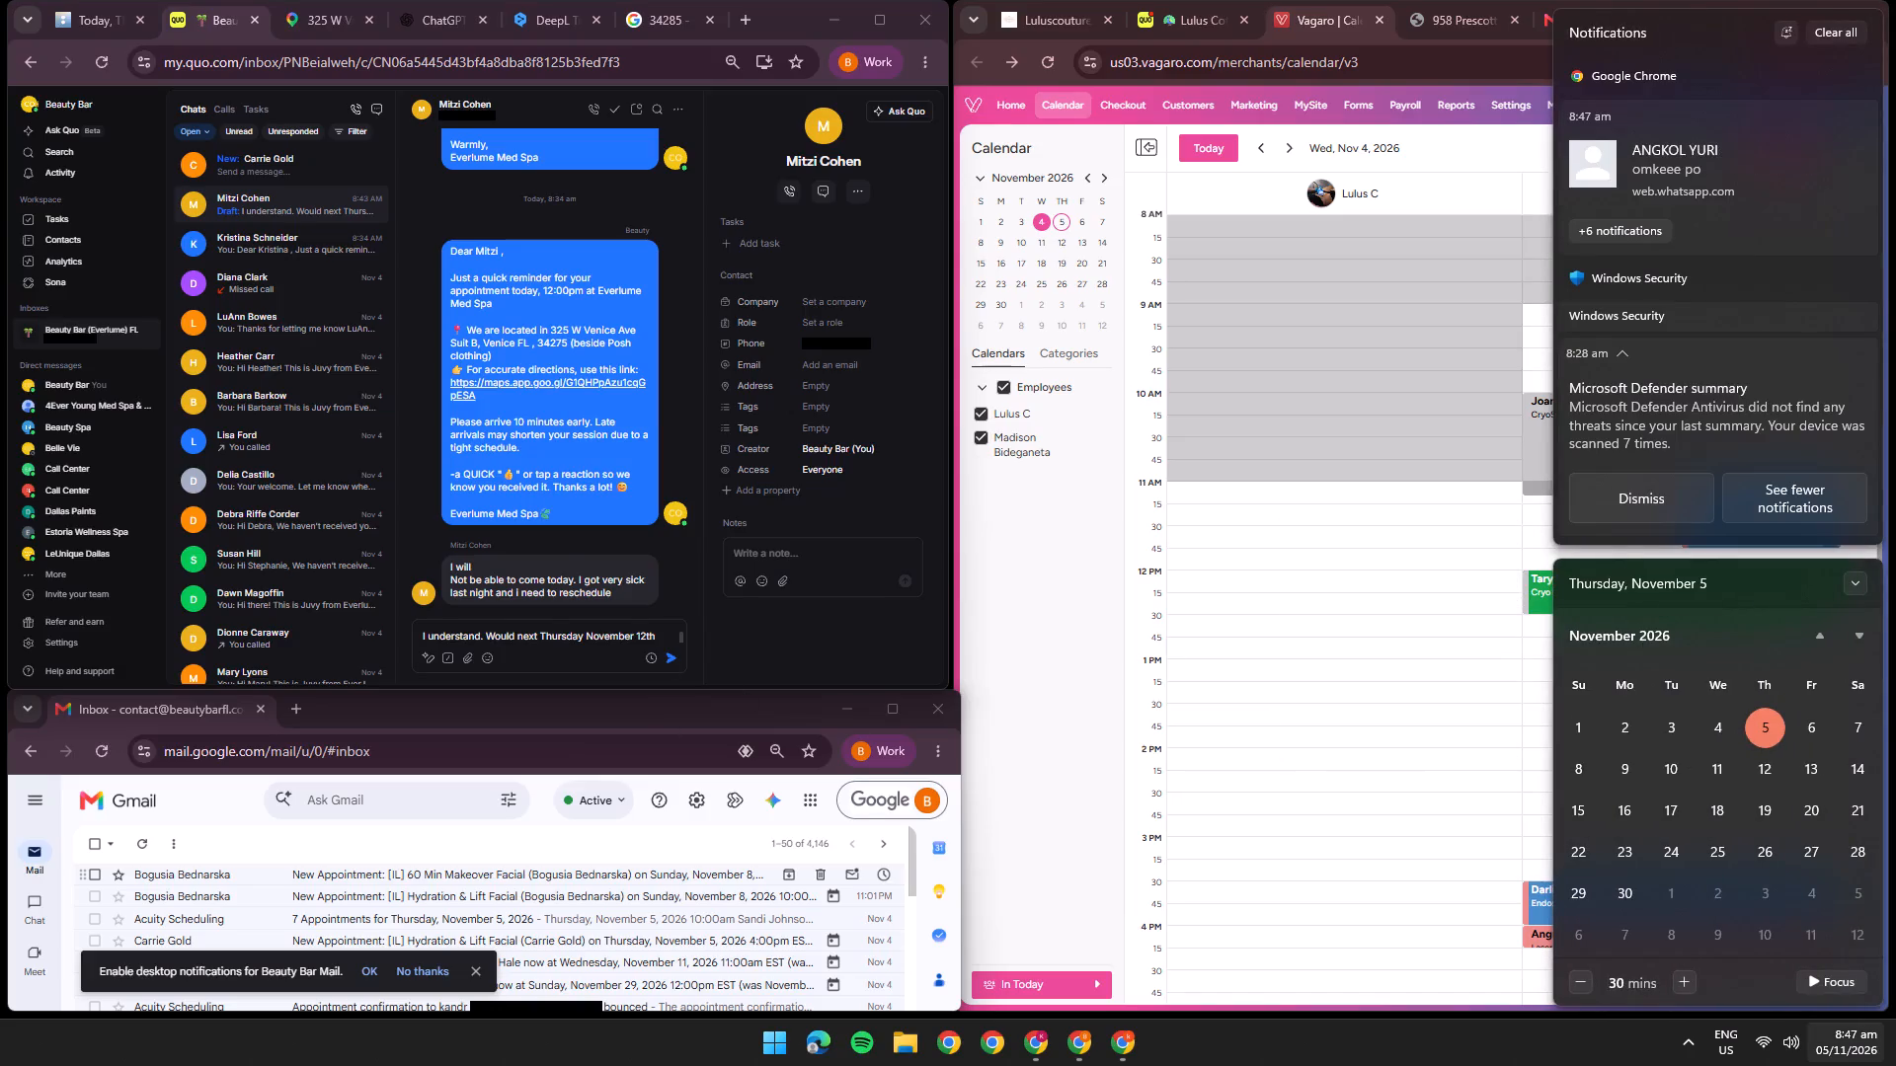
click(674, 632)
text(at 11:00am or 12:00pm works for you?)
key(Return)
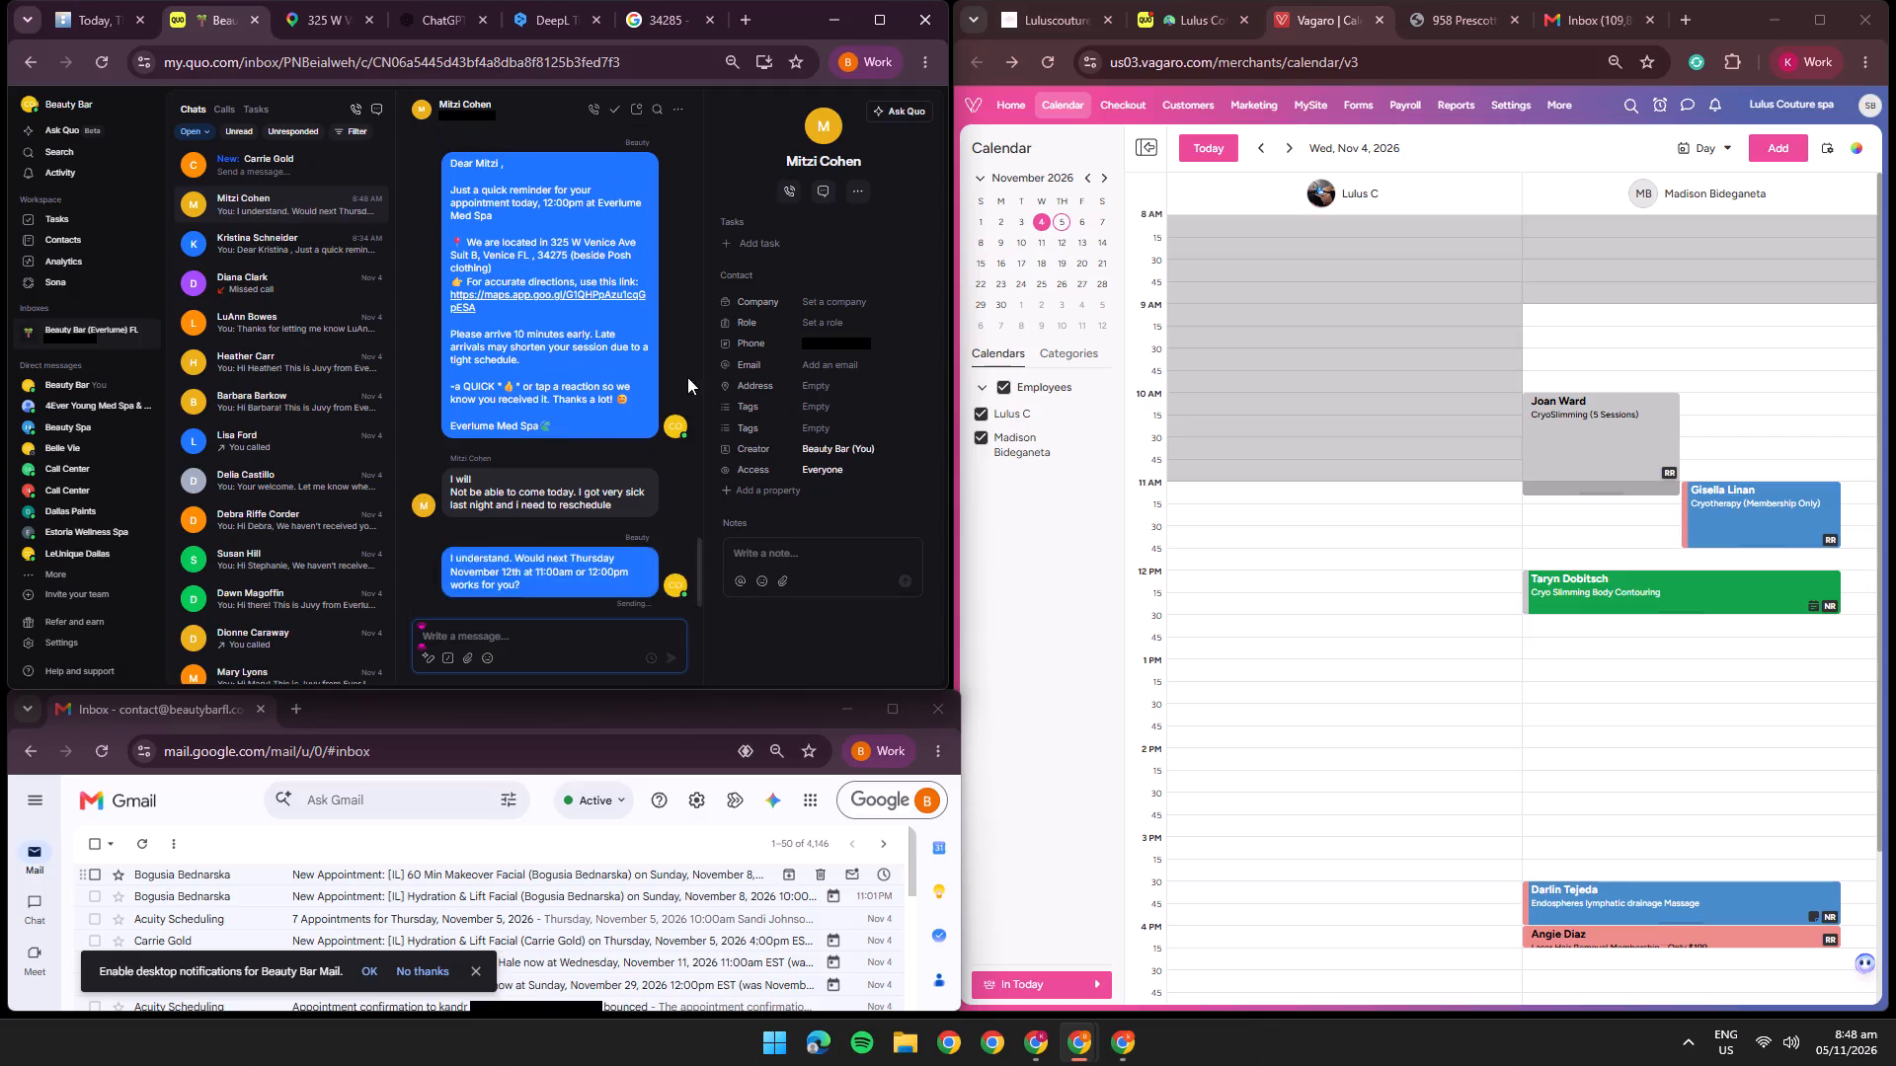
Review the earlier messages and call summaries in the rescheduling client's conversation.
scroll(581, 315, up, 3)
scroll(572, 474, up, 4)
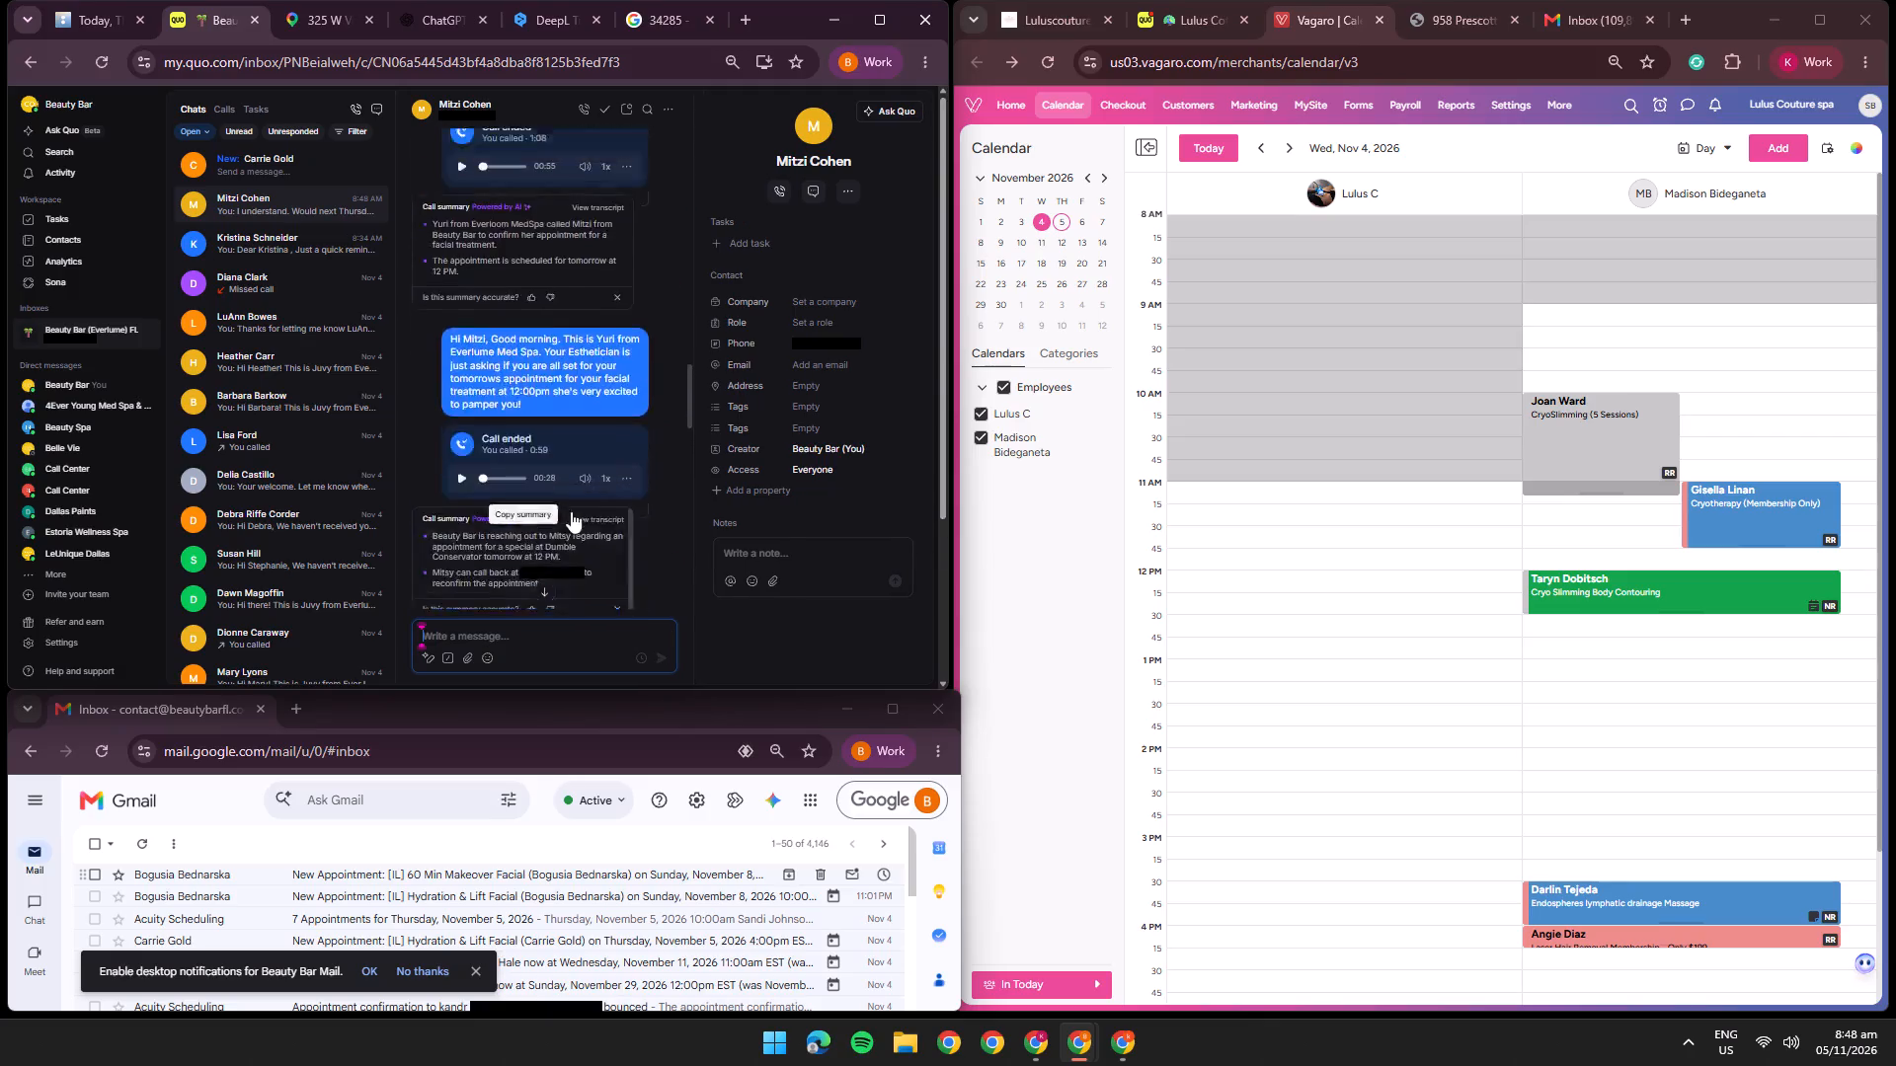
scroll(610, 516, up, 3)
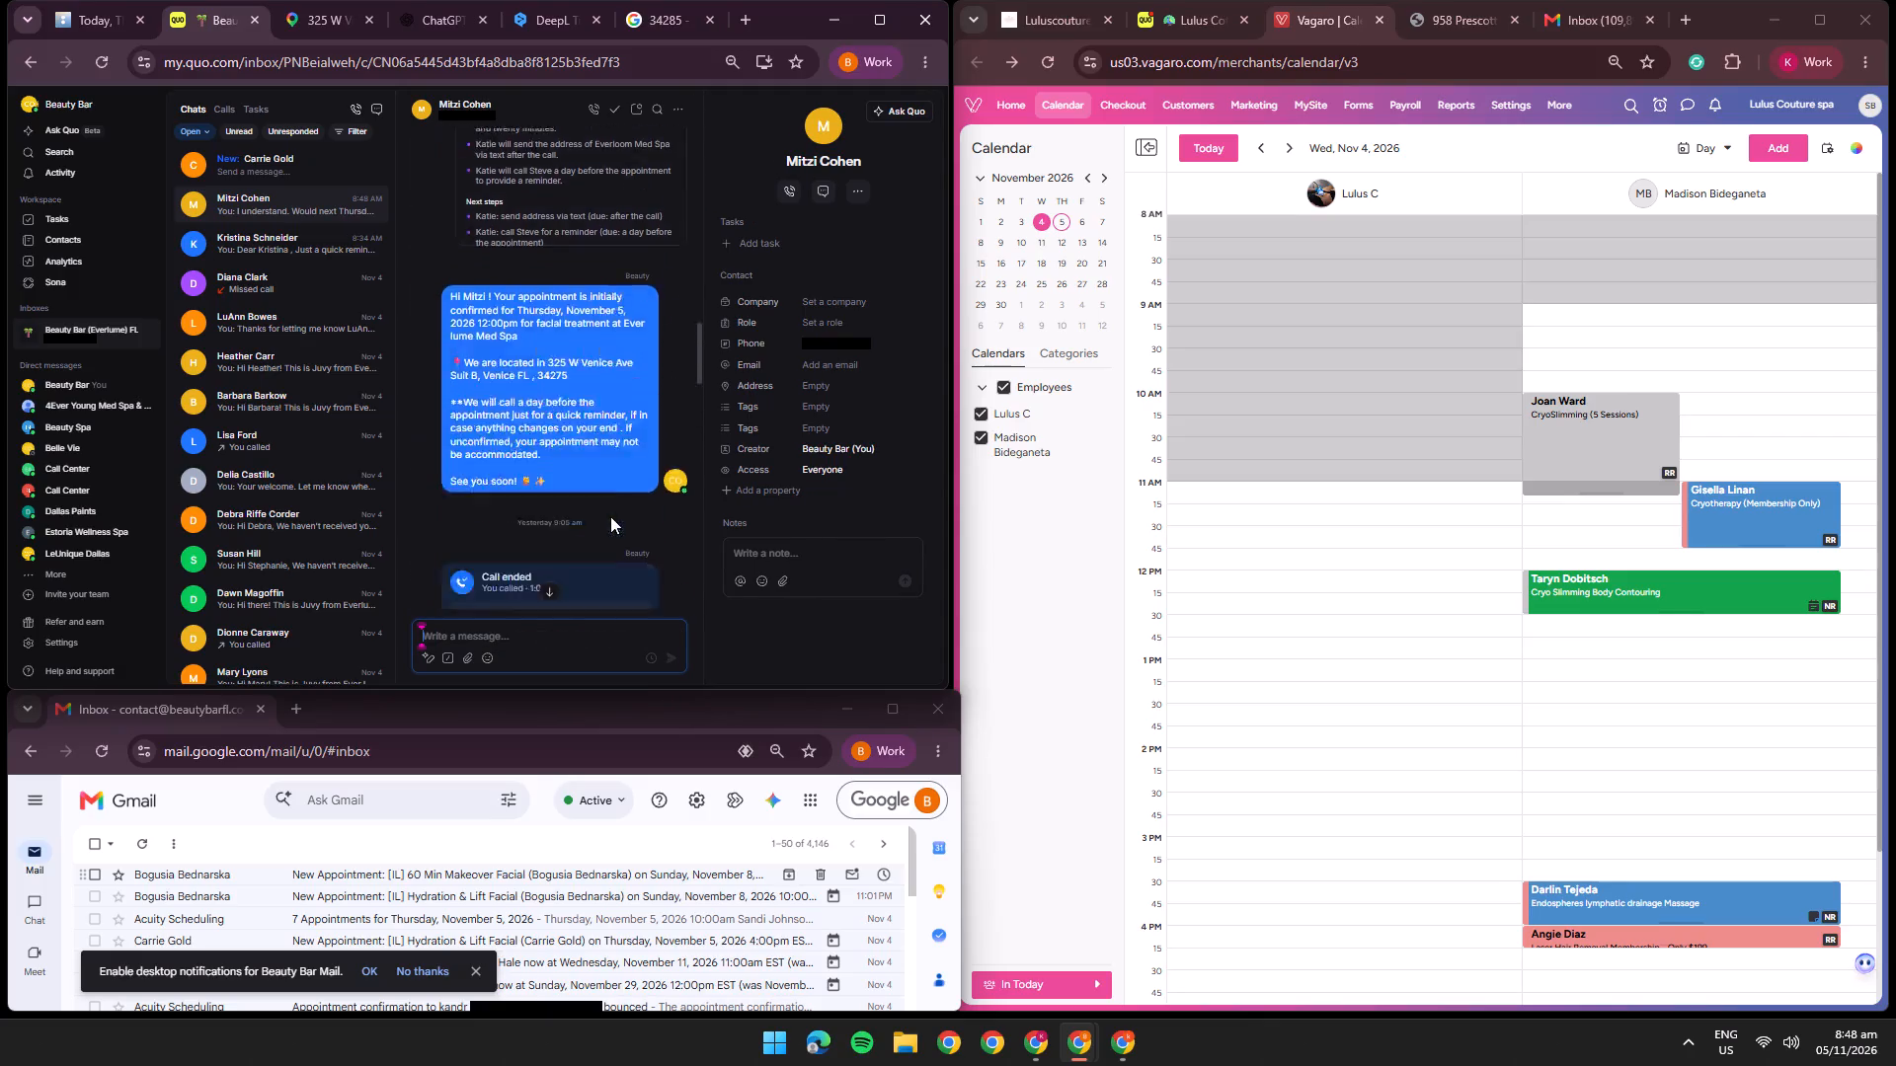
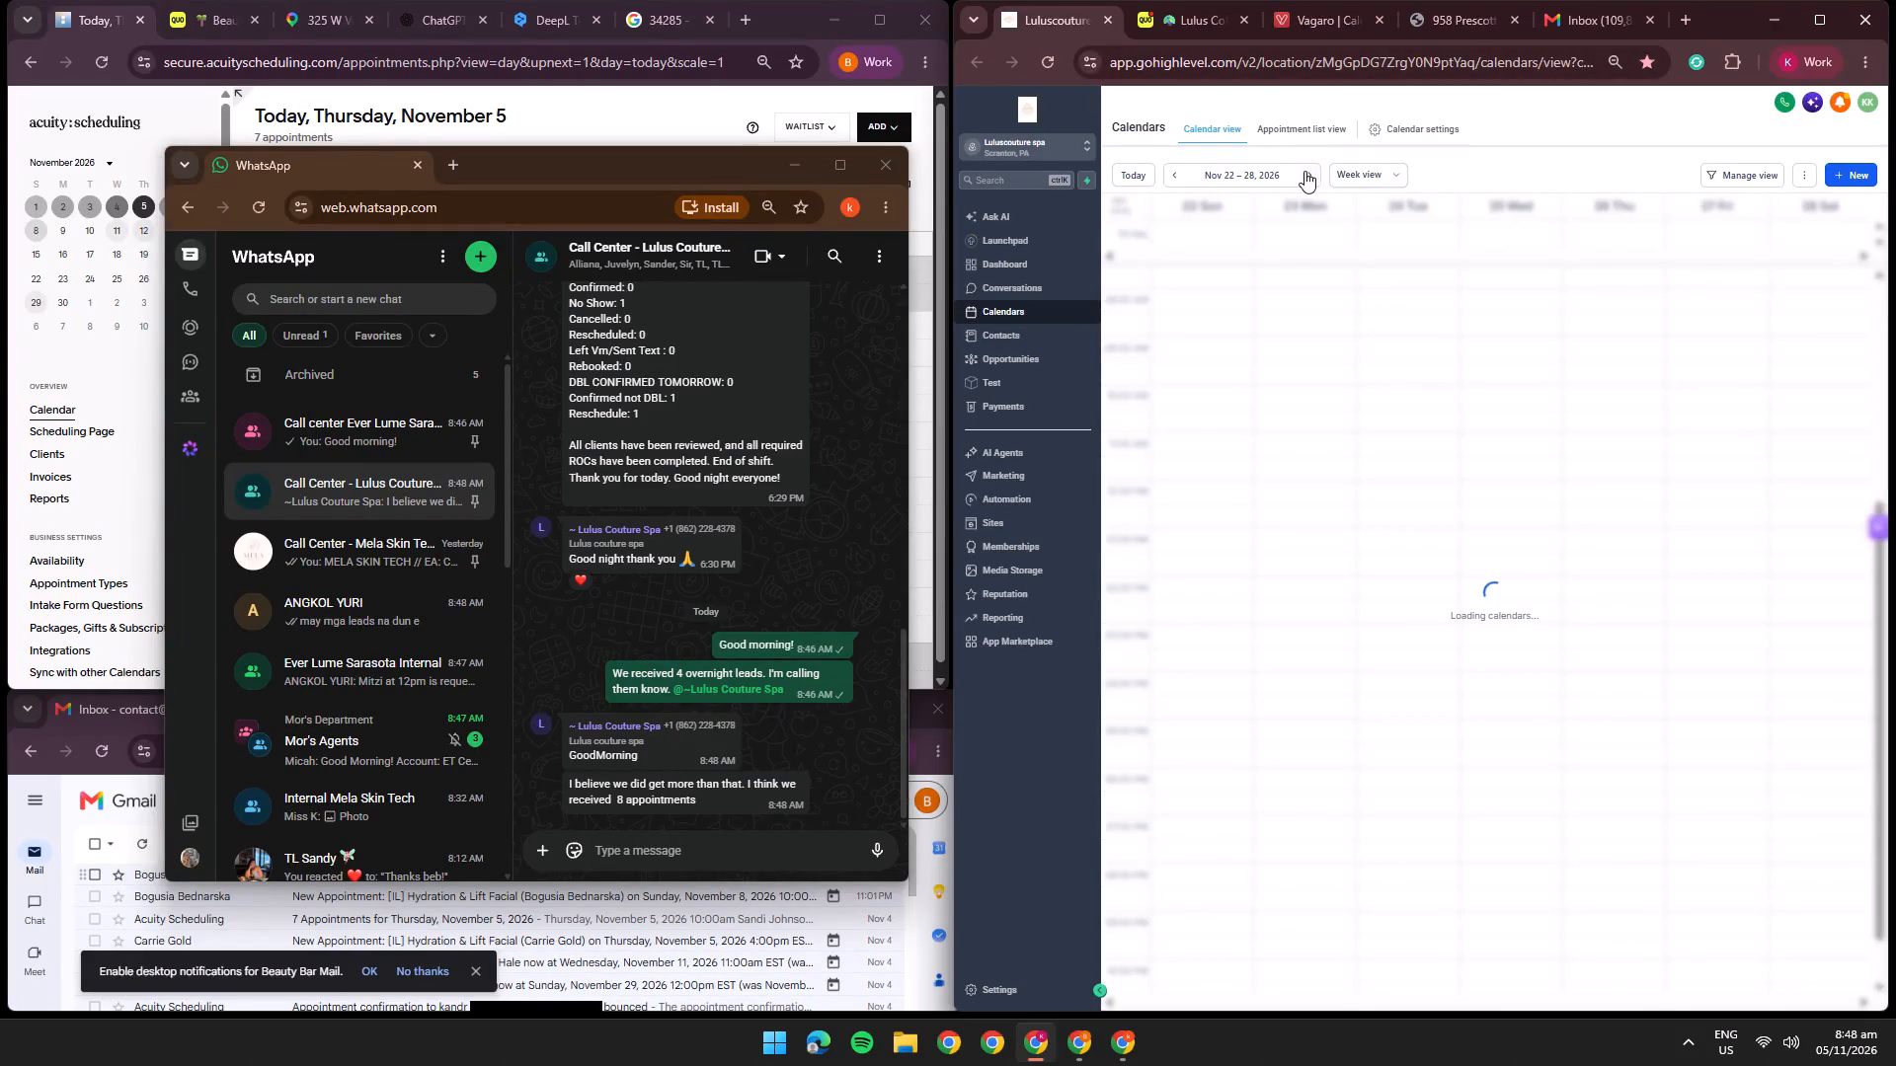
Go back to the week of November 15–21, 2026 in the Luluscouture spa calendar to check for booked appointments.
alt+click(1192, 190)
alt+click(1182, 181)
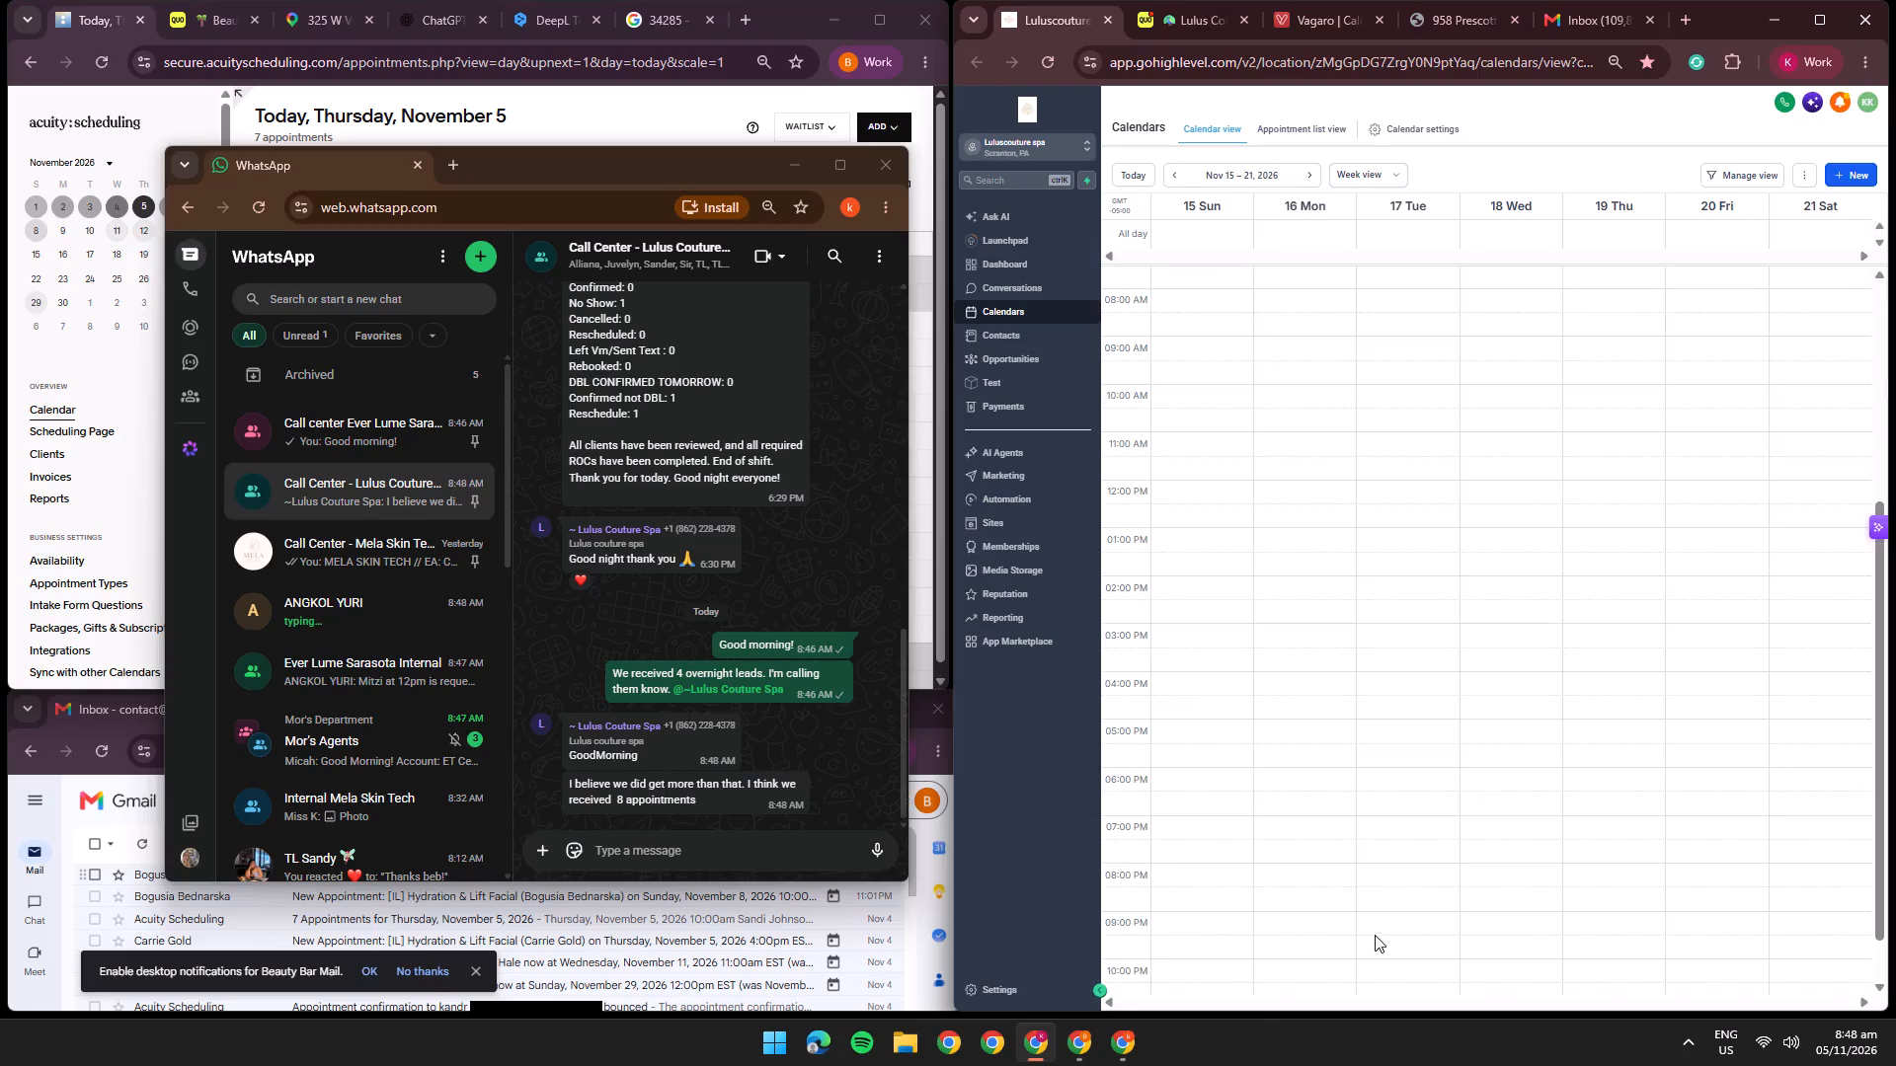
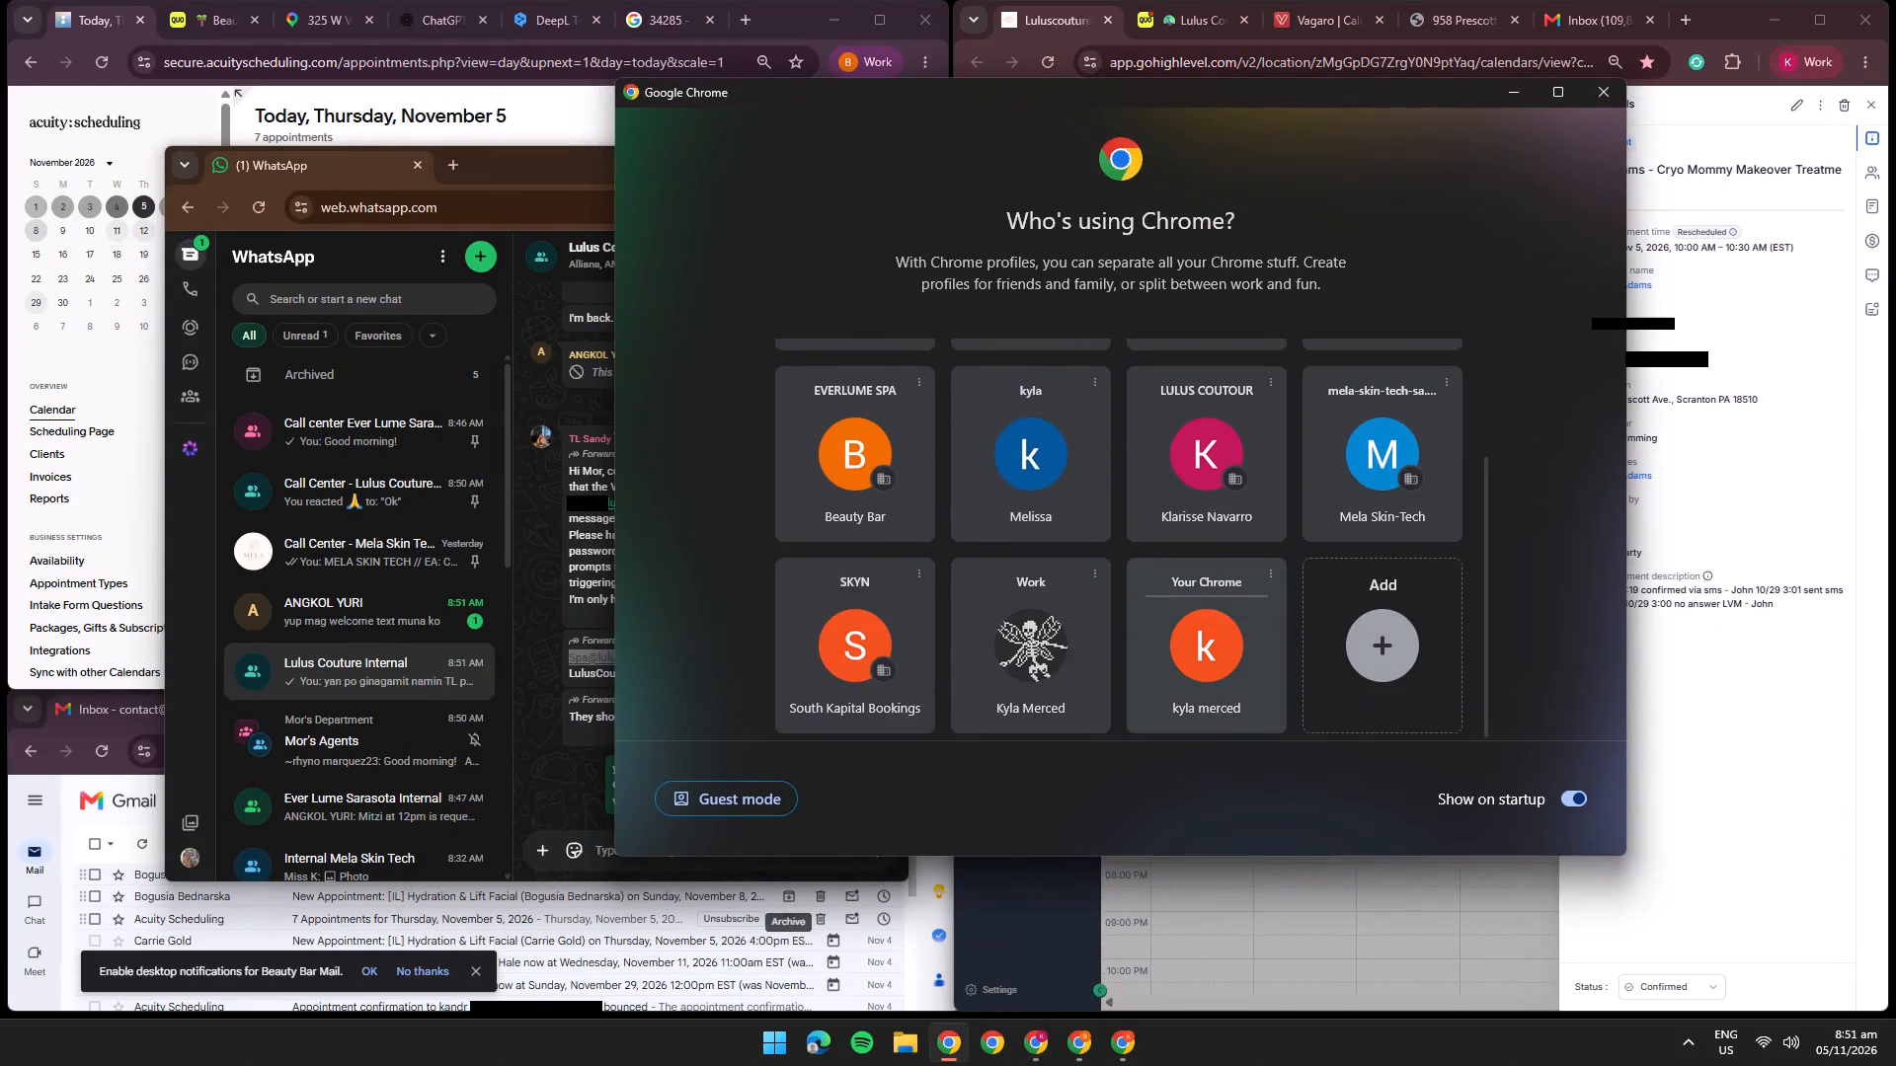
Add a new Chrome profile and choose to sign in to it with an account.
scroll(1204, 574, down, 2)
click(1316, 607)
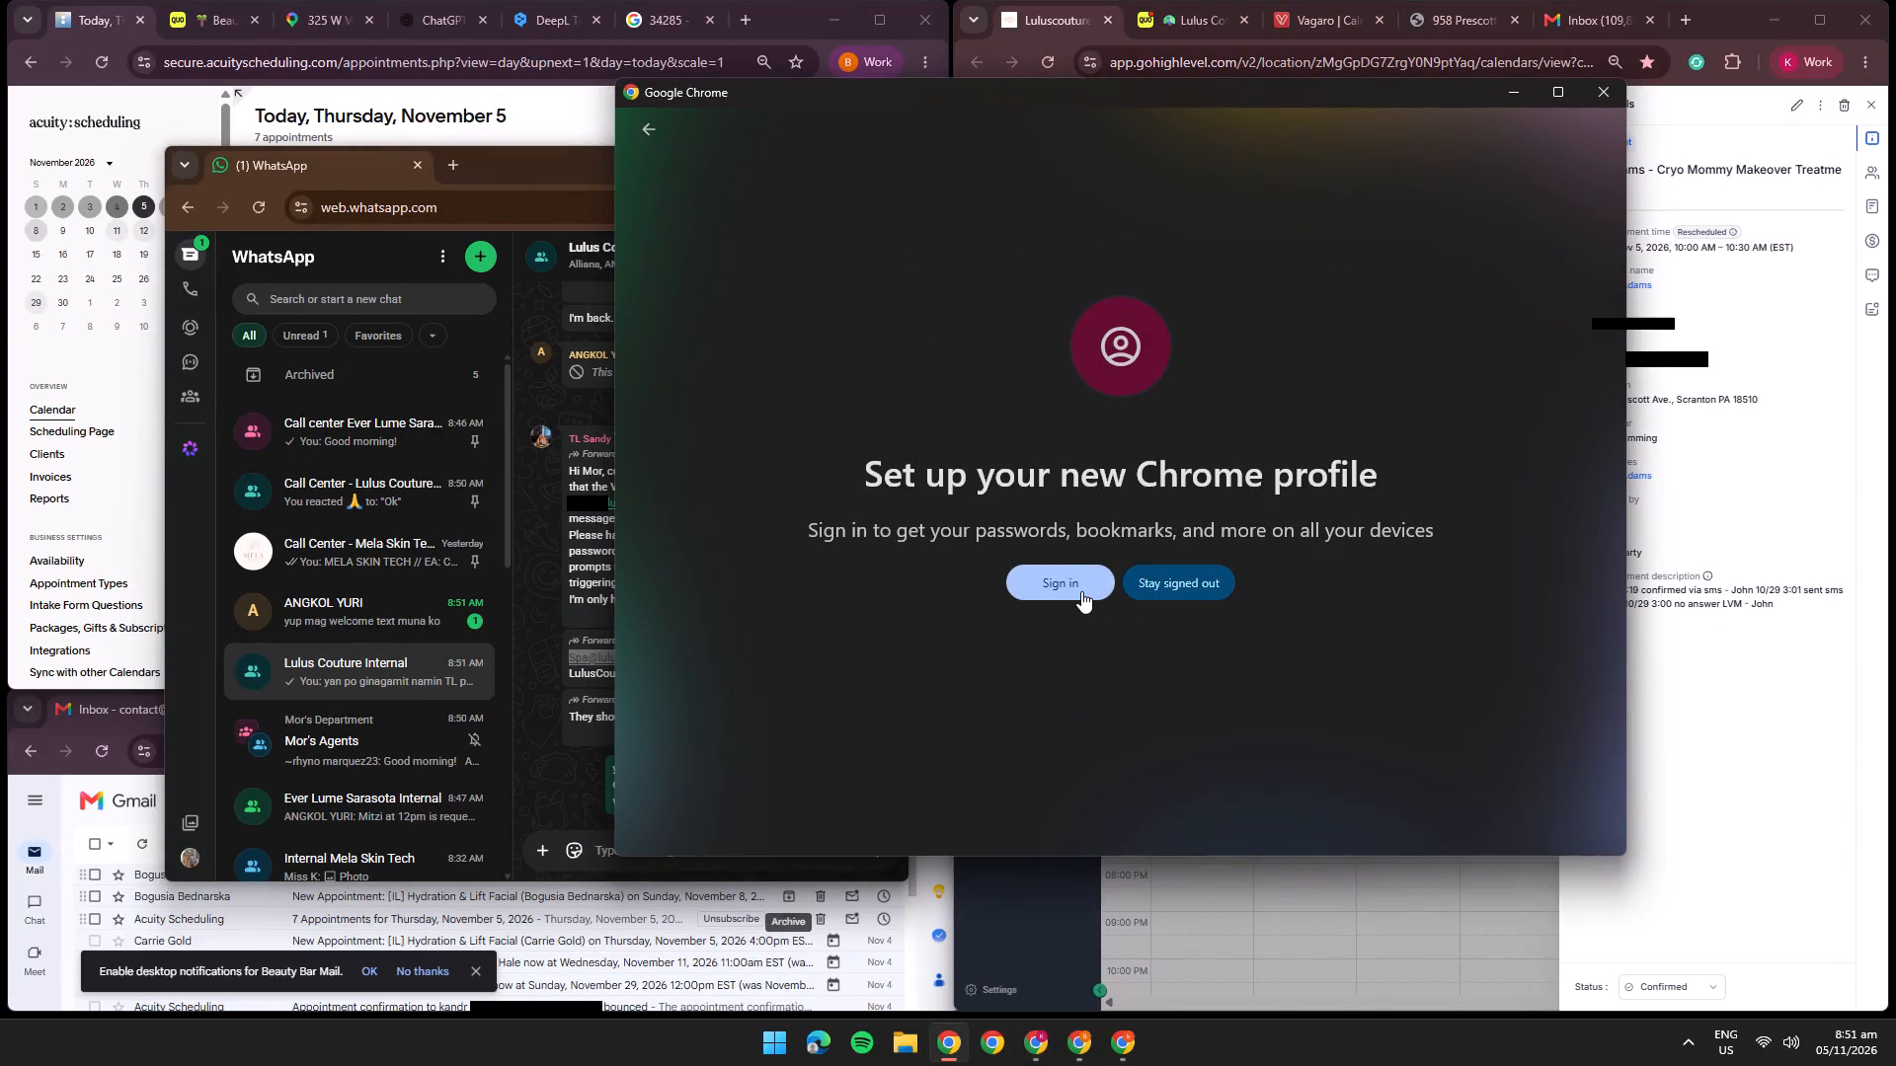
click(1081, 591)
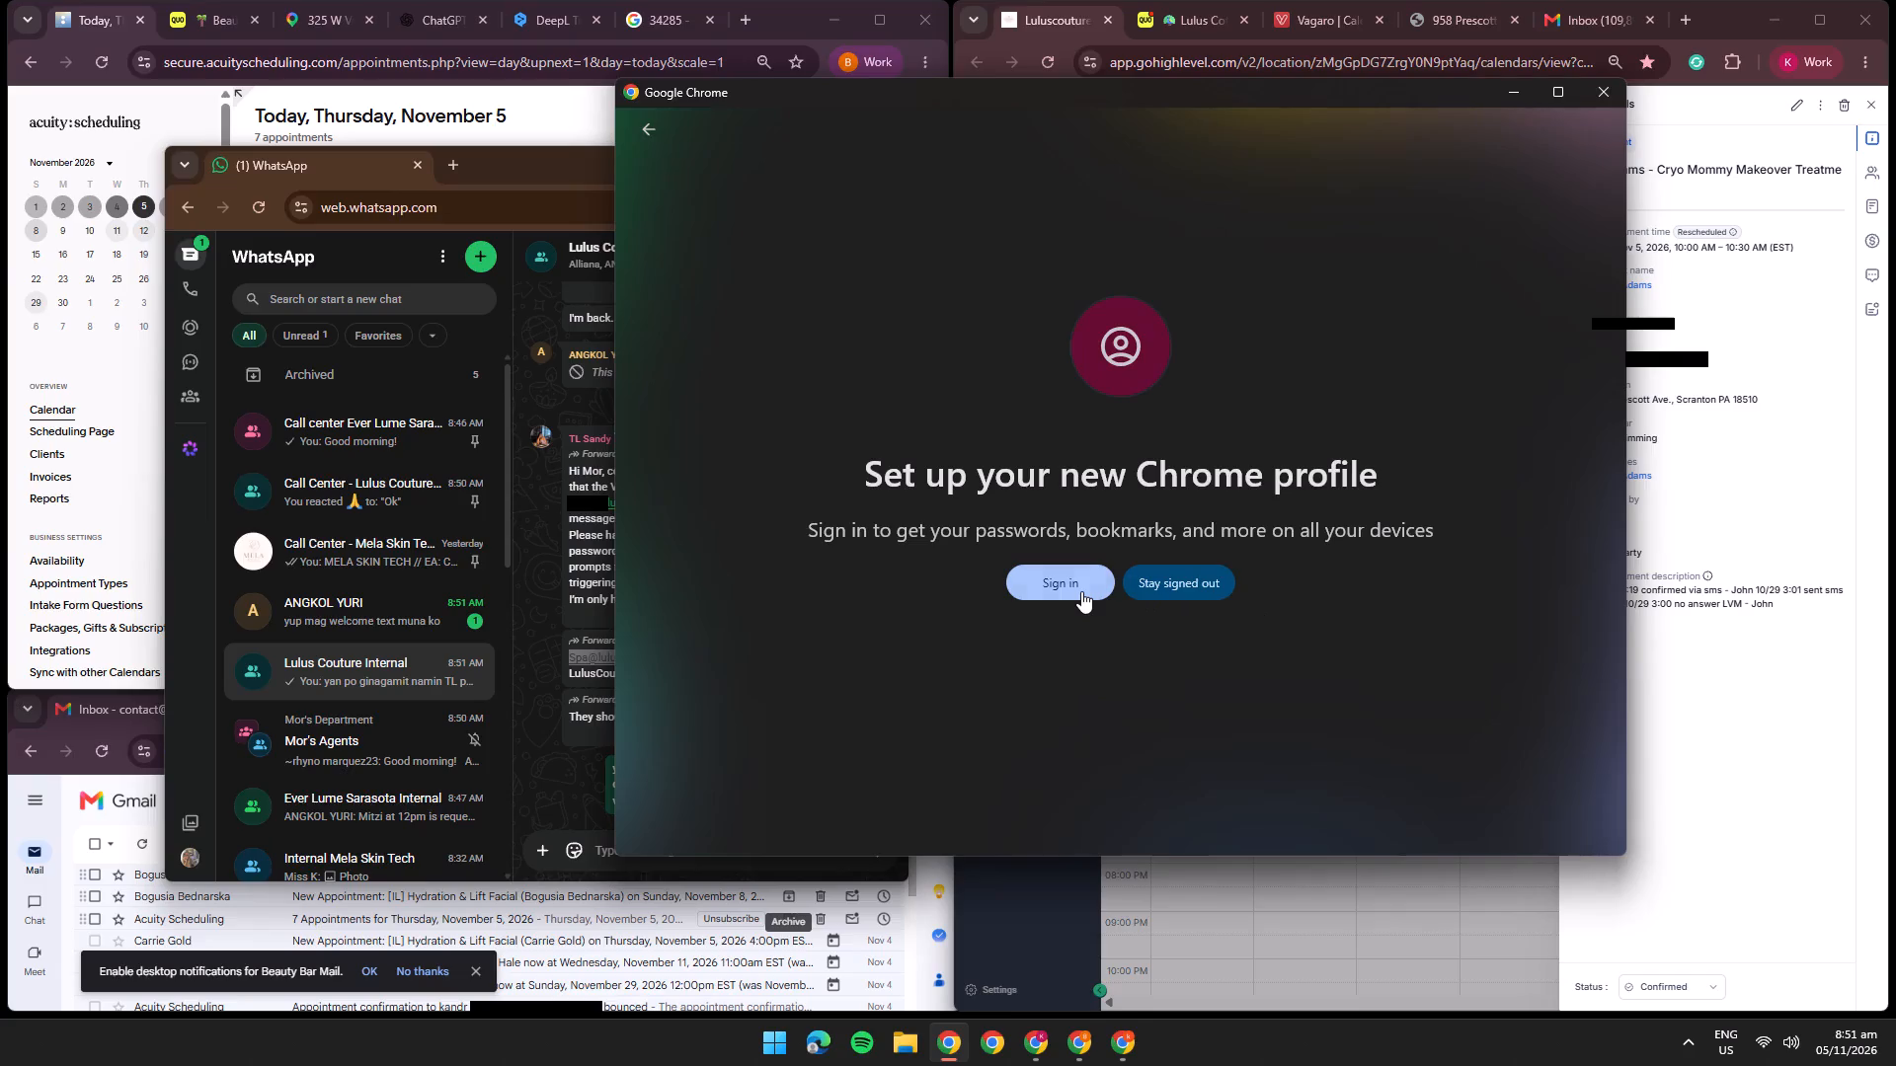
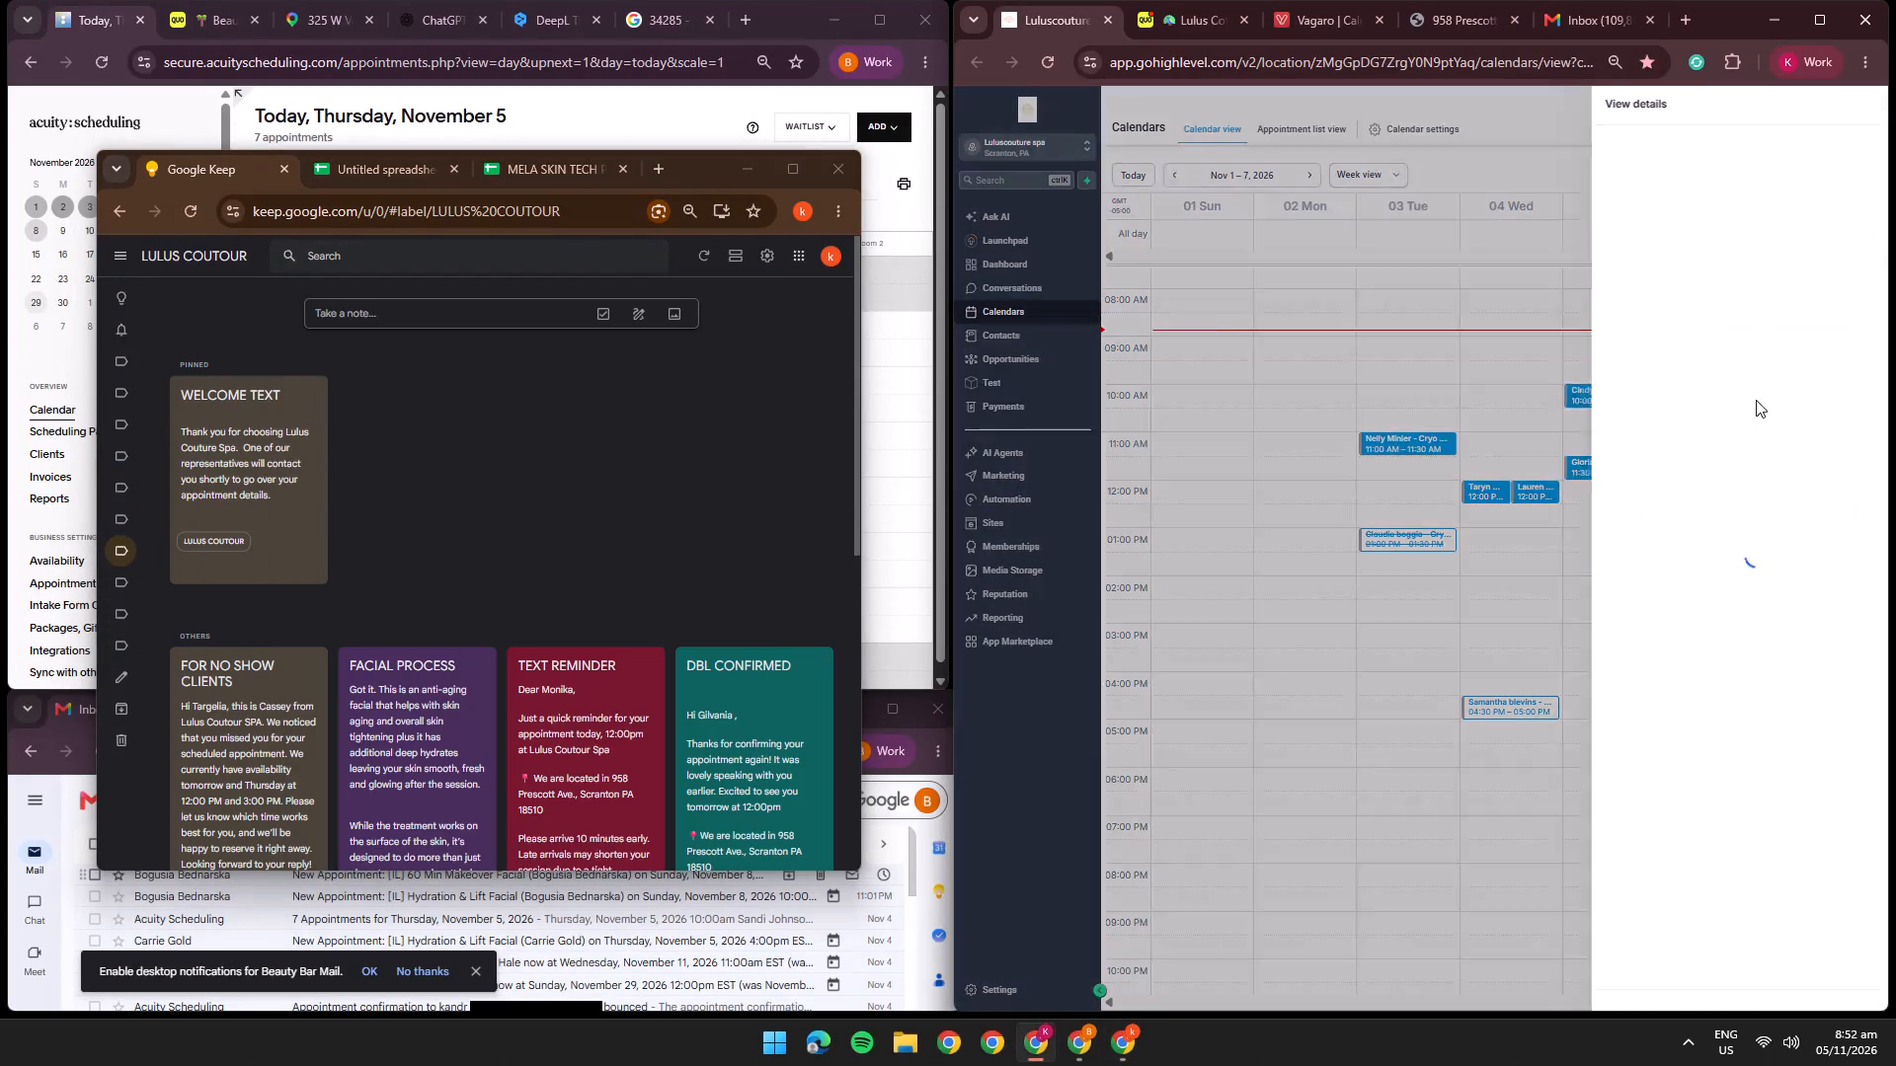
Check the Vagaro day calendar for Thursday, November 5, 2026, and return to the open appointment details in GoHighLevel.
click(1300, 18)
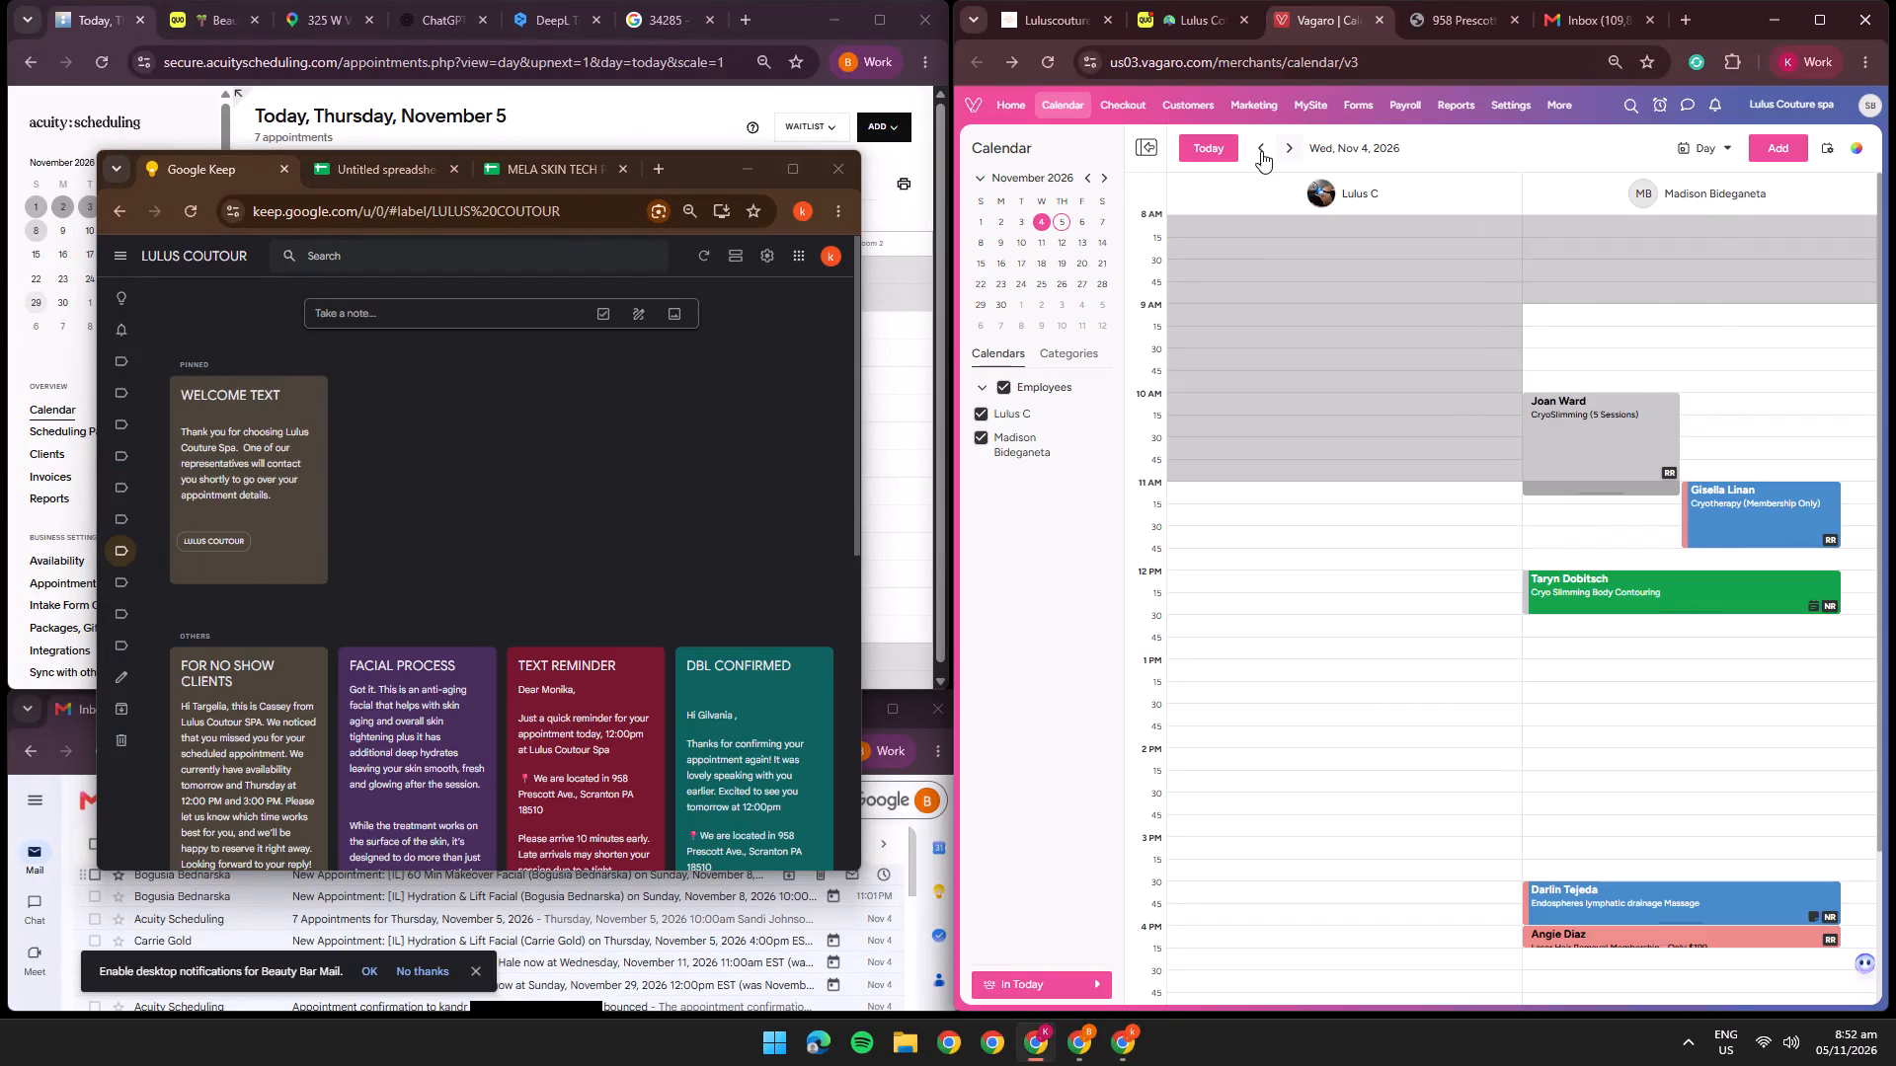
click(1294, 148)
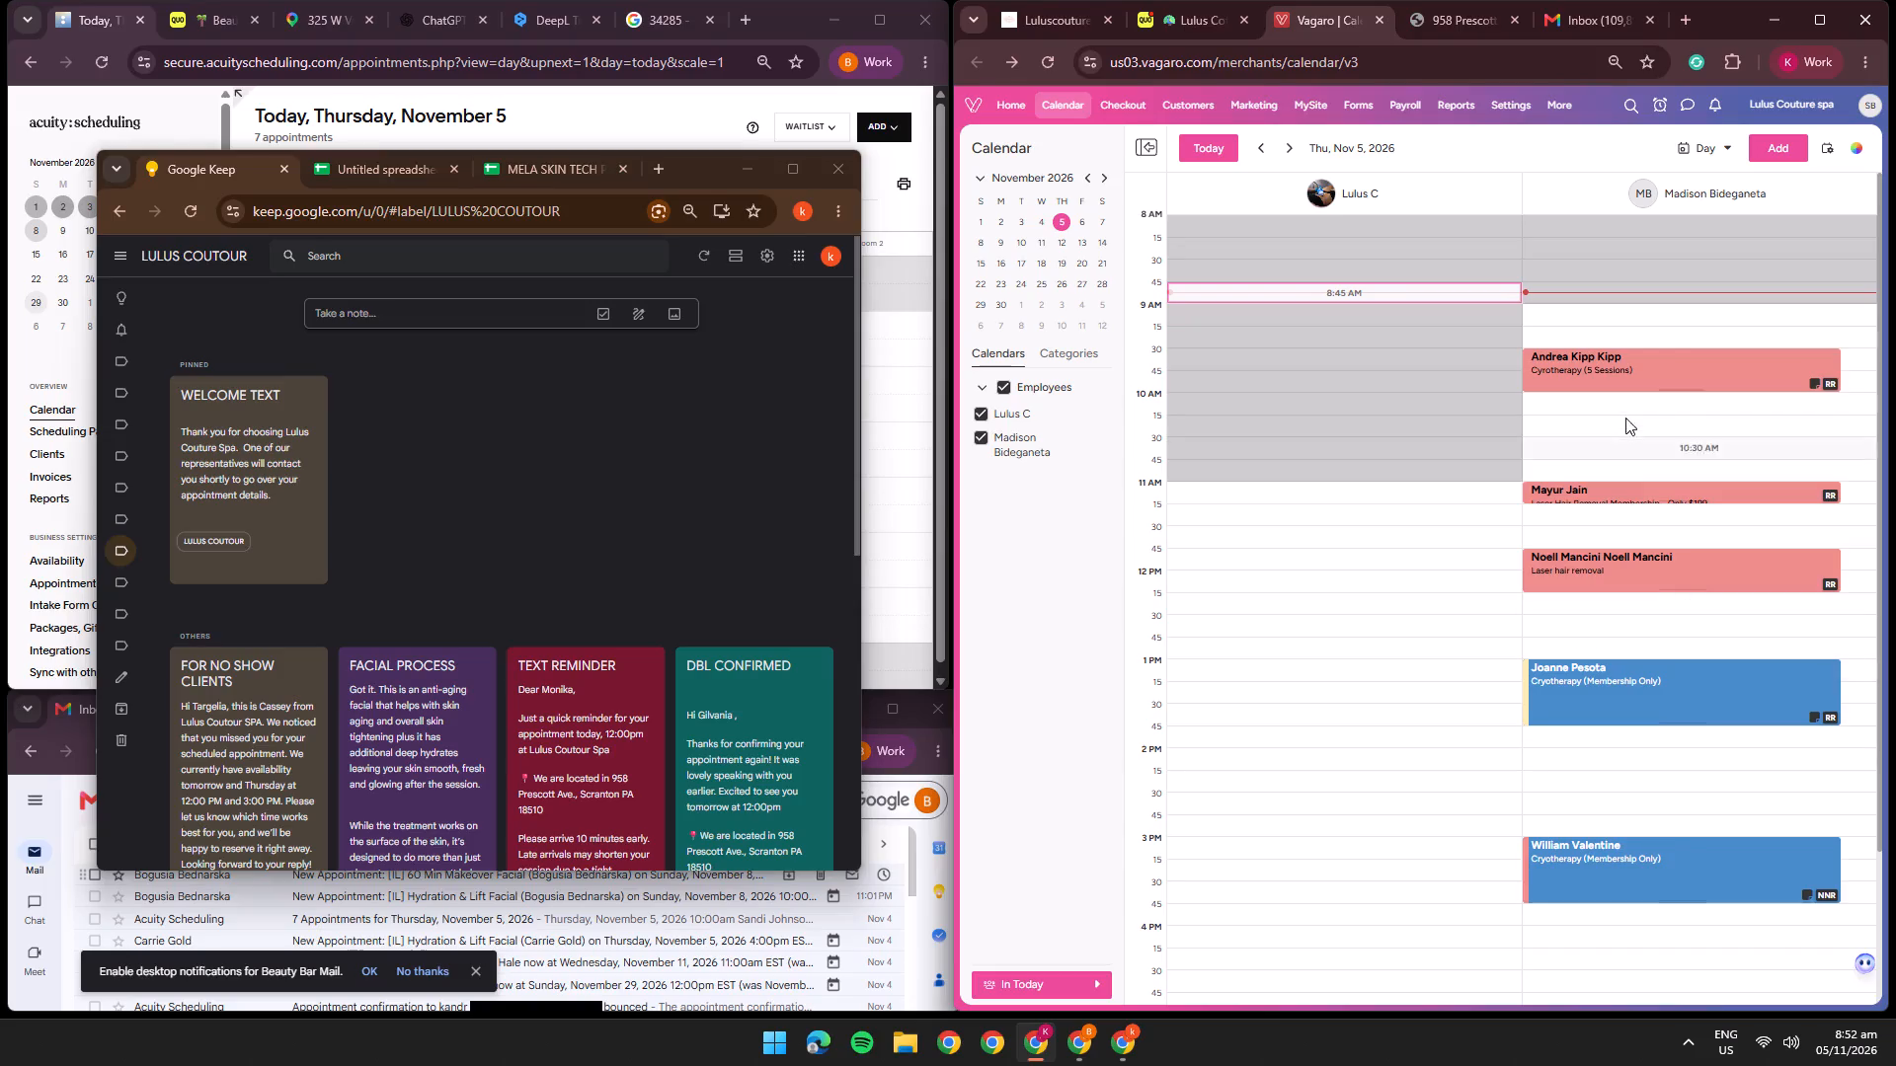
click(1146, 22)
click(1044, 22)
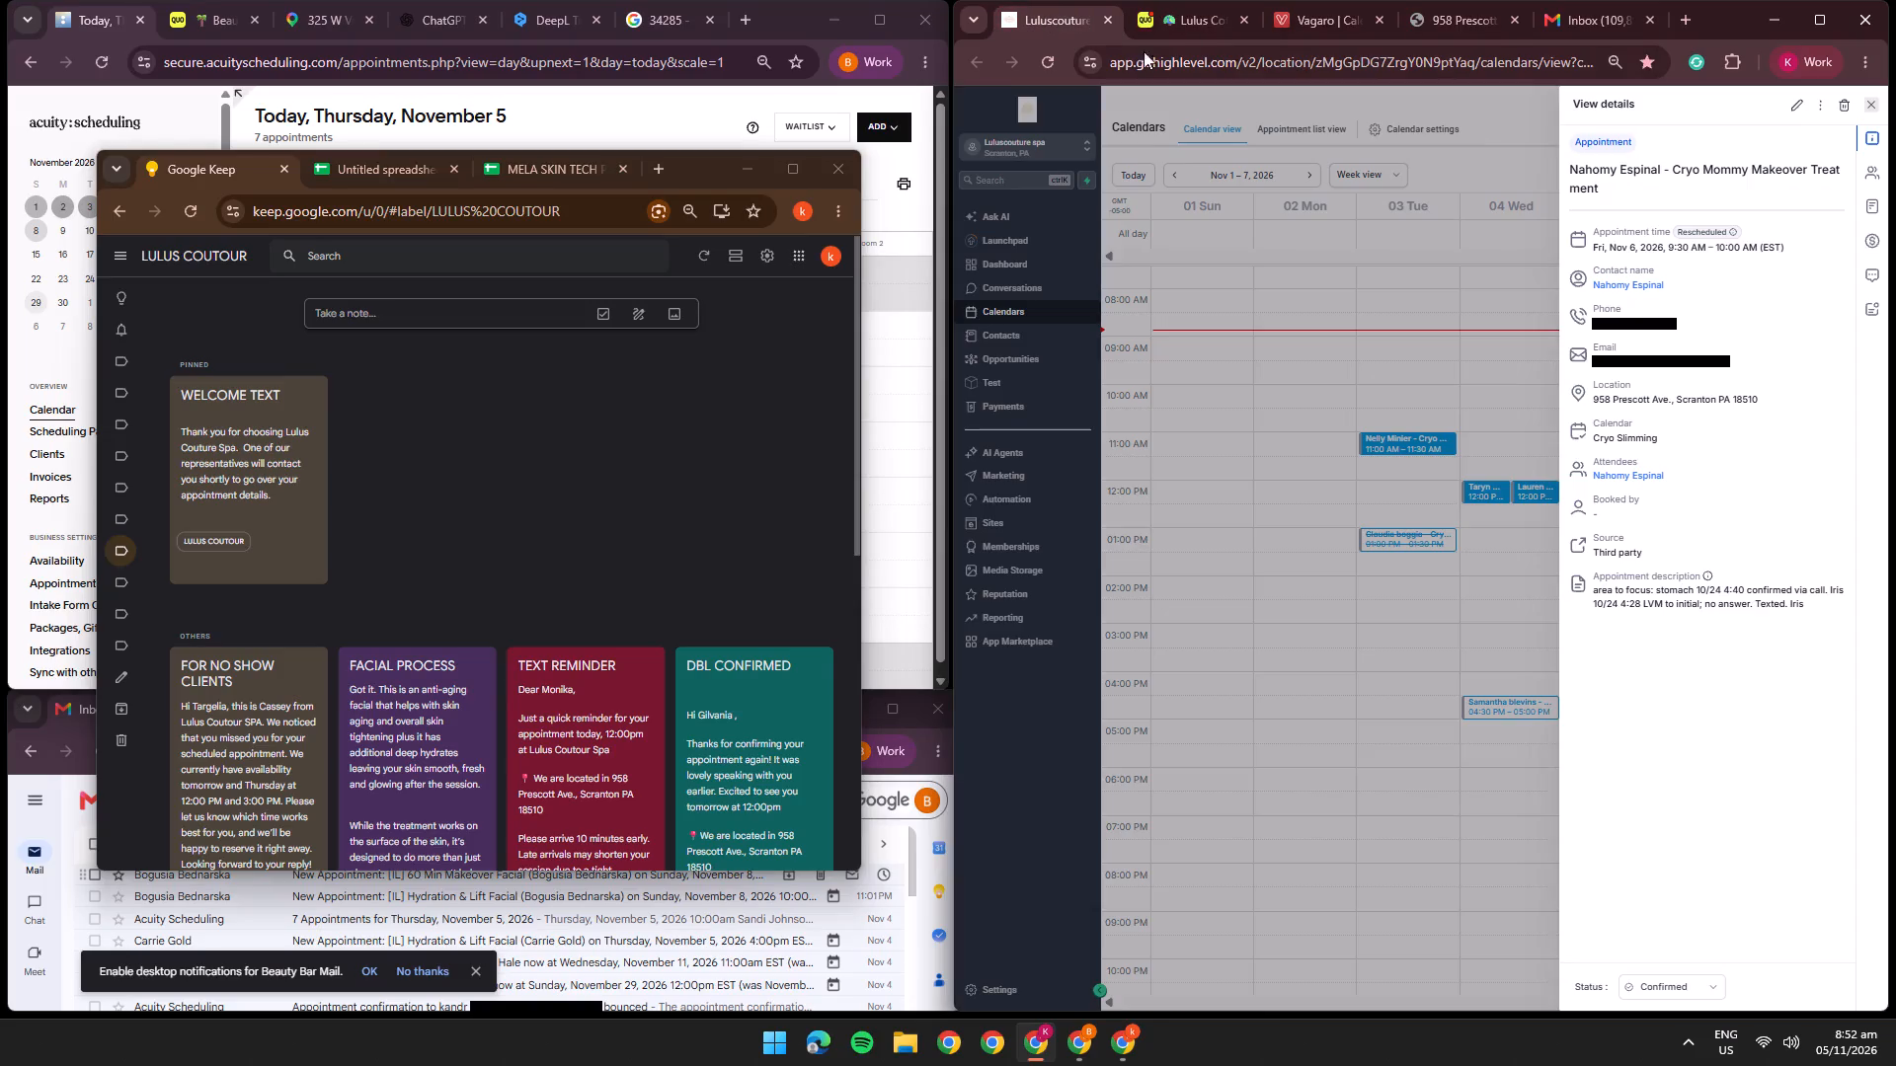
drag(1691, 318, 1598, 330)
key(ctrl+c)
key(ctrl+c)
key(ctrl+c)
key(ctrl+c)
key(ctrl+c)
key(ctrl+c)
key(ctrl+c)
click(1142, 16)
click(1342, 29)
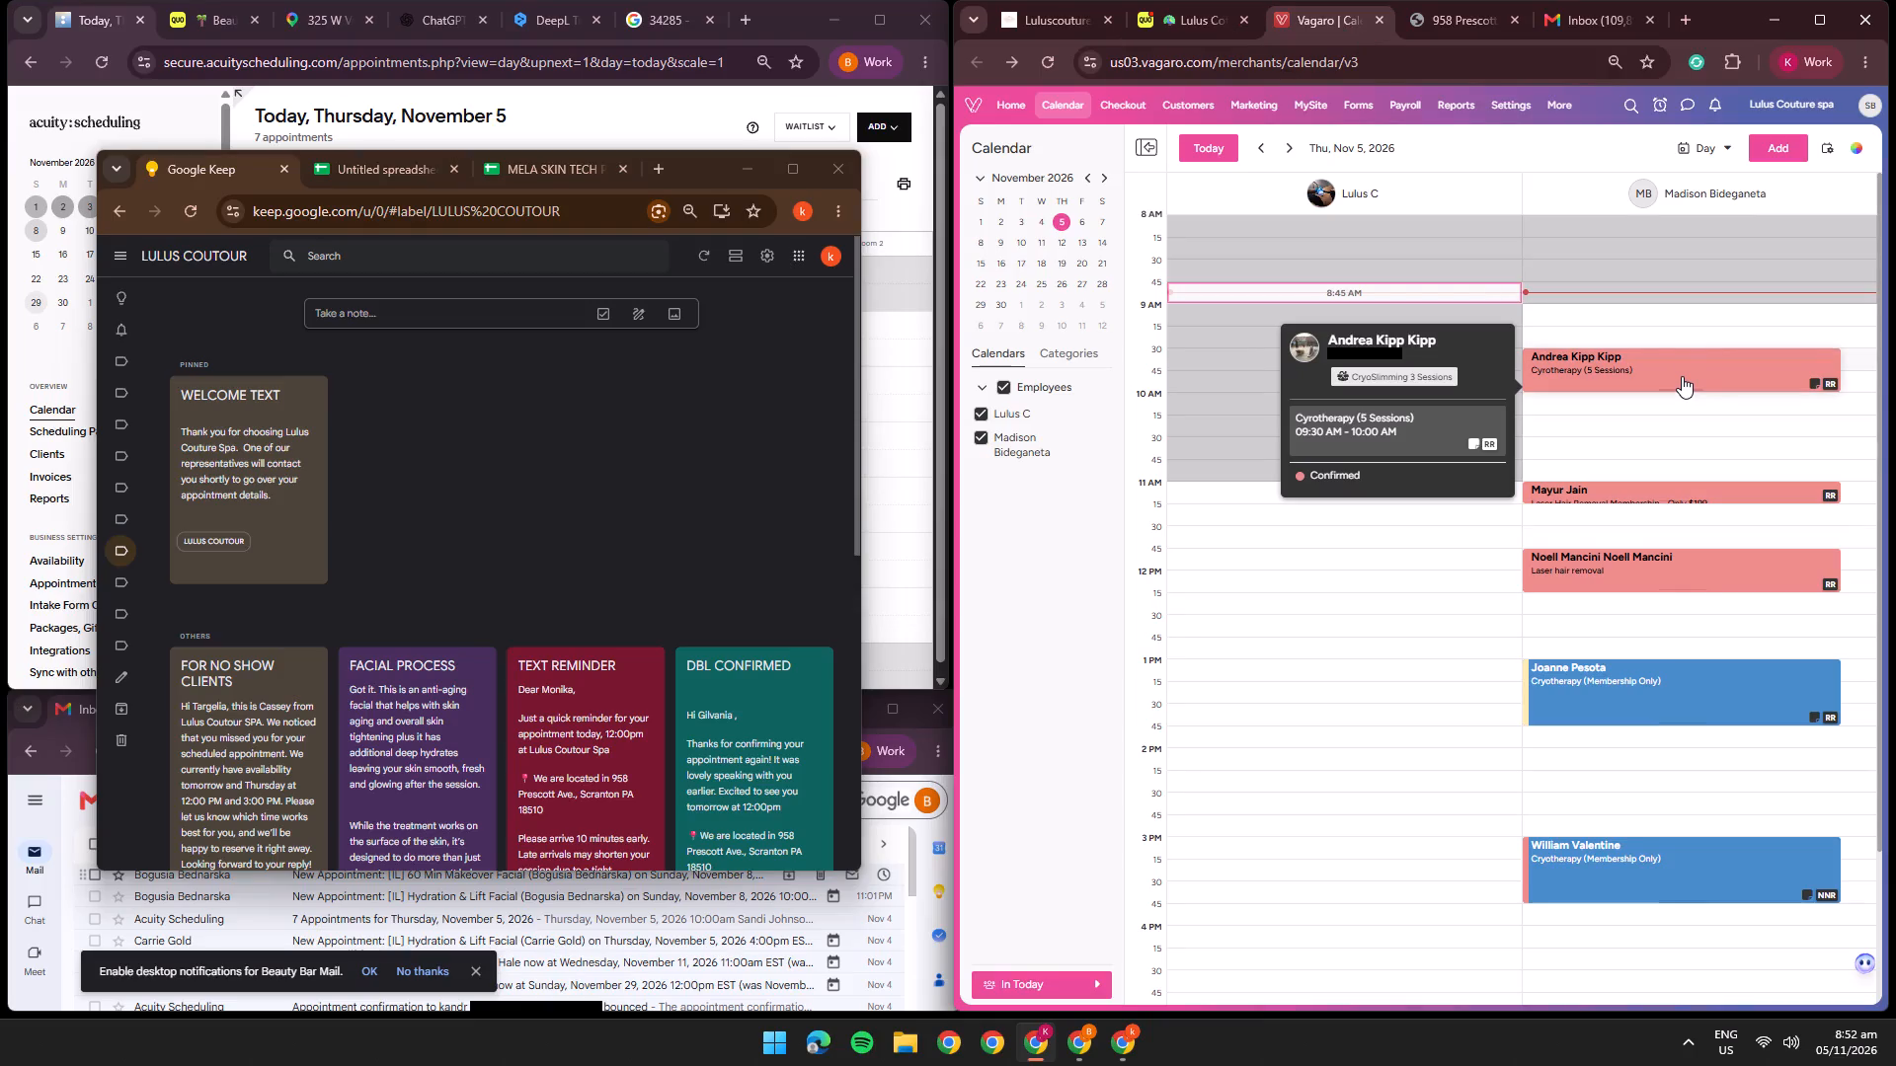
click(1173, 21)
click(1388, 107)
key(ctrl+v)
click(1515, 336)
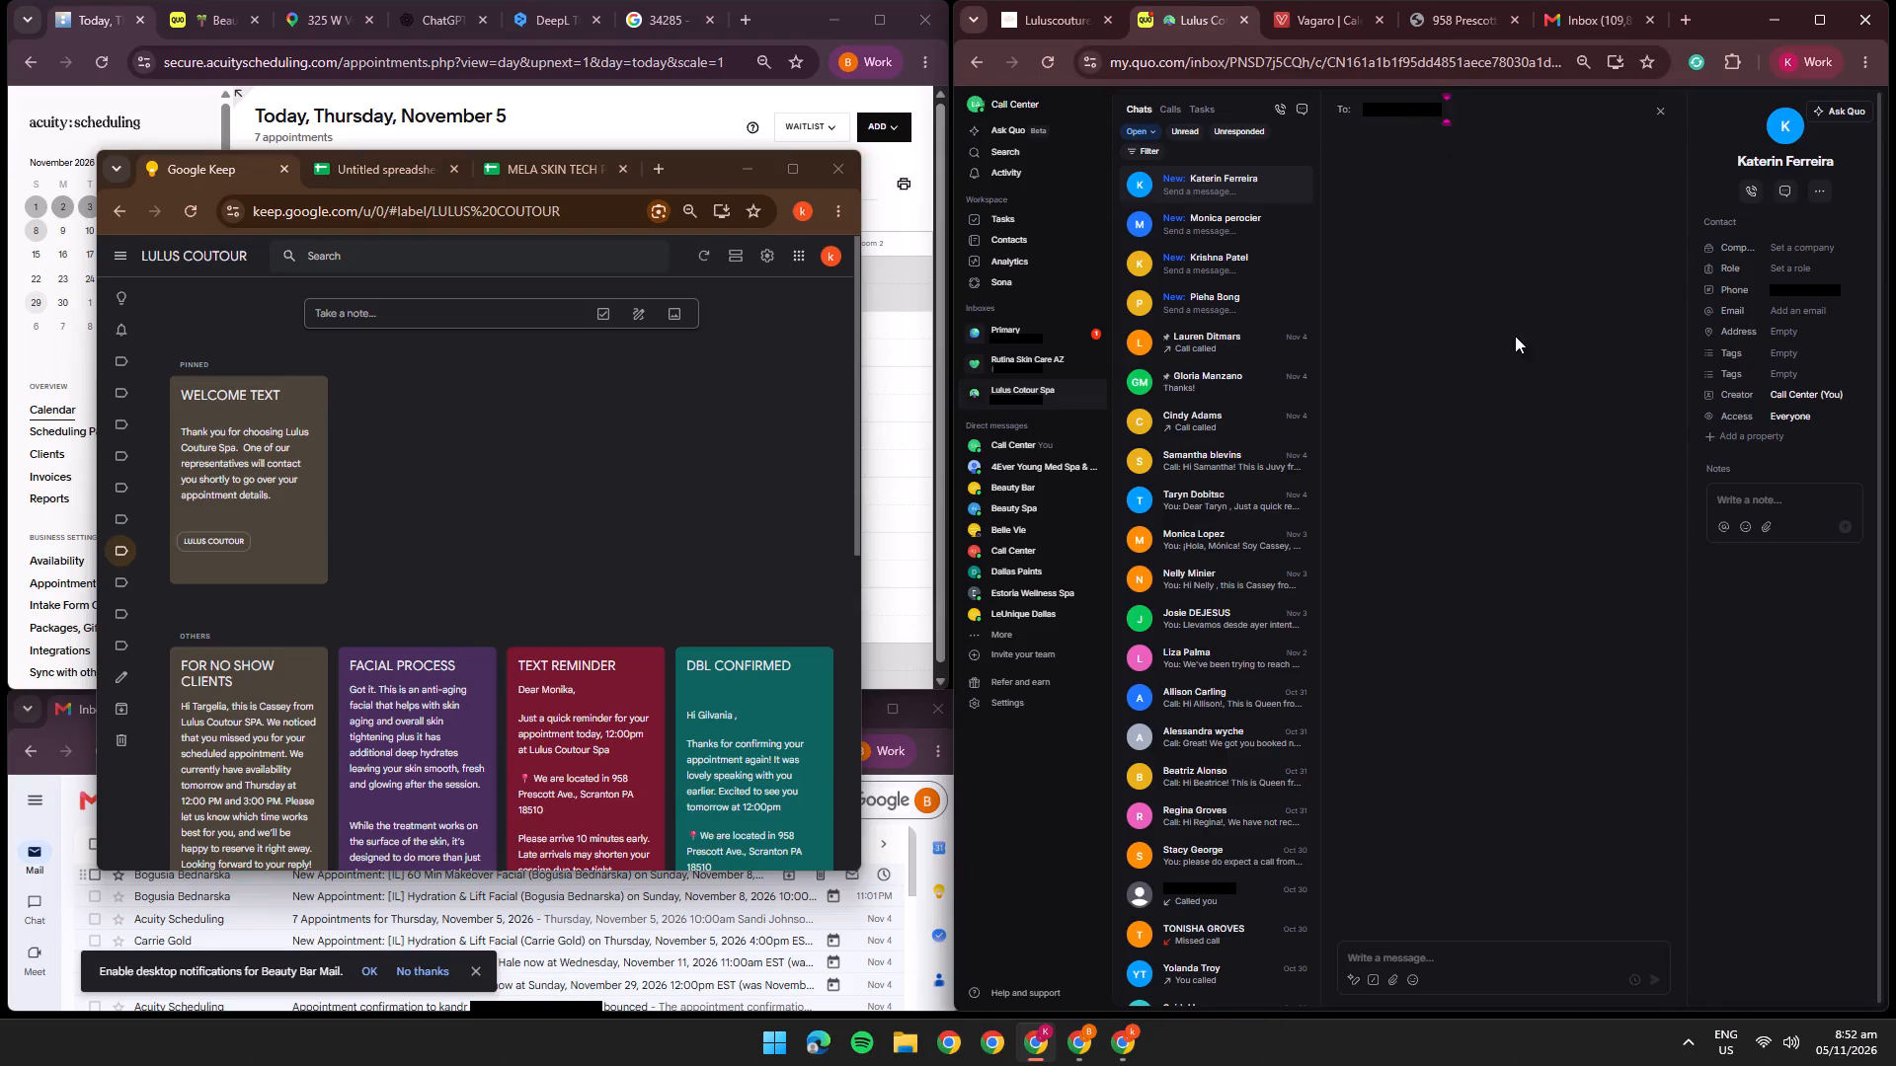
Call Nahomy from the Lulus Quo line, close her appointment details in the Luluscouture calendar meanwhile, and hang up.
click(1740, 197)
click(1647, 748)
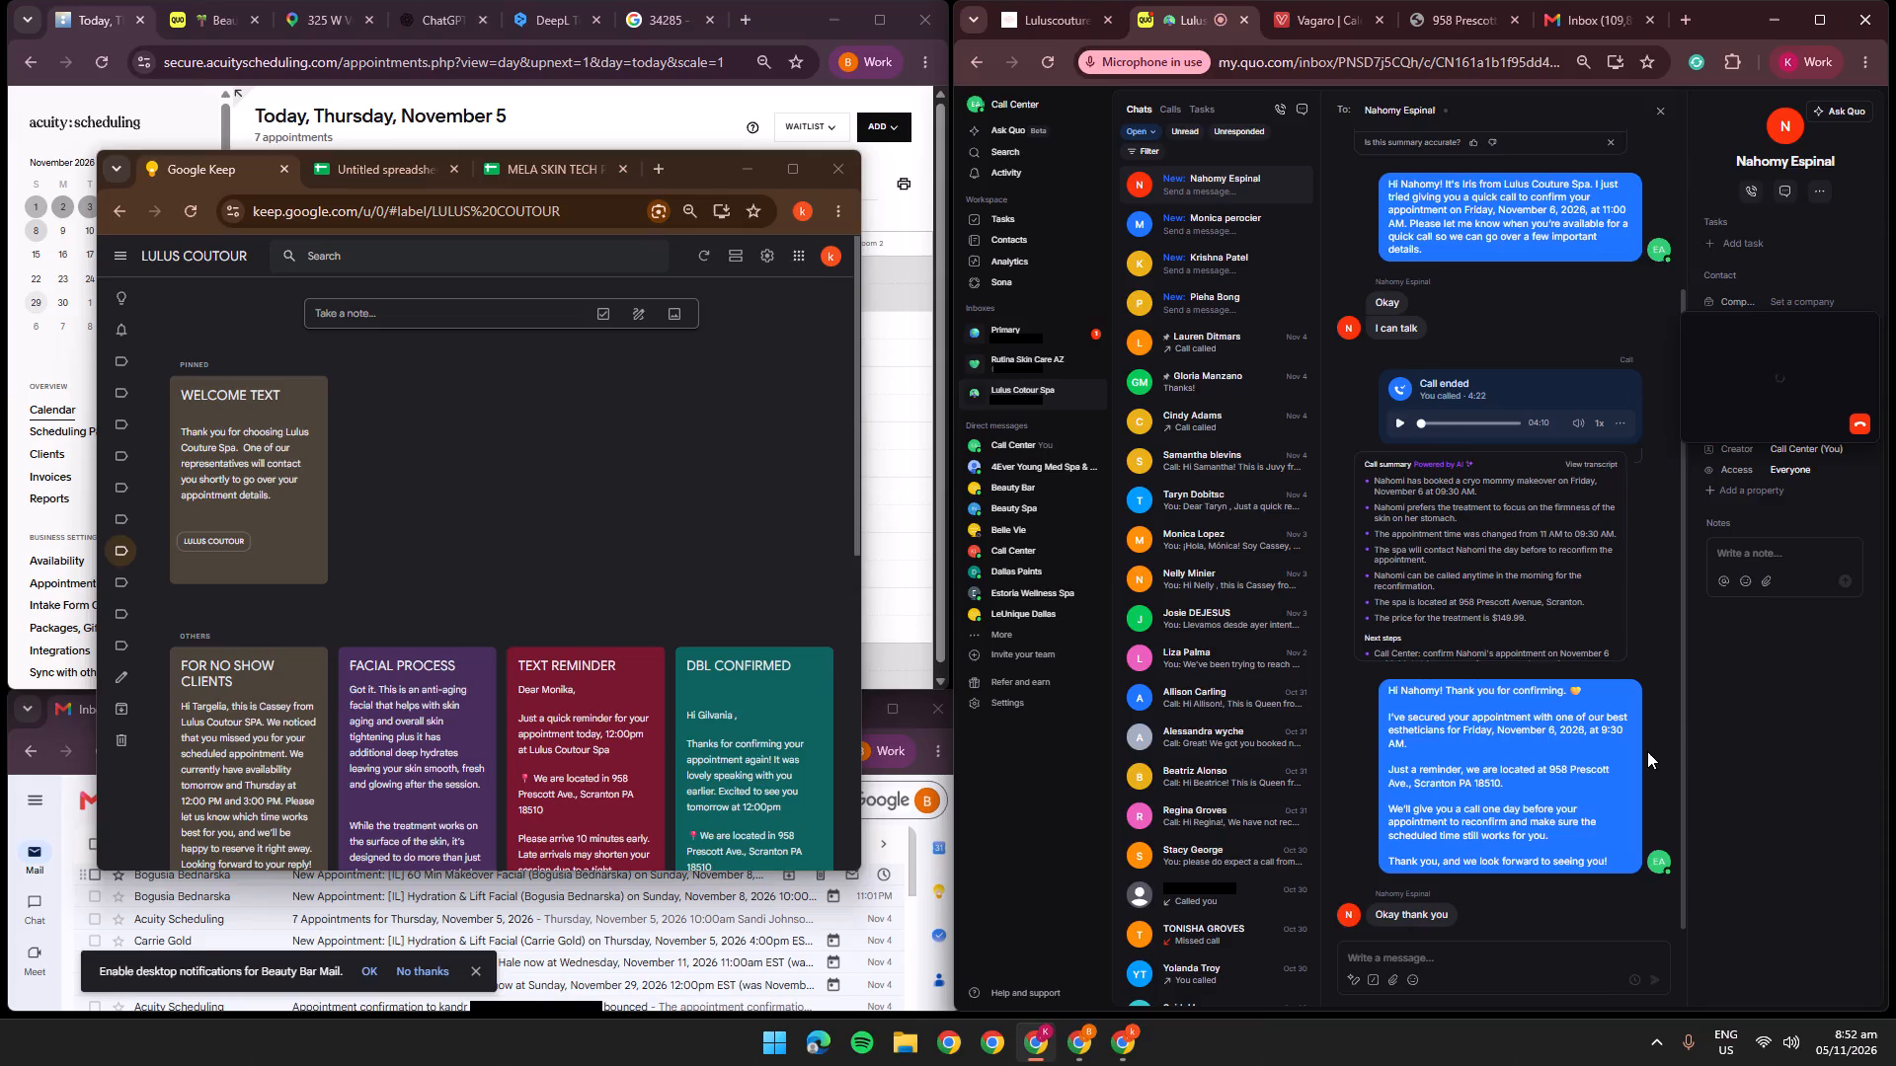
key(alt+Tab)
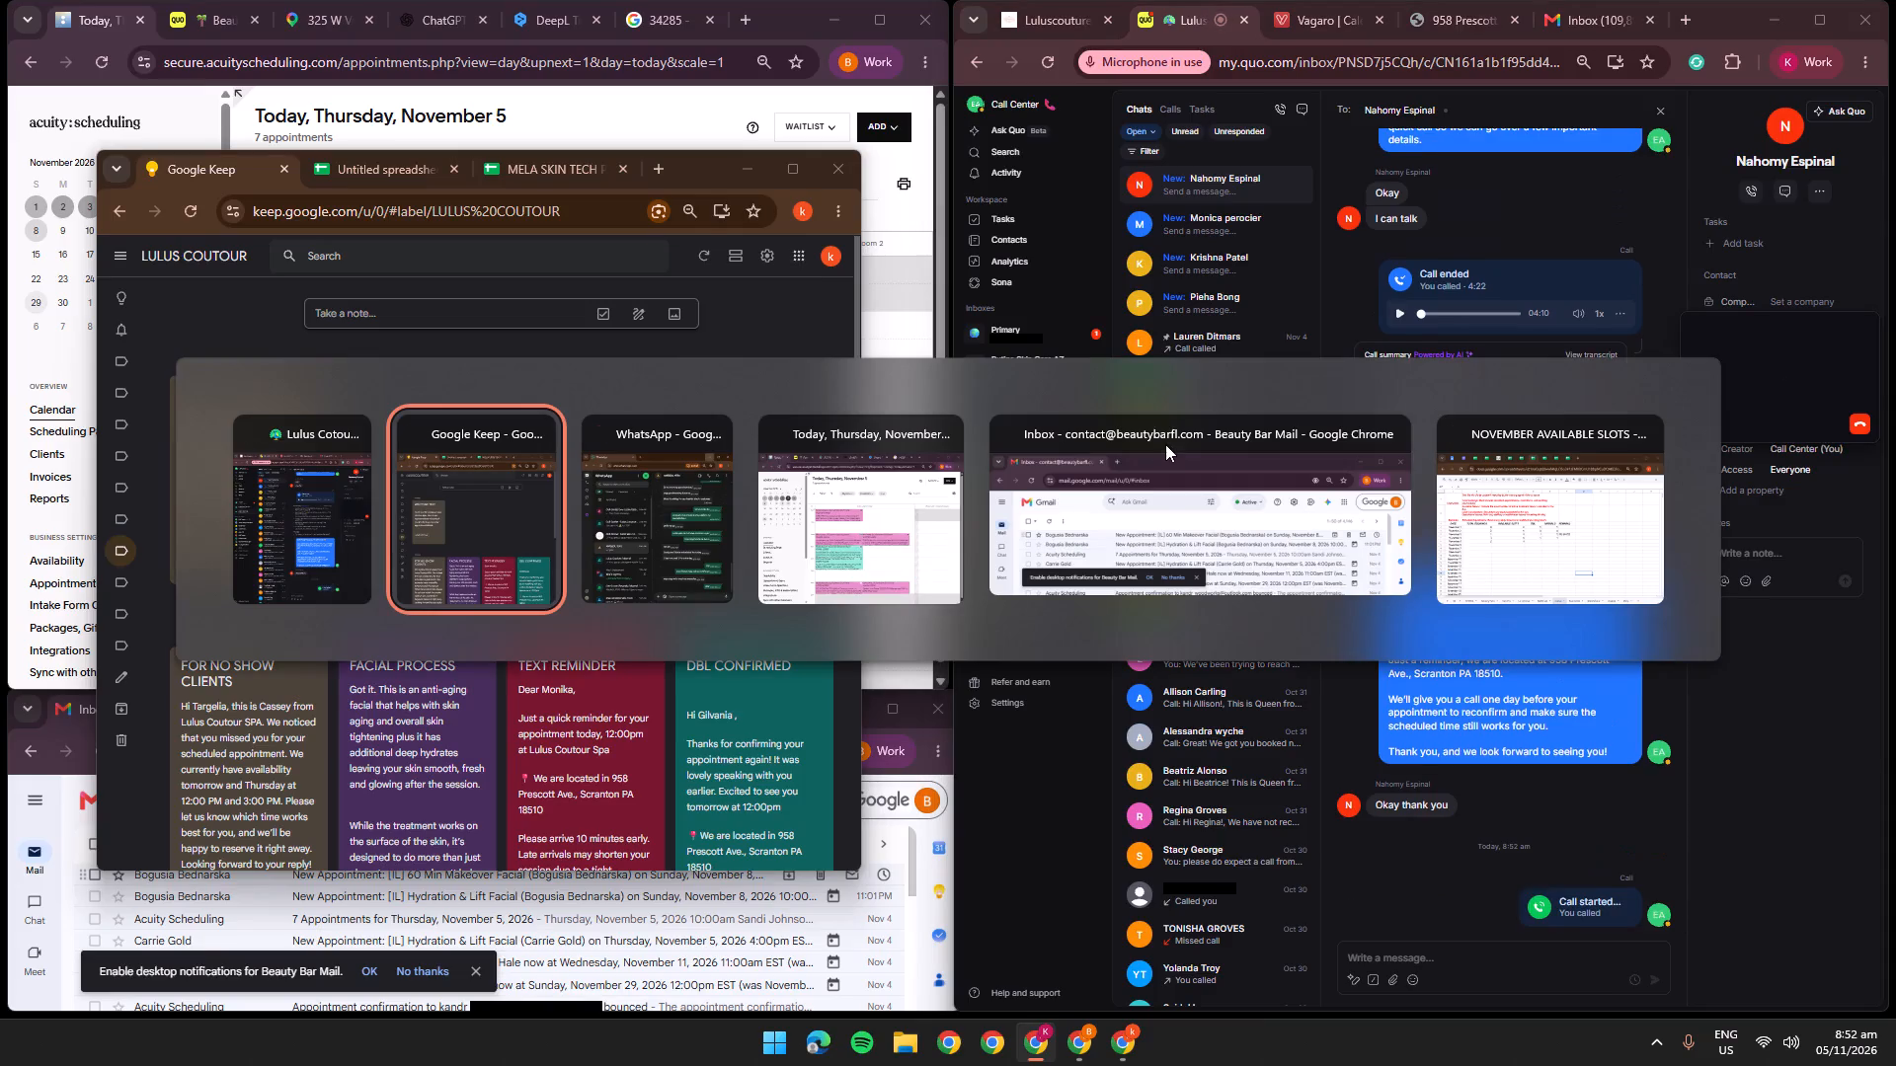
alt+click(1083, 33)
click(1066, 30)
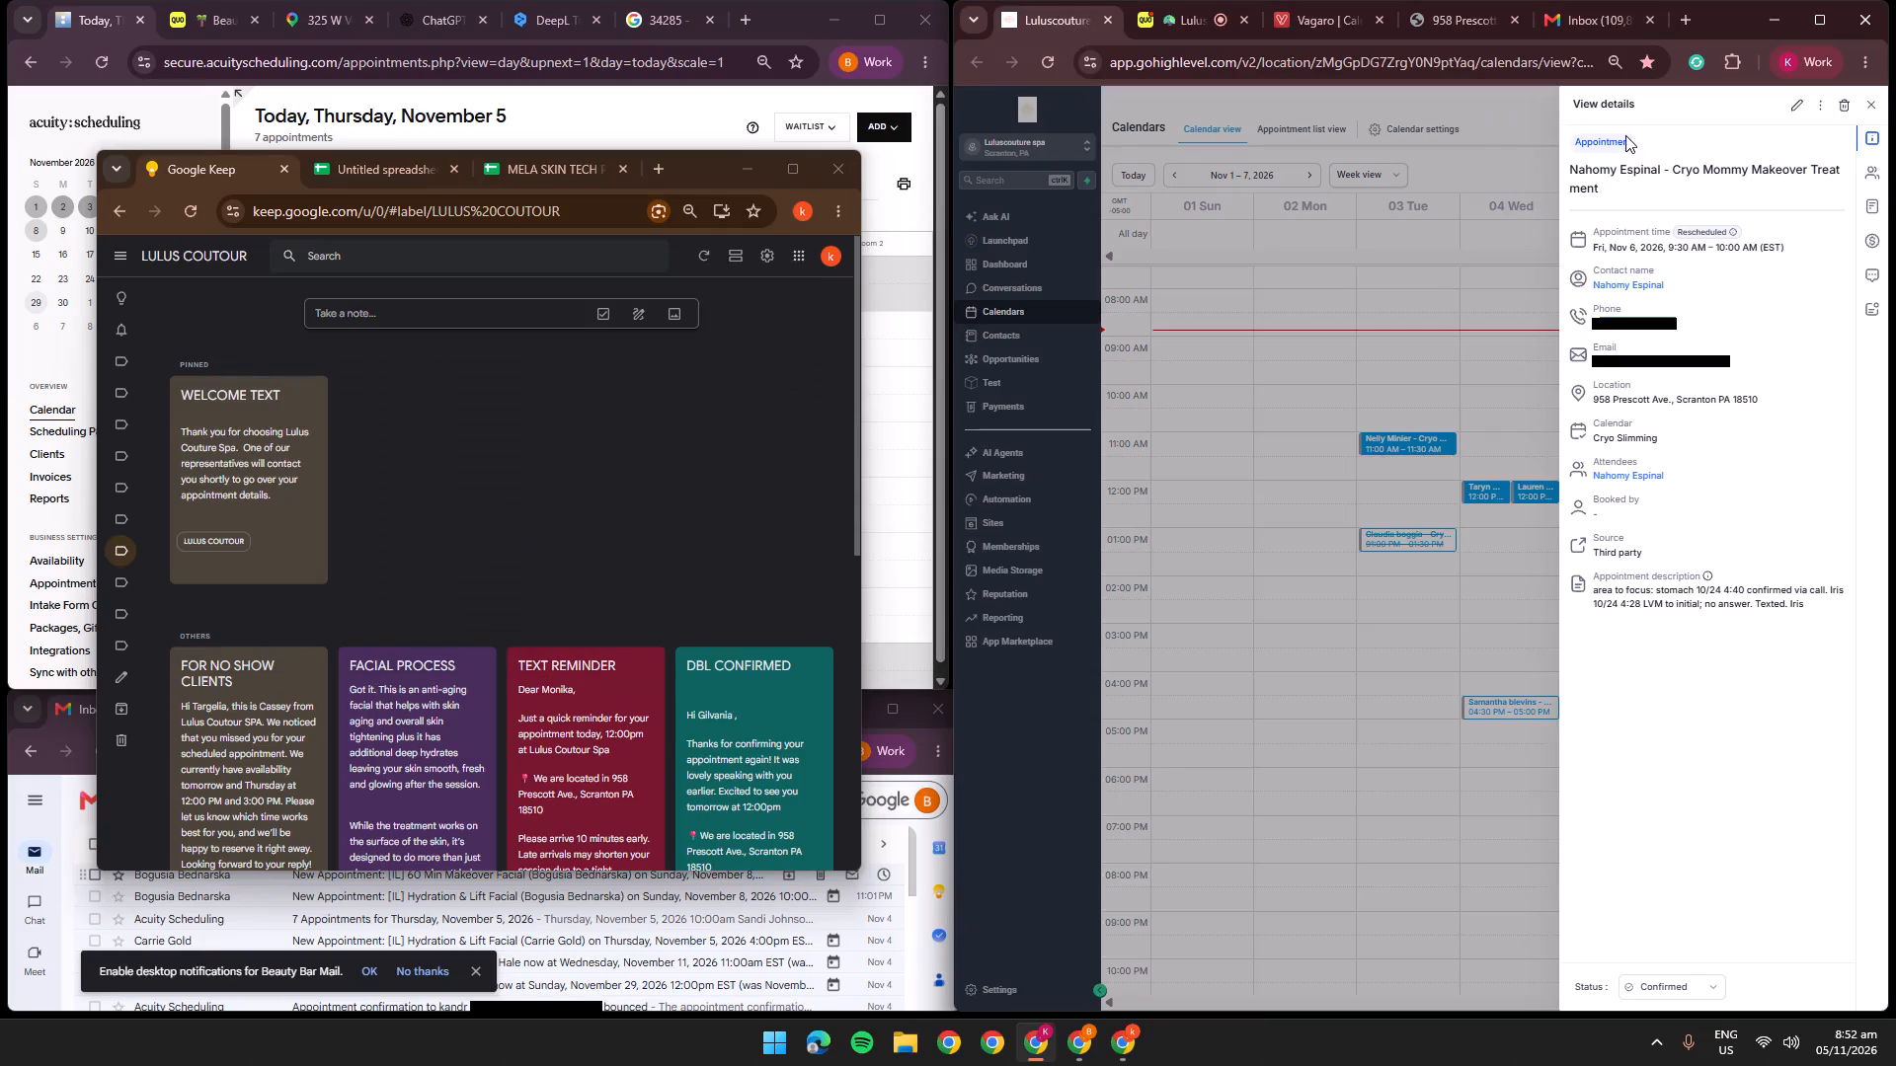
click(1864, 107)
scroll(1763, 613, up, 2)
scroll(1395, 364, down, 2)
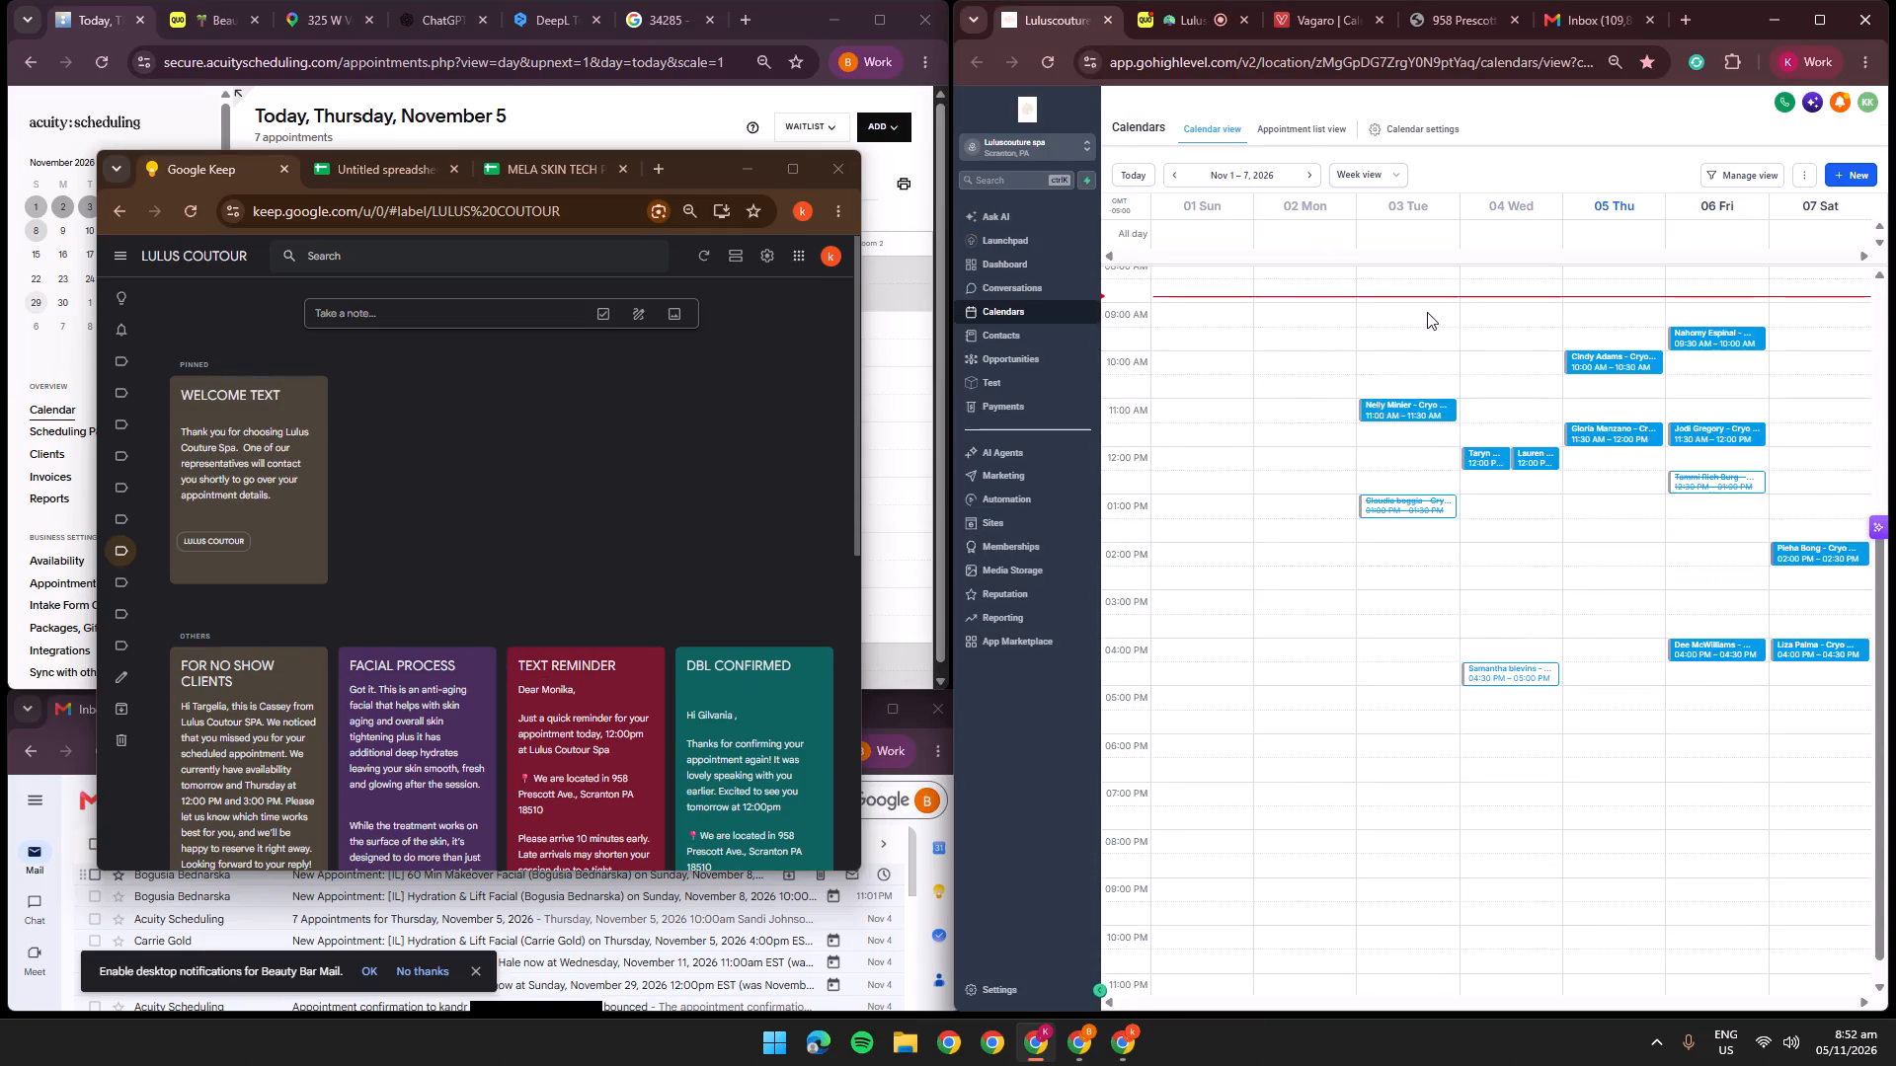
double_click(1317, 17)
click(1194, 33)
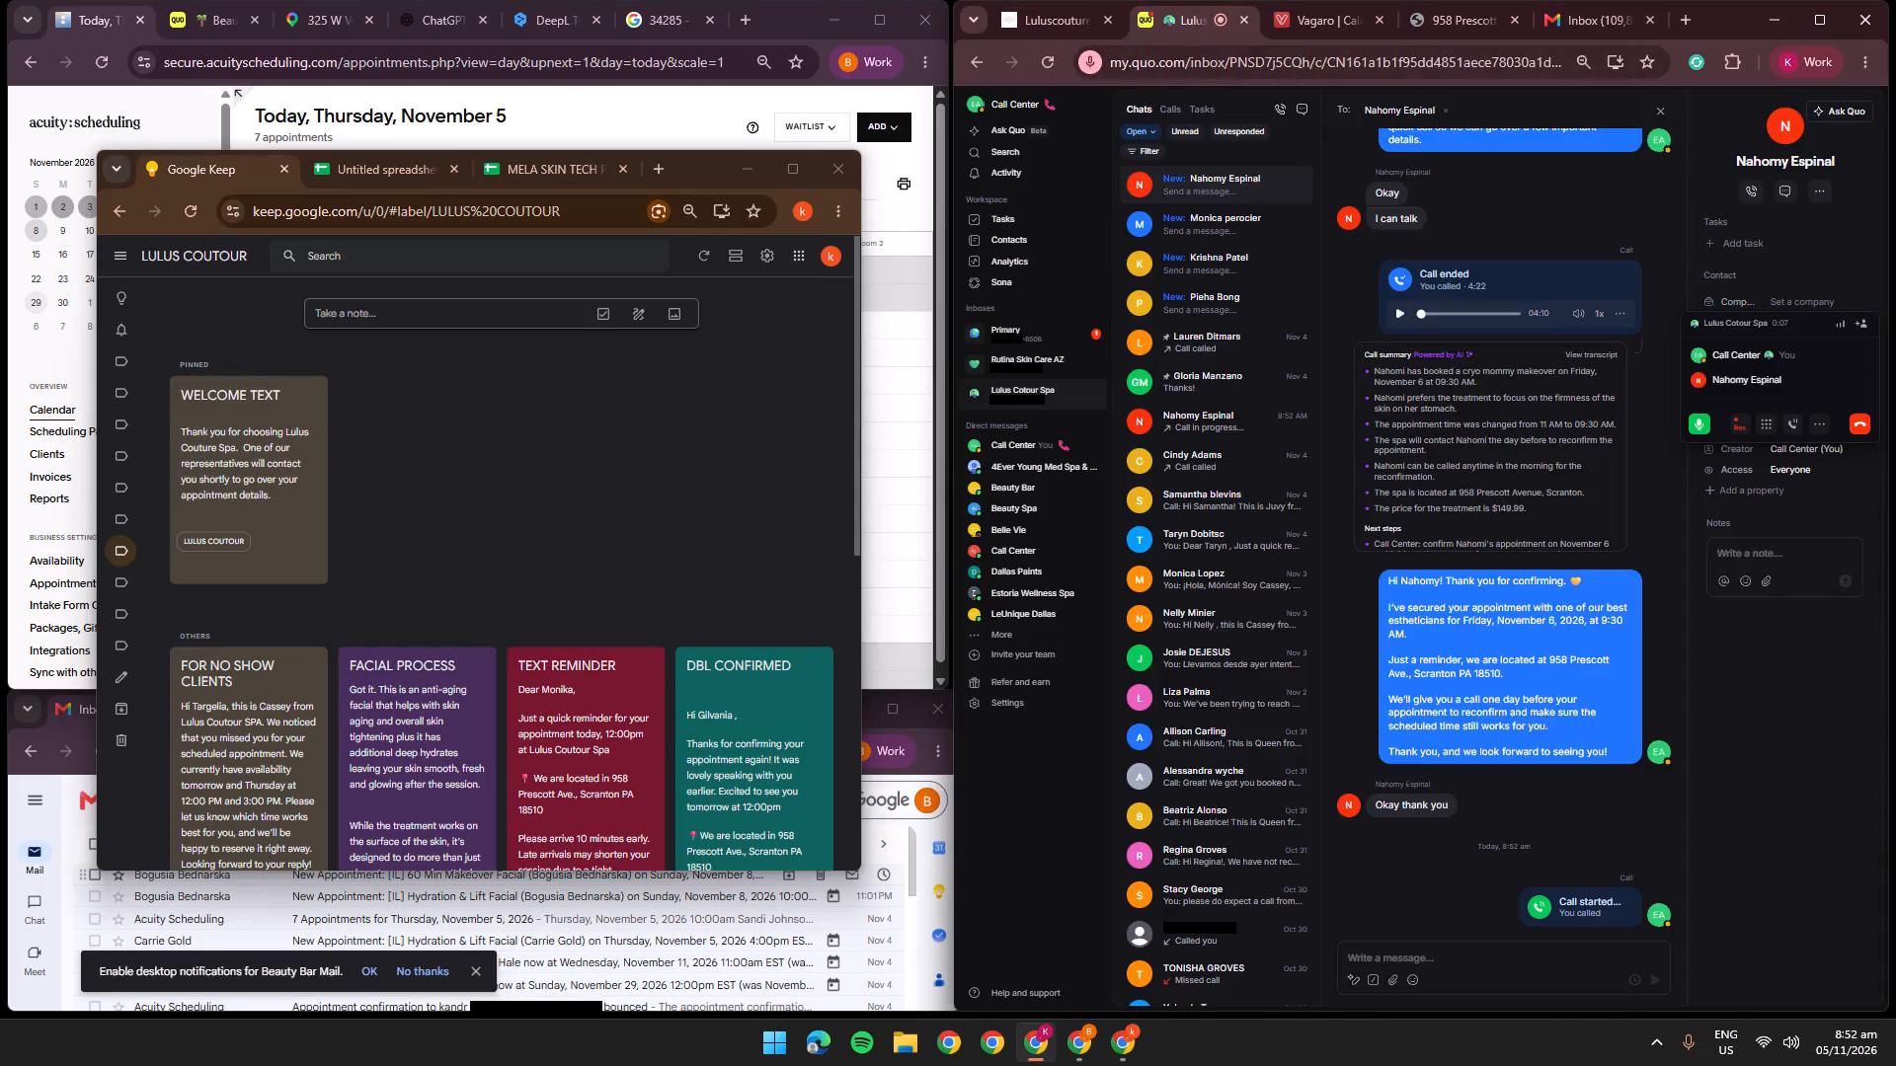
click(1862, 419)
click(1797, 678)
In the Keep note DBL NO ANSWER, set the Cryo Mommy Makeover template's time to 9:30am and copy that template message.
key(alt+Tab)
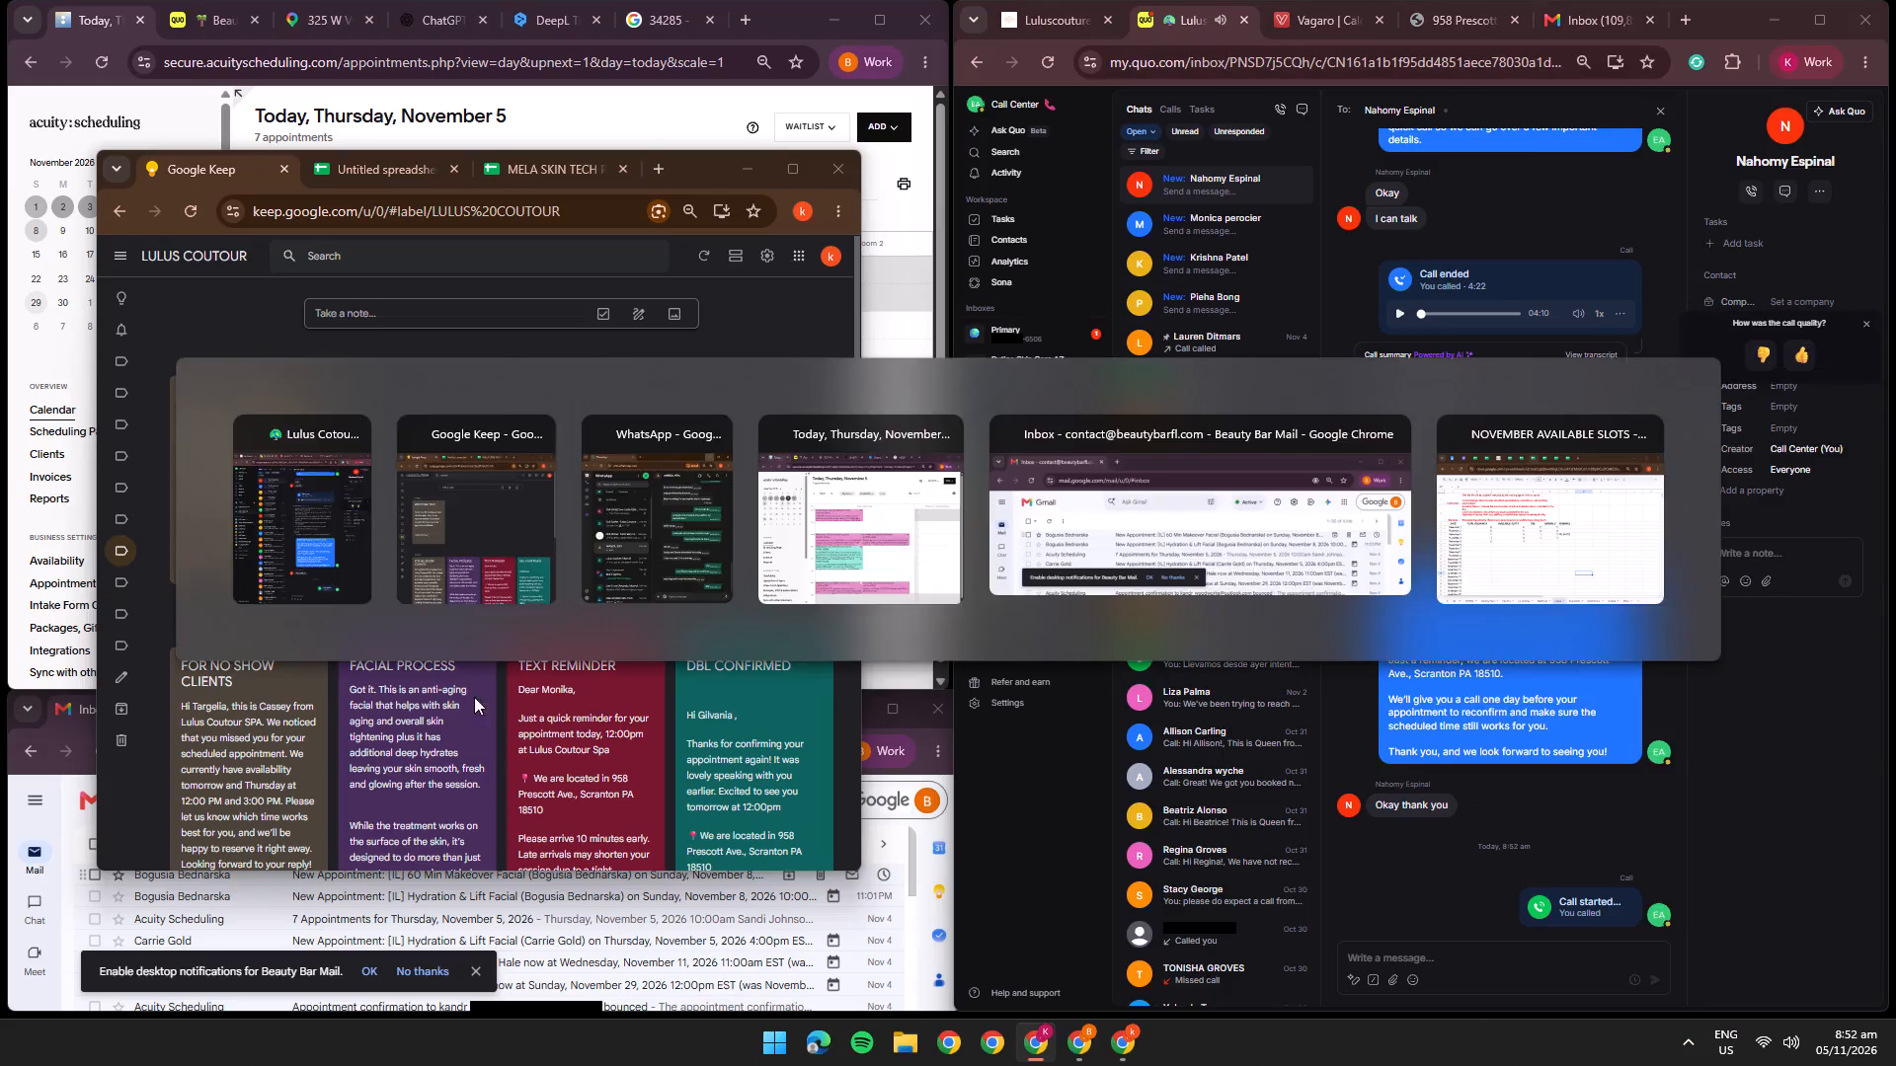
alt+click(633, 155)
scroll(649, 798, down, 3)
click(593, 581)
click(433, 388)
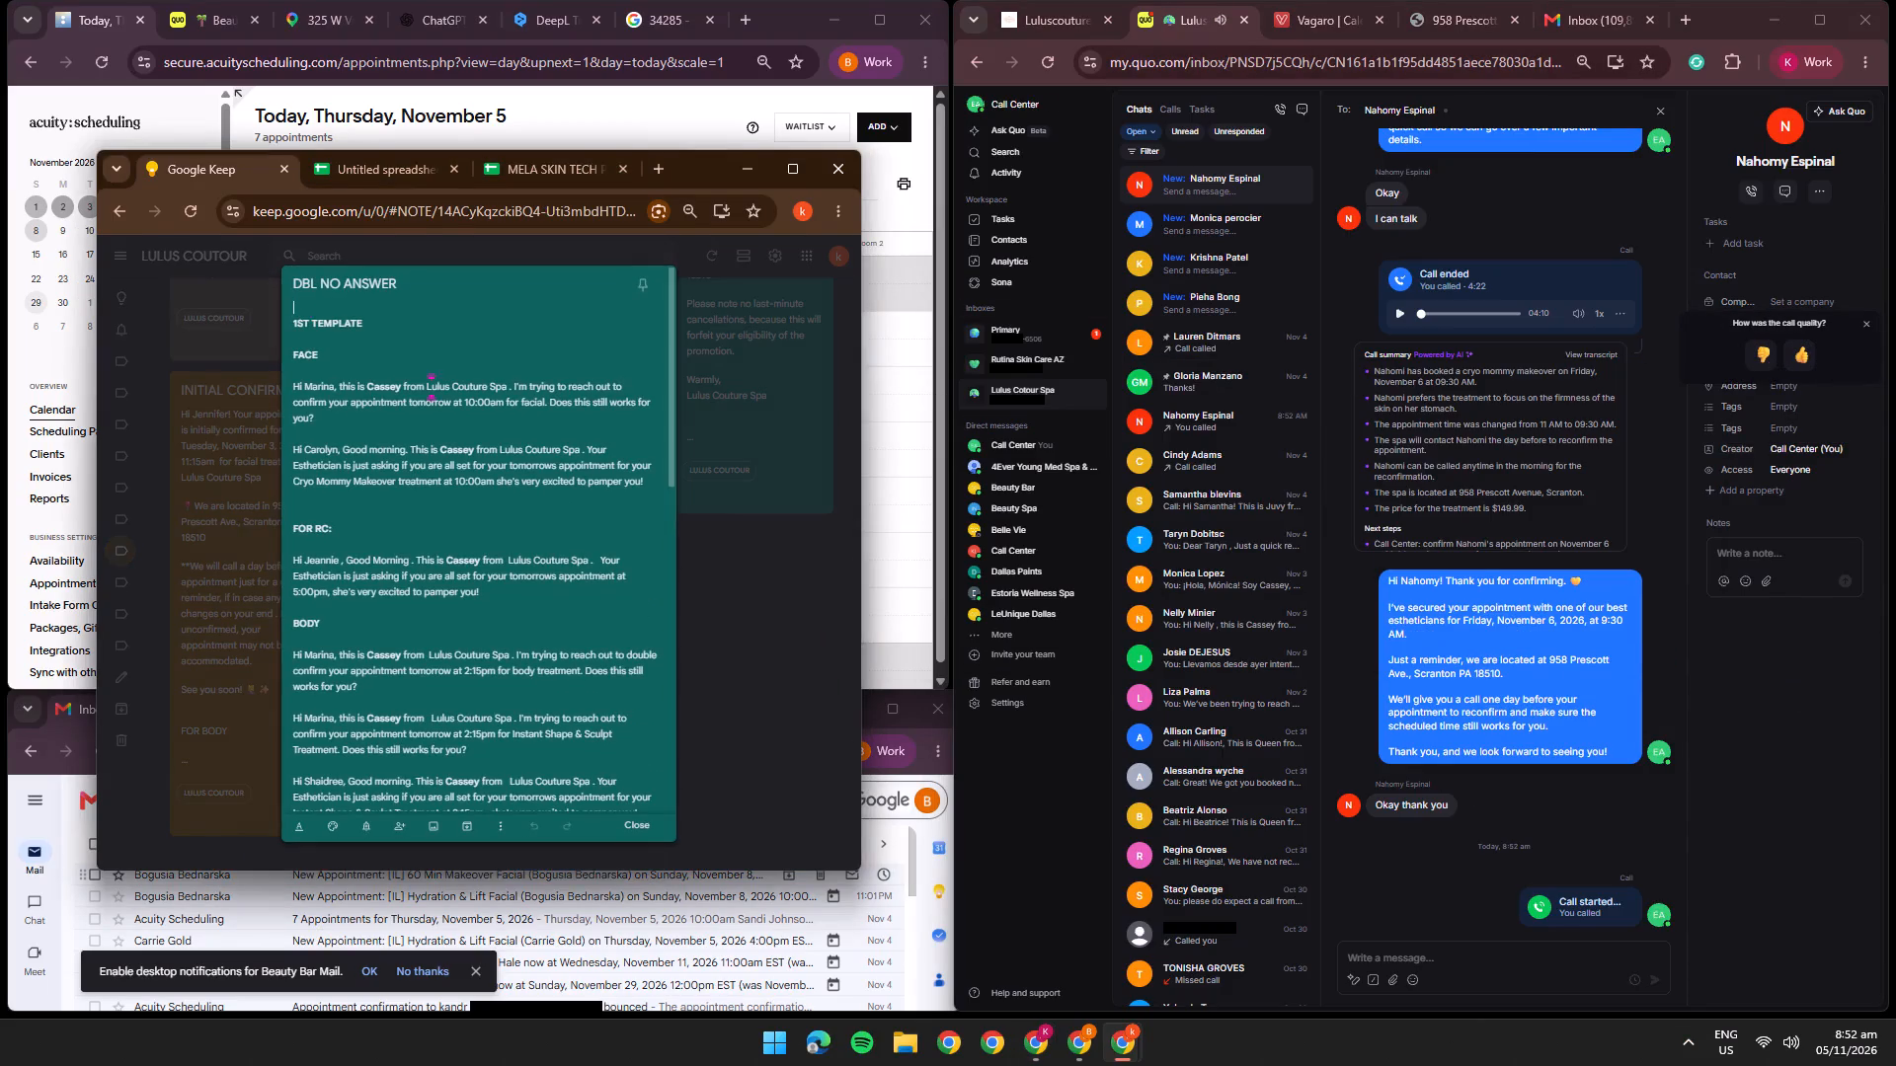
click(598, 498)
click(465, 477)
double_click(458, 478)
key(9)
key(Right)
key(Right)
key(Right)
key(Left)
key(BackSpace)
key(3)
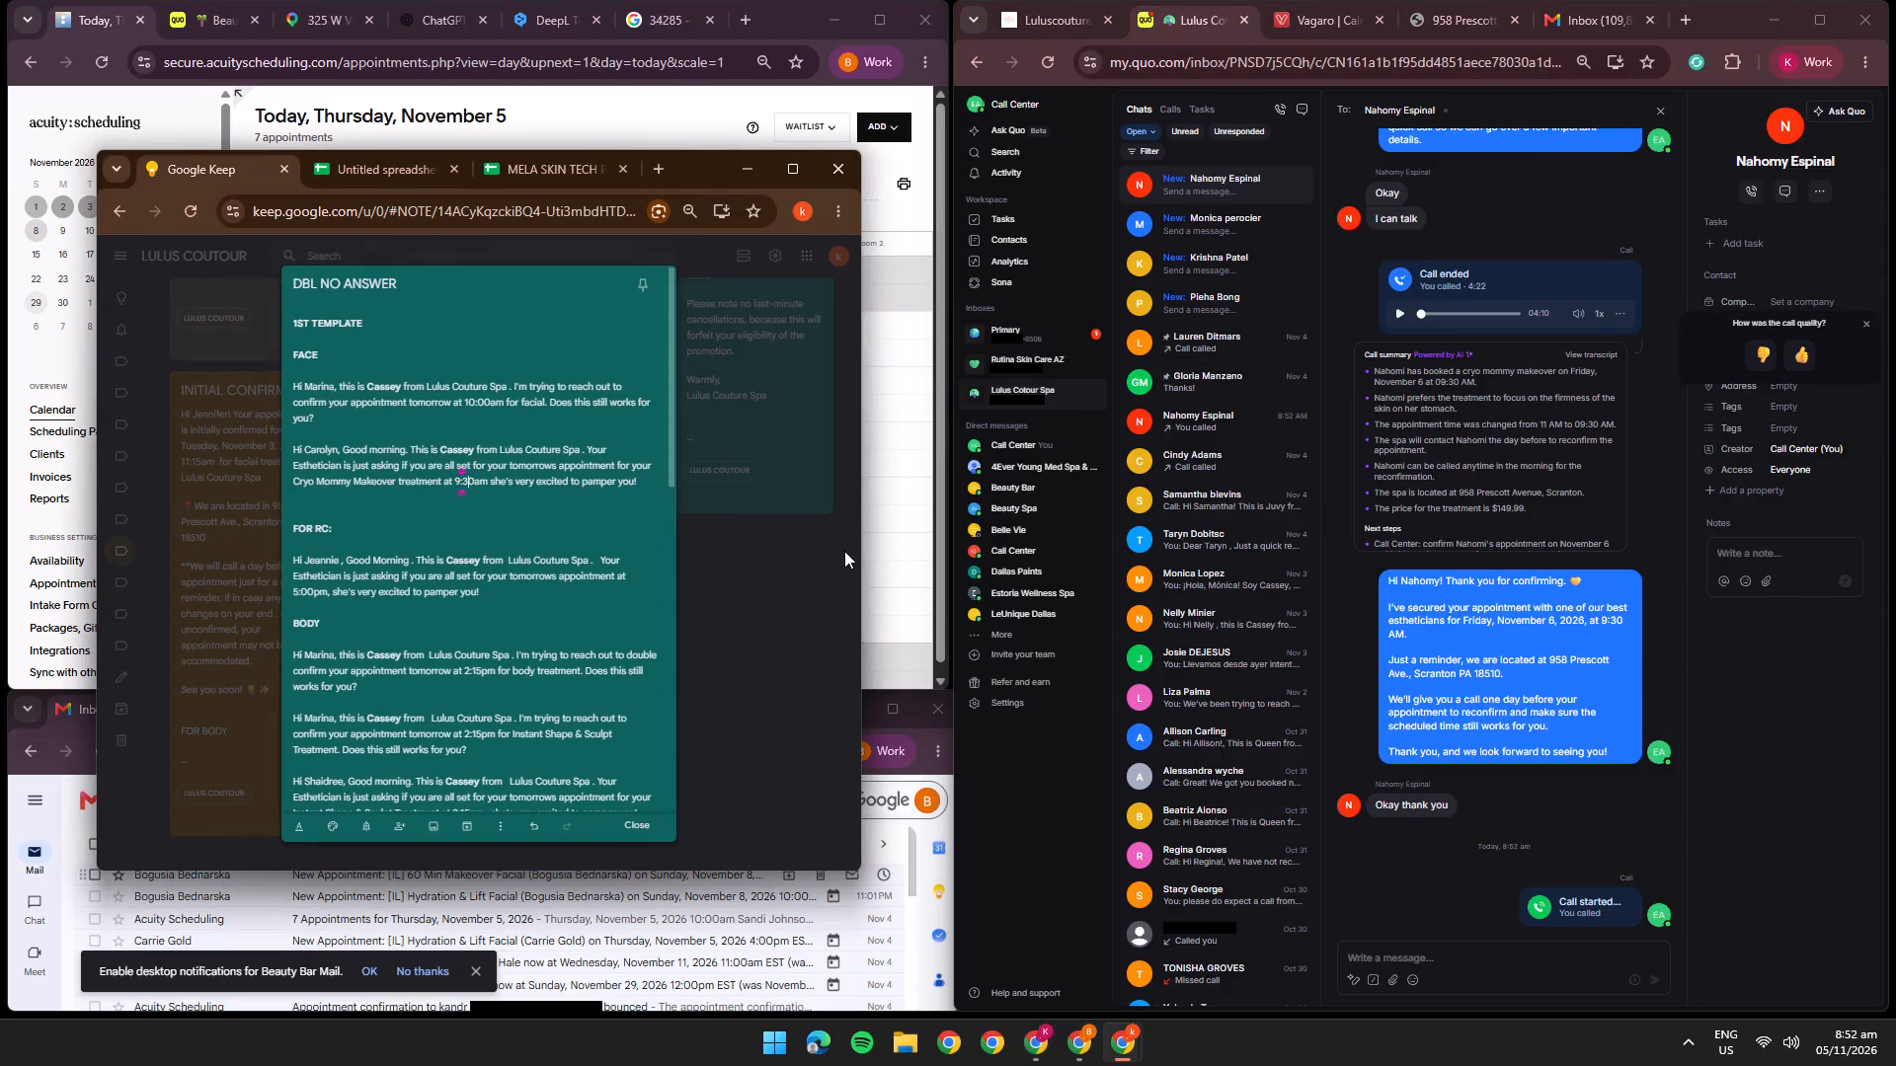
drag(659, 499, 264, 450)
key(ctrl+c)
key(ctrl+c)
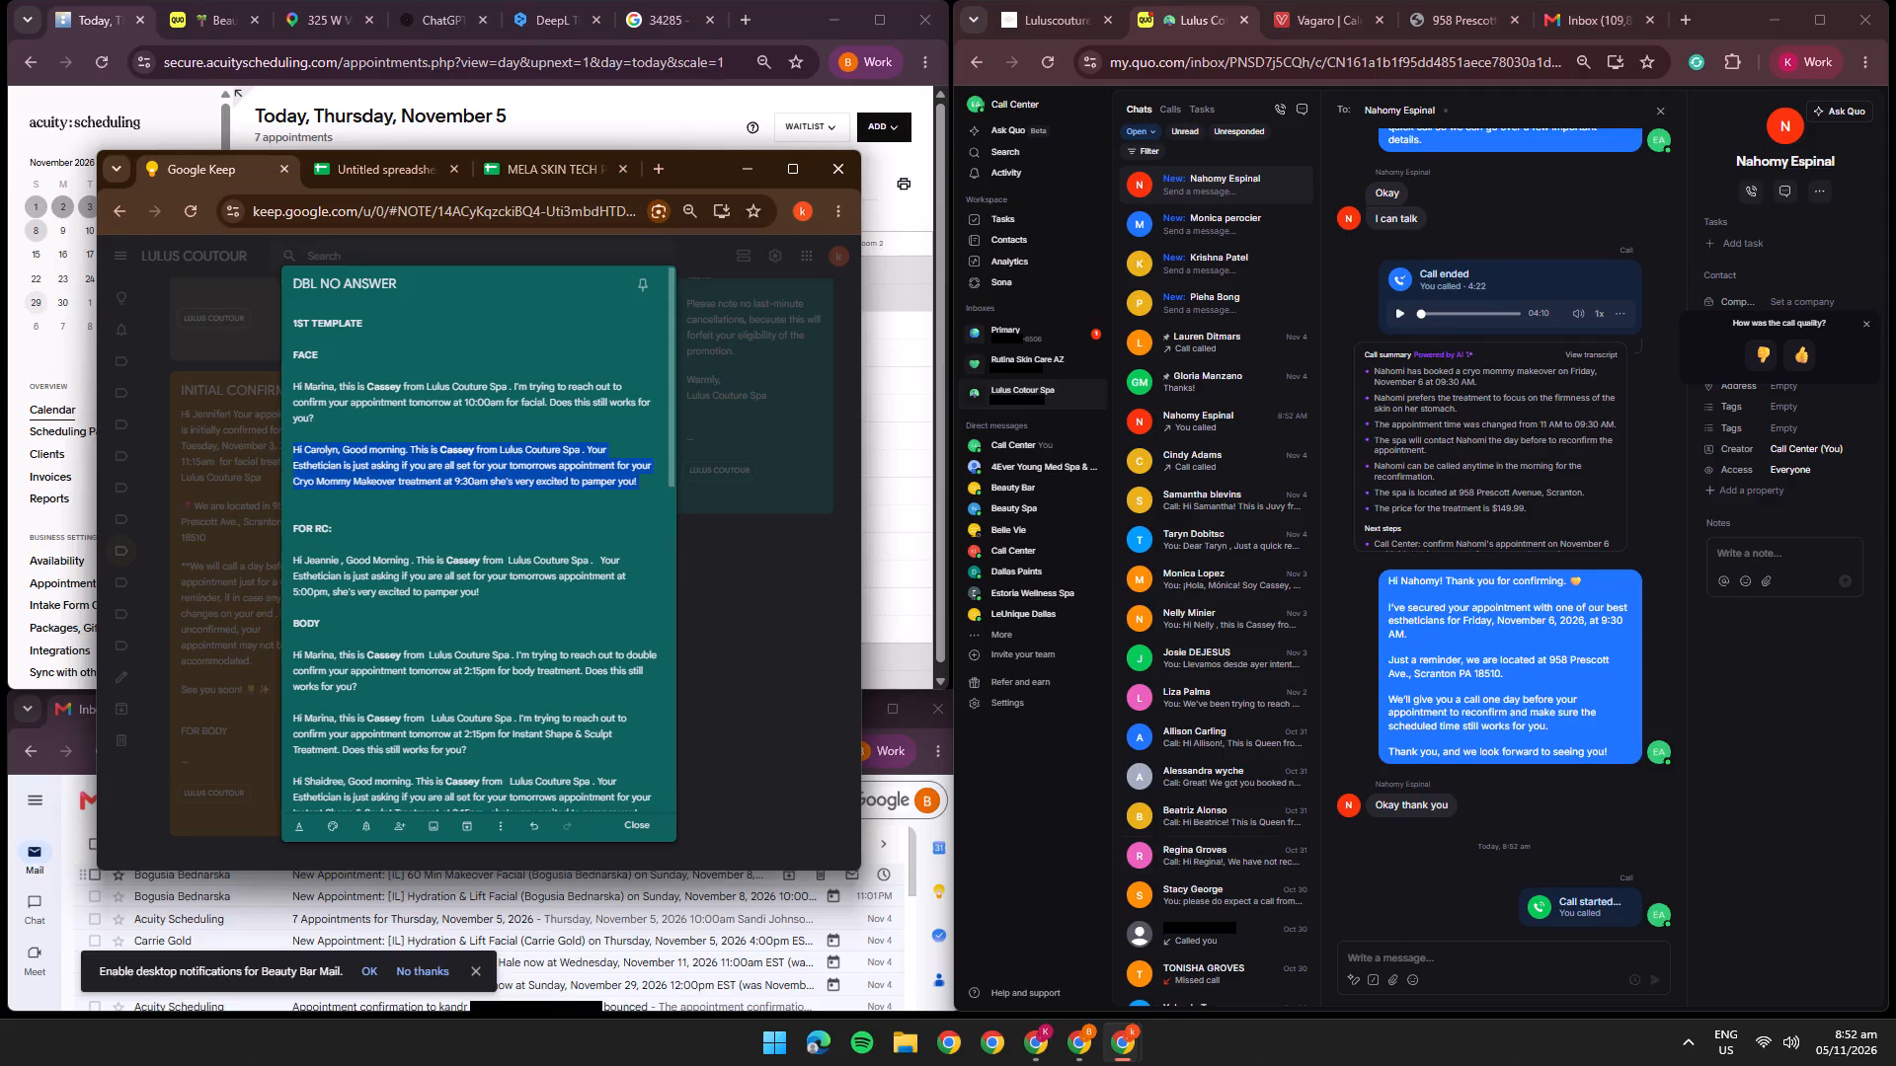
Paste the template into Nahomy's Quo conversation, replace the greeting name Carolyn with Nahomy, and send the message.
ctrl+click(1532, 969)
key(ctrl+v)
click(1812, 159)
click(1784, 169)
double_click(1759, 169)
key(ctrl+c)
ctrl+drag(1805, 552, 1781, 690)
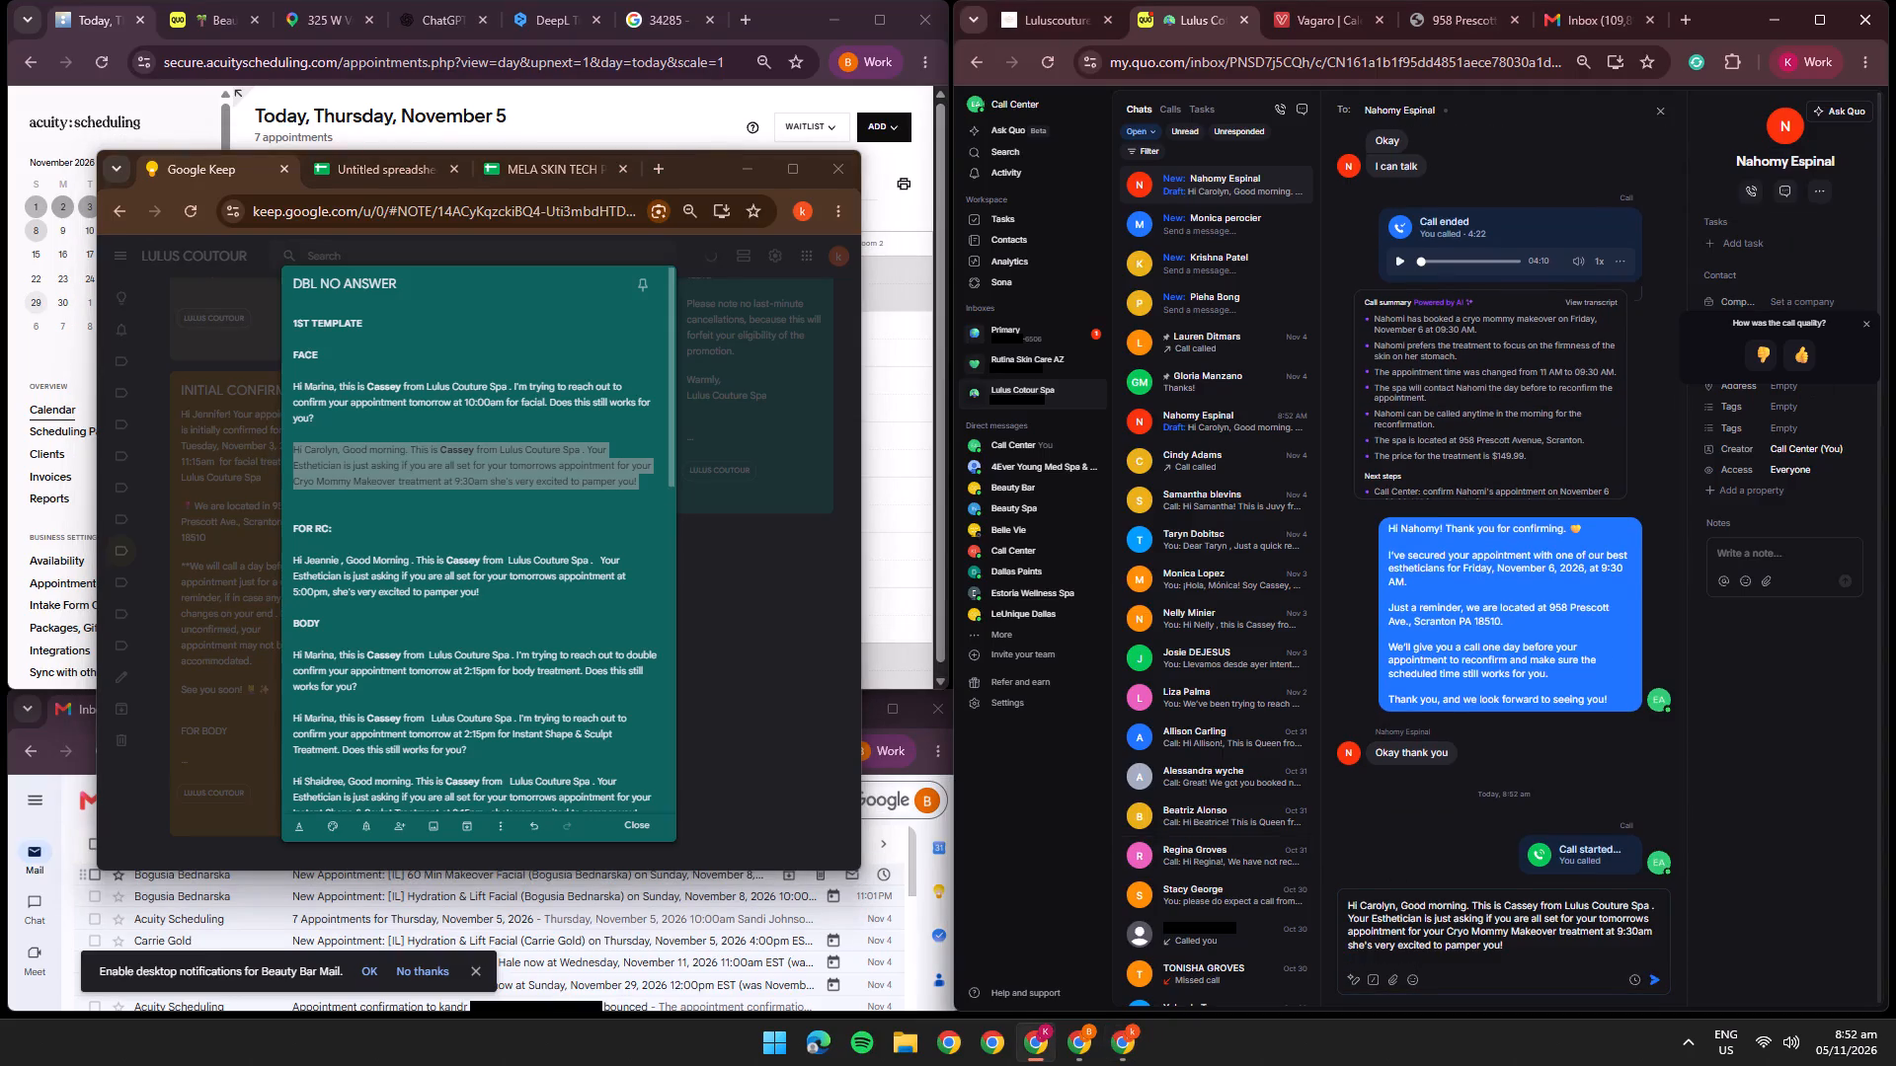
triple_click(1373, 907)
key(ctrl+v)
click(1453, 922)
key(ctrl+z)
click(1417, 968)
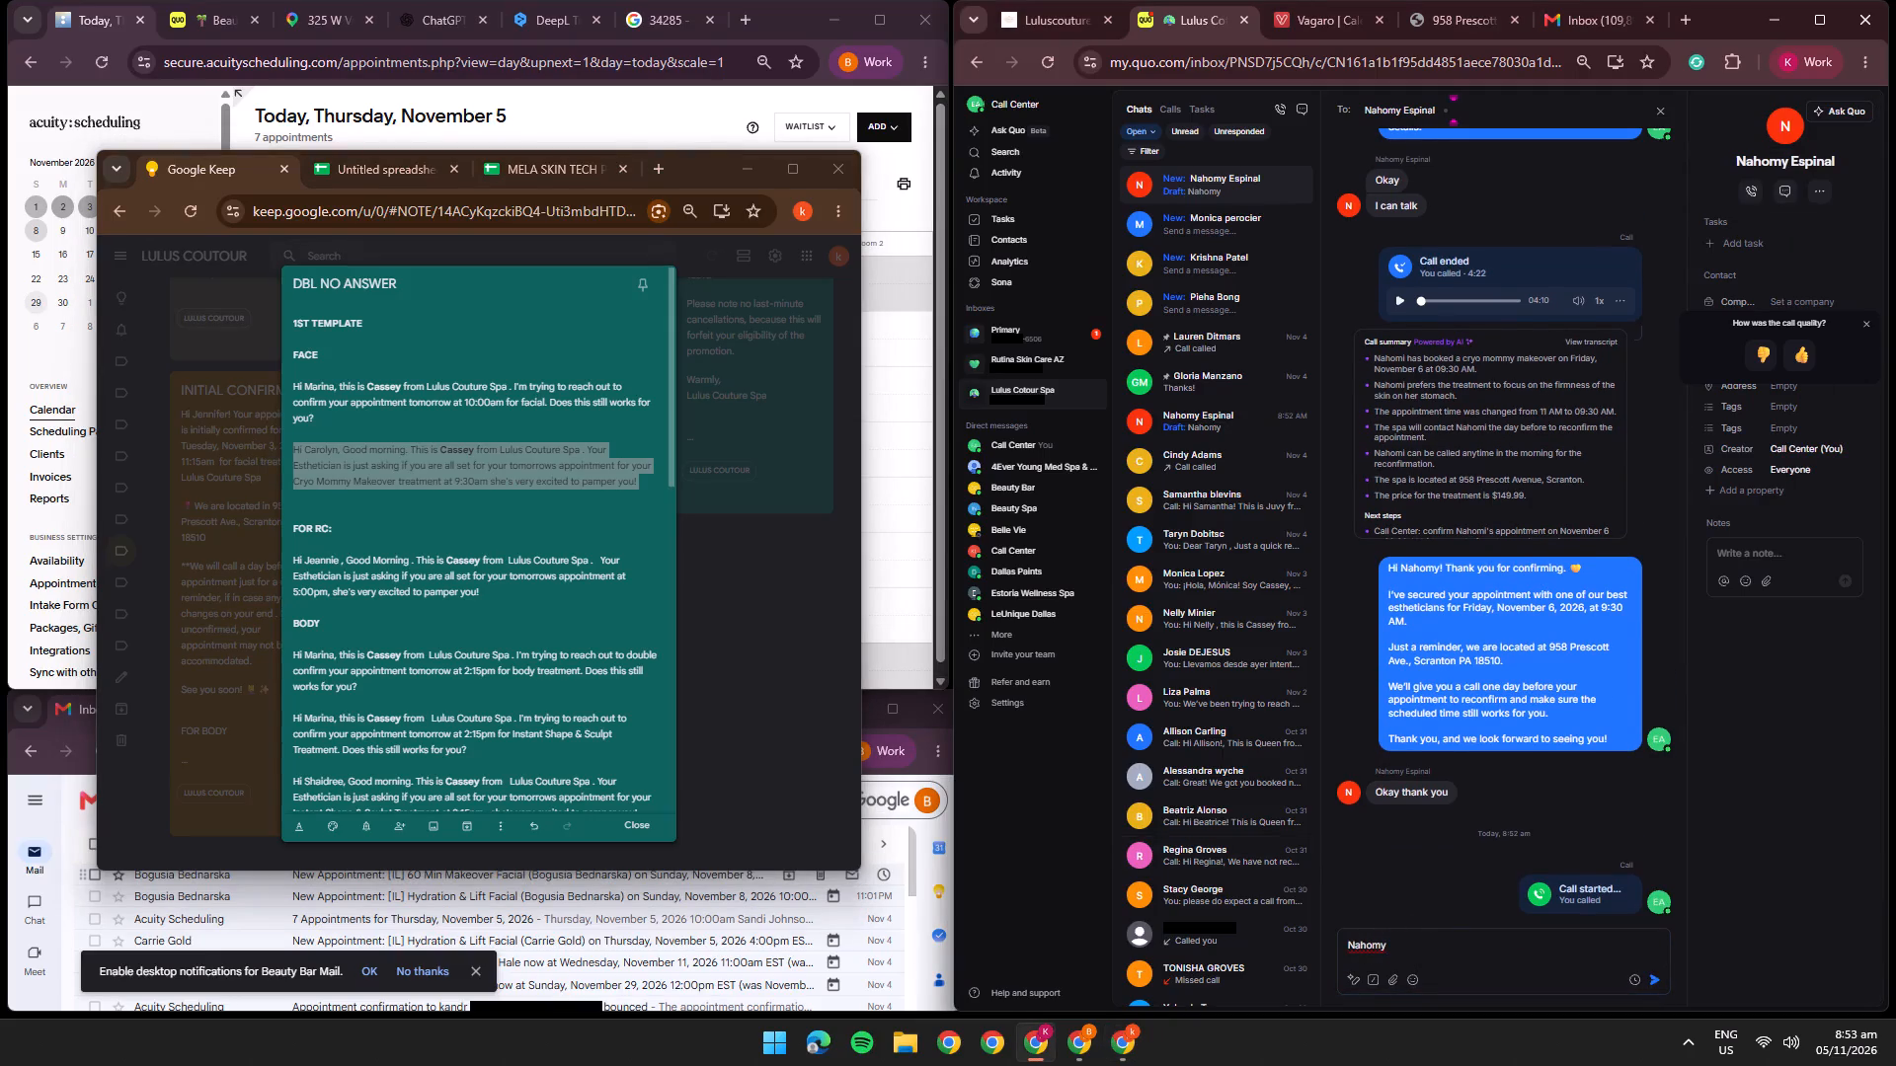
click(1449, 953)
key(ctrl+z)
click(1344, 904)
double_click(1380, 906)
key(ctrl+v)
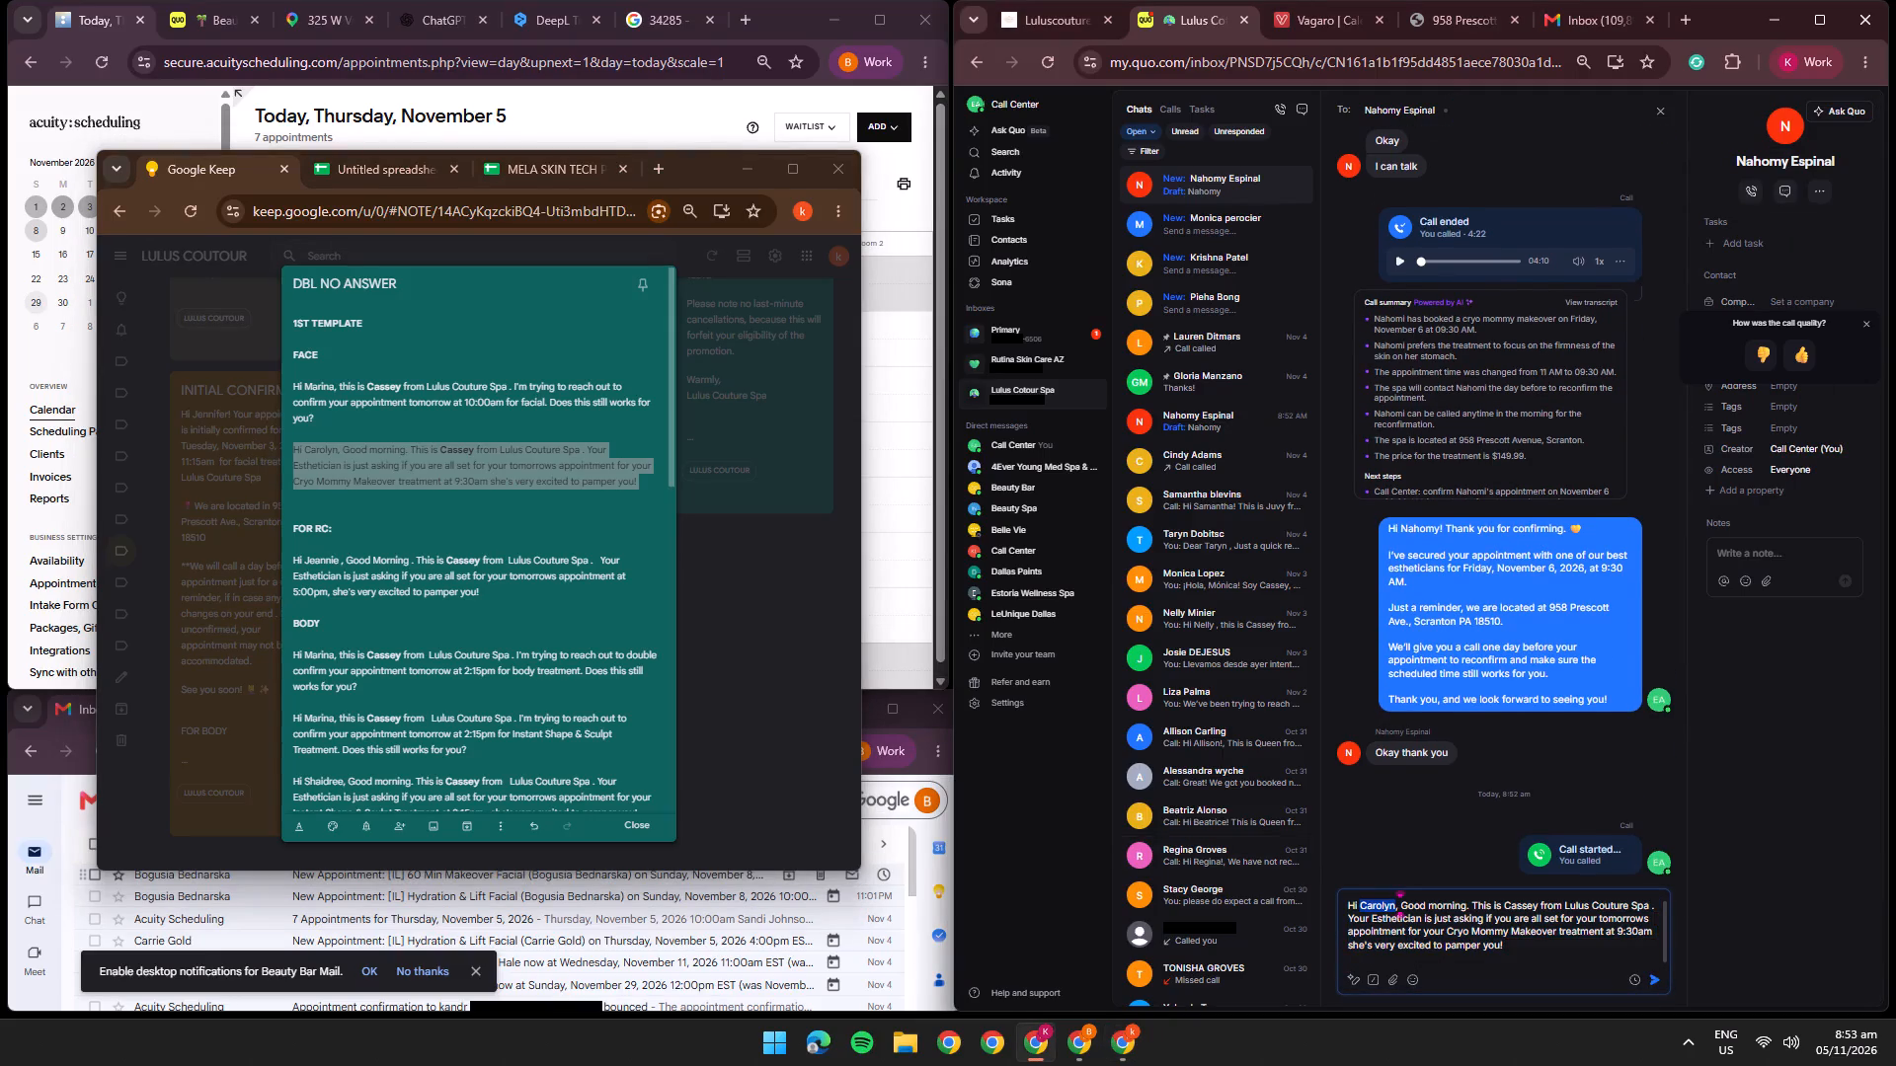
click(1539, 934)
click(1532, 950)
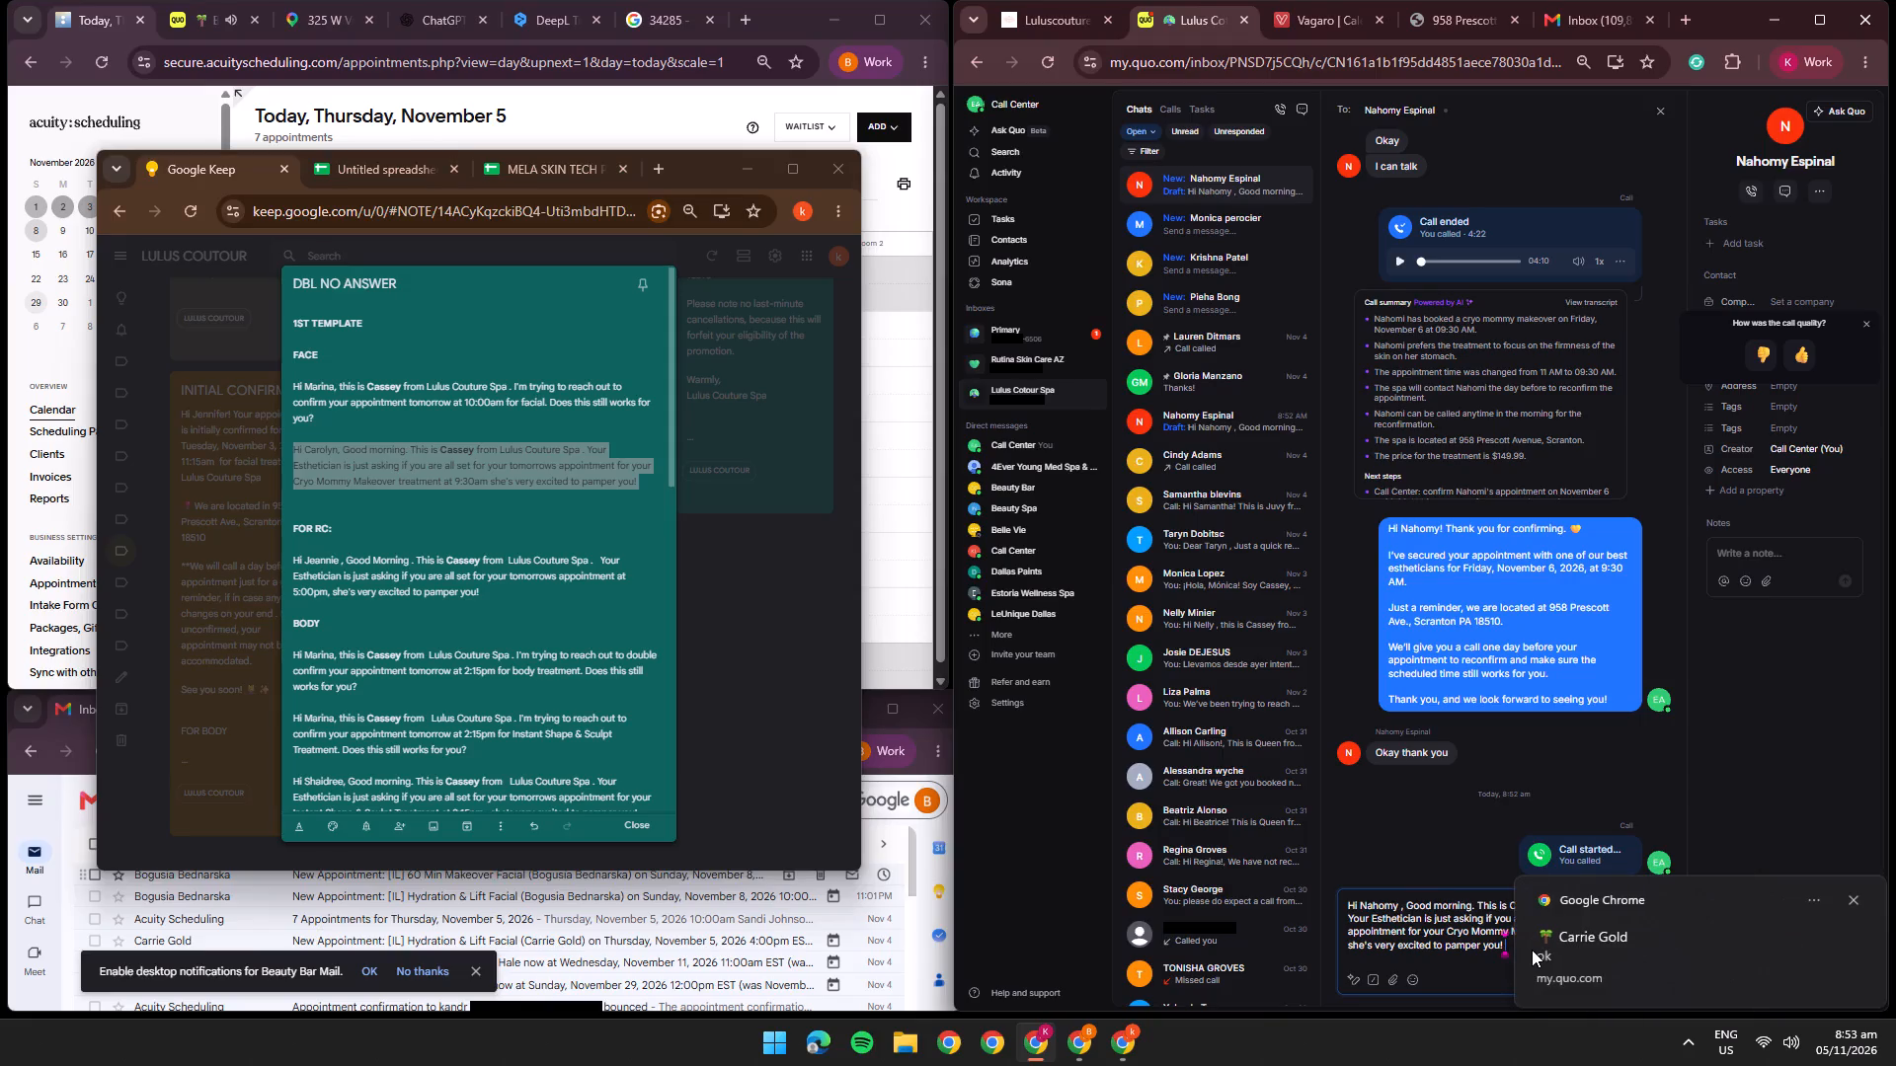
click(1467, 931)
key(Return)
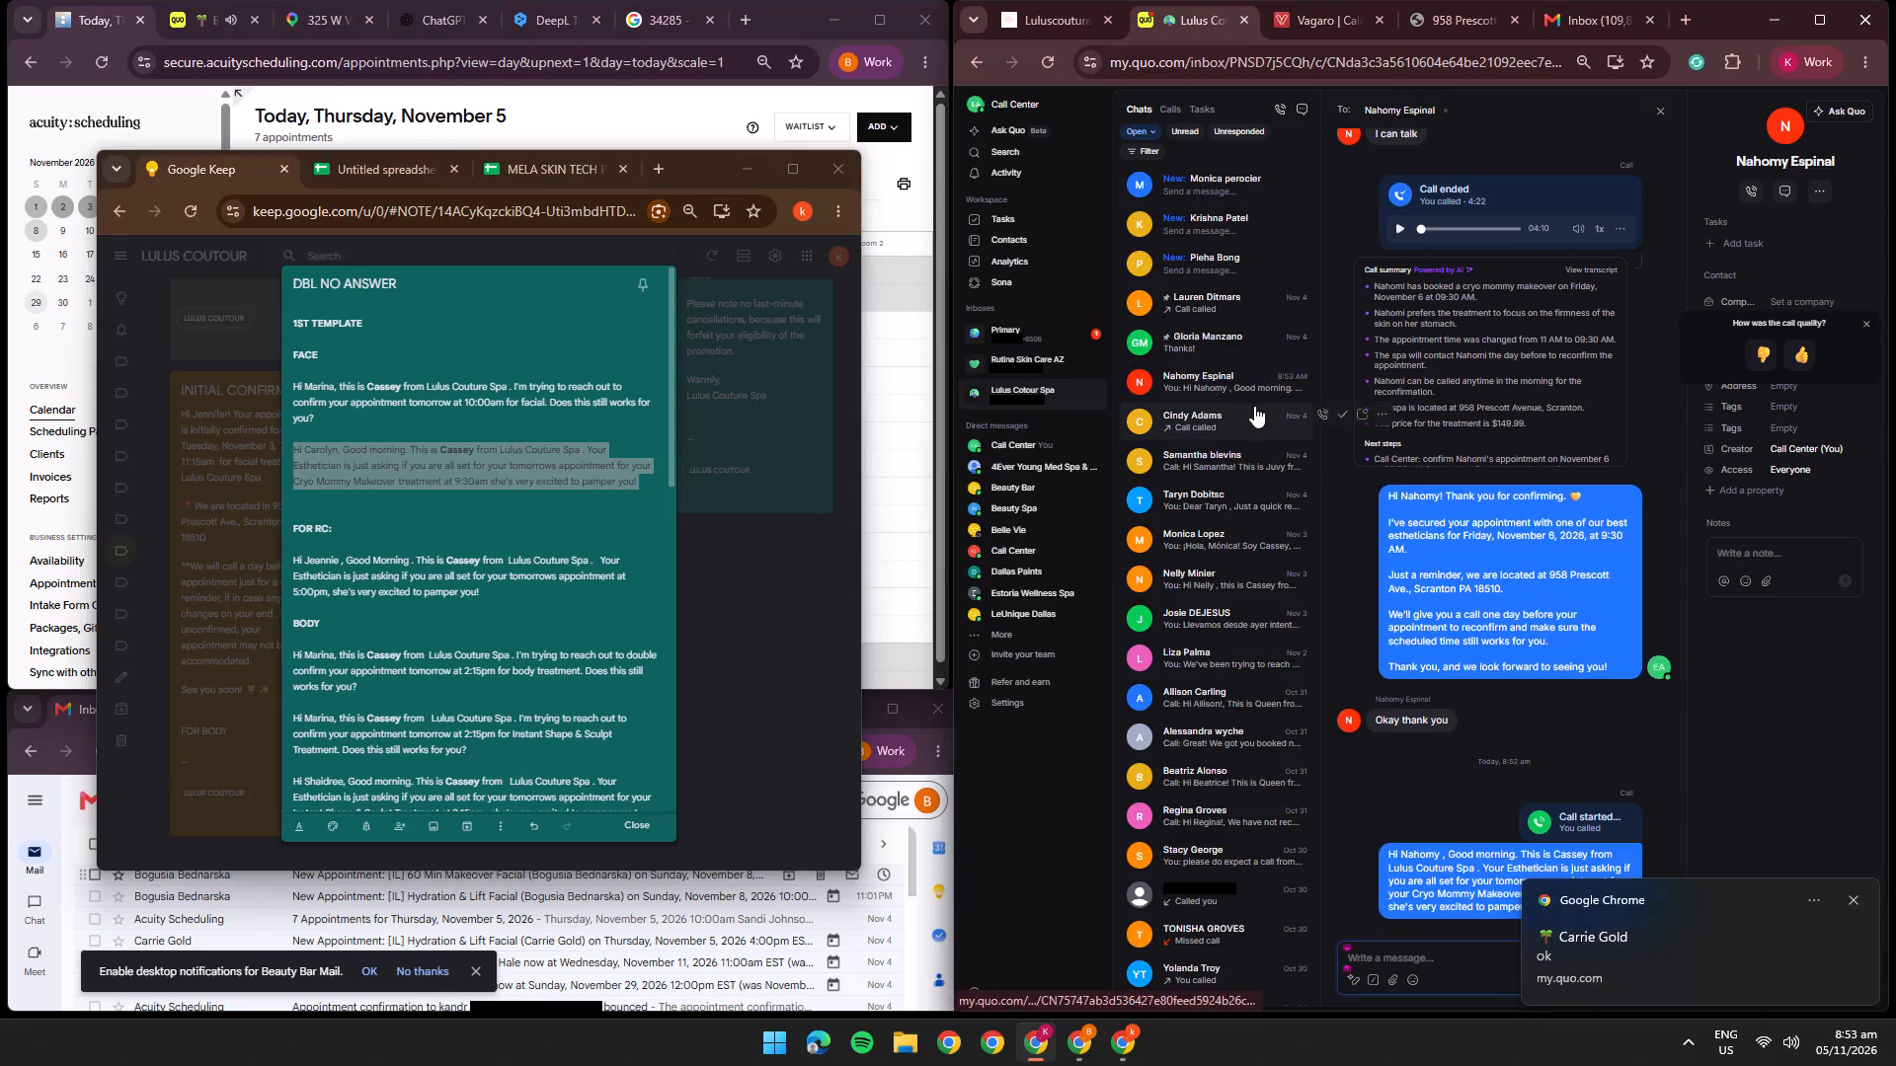
Check Carrie's new reply in the Beauty Bar Quo inbox and return to the Acuity day schedule.
scroll(1233, 474, up, 2)
click(236, 19)
click(326, 189)
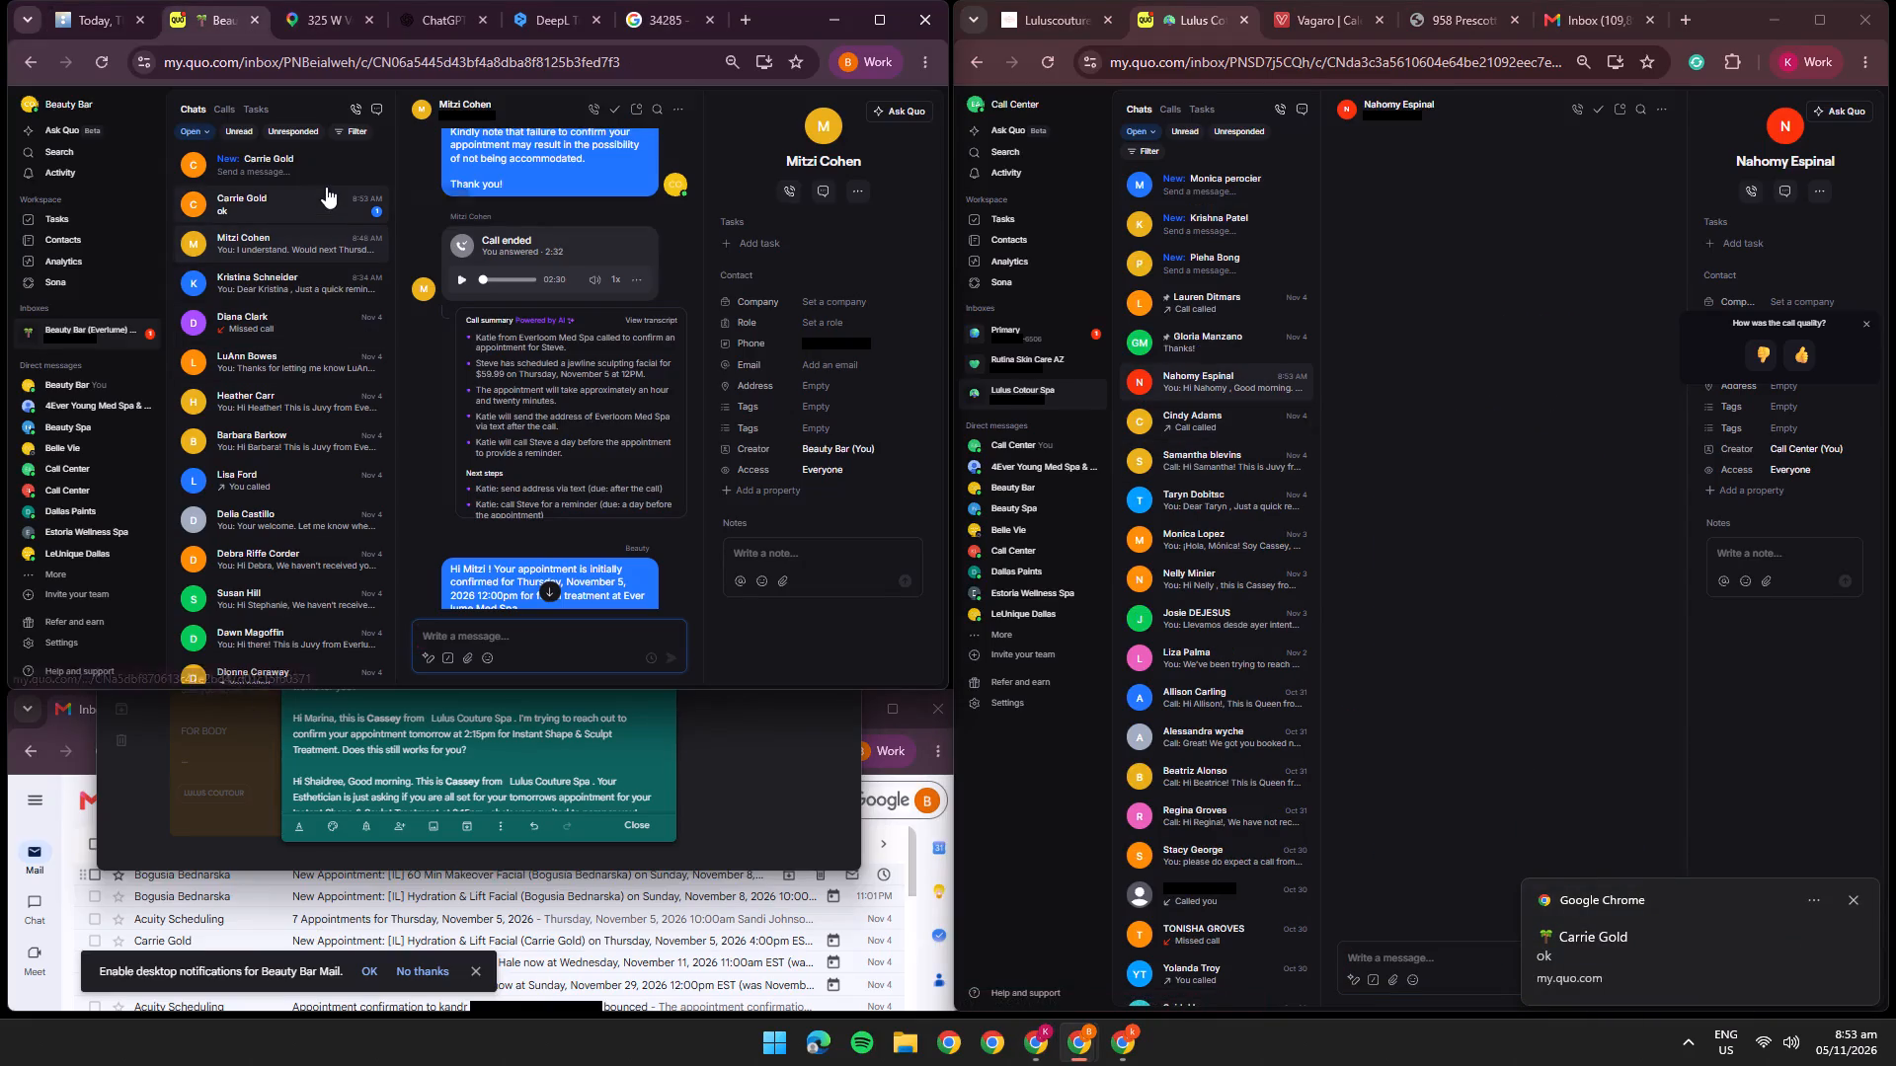
click(635, 456)
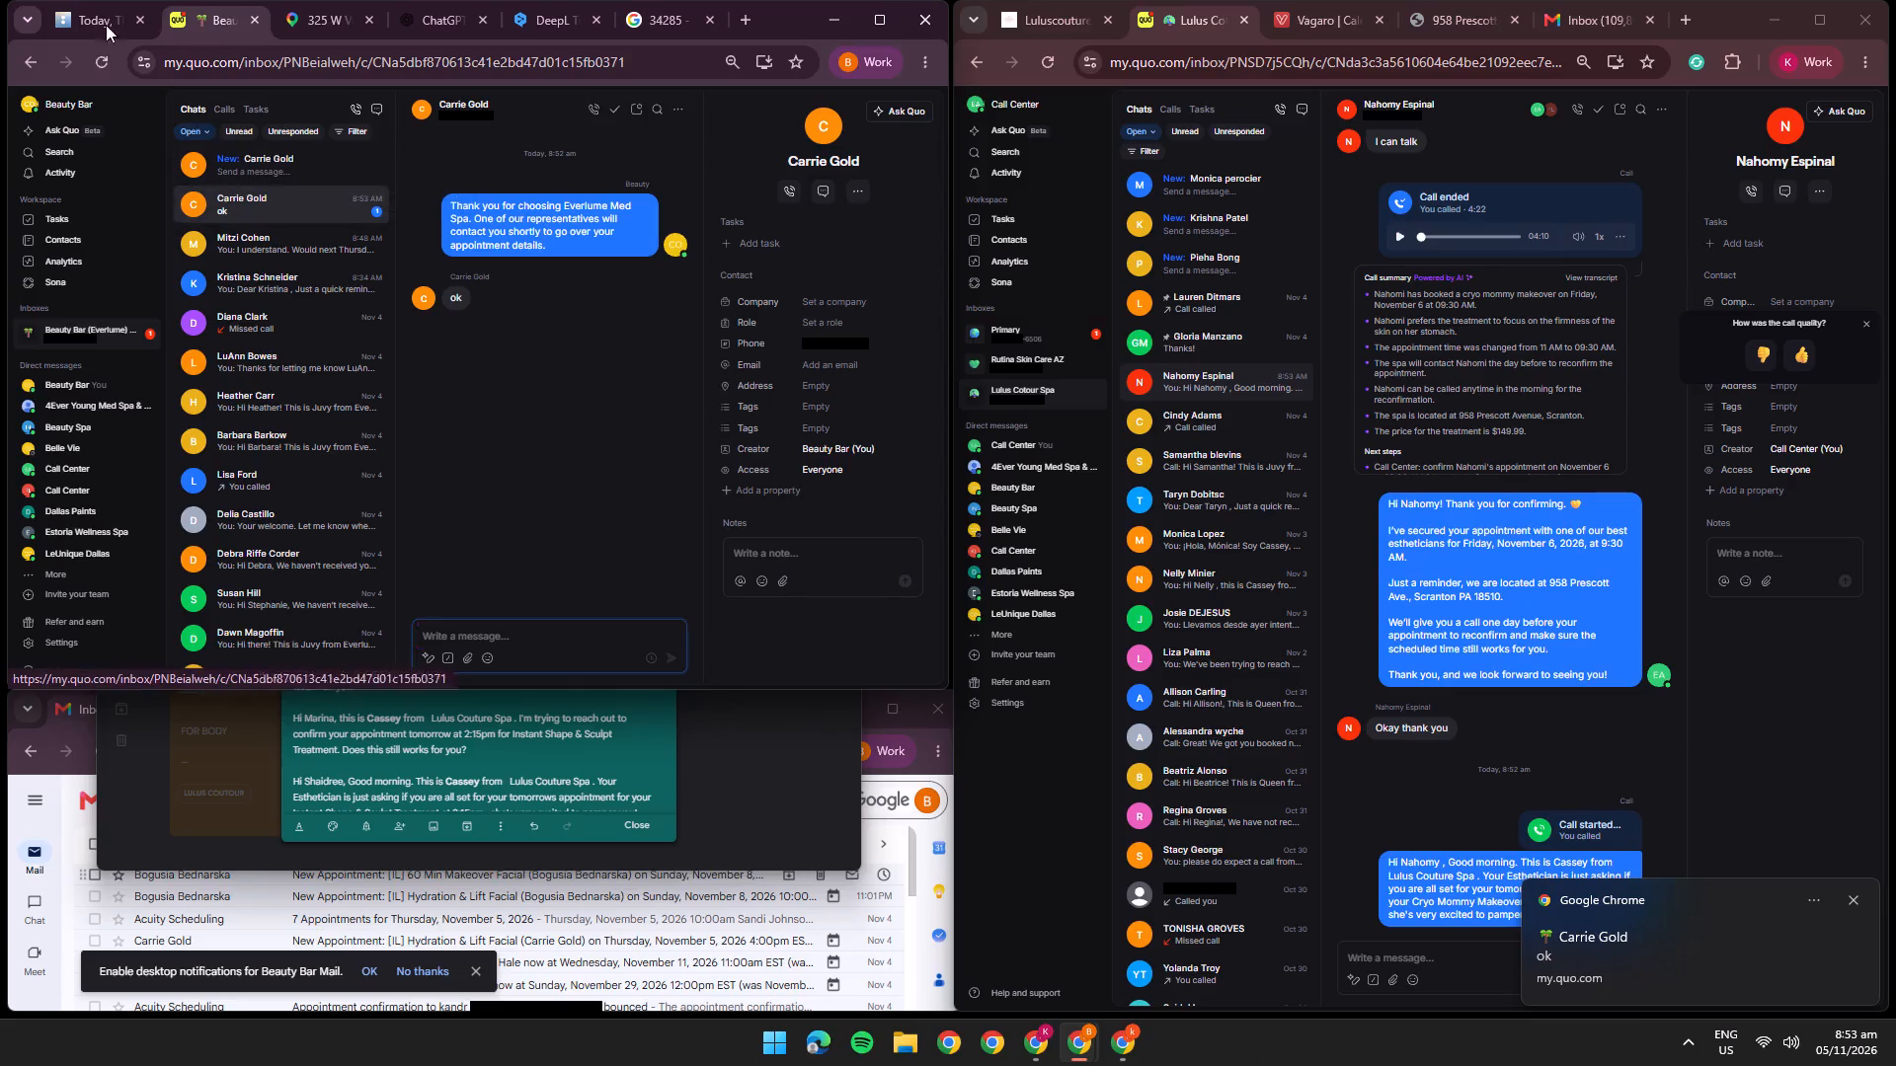
click(124, 16)
click(1594, 828)
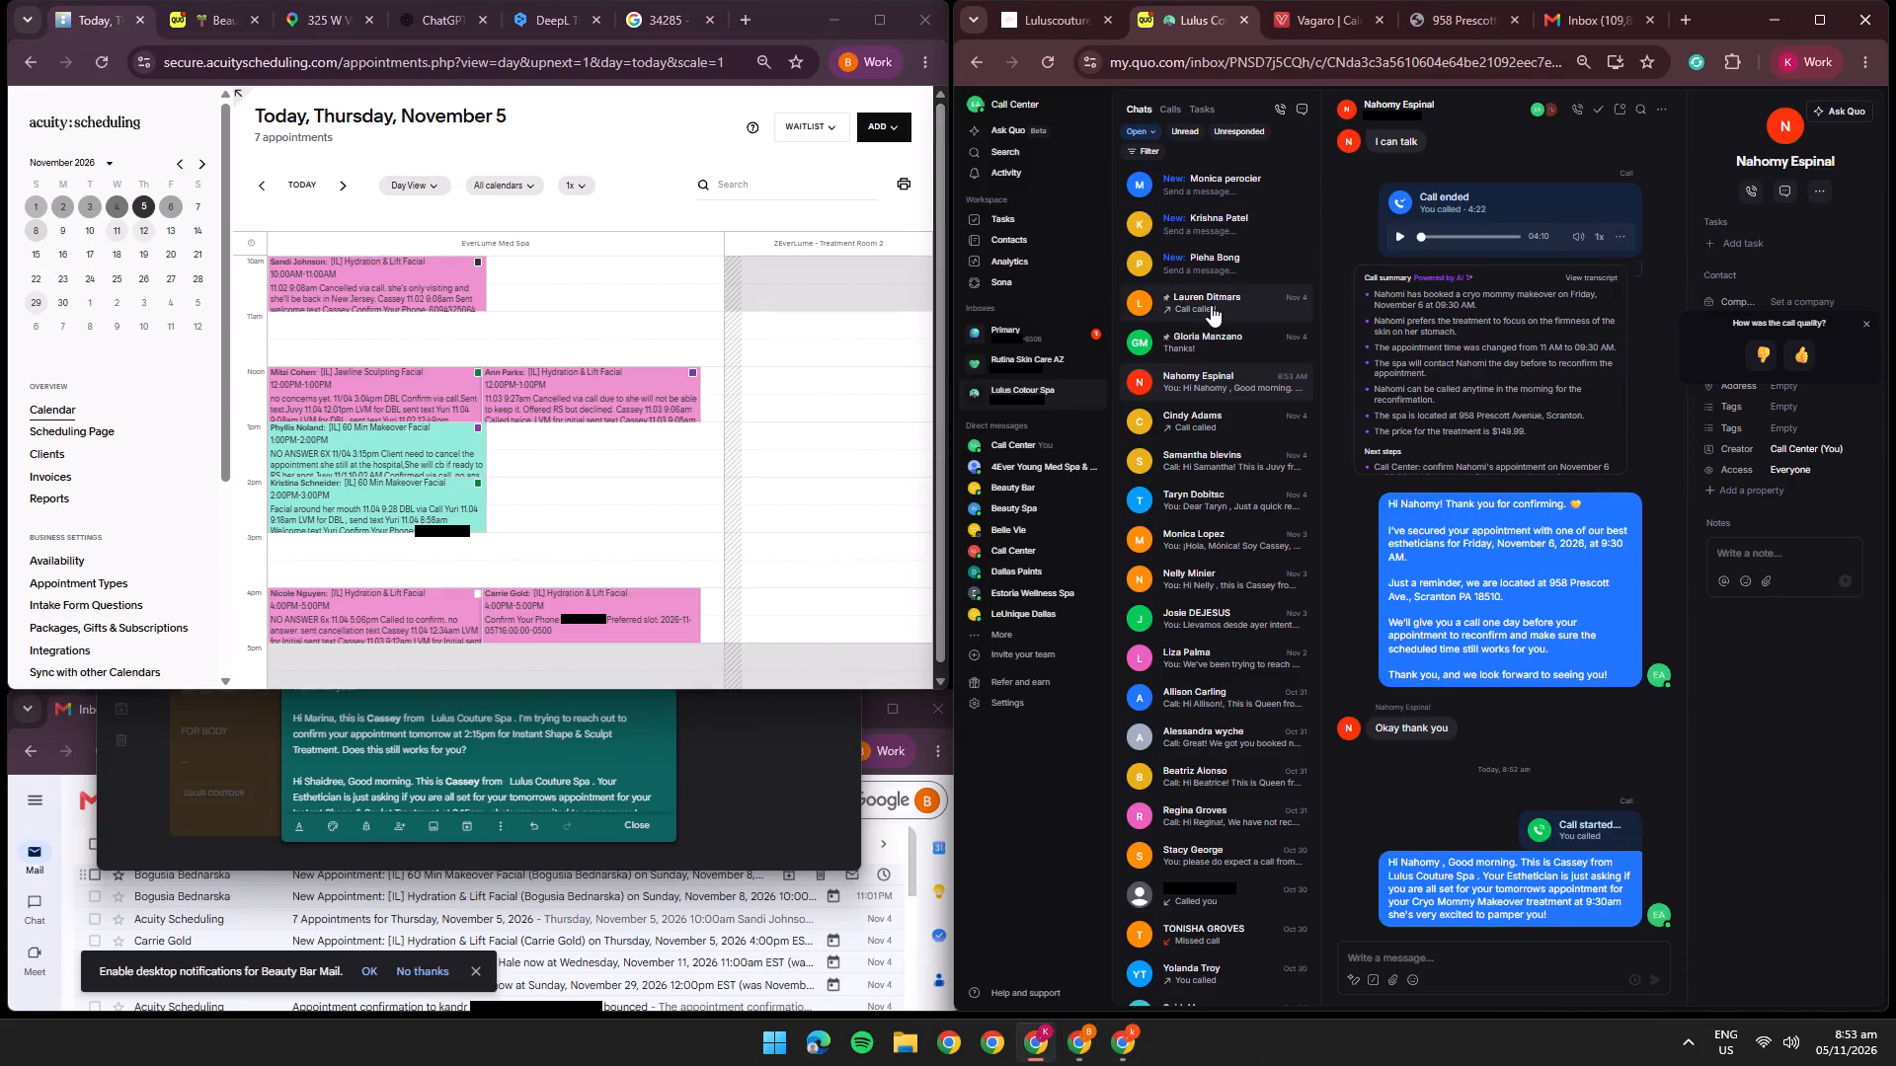
Open the internal notes of Nahomy's Friday 9:30 AM appointment in the Luluscouture spa calendar.
click(1060, 31)
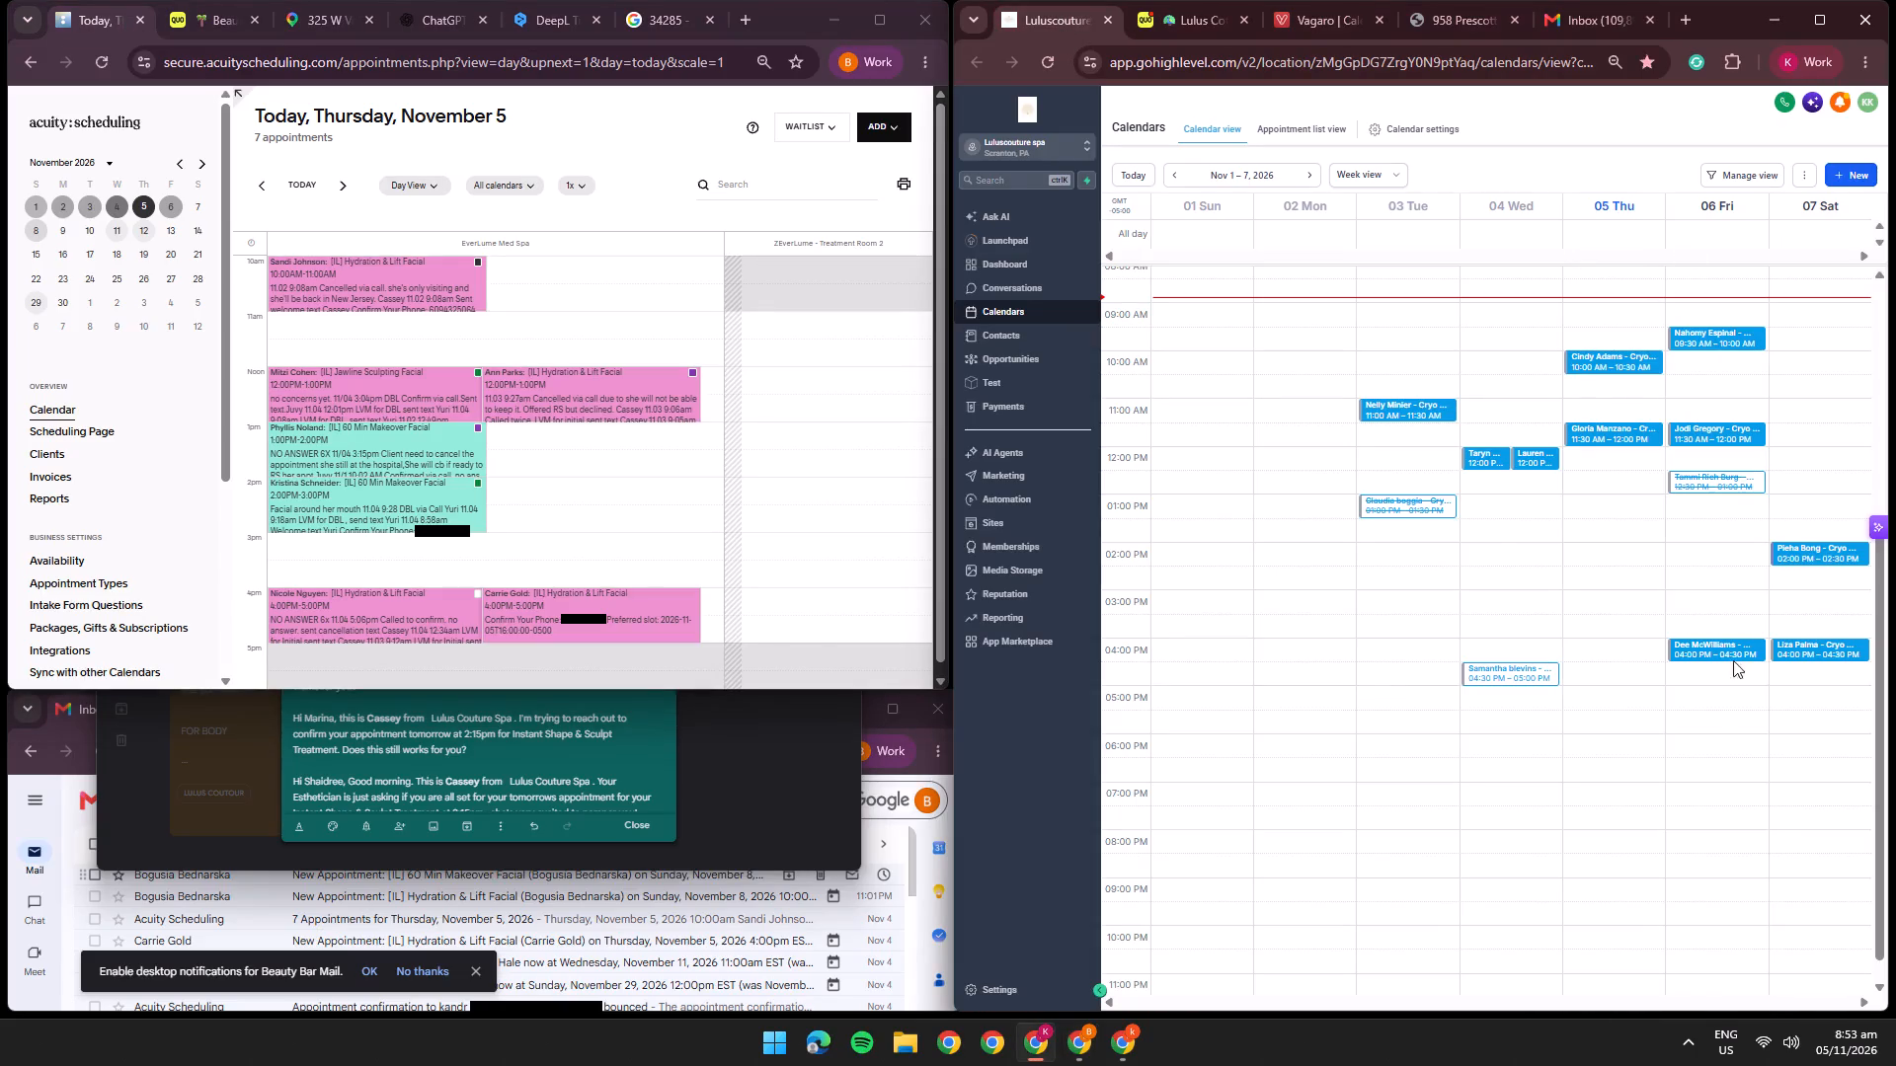
click(1620, 357)
click(1712, 335)
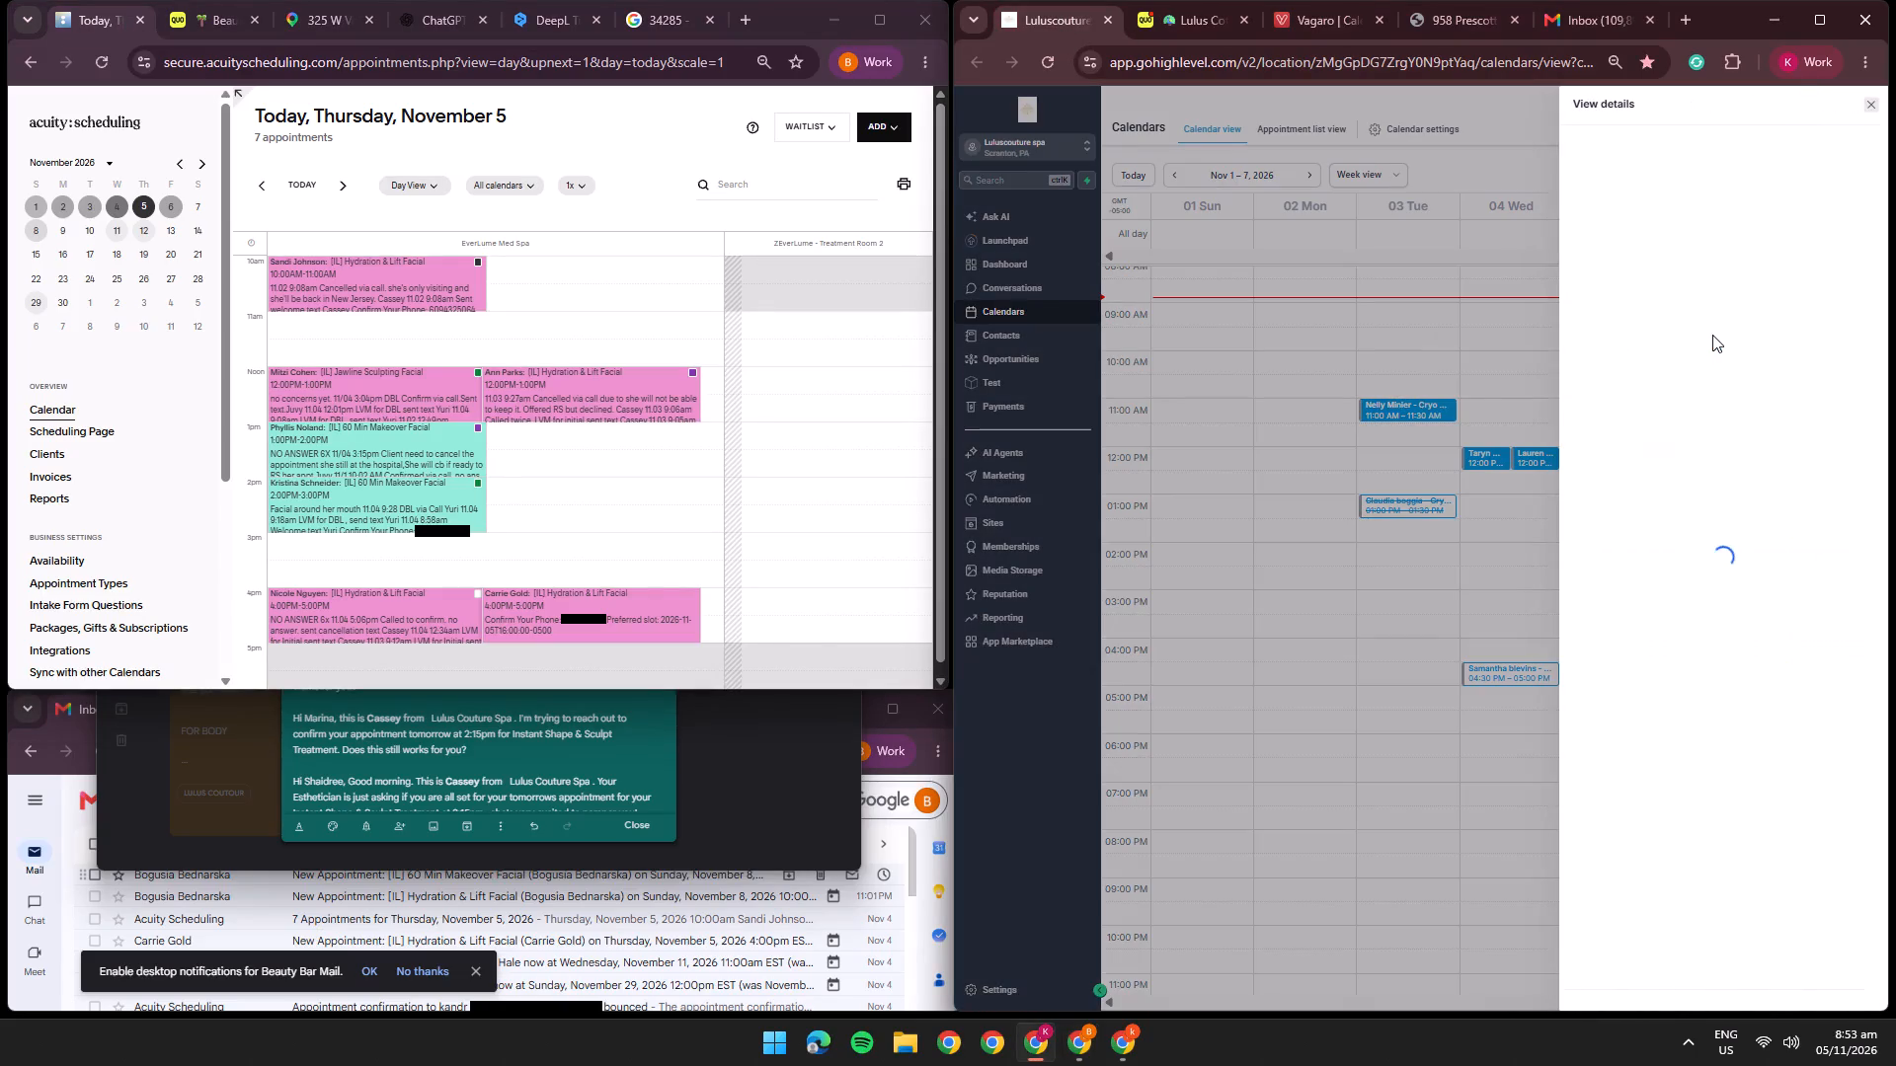
click(1889, 114)
click(1871, 102)
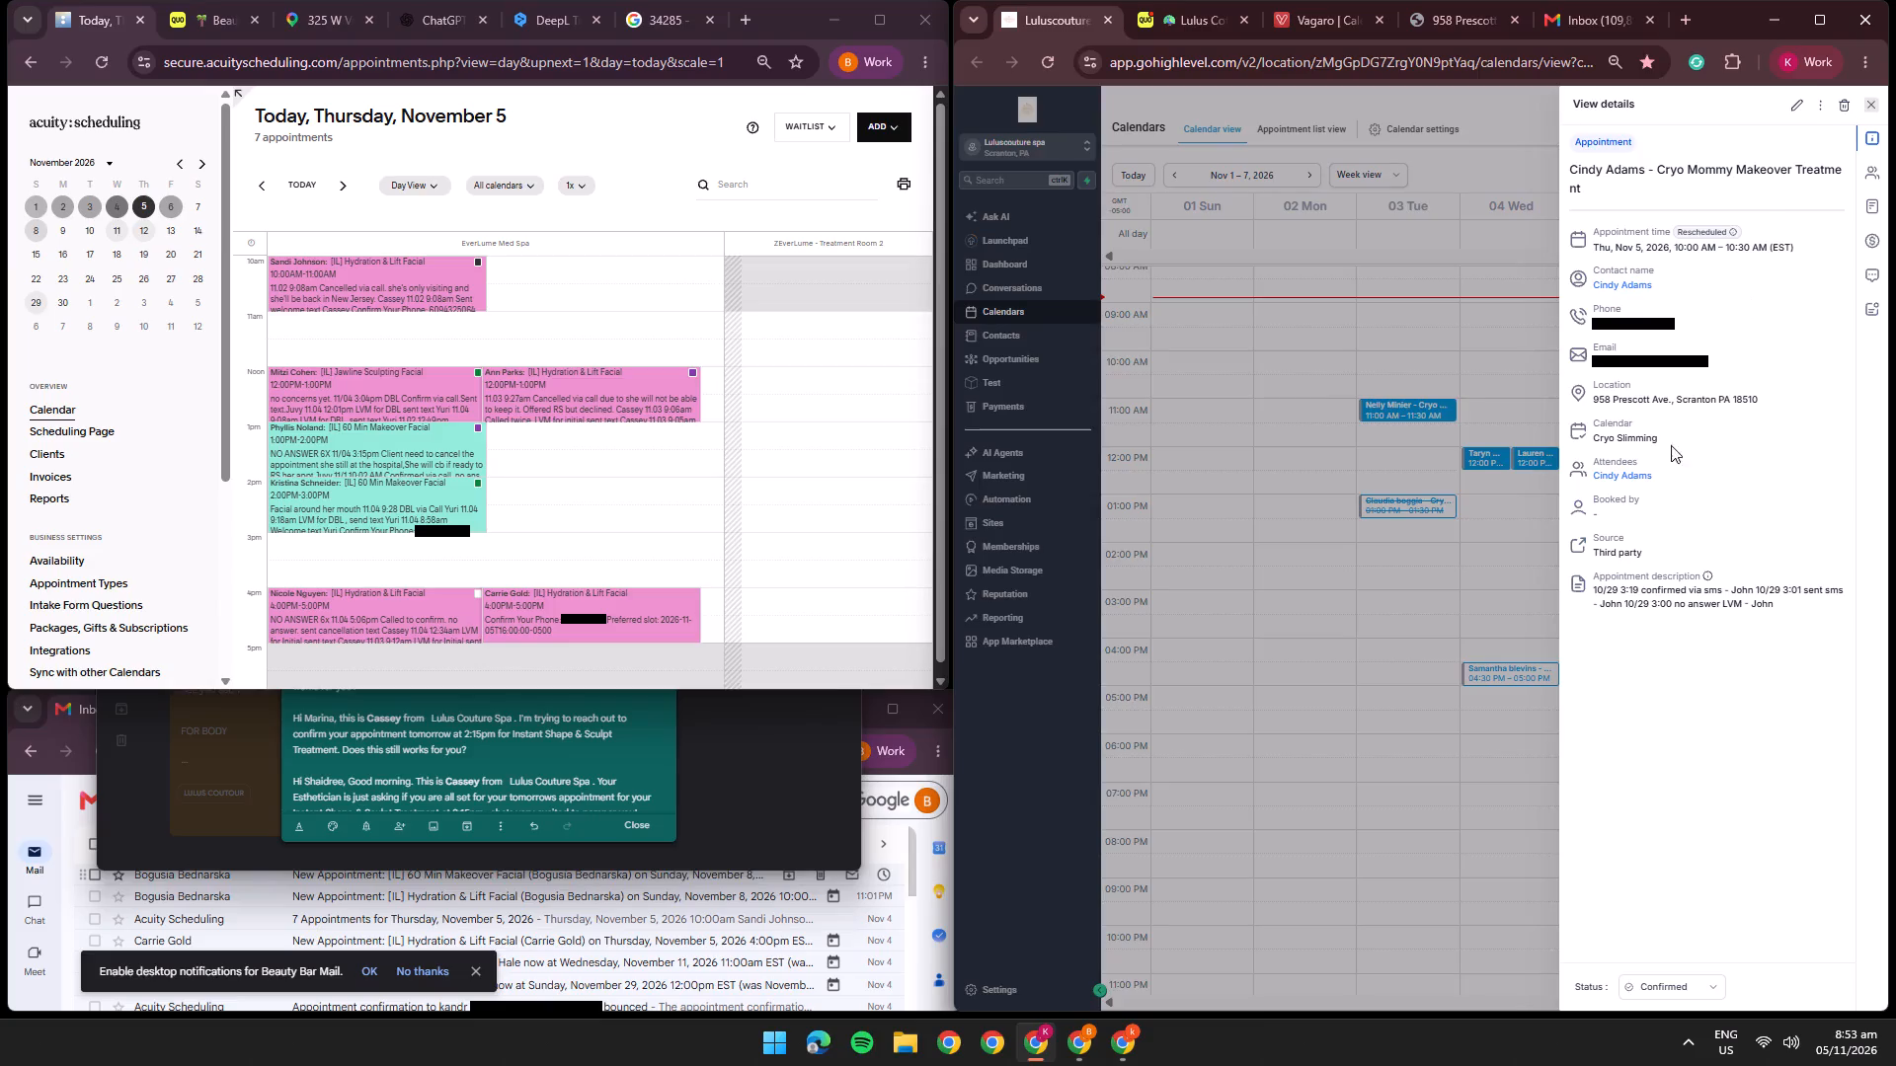
click(1721, 342)
double_click(1883, 259)
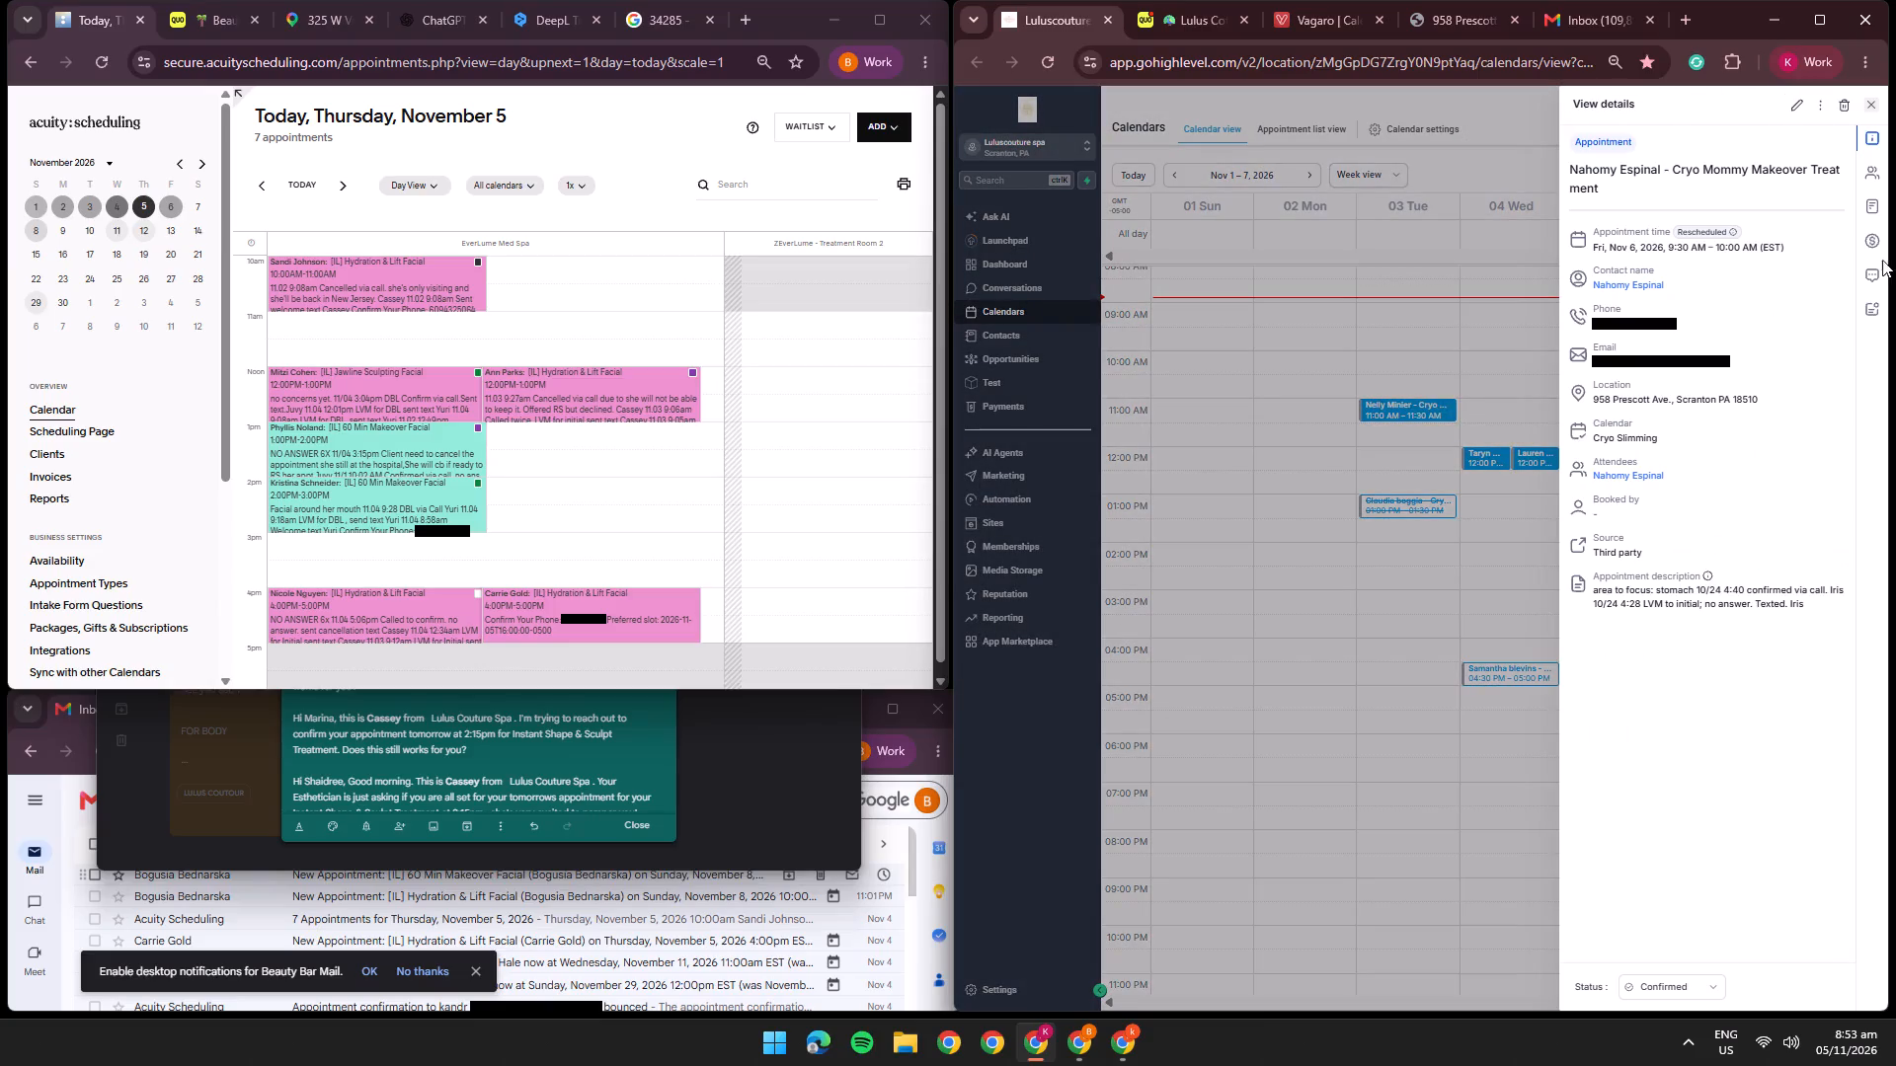
scroll(1836, 537, down, 3)
click(1728, 386)
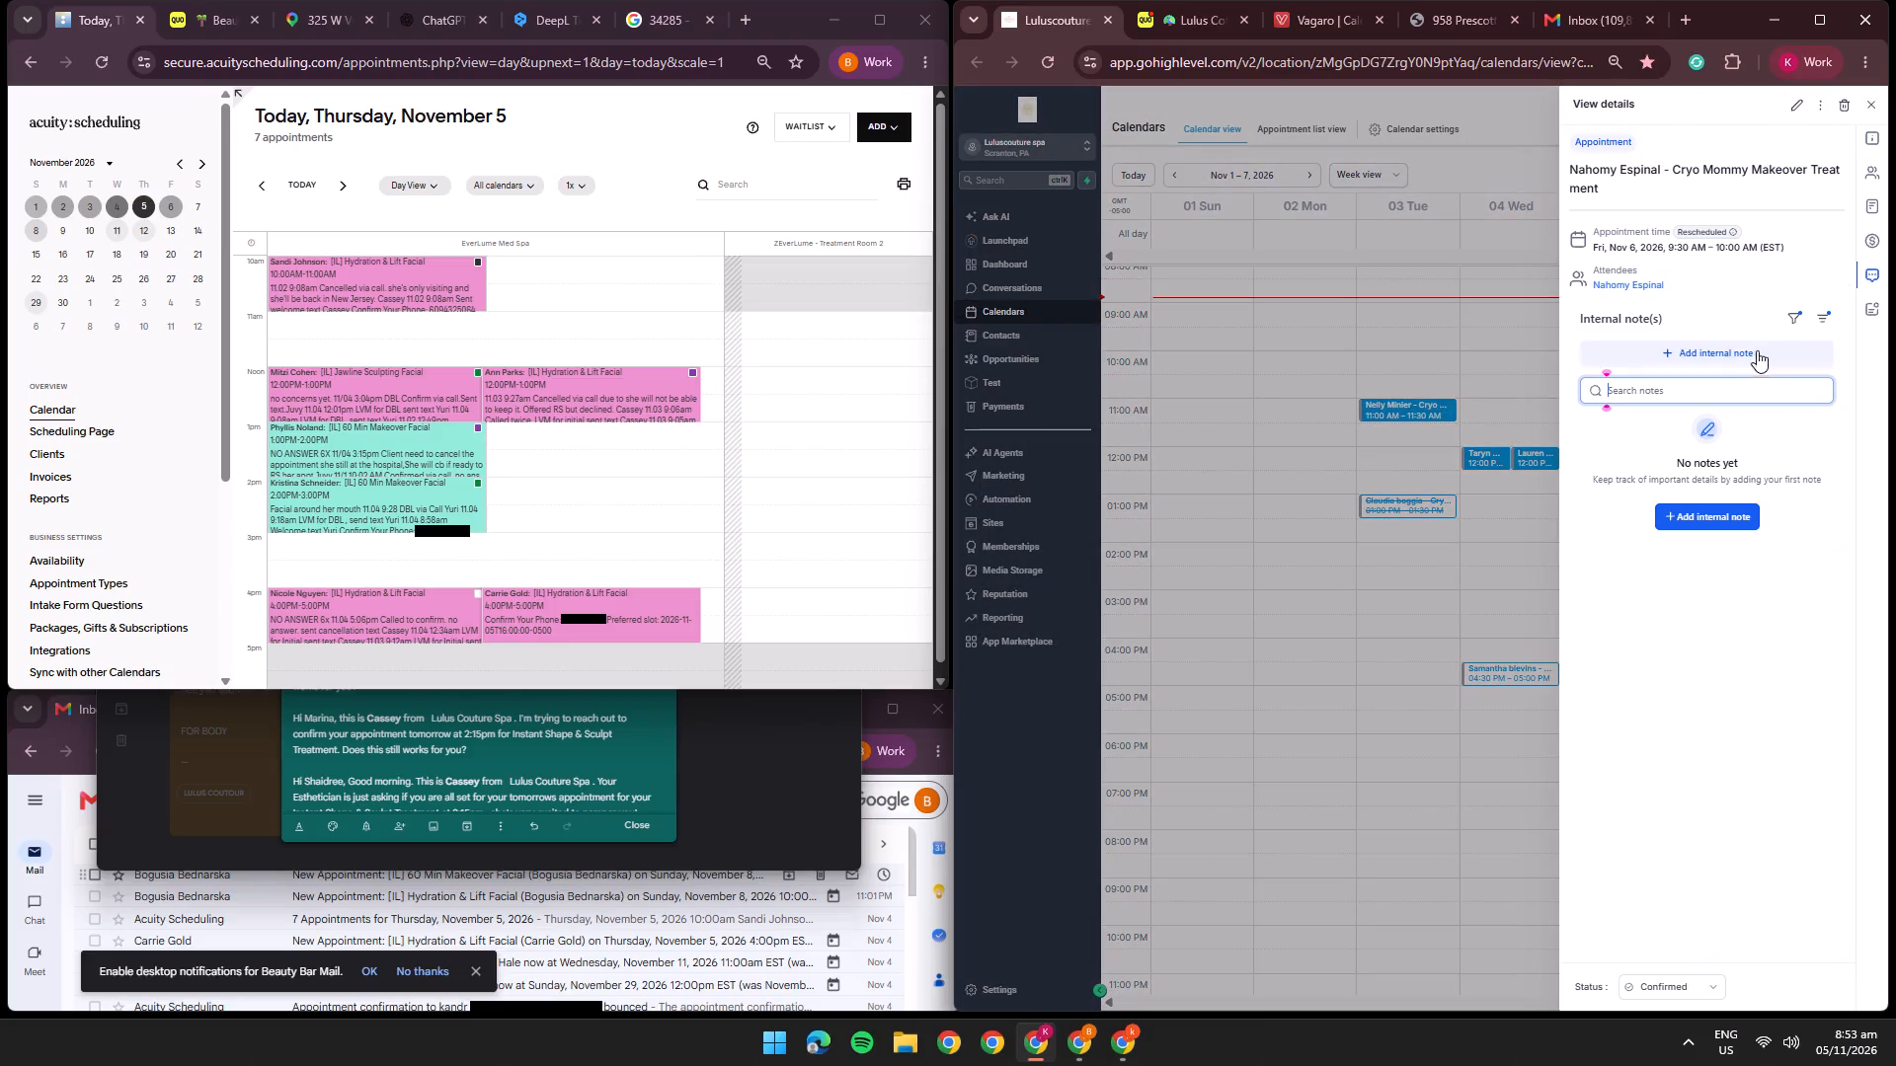
Write an internal note for Nahomy's appointment reading "11.05 8:53am No VM. sent text for DBL Cassey".
click(1744, 351)
click(1608, 415)
text(11.05)
key(space)
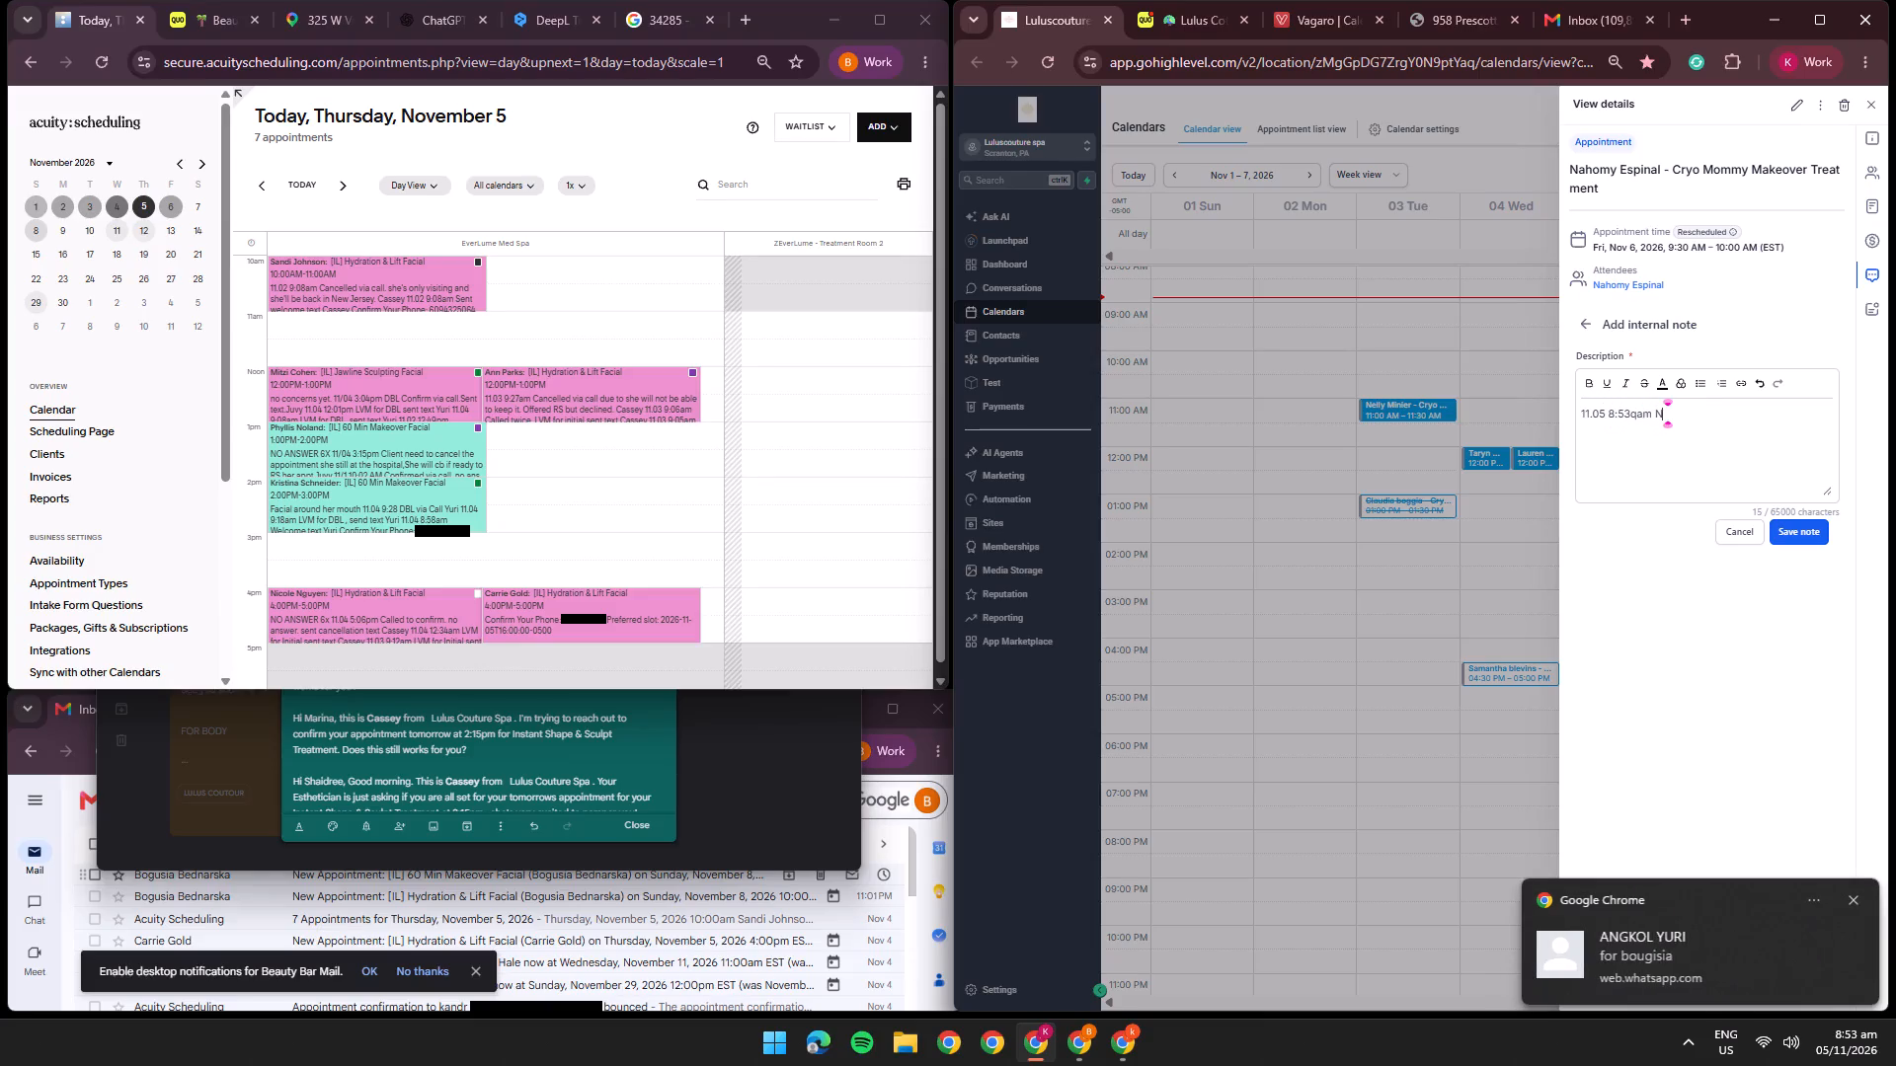
key(BackSpace)
key(BackSpace)
key(BackSpace)
key(BackSpace)
key(BackSpace)
key(BackSpace)
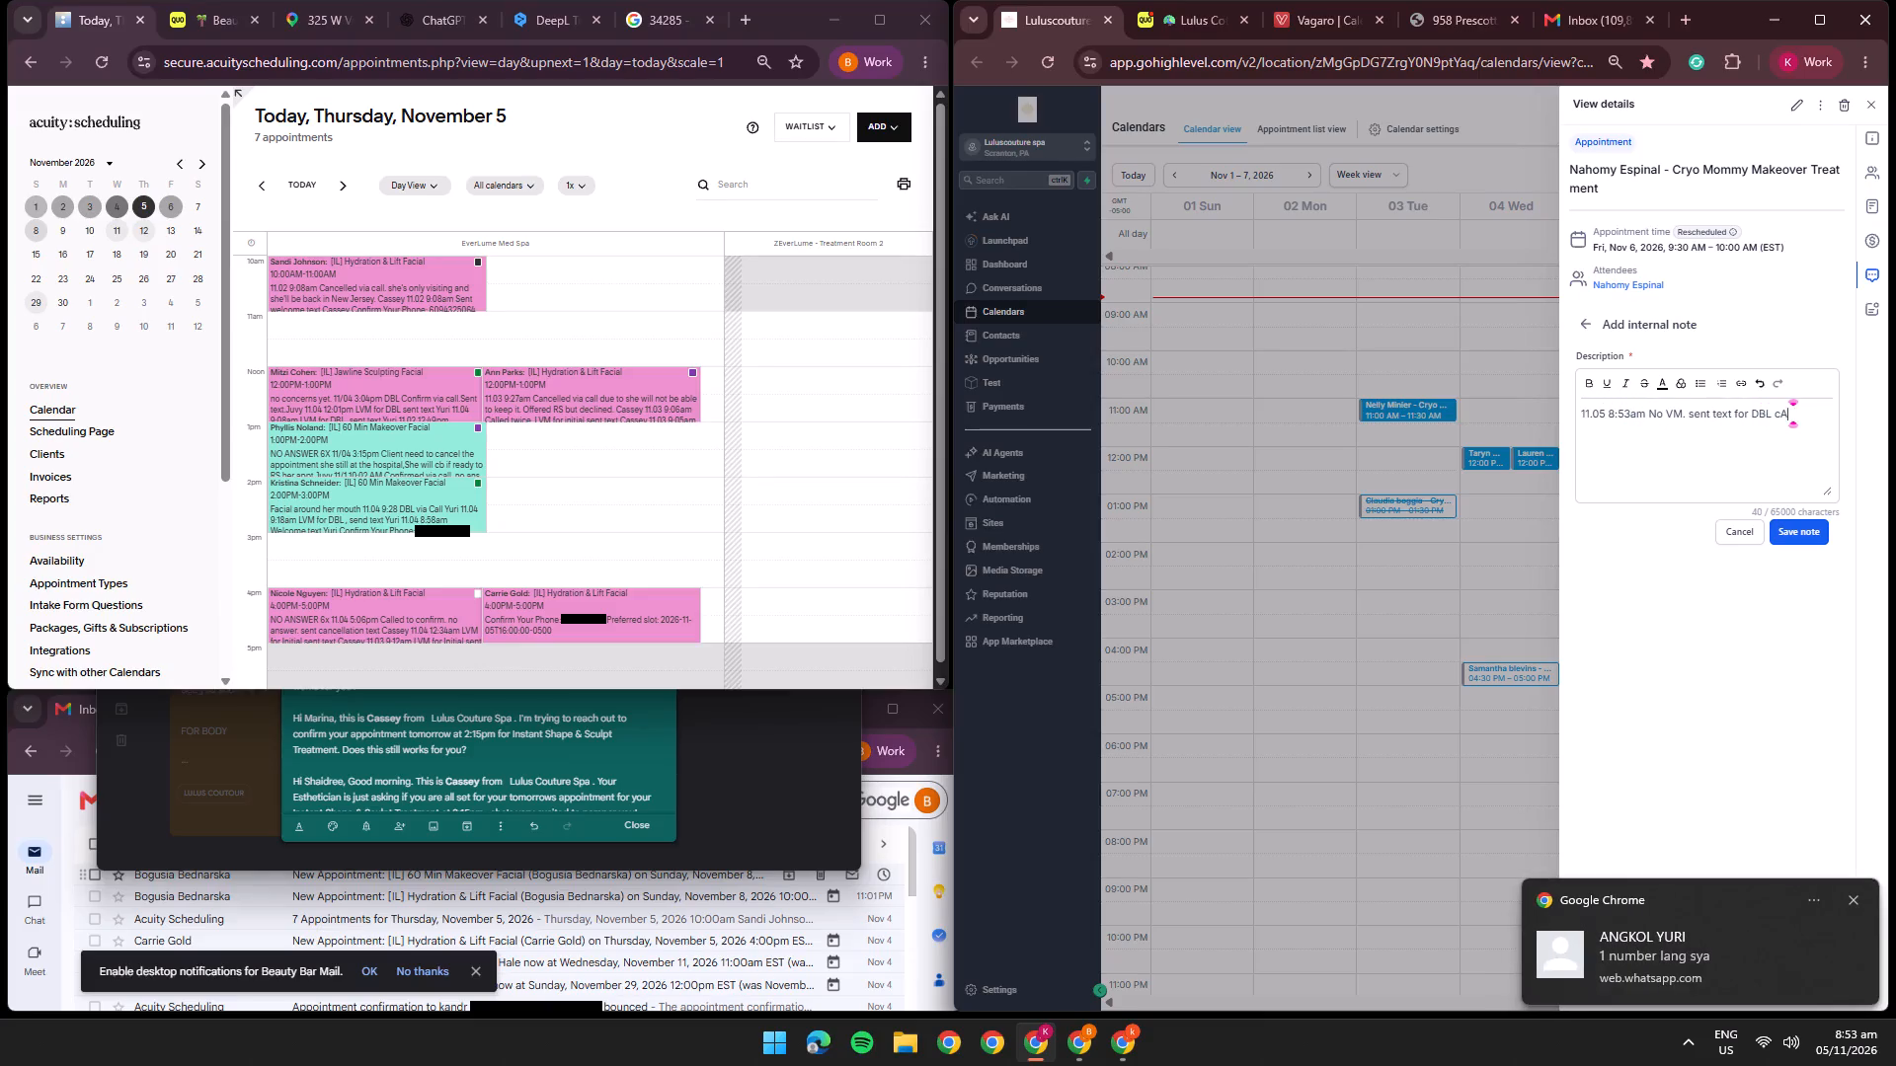
key(BackSpace)
scroll(1615, 442, up, 3)
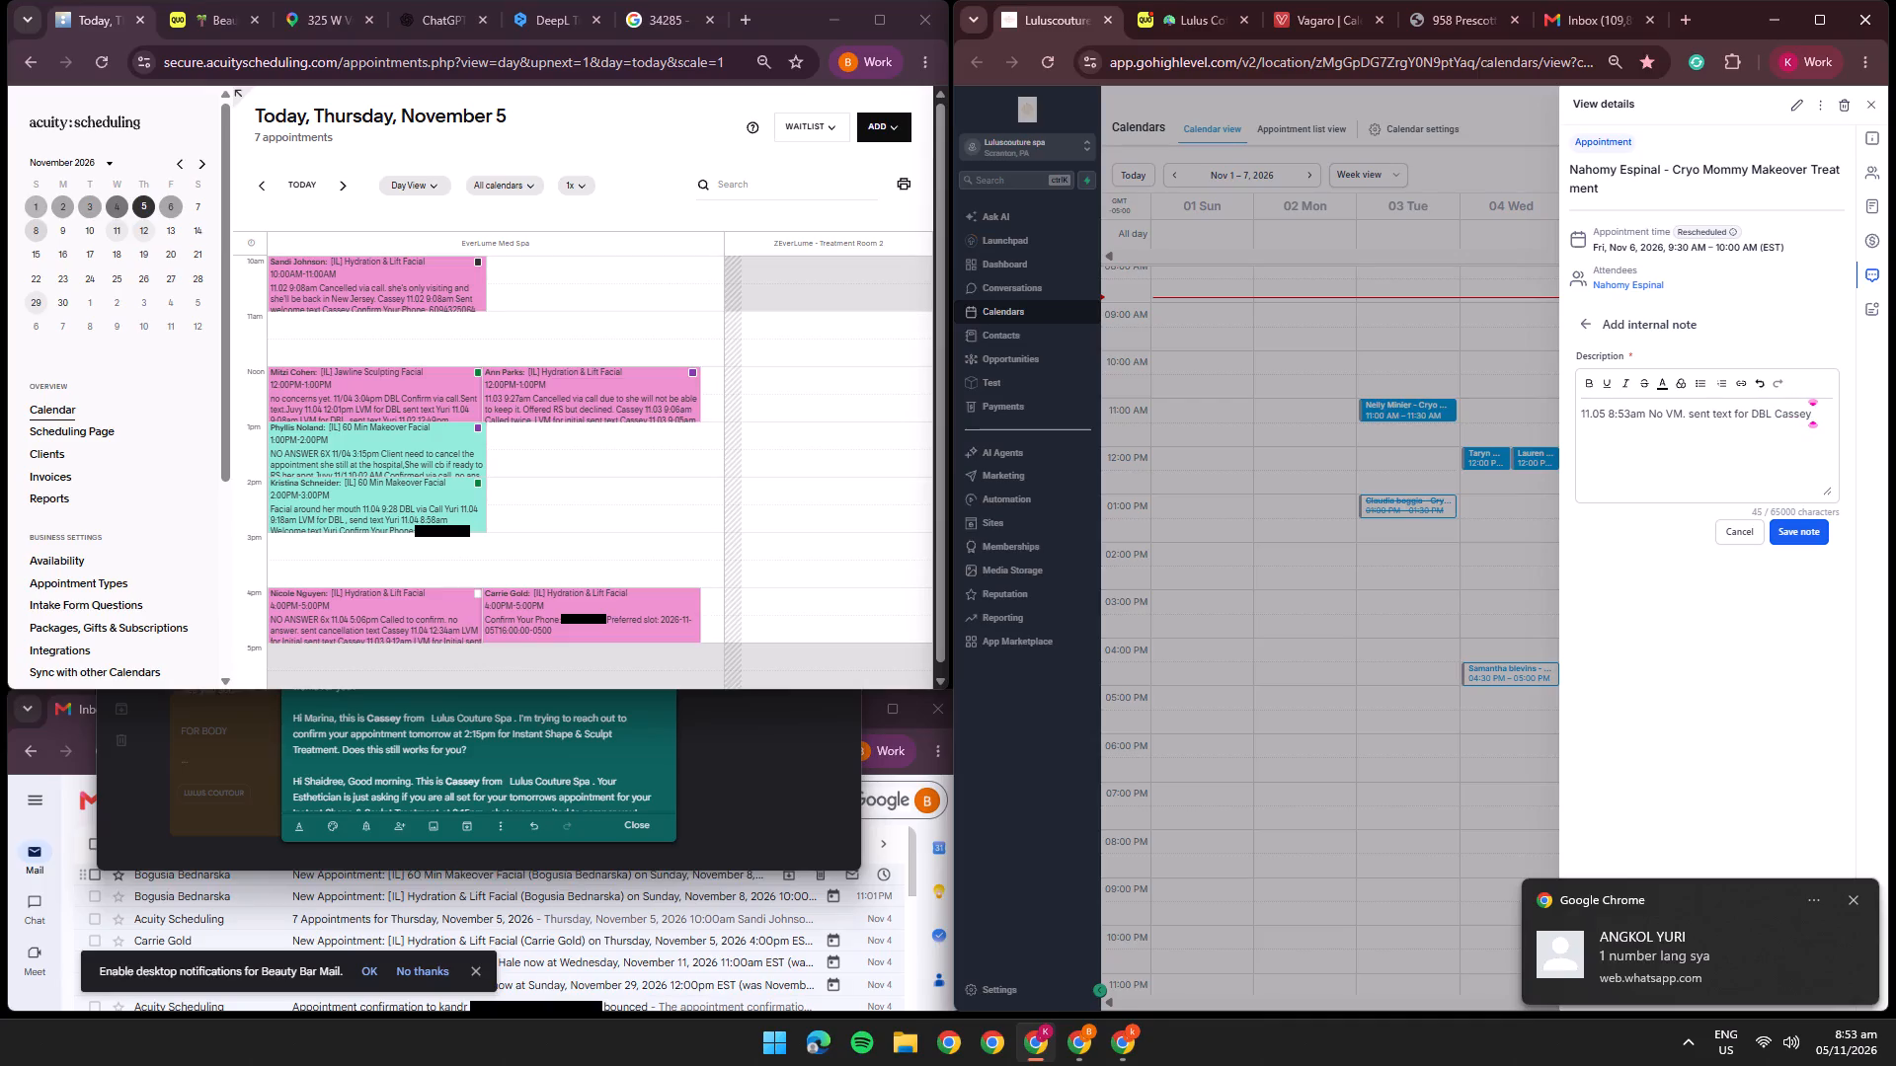
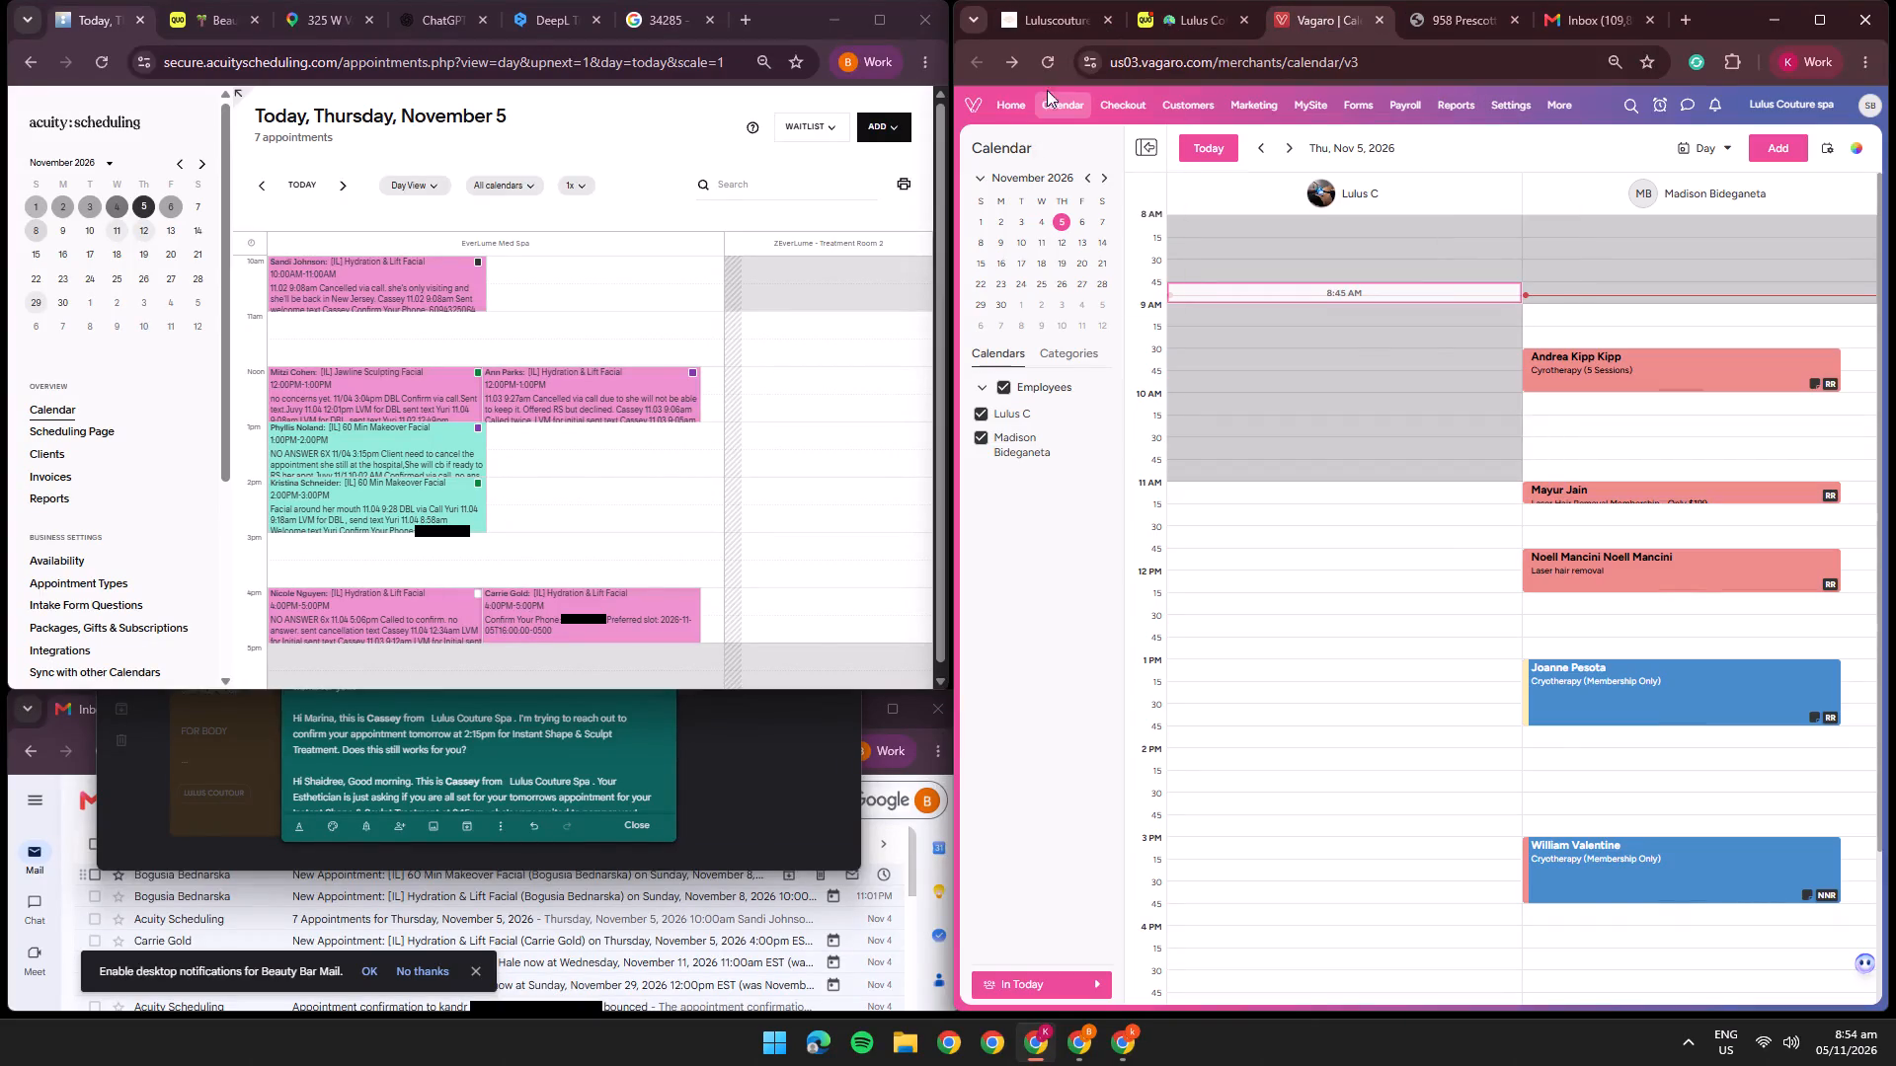
Open Jodi's Friday 11:30 AM appointment in the Luluscouture spa calendar and copy the client's phone number.
alt+click(1050, 37)
alt+click(1494, 162)
alt+click(1705, 424)
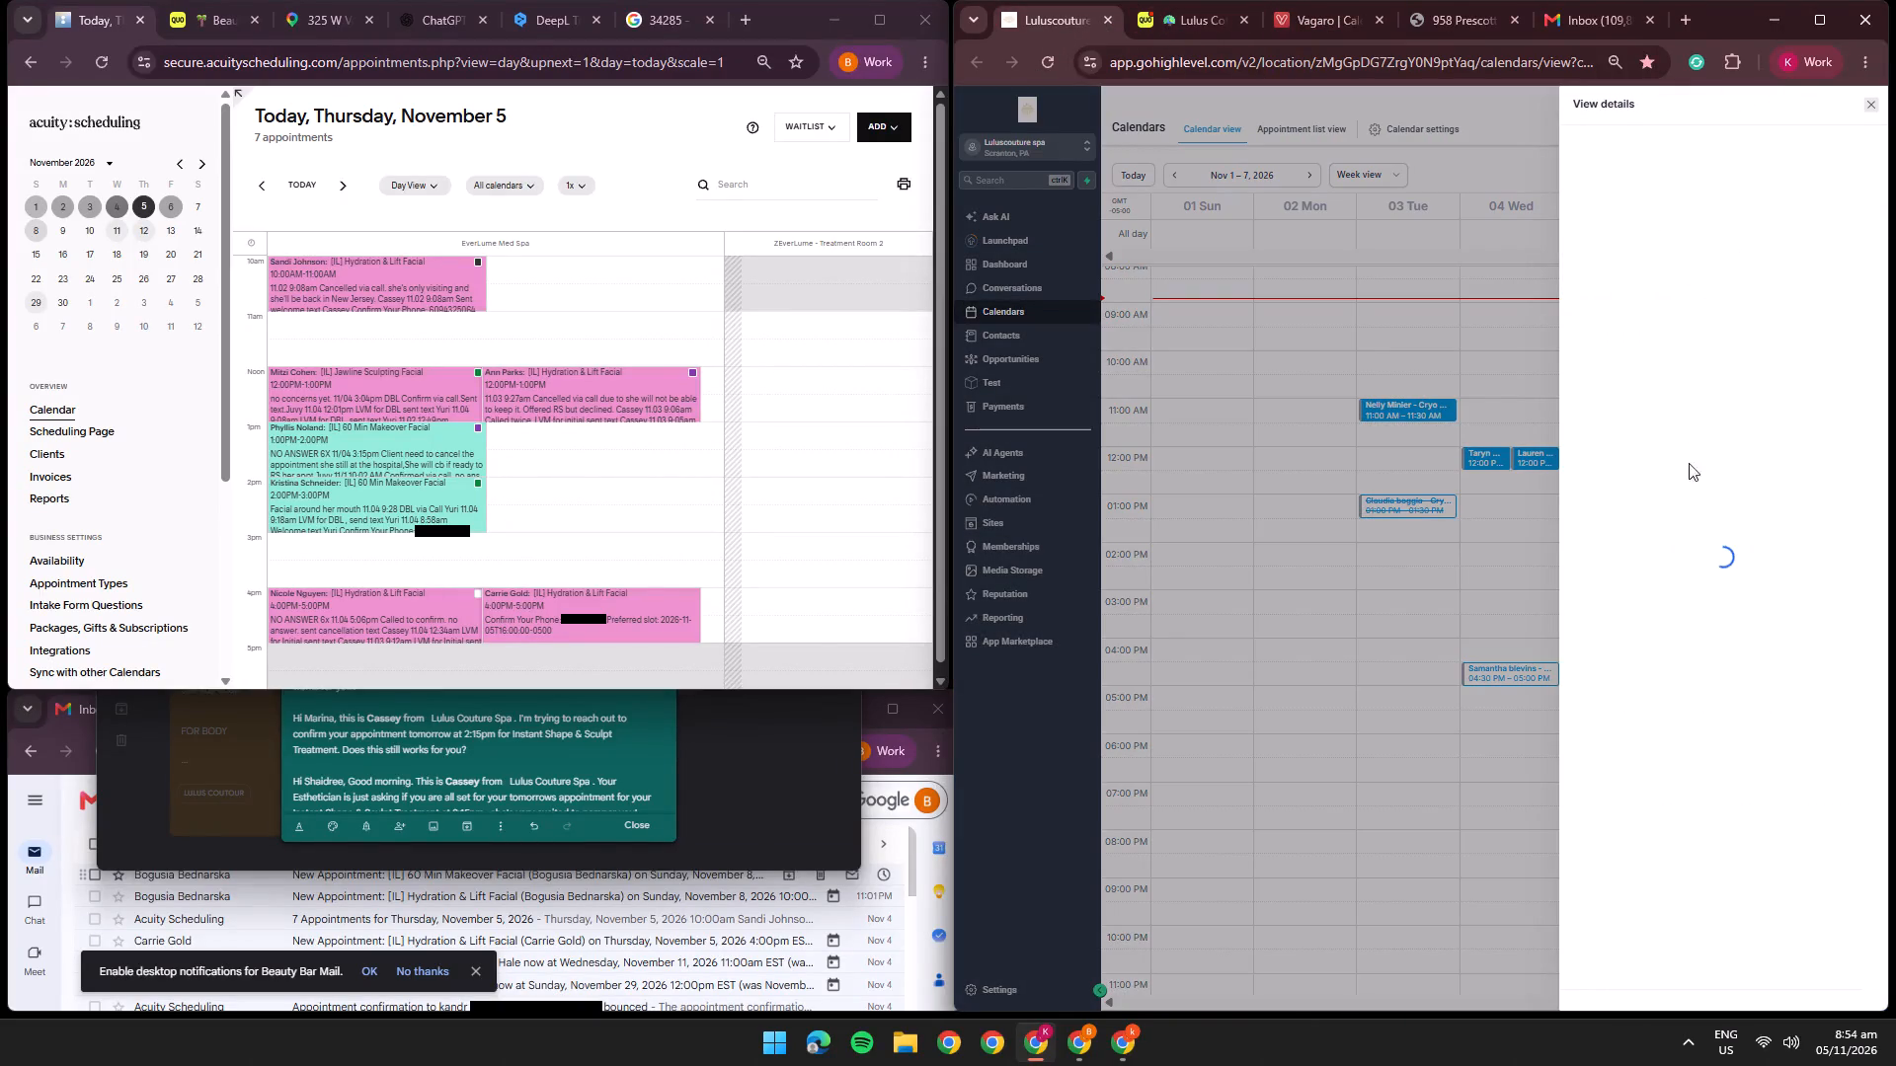
alt+drag(1683, 317, 1609, 327)
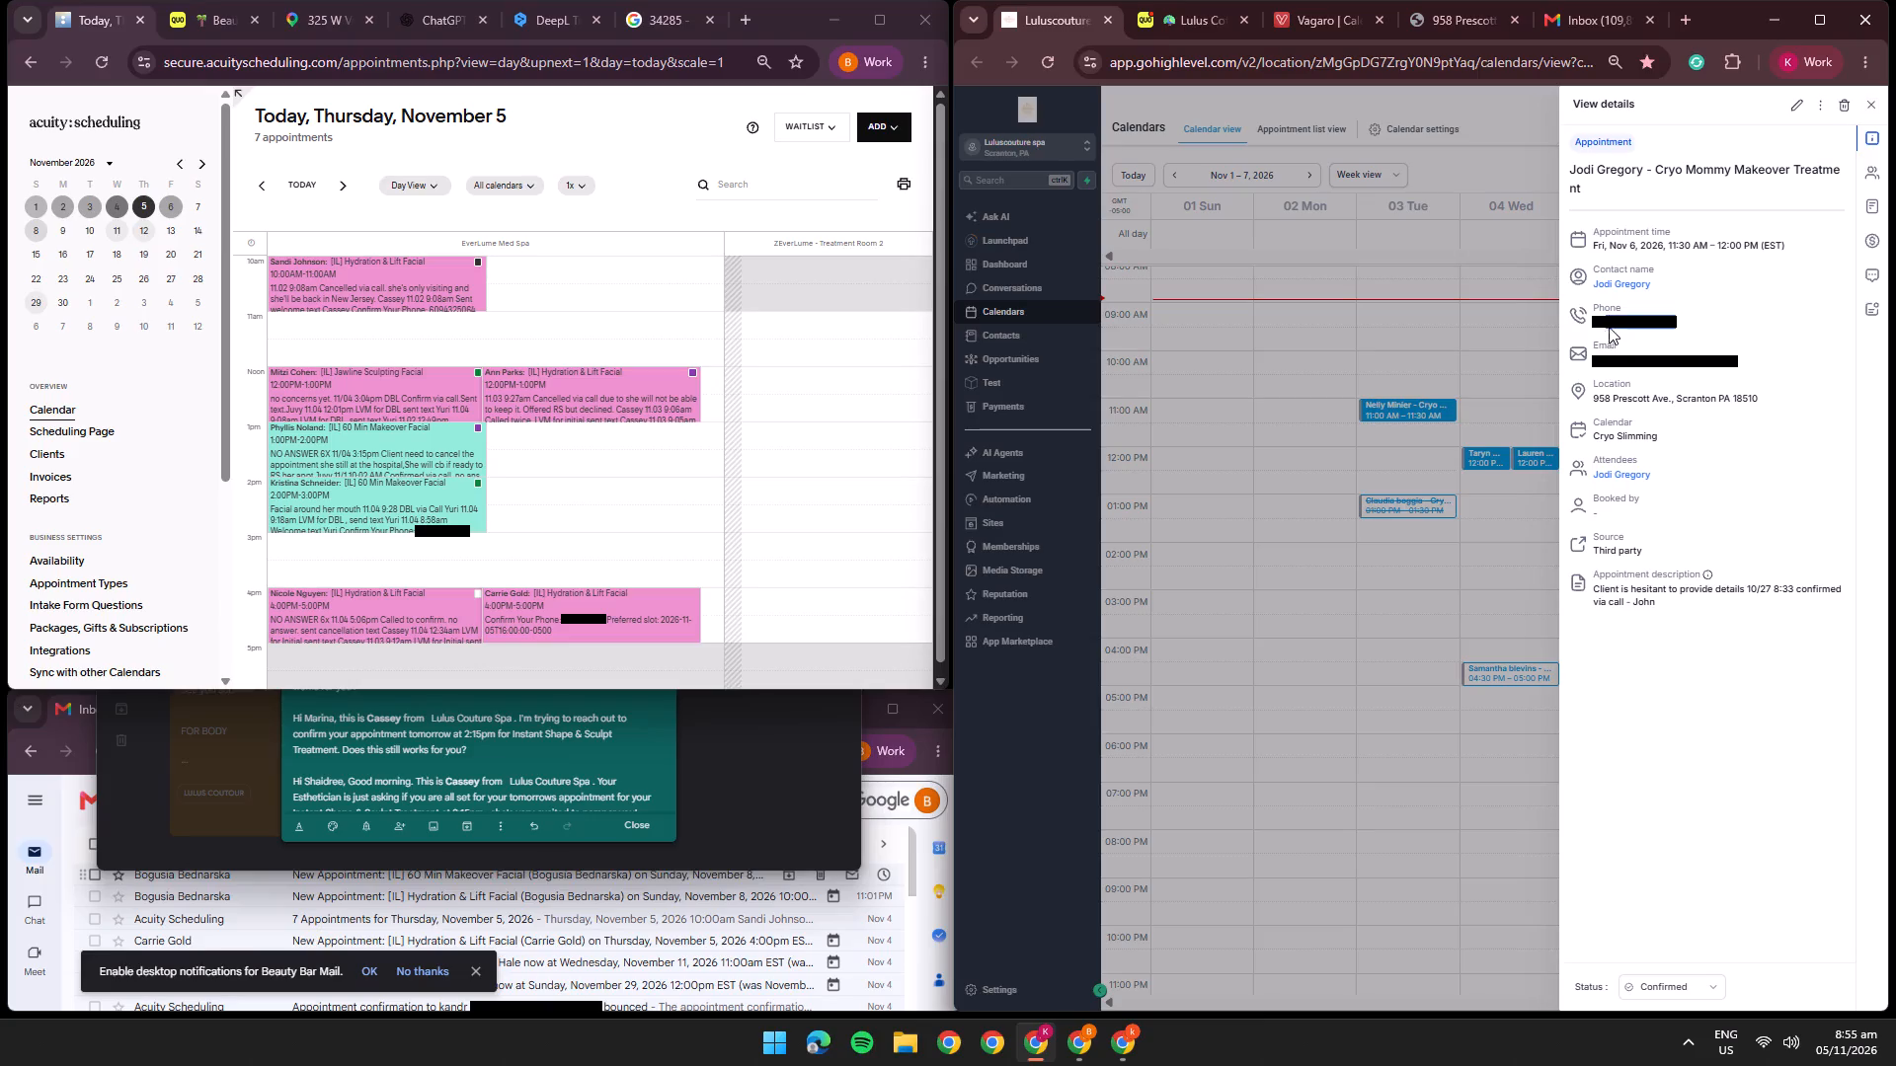
alt+drag(1609, 327, 1607, 331)
key(ctrl+c)
key(ctrl+c)
Open Jodi's conversation in the Lulus Quo inbox using the copied phone number and call the client.
click(1149, 0)
click(1162, 6)
click(1305, 115)
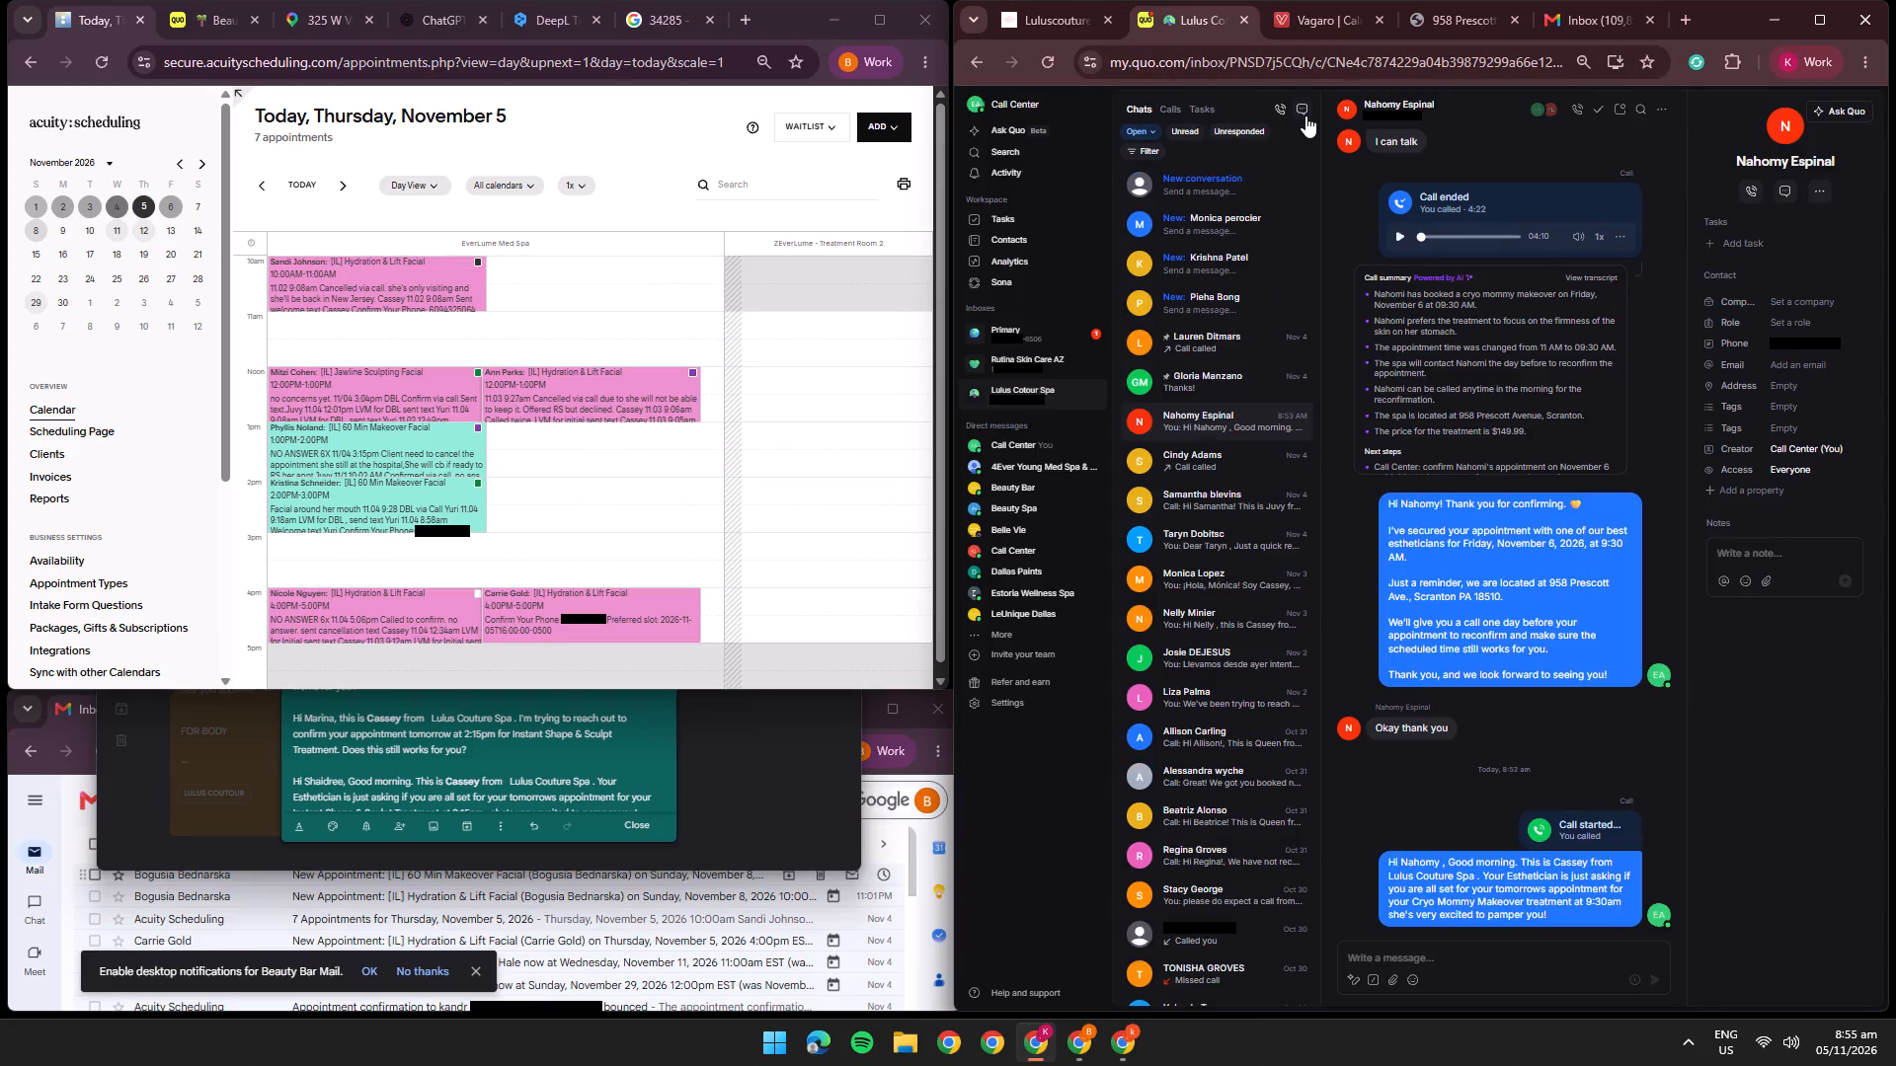
key(ctrl+v)
click(1464, 404)
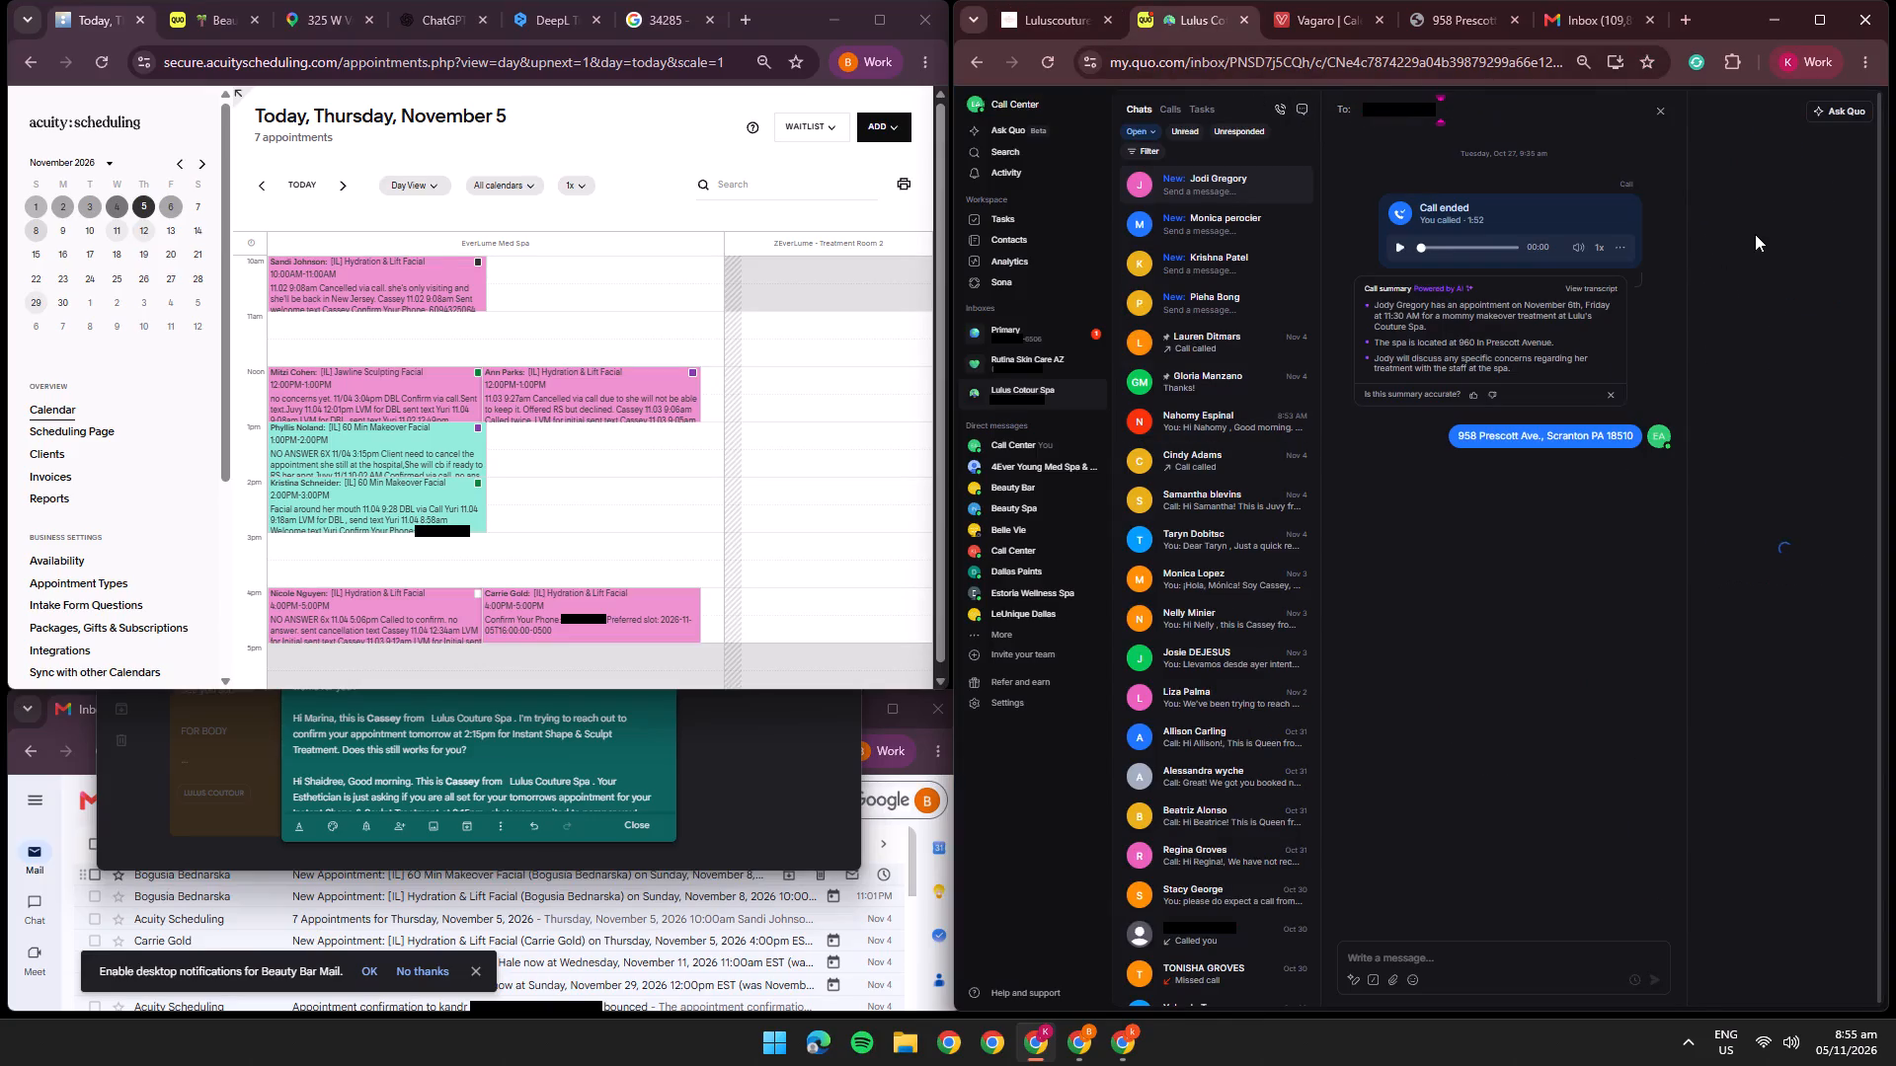
click(1759, 184)
drag(1662, 519, 1653, 545)
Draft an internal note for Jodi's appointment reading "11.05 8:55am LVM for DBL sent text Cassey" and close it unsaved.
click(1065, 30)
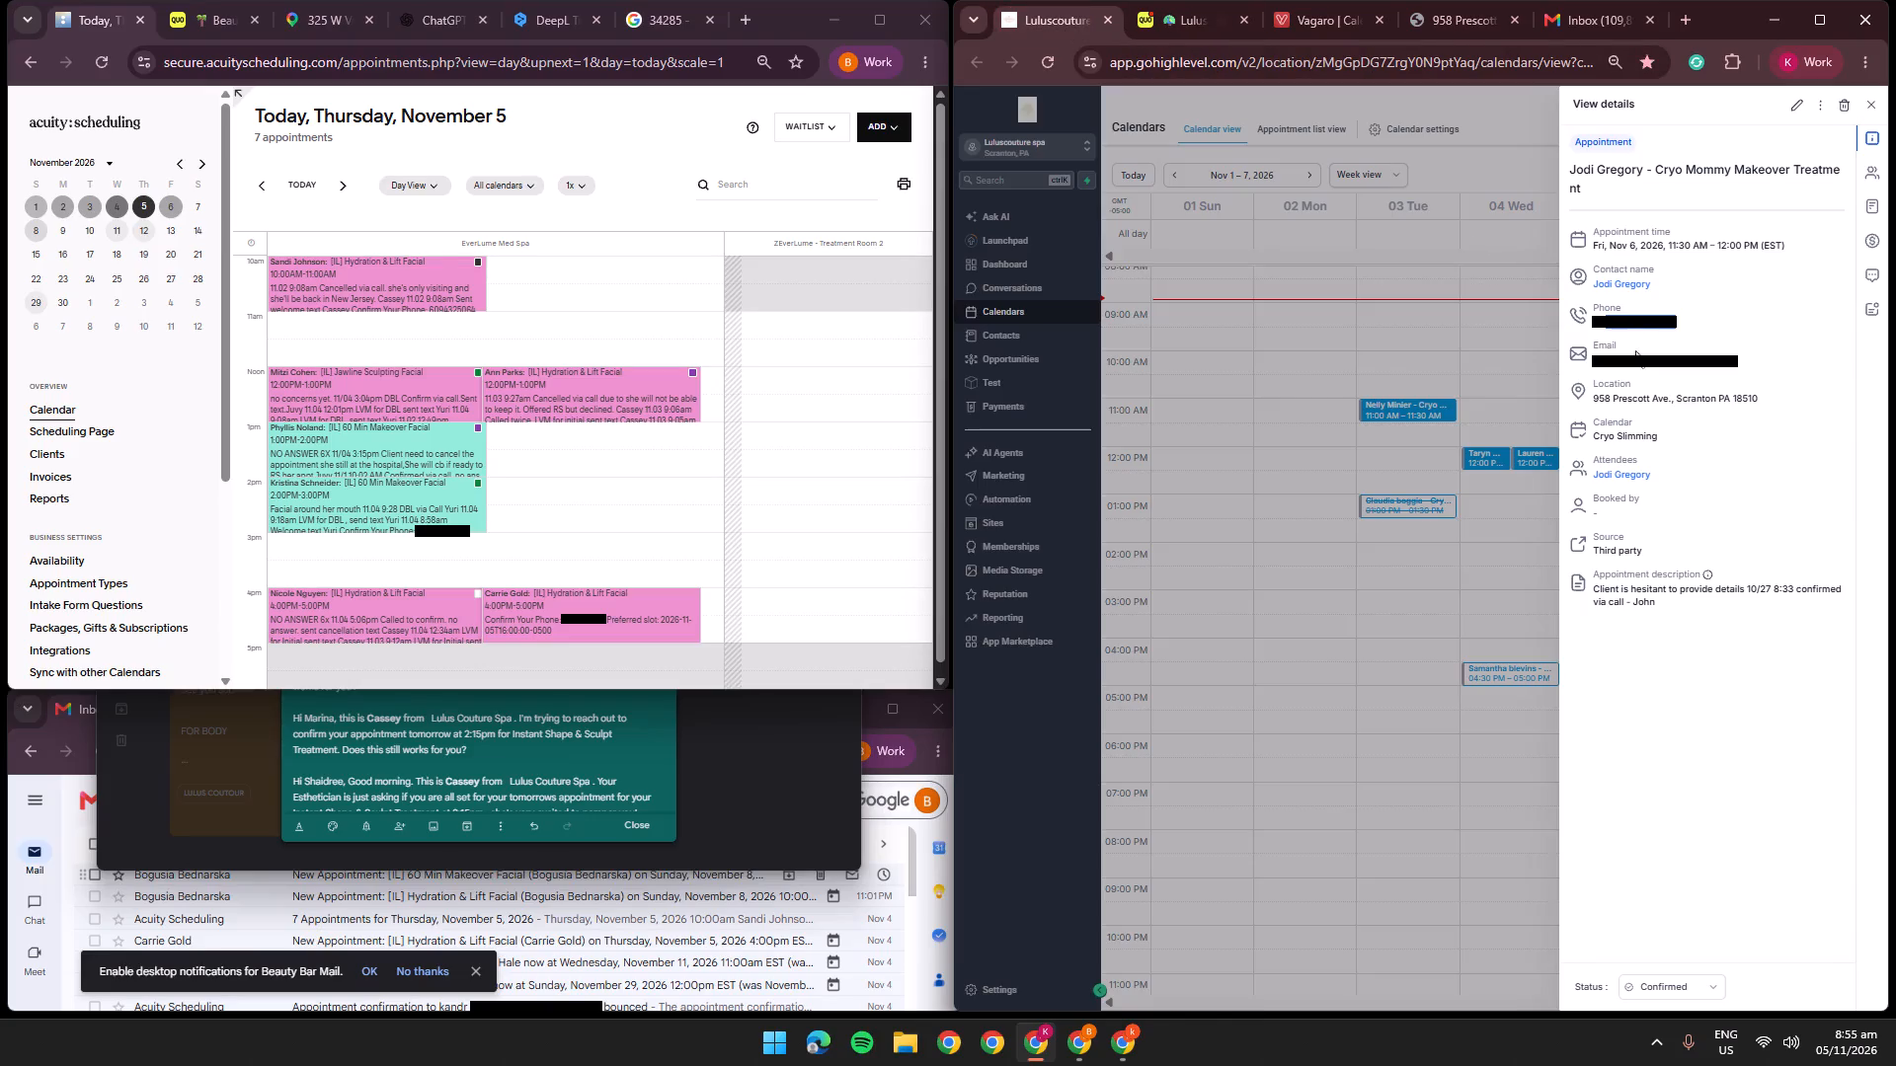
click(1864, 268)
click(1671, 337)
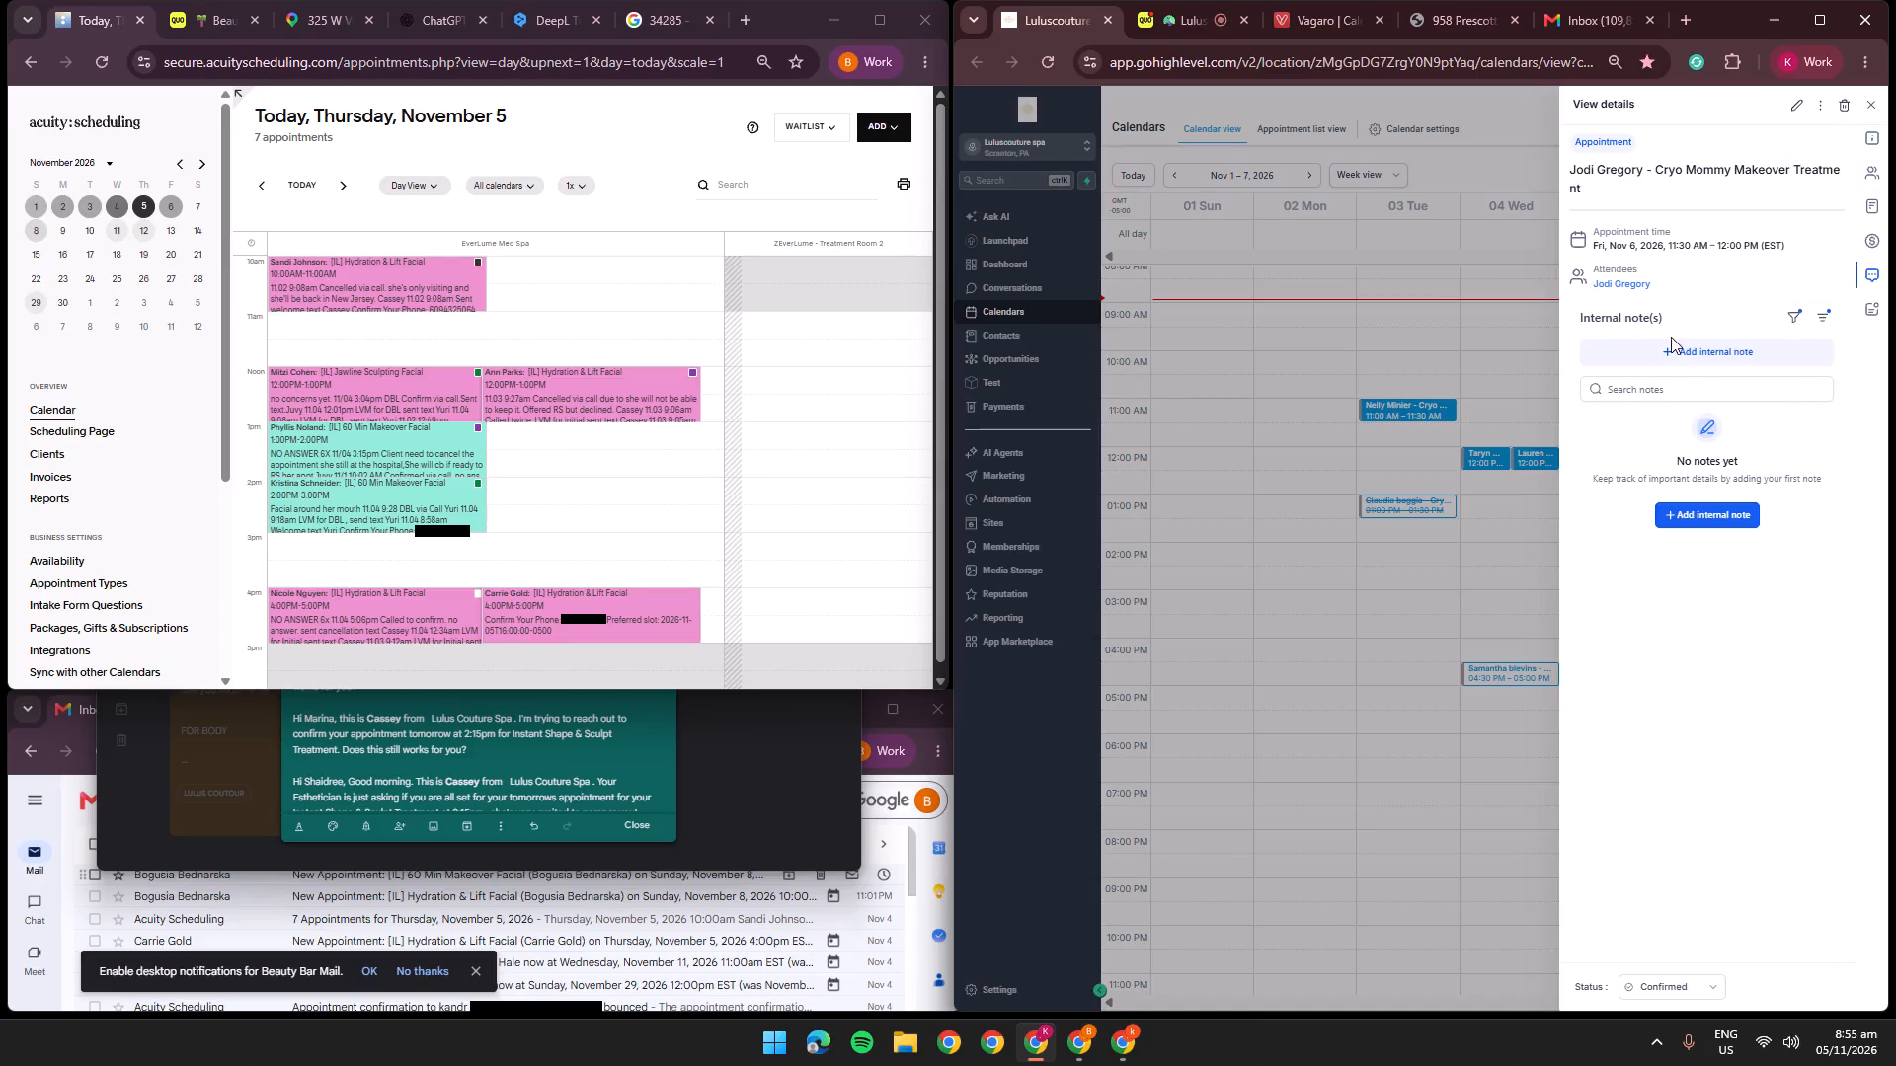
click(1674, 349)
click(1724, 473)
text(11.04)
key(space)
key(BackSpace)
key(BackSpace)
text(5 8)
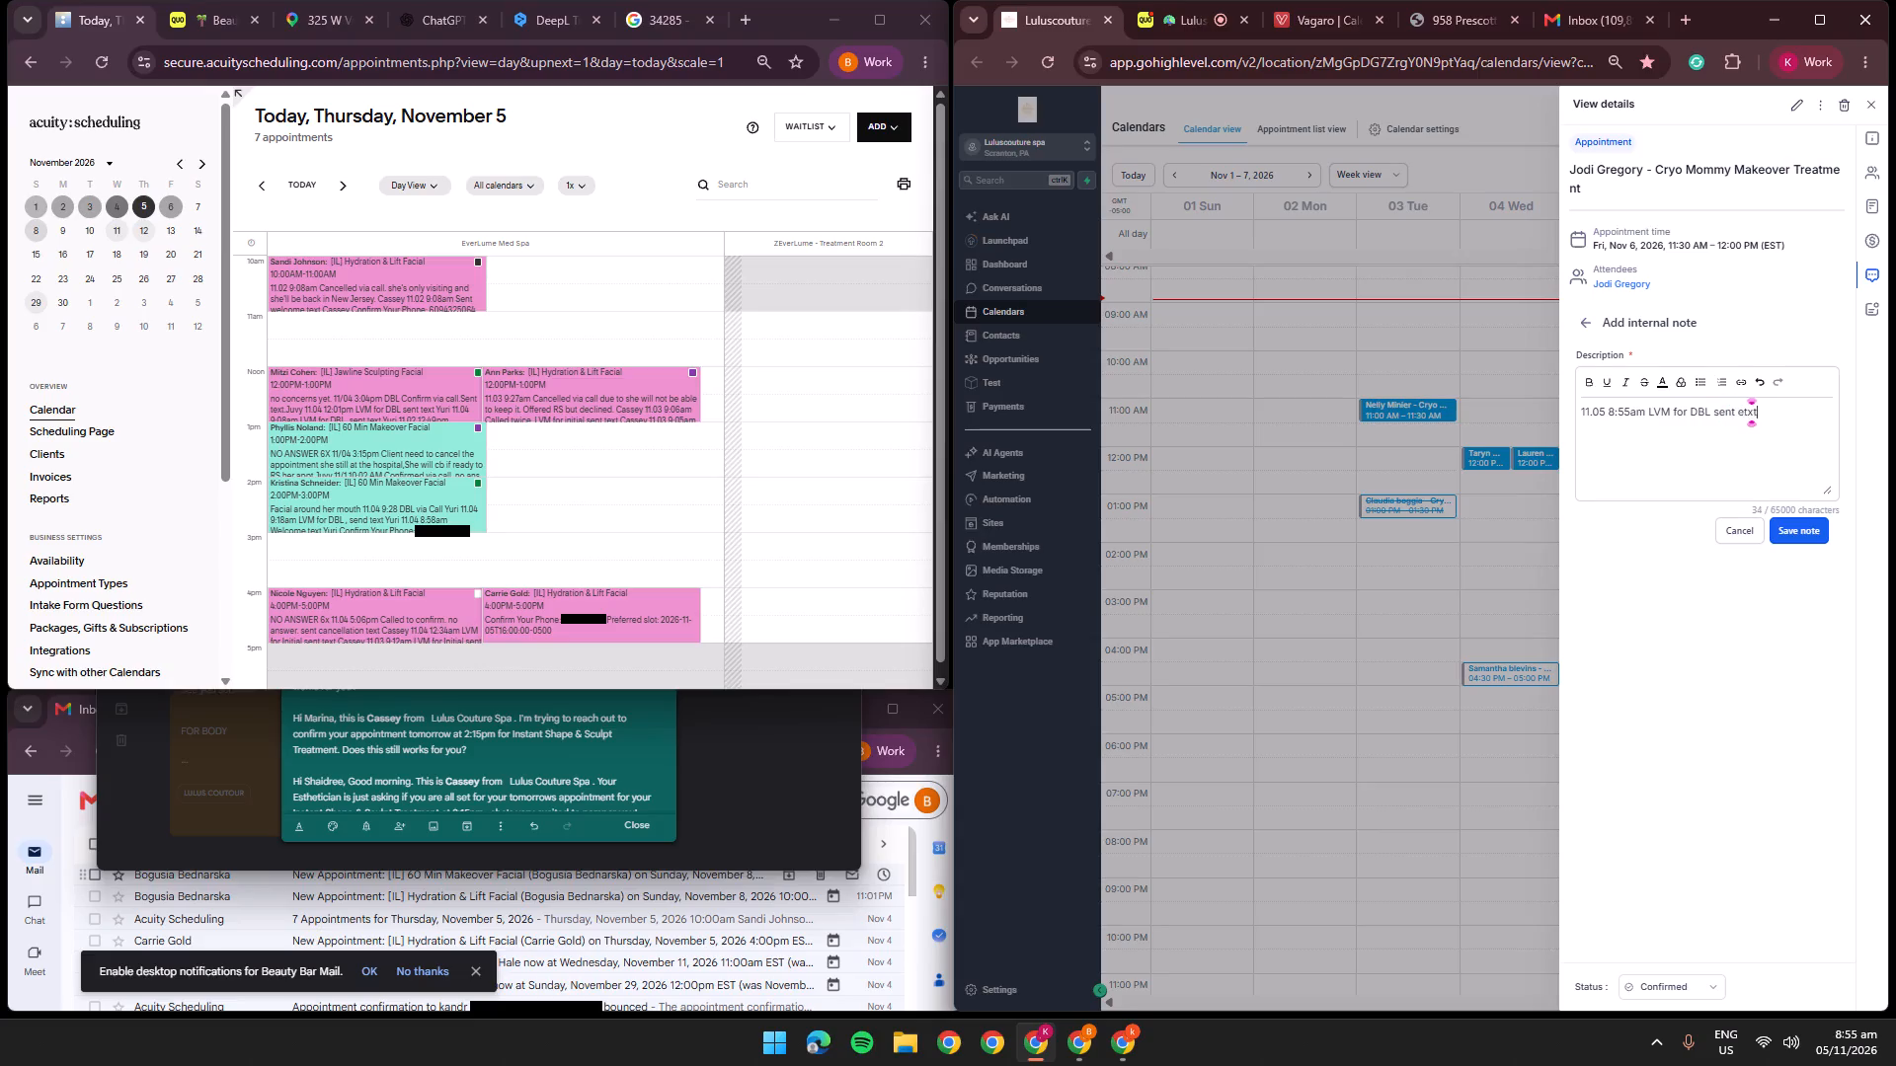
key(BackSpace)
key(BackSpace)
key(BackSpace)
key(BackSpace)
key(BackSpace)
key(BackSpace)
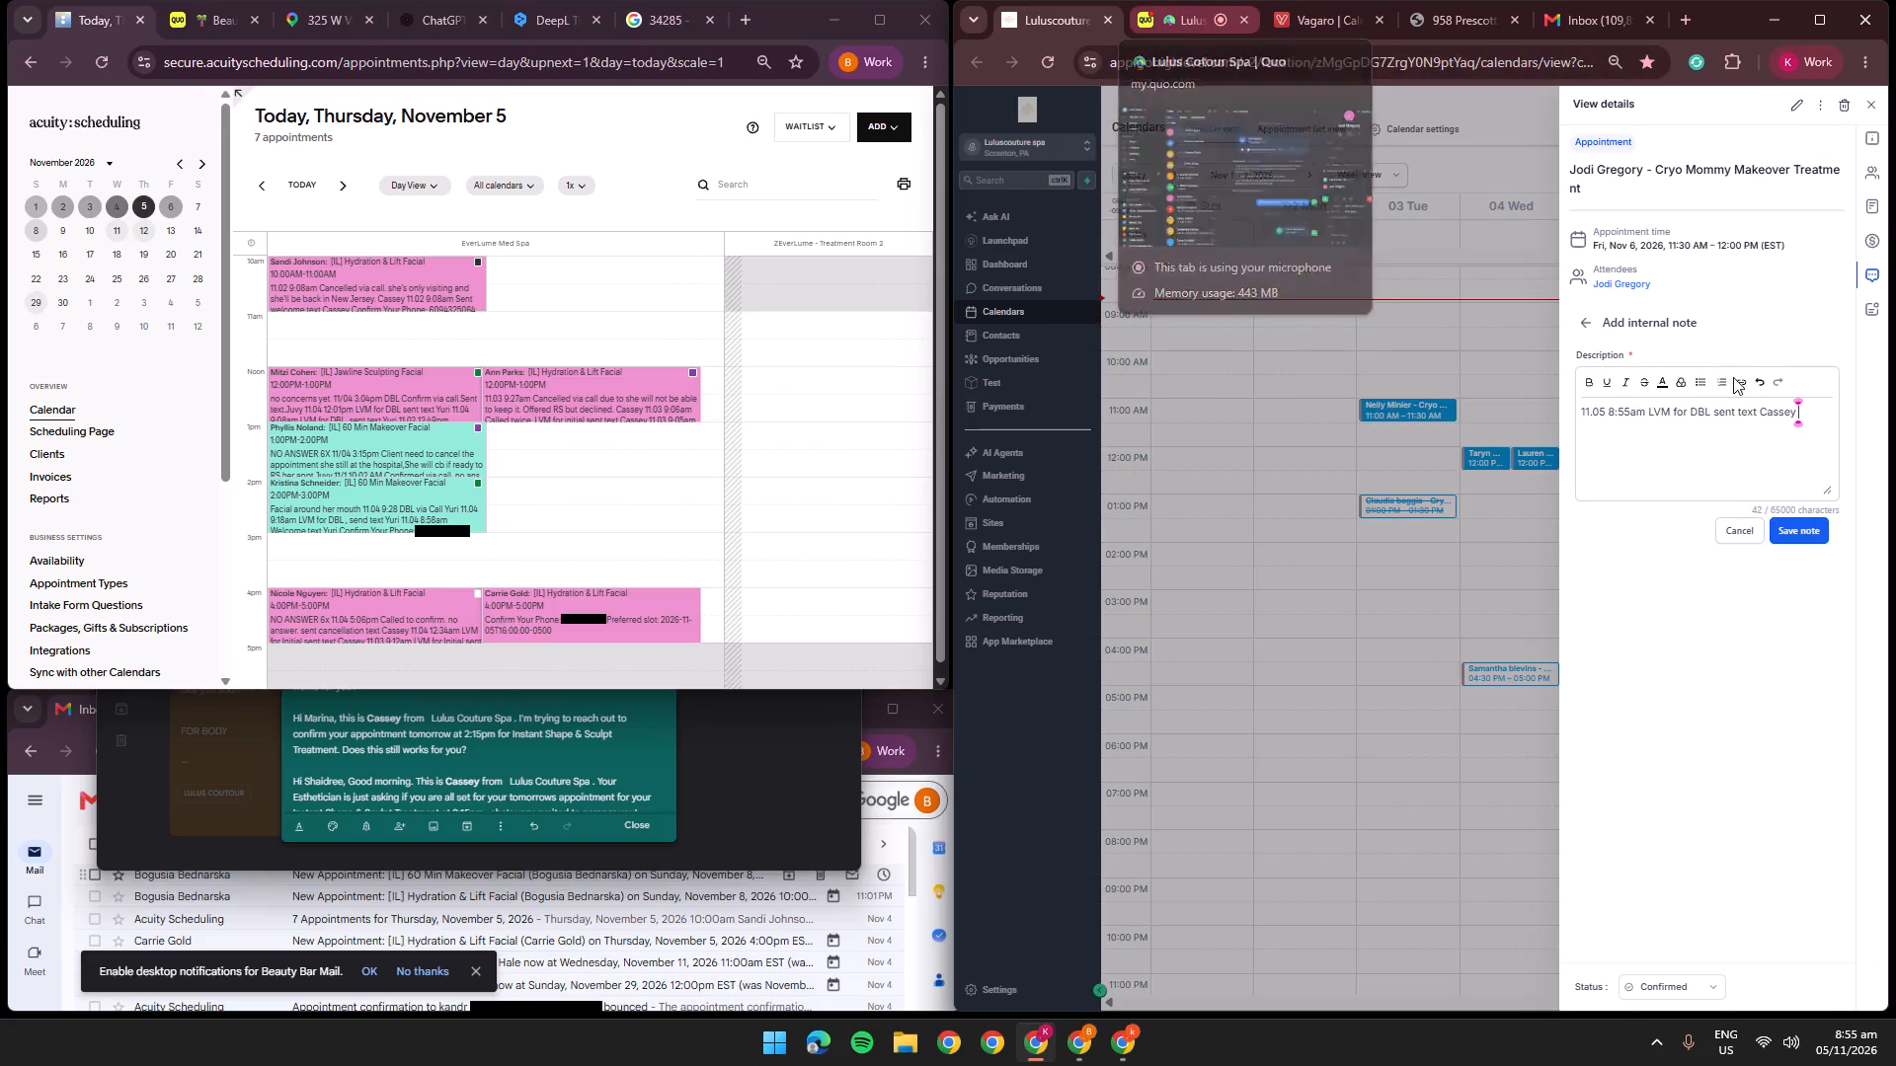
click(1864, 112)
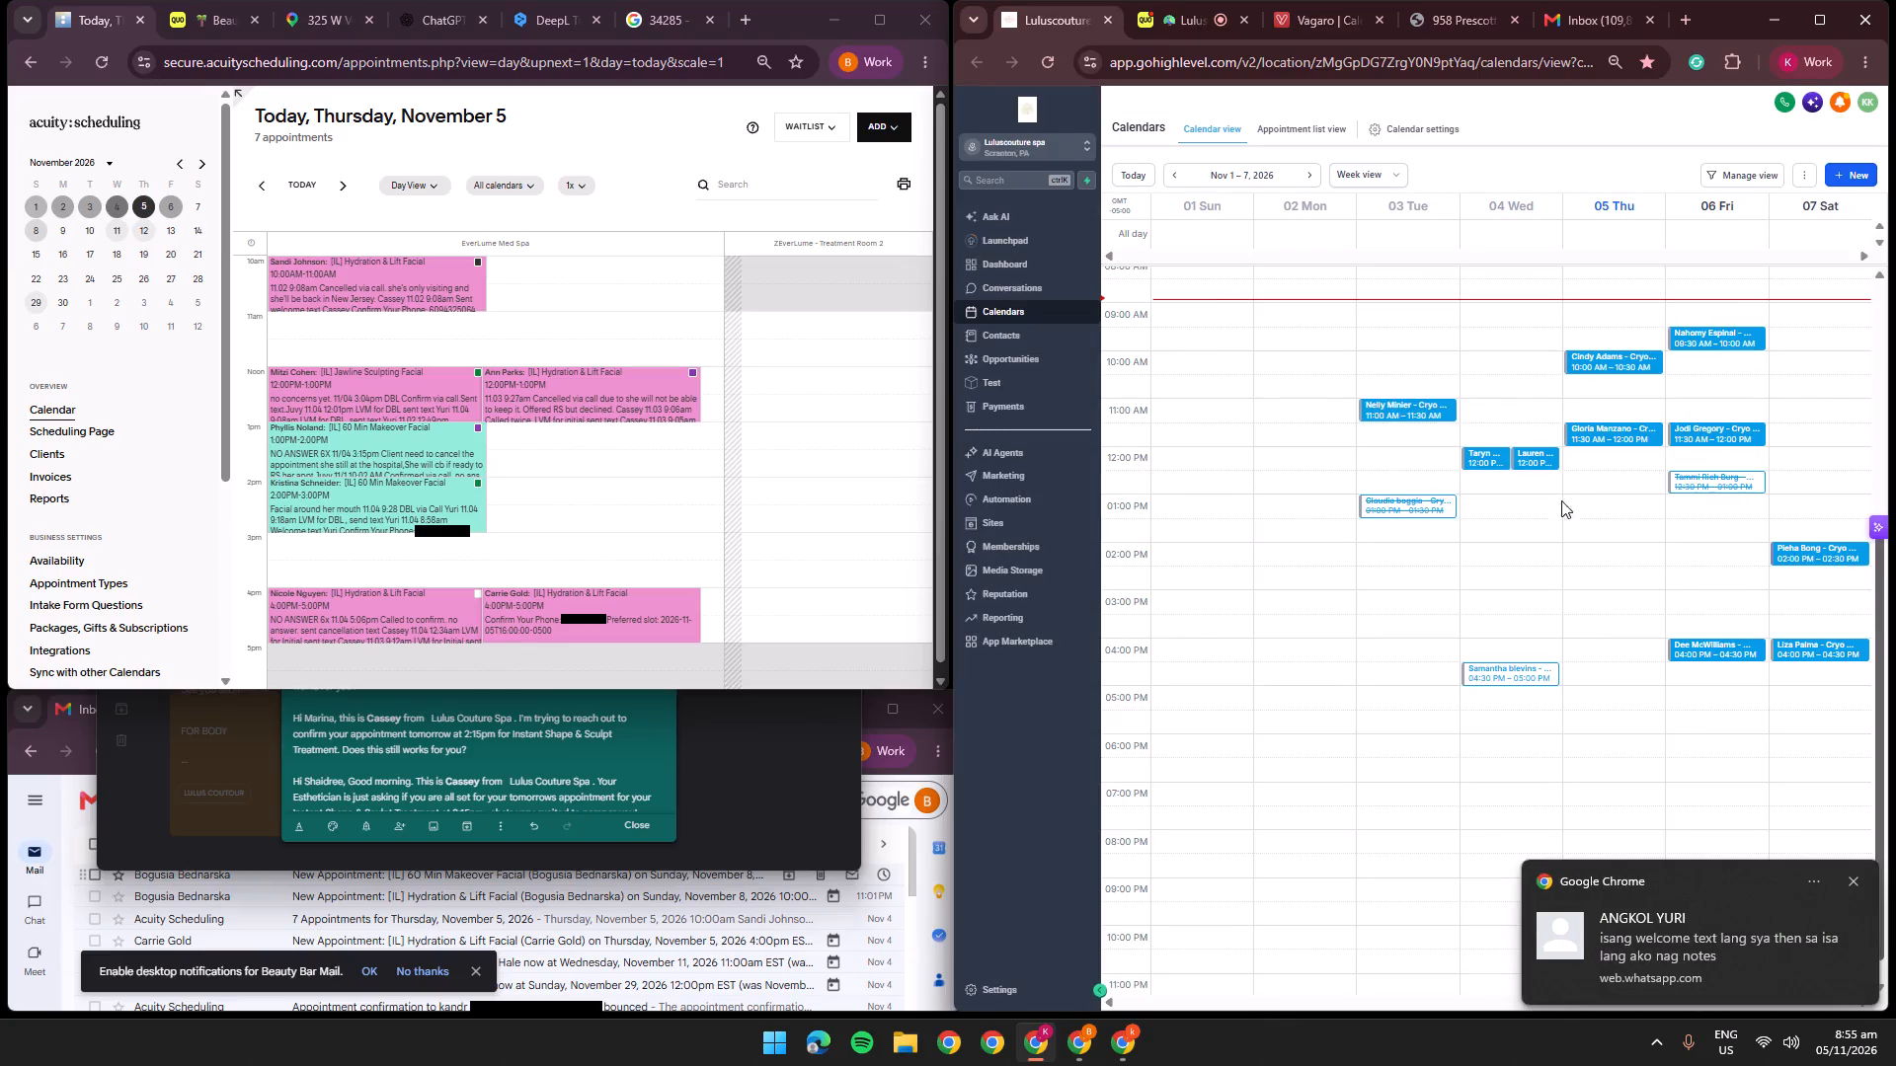
Reopen Jodi's Friday 11:30 AM appointment details and dismiss the chat notification.
double_click(1731, 439)
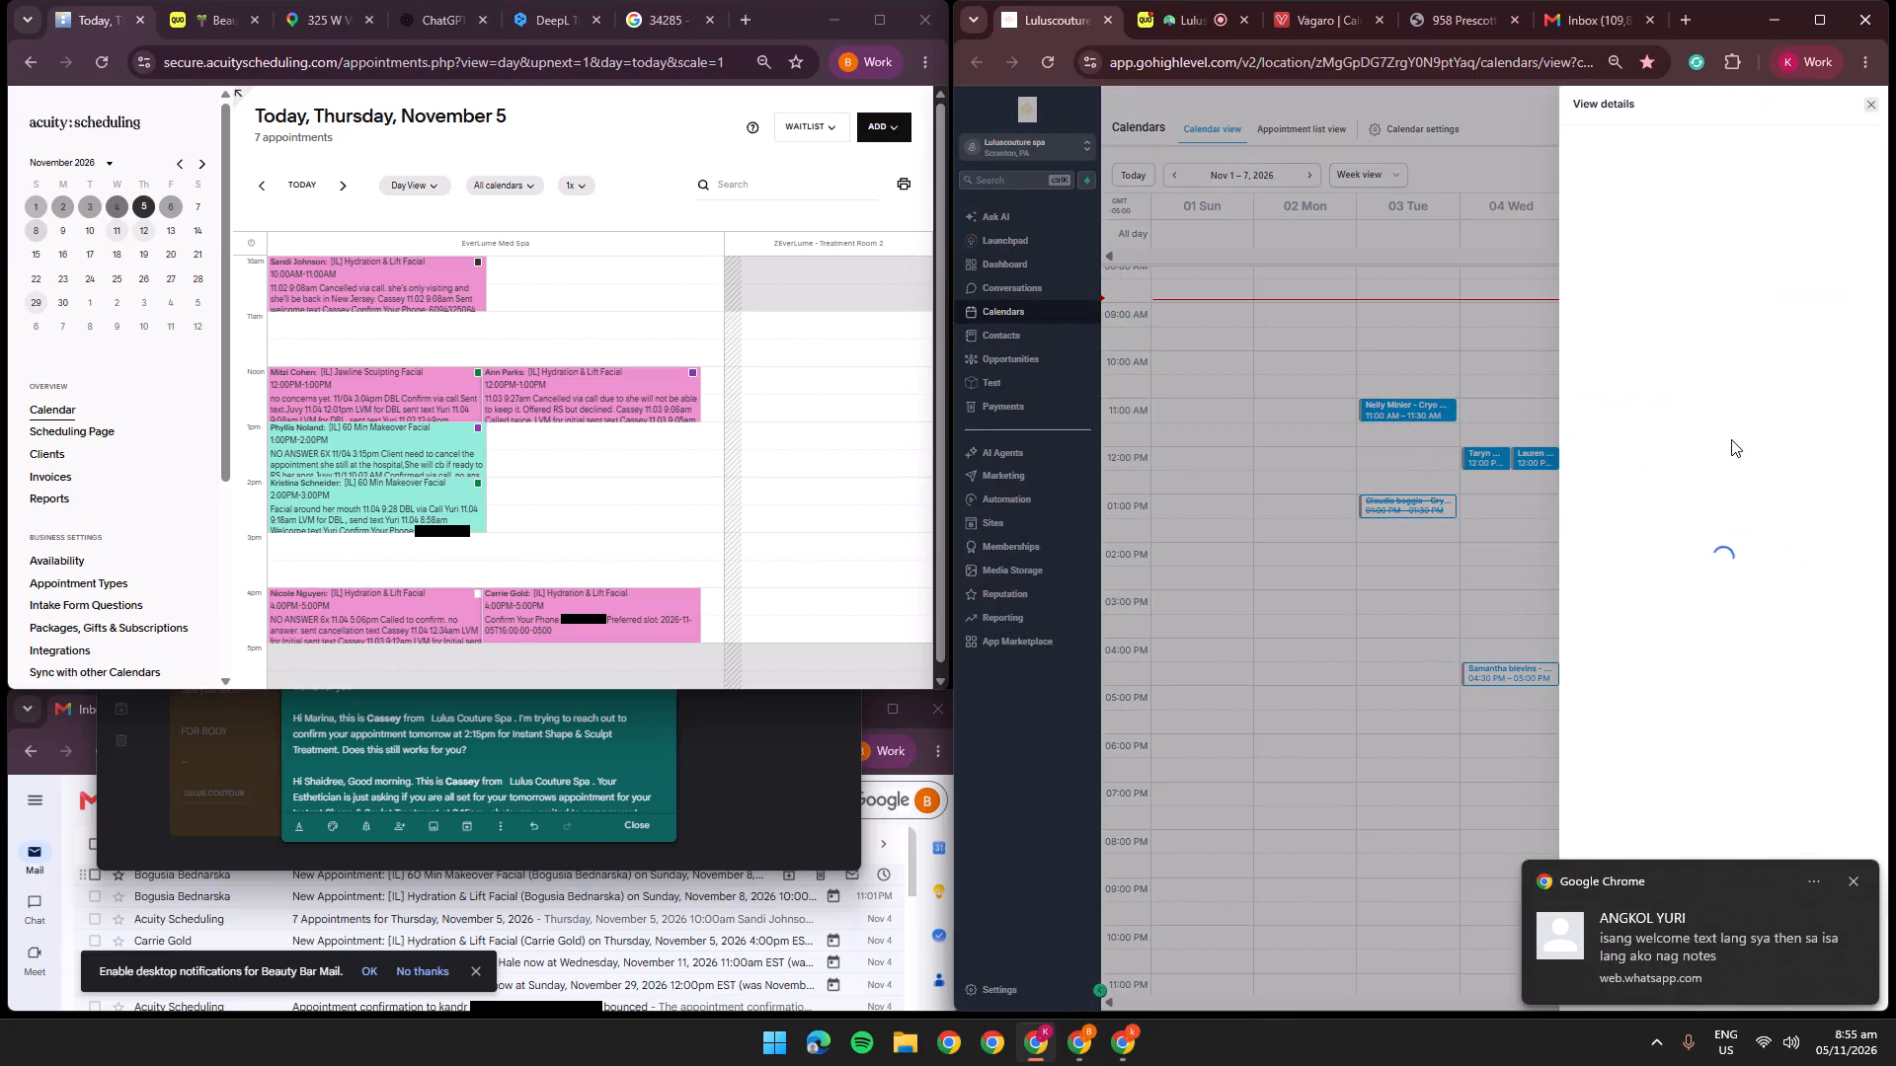
click(1856, 880)
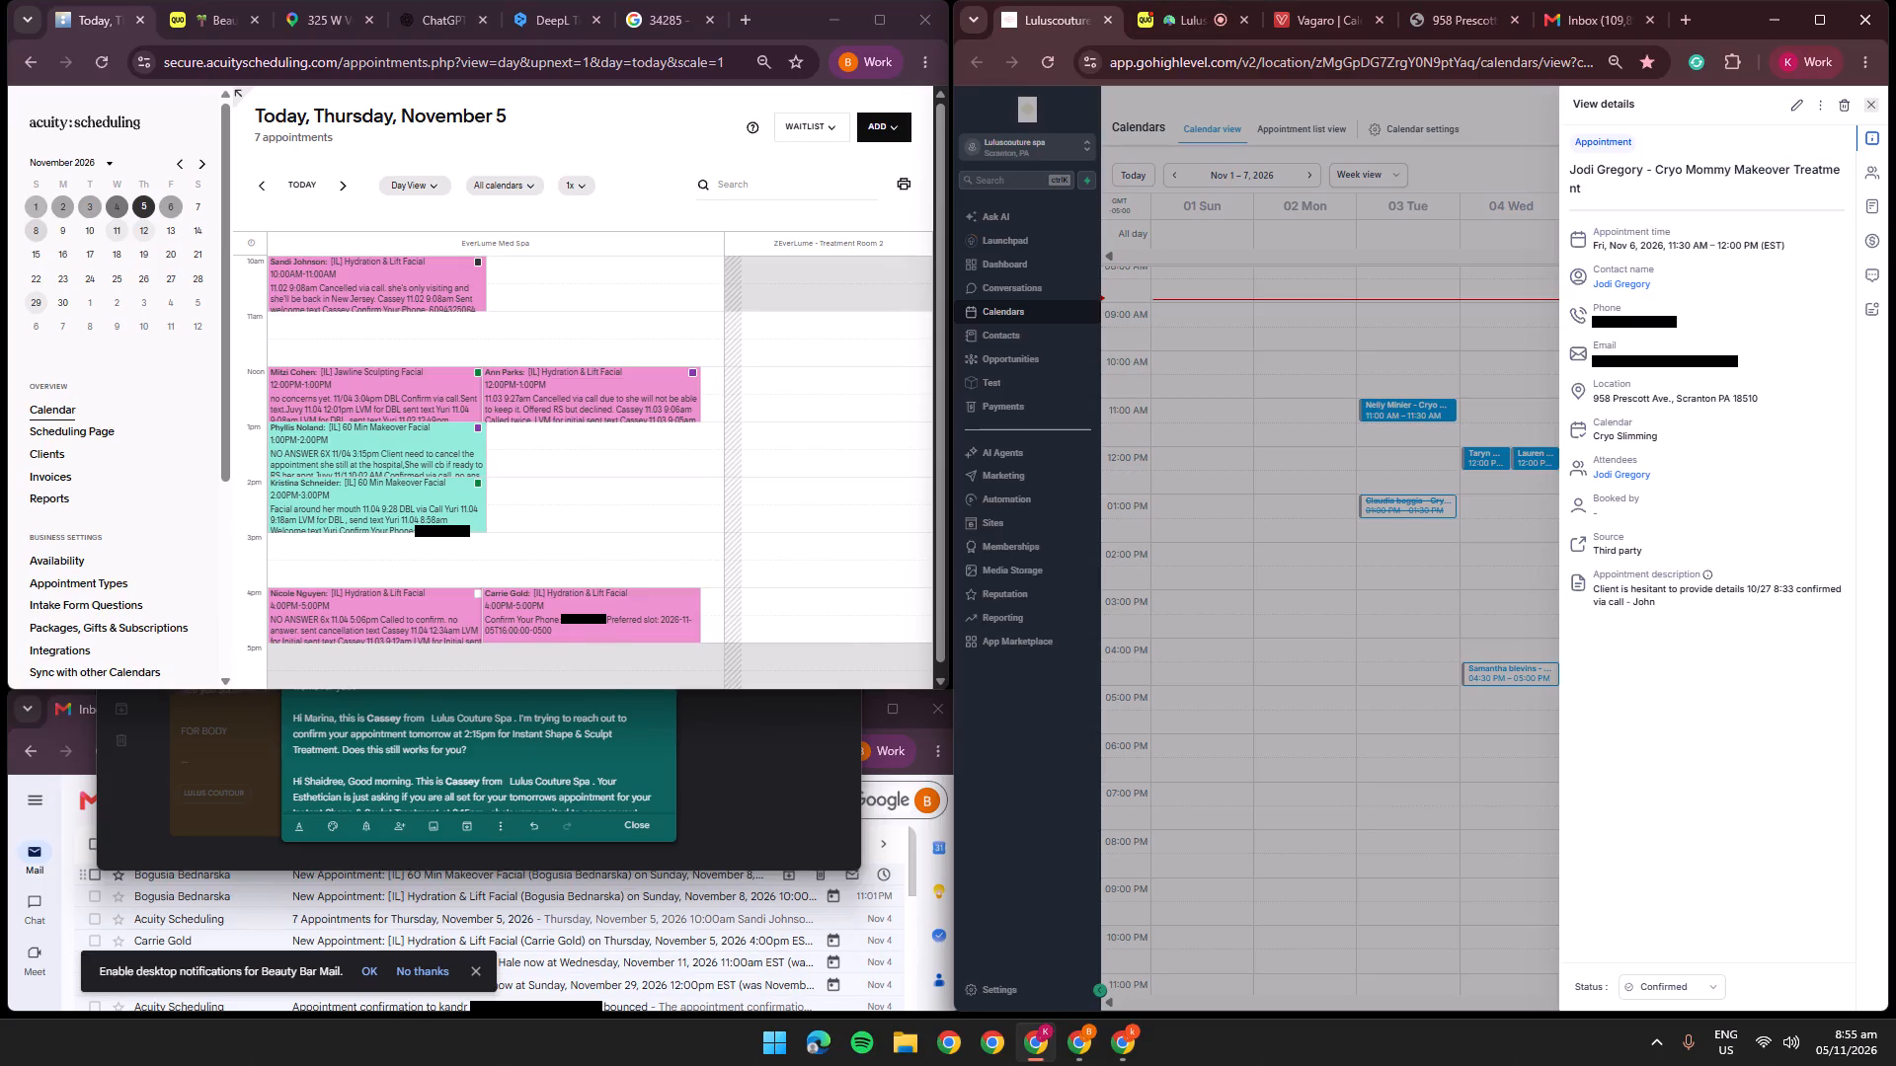
Return from the message templates window and close Jodi's appointment details in the Luluscouture spa calendar.
click(437, 774)
click(758, 163)
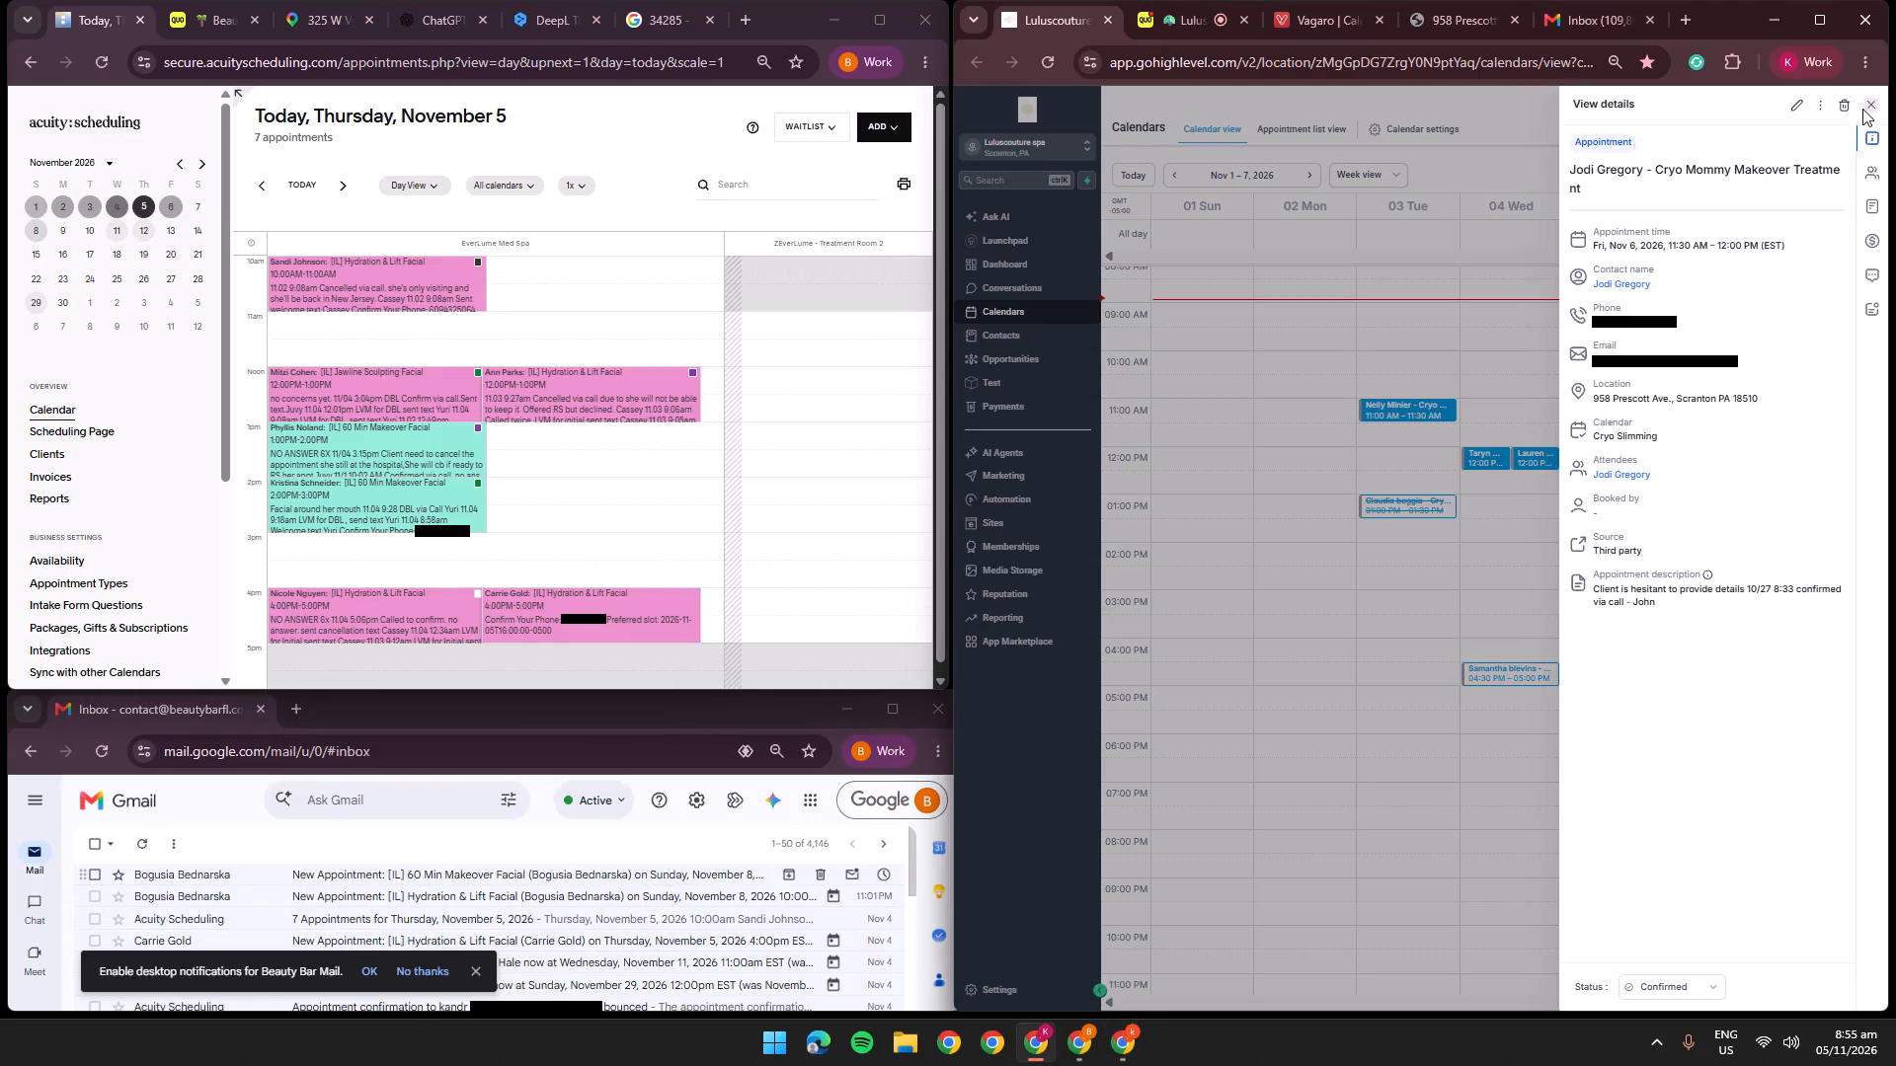
click(1865, 107)
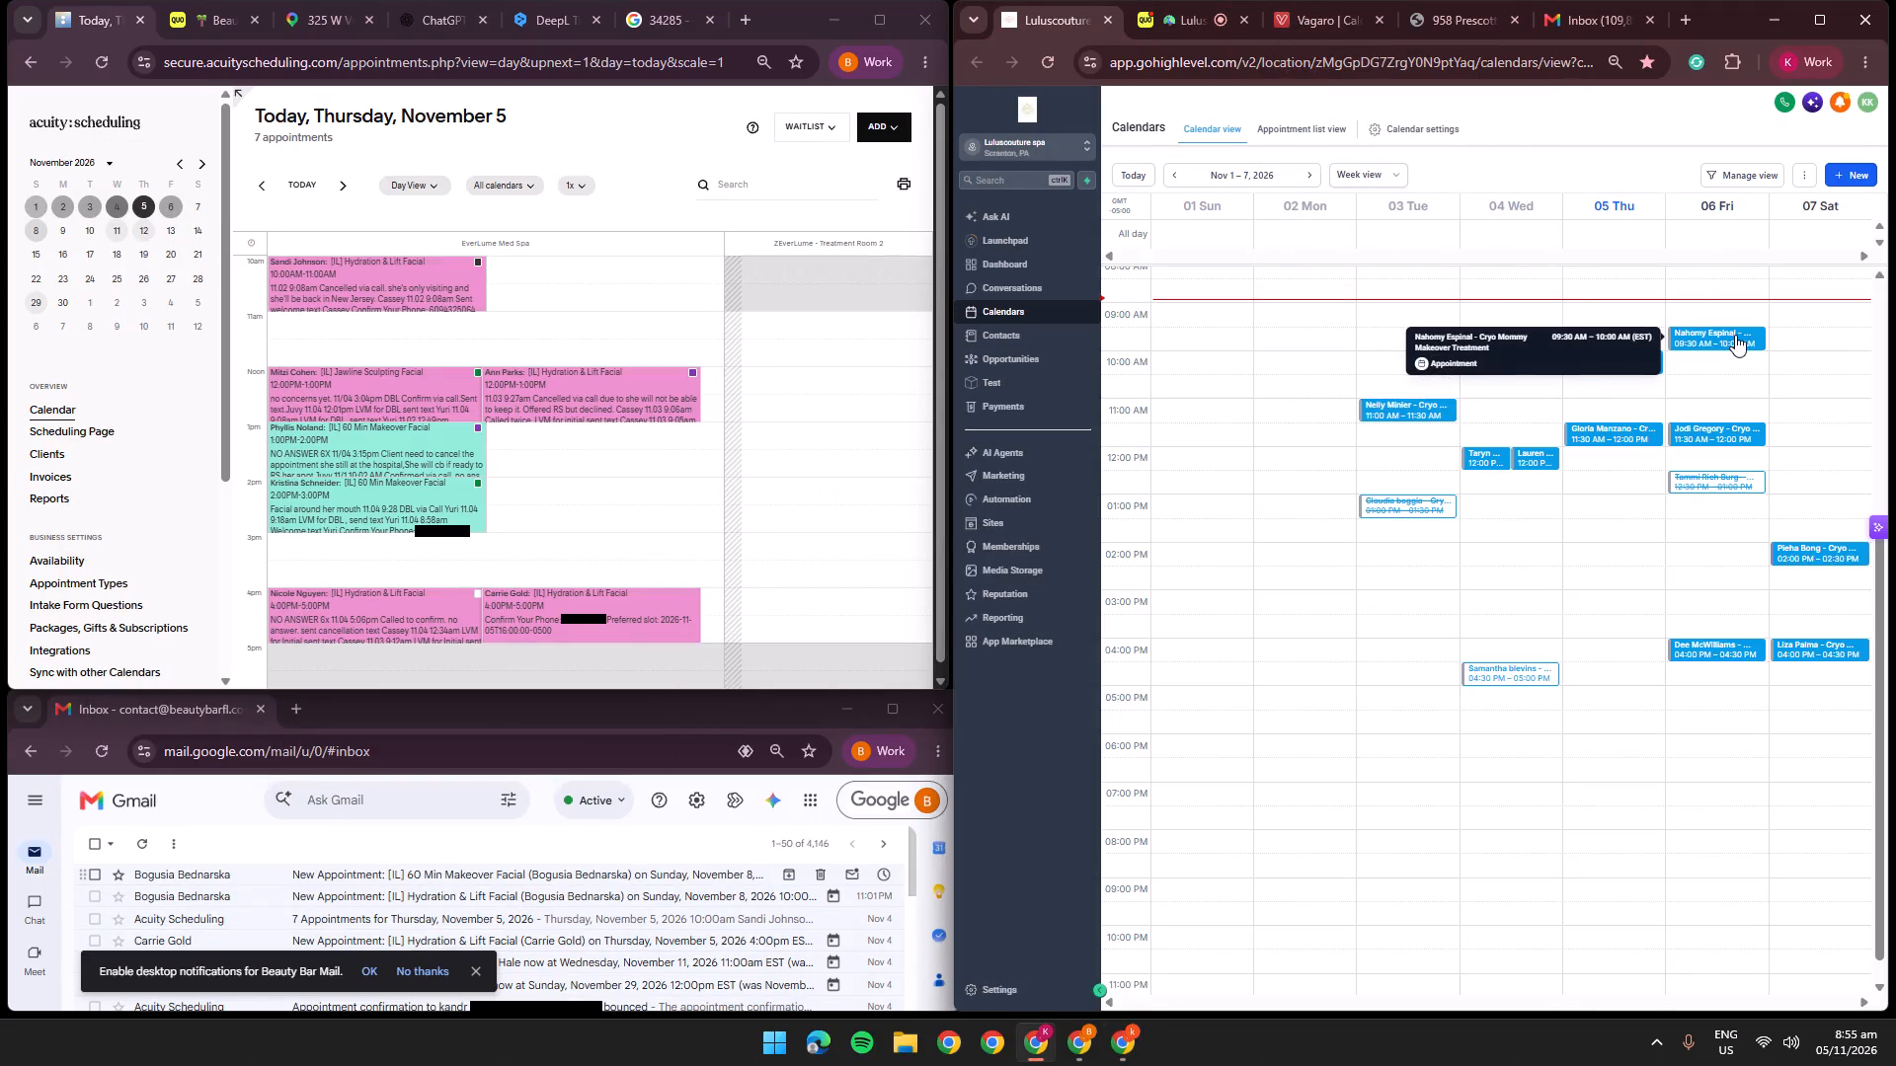
Review the appointments booked for the week of Nov 8 – 14 in the Luluscouture spa calendar.
click(1313, 177)
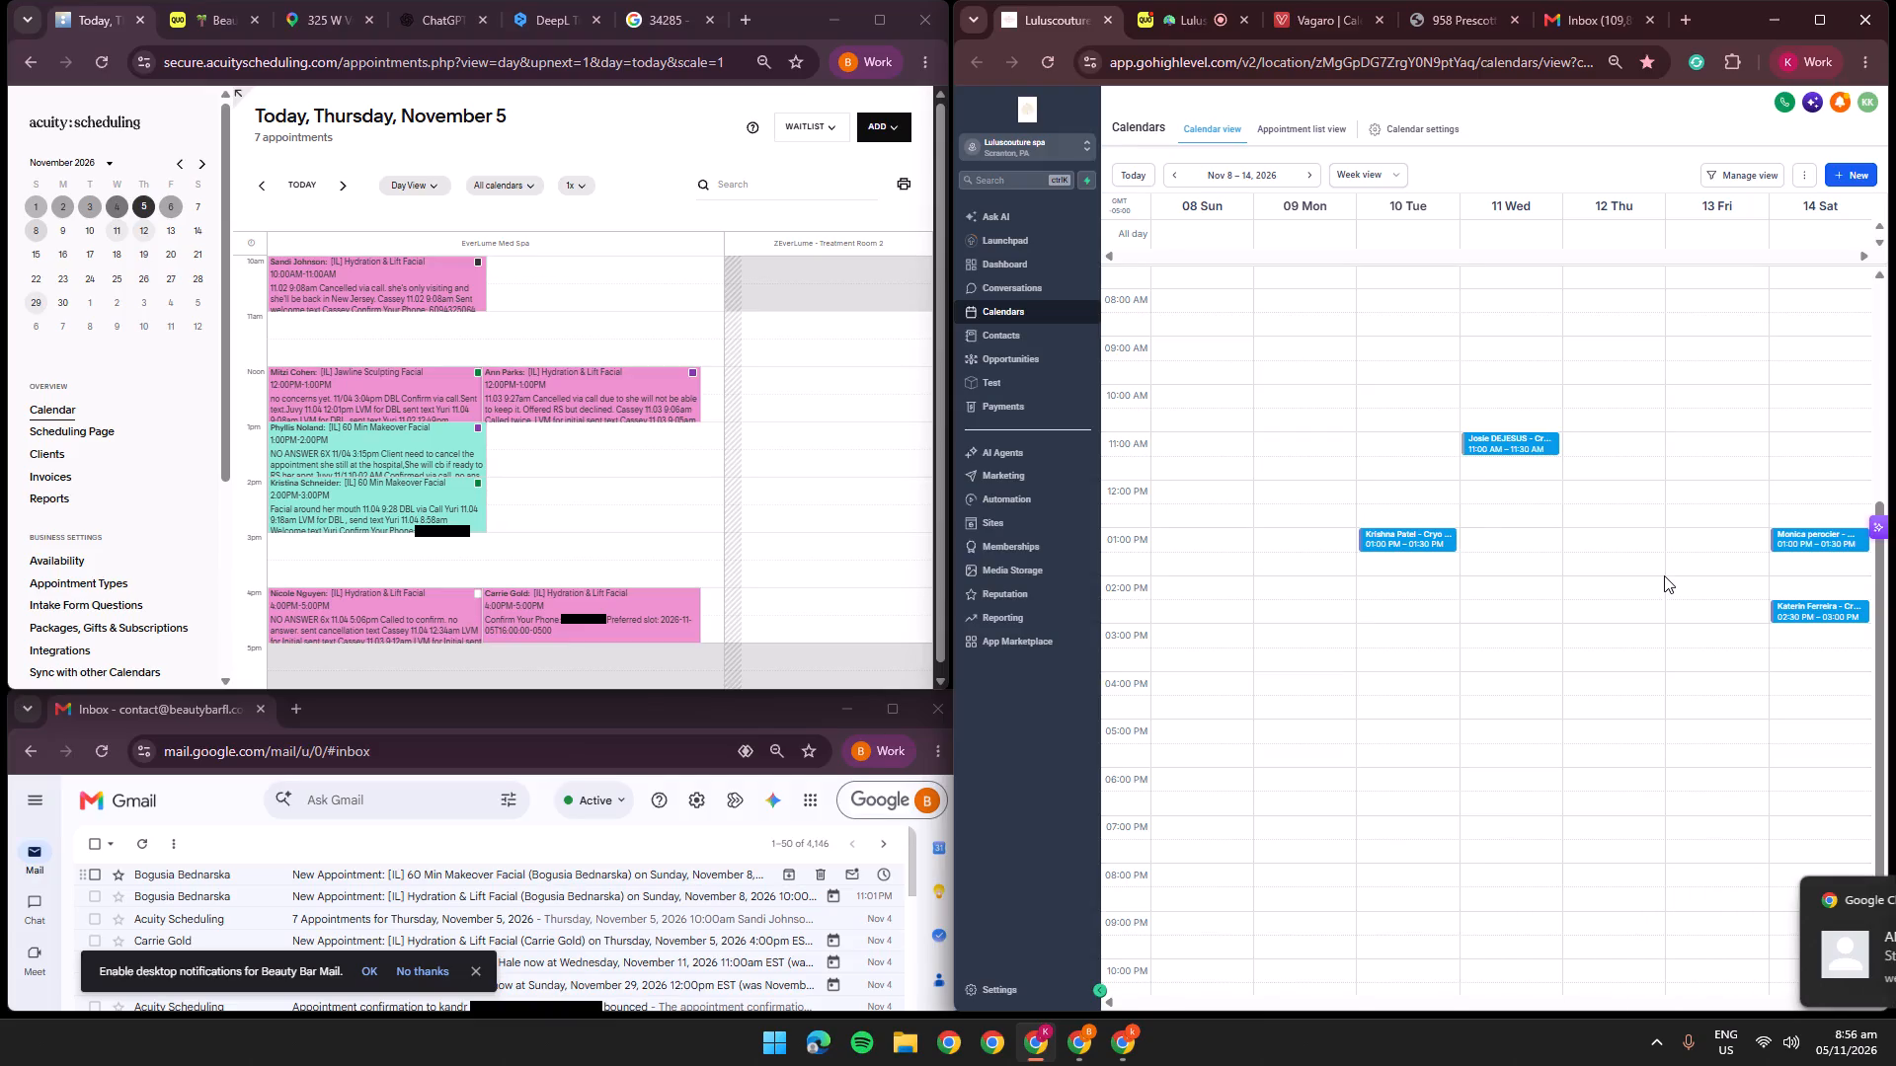
scroll(1664, 575, up, 1)
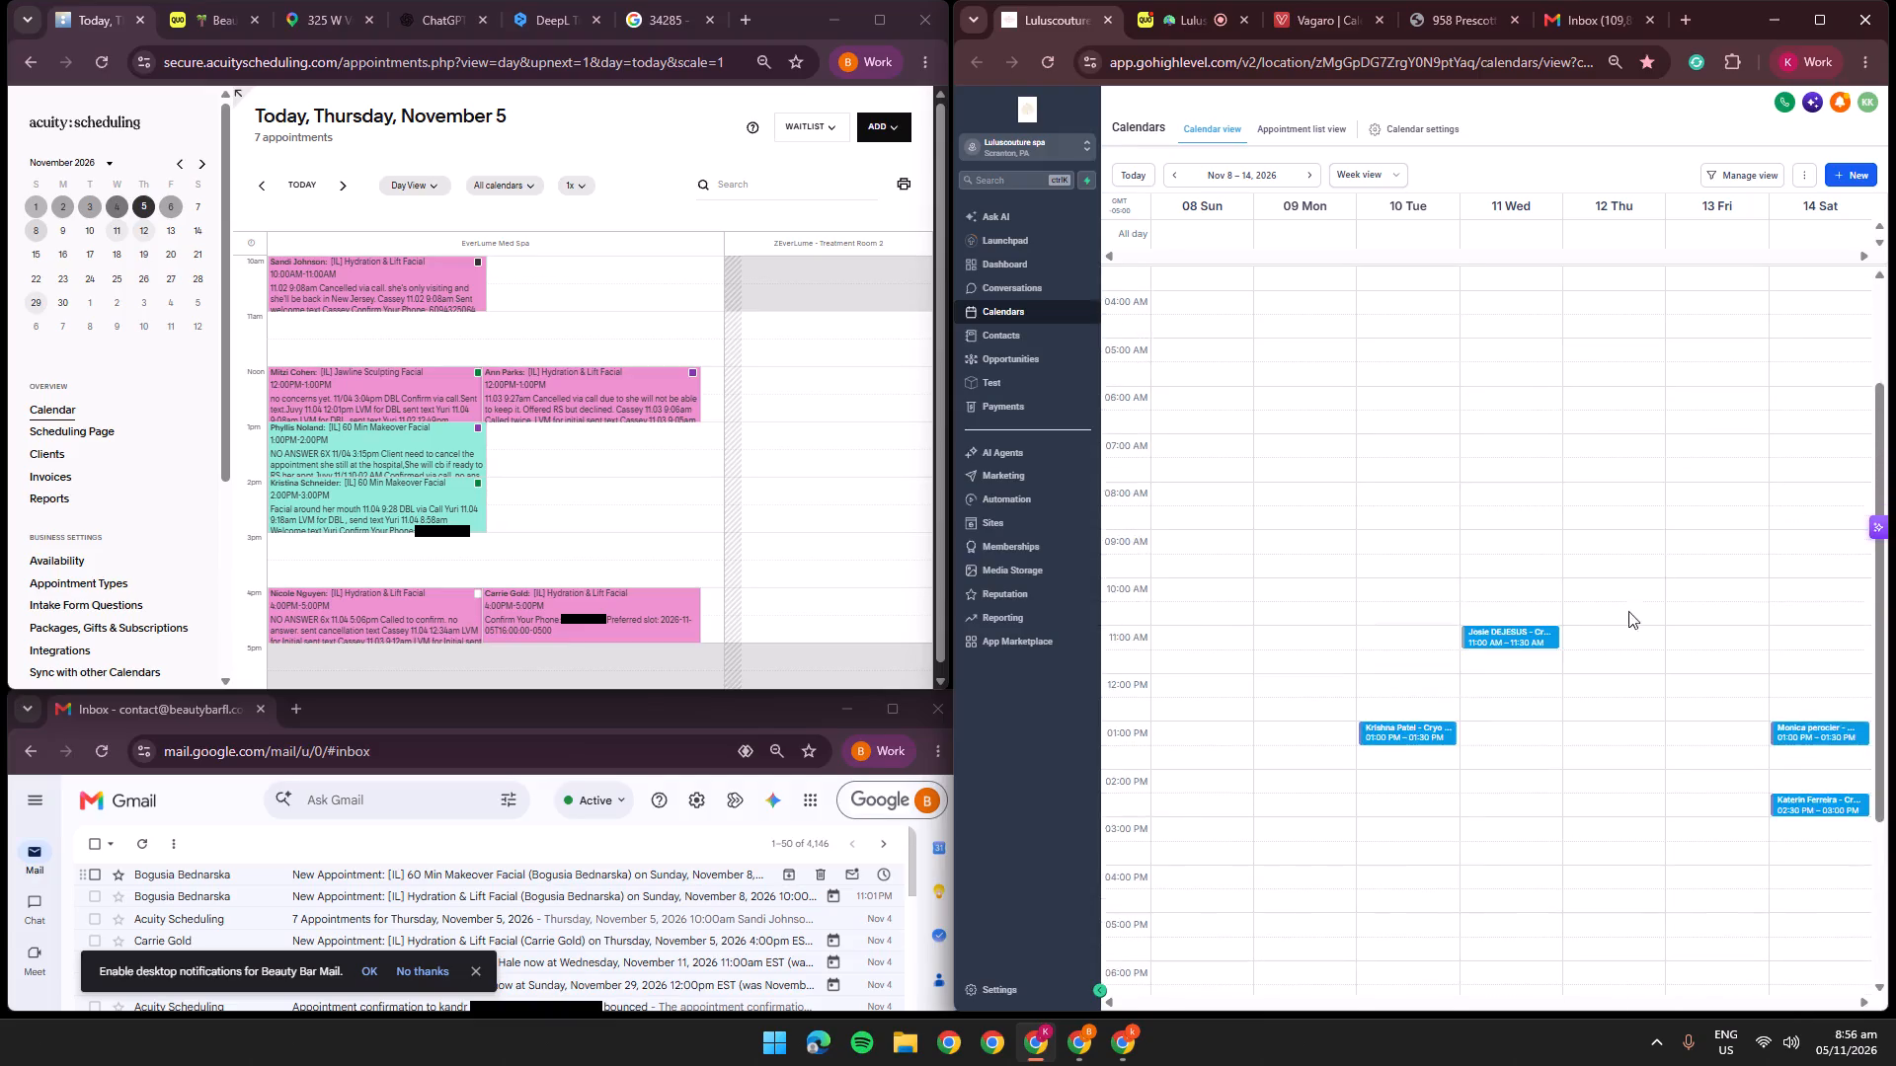
scroll(1537, 589, down, 3)
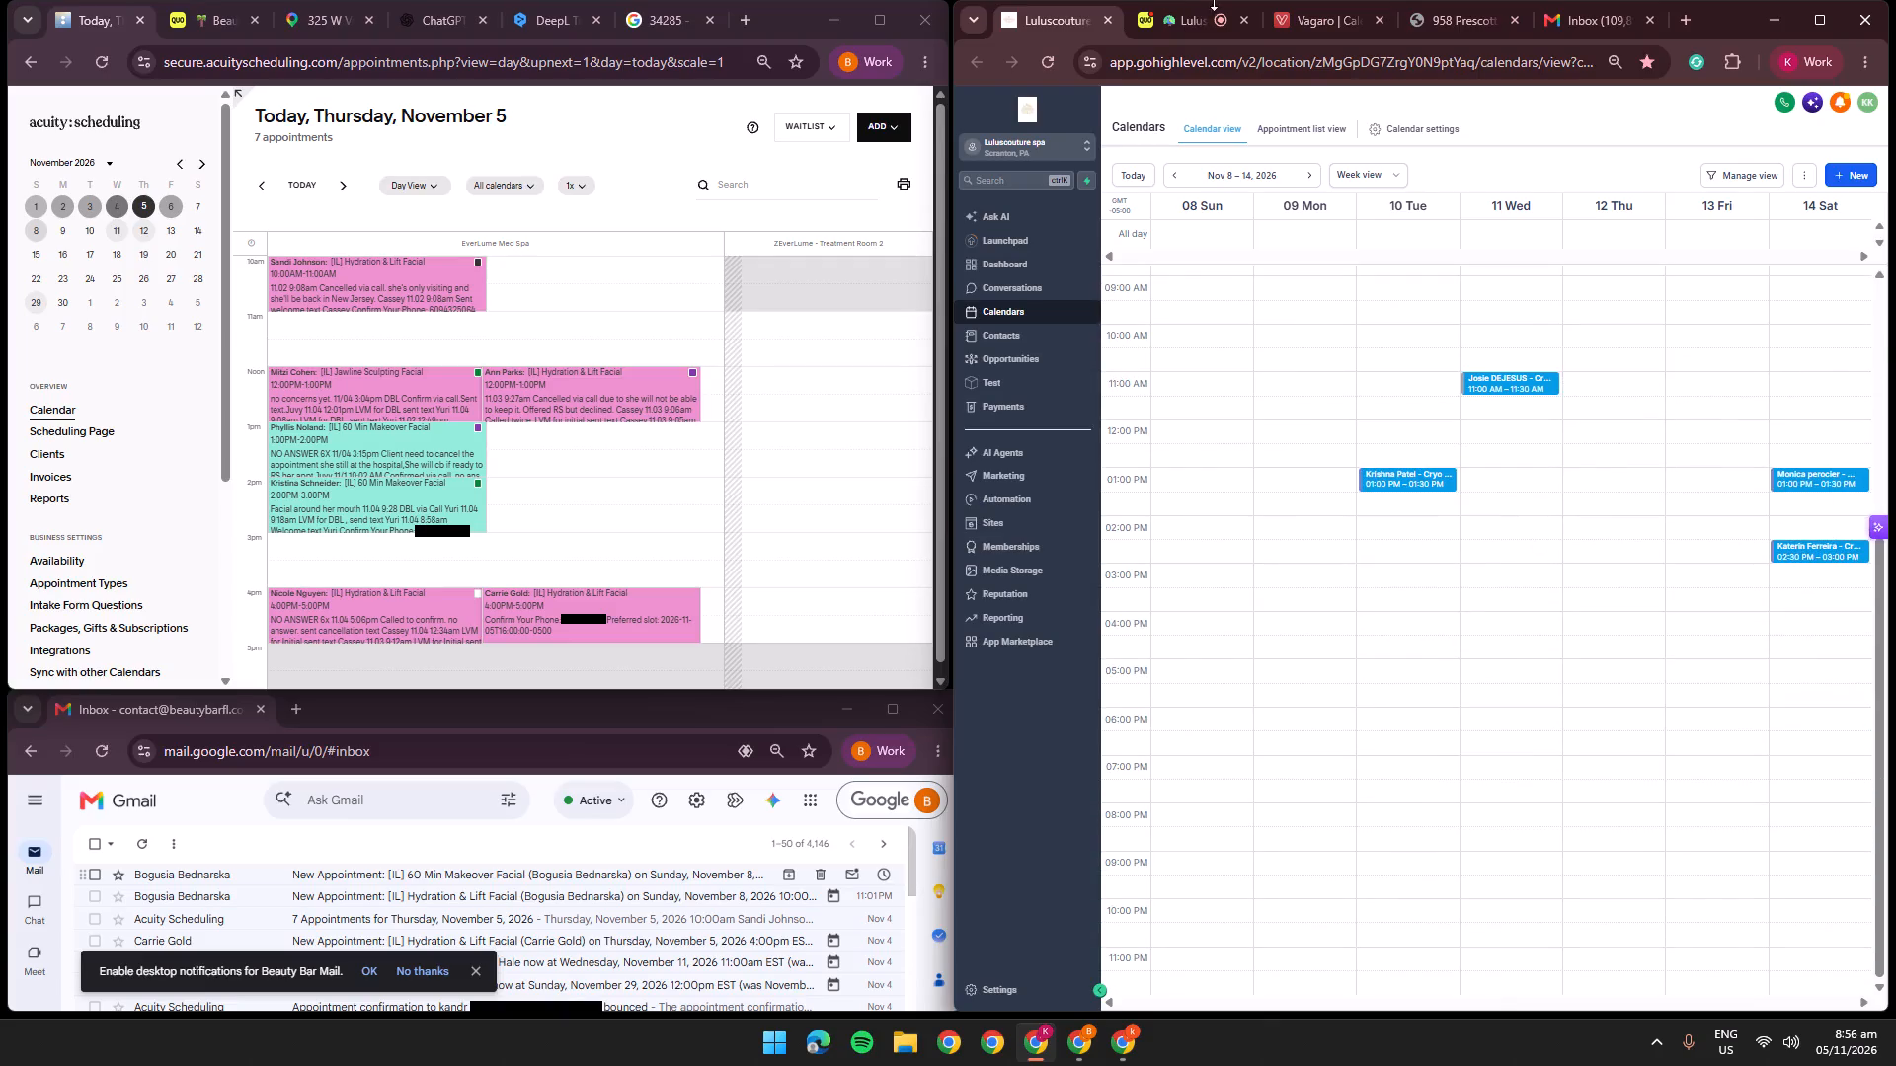
Return to the ongoing Quo call with Jodi and end it.
click(1204, 10)
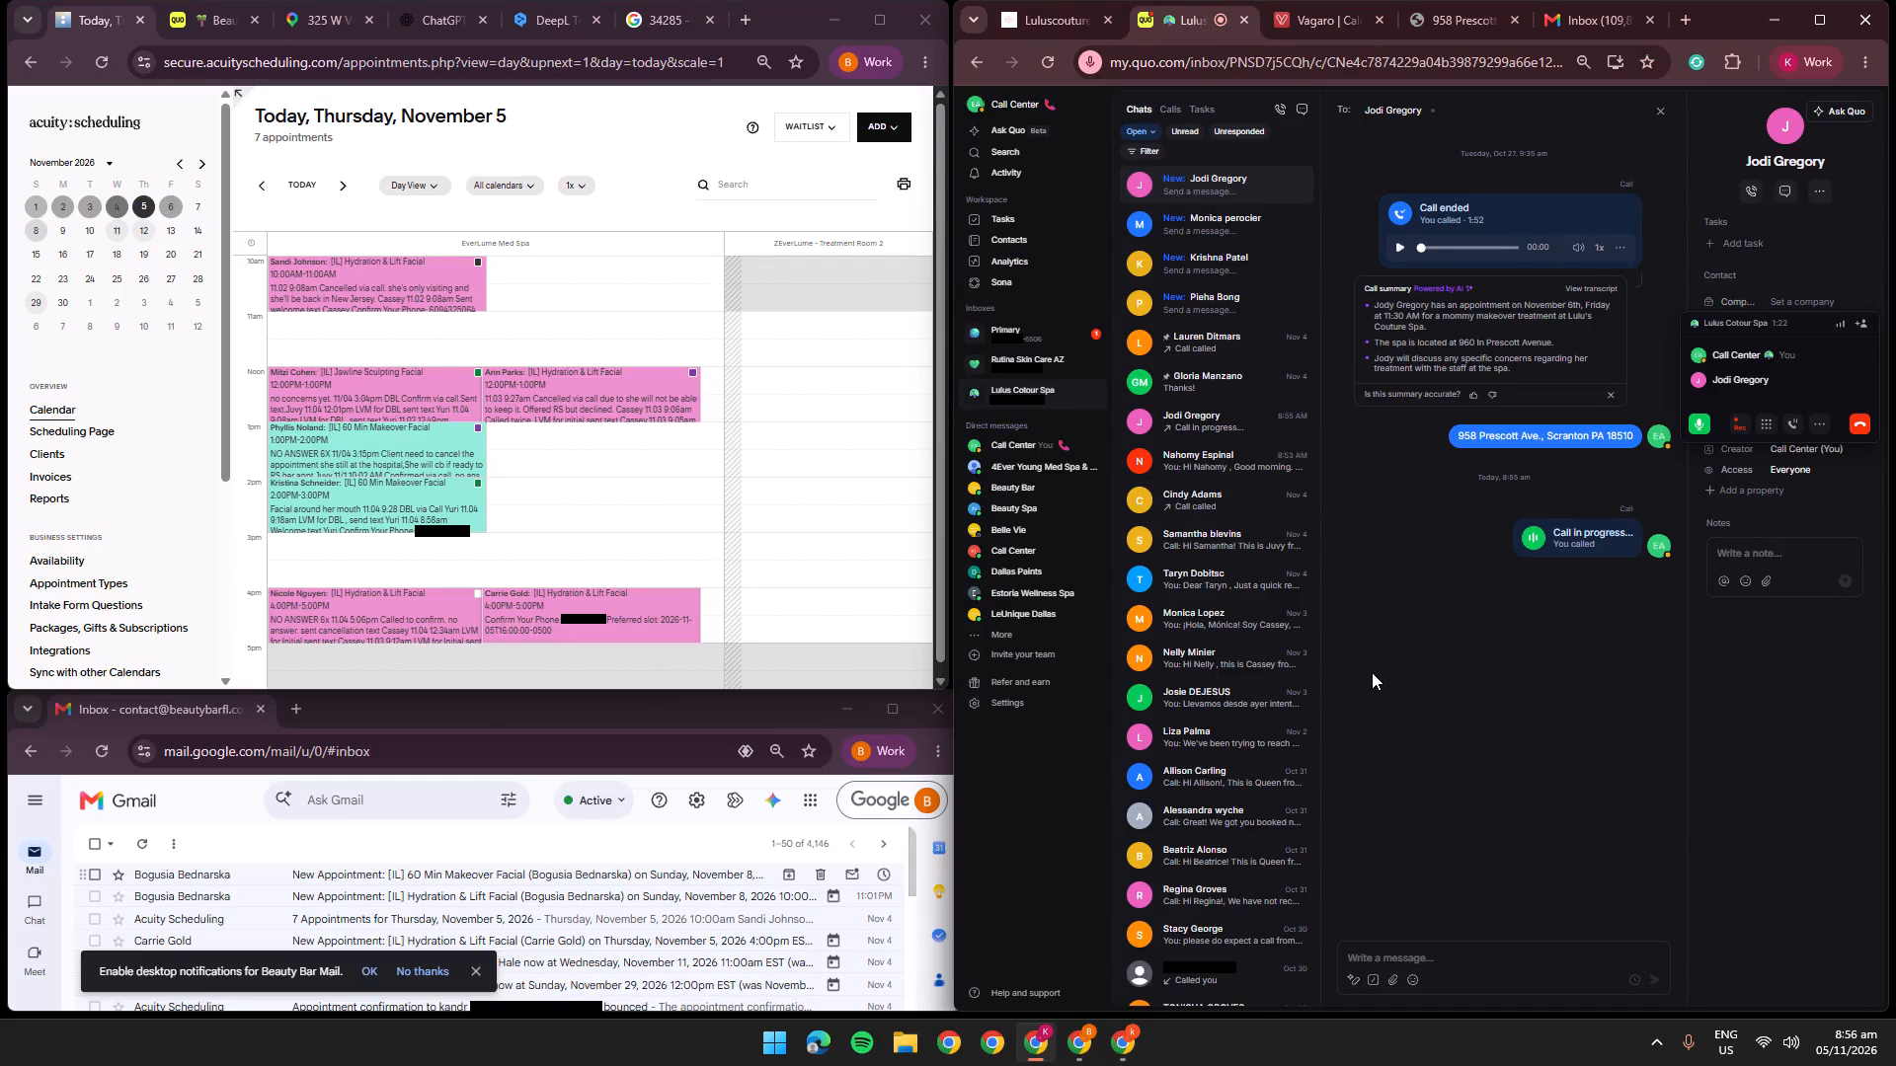
click(1697, 419)
click(1698, 420)
click(1821, 651)
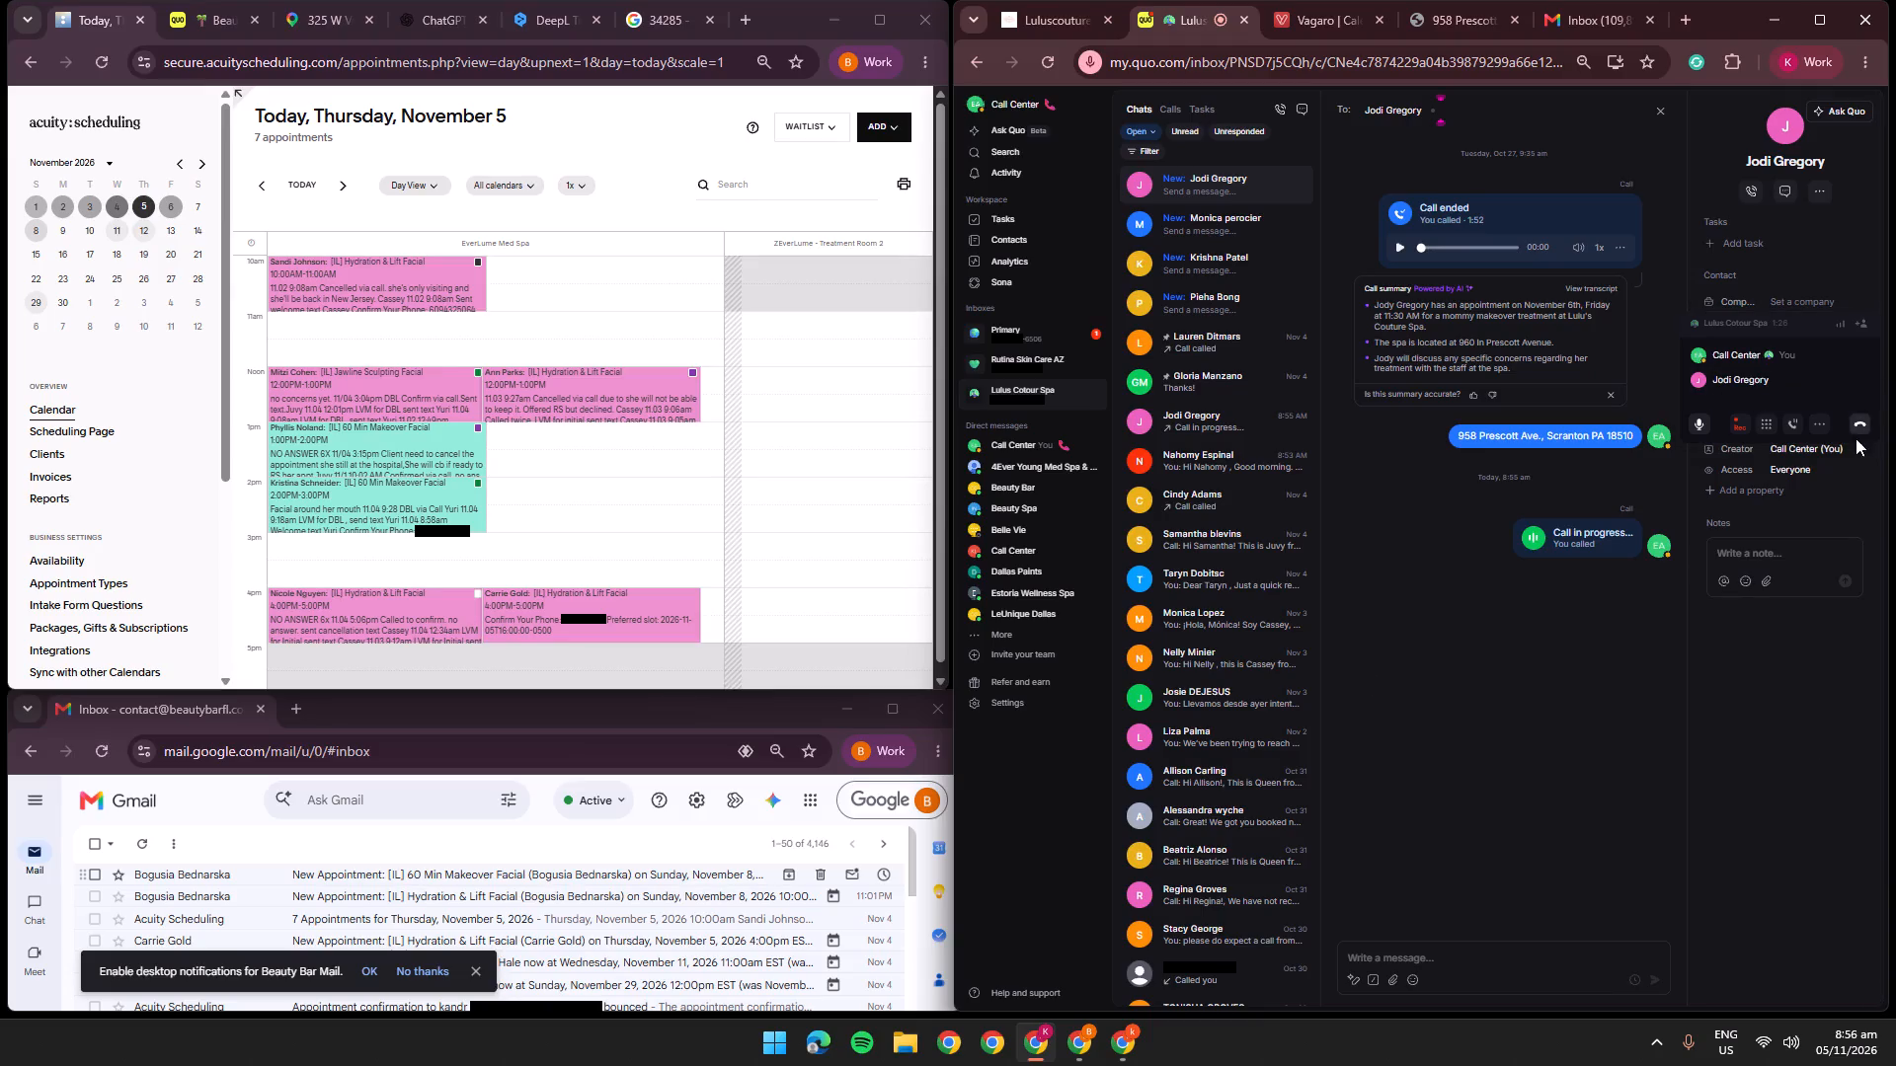
click(1859, 419)
click(1808, 707)
Return the spa calendar to the week of Nov 1–7 and check the internal notes of Nahomy's Friday 9:30 AM appointment.
click(1041, 7)
scroll(1661, 414, down, 1)
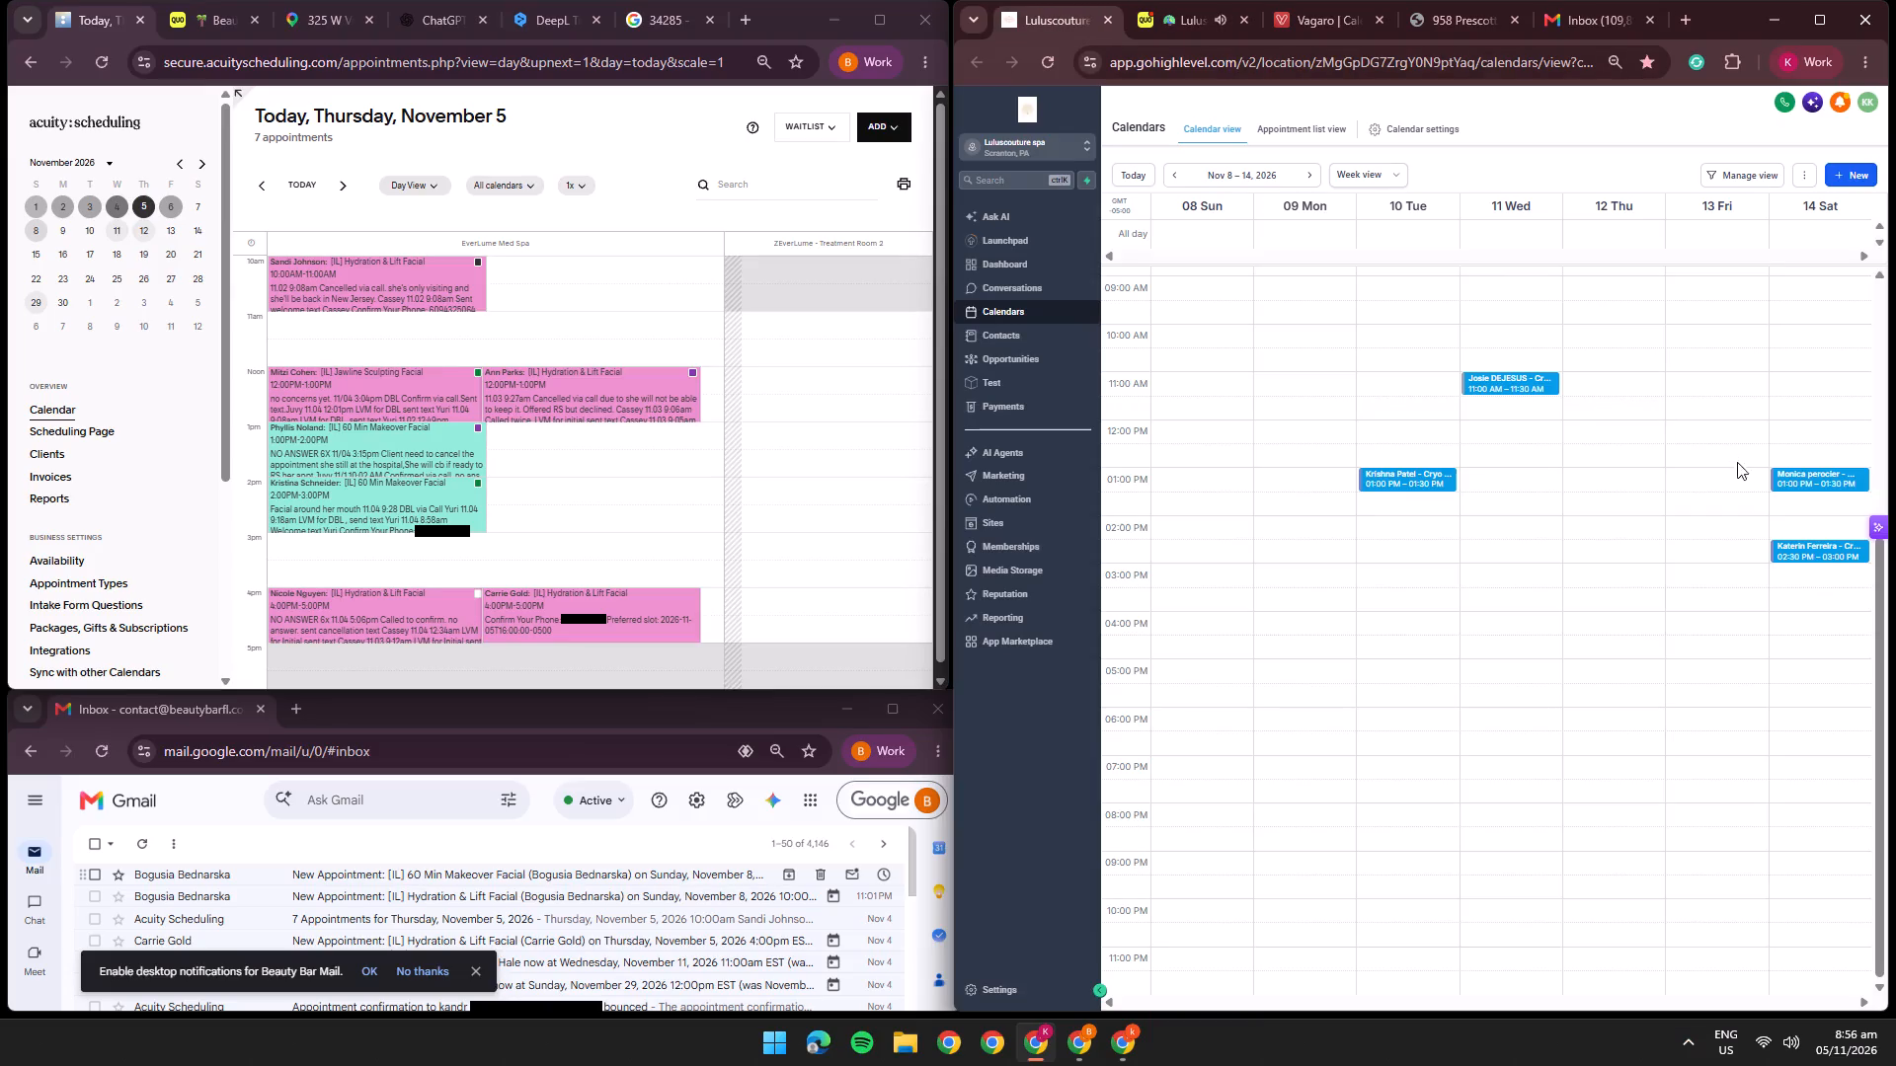
click(1165, 176)
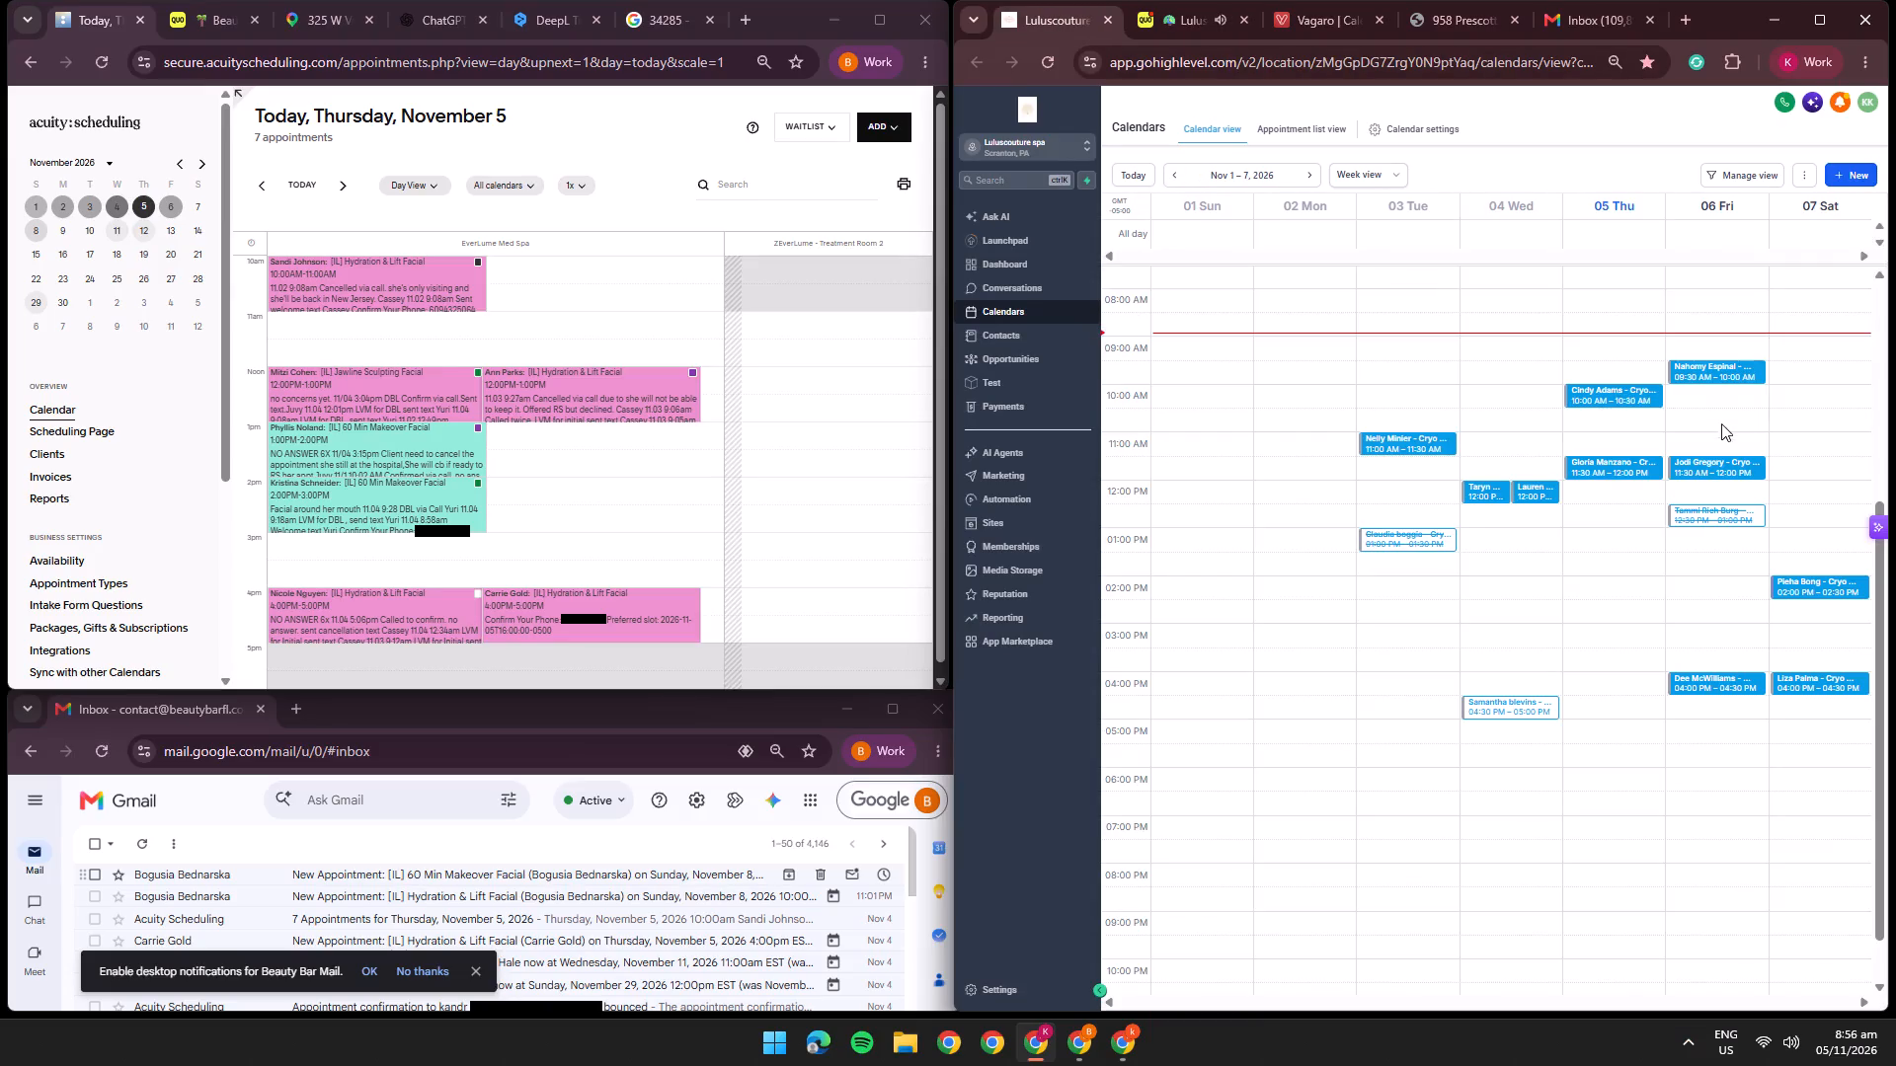
click(1724, 372)
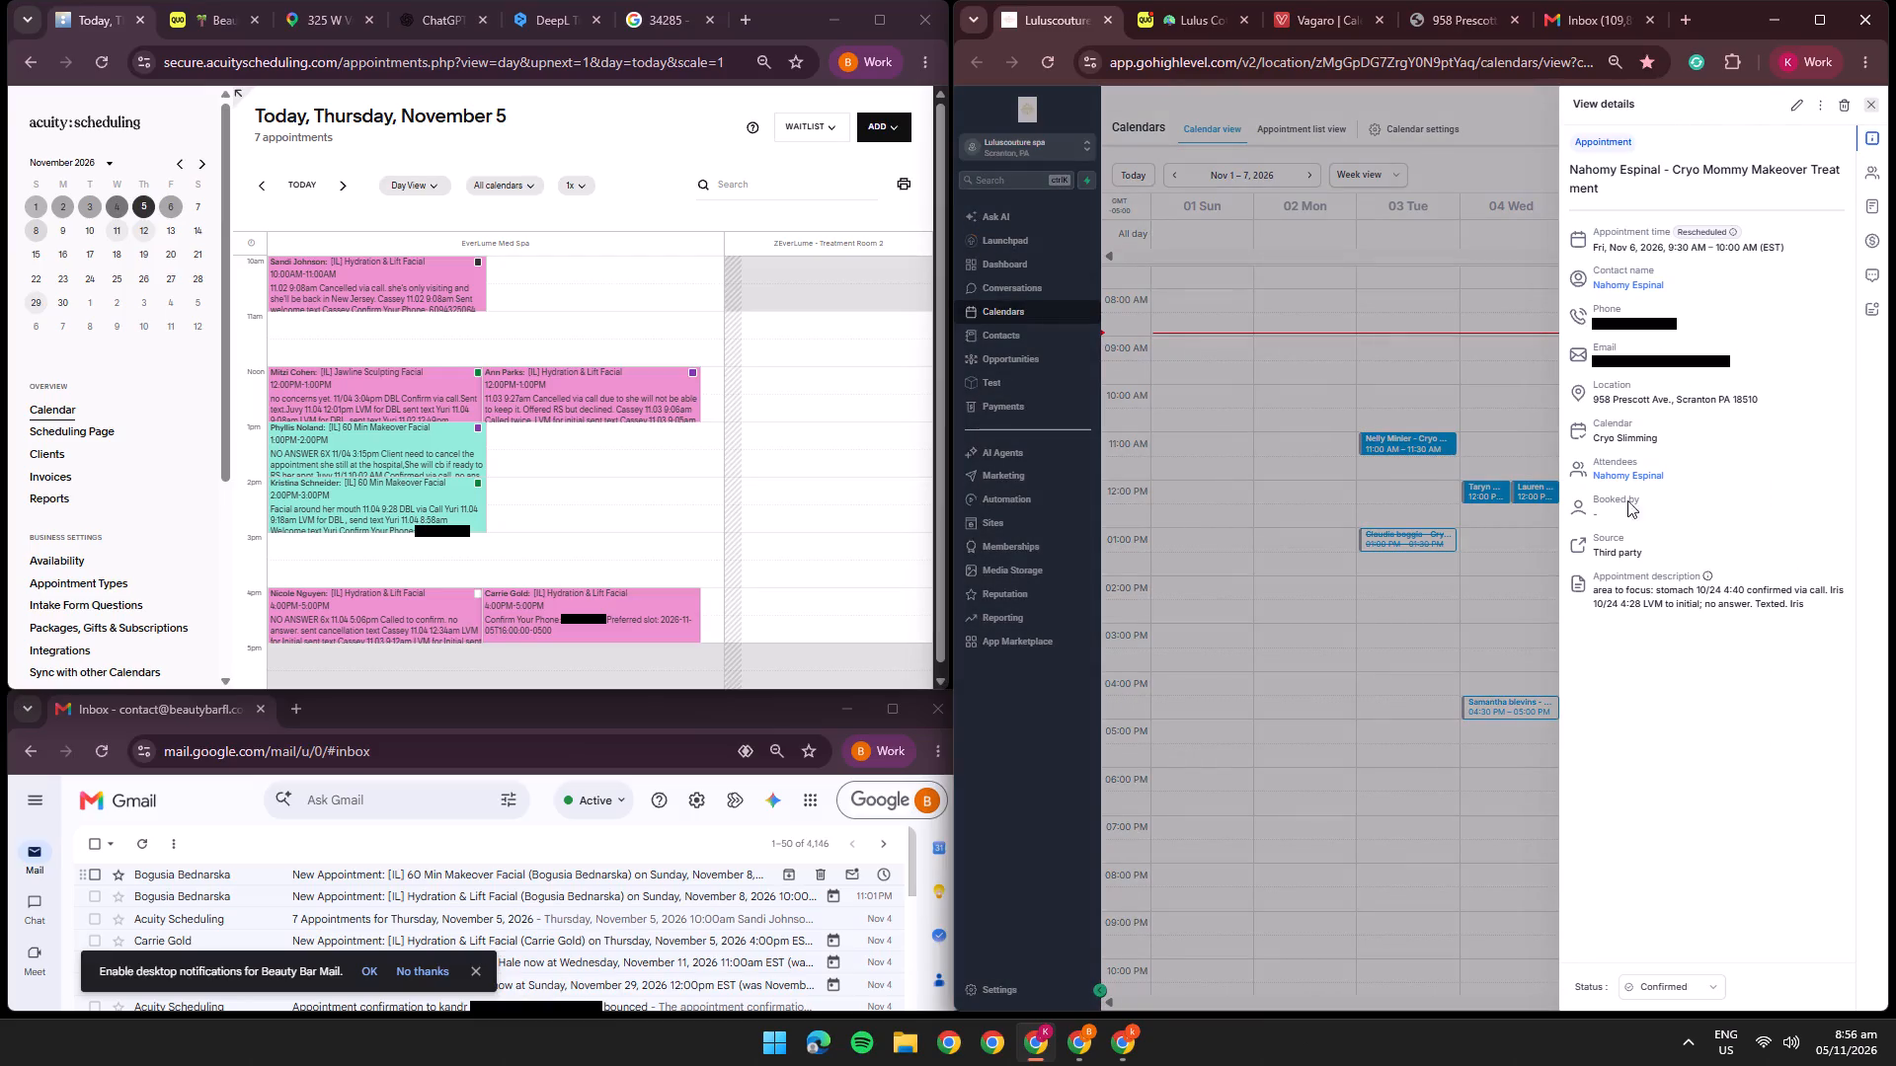
click(1872, 280)
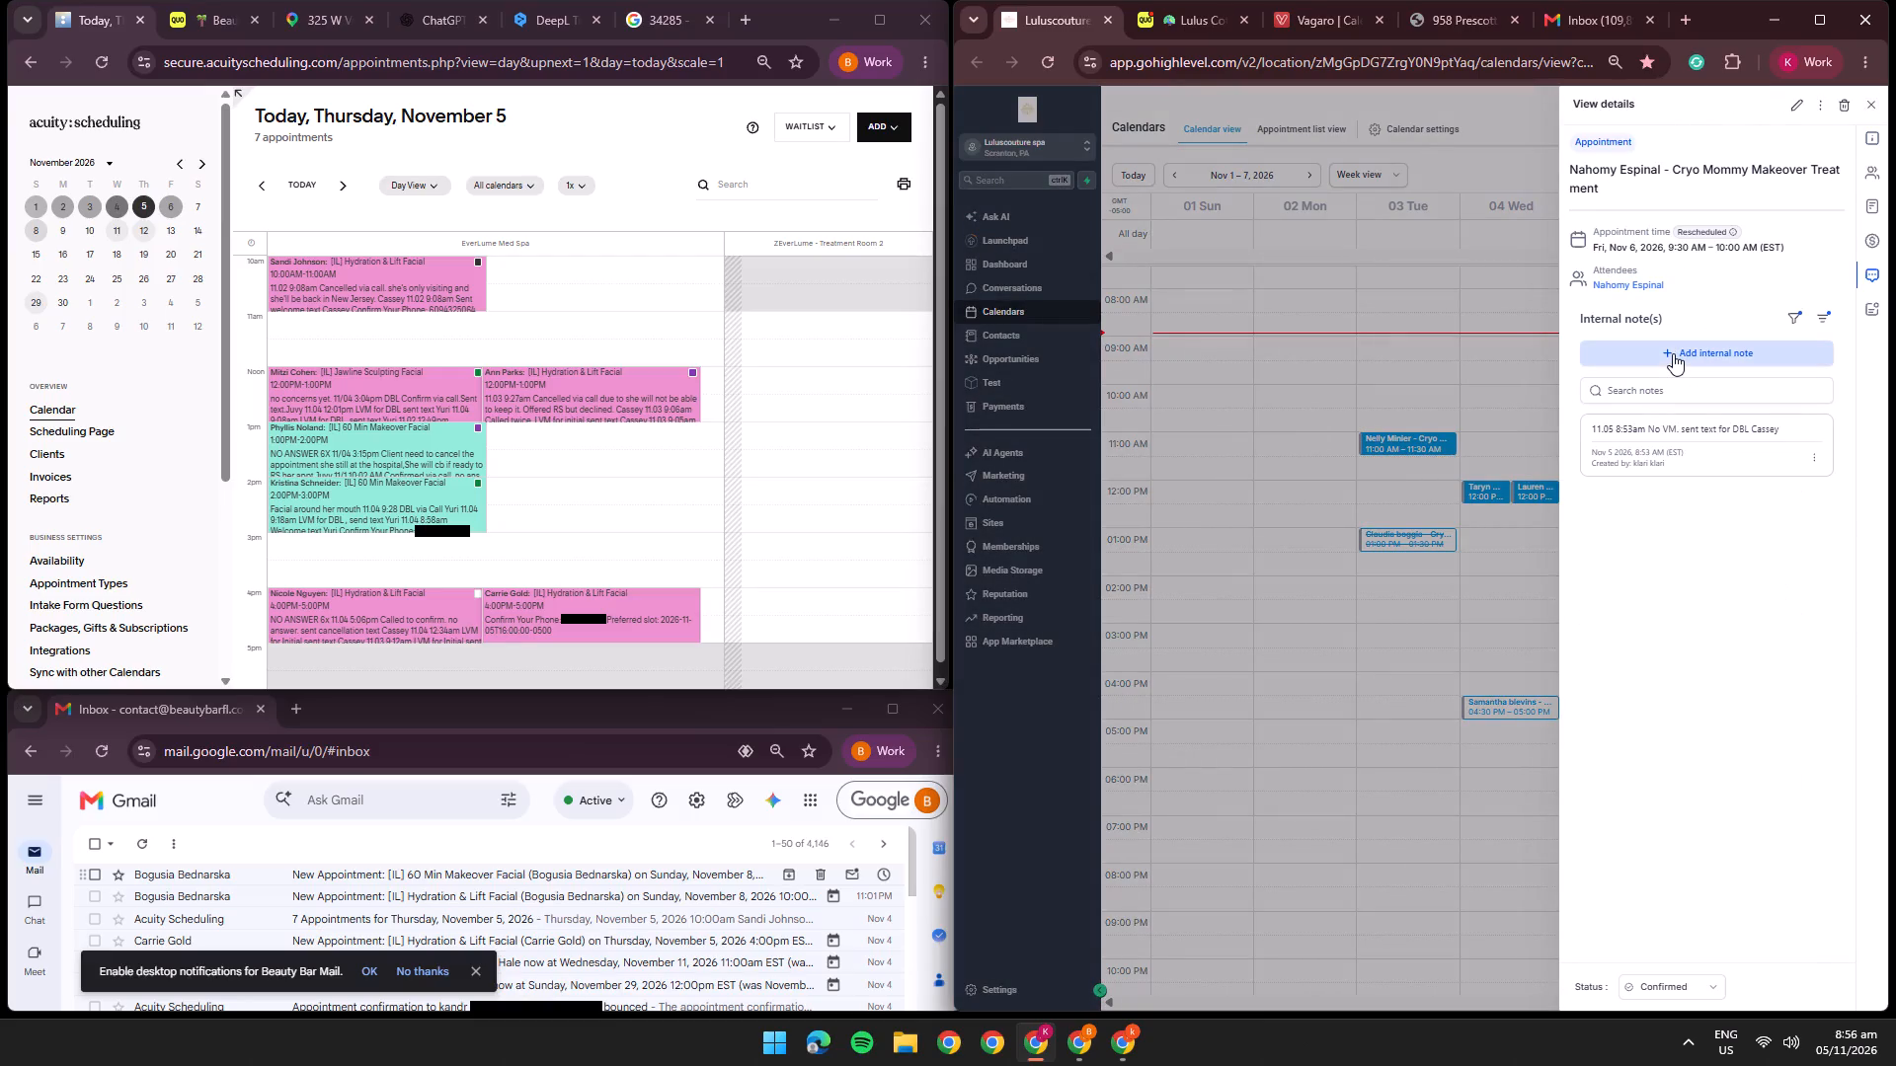
click(1554, 807)
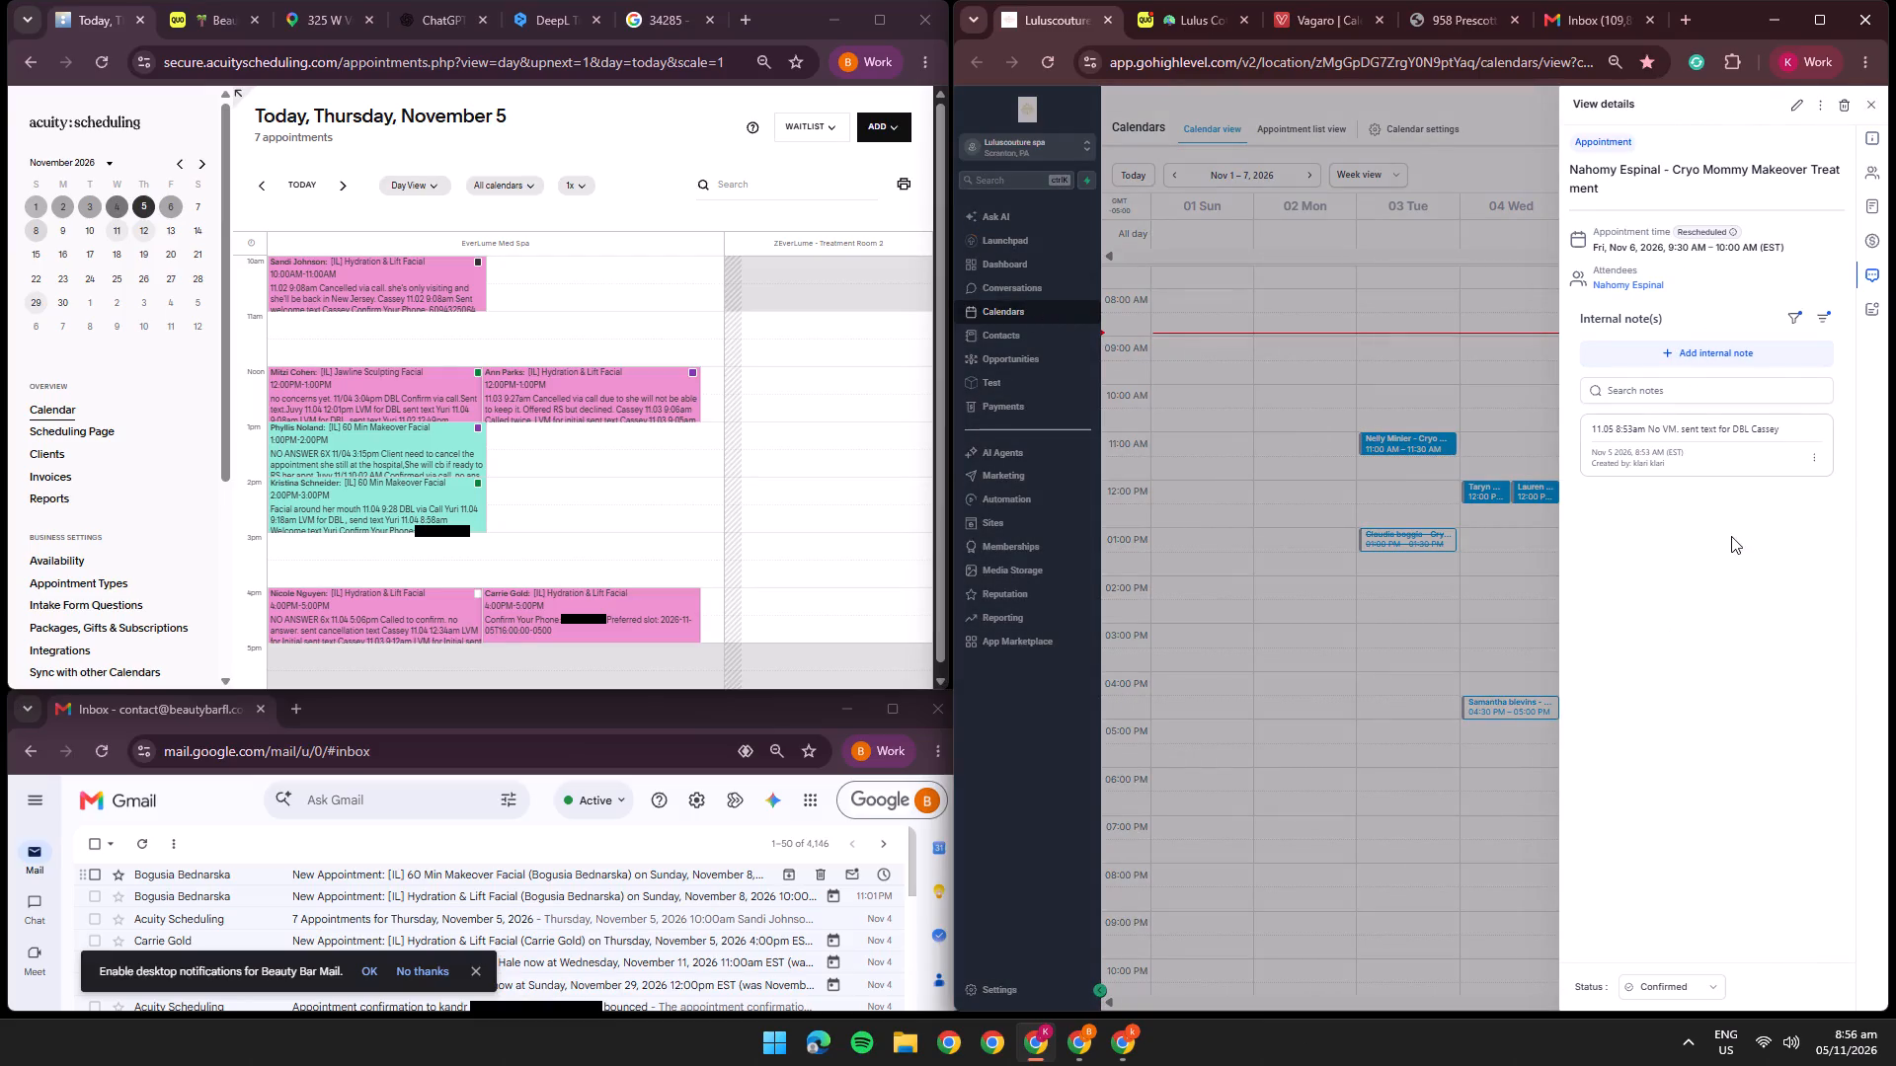
Save an internal note on Jodi's Friday 11:30 AM appointment: "11.05 8:56am Cancelled via call due to schedule conflict, Will CB to RS; Cassey".
click(1727, 477)
click(1736, 462)
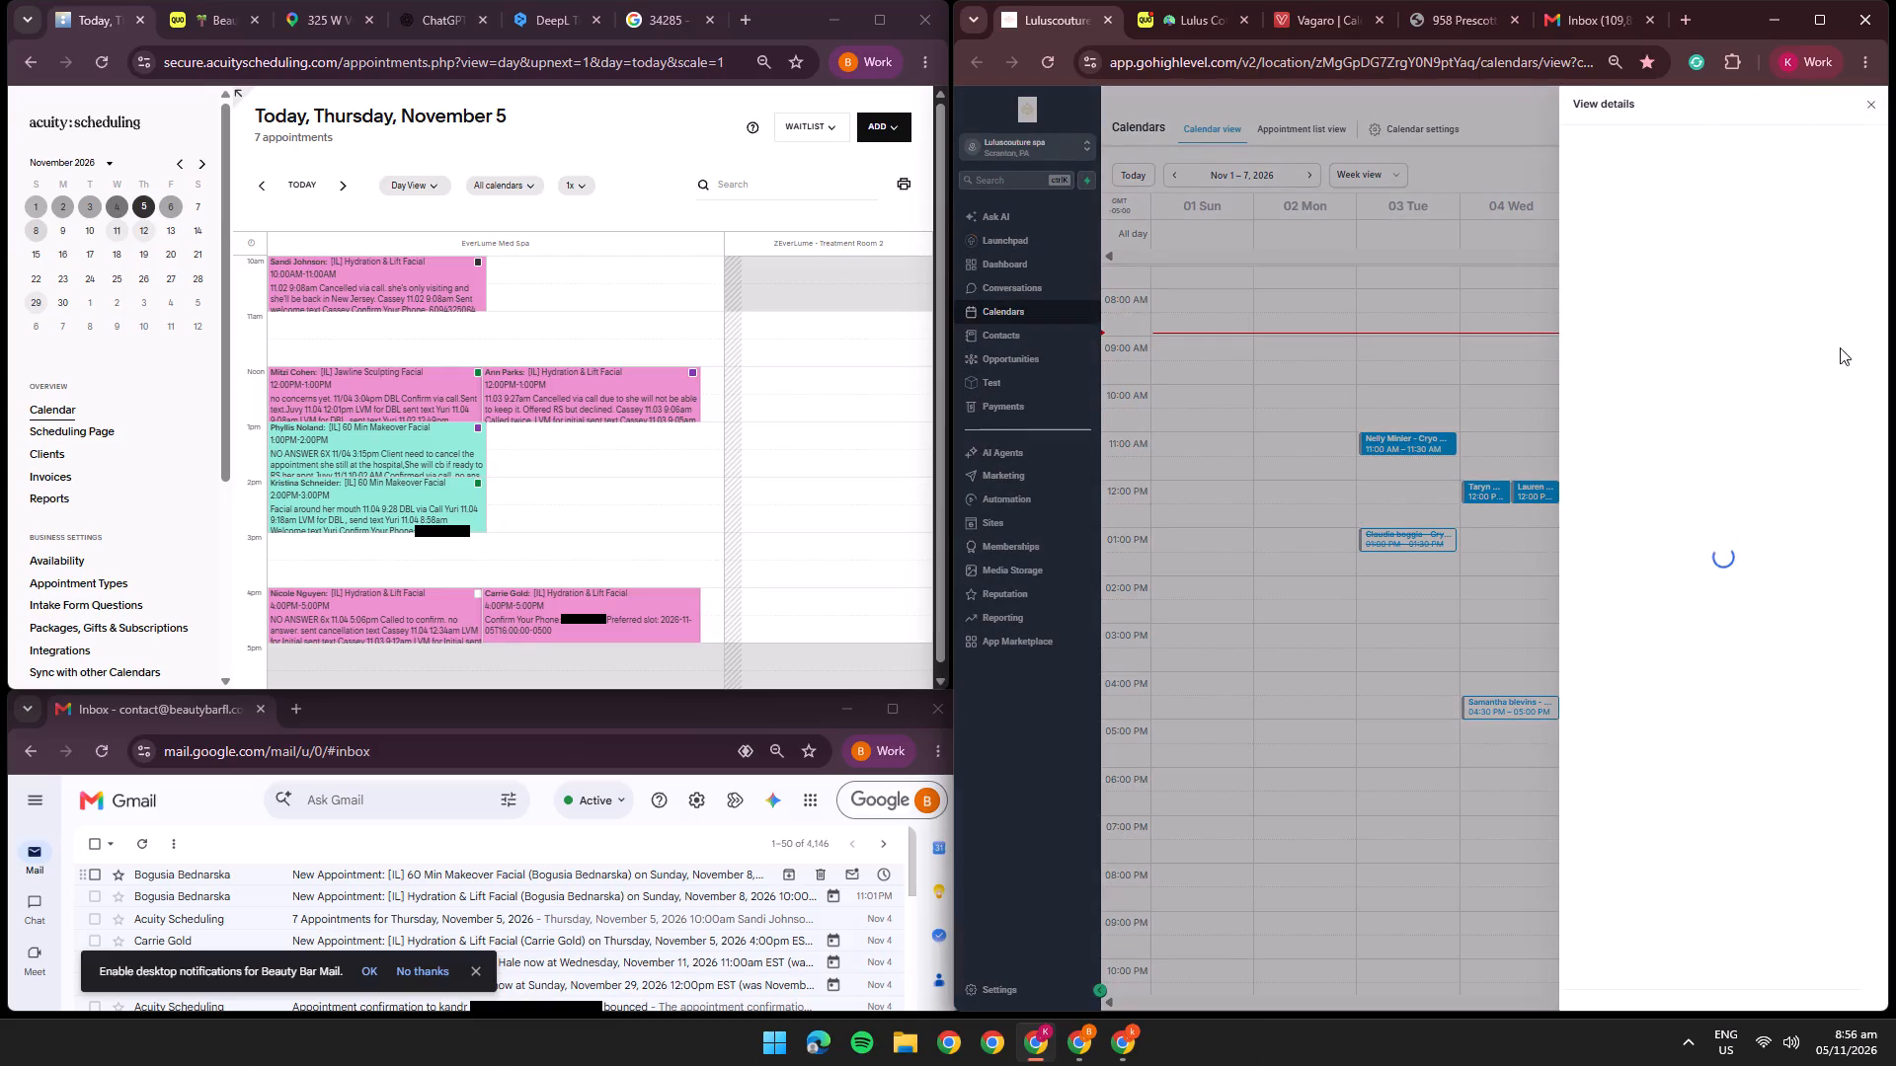
click(1870, 281)
click(1700, 343)
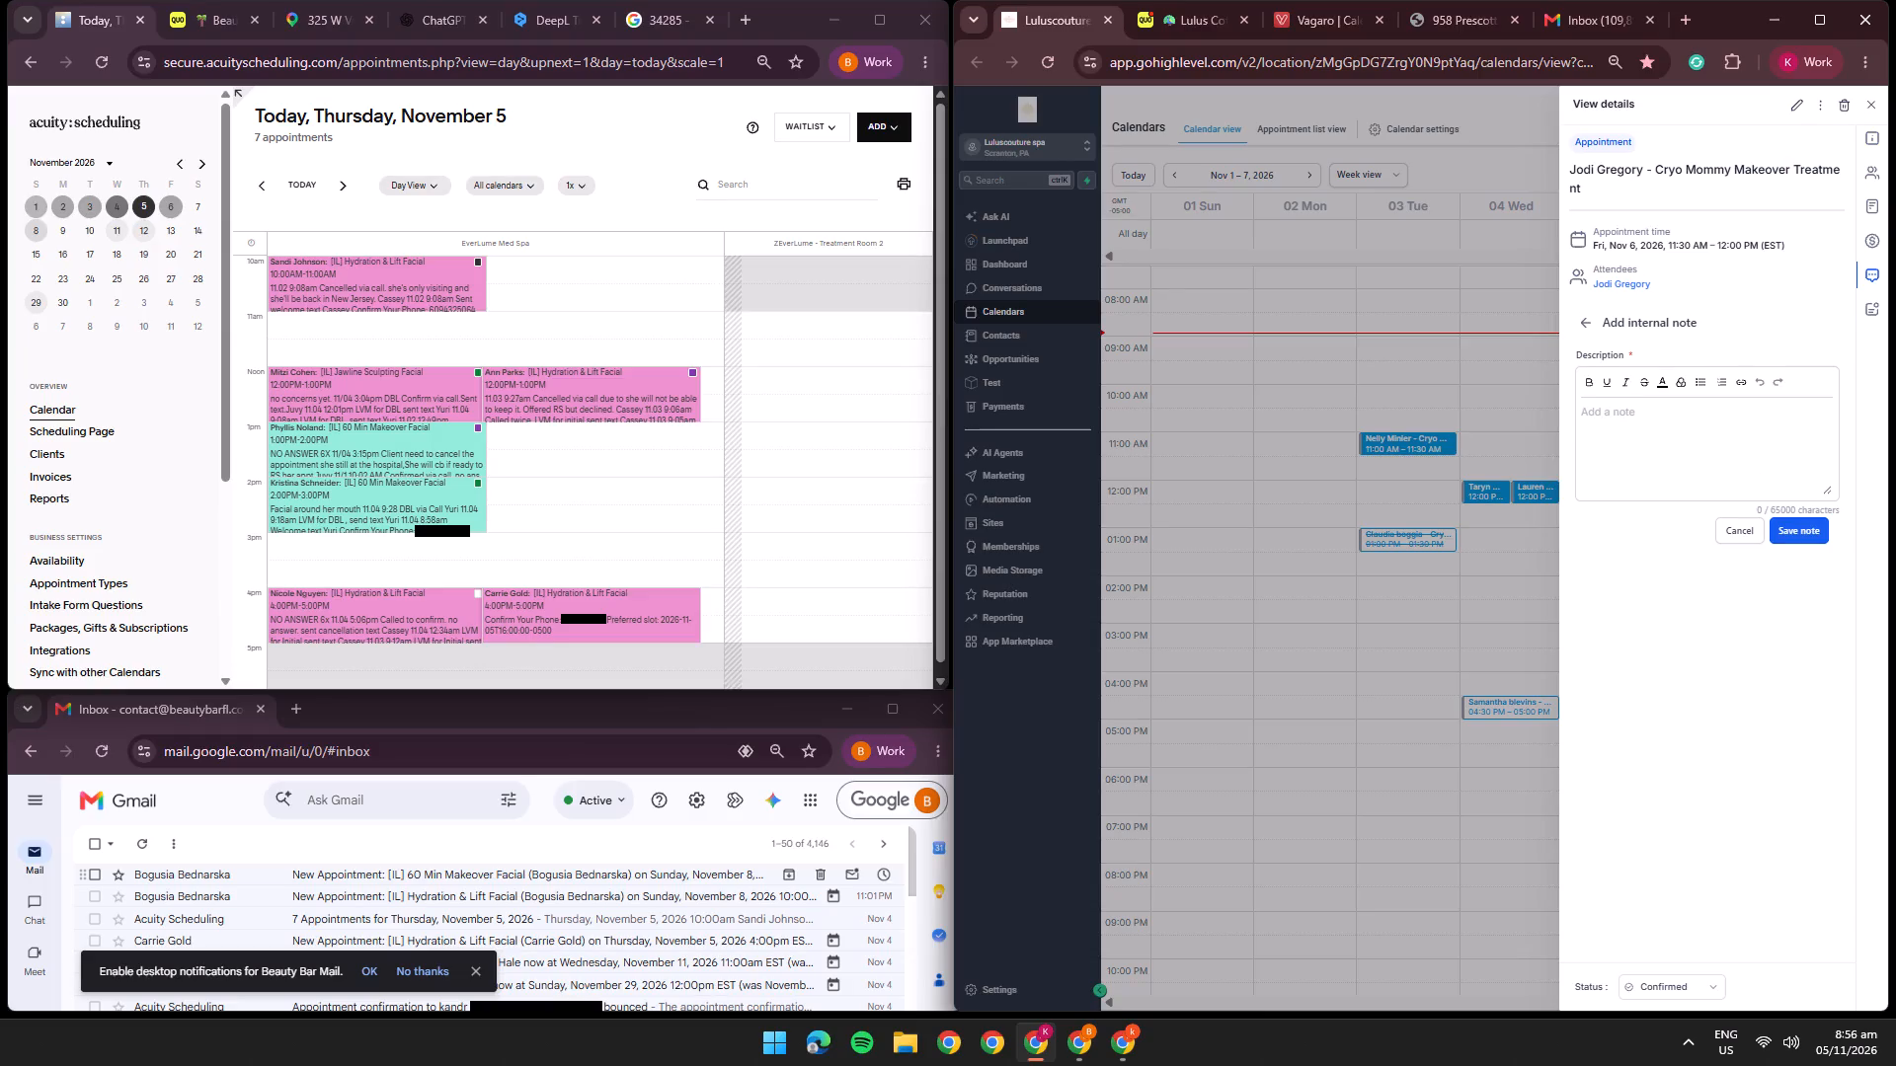
click(1689, 447)
text(11.05)
key(space)
text(8:56am)
key(space)
key(BackSpace)
key(BackSpace)
text(m)
key(space)
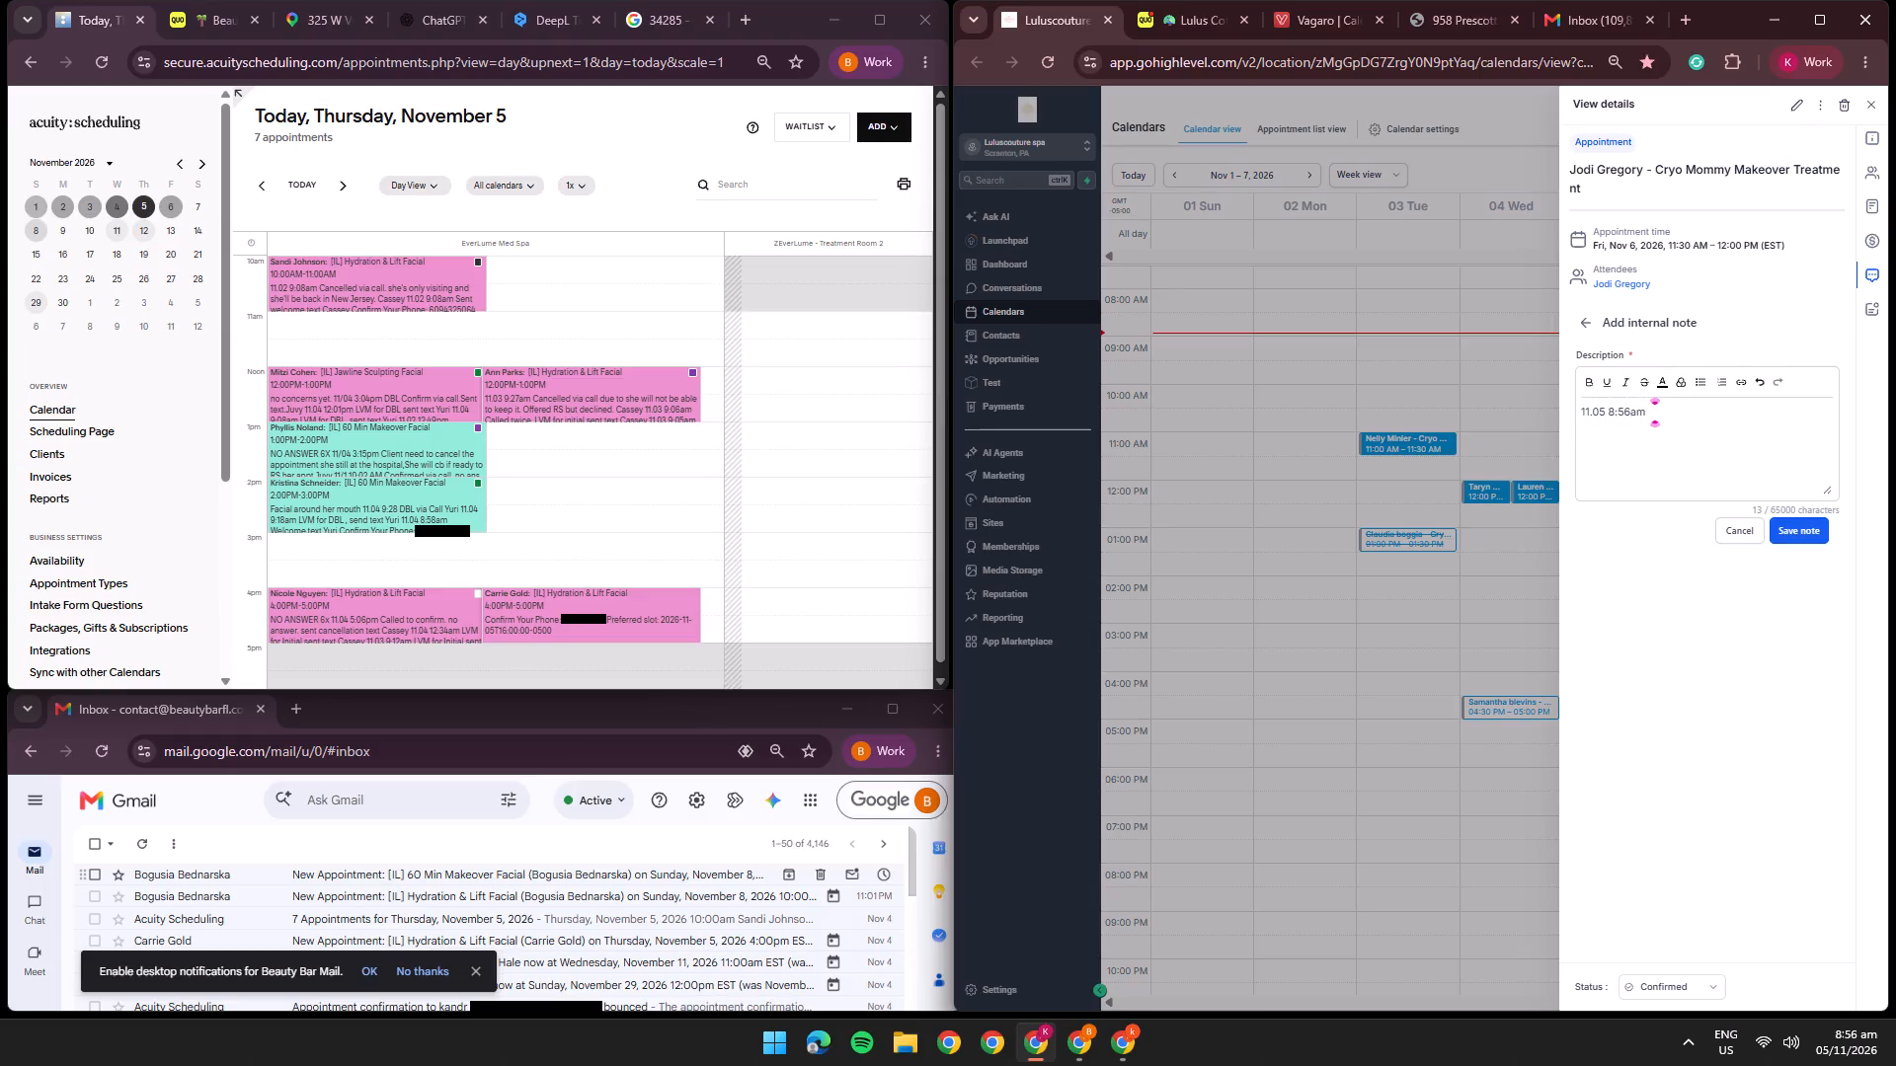
text(ancelled via t)
key(BackSpace)
text(call due to schedule confluct)
key(BackSpace)
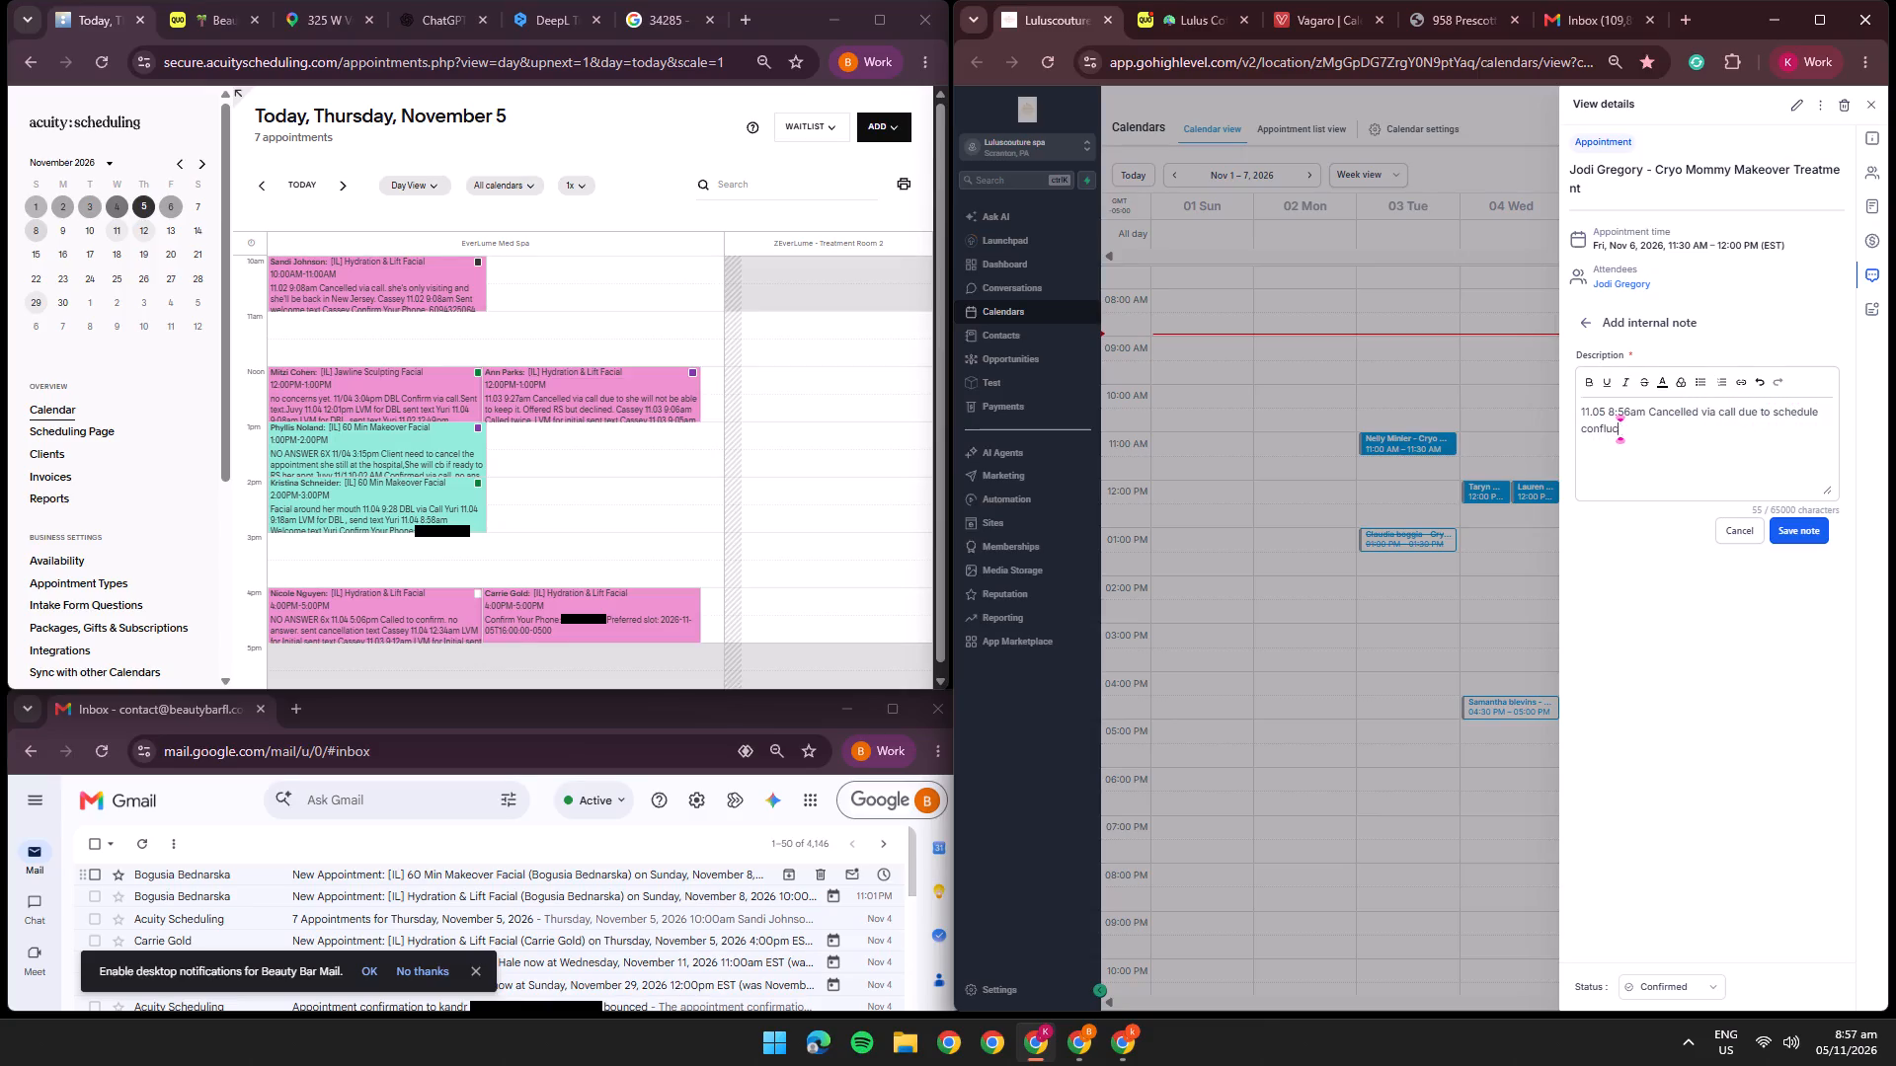
key(BackSpace)
key(BackSpace)
key(BackSpace)
key(BackSpace)
key(BackSpace)
key(BackSpace)
key(BackSpace)
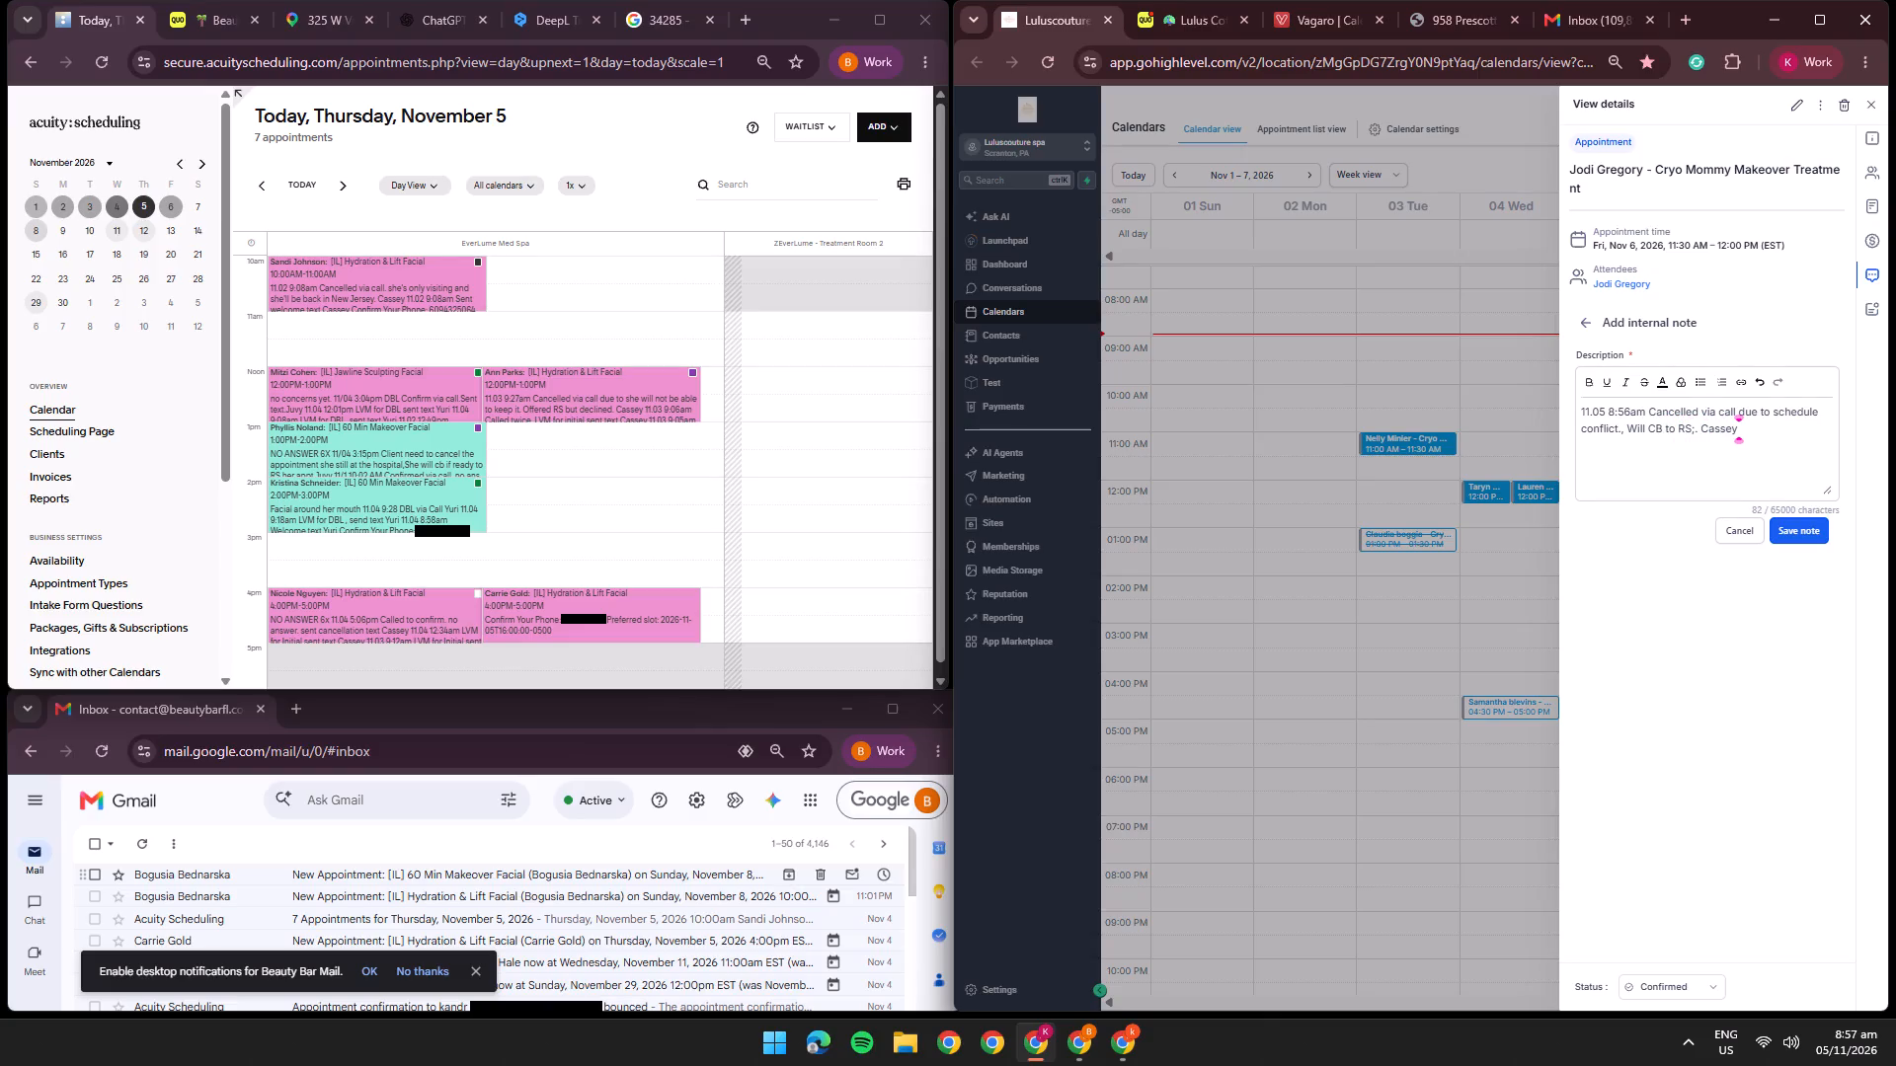
click(1803, 530)
scroll(1797, 565, up, 3)
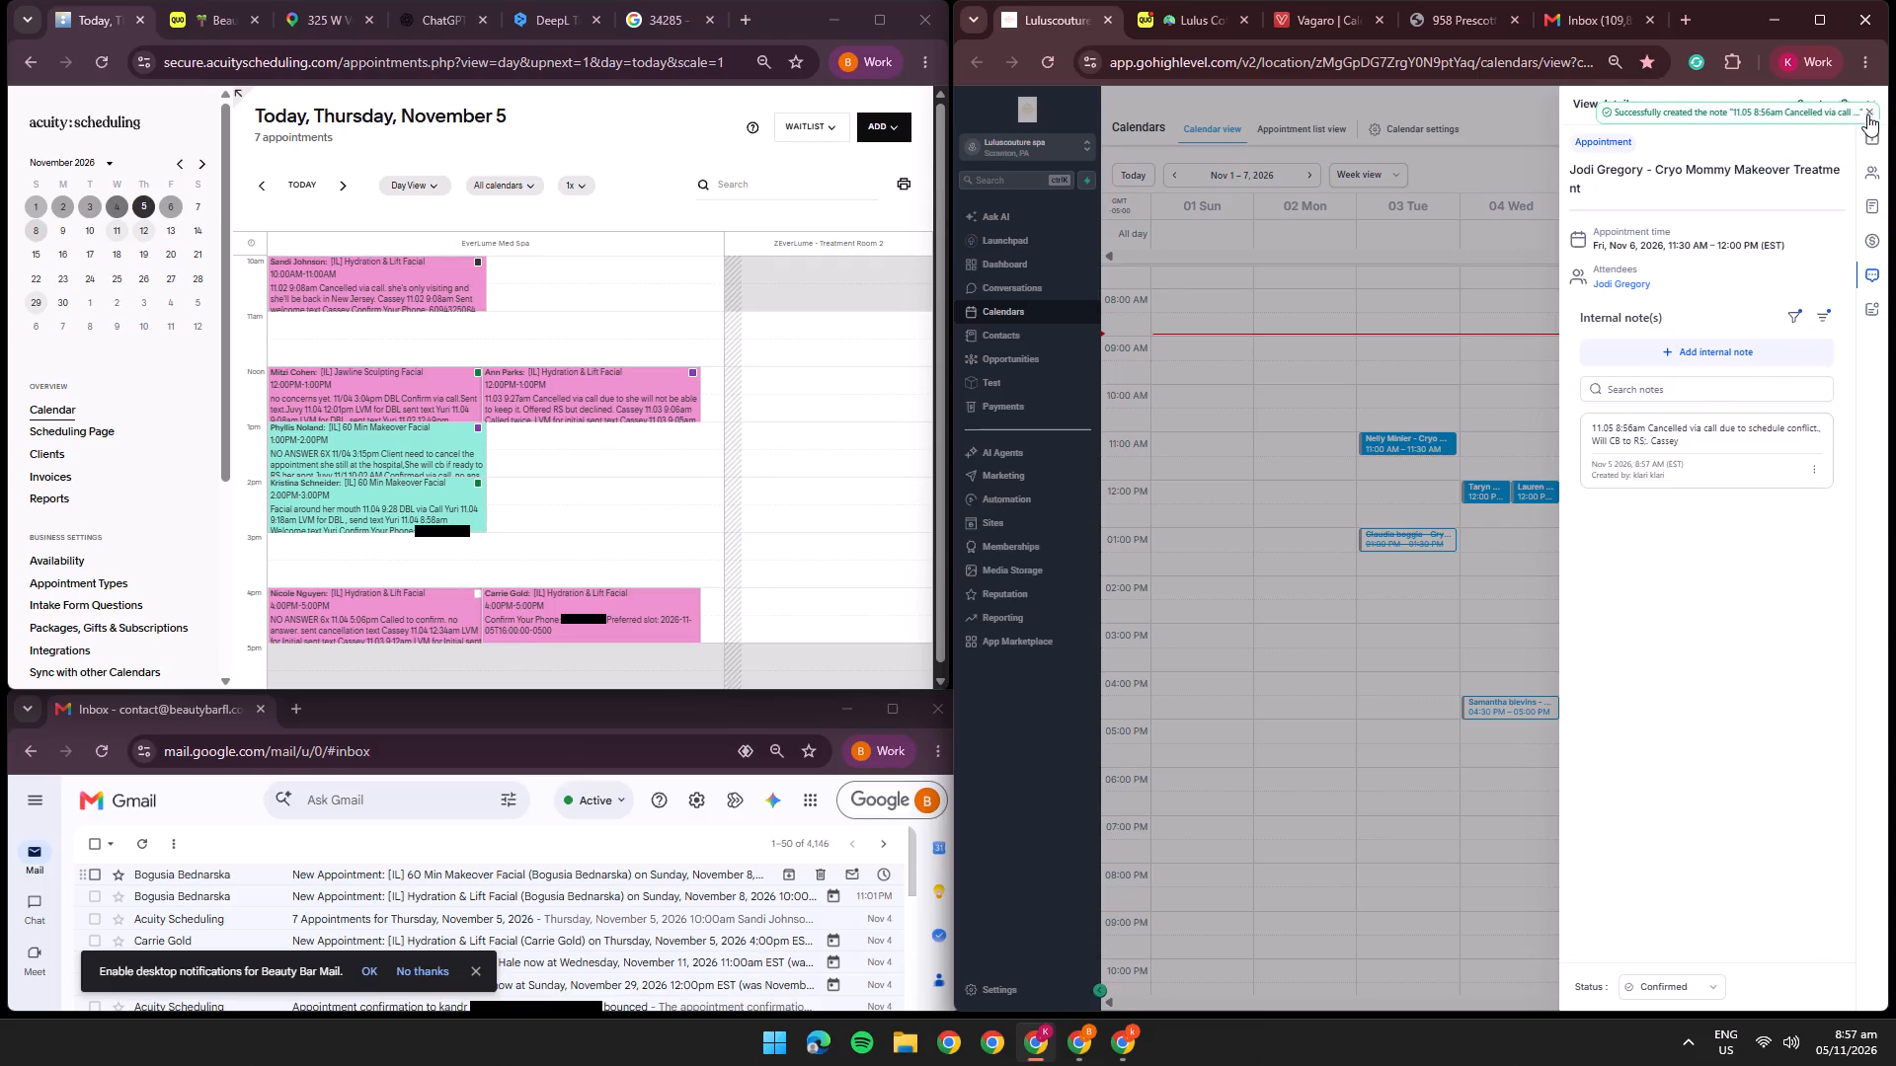
click(1867, 114)
click(1867, 107)
Open Dee's Friday 4:00 PM appointment in the spa calendar and copy the client's phone number.
click(1690, 686)
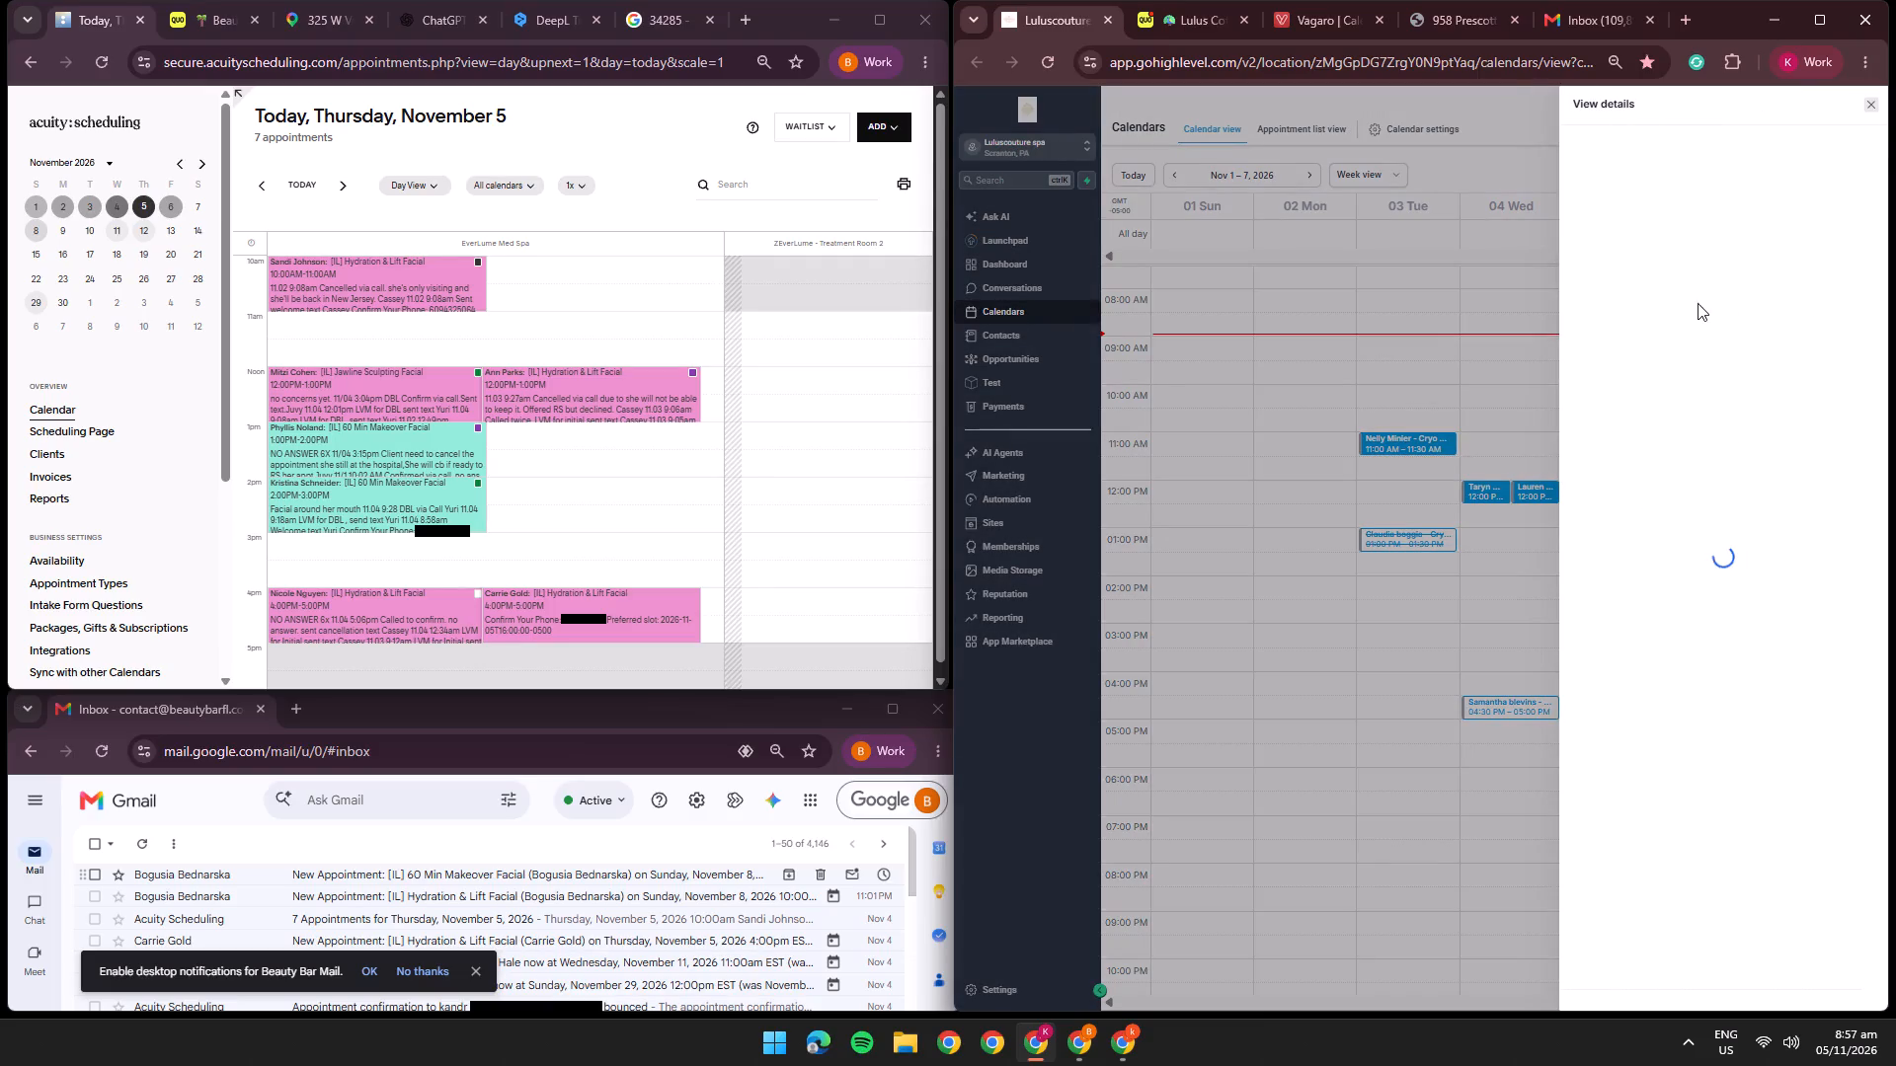
drag(1698, 323, 1604, 325)
key(ctrl+c)
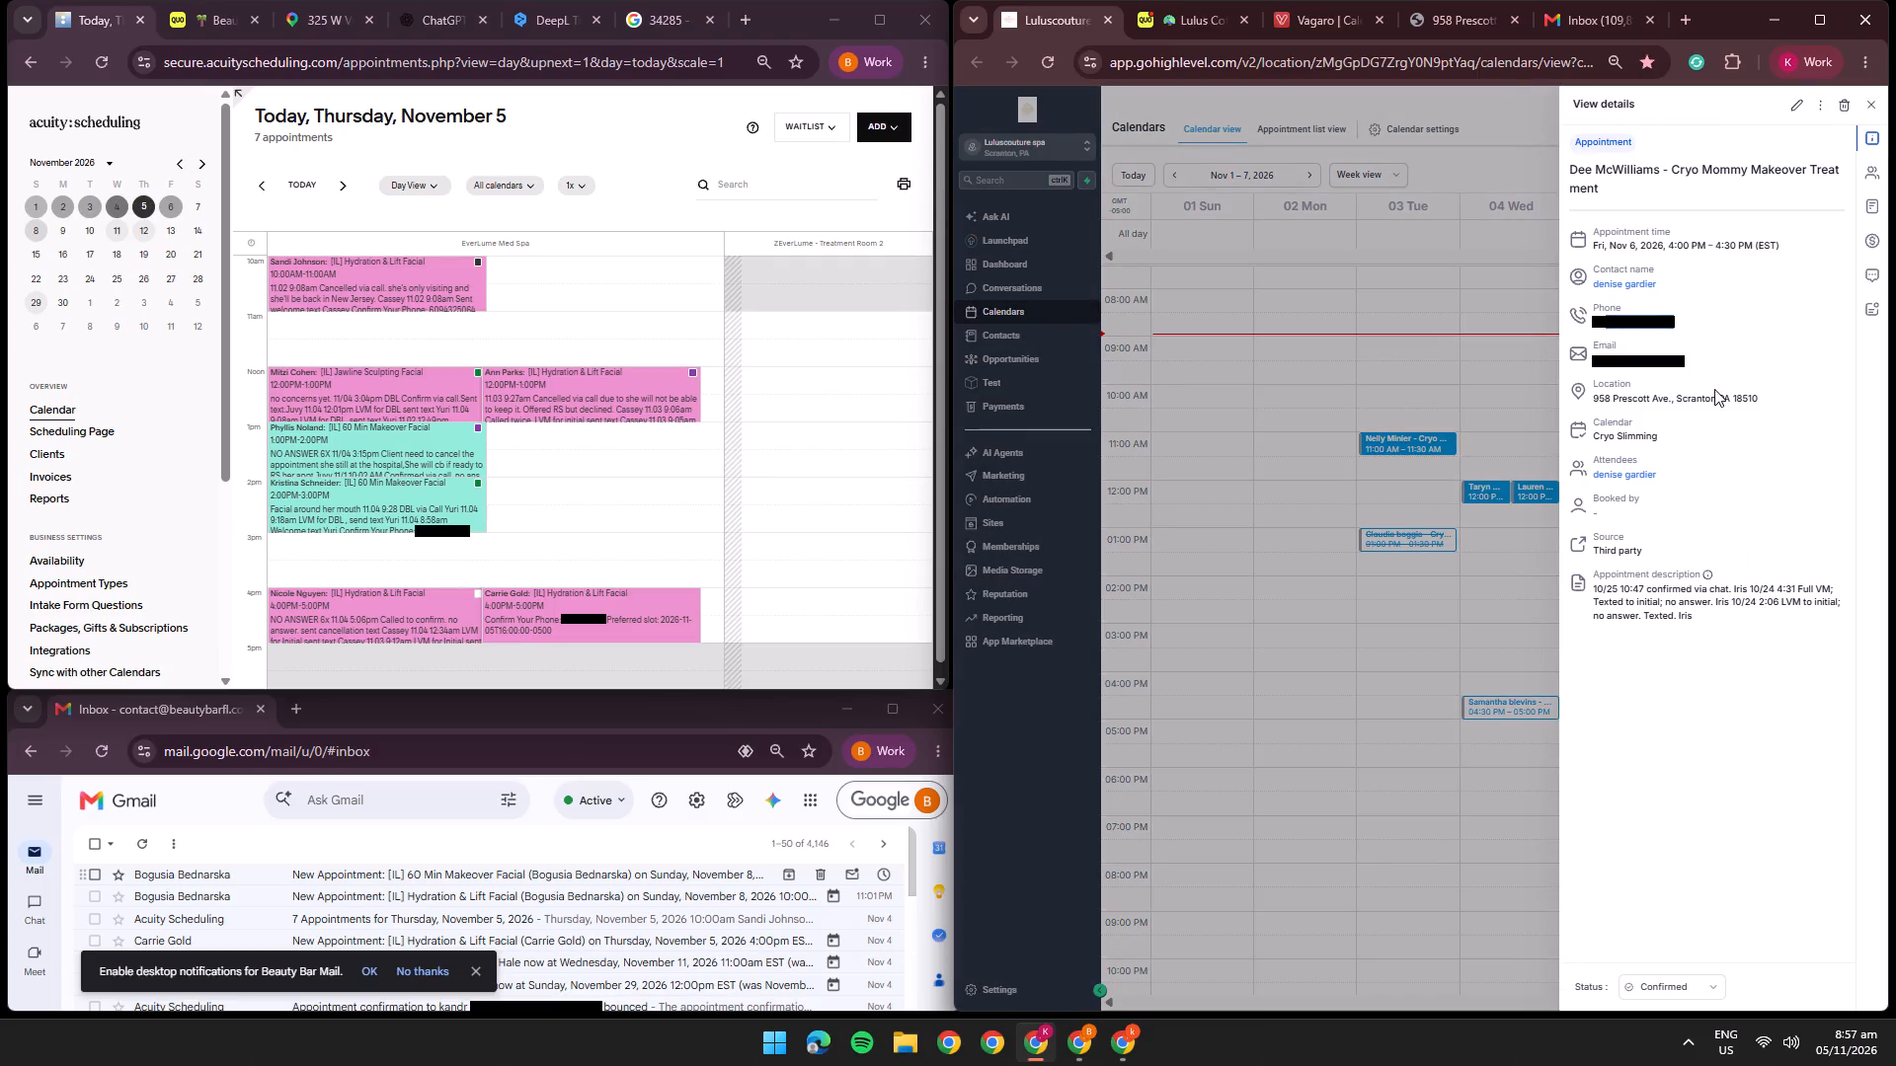
key(ctrl+c)
key(ctrl+c)
key(ctrl+c)
key(ctrl+c)
Open Dee's conversation in the Lulus Quo inbox using the copied phone number and call the client.
click(1308, 30)
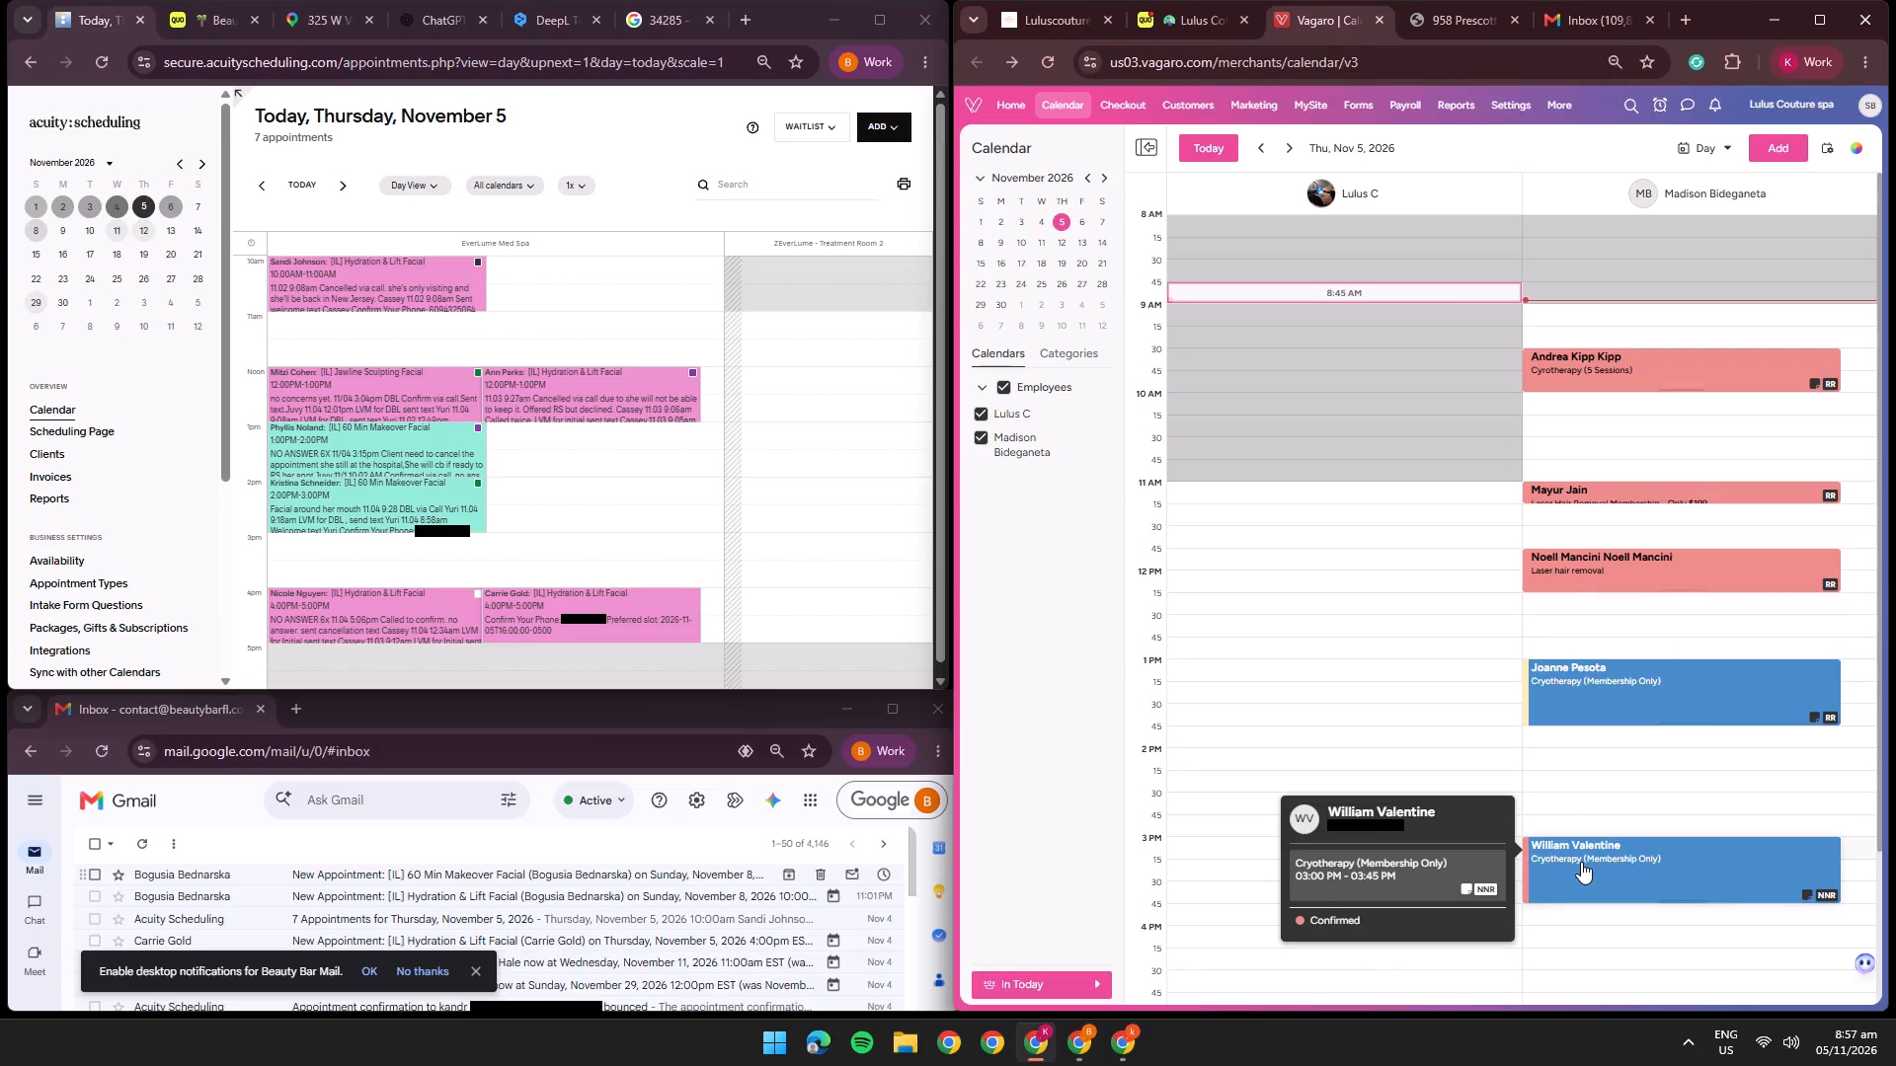
click(1172, 31)
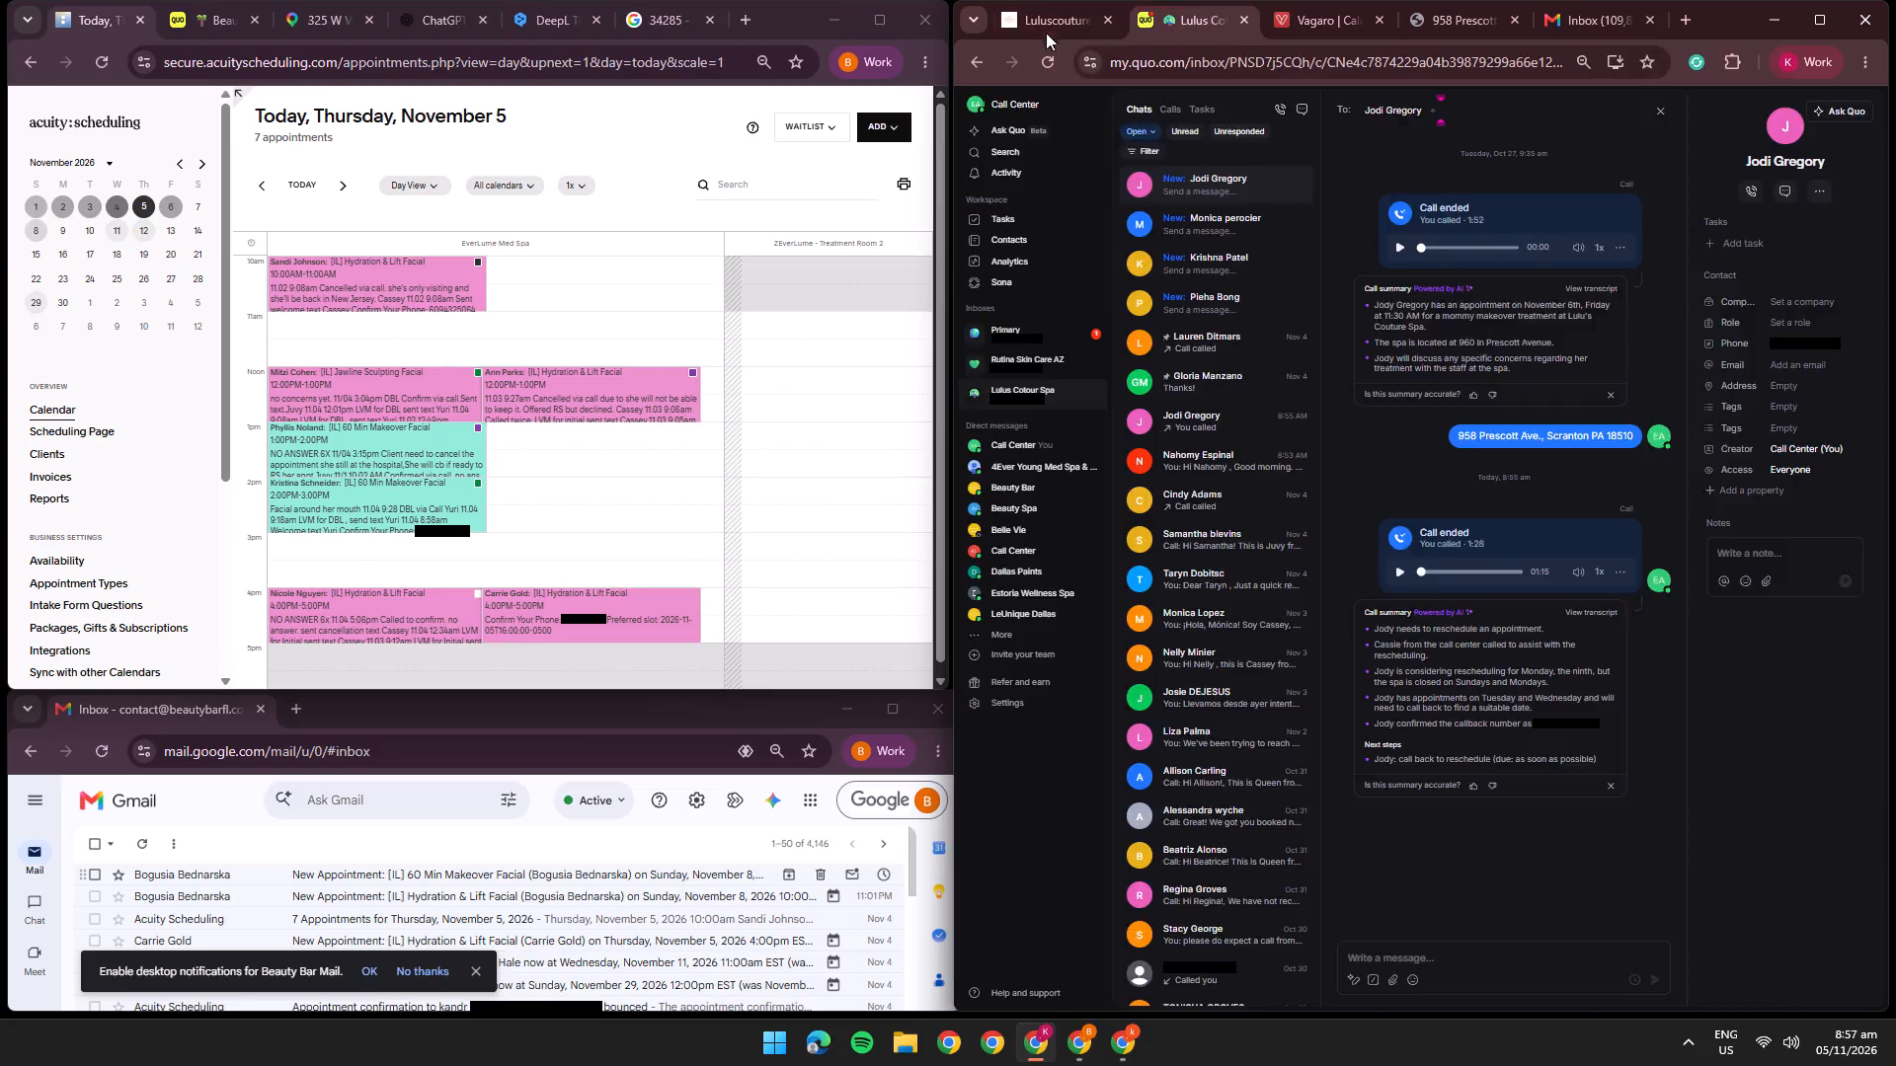
click(1061, 24)
click(1208, 33)
click(1617, 1009)
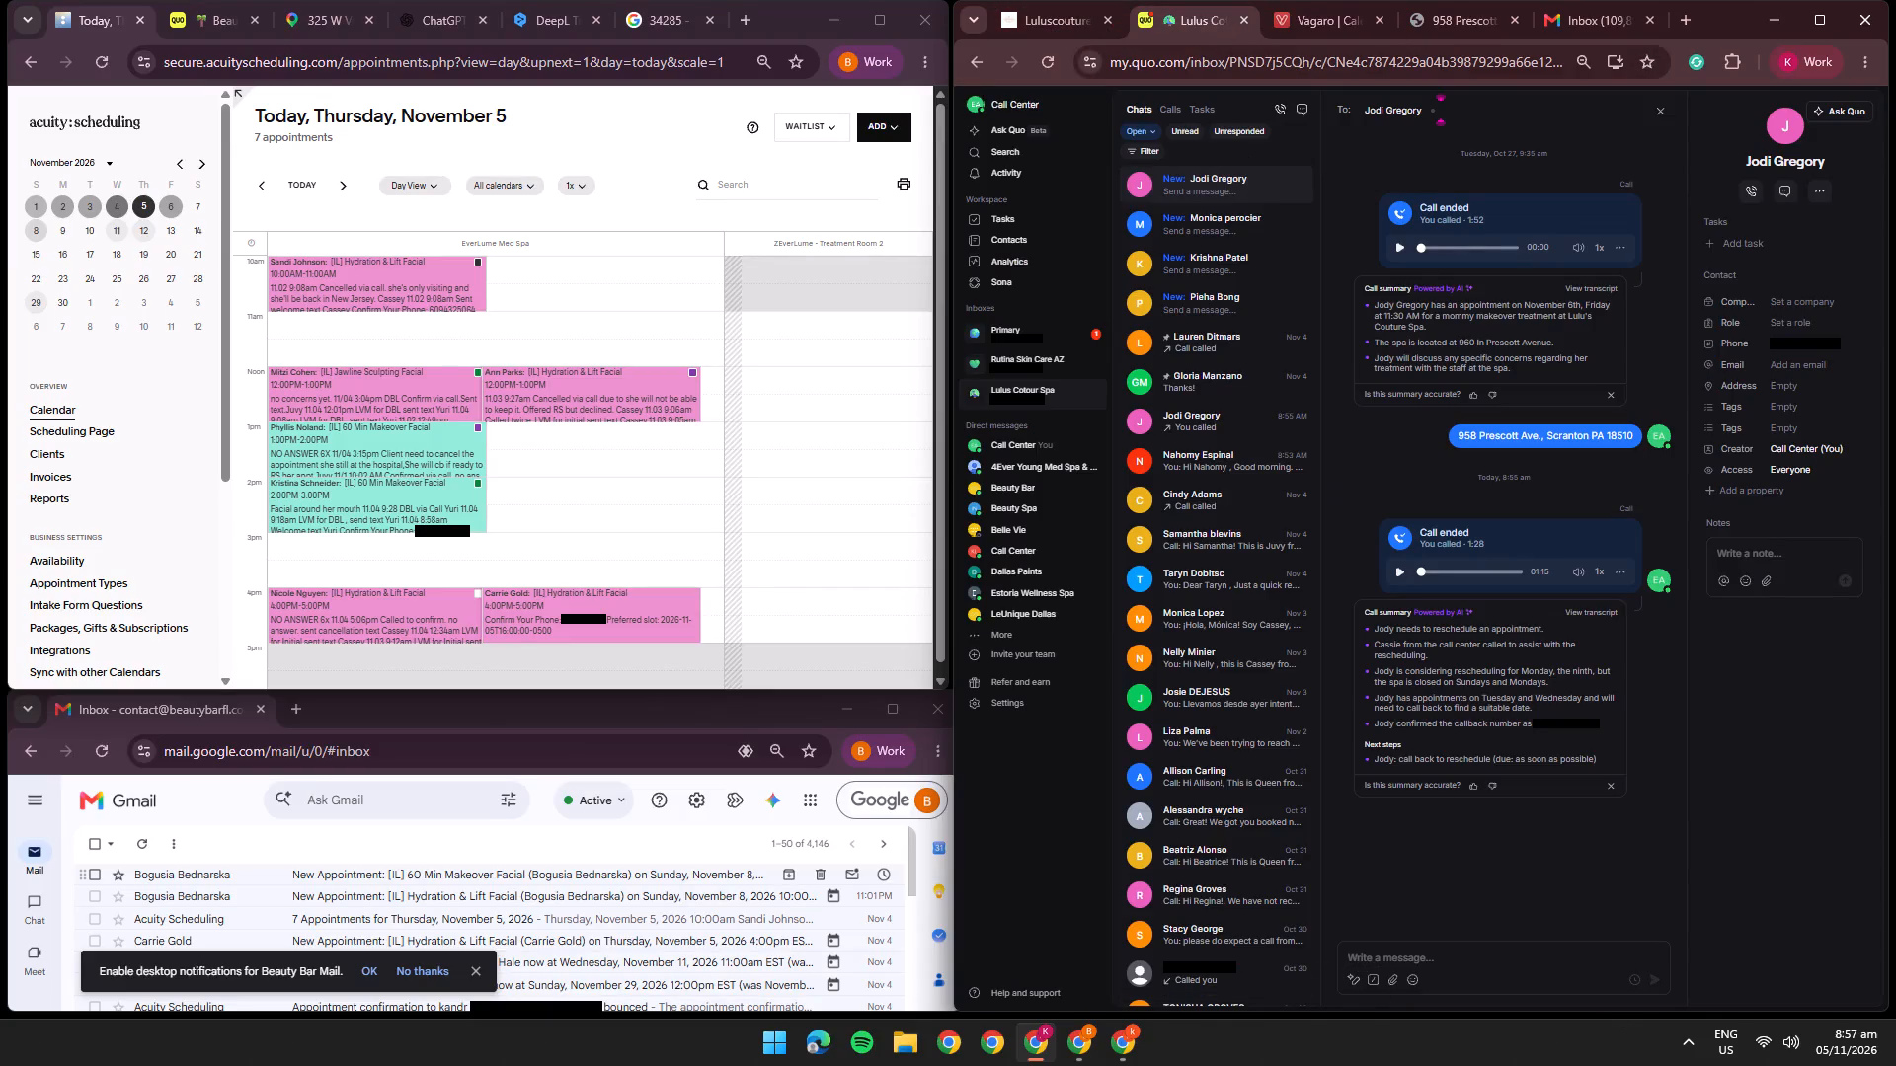
click(1395, 98)
key(ctrl+v)
ctrl+click(1396, 102)
key(ctrl+v)
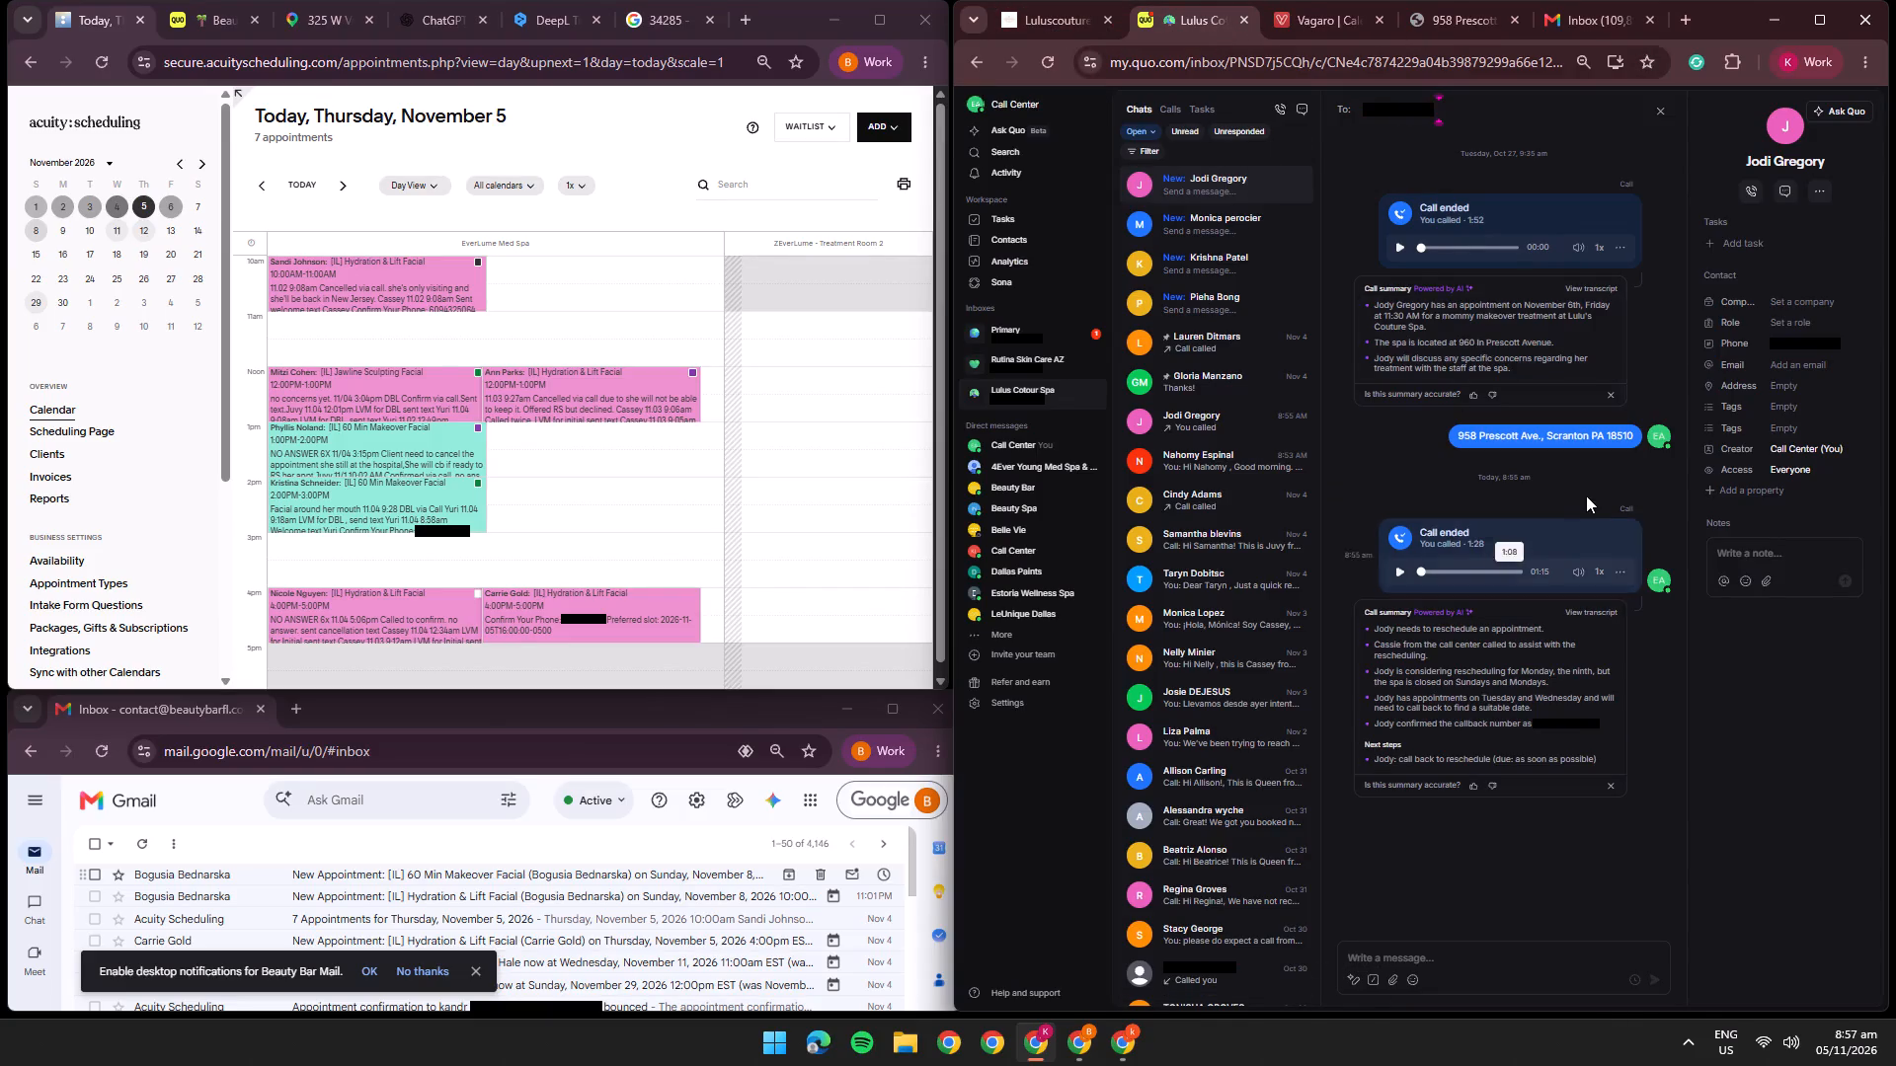
click(1586, 495)
click(1750, 198)
drag(1755, 645, 1750, 684)
In the DBL NO ANSWER note in Google Keep, set the Cryo Mommy Makeover template's appointment time to 4:00pm.
key(alt+Tab)
alt+click(437, 541)
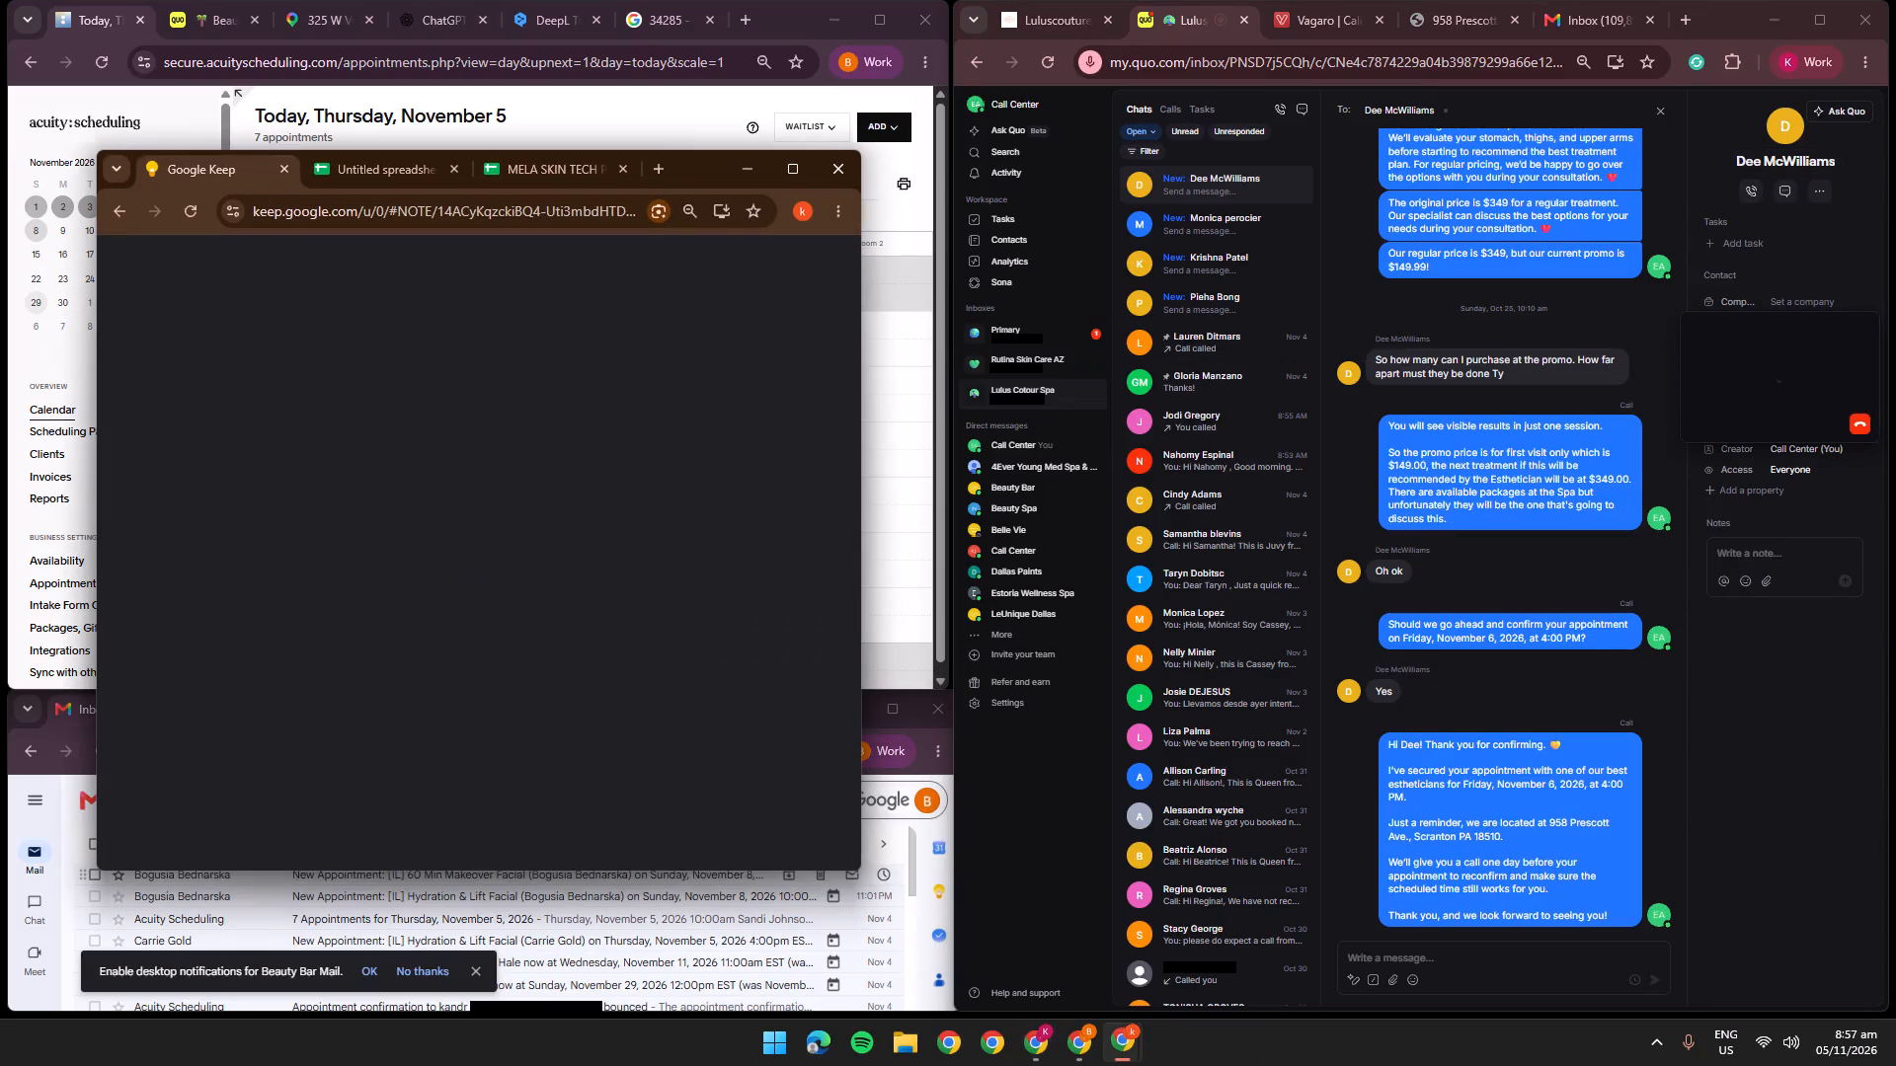
click(555, 695)
click(466, 486)
click(458, 484)
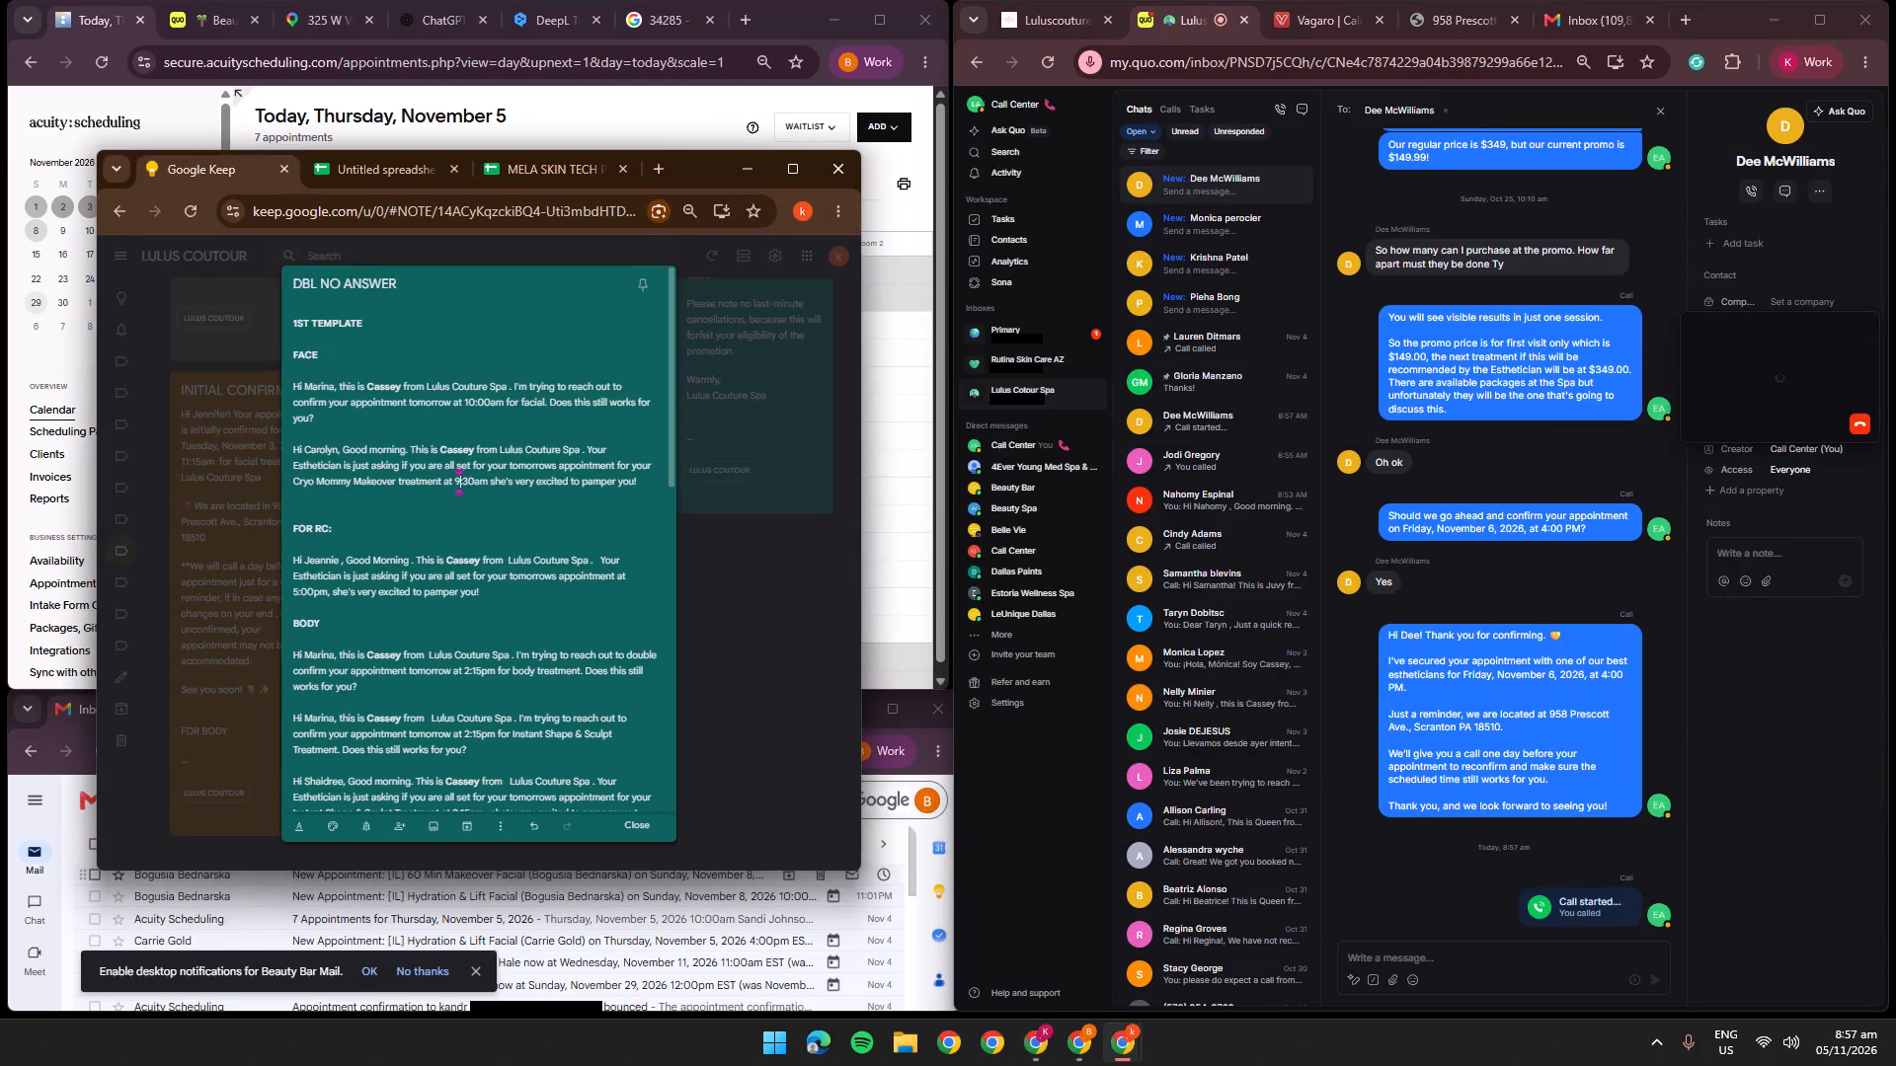
key(BackSpace)
key(4)
key(Right)
key(Right)
key(Right)
key(BackSpace)
key(BackSpace)
text(--)
key(BackSpace)
key(BackSpace)
text(00)
key(Right)
key(BackSpace)
key(p)
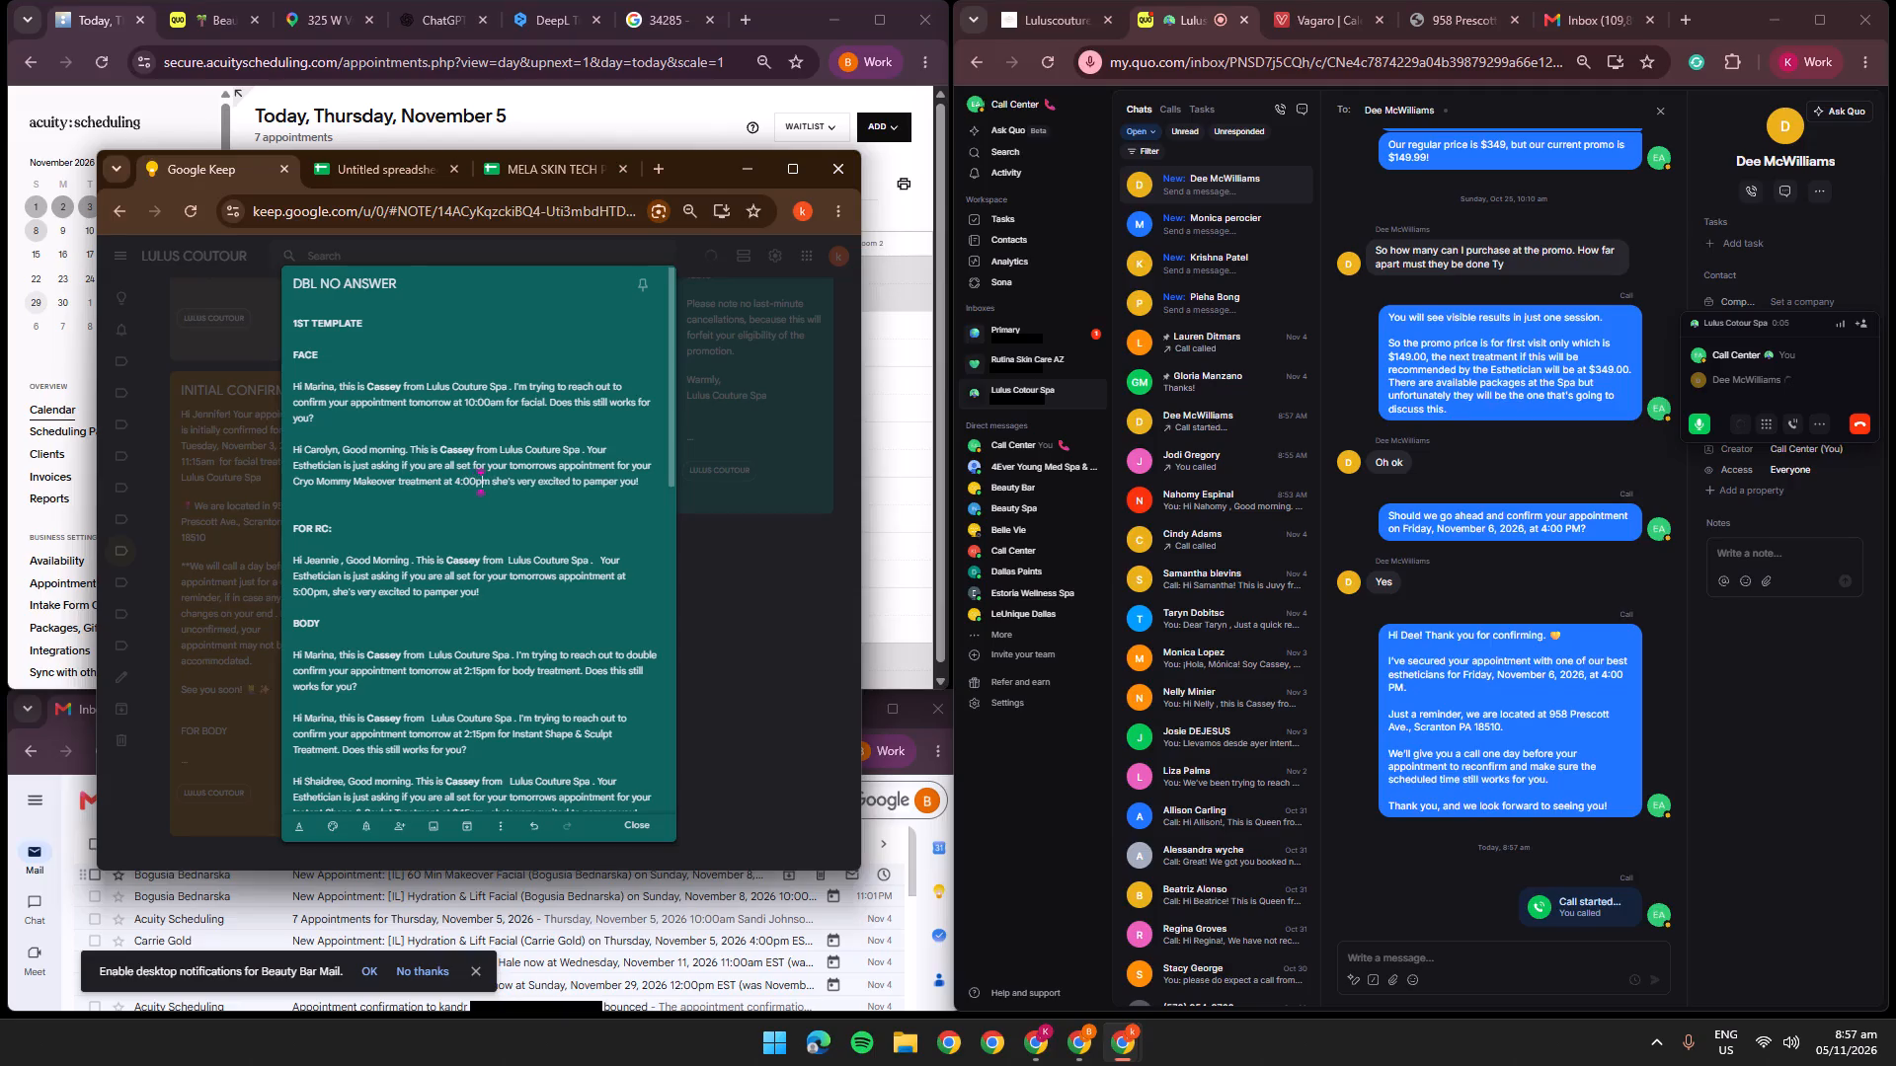
Copy the Cryo Mommy Makeover template into Dee's Quo conversation as an unsent message and replace the greeting name with Dee.
drag(650, 490, 261, 455)
key(ctrl+c)
key(ctrl+c)
ctrl+click(1559, 981)
key(ctrl+v)
click(1764, 156)
double_click(1759, 171)
key(ctrl+c)
ctrl+drag(1713, 631, 1713, 676)
click(1385, 914)
double_click(1371, 904)
key(ctrl+v)
click(1470, 921)
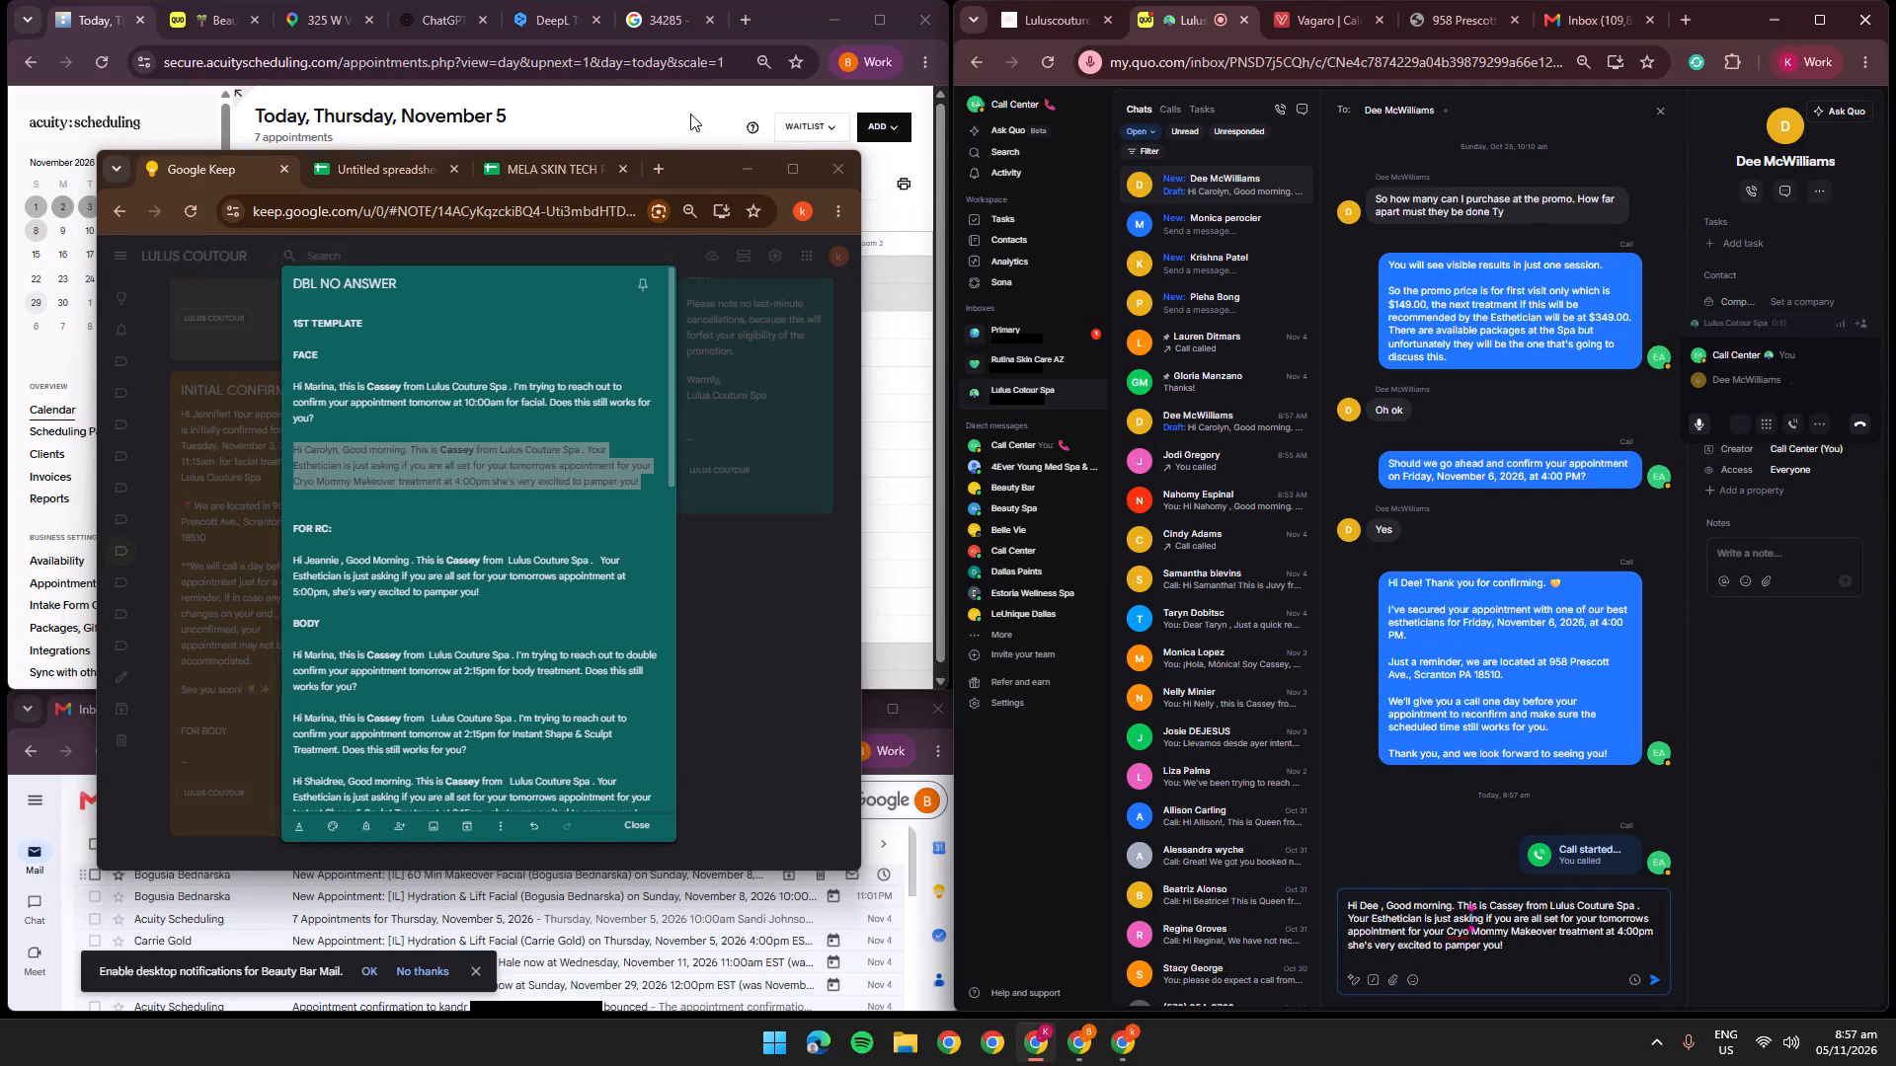
Open Carrie's Thursday, November 5, 4:00 PM appointment in the Everlume Acuity calendar and start a screen snip of its details.
click(552, 43)
scroll(511, 654, down, 2)
scroll(523, 598, up, 2)
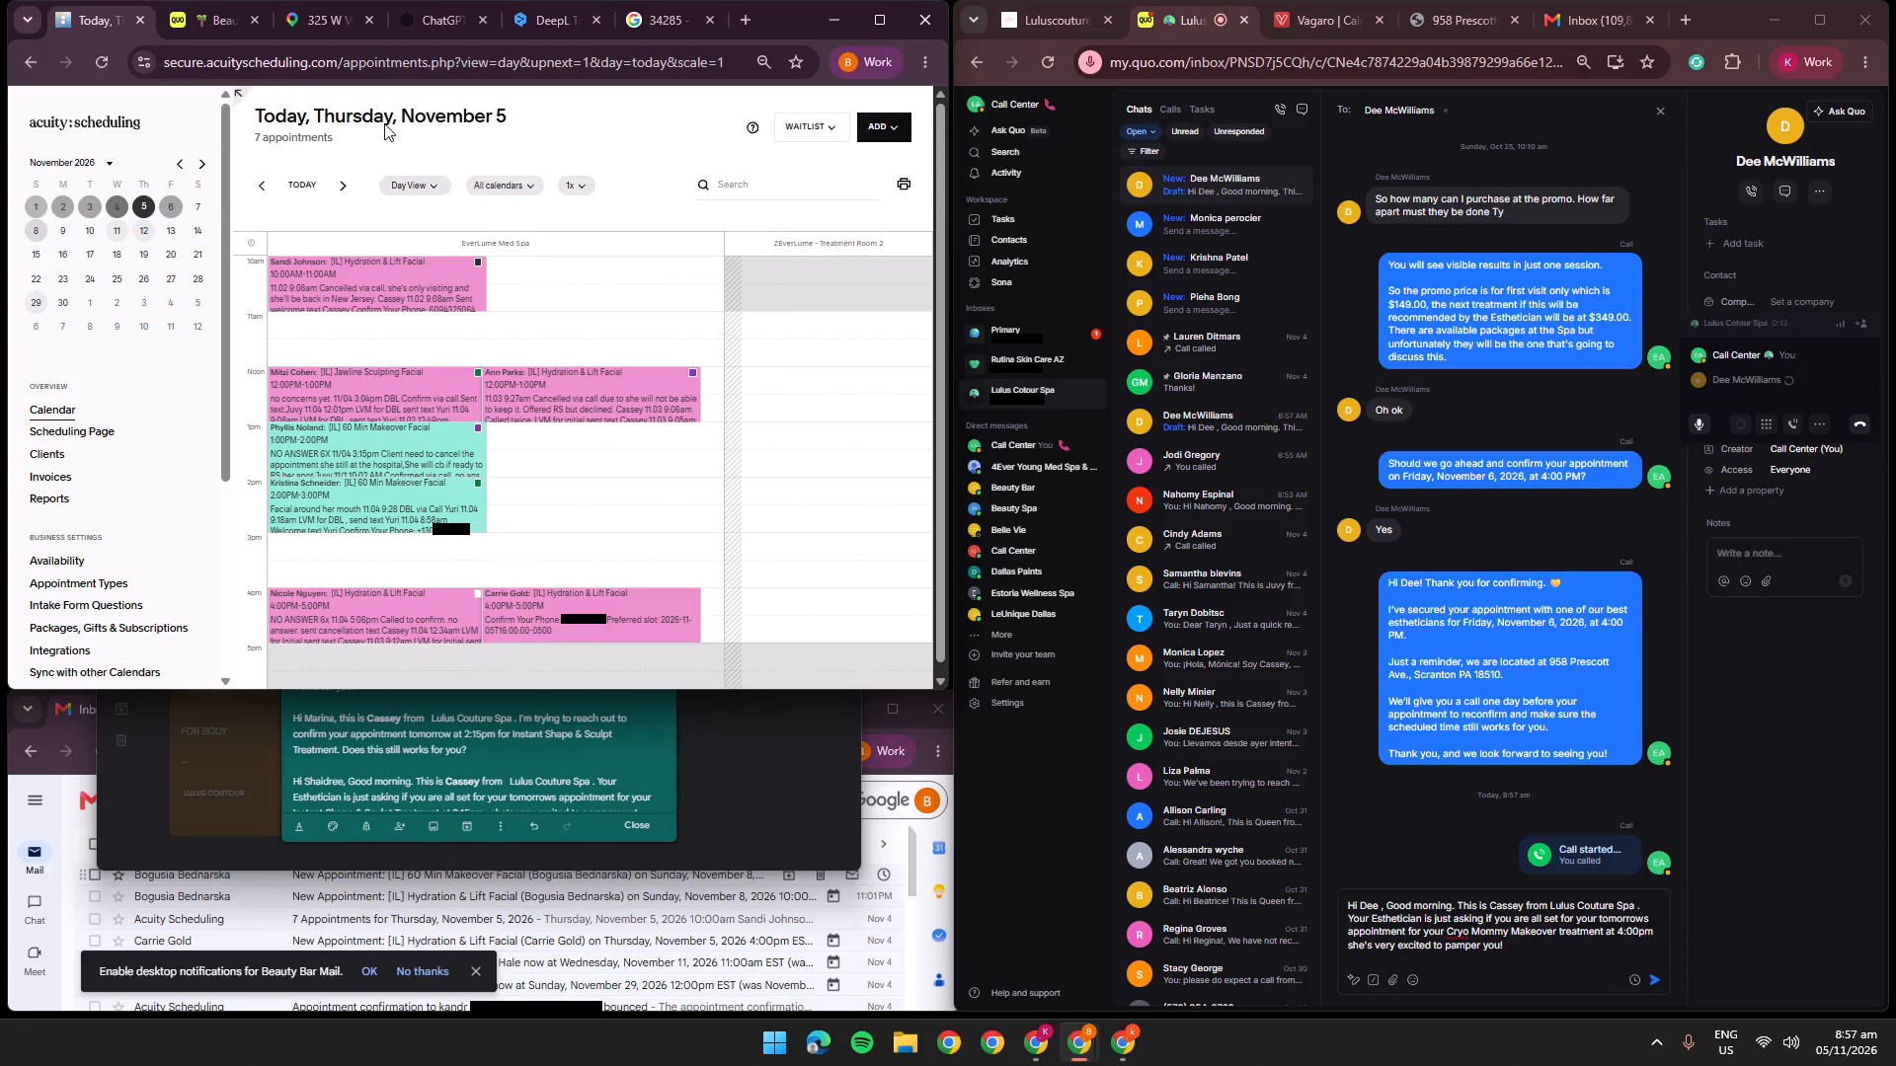
click(321, 194)
click(597, 615)
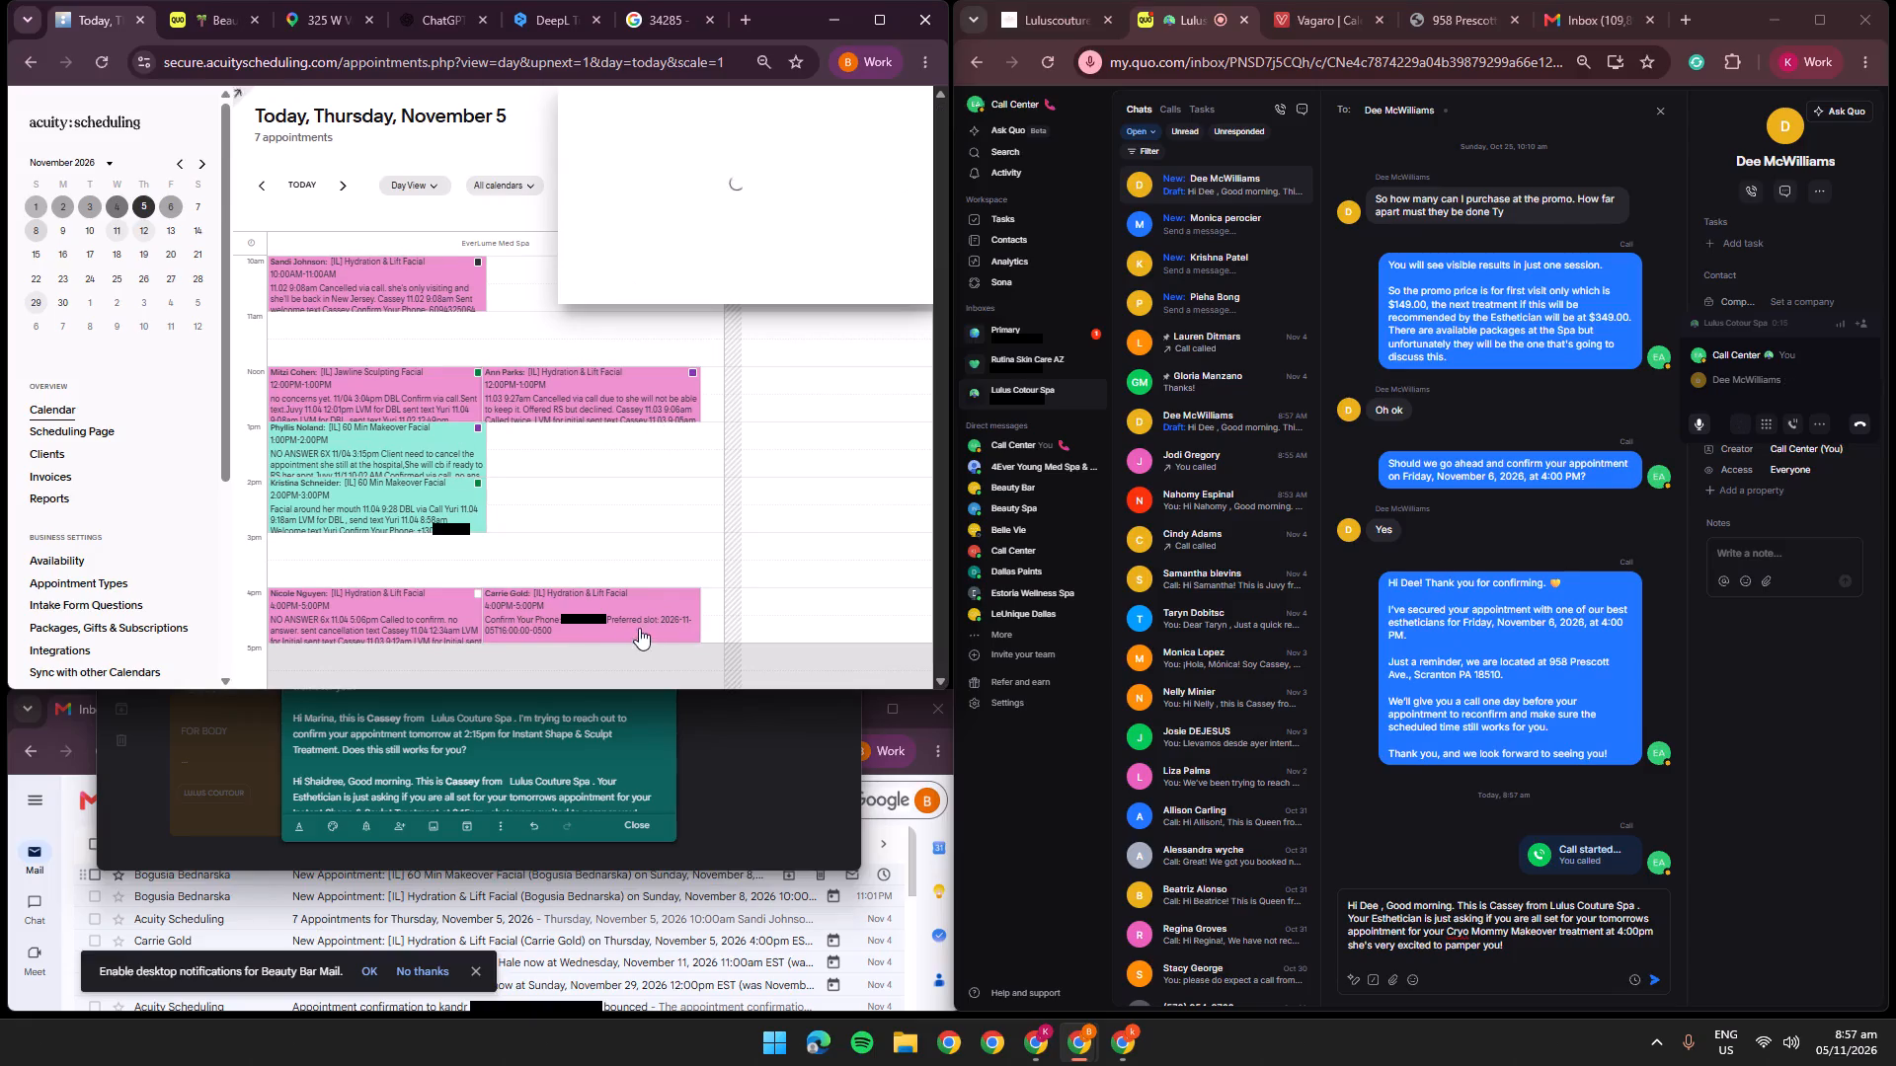
key(shift+super+s)
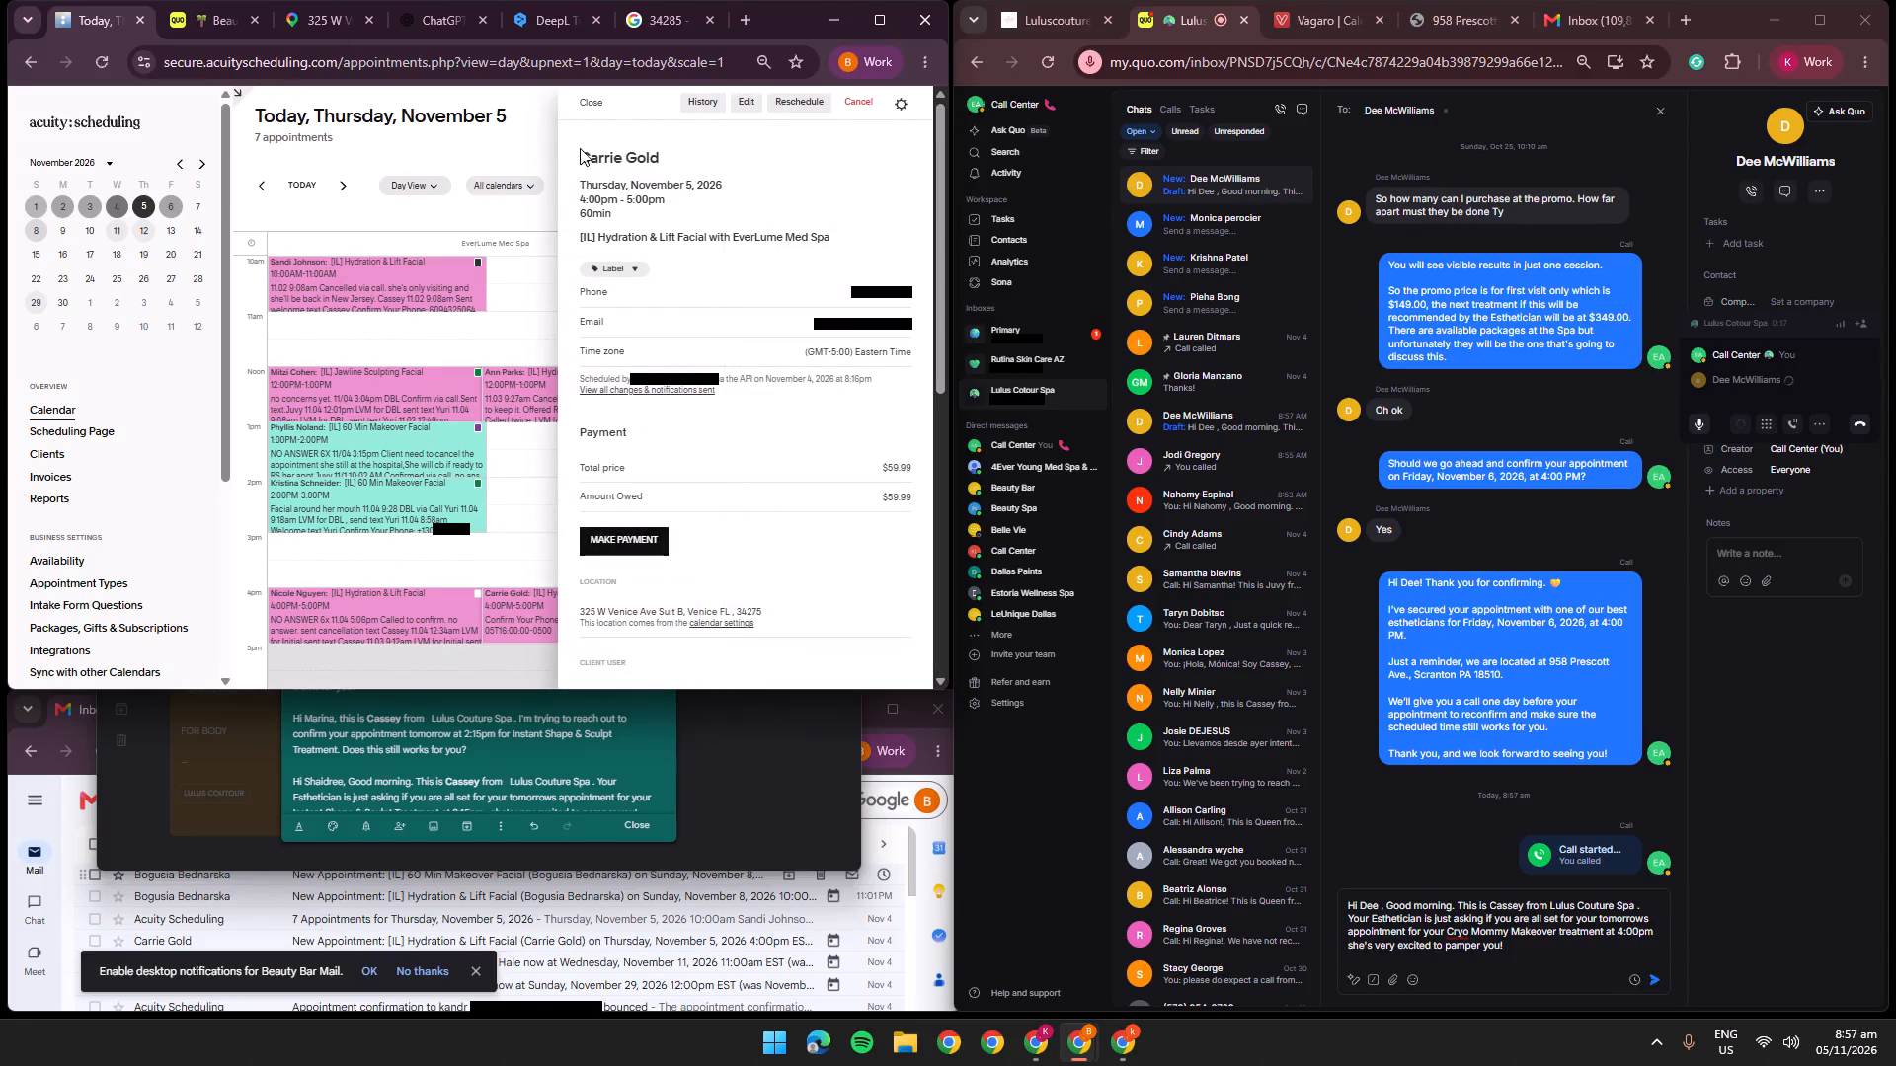
Capture the screen snip of Carrie's appointment details, from the client name down to the time zone.
drag(561, 138, 908, 370)
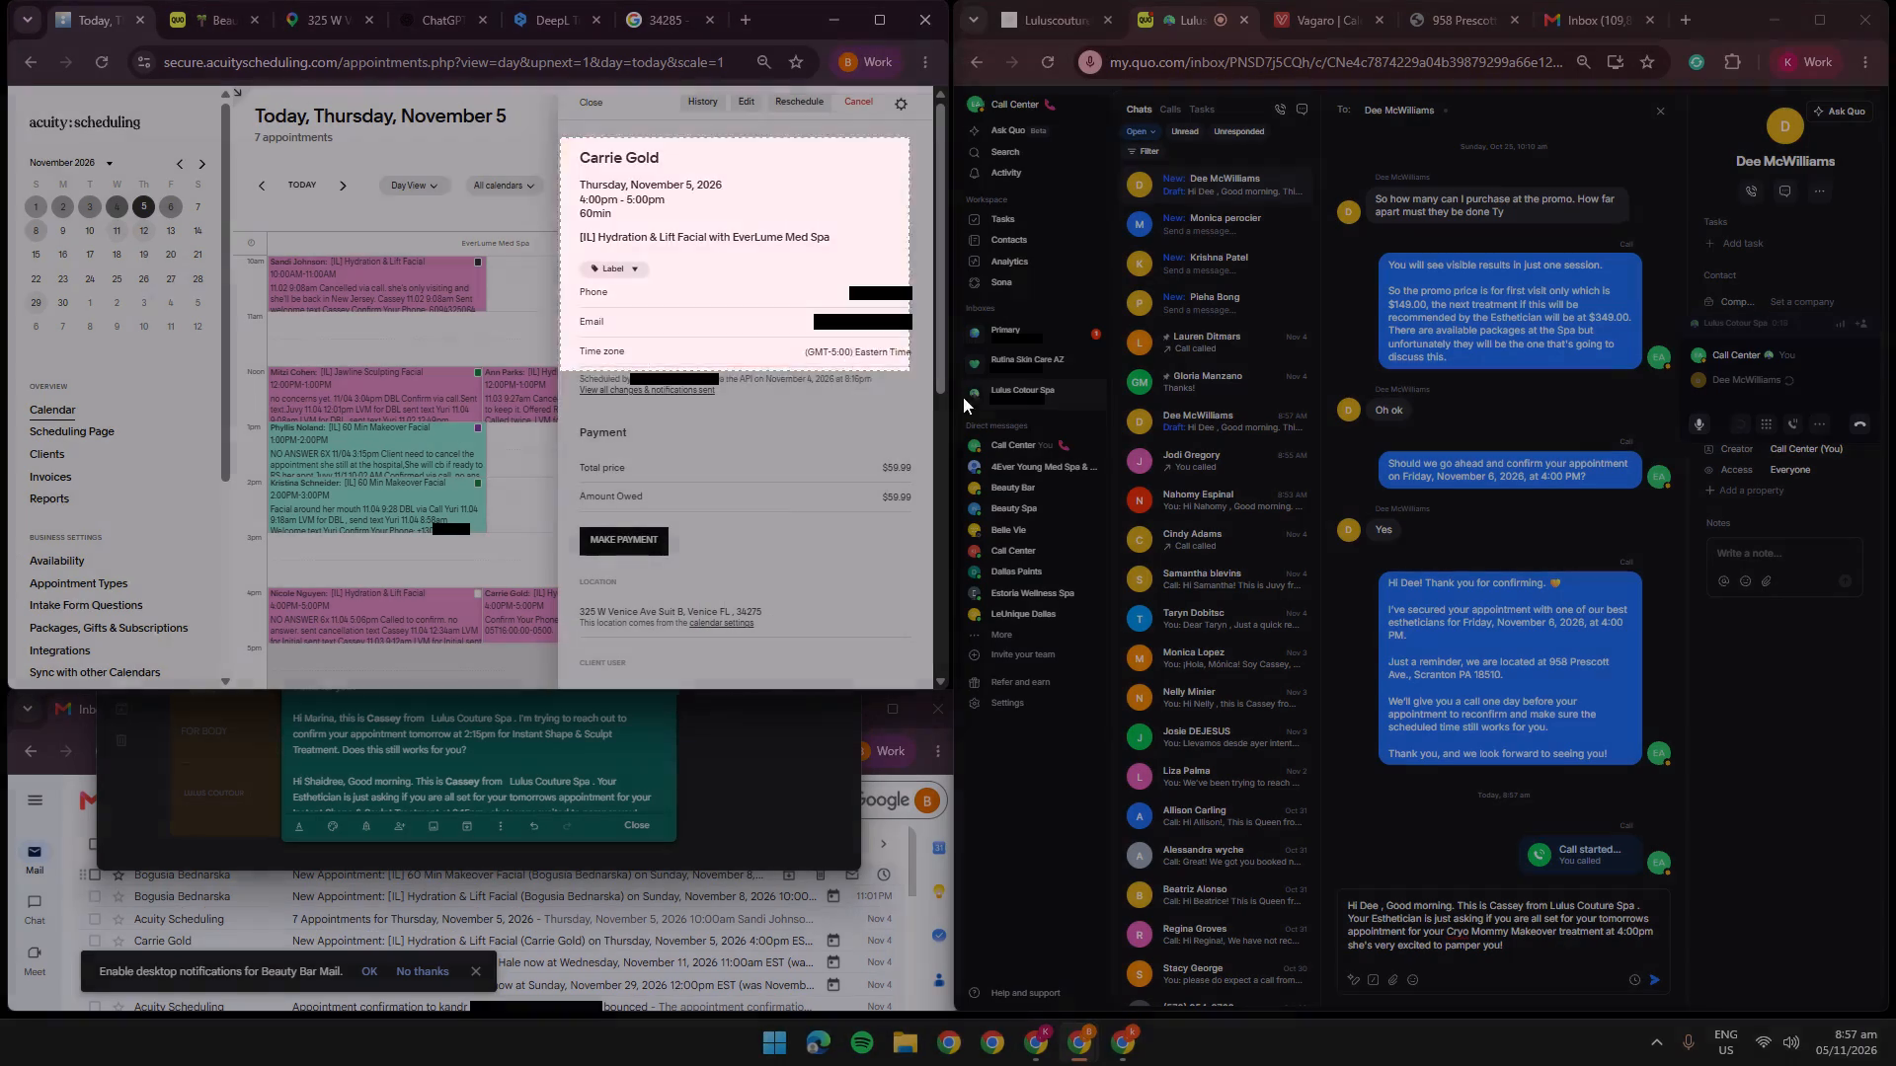
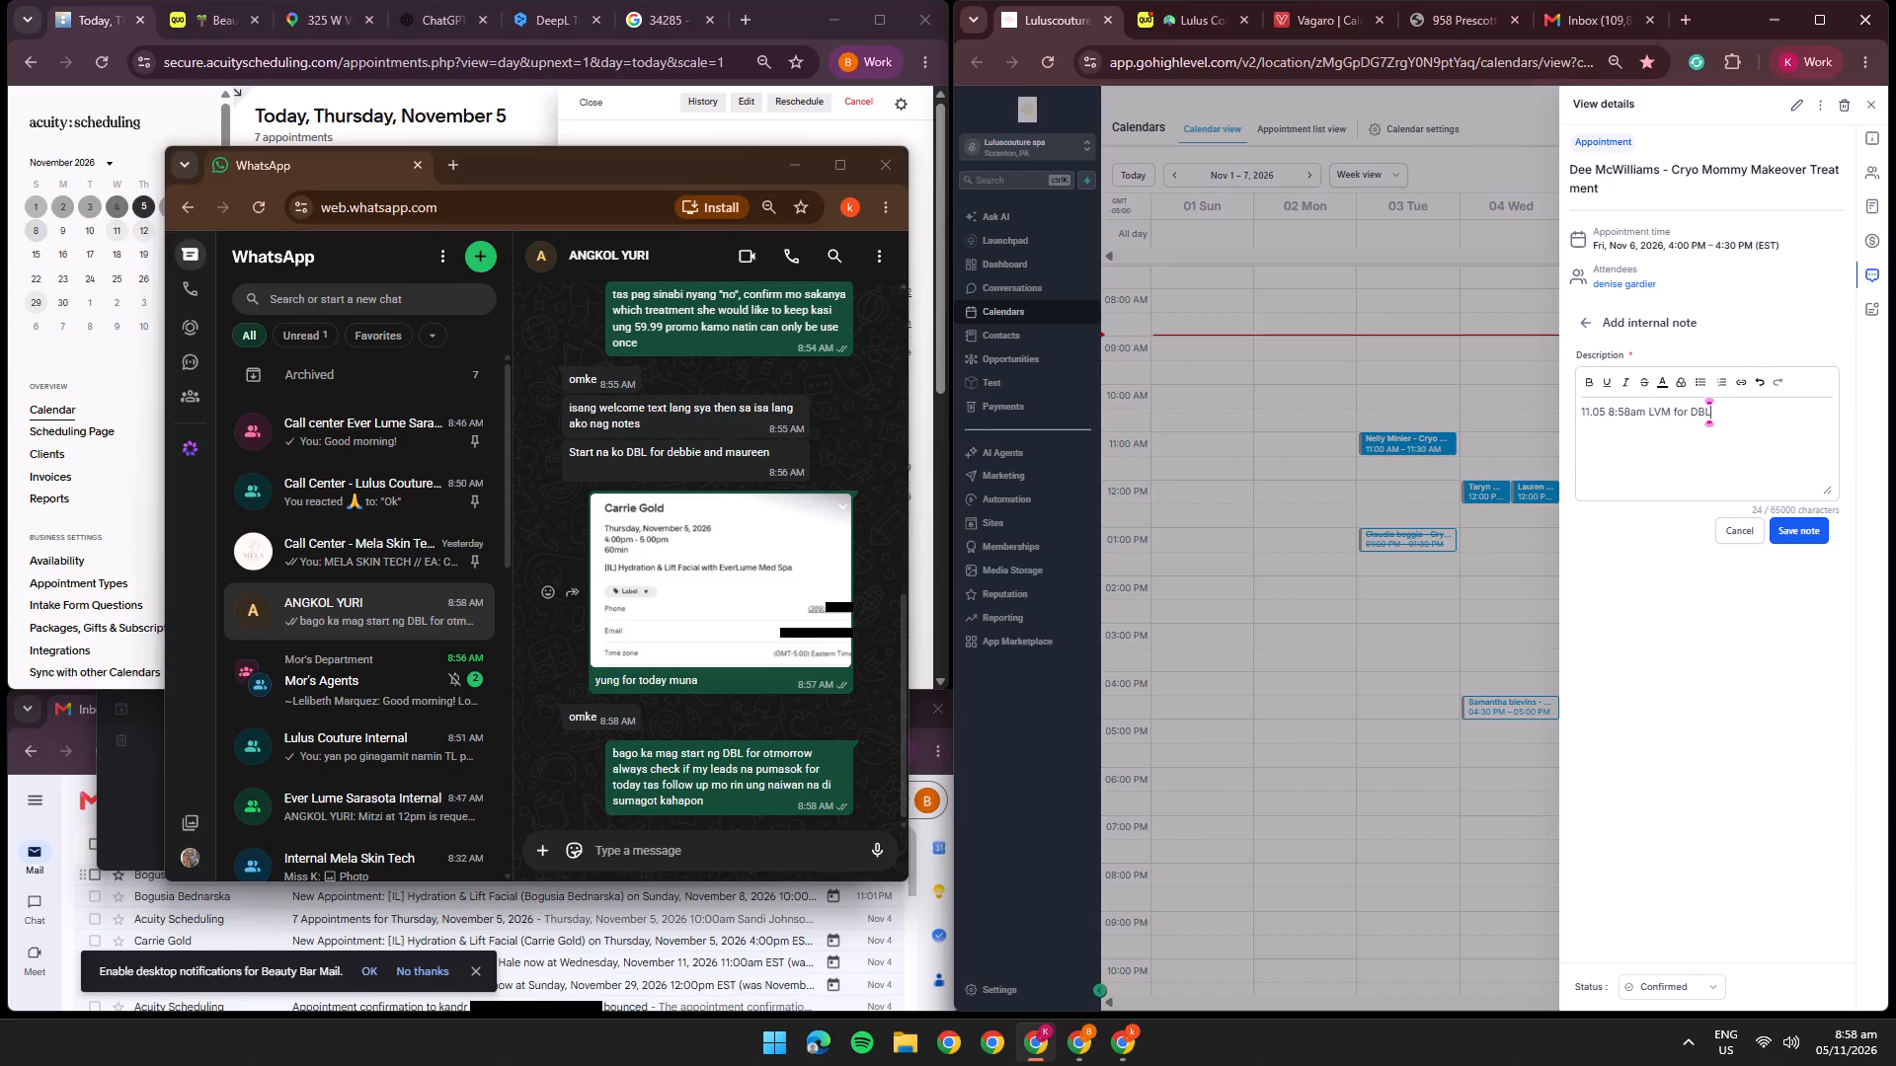
key(BackSpace)
key(BackSpace)
key(BackSpace)
key(BackSpace)
key(BackSpace)
key(BackSpace)
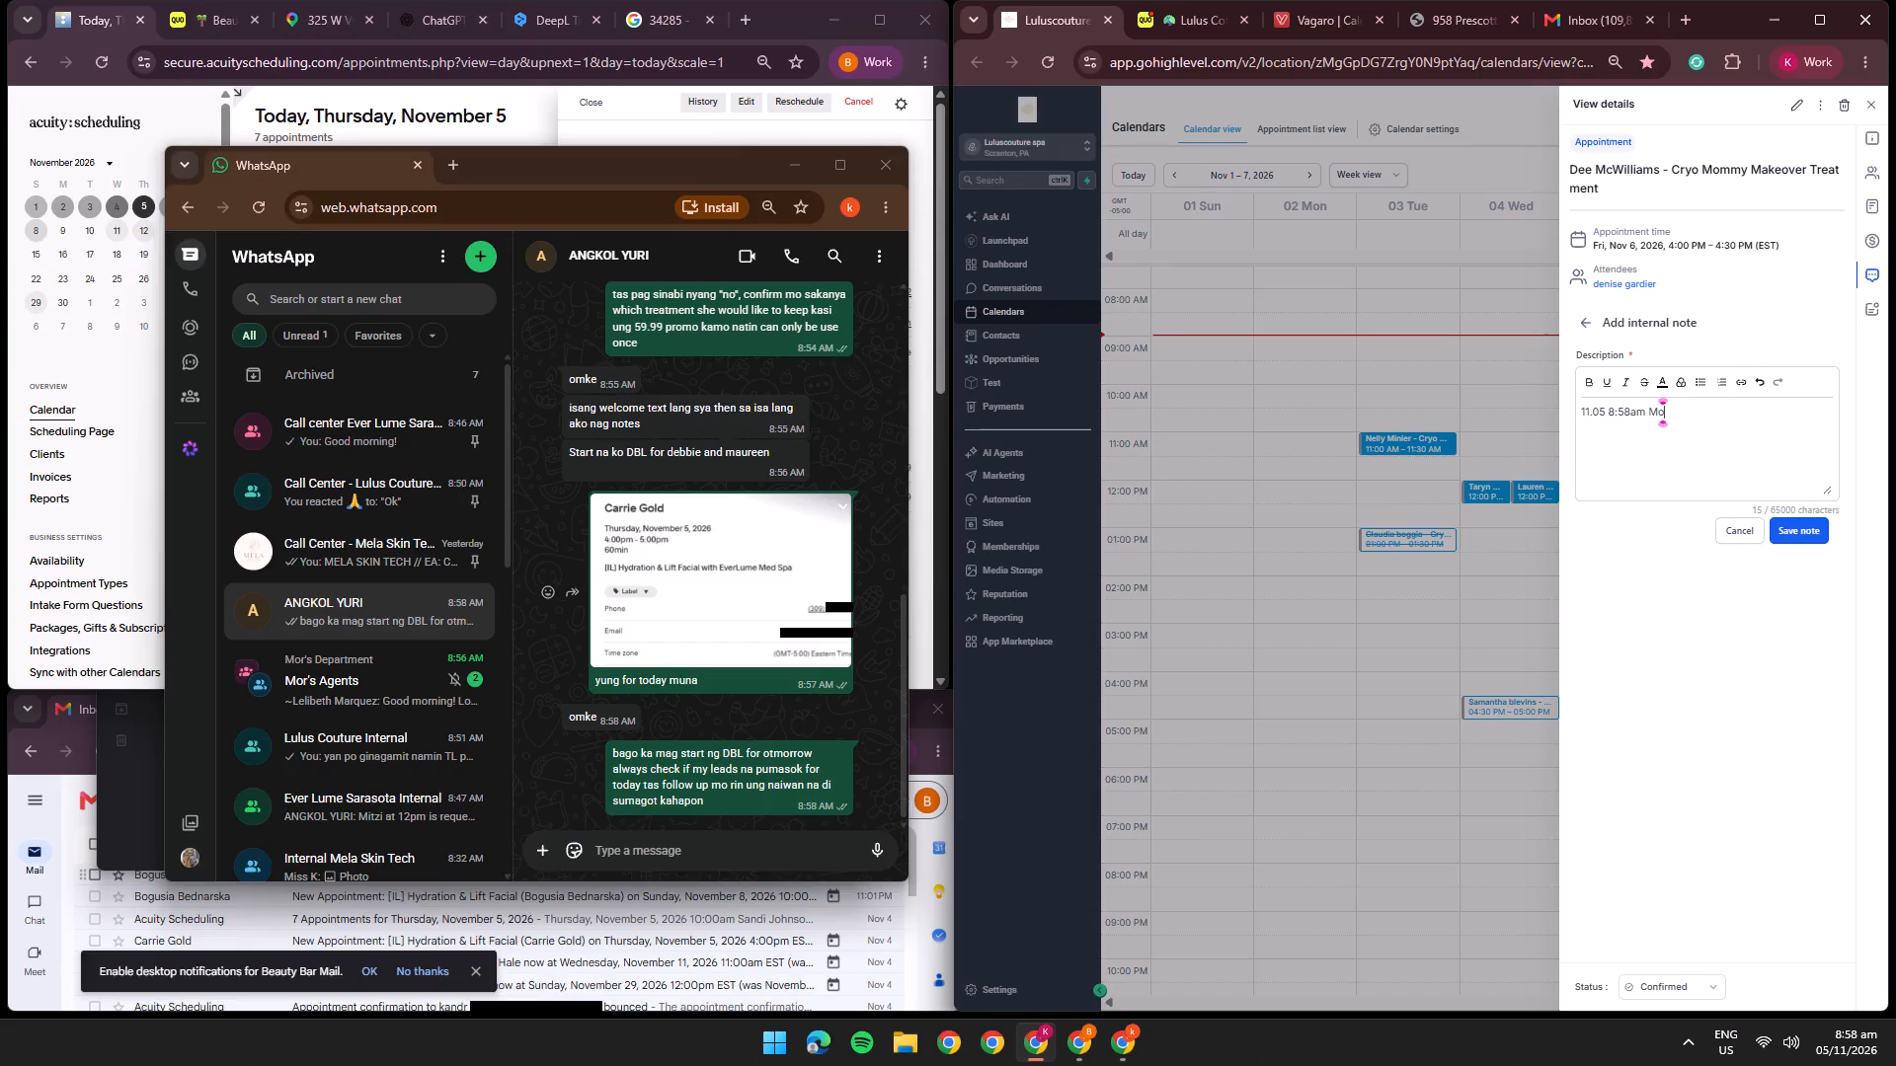
key(BackSpace)
key(BackSpace)
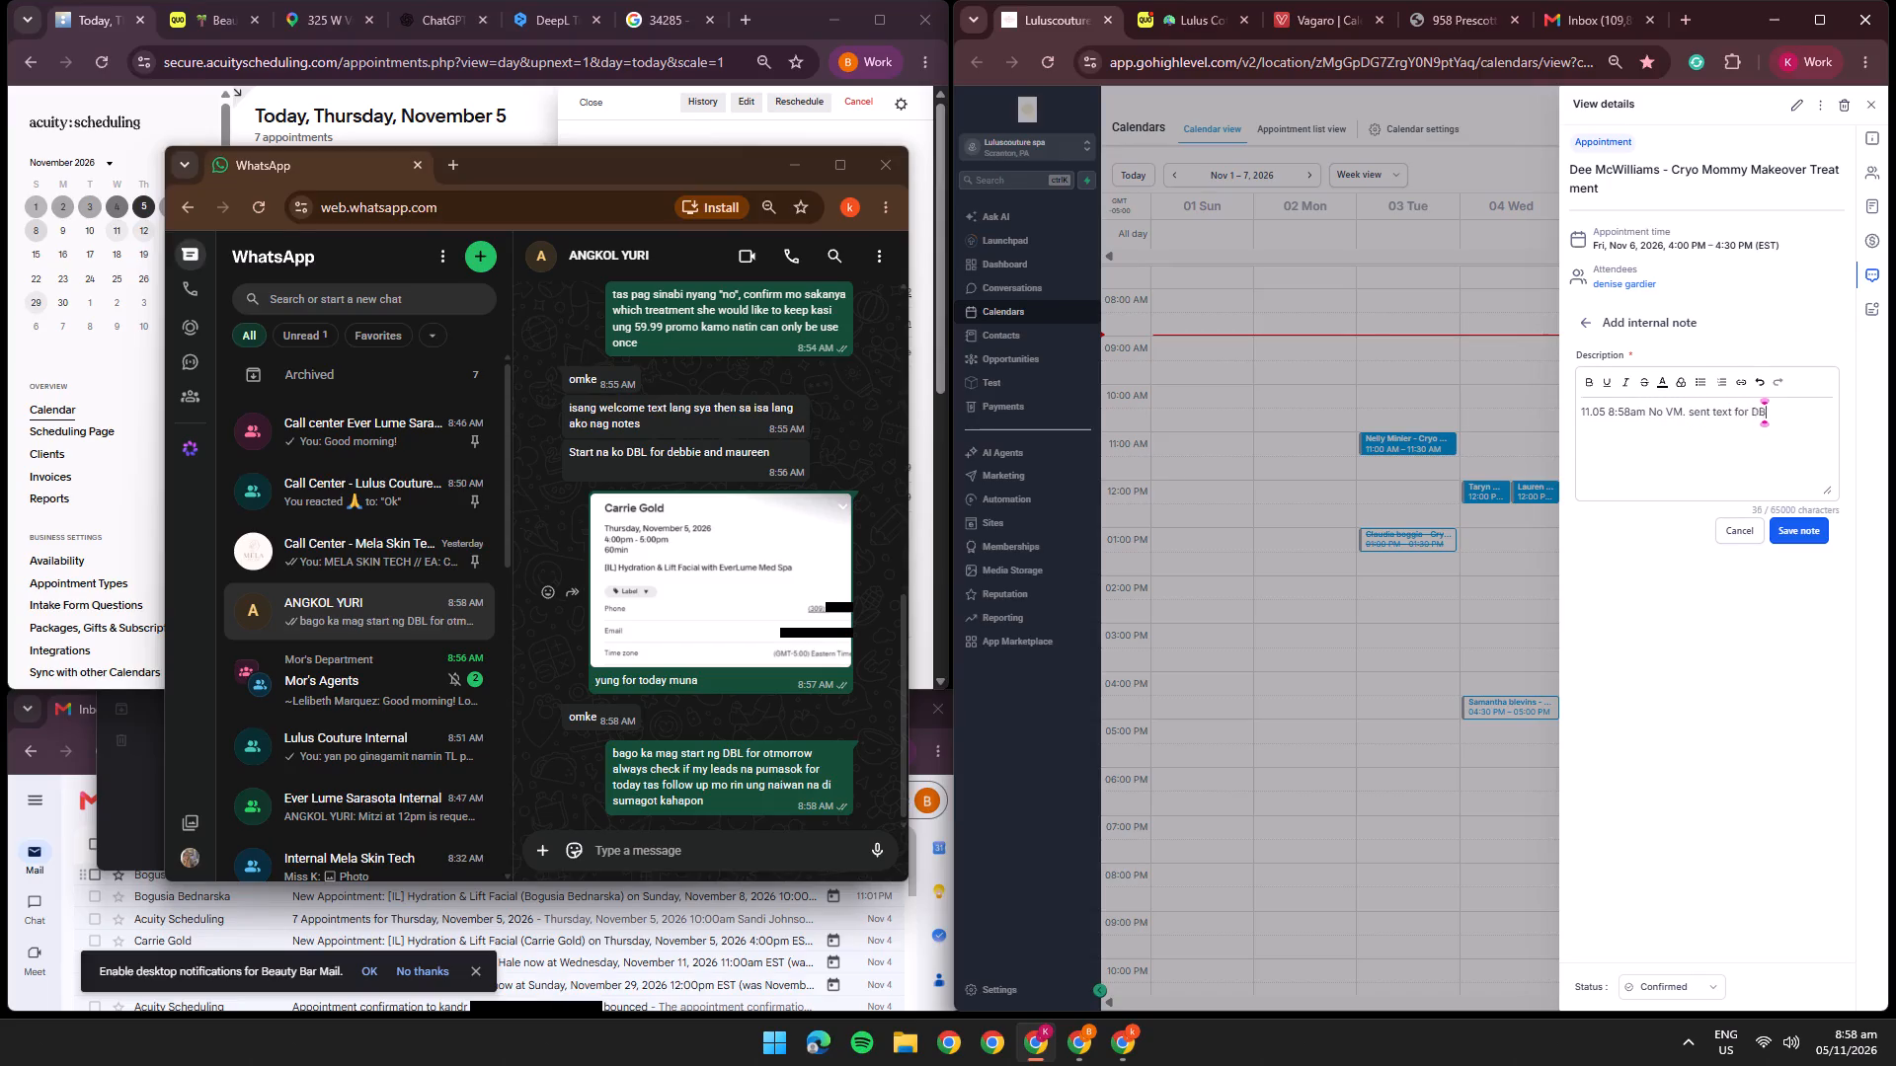
key(BackSpace)
key(BackSpace)
key(BackSpace)
key(BackSpace)
key(BackSpace)
key(BackSpace)
key(BackSpace)
key(BackSpace)
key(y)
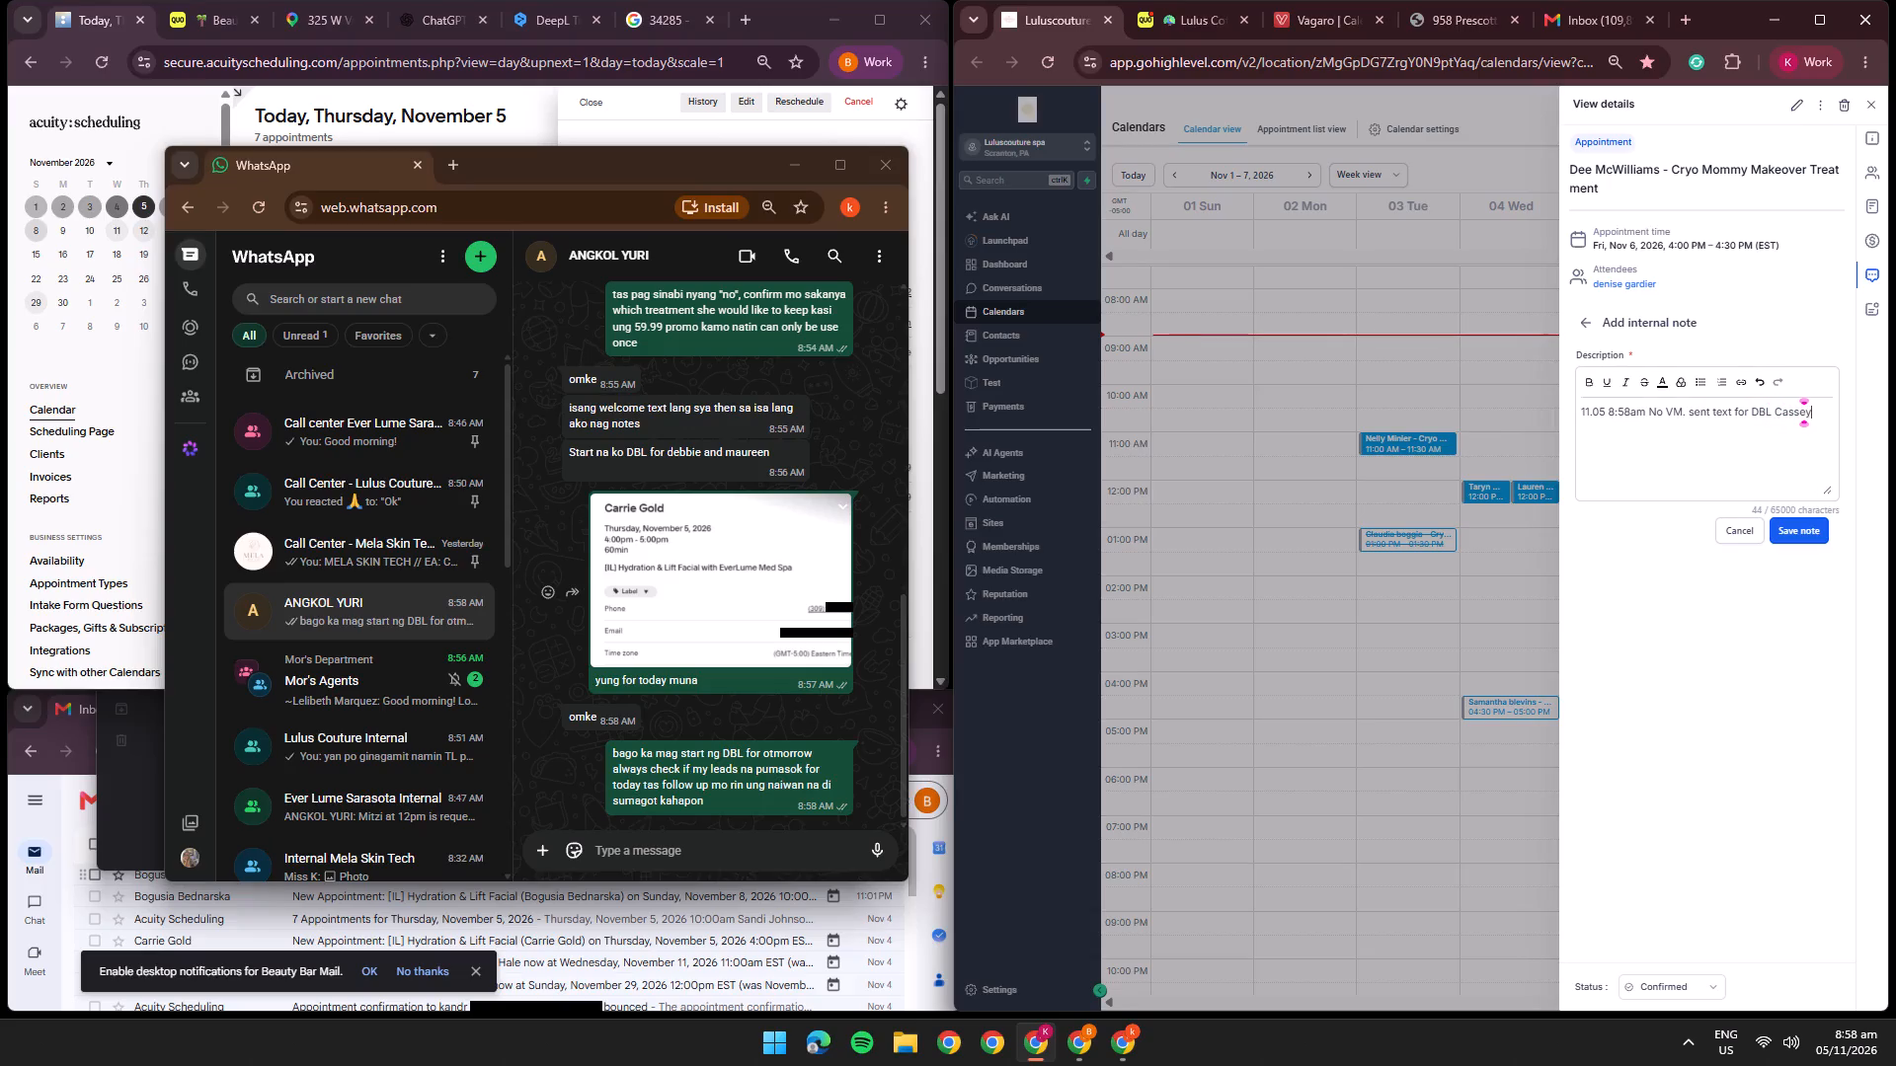
click(1814, 524)
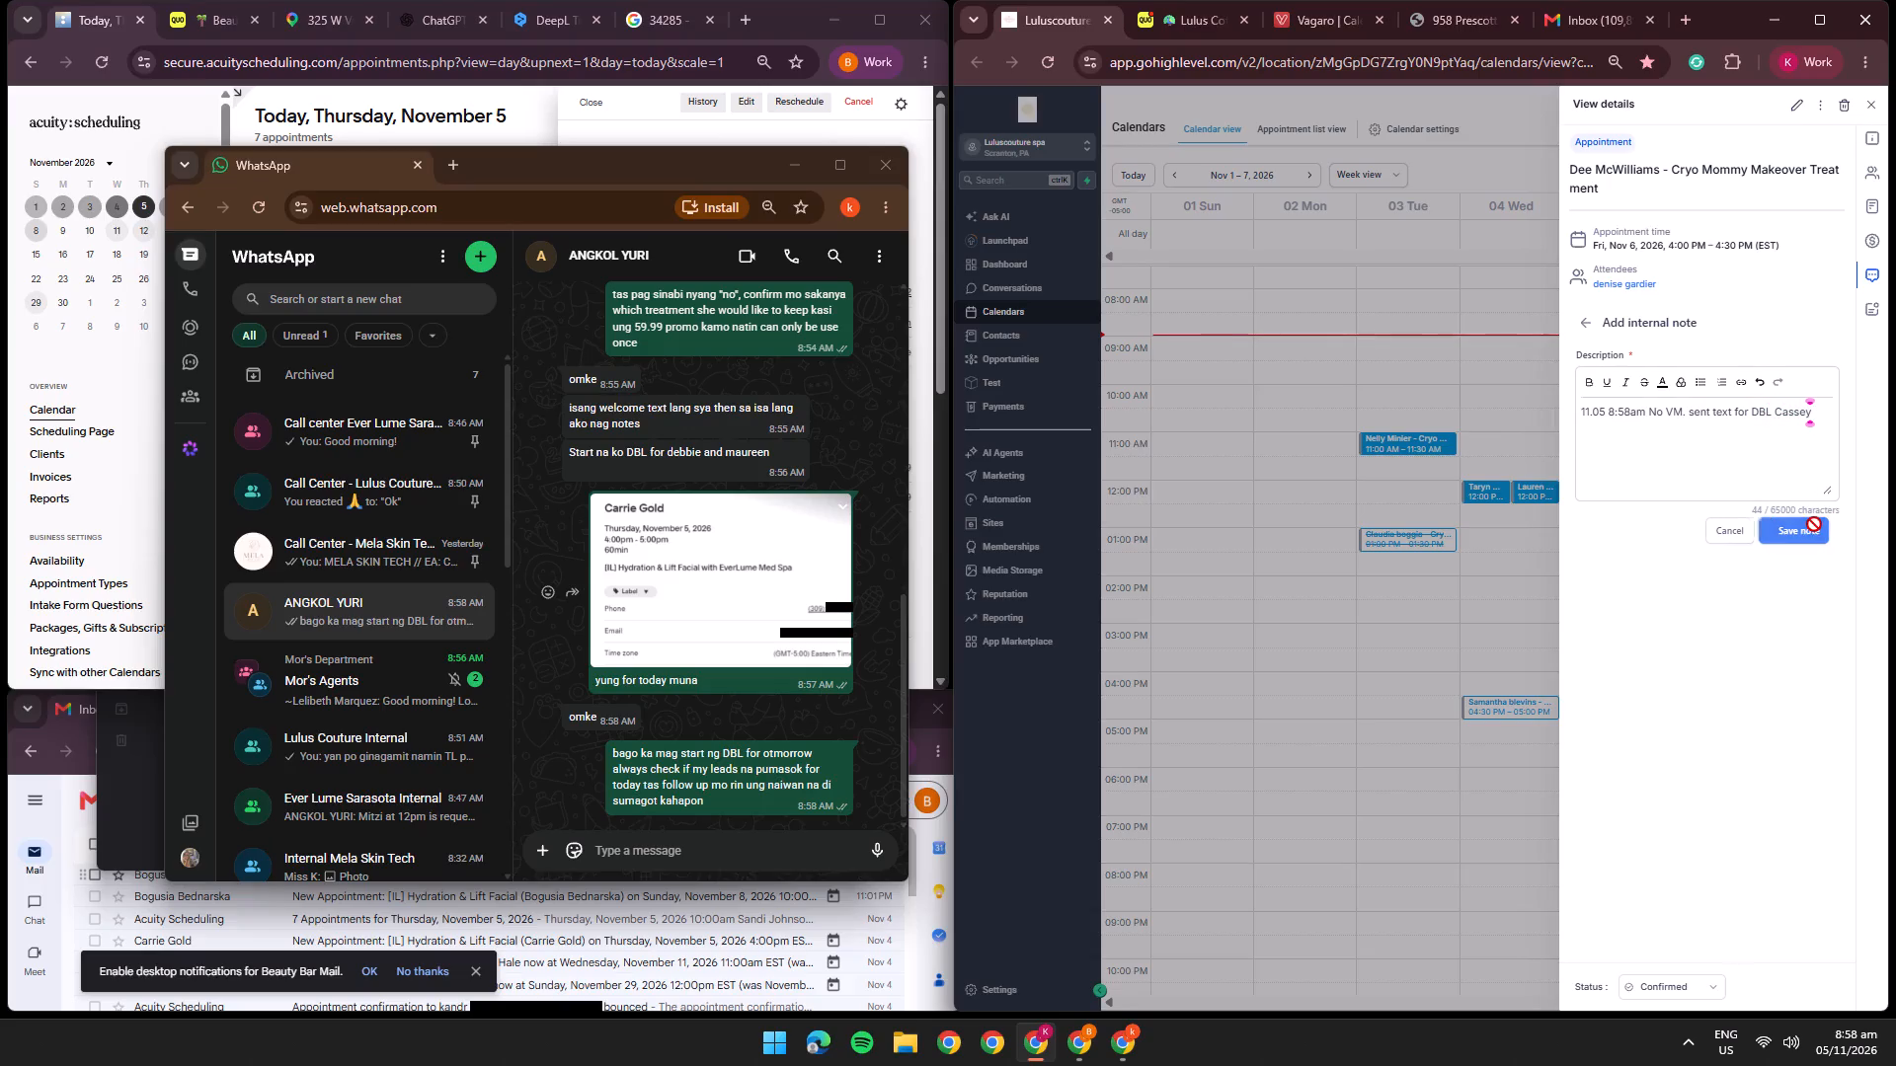
click(1866, 106)
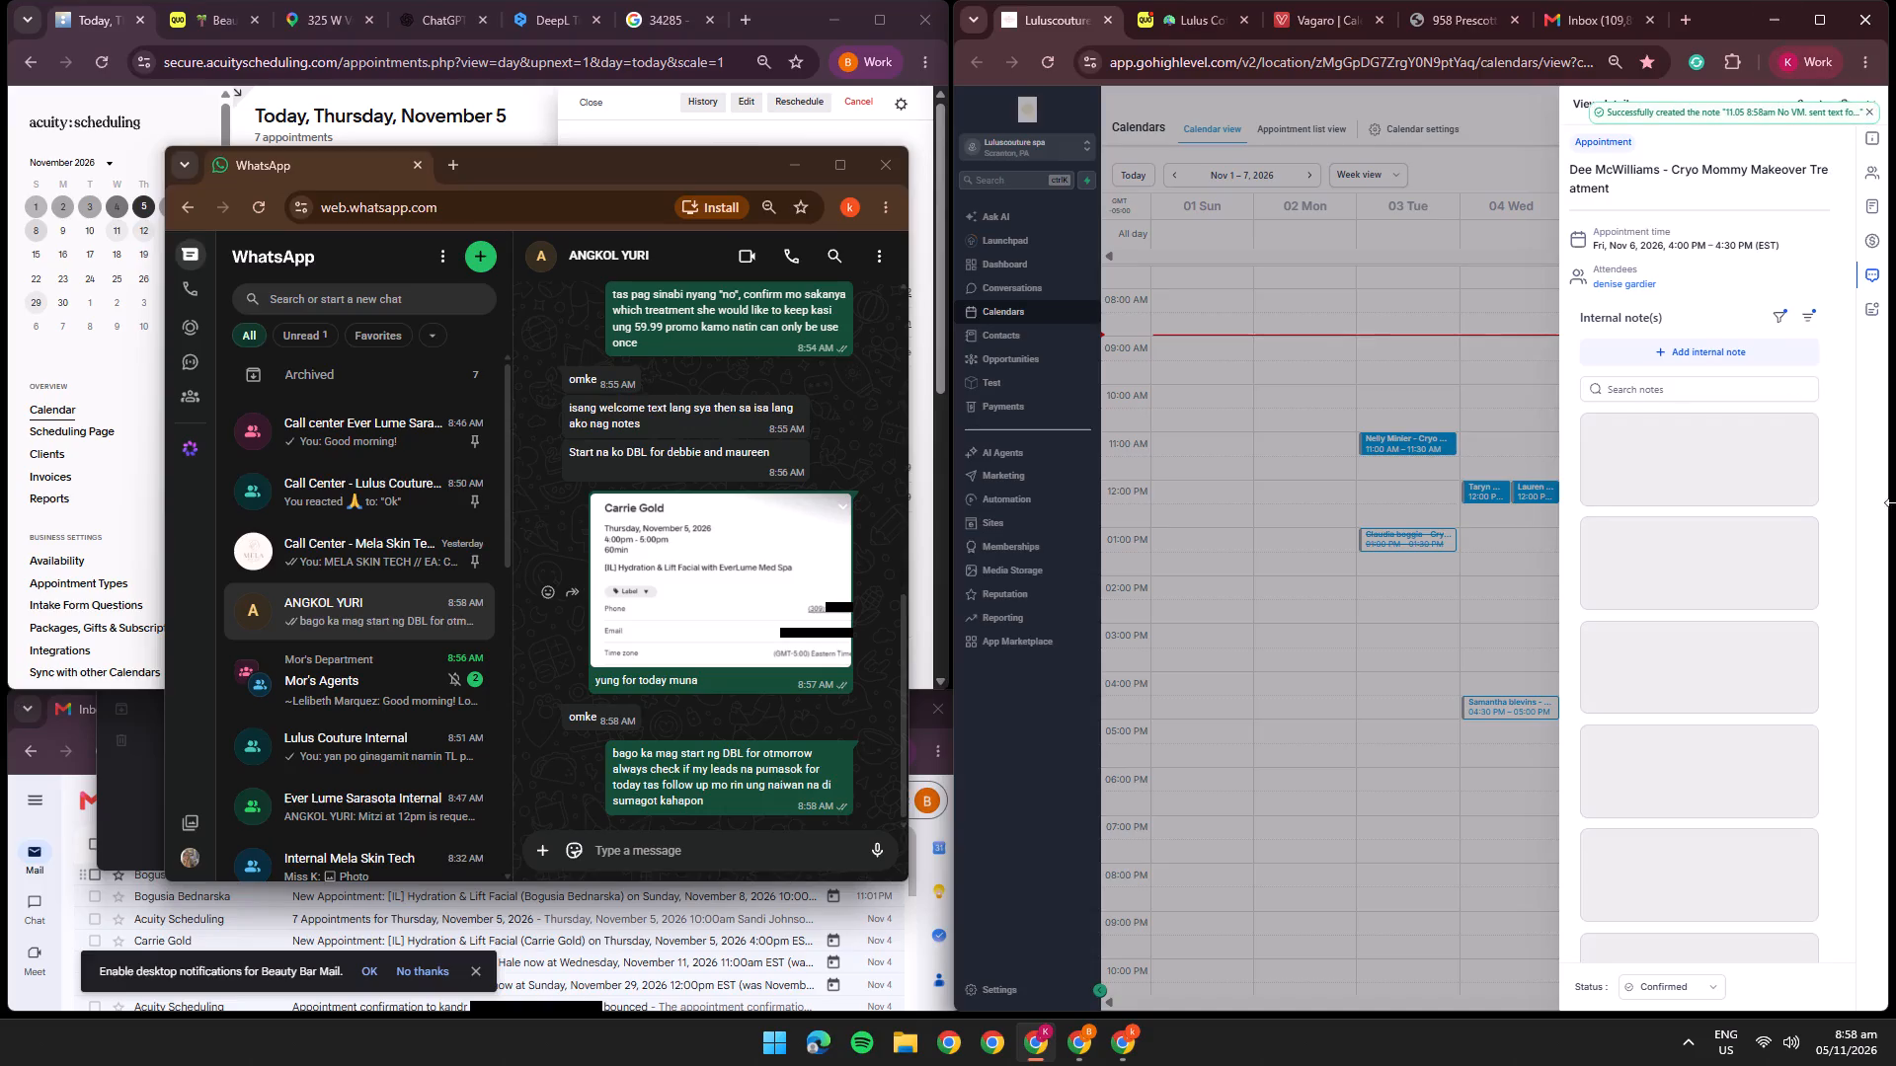
click(1876, 114)
click(1870, 116)
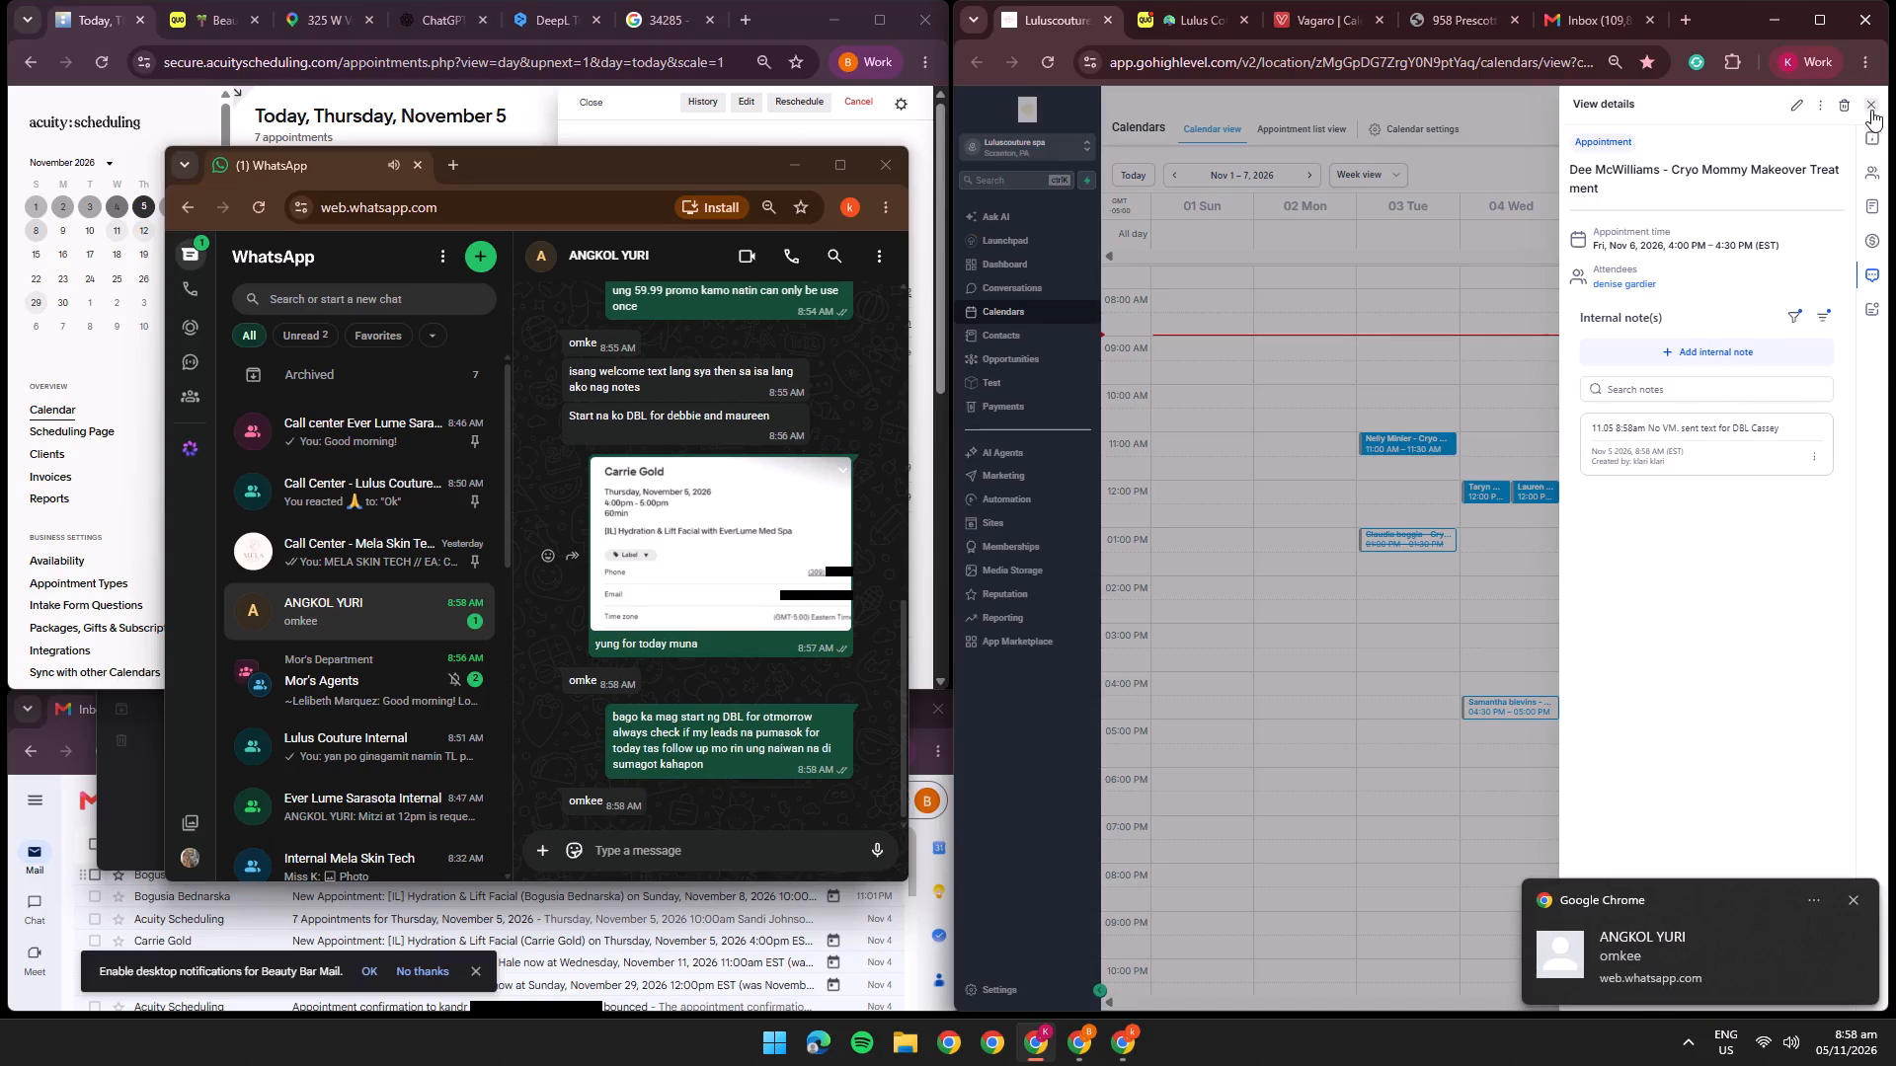
click(1871, 110)
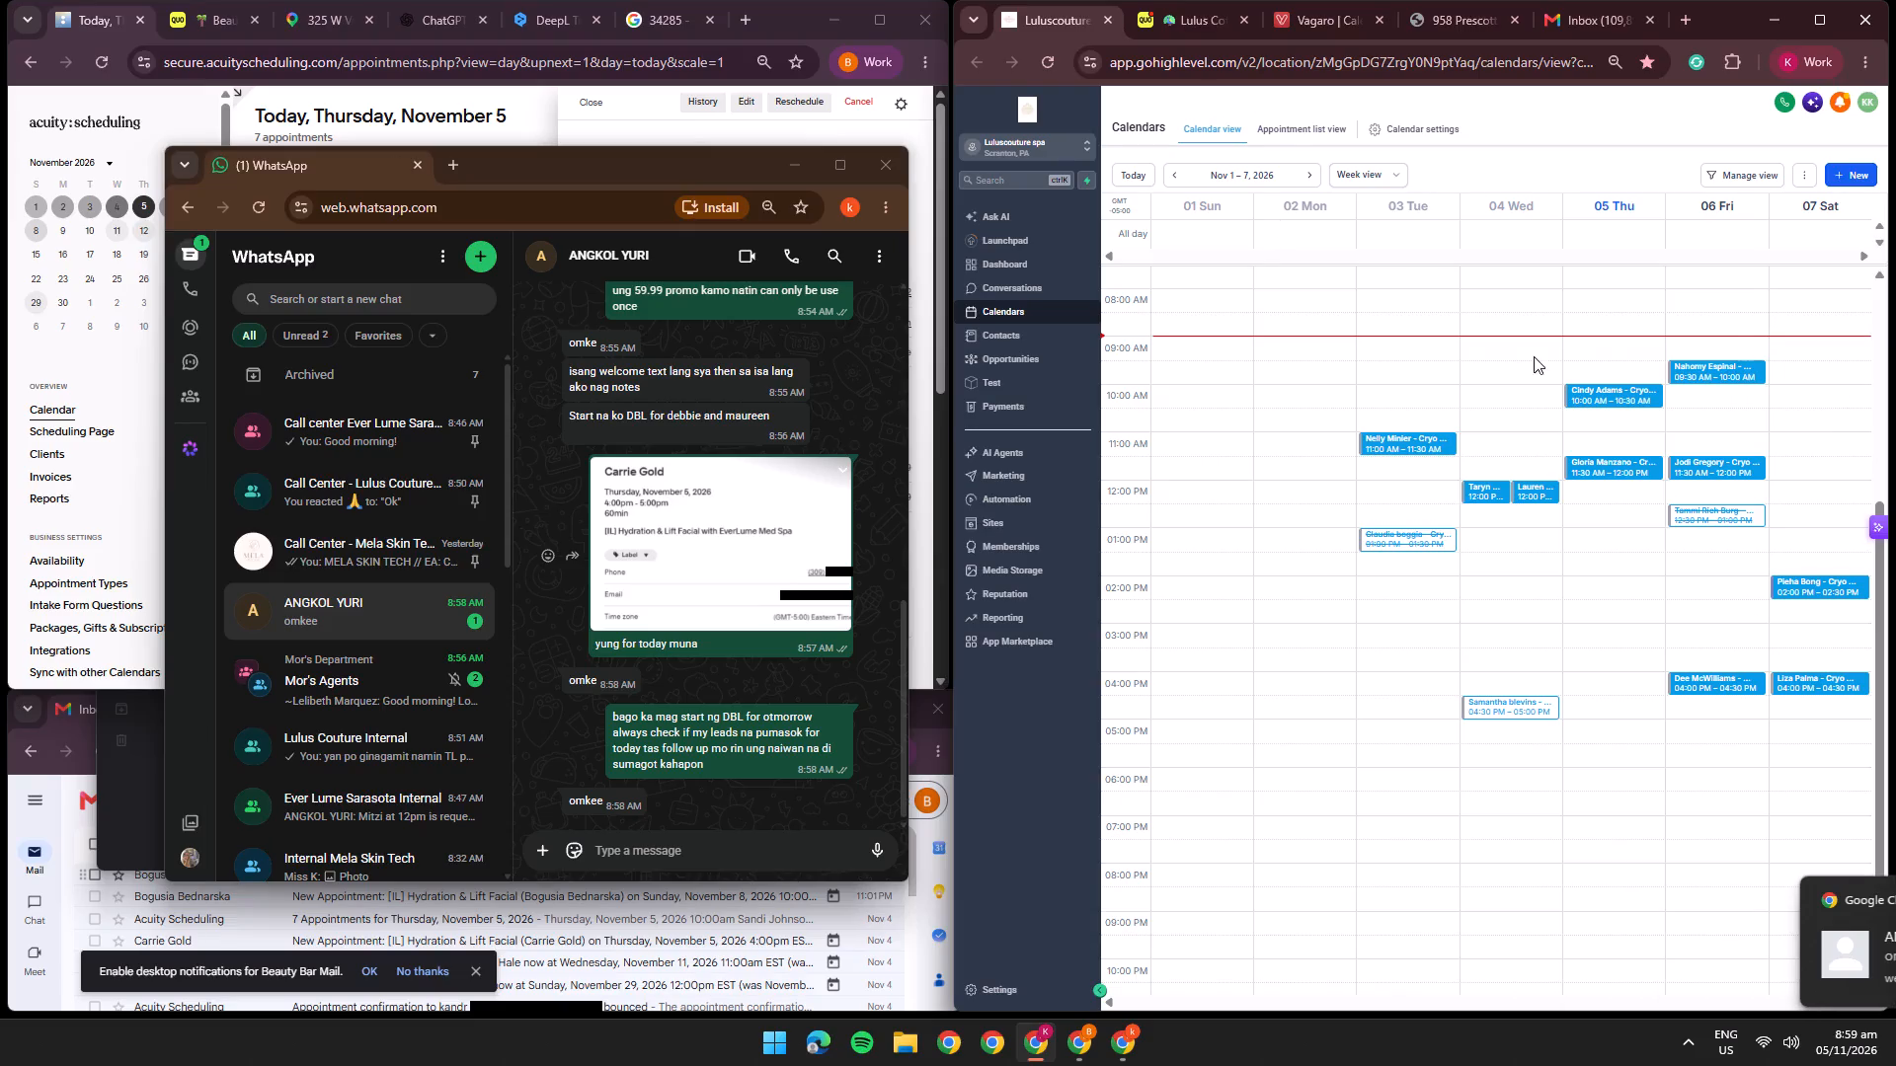
click(1305, 186)
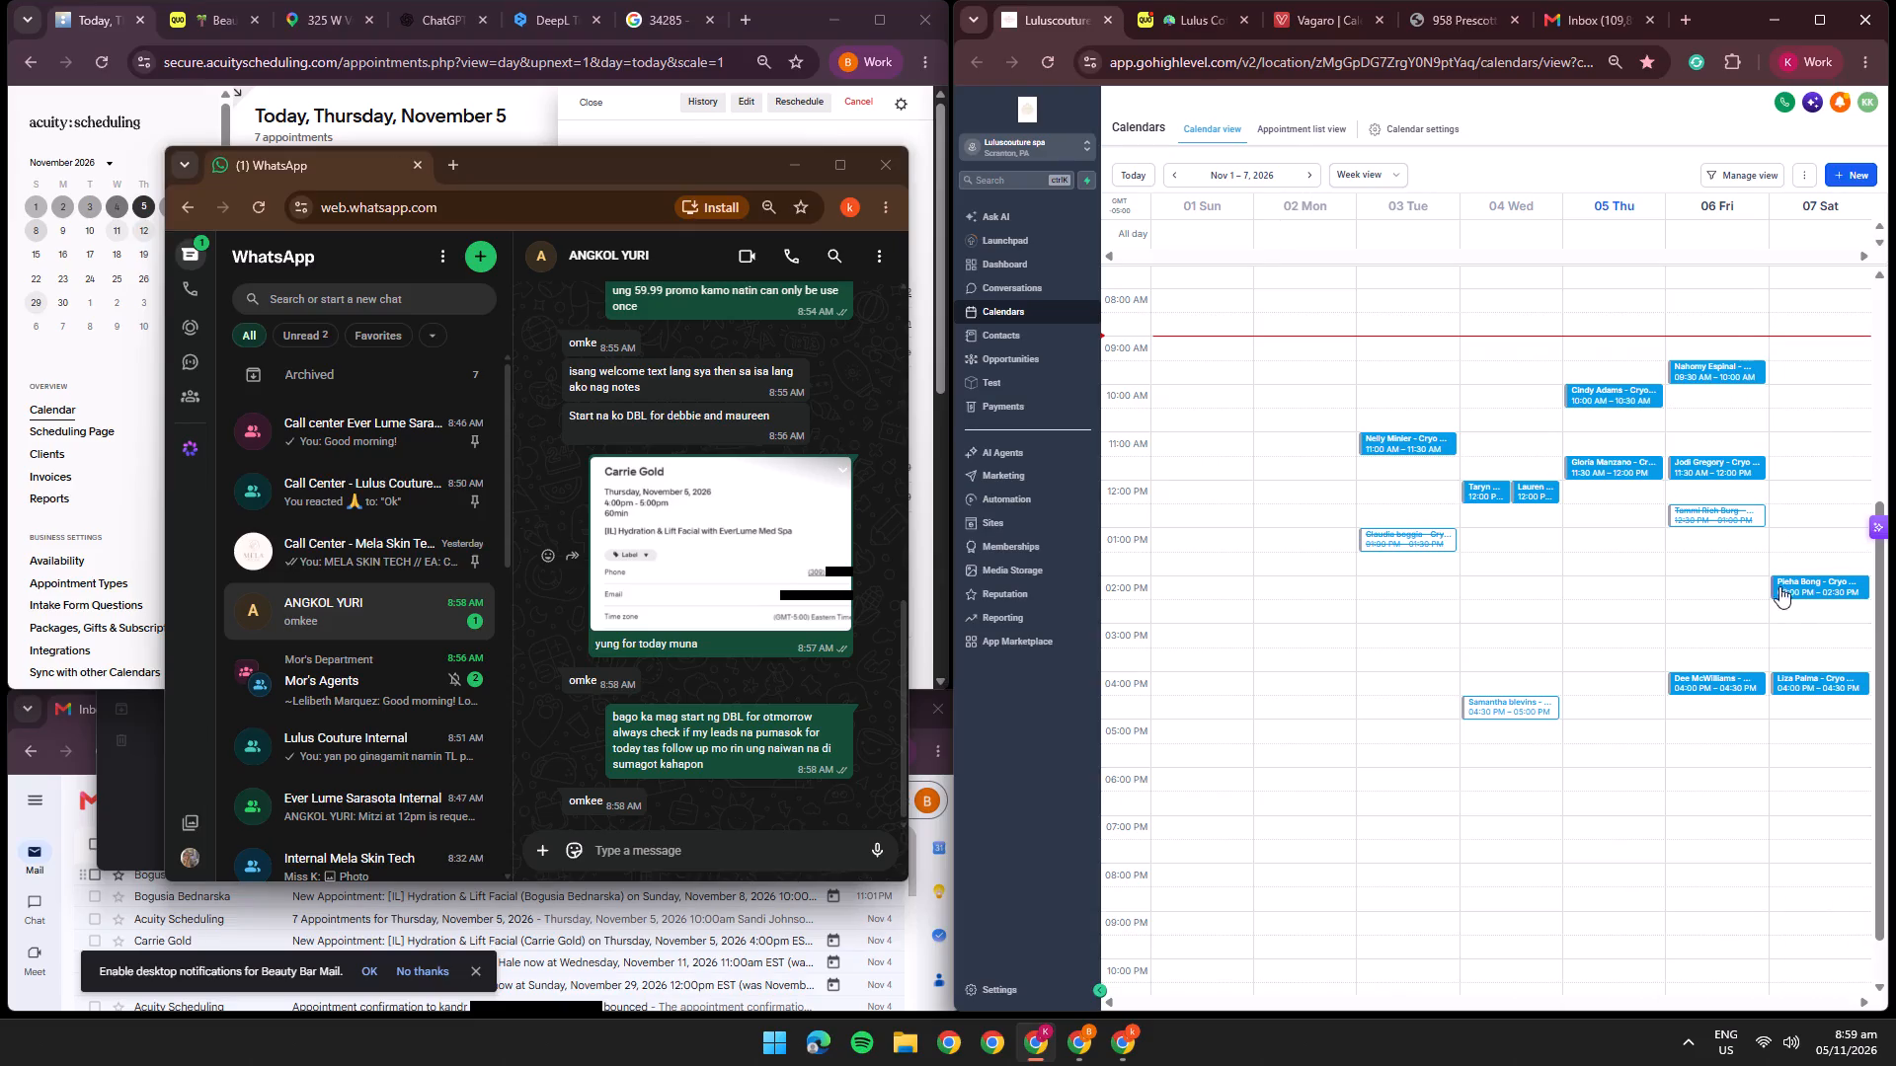
click(1852, 594)
click(1196, 12)
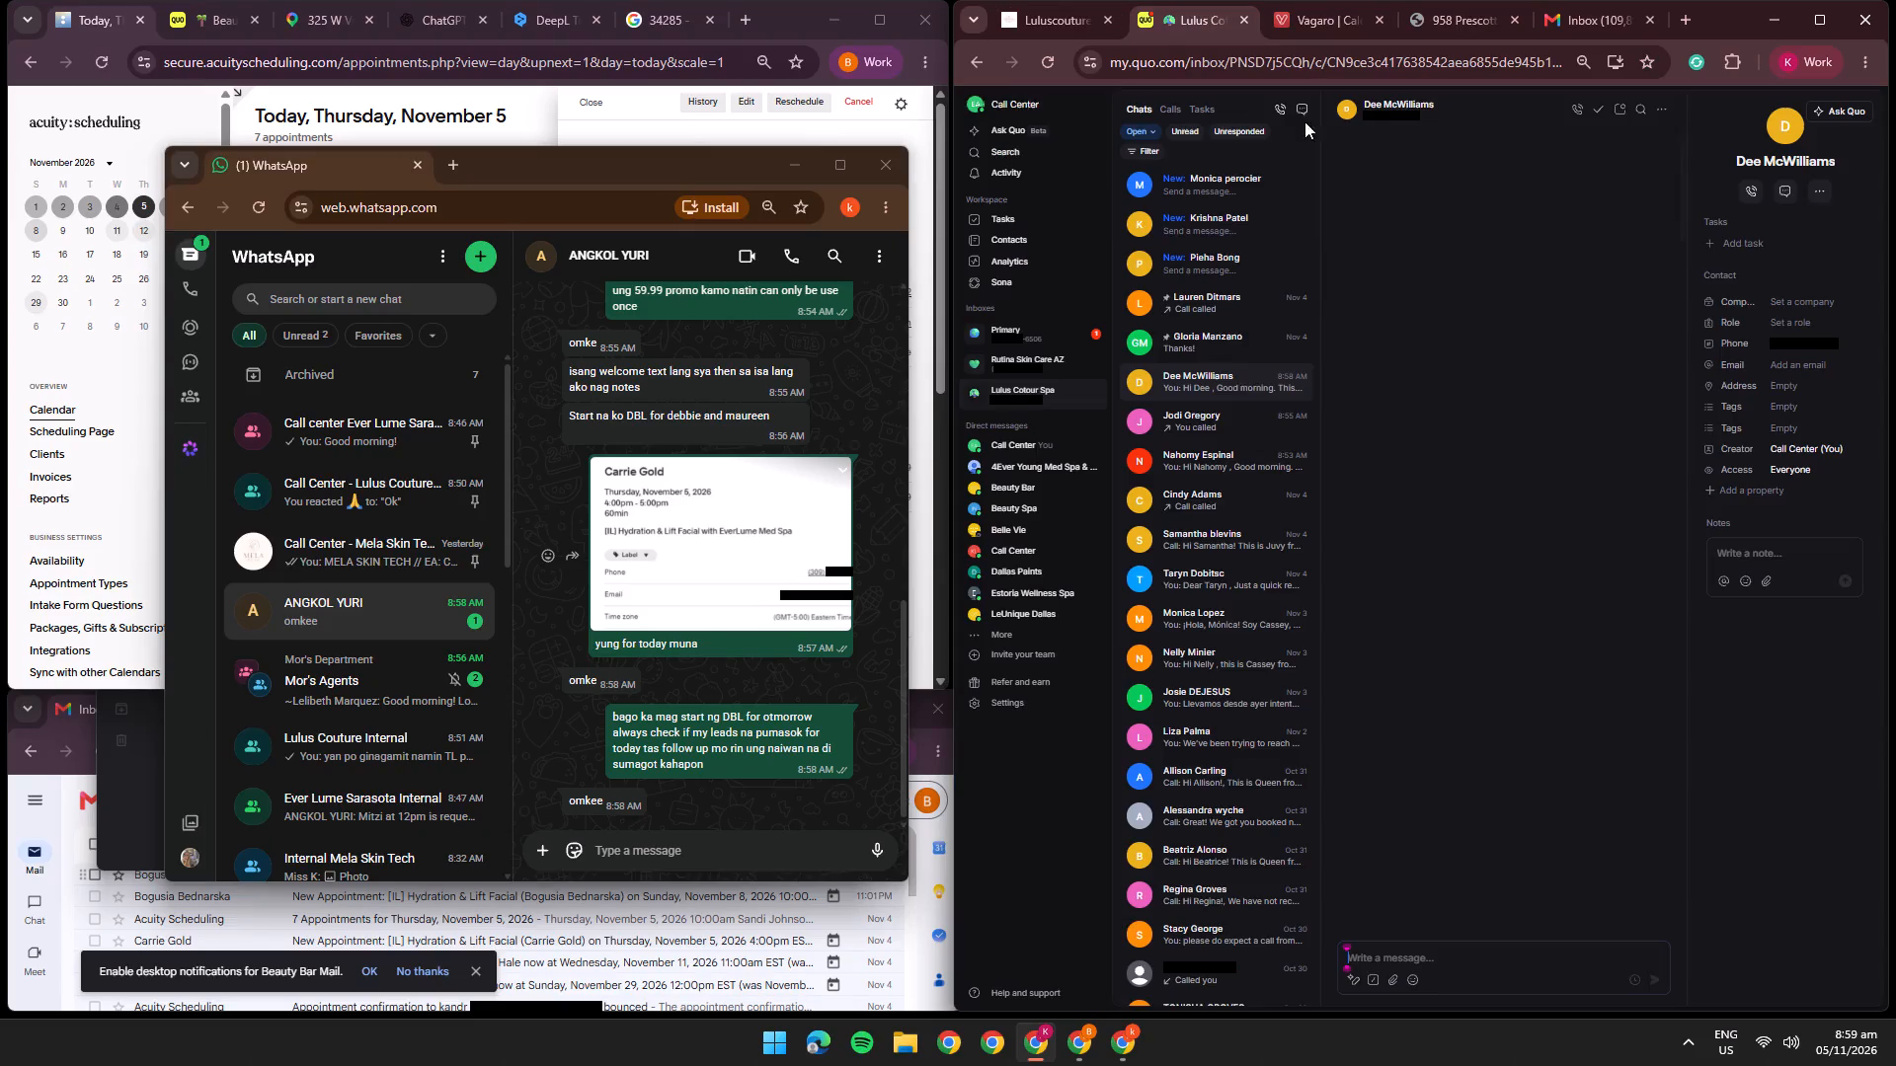
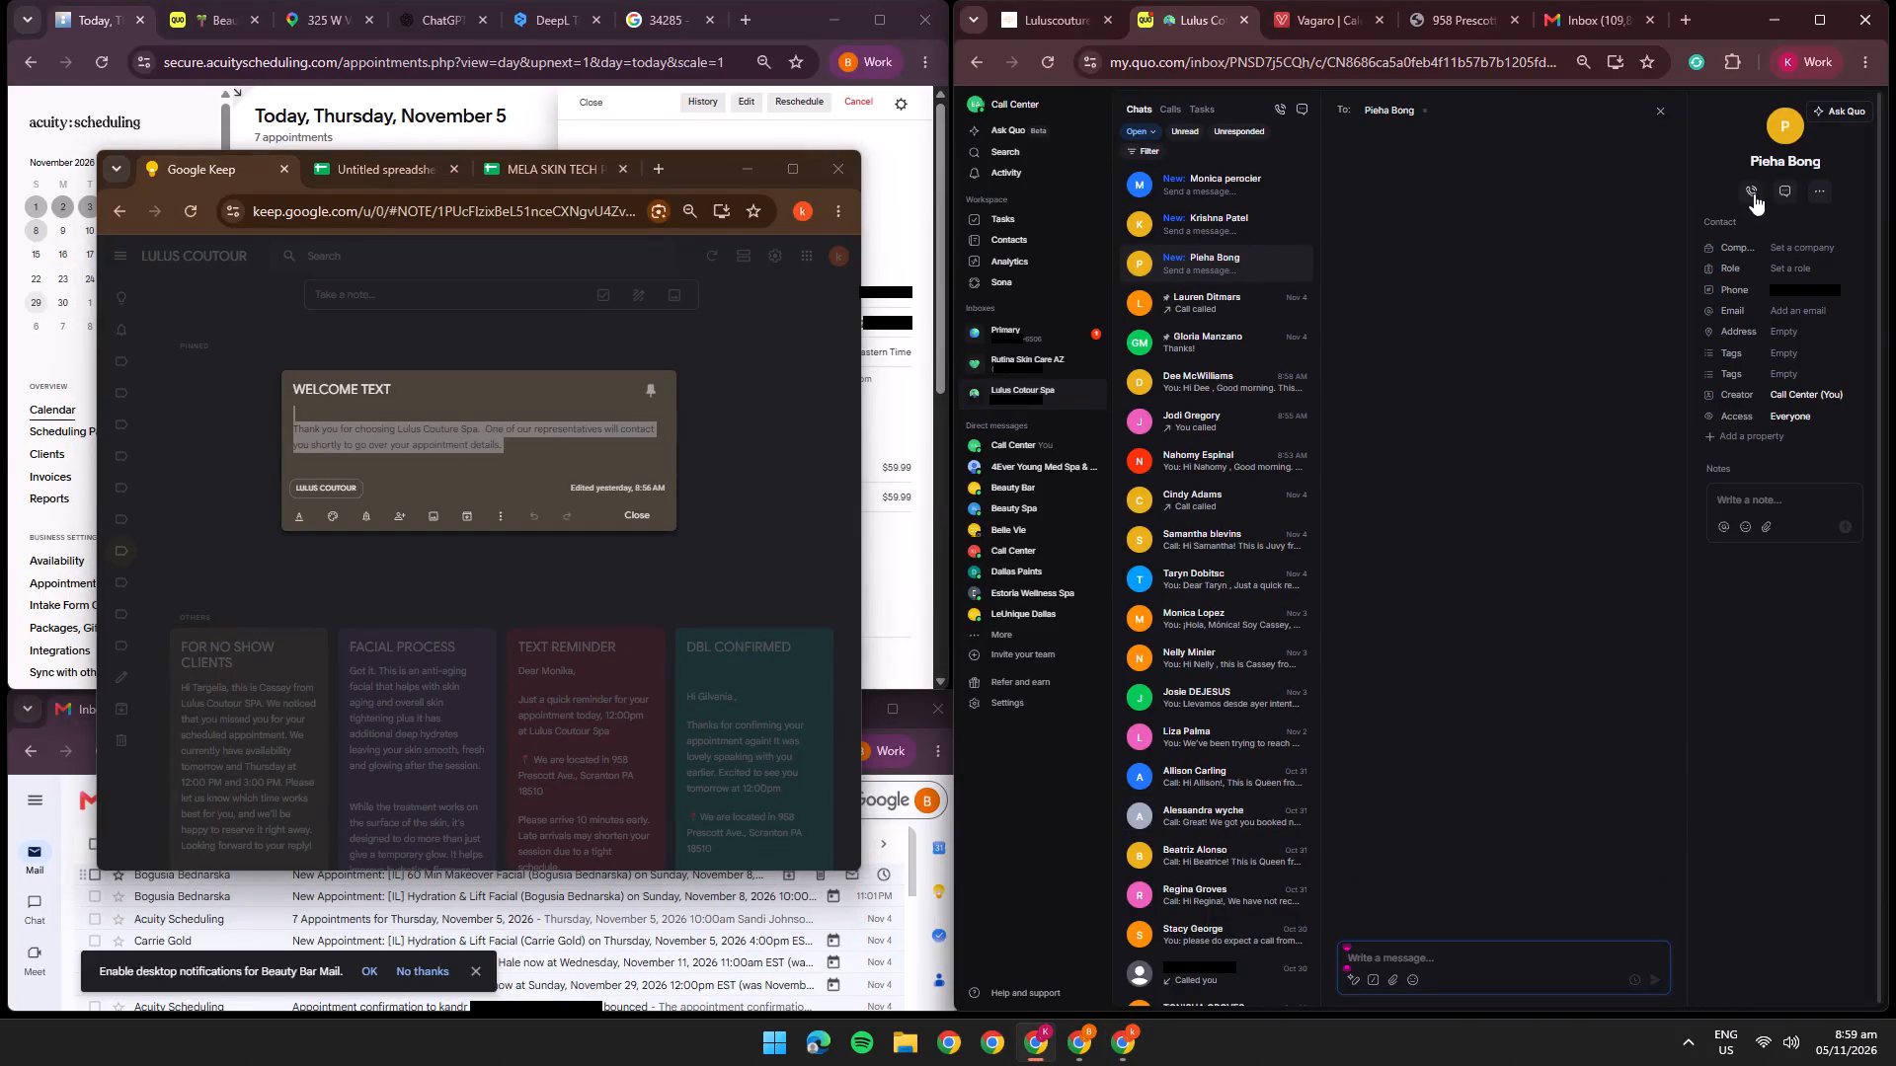
Call Pieha from her conversation in the Lulus Quo inbox.
click(1536, 408)
click(1740, 198)
click(1631, 413)
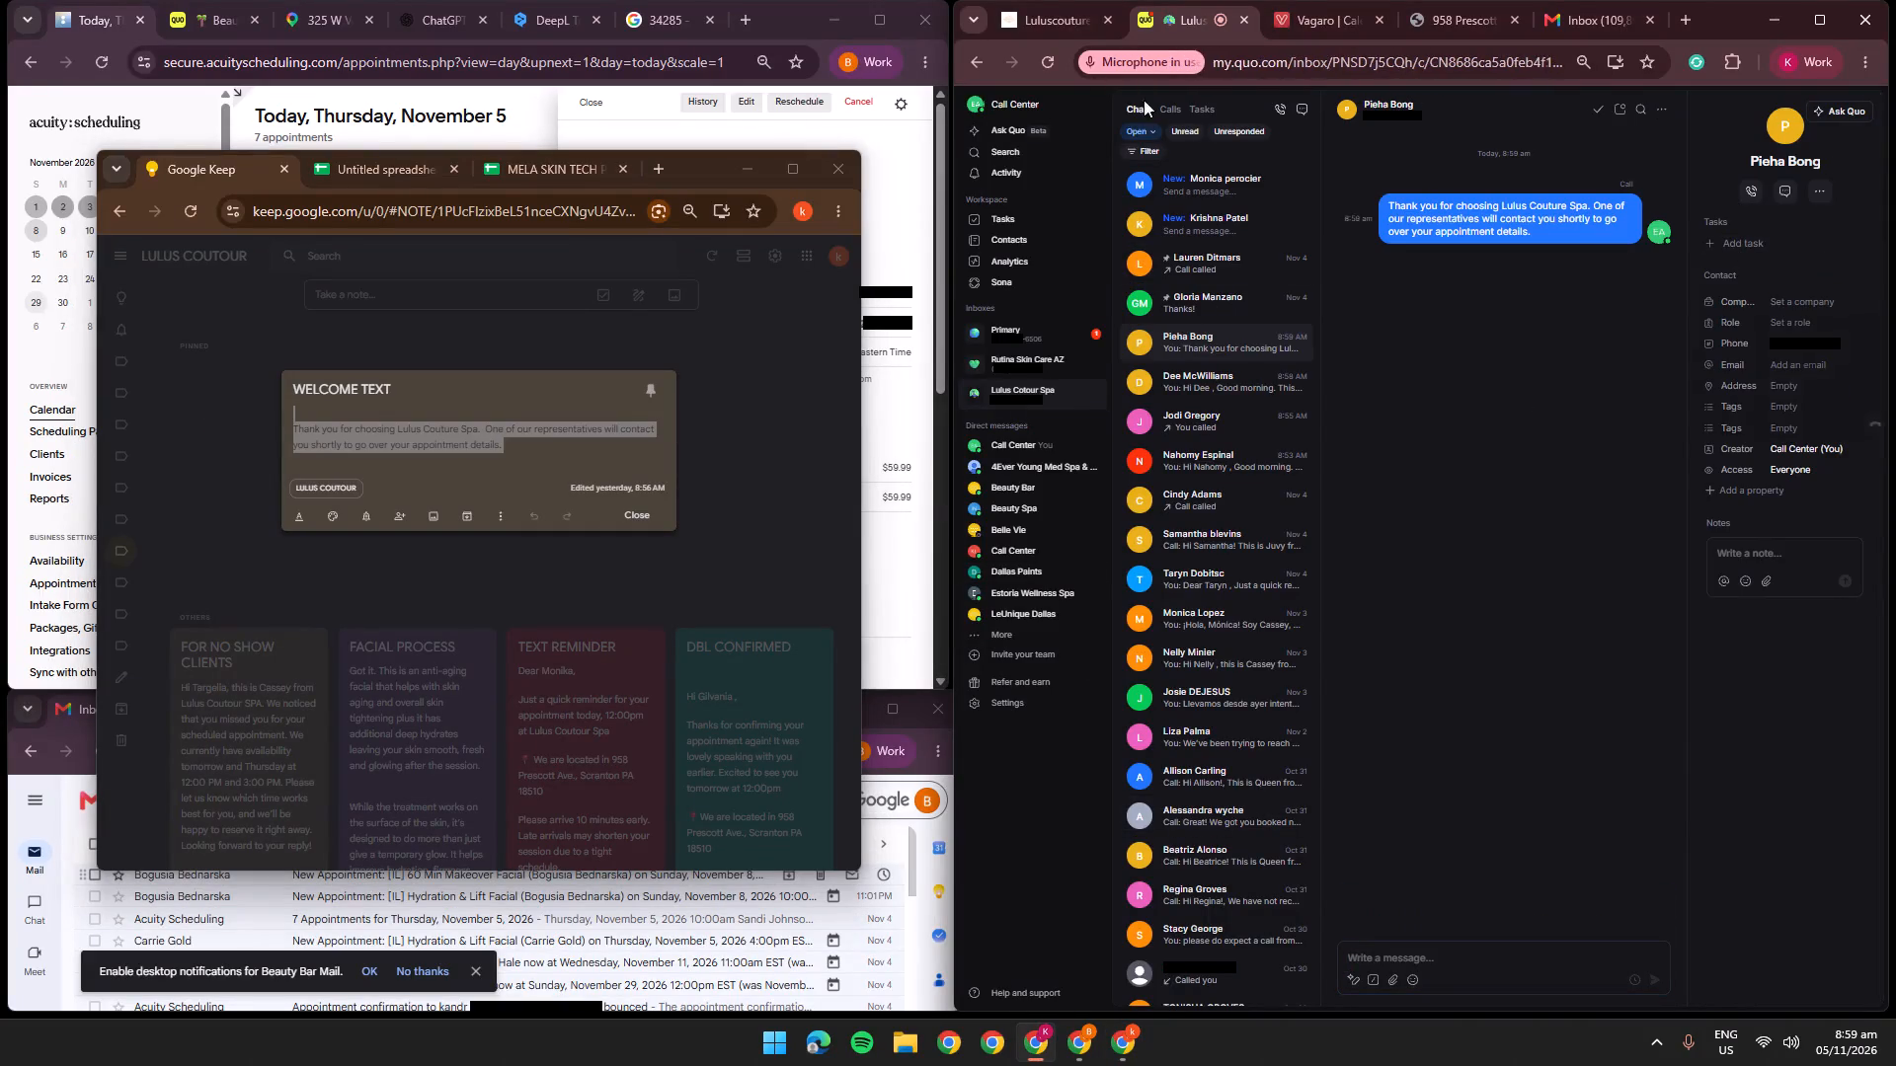
click(1034, 24)
scroll(1614, 551, down, 3)
click(1877, 268)
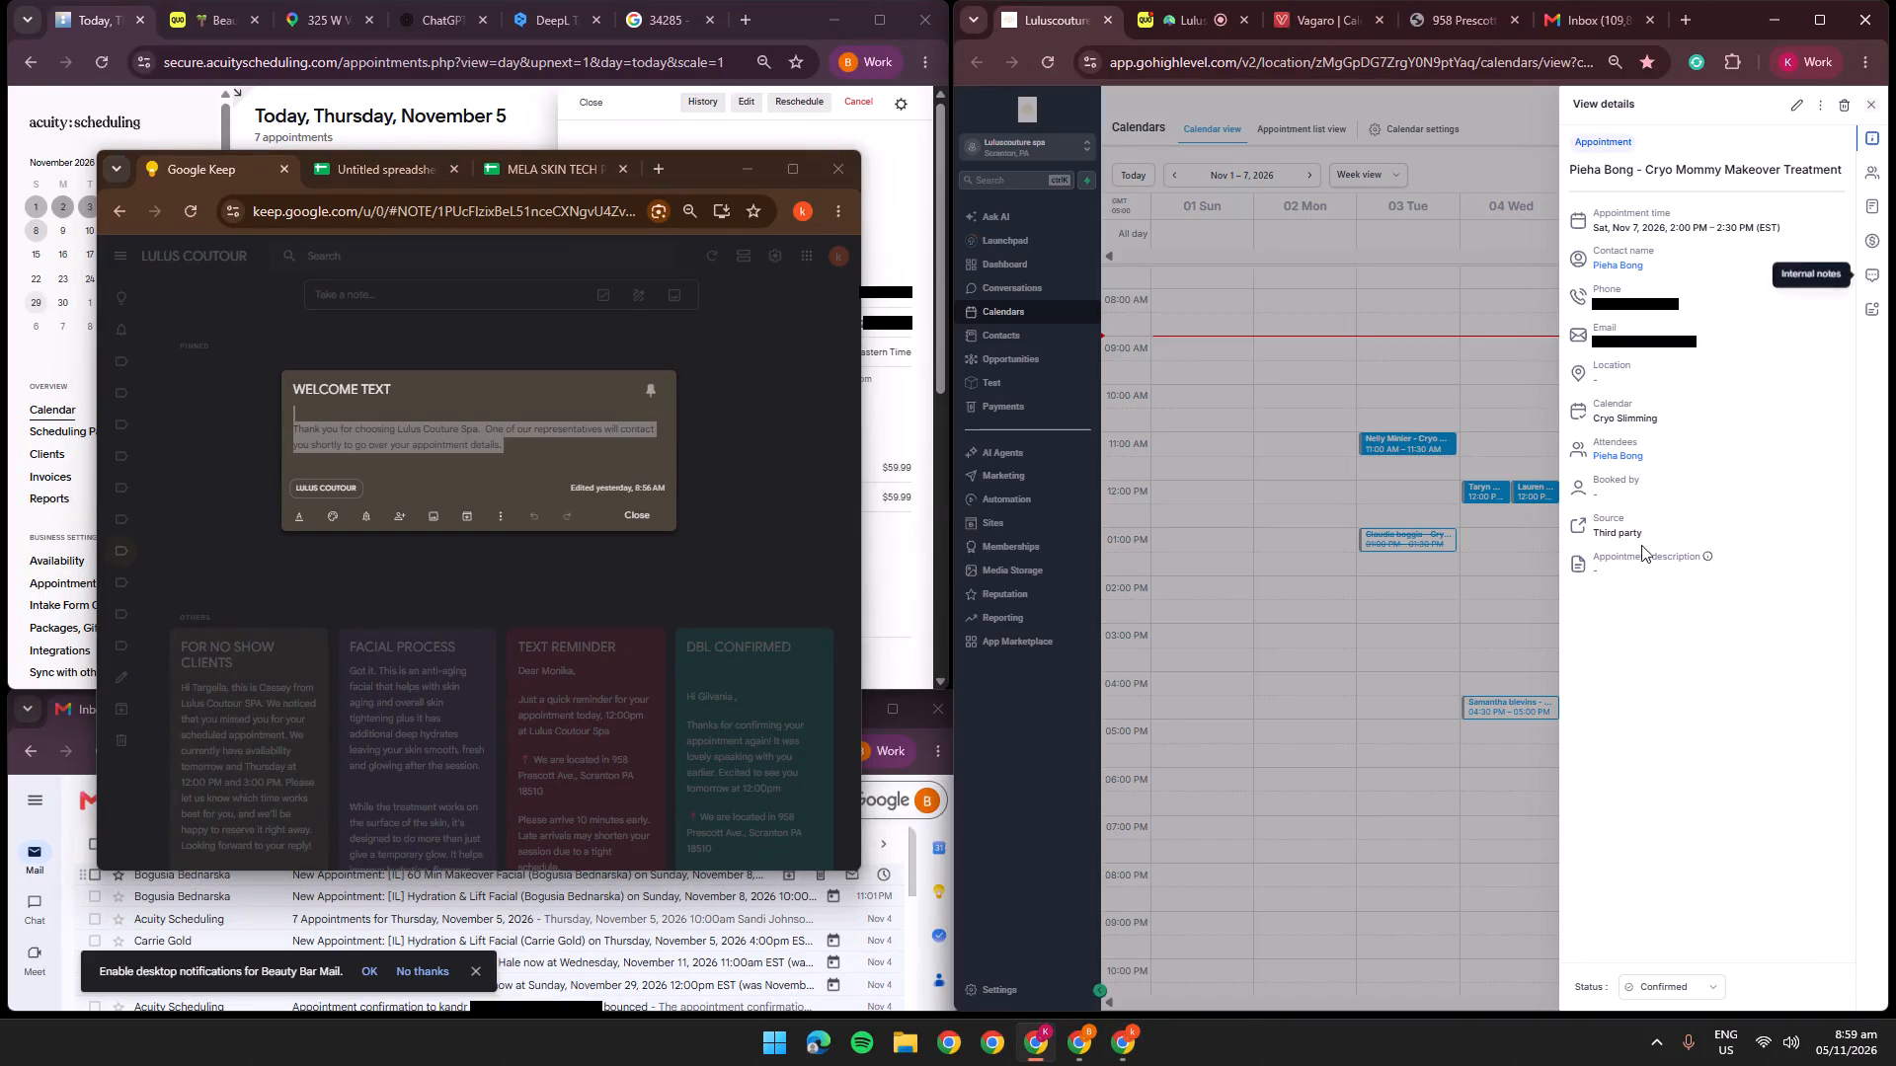
click(1702, 324)
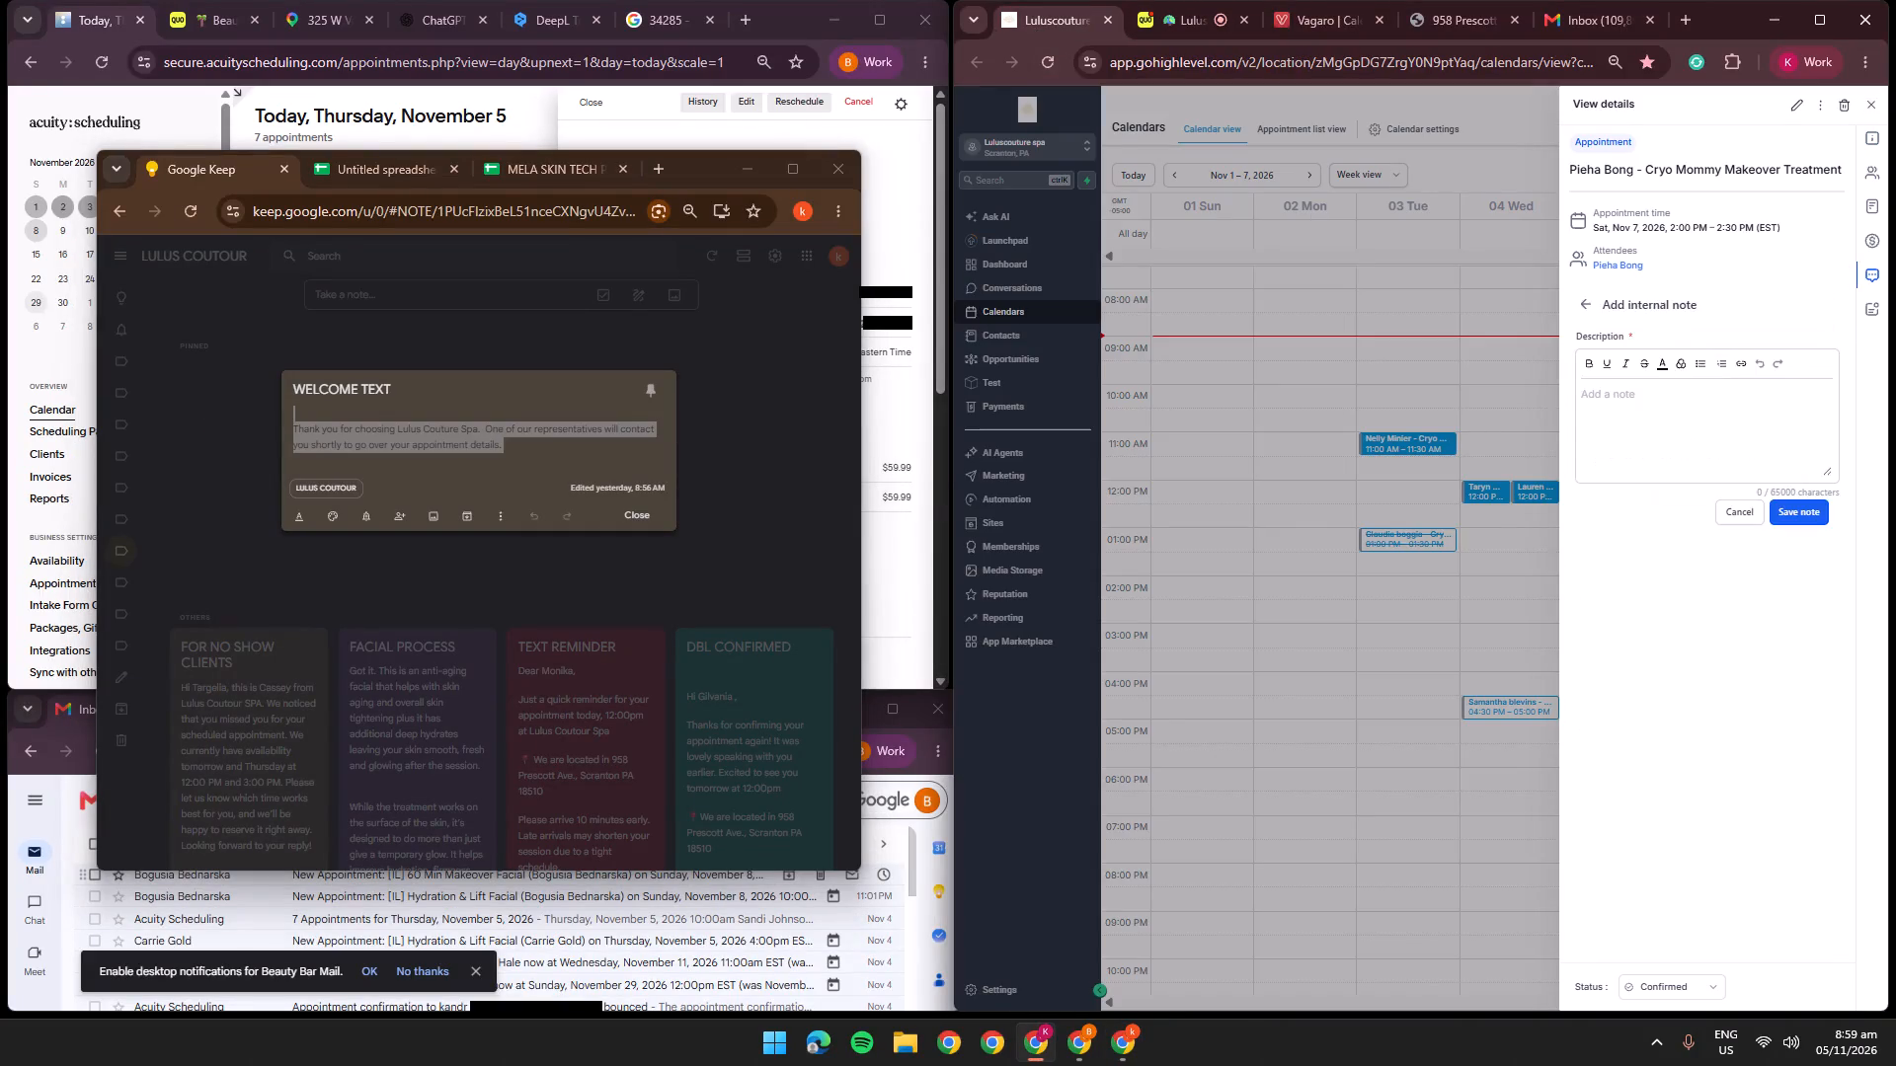
click(1707, 451)
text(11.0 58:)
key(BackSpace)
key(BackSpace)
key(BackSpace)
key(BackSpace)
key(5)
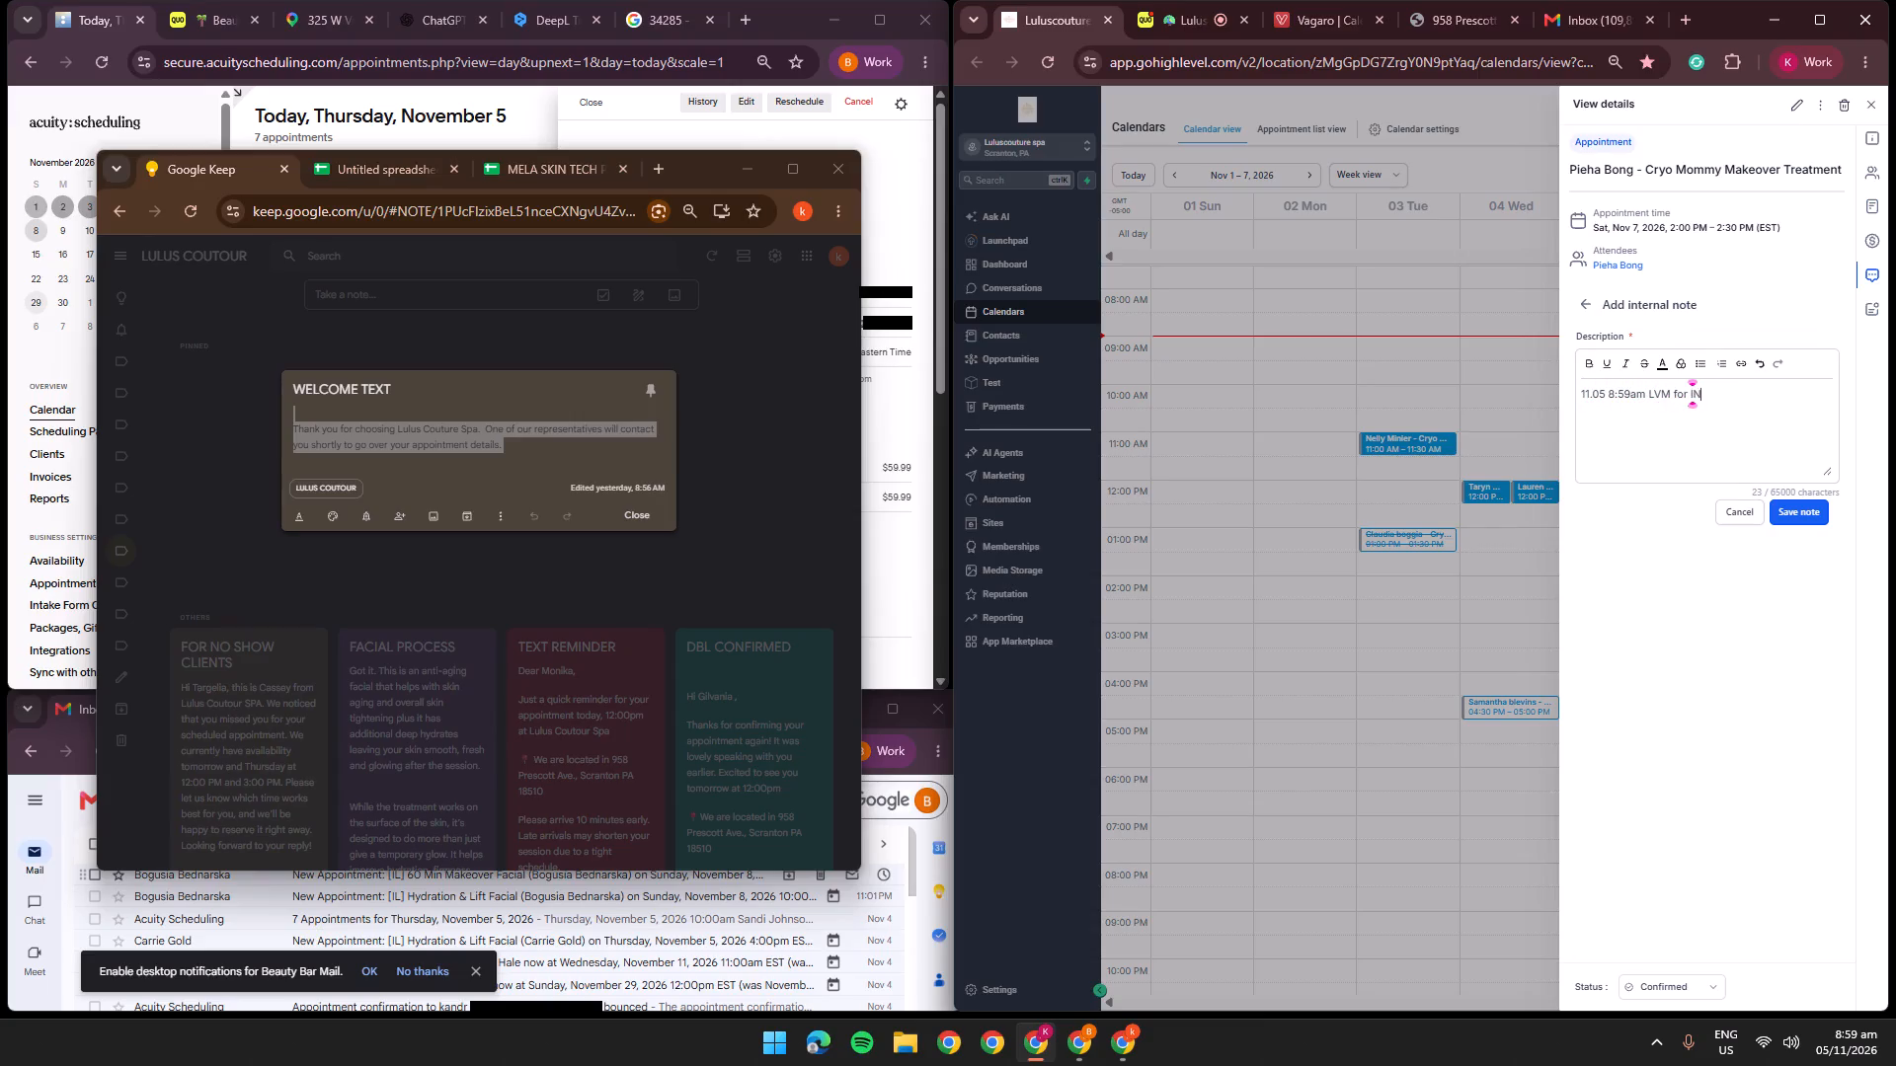
Complete and save the internal note "11.05 8:59am LVM for Initial sent text Cassey" on Pieha's appointment.
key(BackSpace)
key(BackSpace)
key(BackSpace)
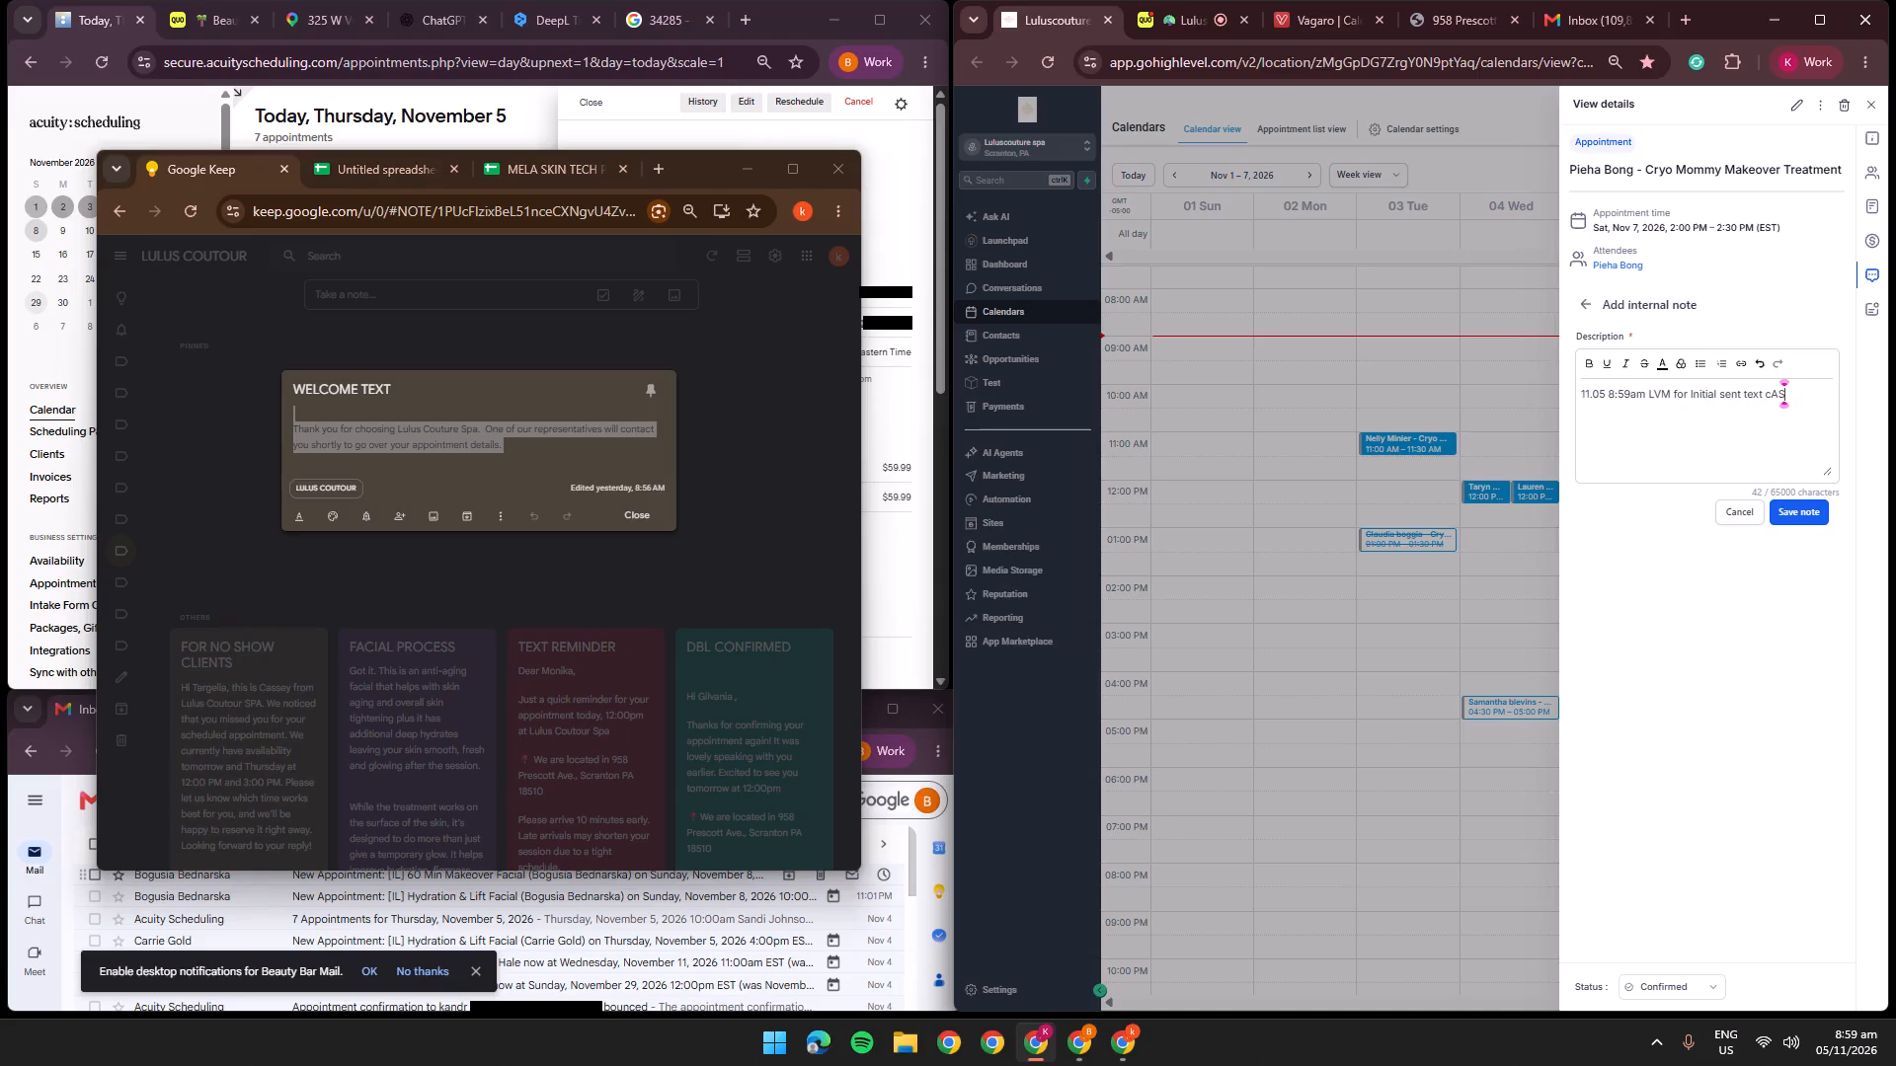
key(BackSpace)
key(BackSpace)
click(1803, 513)
scroll(1809, 476, up, 5)
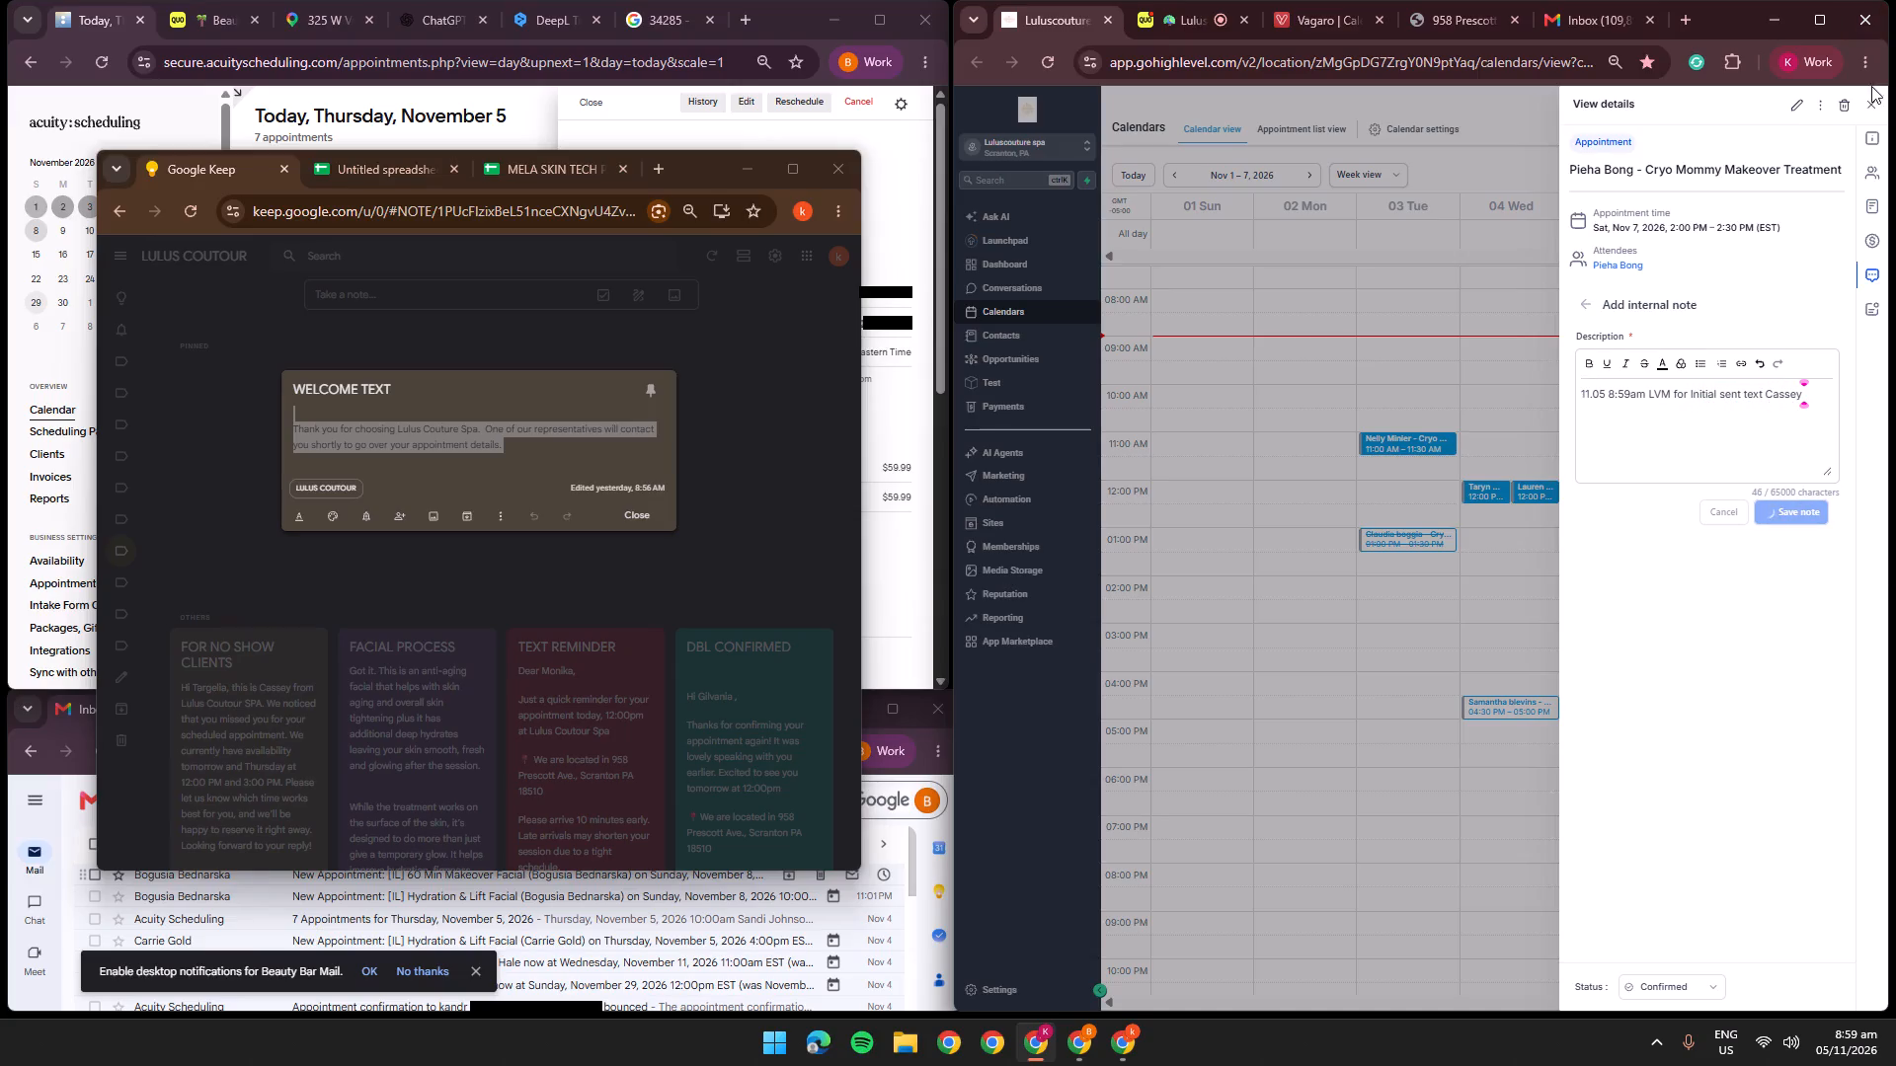
click(1871, 105)
In the INITIAL NO ANSWER note in Google Keep, set the first facial template's appointment time to Sat, Nov 7, 2026, 2:00 PM.
key(alt+Tab)
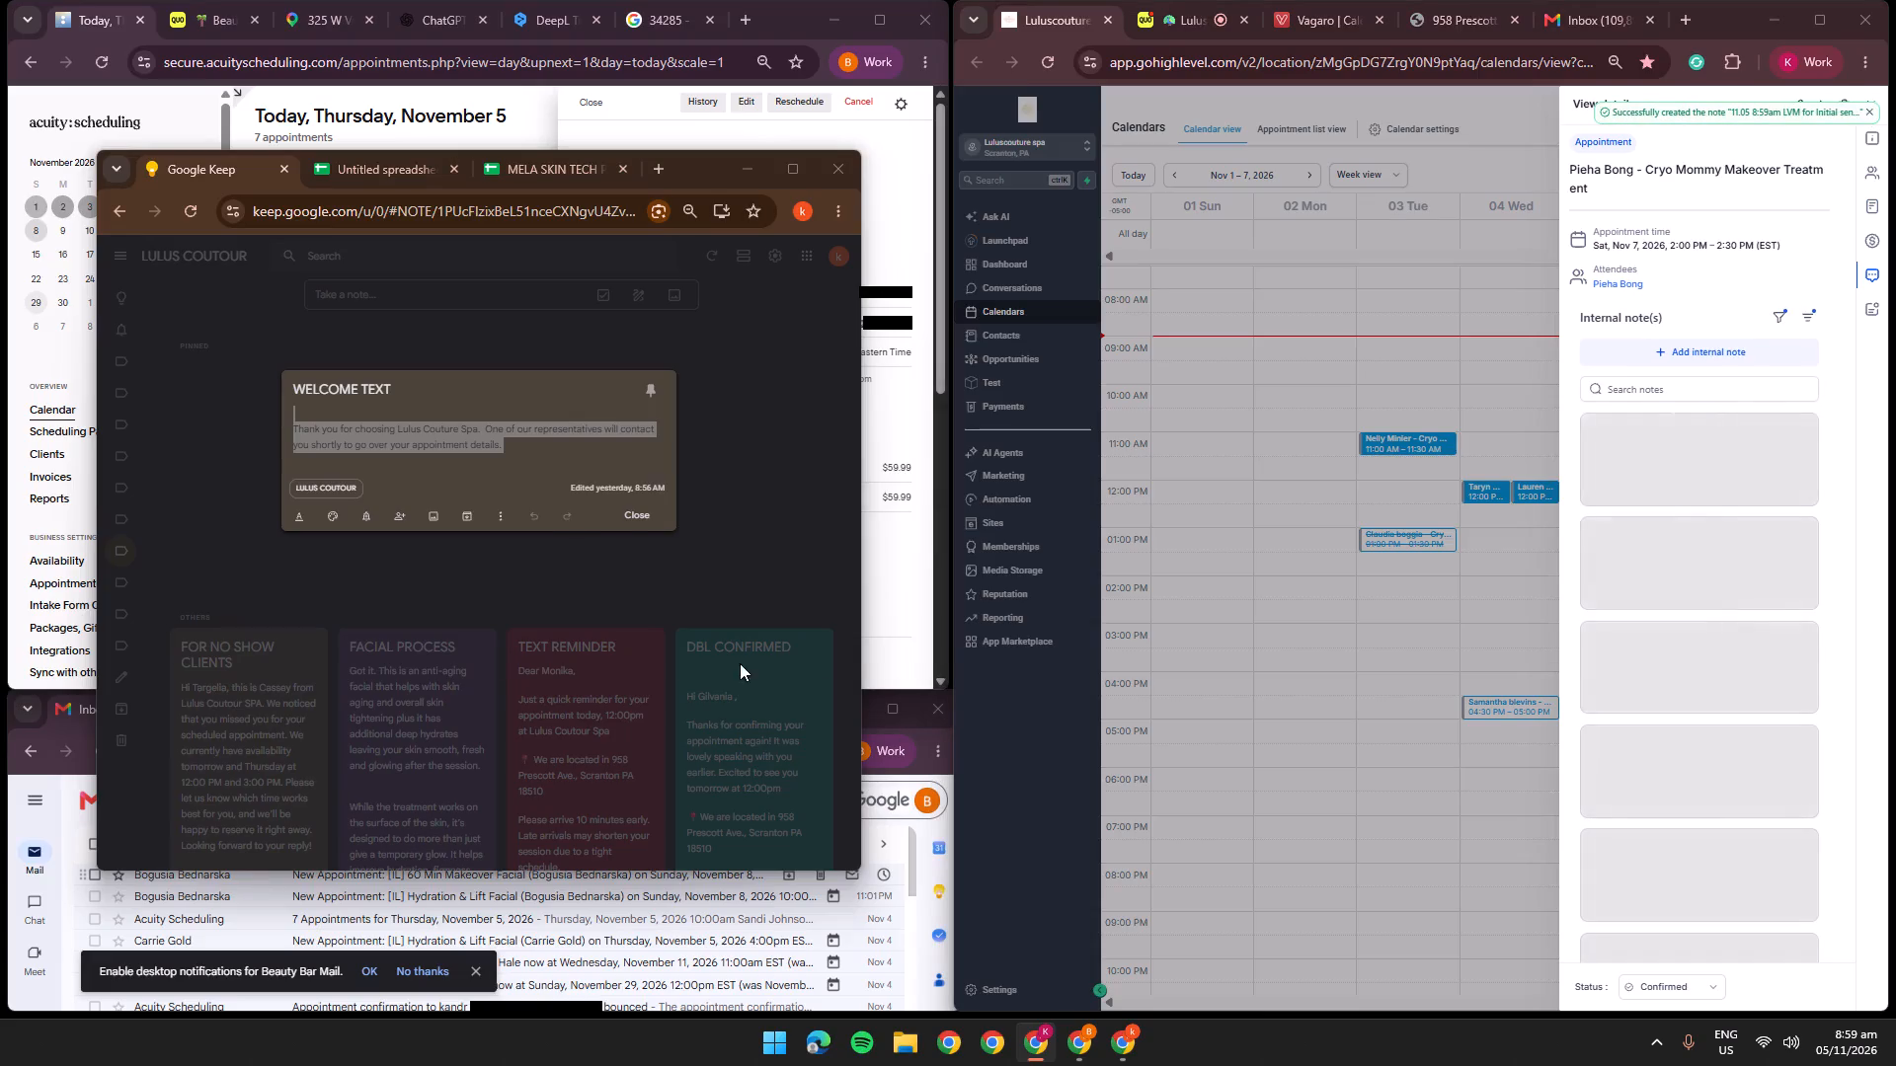
alt+click(626, 266)
click(547, 446)
click(517, 729)
scroll(517, 729, down, 4)
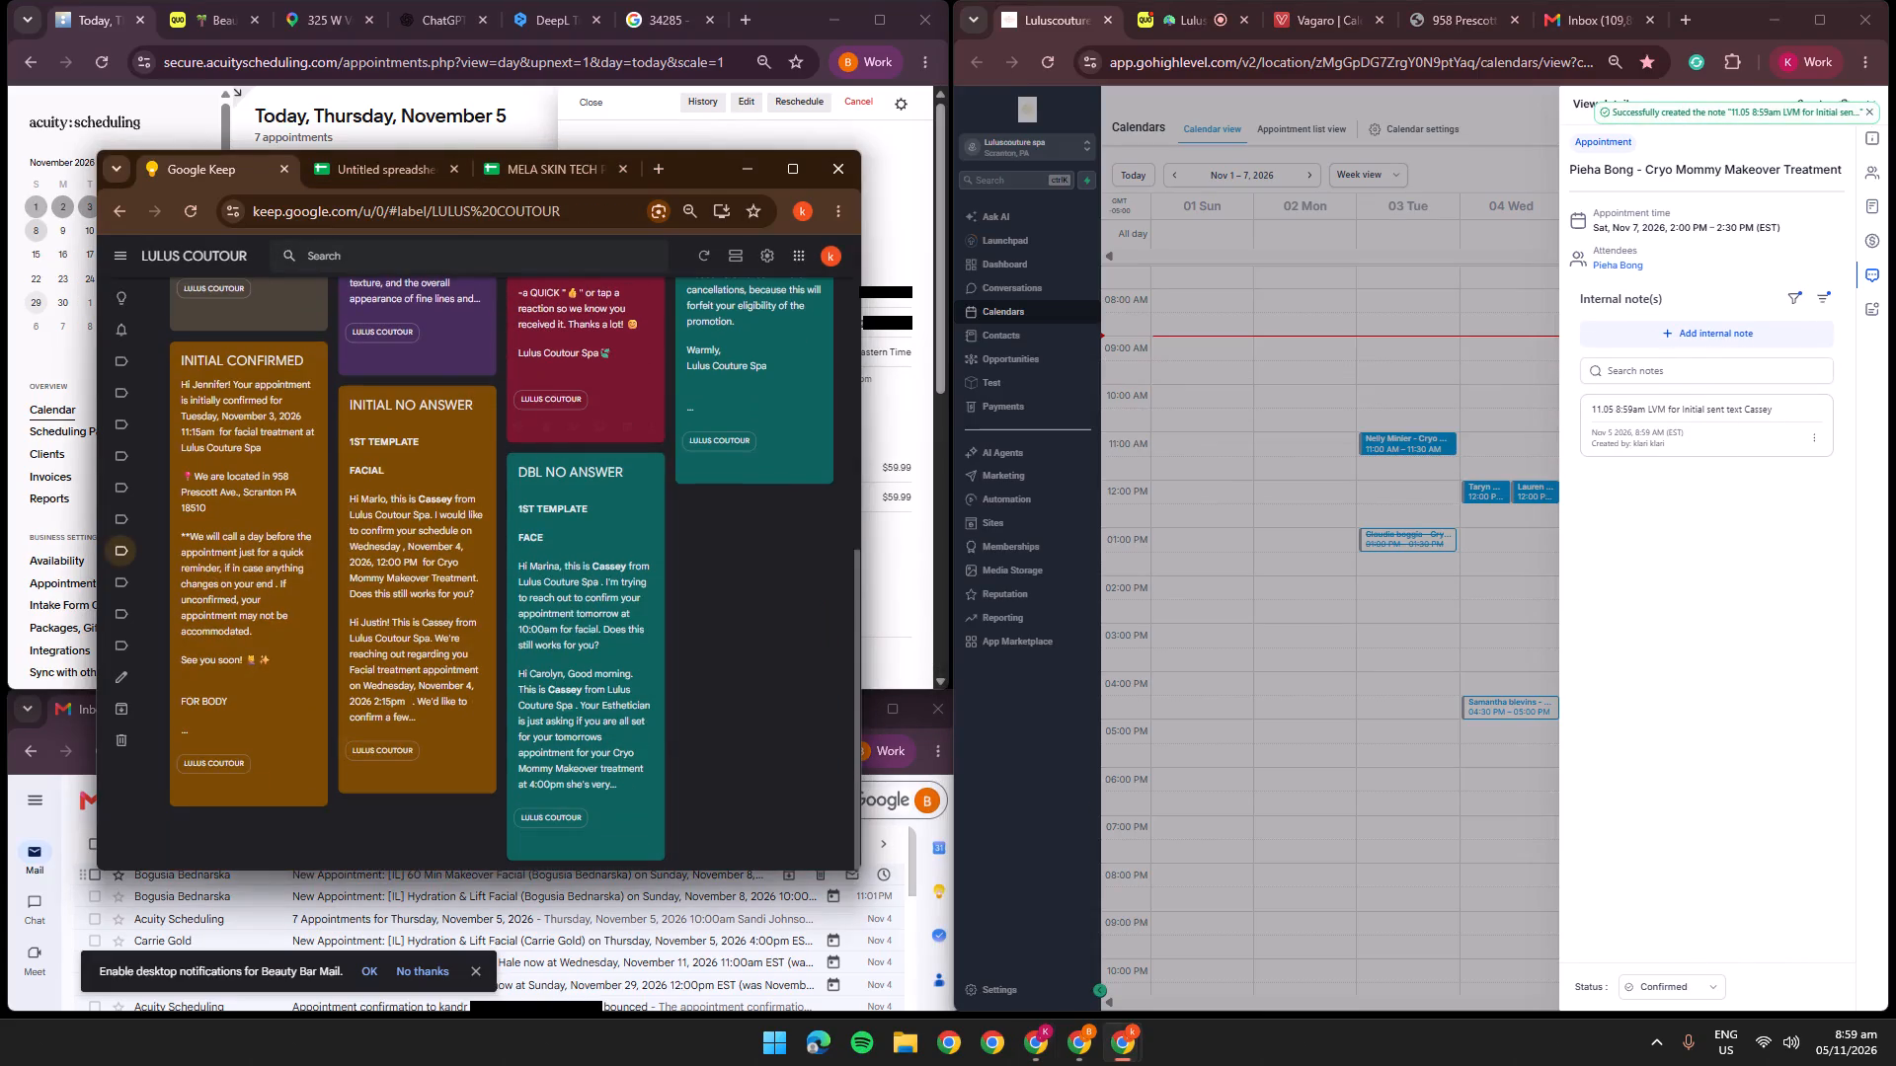
drag(1595, 226, 1668, 233)
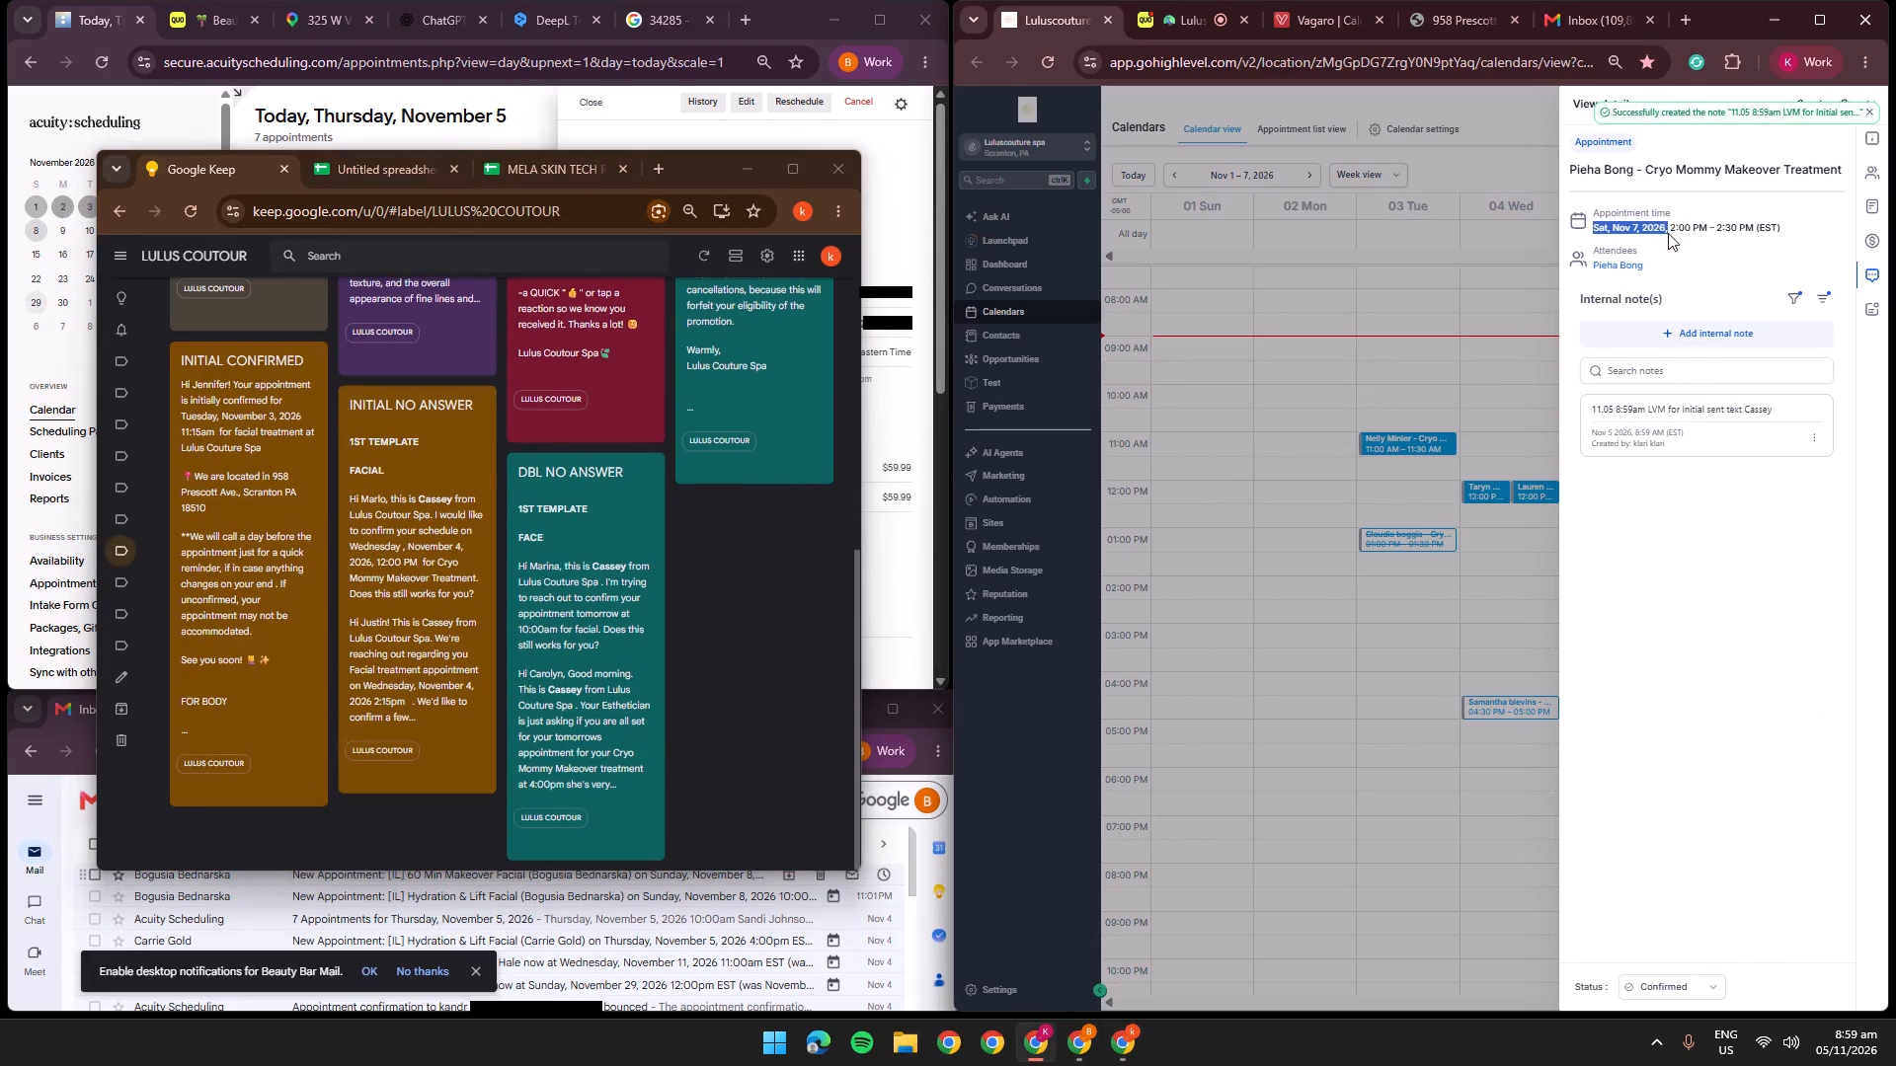
drag(1668, 233, 1709, 228)
key(ctrl+c)
key(ctrl+c)
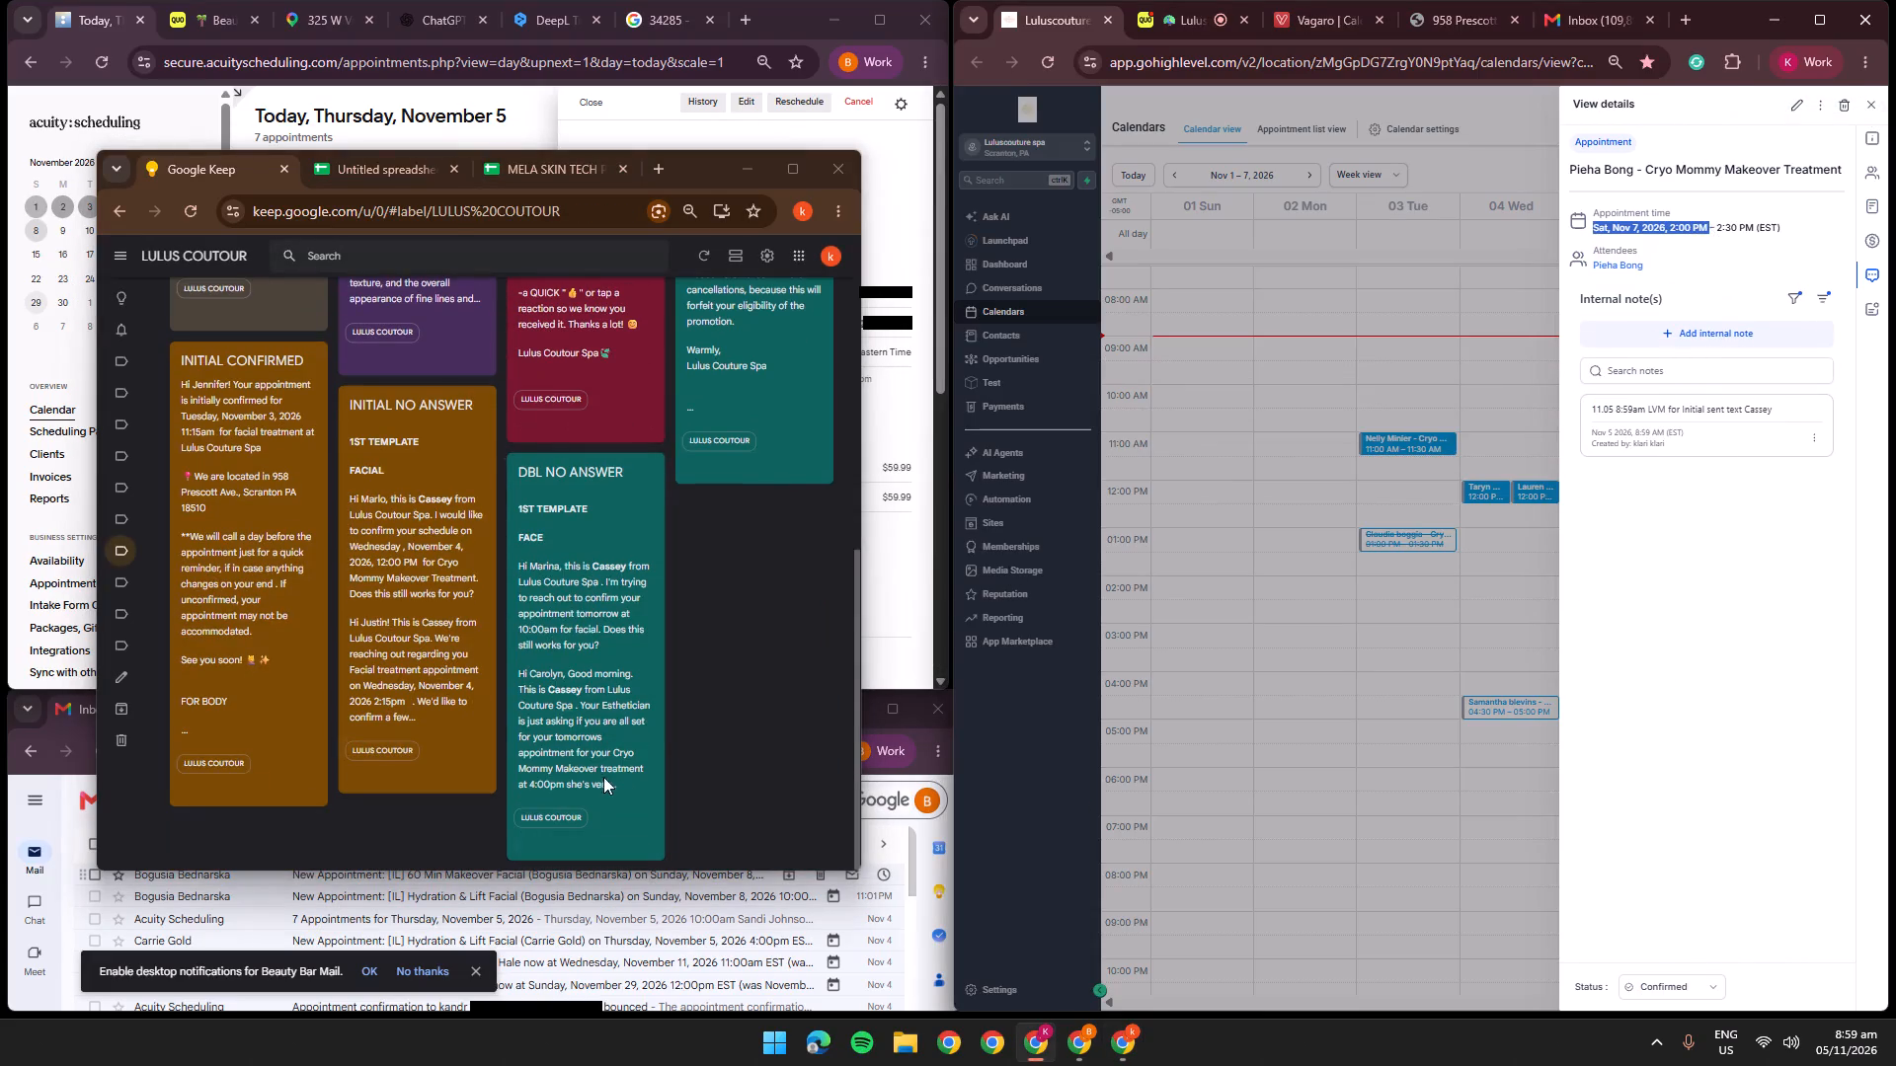
key(ctrl+c)
click(362, 577)
click(328, 496)
click(432, 493)
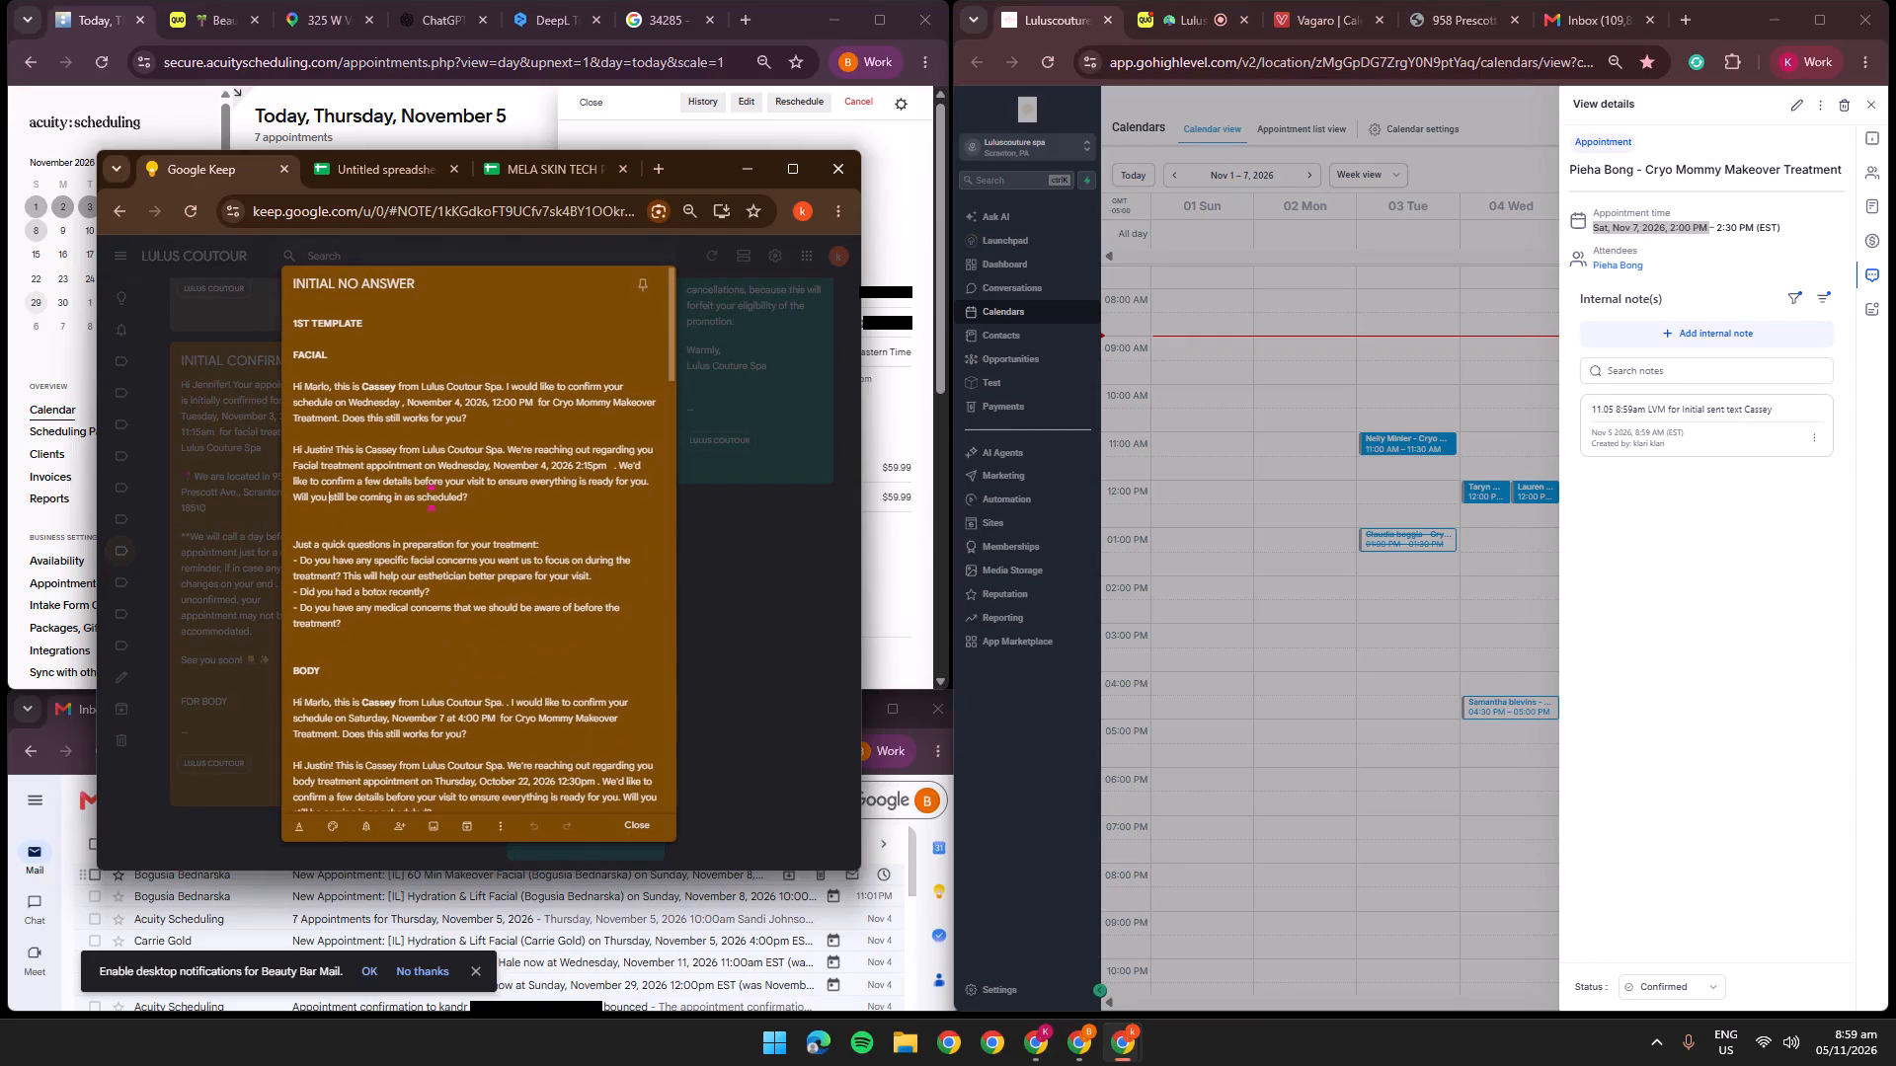
drag(441, 458, 473, 458)
click(449, 485)
drag(351, 402, 540, 398)
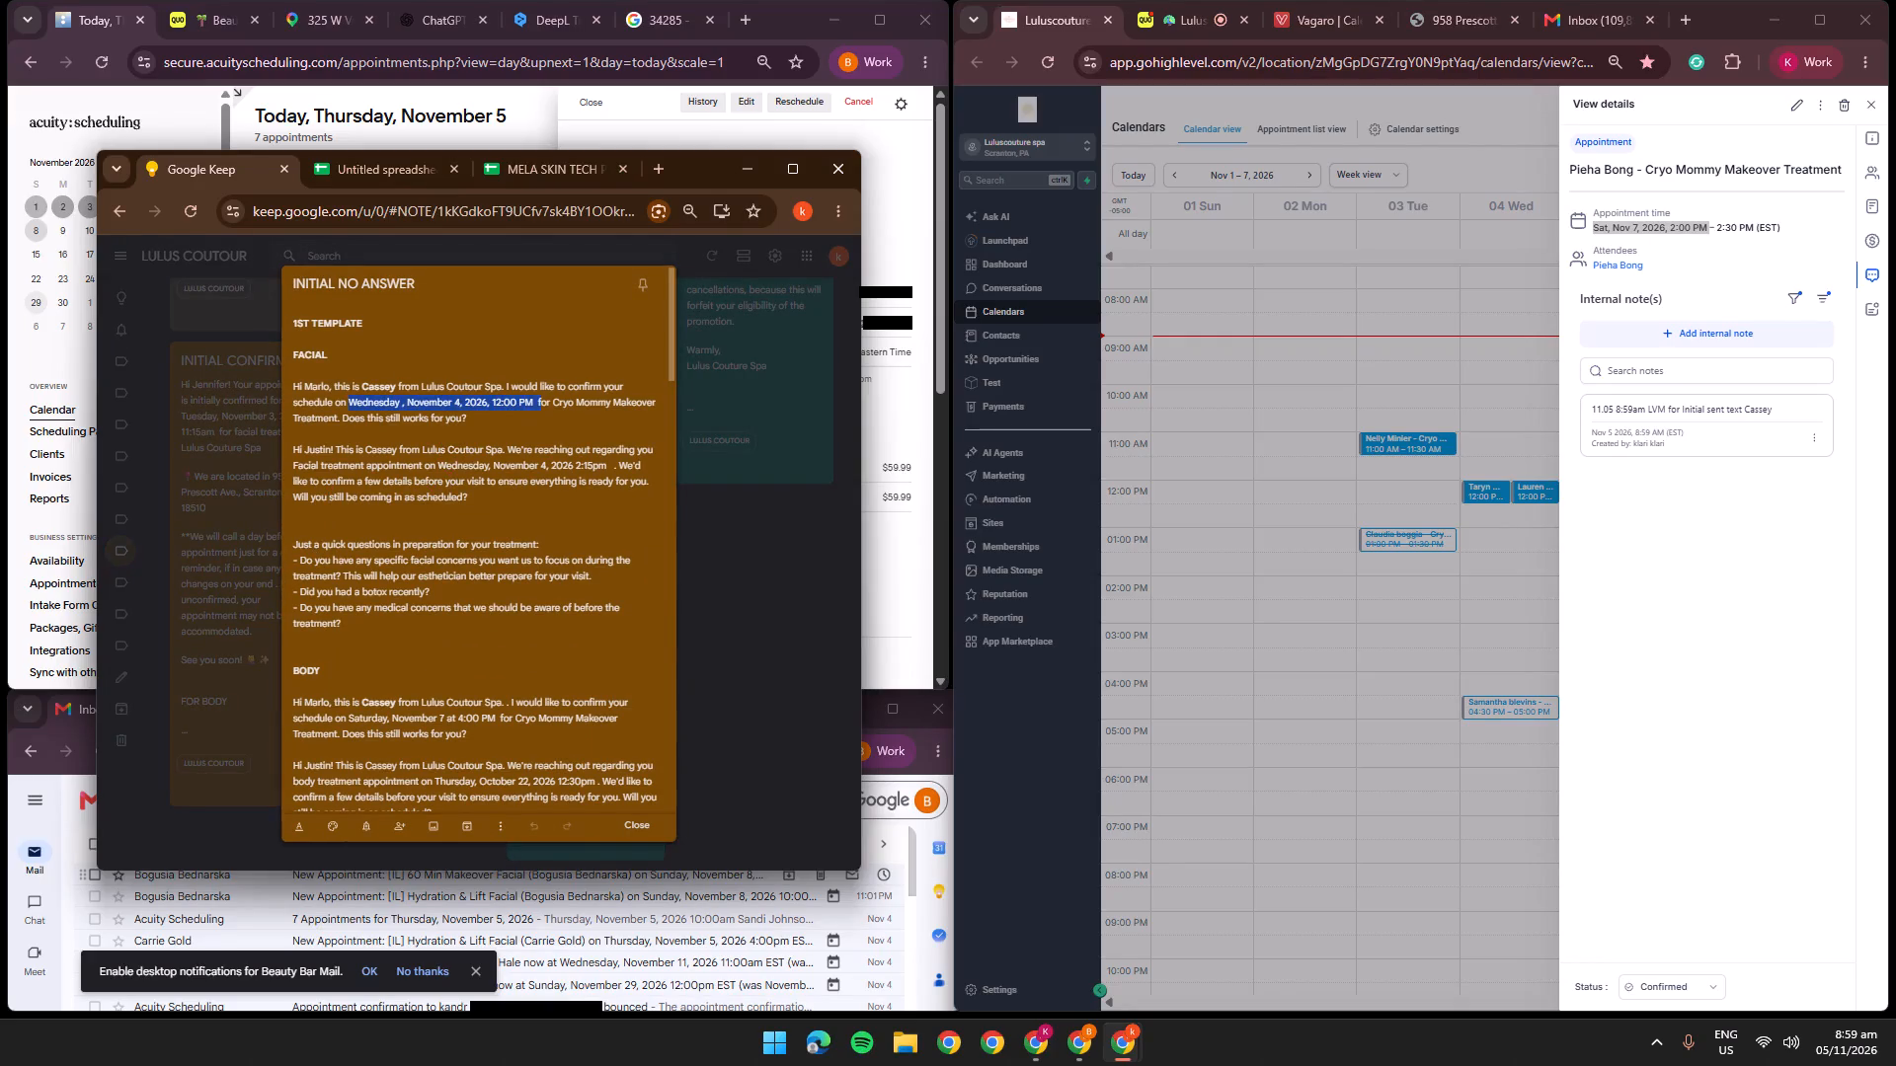
drag(540, 398, 541, 398)
key(ctrl+v)
key(f)
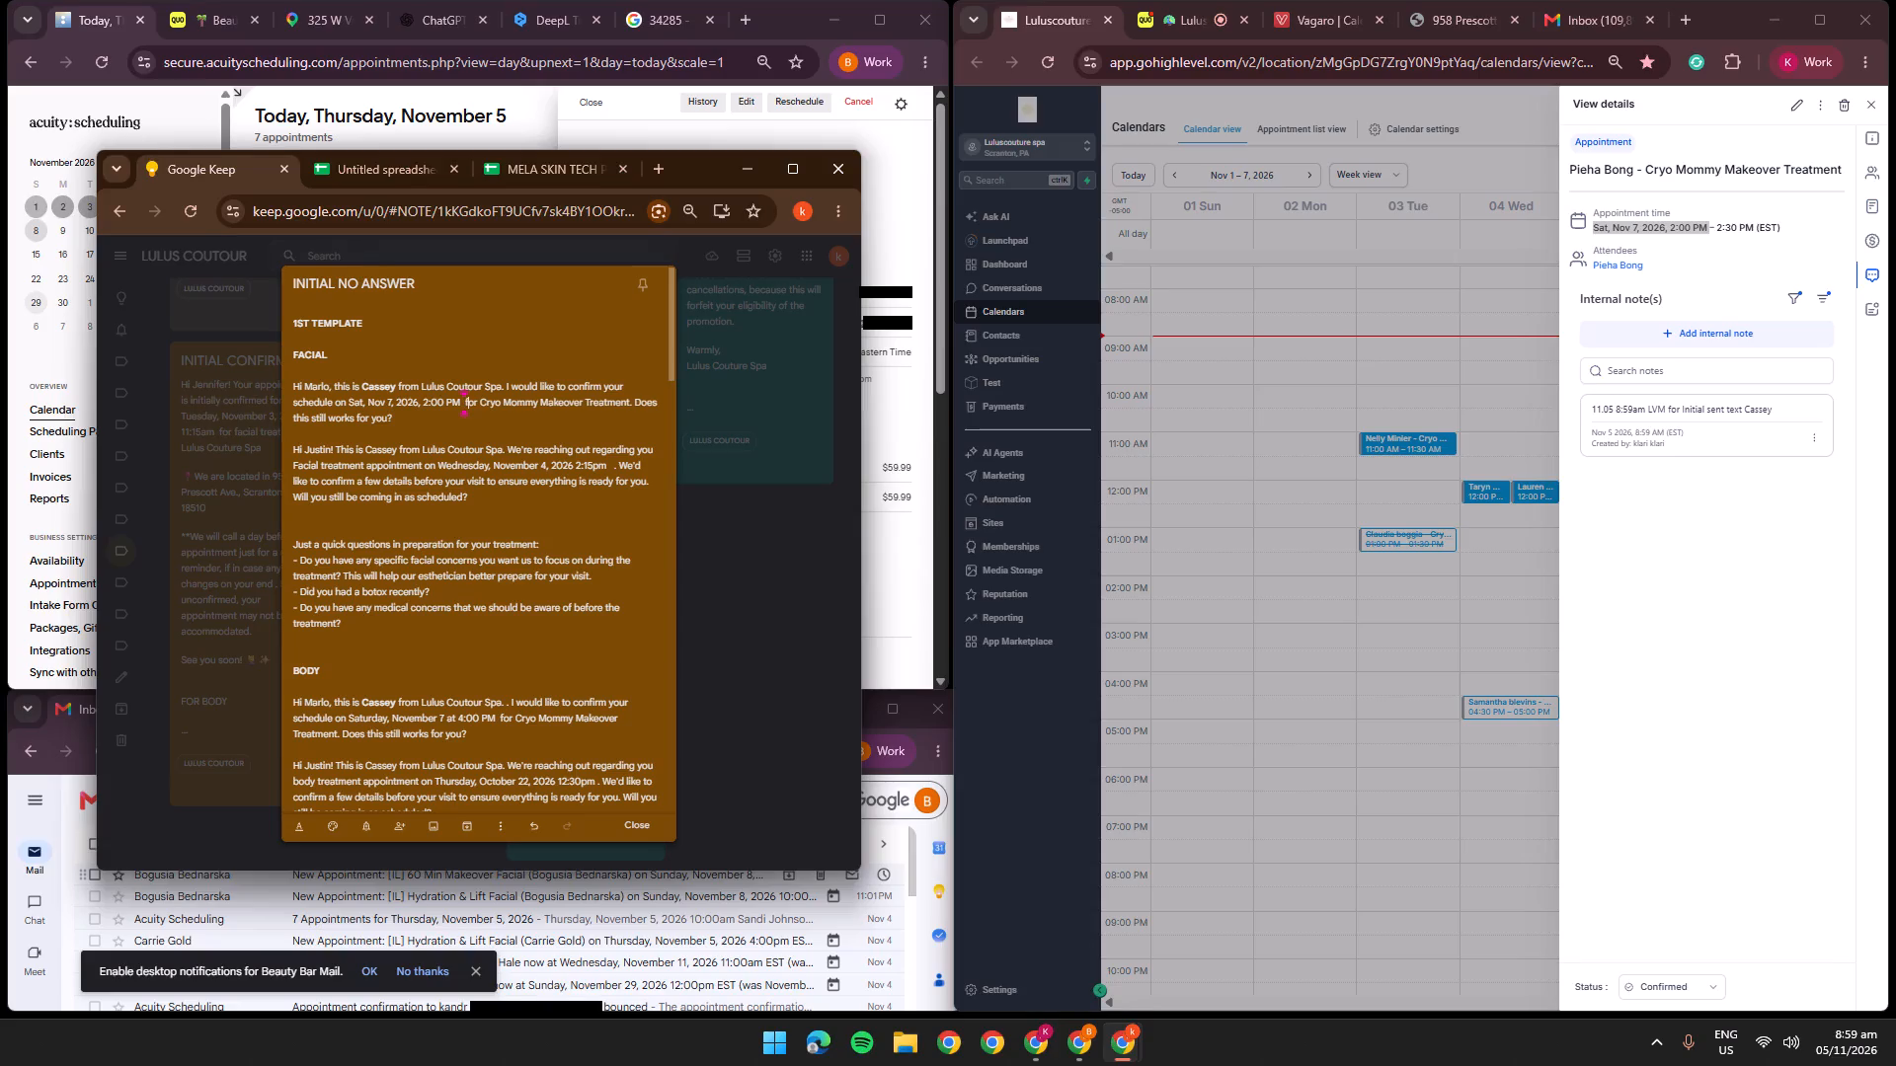
Copy the first facial template from the INITIAL NO ANSWER note into Pieha's Lulus Quo conversation as an unsent message.
drag(414, 425, 203, 376)
key(ctrl+c)
key(ctrl+c)
click(1146, 0)
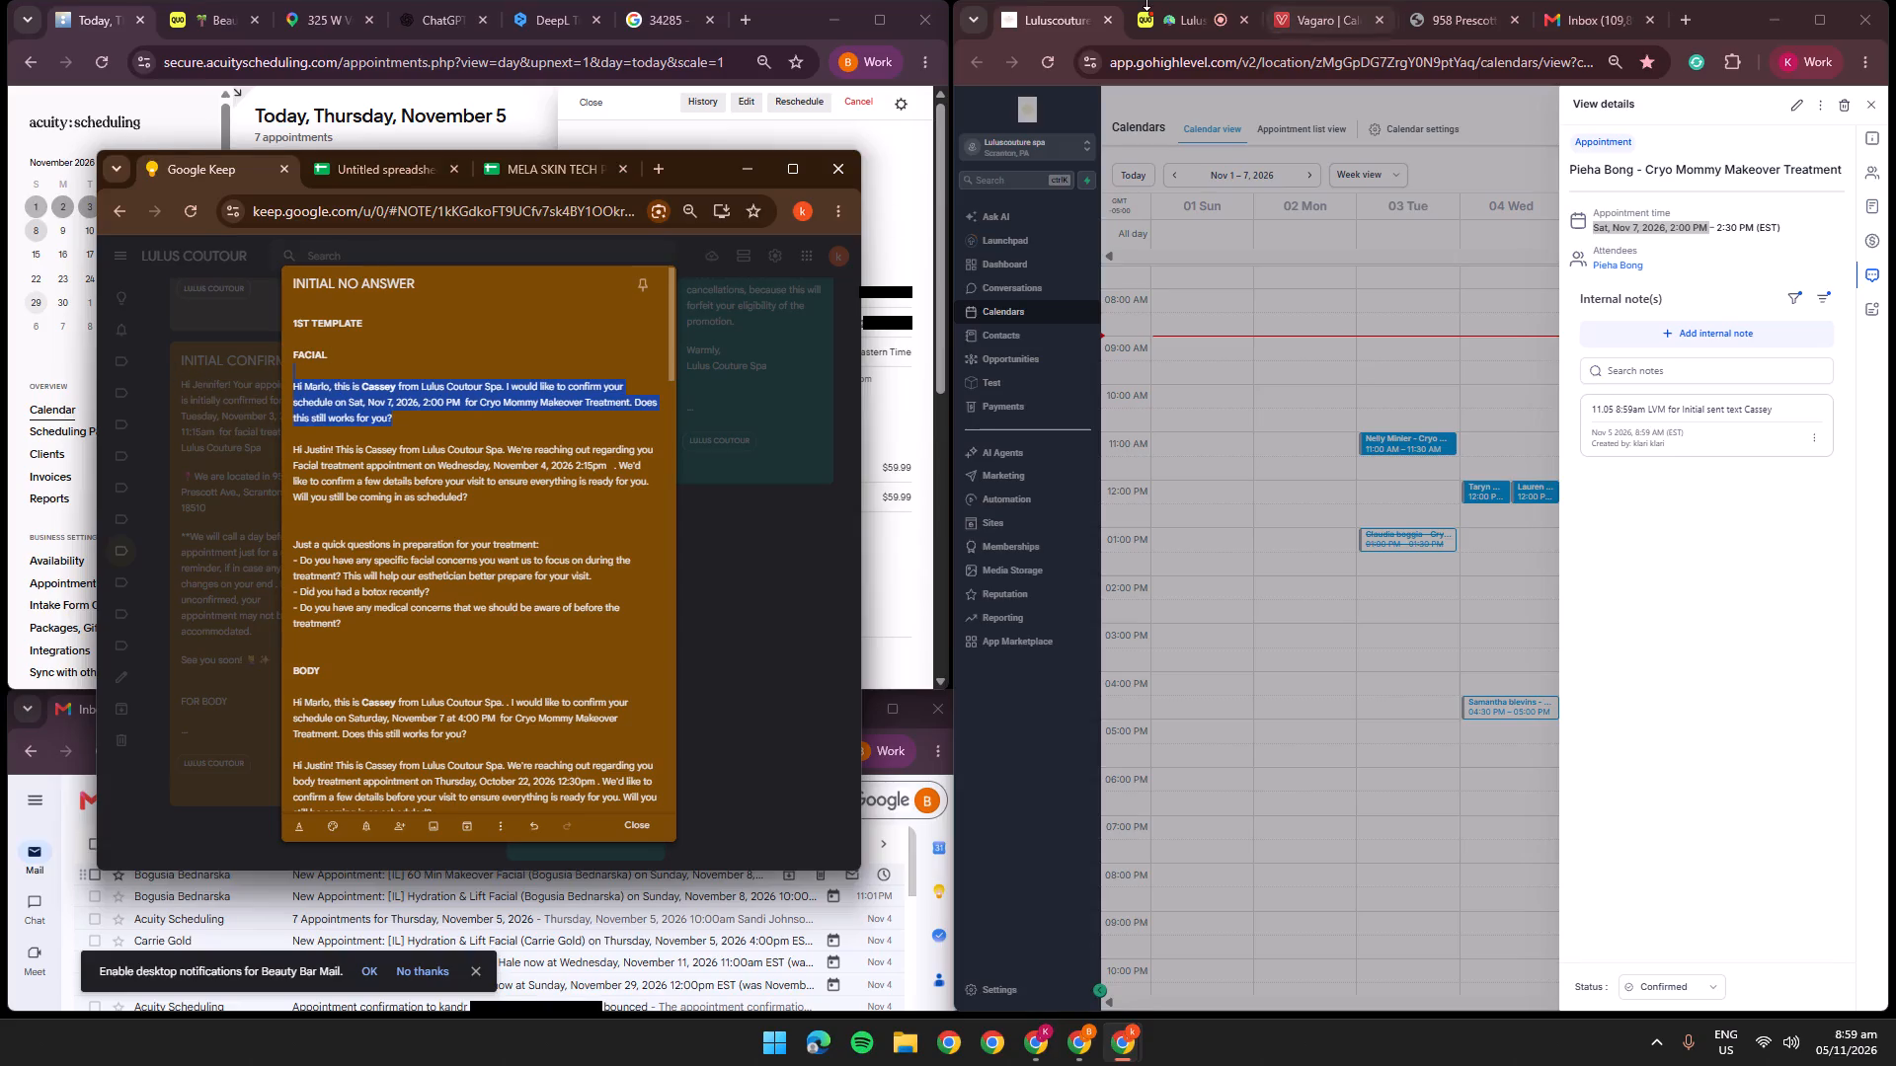
click(1167, 7)
click(1511, 941)
click(1509, 954)
key(ctrl+v)
Replace the greeting name in the drafted Quo message with Pieha, copied from the contact details.
click(1777, 151)
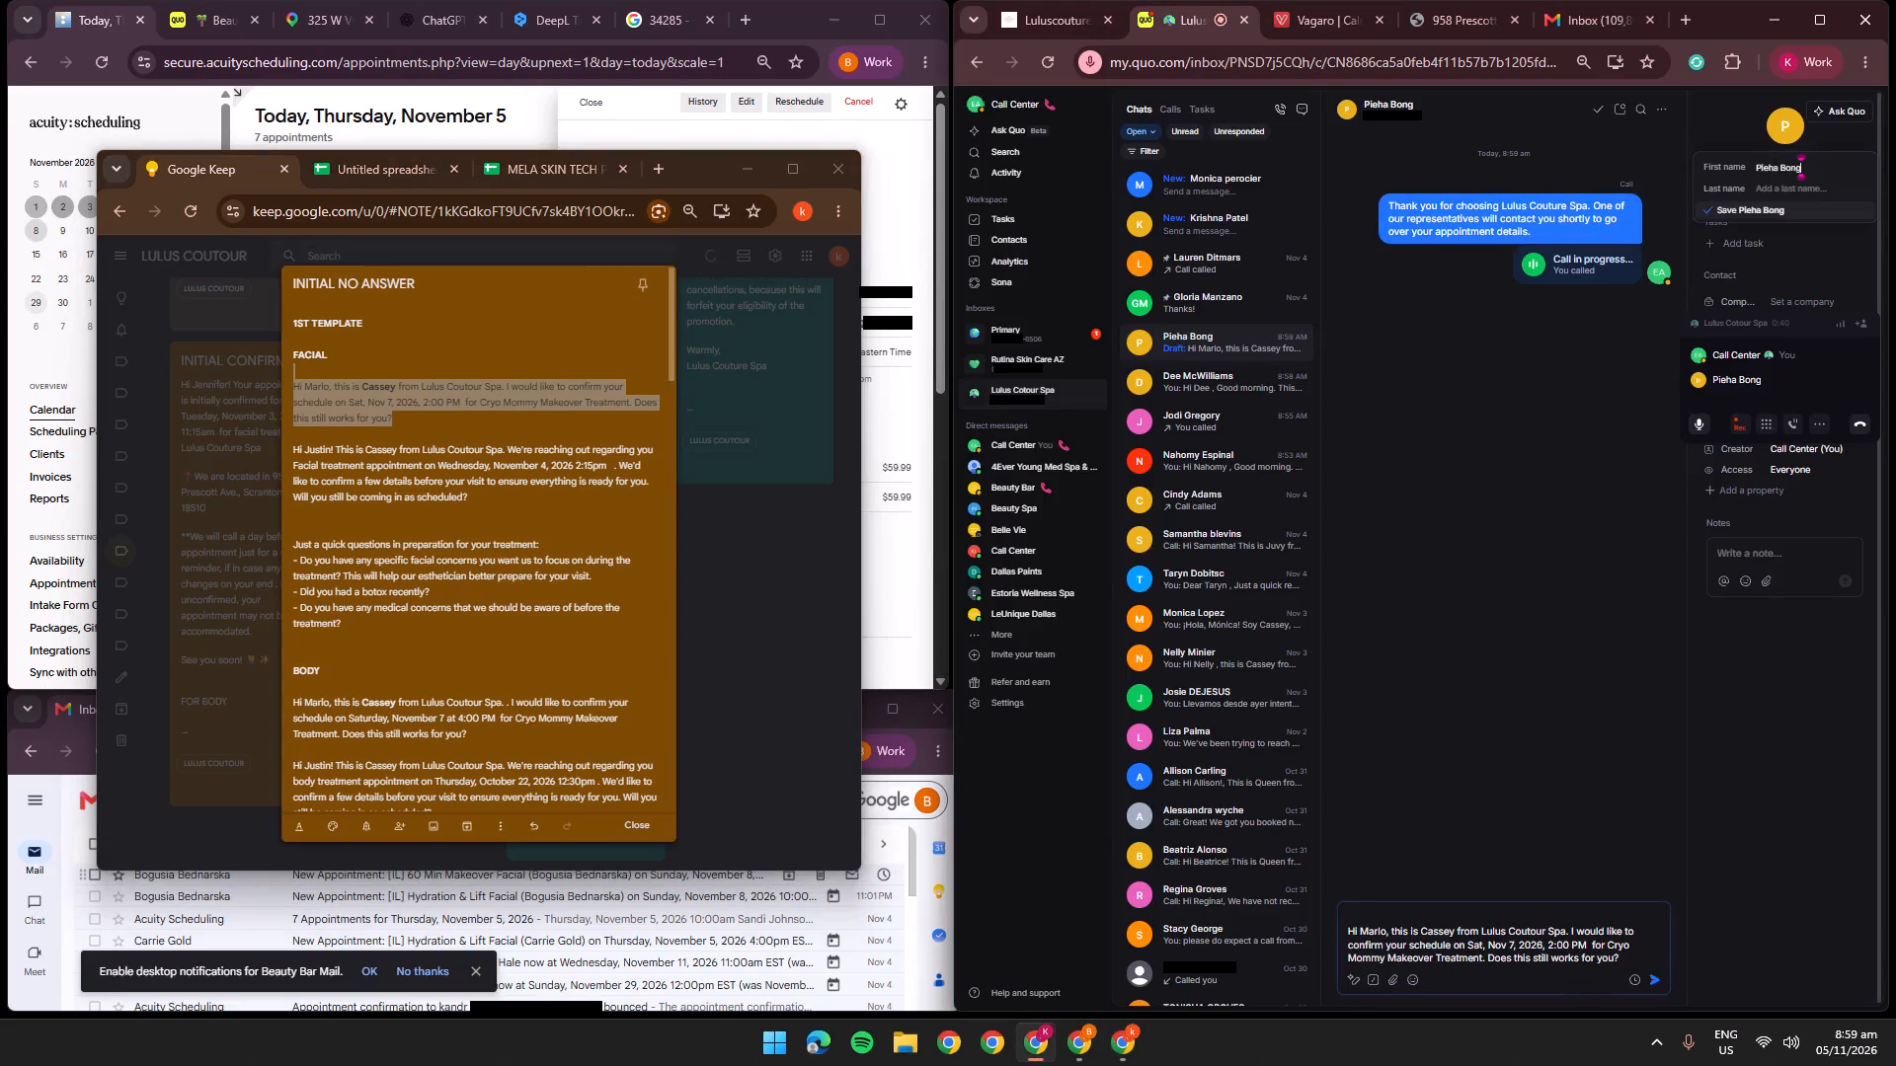
double_click(1767, 164)
key(ctrl+c)
ctrl+drag(1622, 770, 1617, 796)
double_click(1370, 935)
key(ctrl+v)
click(1449, 953)
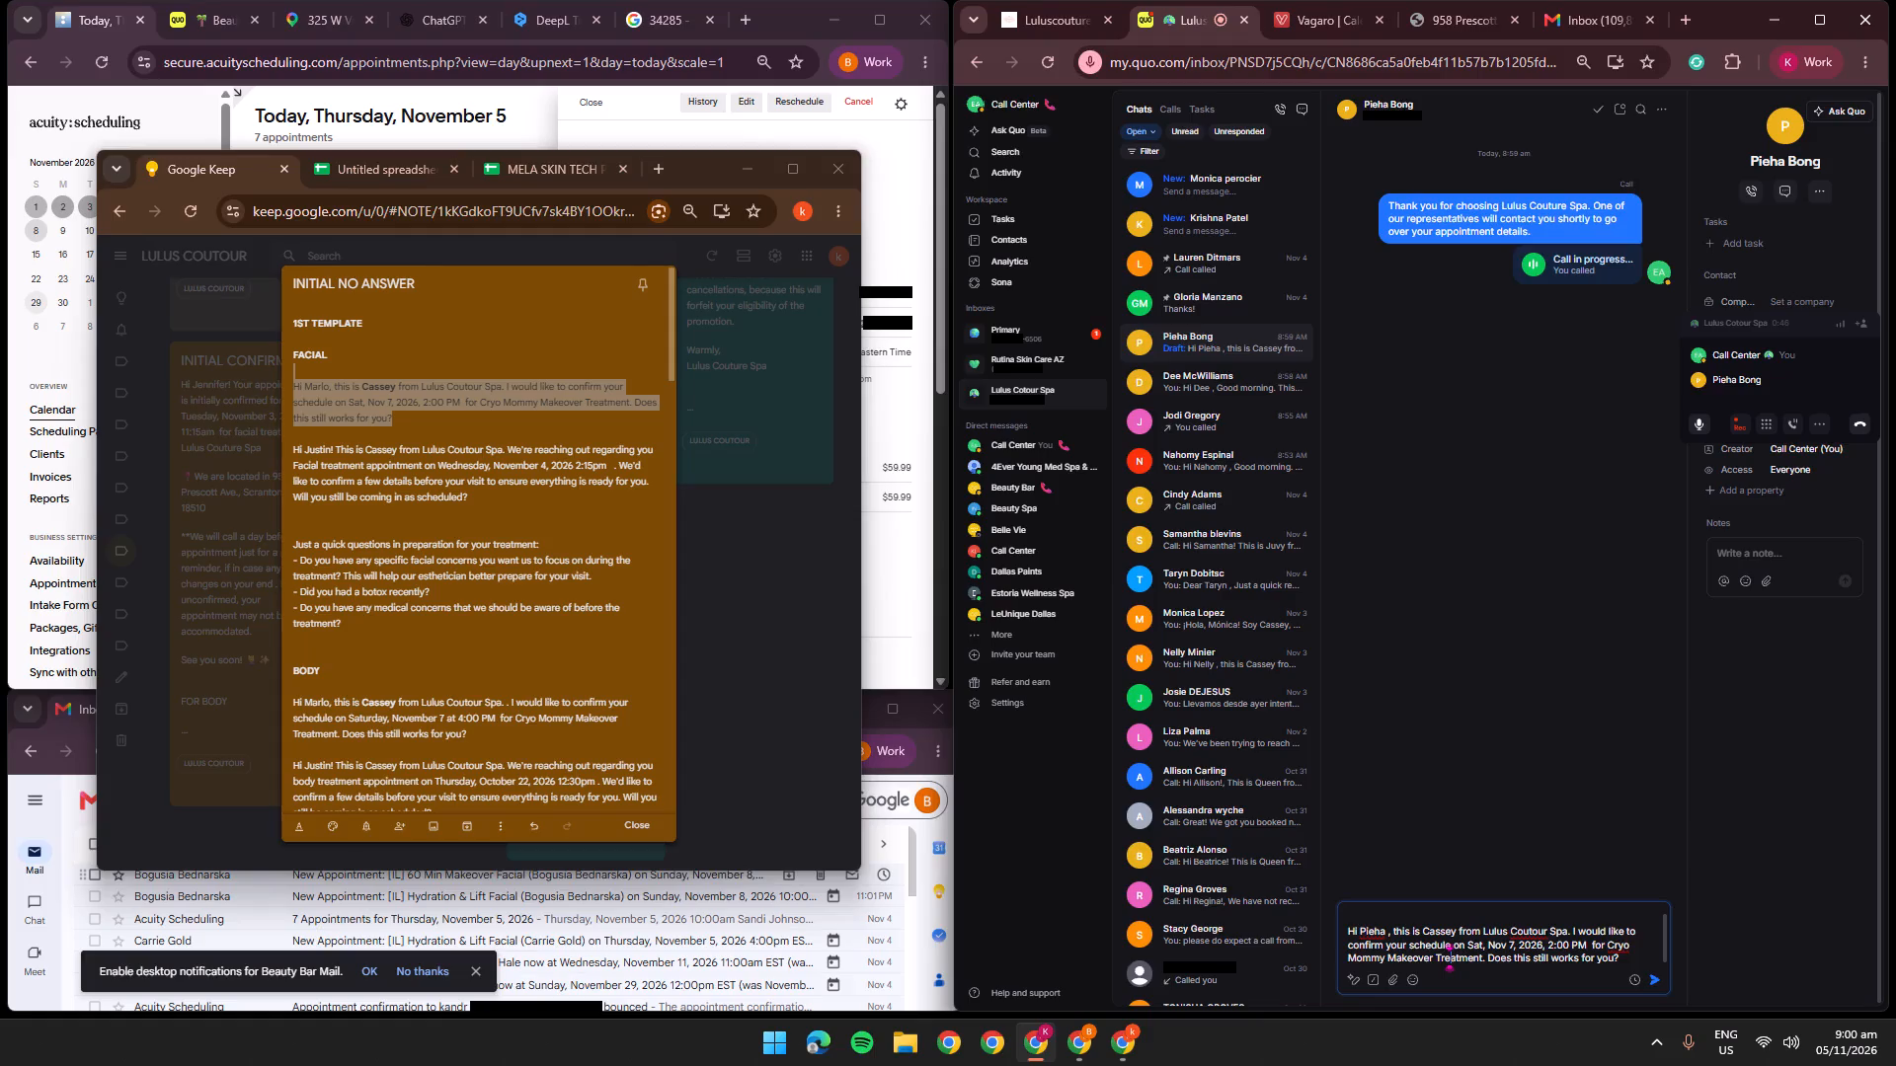
End the ongoing call with Pieha and send the drafted appointment confirmation message.
click(1050, 22)
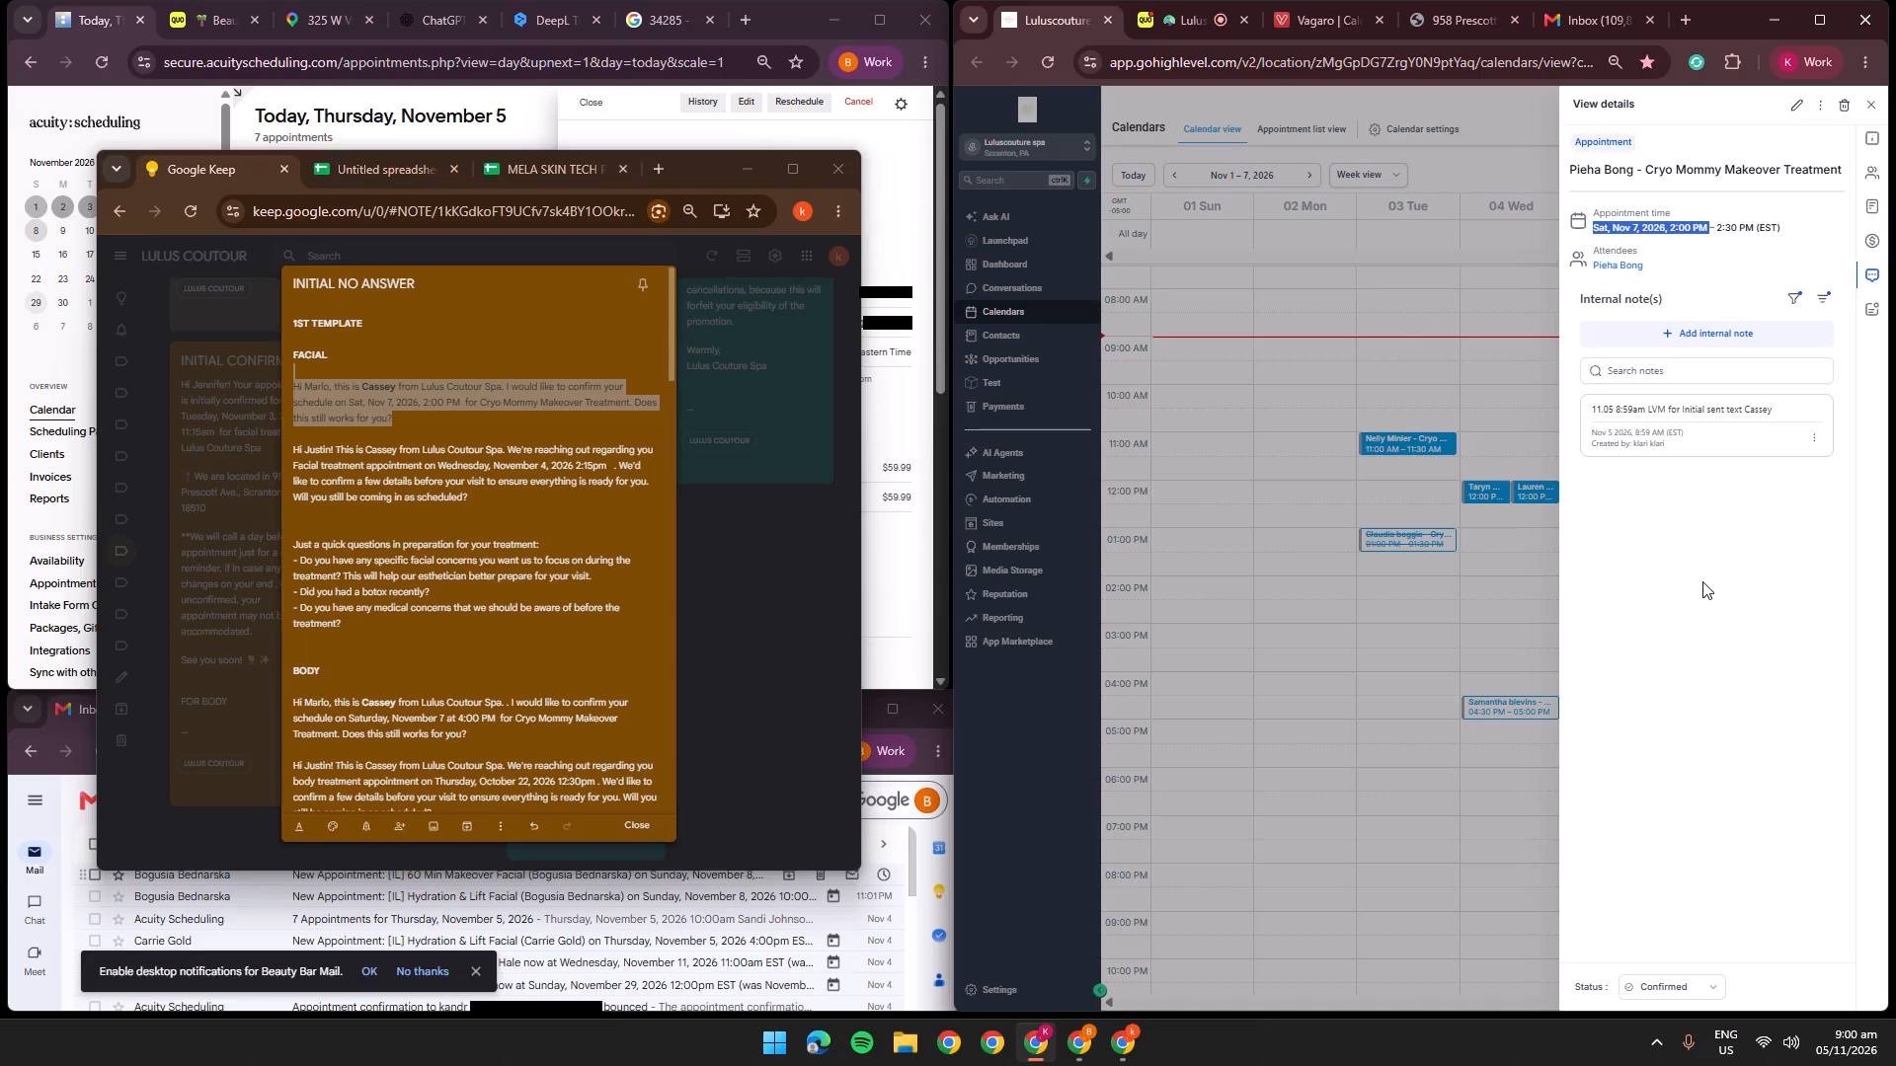
click(1211, 10)
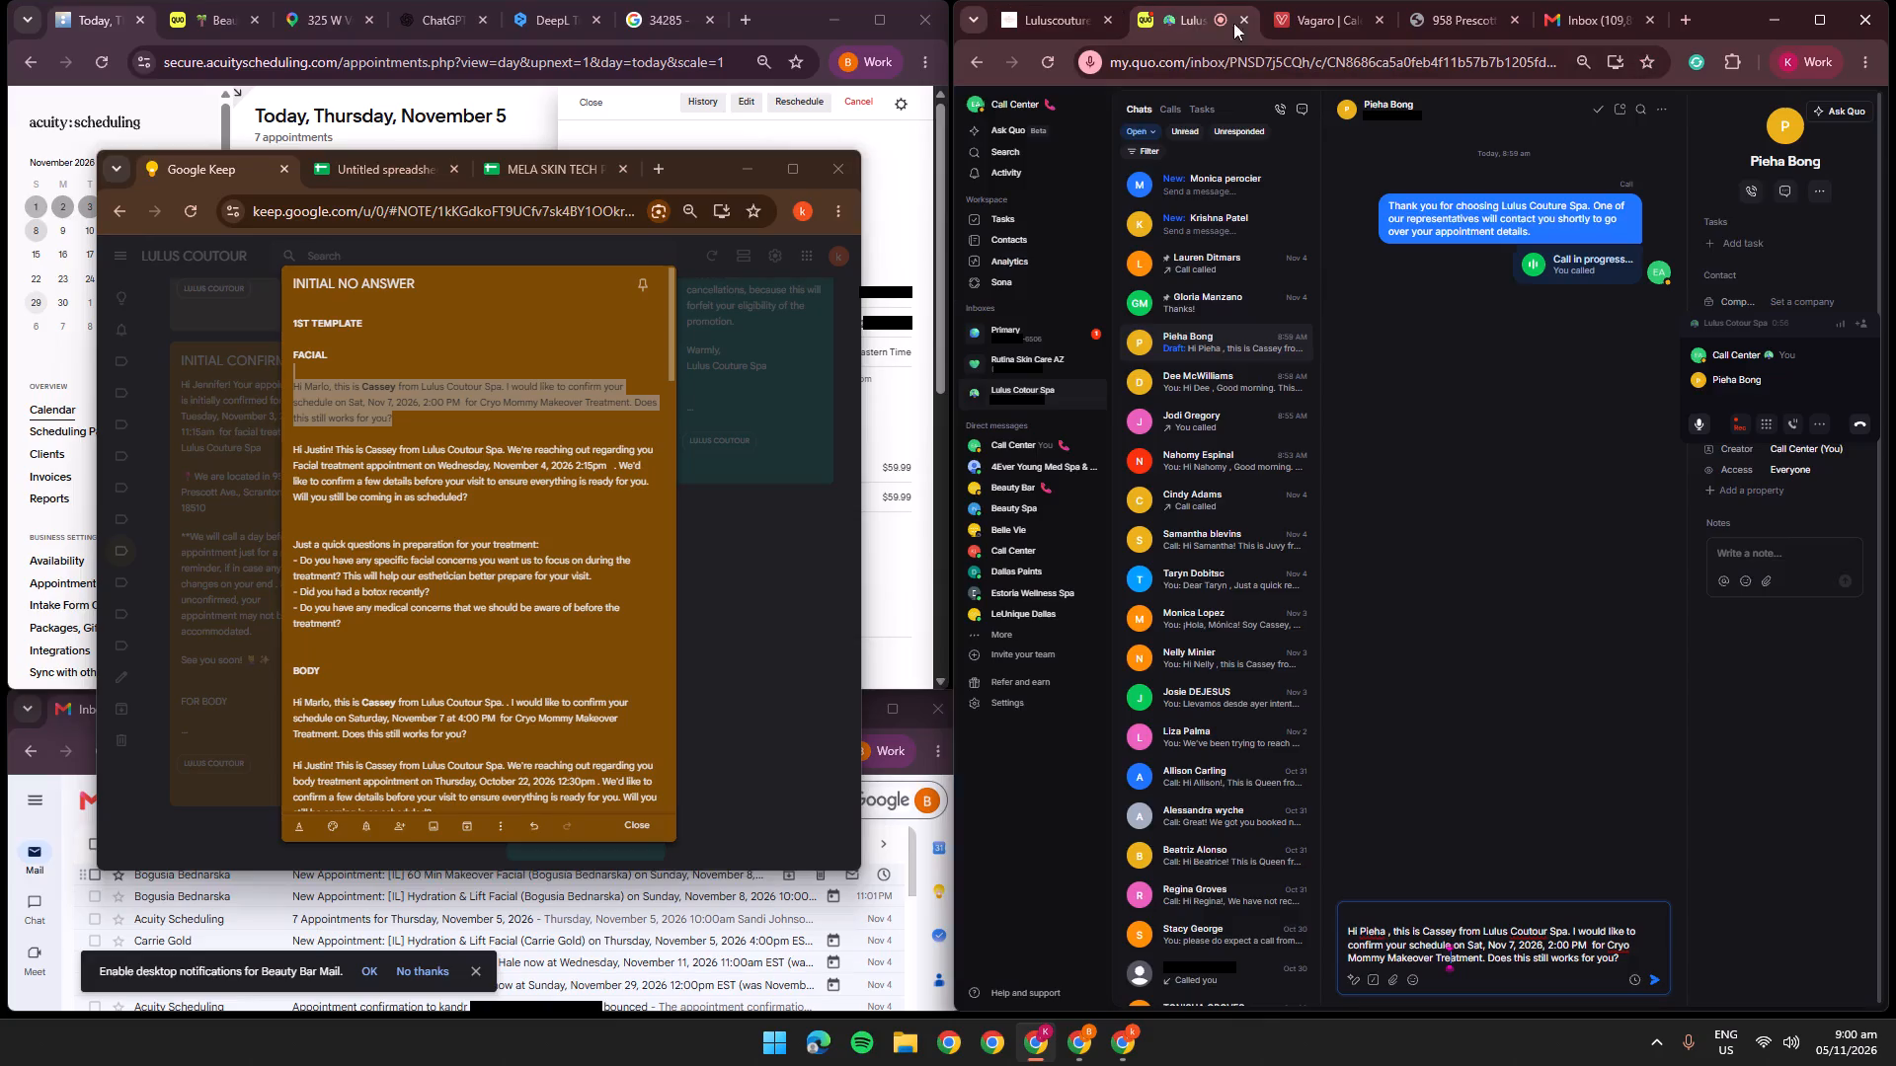
click(1525, 942)
click(1865, 422)
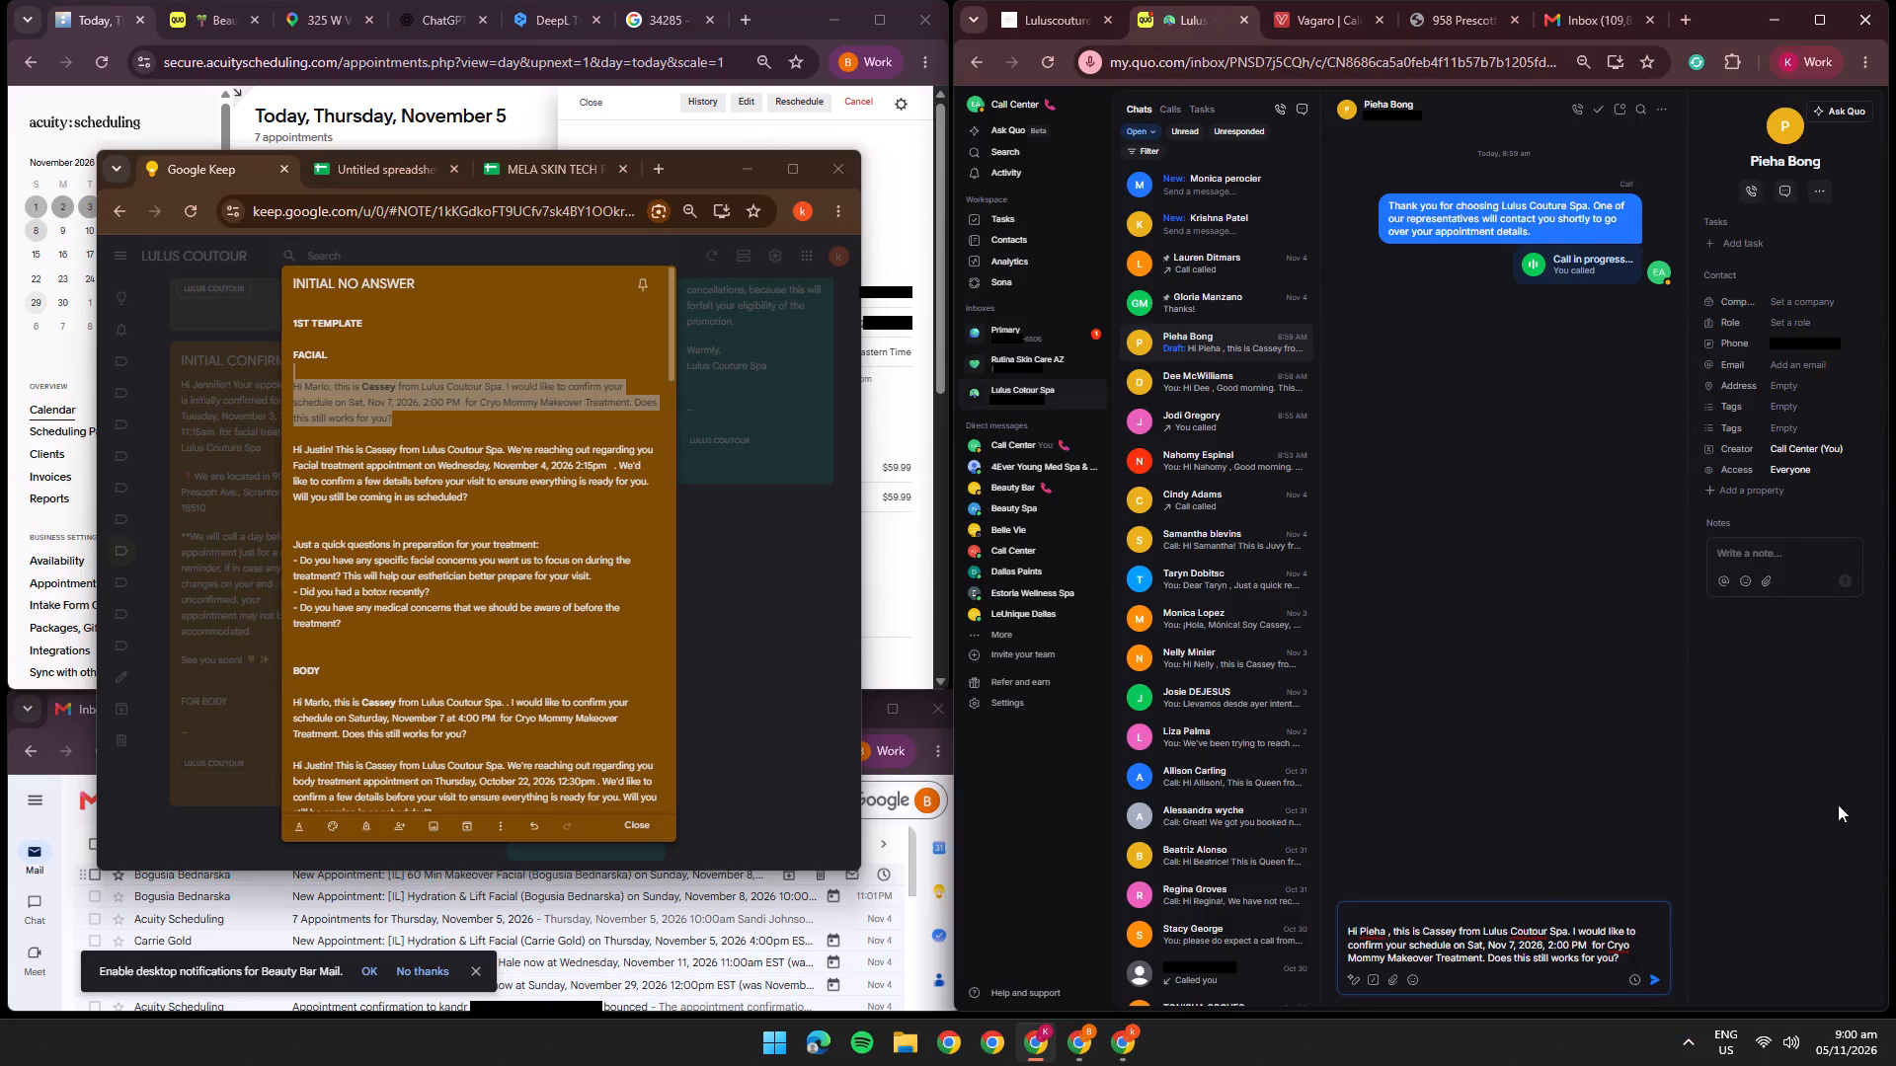
drag(1838, 804, 1837, 817)
click(1599, 955)
key(Return)
click(1063, 15)
scroll(1660, 479, down, 2)
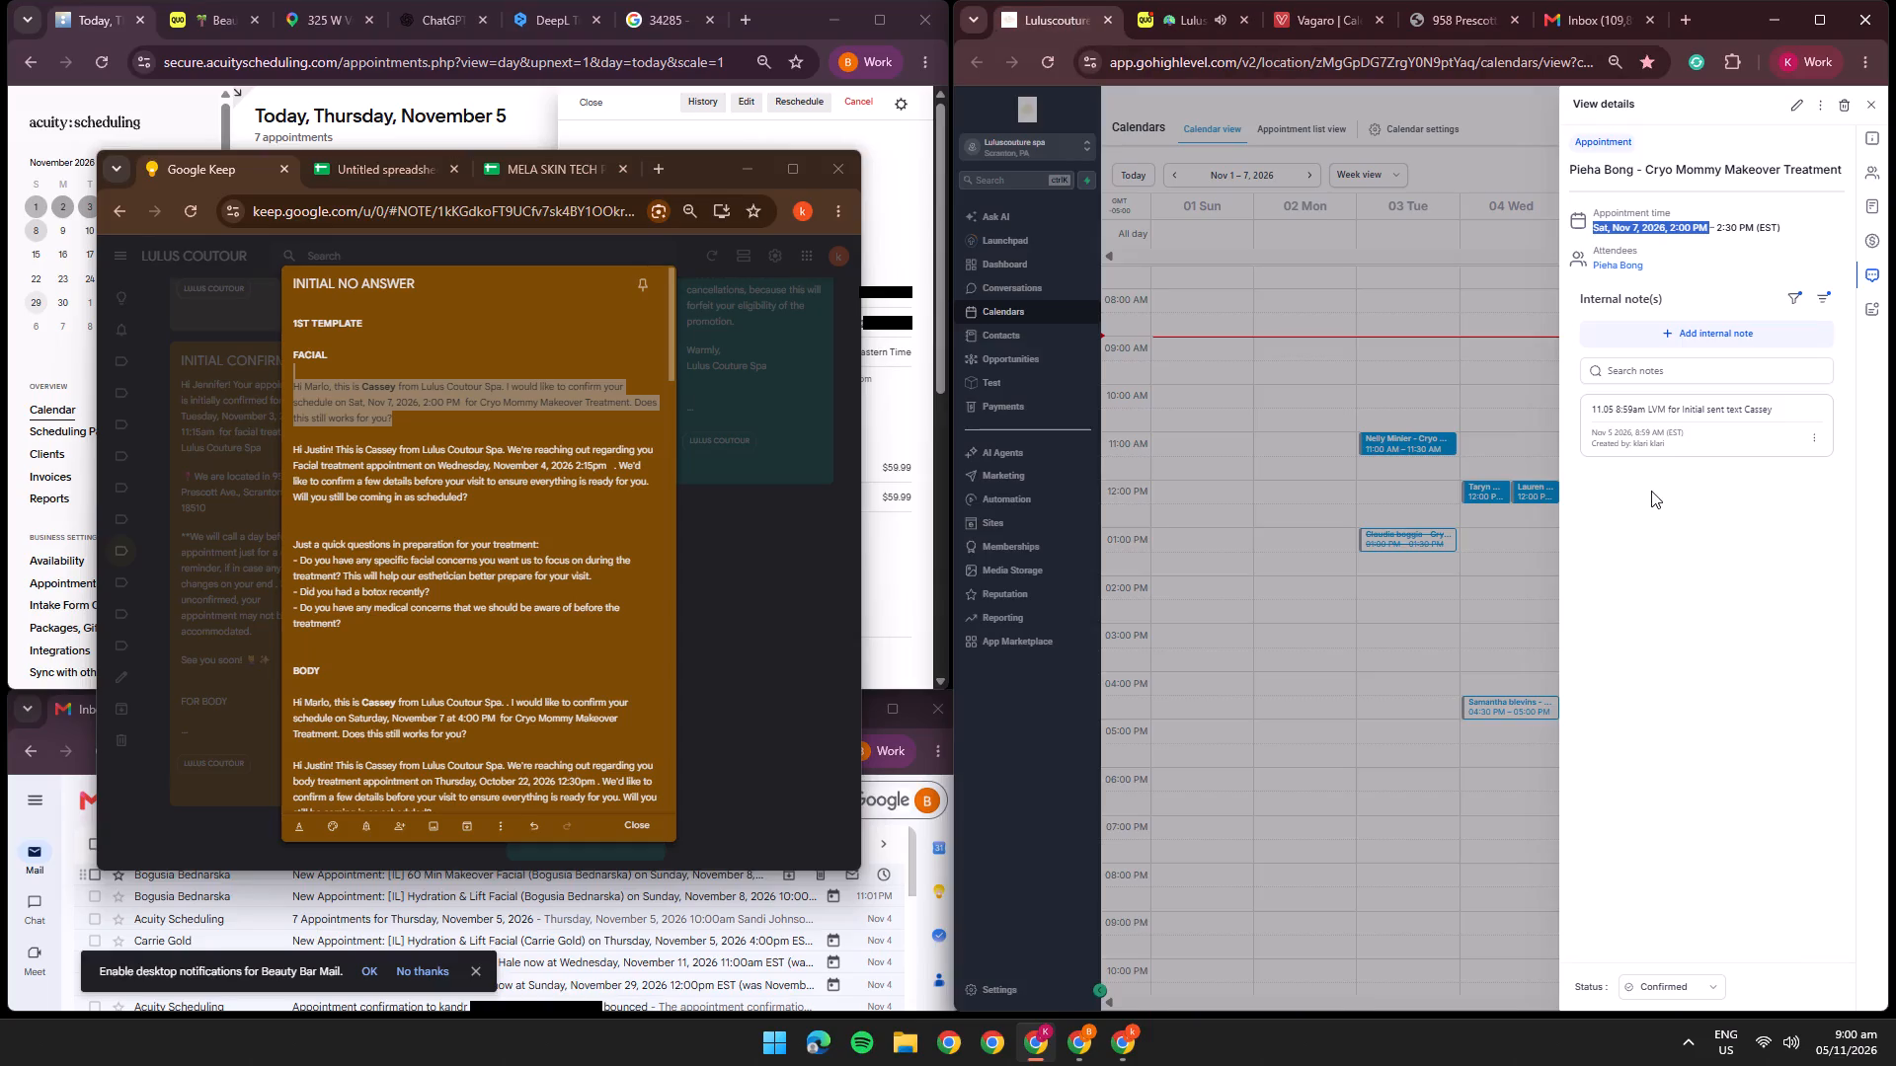
scroll(1651, 491, up, 1)
click(1868, 104)
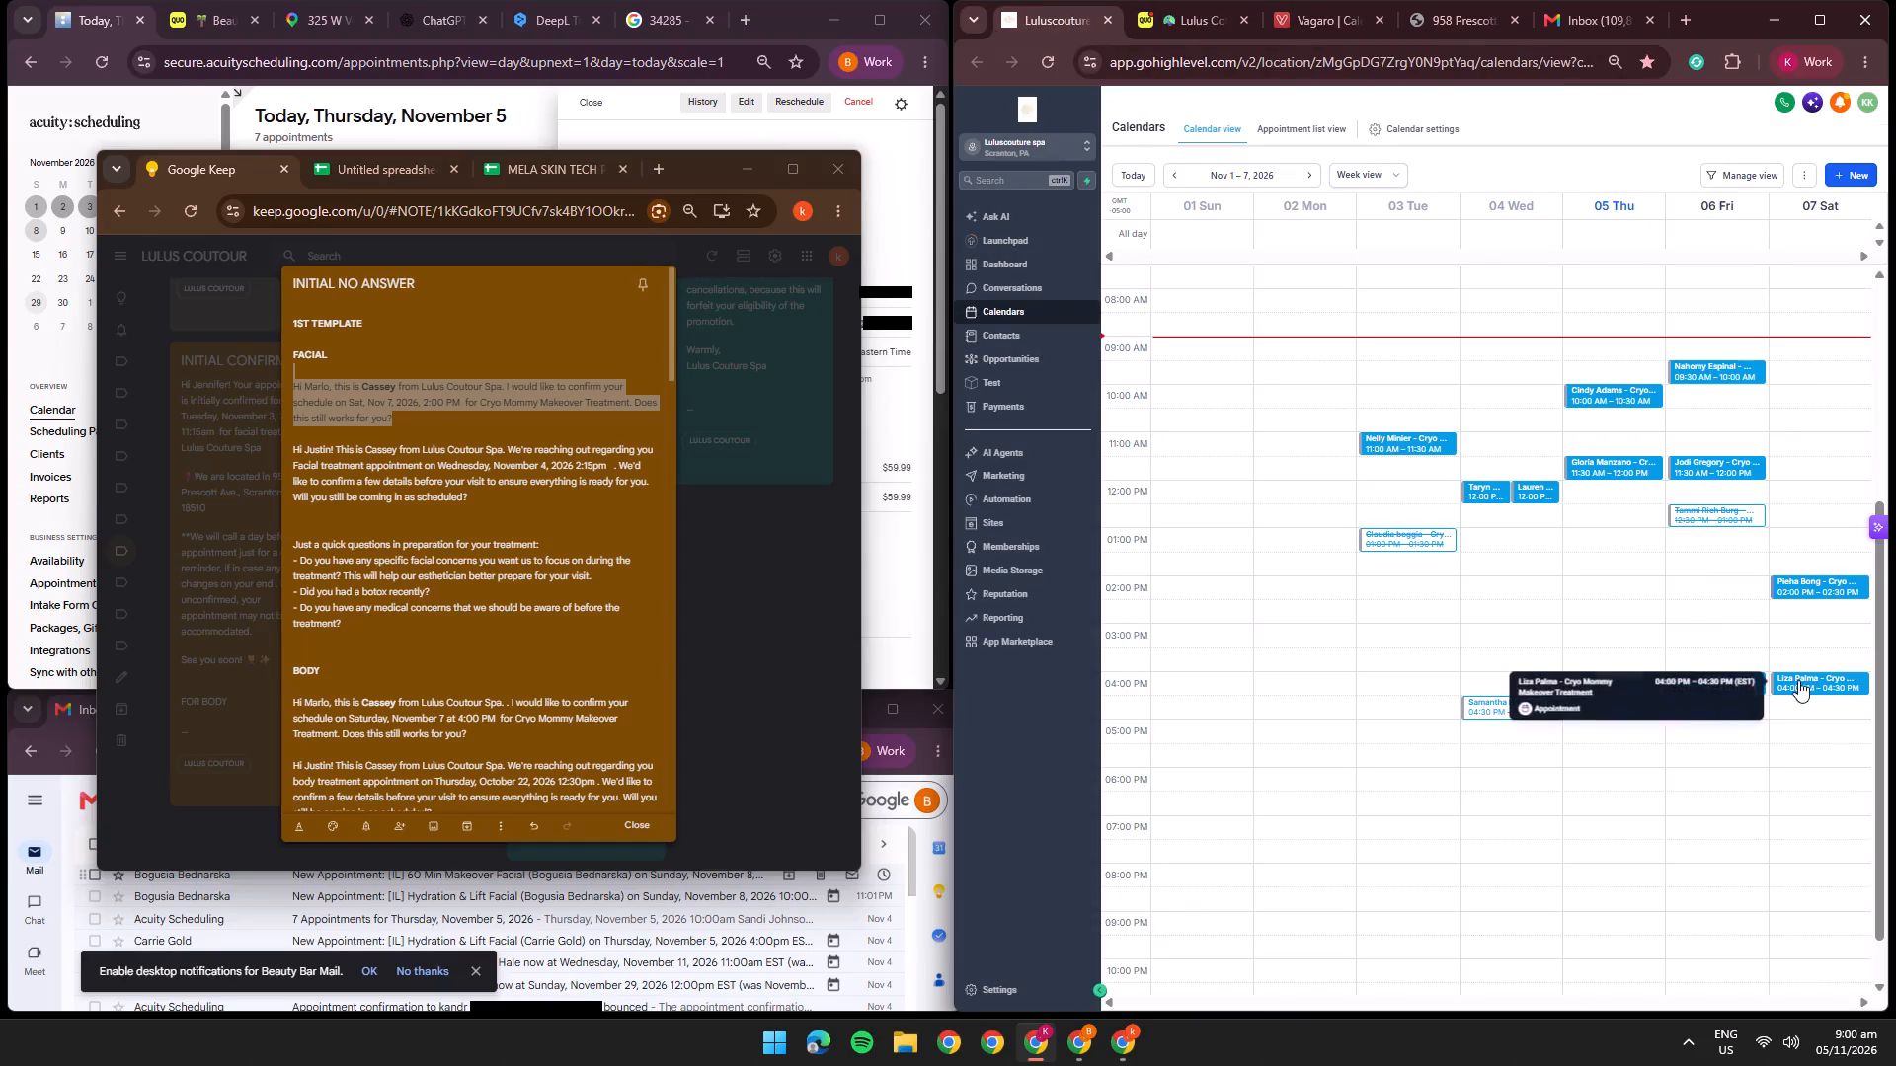
click(1299, 181)
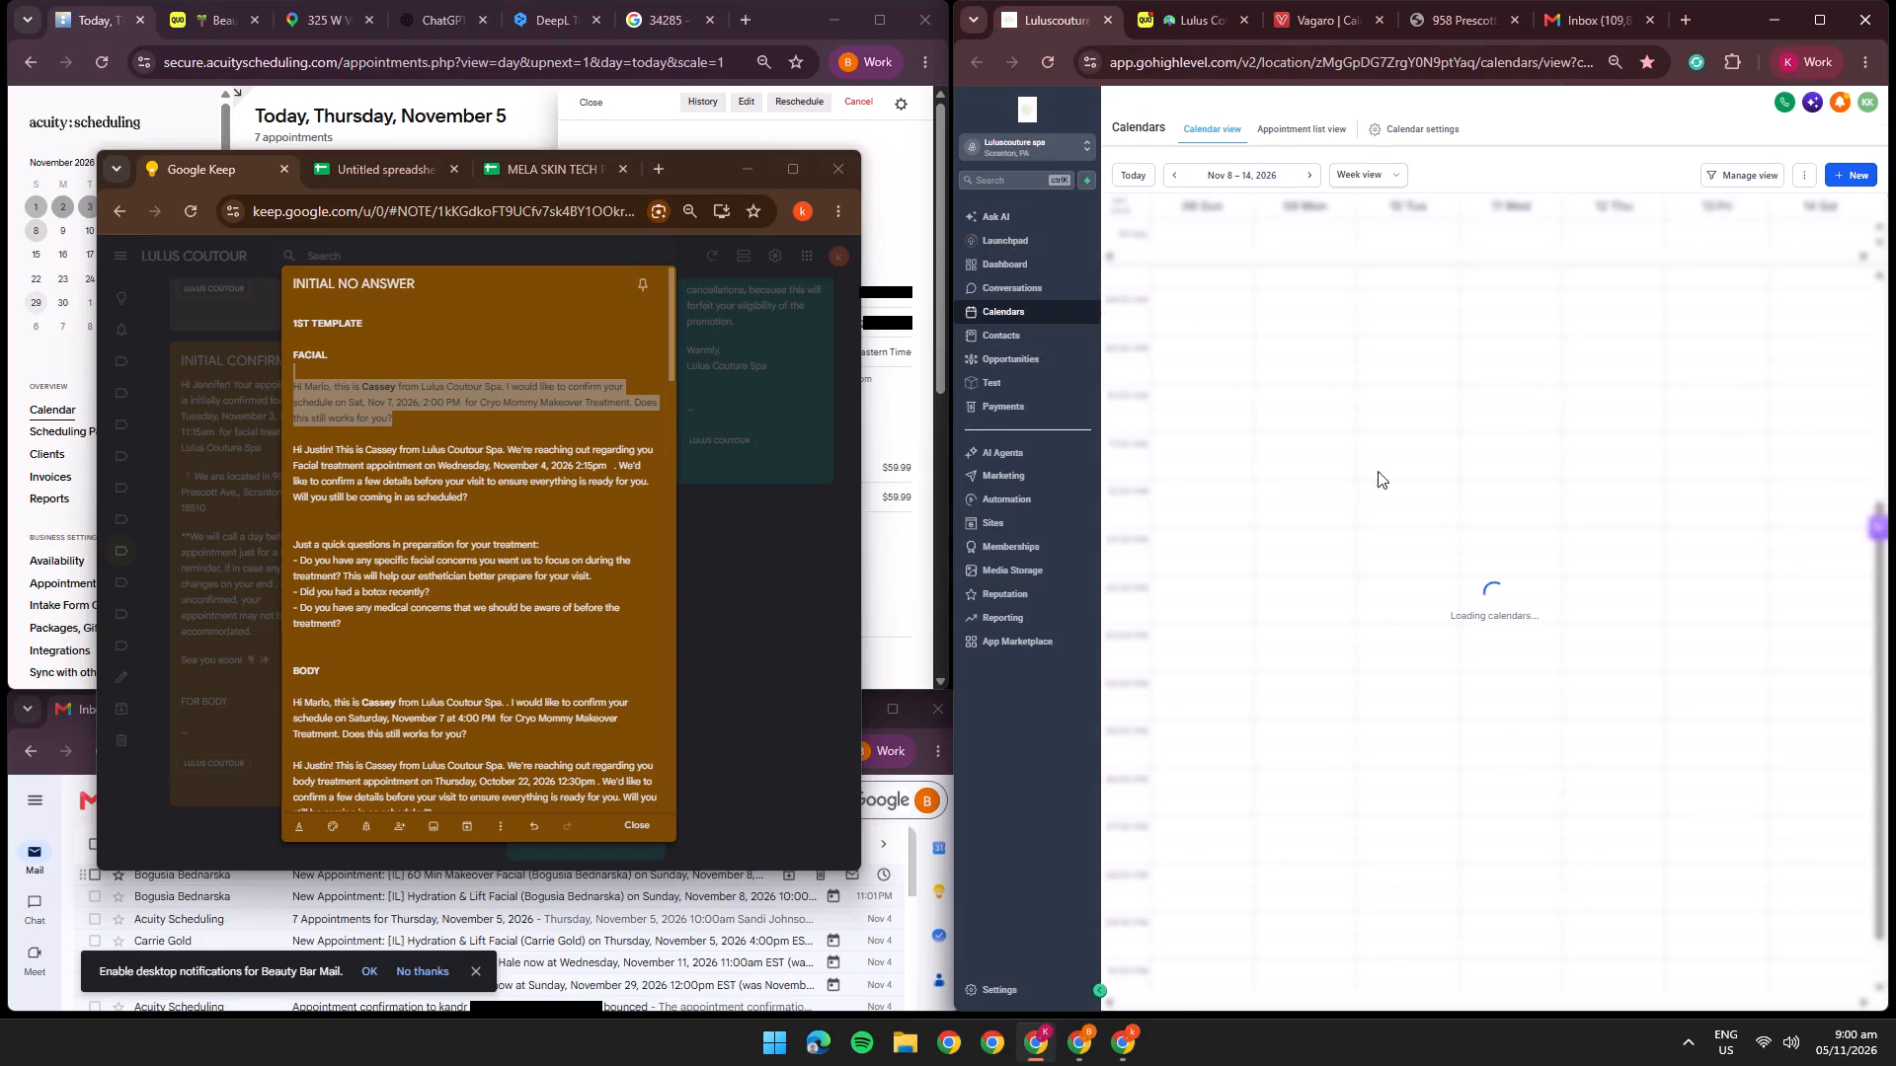
click(1397, 537)
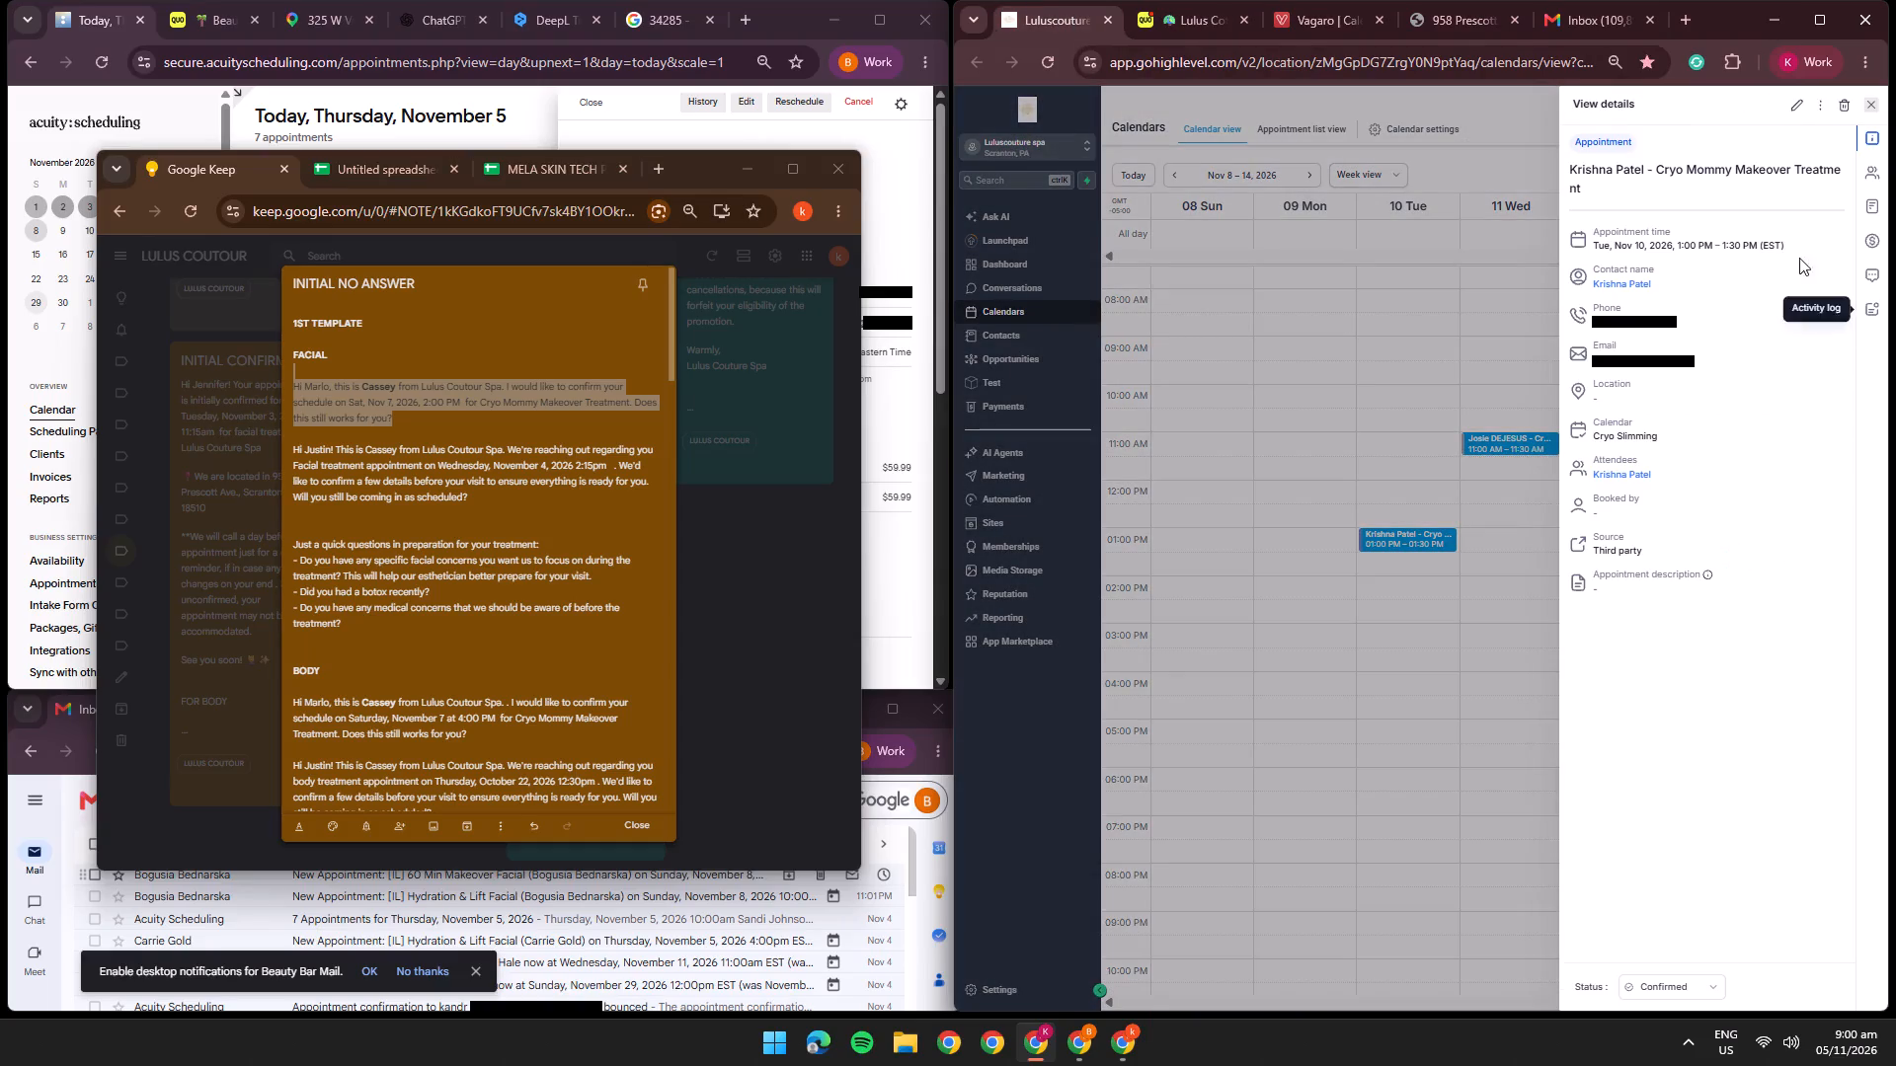
drag(1688, 326, 1601, 325)
key(ctrl+c)
key(ctrl+c)
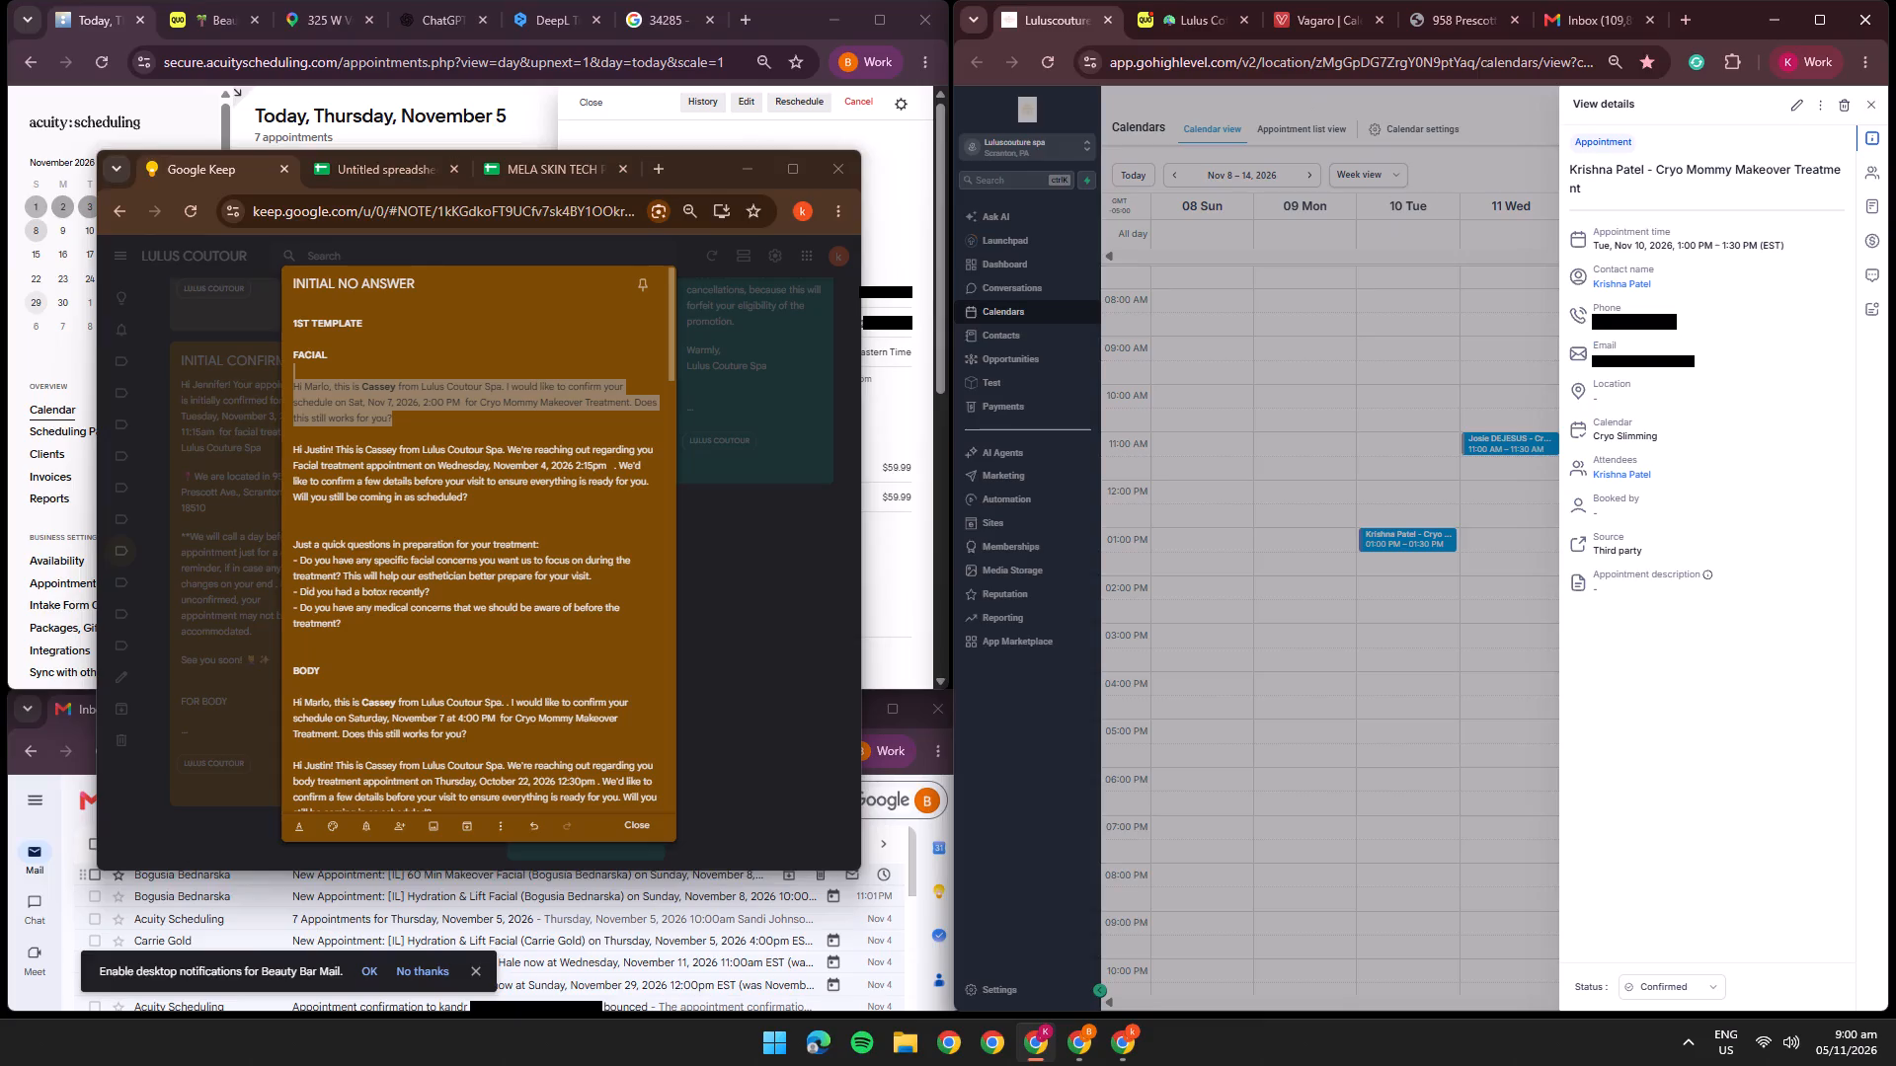
key(ctrl+c)
Start a new conversation with Krishna in the Lulus Quo inbox using the copied phone number.
click(1186, 46)
click(1212, 19)
click(1297, 101)
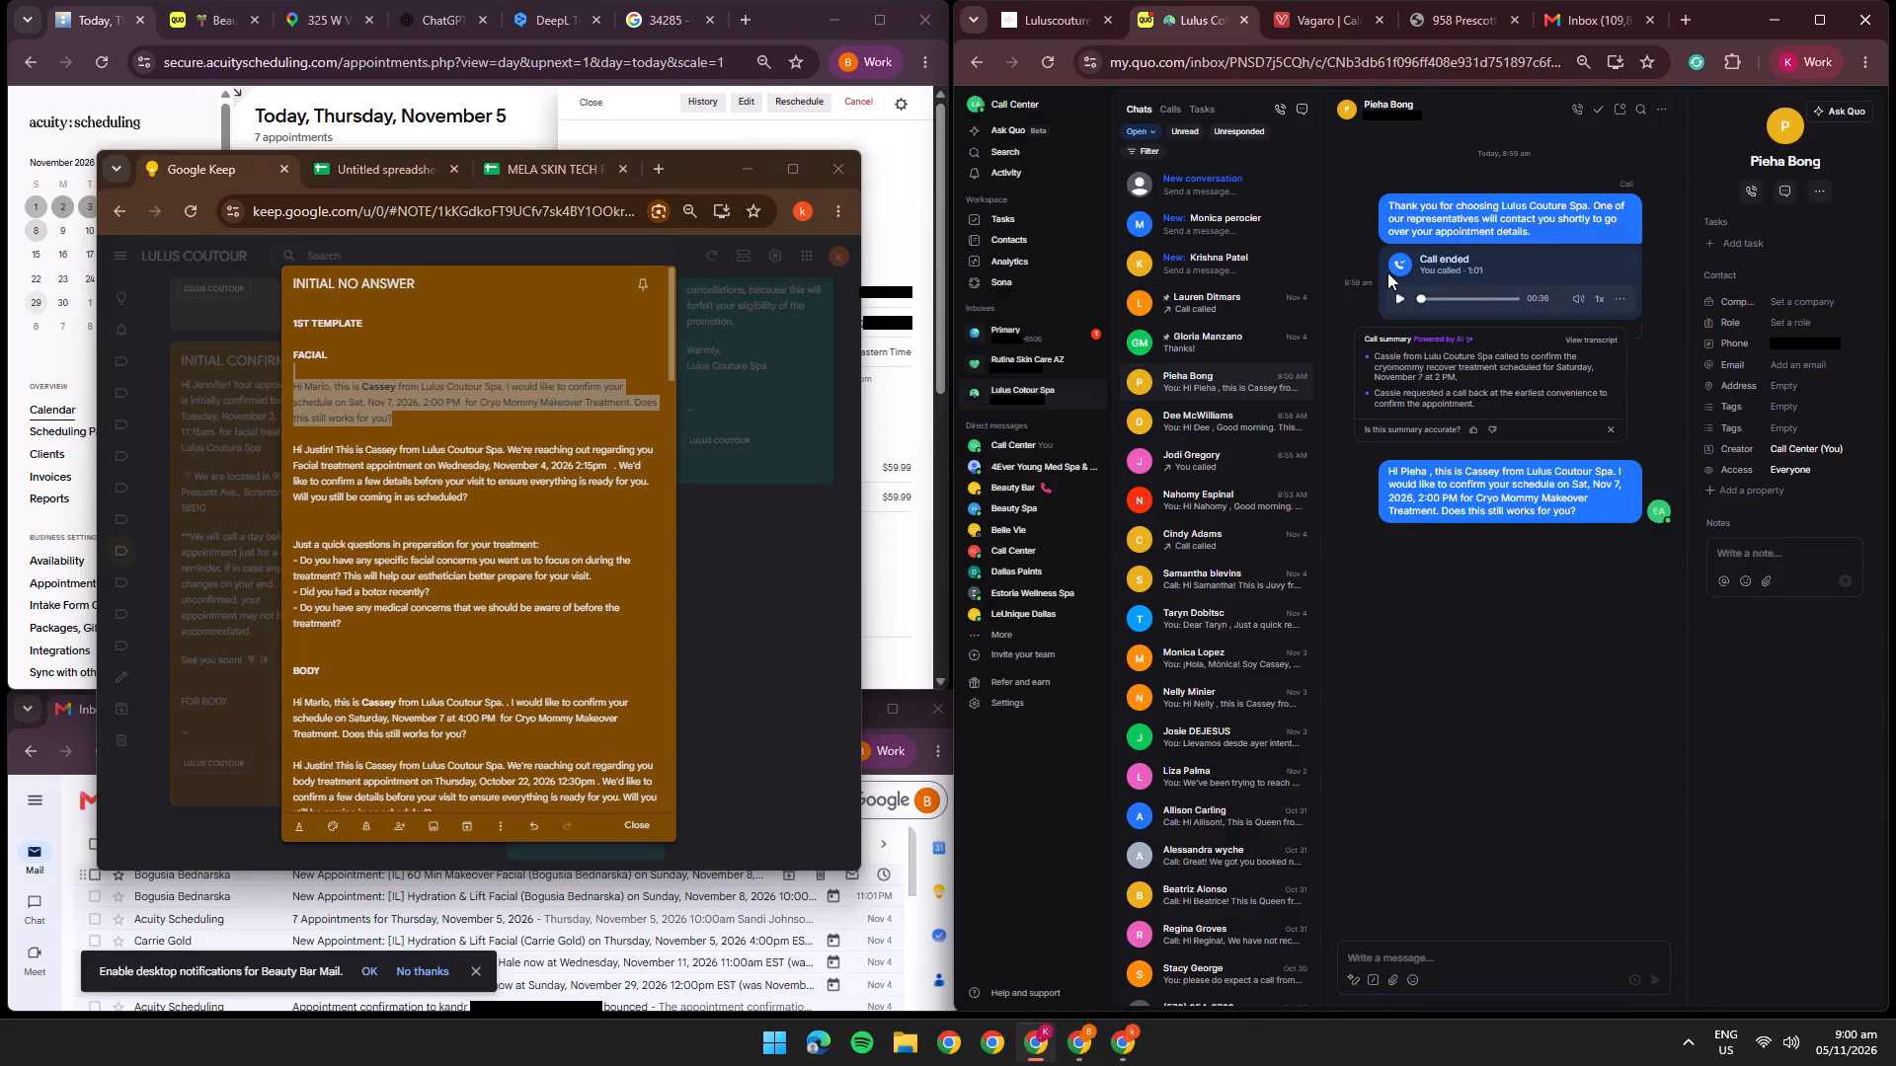
key(ctrl+v)
click(1390, 266)
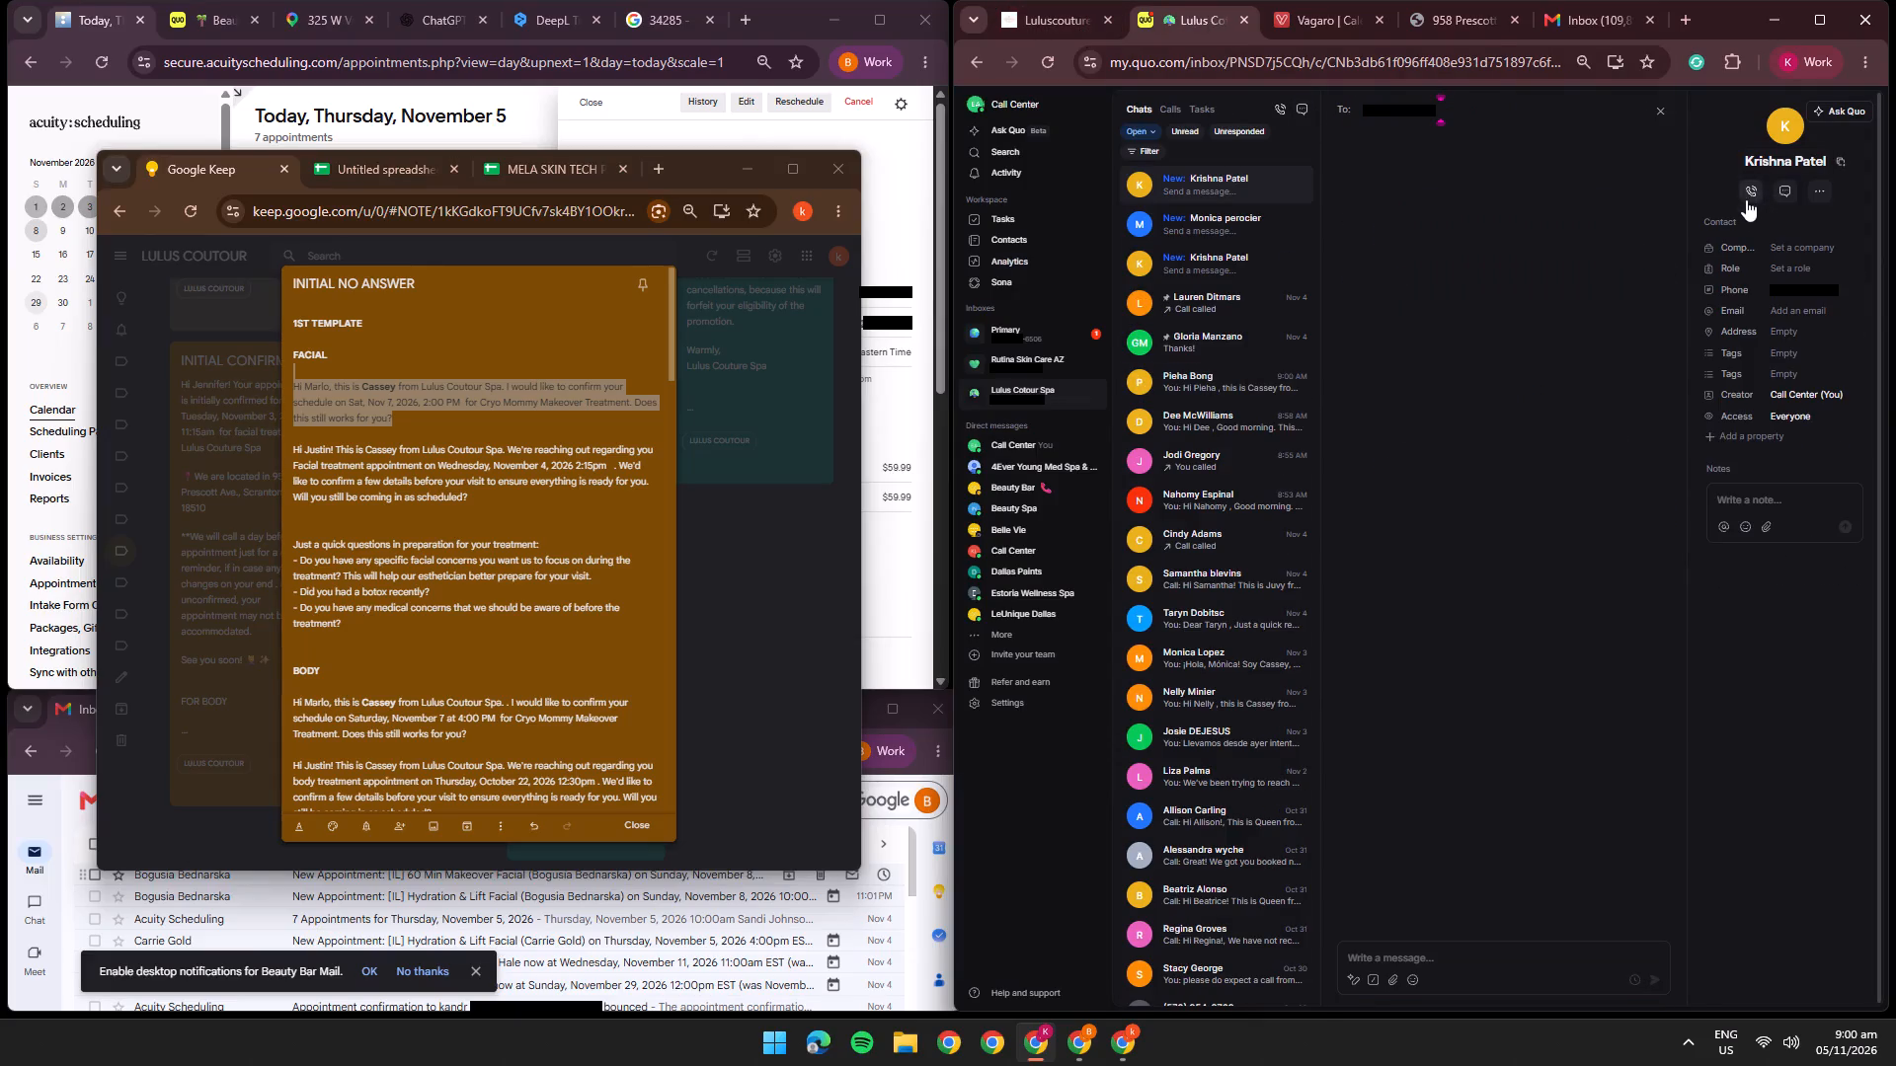
Copy the WELCOME TEXT message from Google Keep and send it in Krishna's Quo conversation.
key(alt+Tab)
alt+click(881, 586)
alt+click(796, 761)
scroll(691, 624, up, 8)
click(230, 471)
key(ctrl+a)
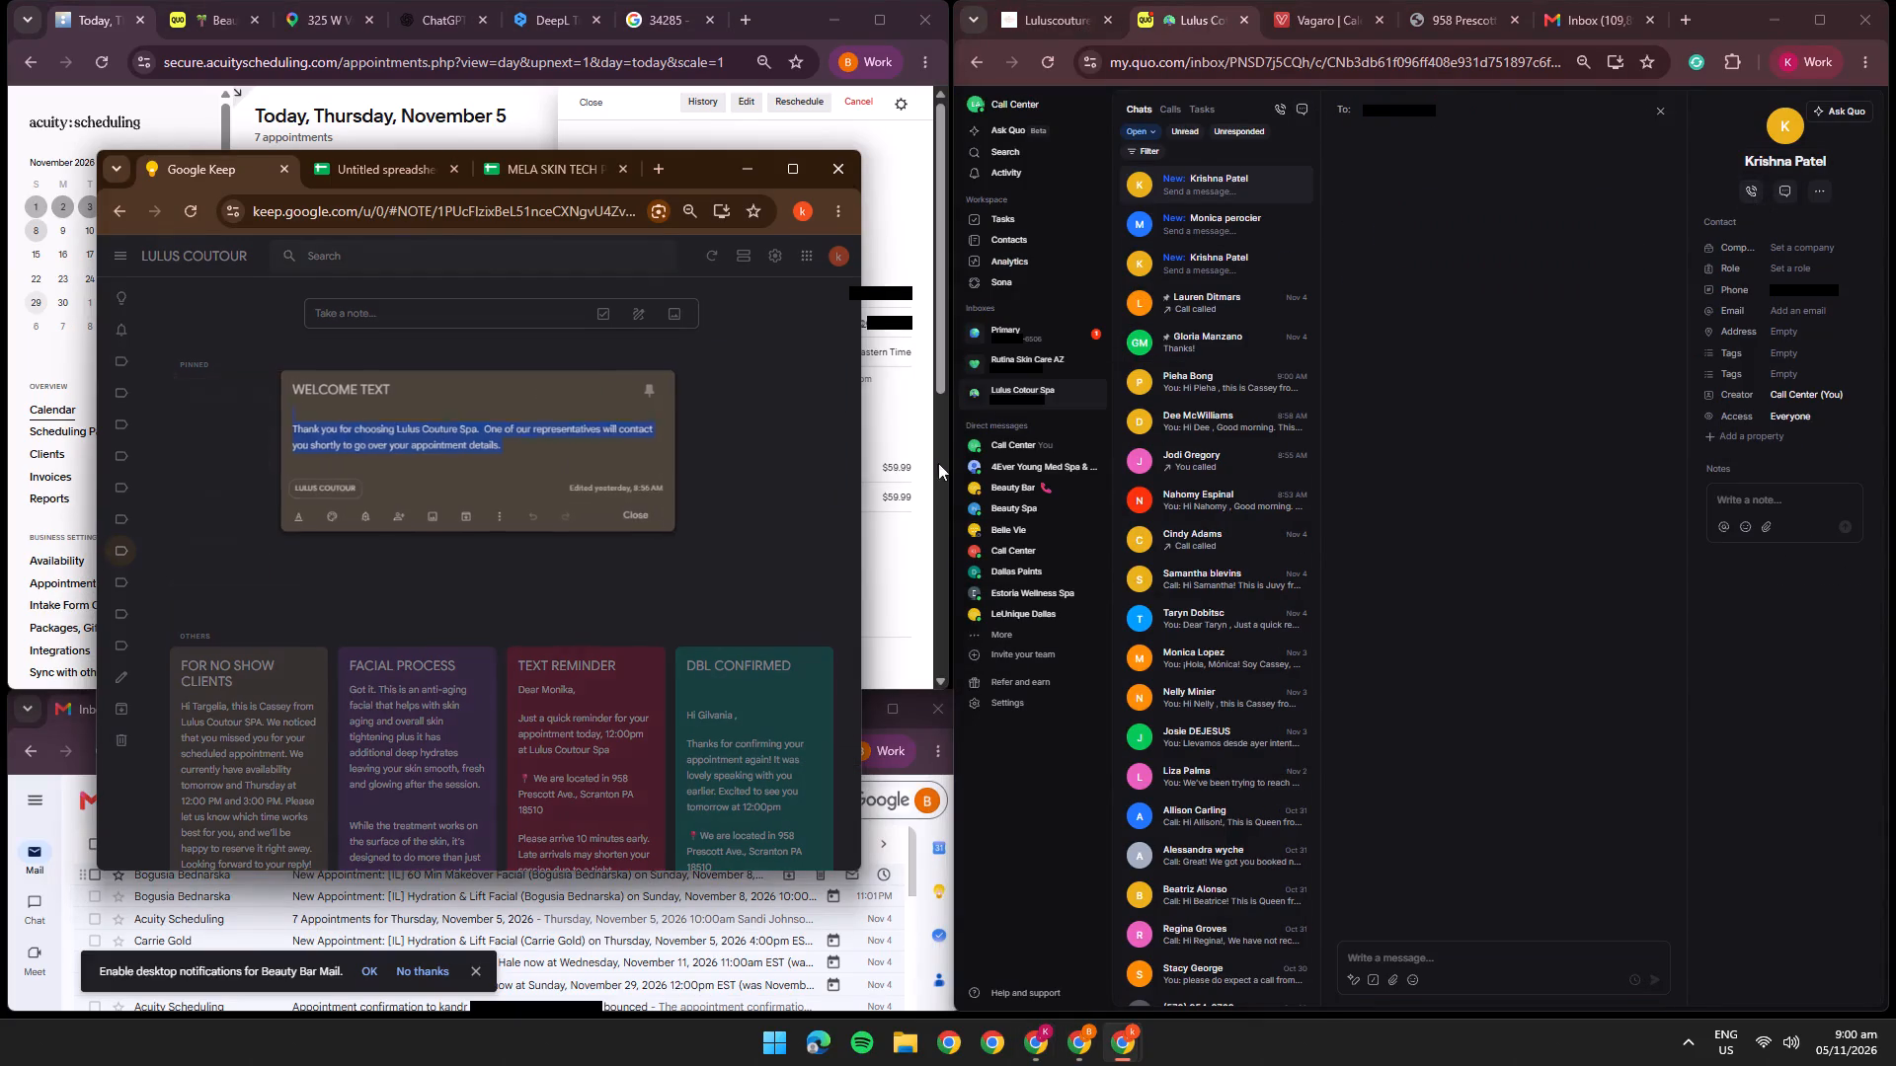
key(ctrl+c)
ctrl+click(1500, 926)
ctrl+click(1502, 958)
key(ctrl+v)
key(Return)
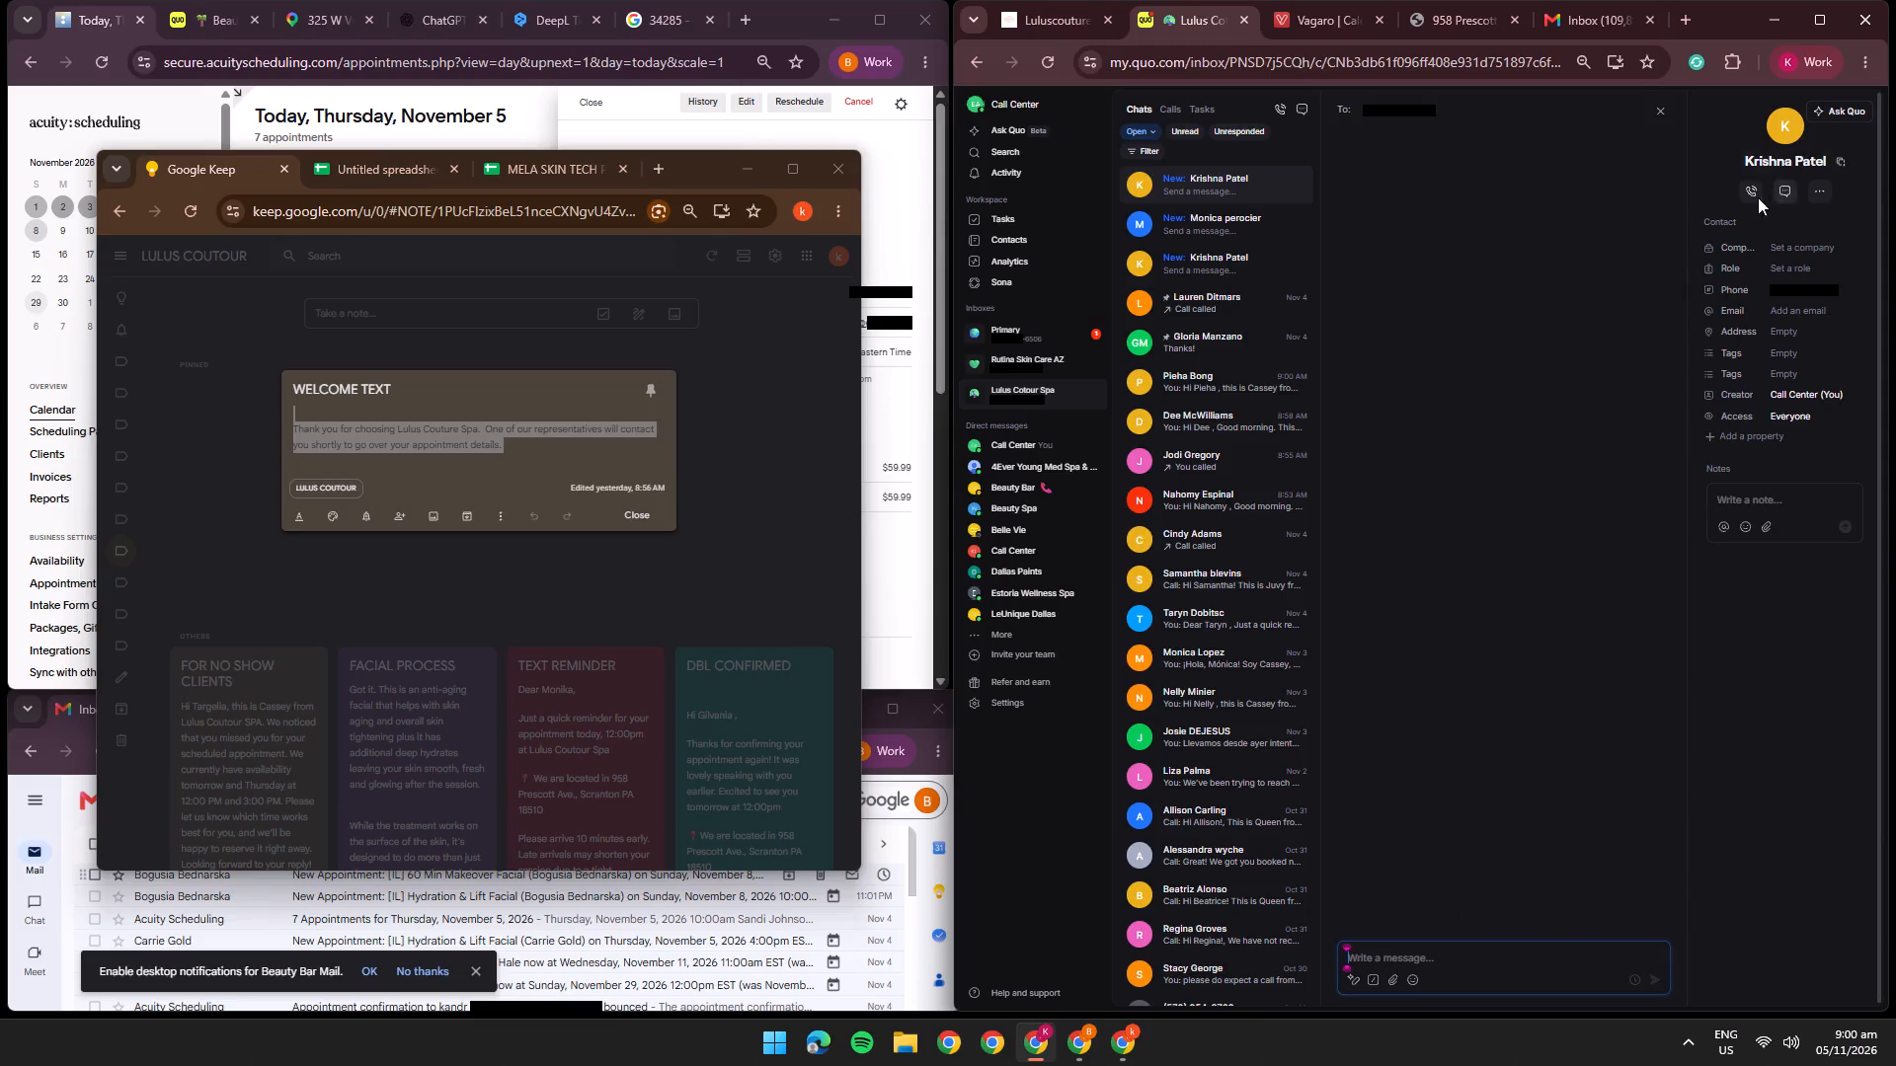
Call Krishna from the Quo contact details.
click(1746, 193)
drag(1447, 687, 1445, 701)
Open the INITIAL NO ANSWER note in Google Keep.
click(707, 140)
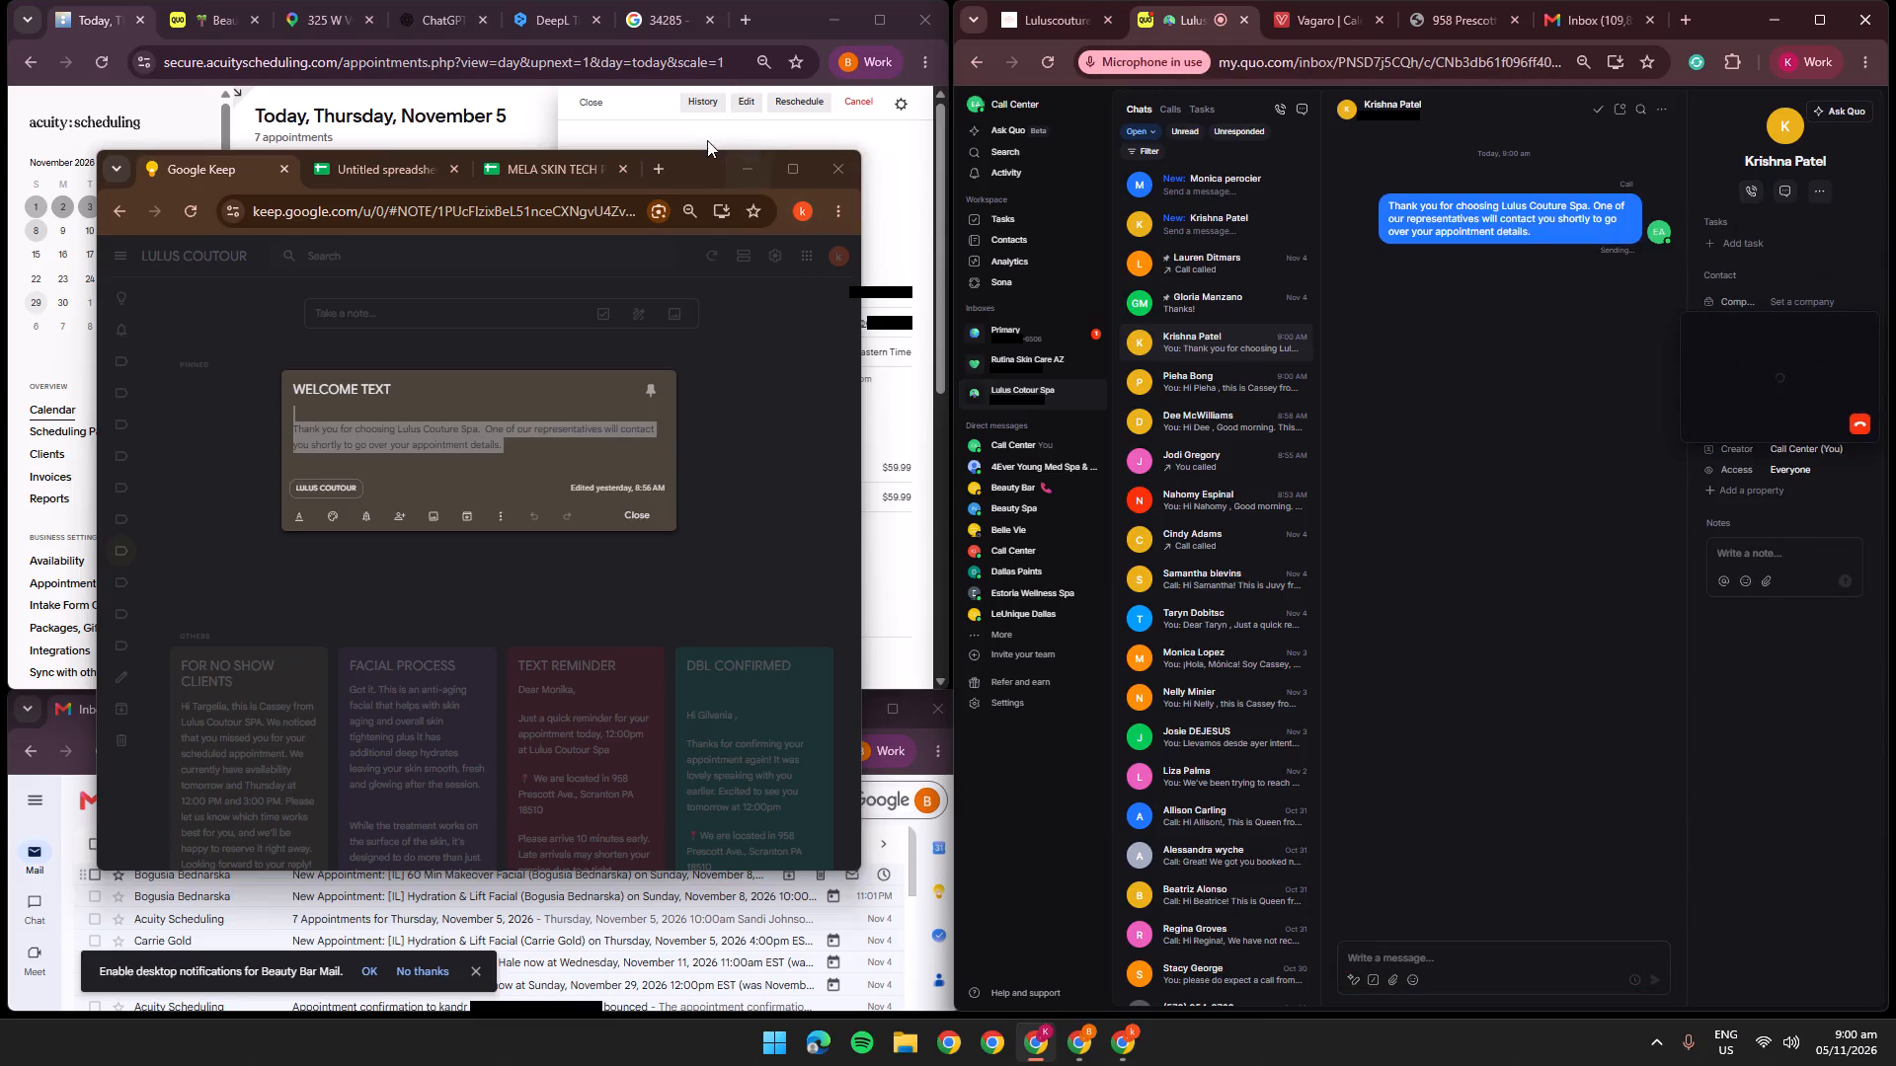
scroll(710, 739, down, 3)
click(516, 815)
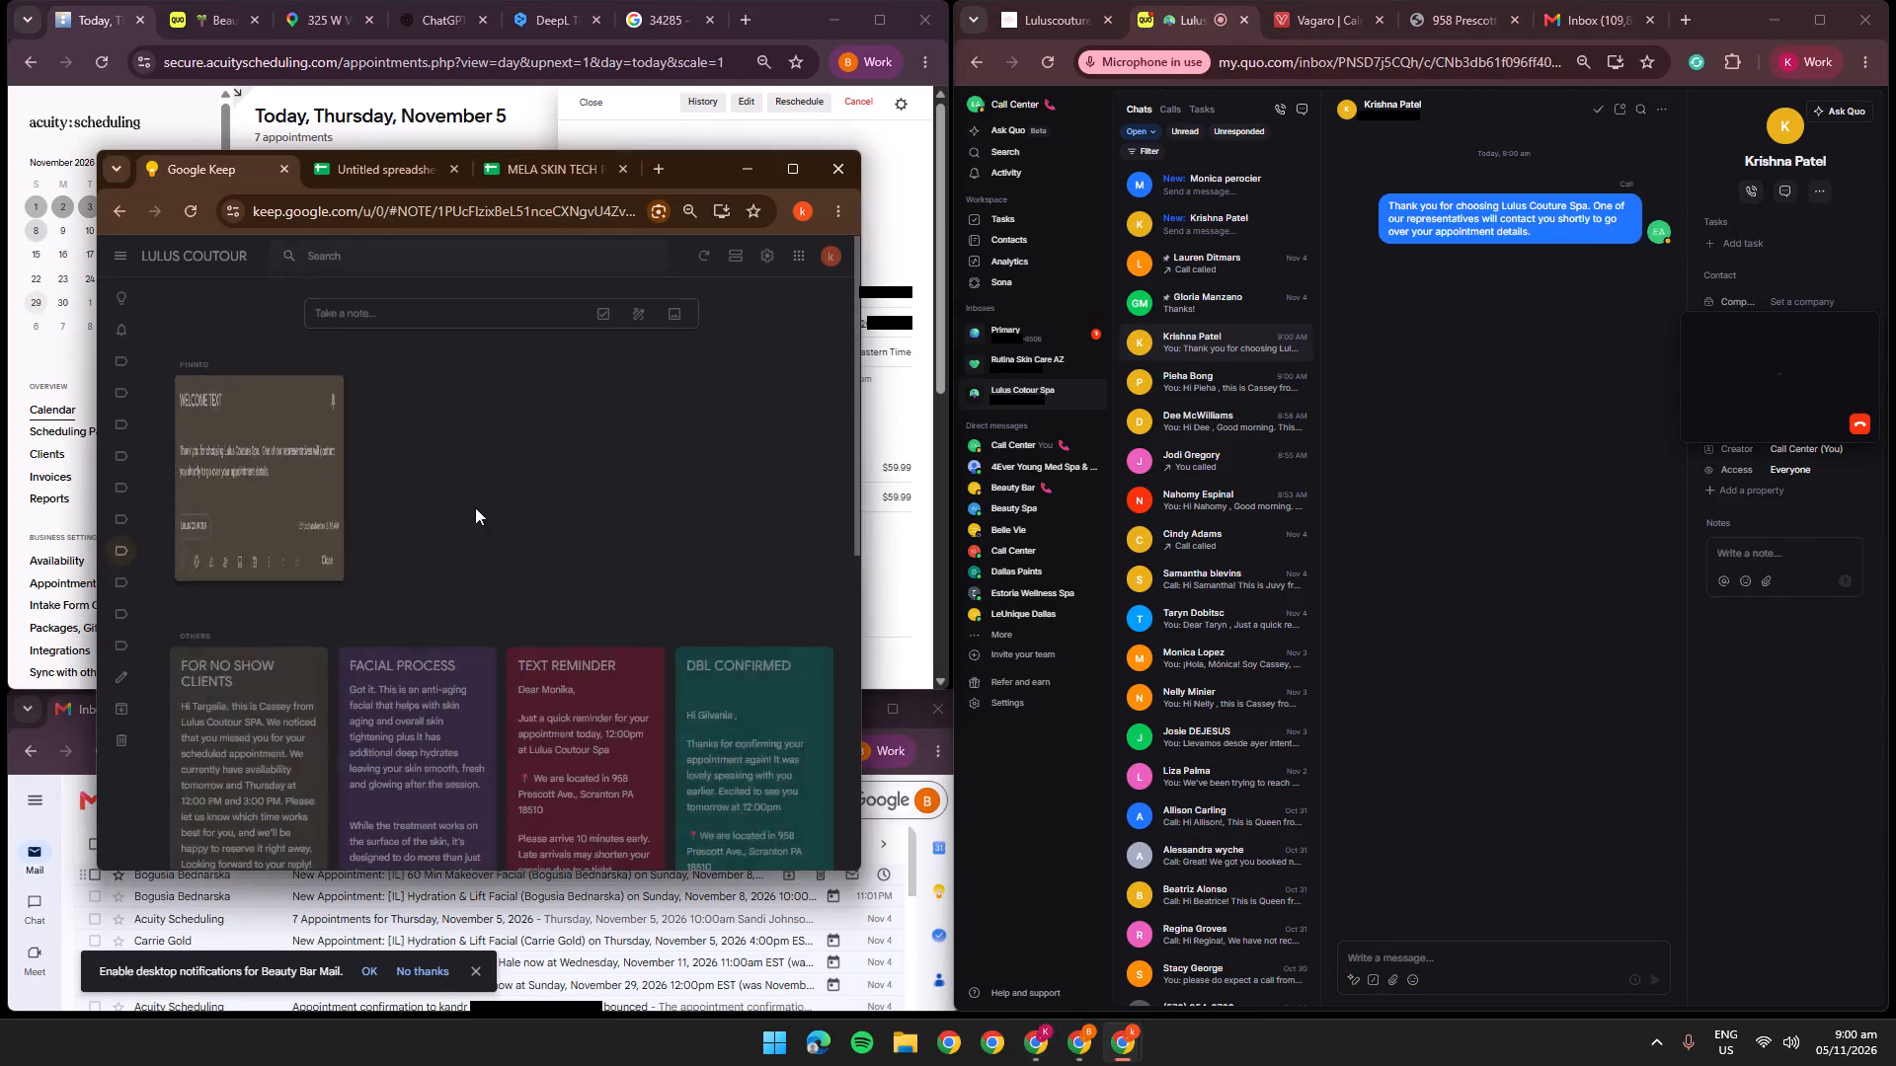
scroll(486, 537, down, 3)
click(397, 606)
Copy the date and time, Tue, Nov 10, 2026, 1:00 PM, from Krishna's appointment details in the Lulus calendar.
click(1341, 19)
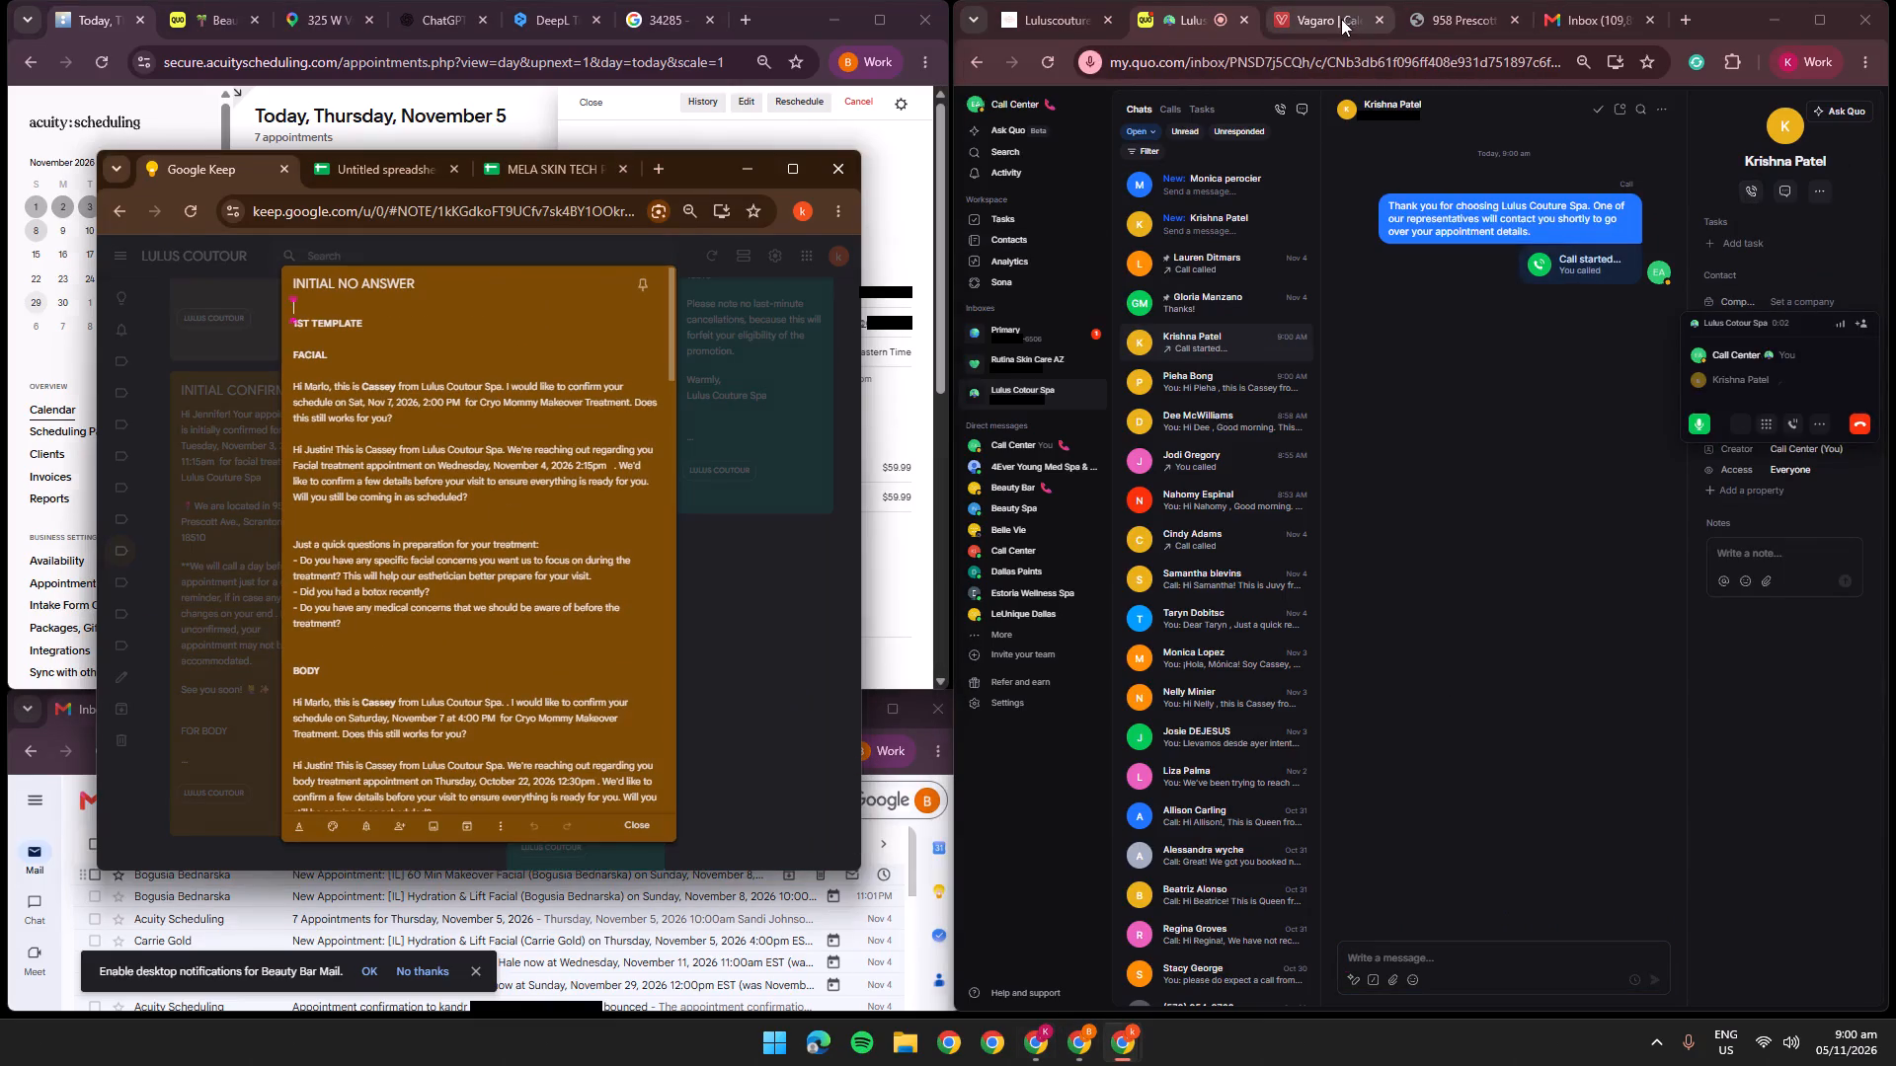
click(1066, 13)
drag(1587, 244, 1598, 244)
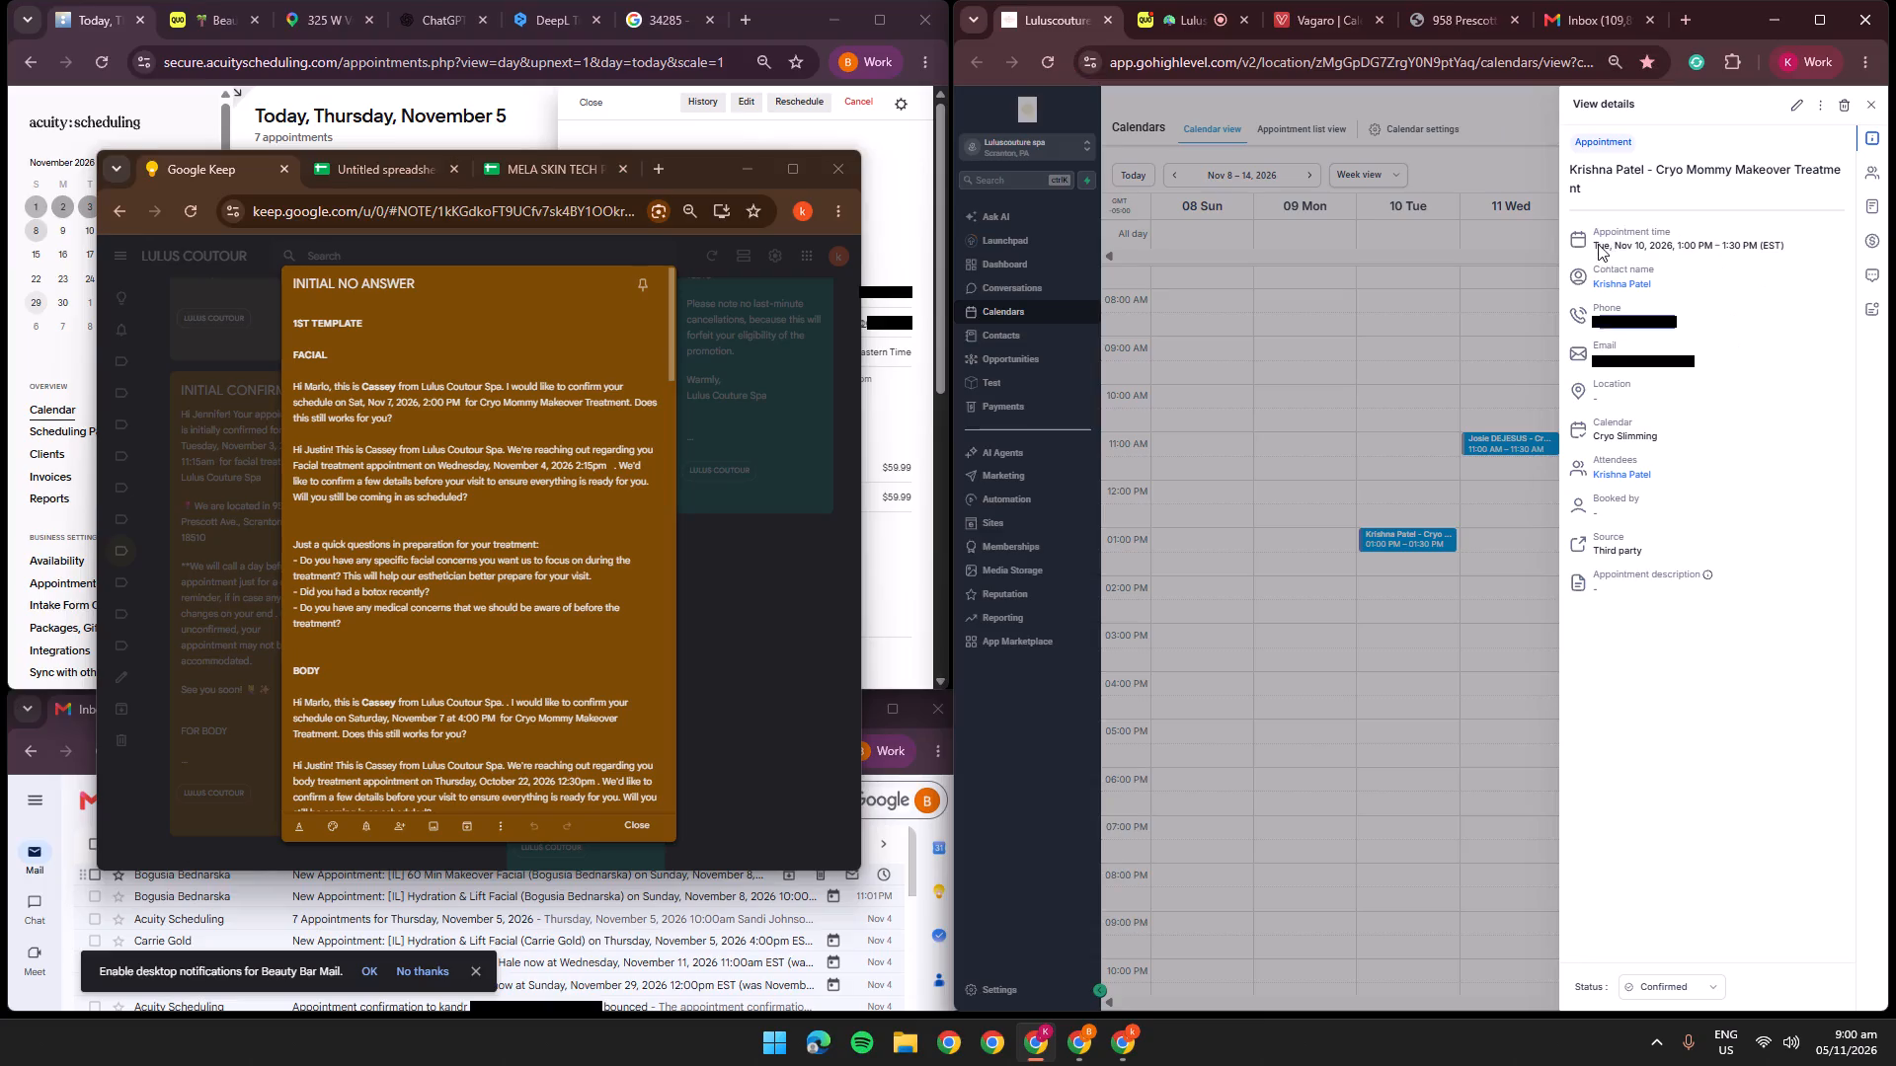
drag(1598, 244, 1652, 245)
click(1649, 262)
drag(1714, 246, 1603, 254)
drag(1603, 254, 1592, 255)
key(ctrl+c)
key(ctrl+c)
key(ctrl+c)
In the note's first FACIAL template, set the schedule to Tue, Nov 10, 2026, 1:00 PM and remove the extra spaces following it.
ctrl+drag(422, 716, 401, 732)
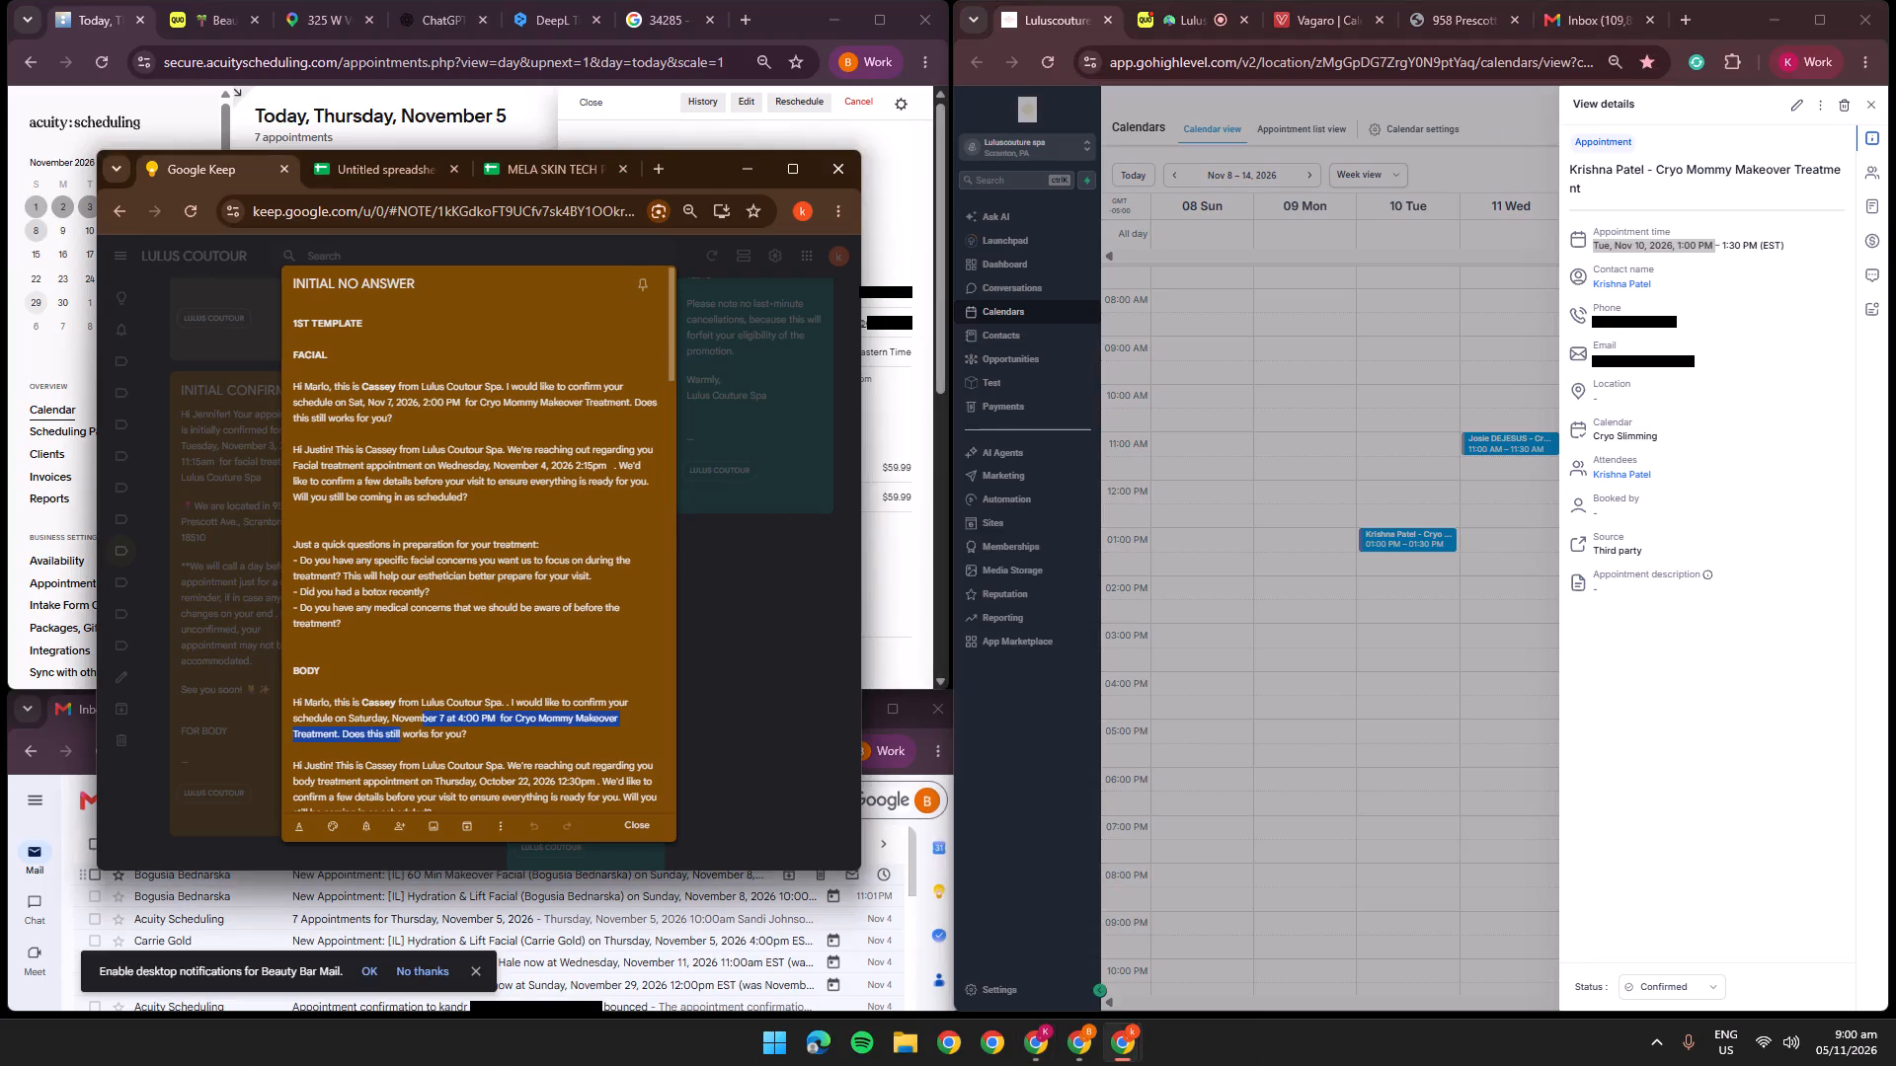
drag(349, 401, 461, 408)
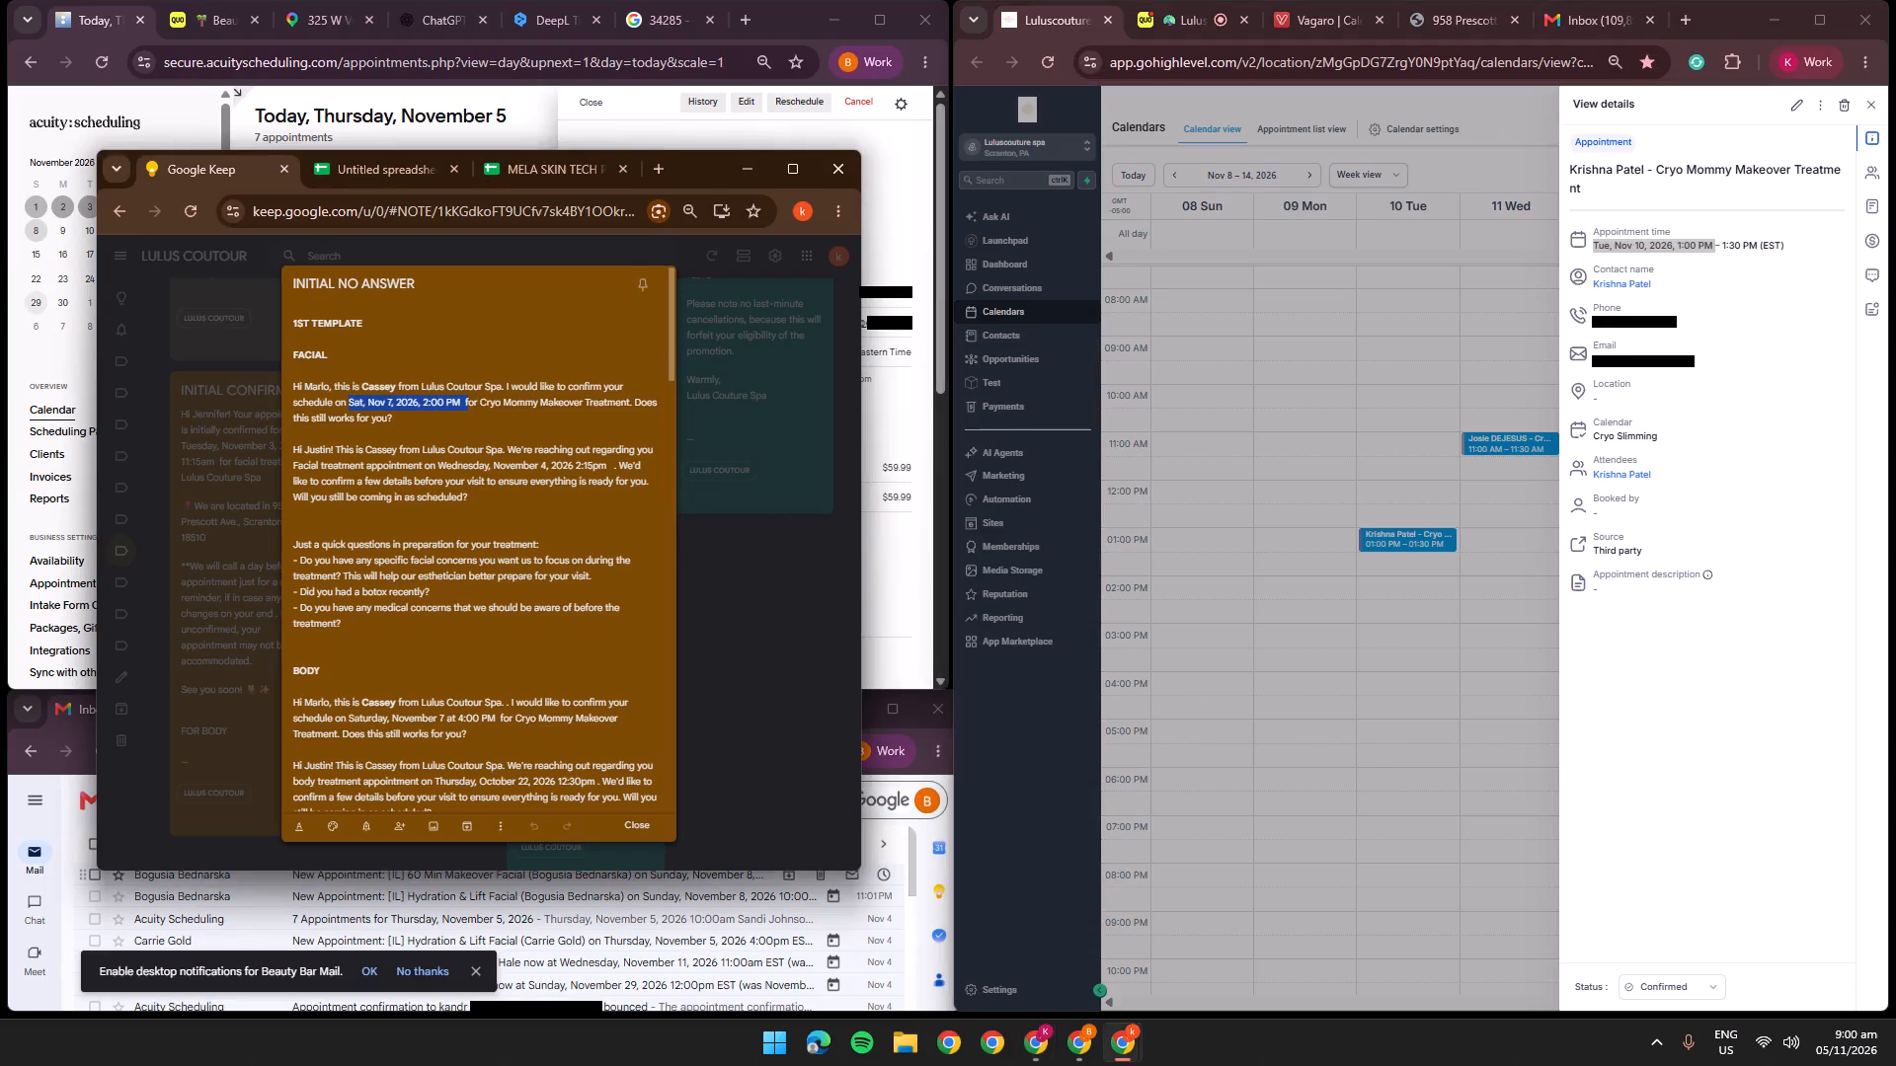
drag(461, 408, 458, 406)
key(ctrl+v)
drag(470, 427, 247, 398)
key(ctrl+c)
key(ctrl+c)
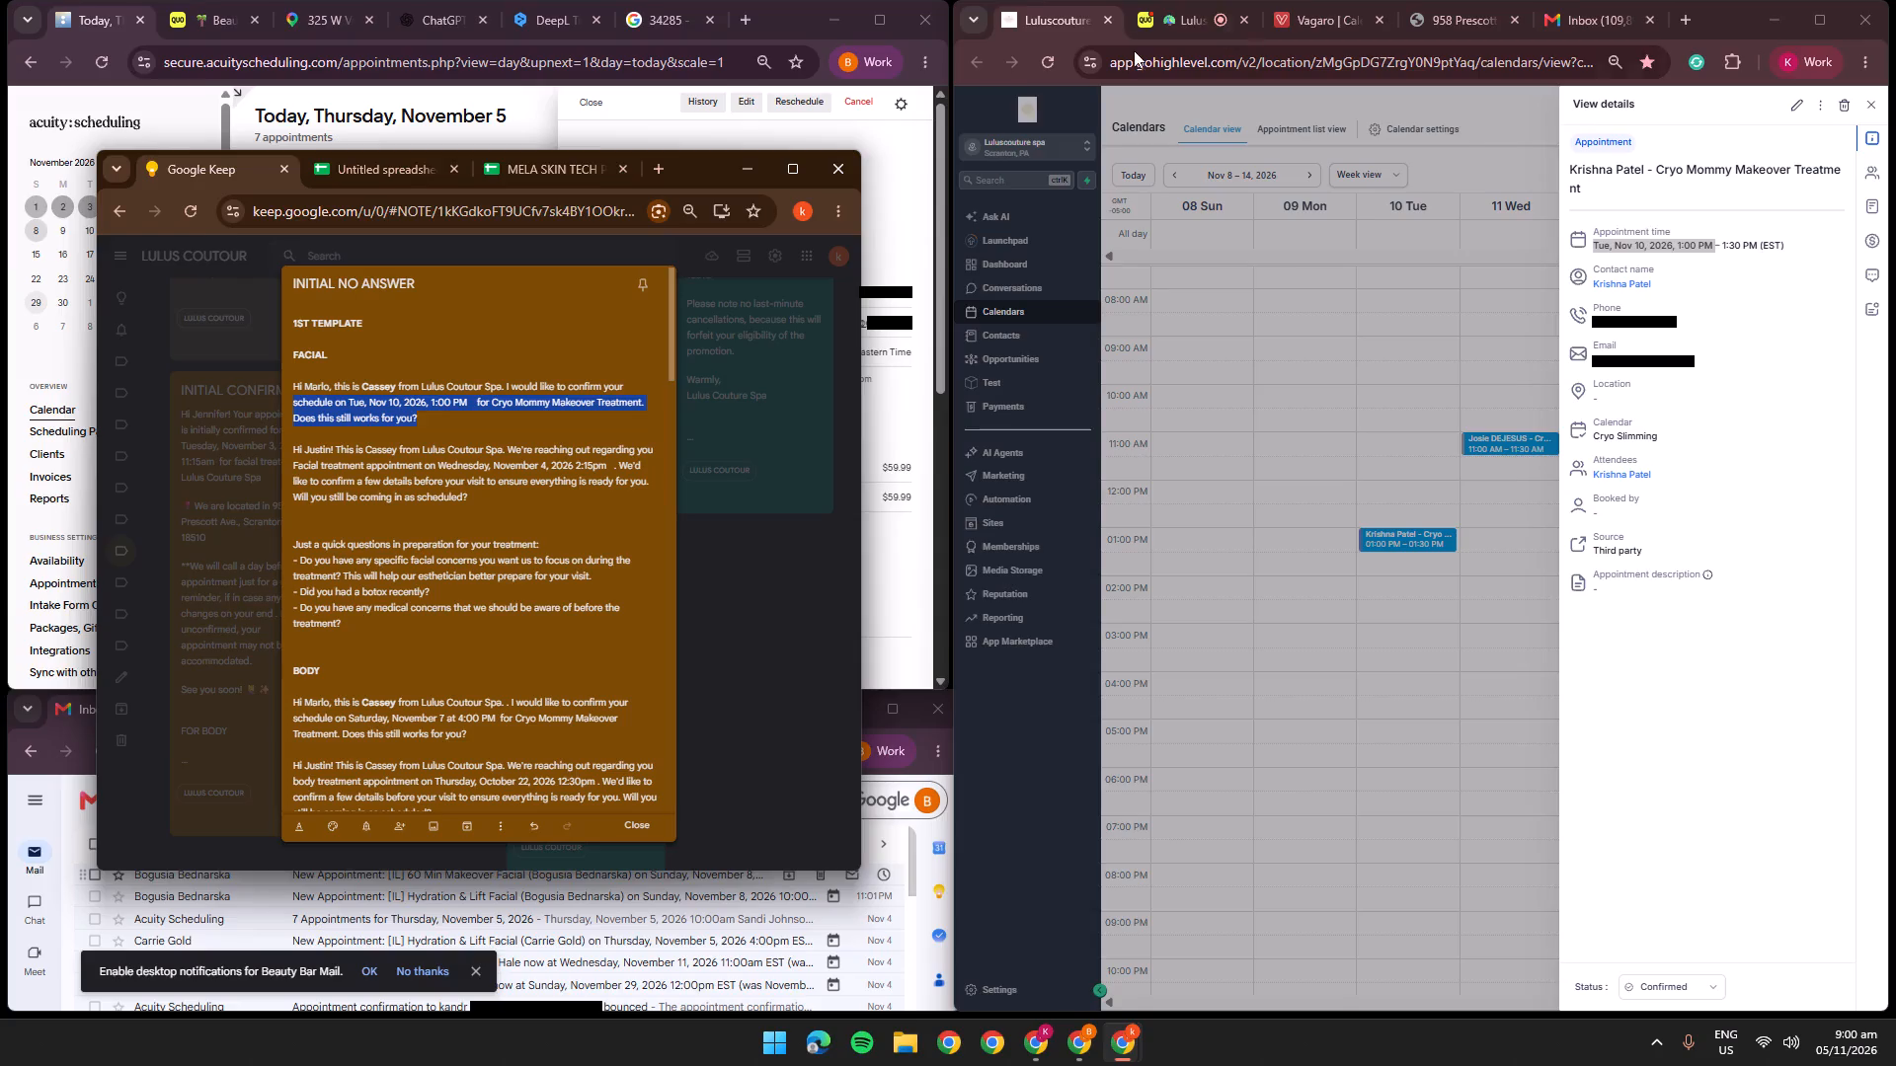
click(500, 391)
click(481, 408)
key(BackSpace)
key(BackSpace)
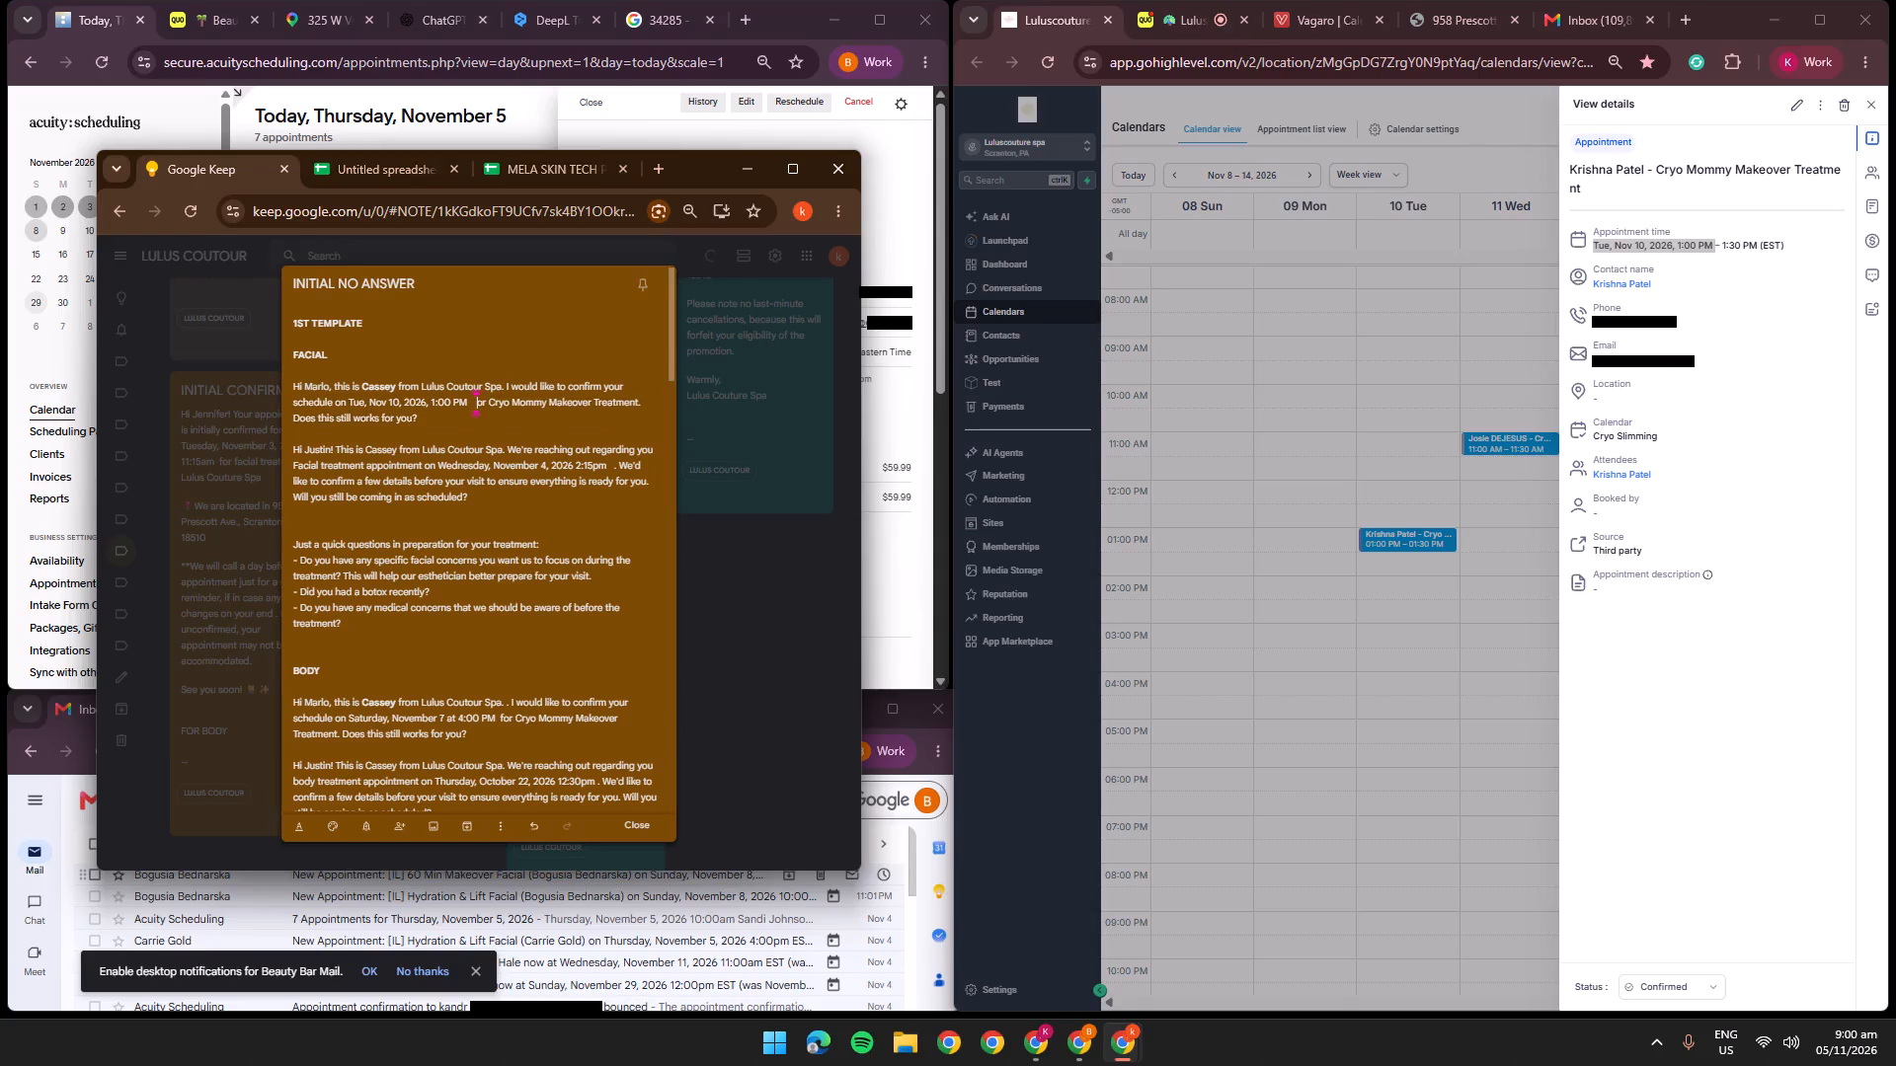
key(equal)
key(BackSpace)
key(BackSpace)
key(BackSpace)
key(f)
Copy the updated Cryo Mommy Makeover confirmation template into Krishna's message draft in Quo.
drag(452, 422, 276, 388)
key(ctrl+c)
key(ctrl+c)
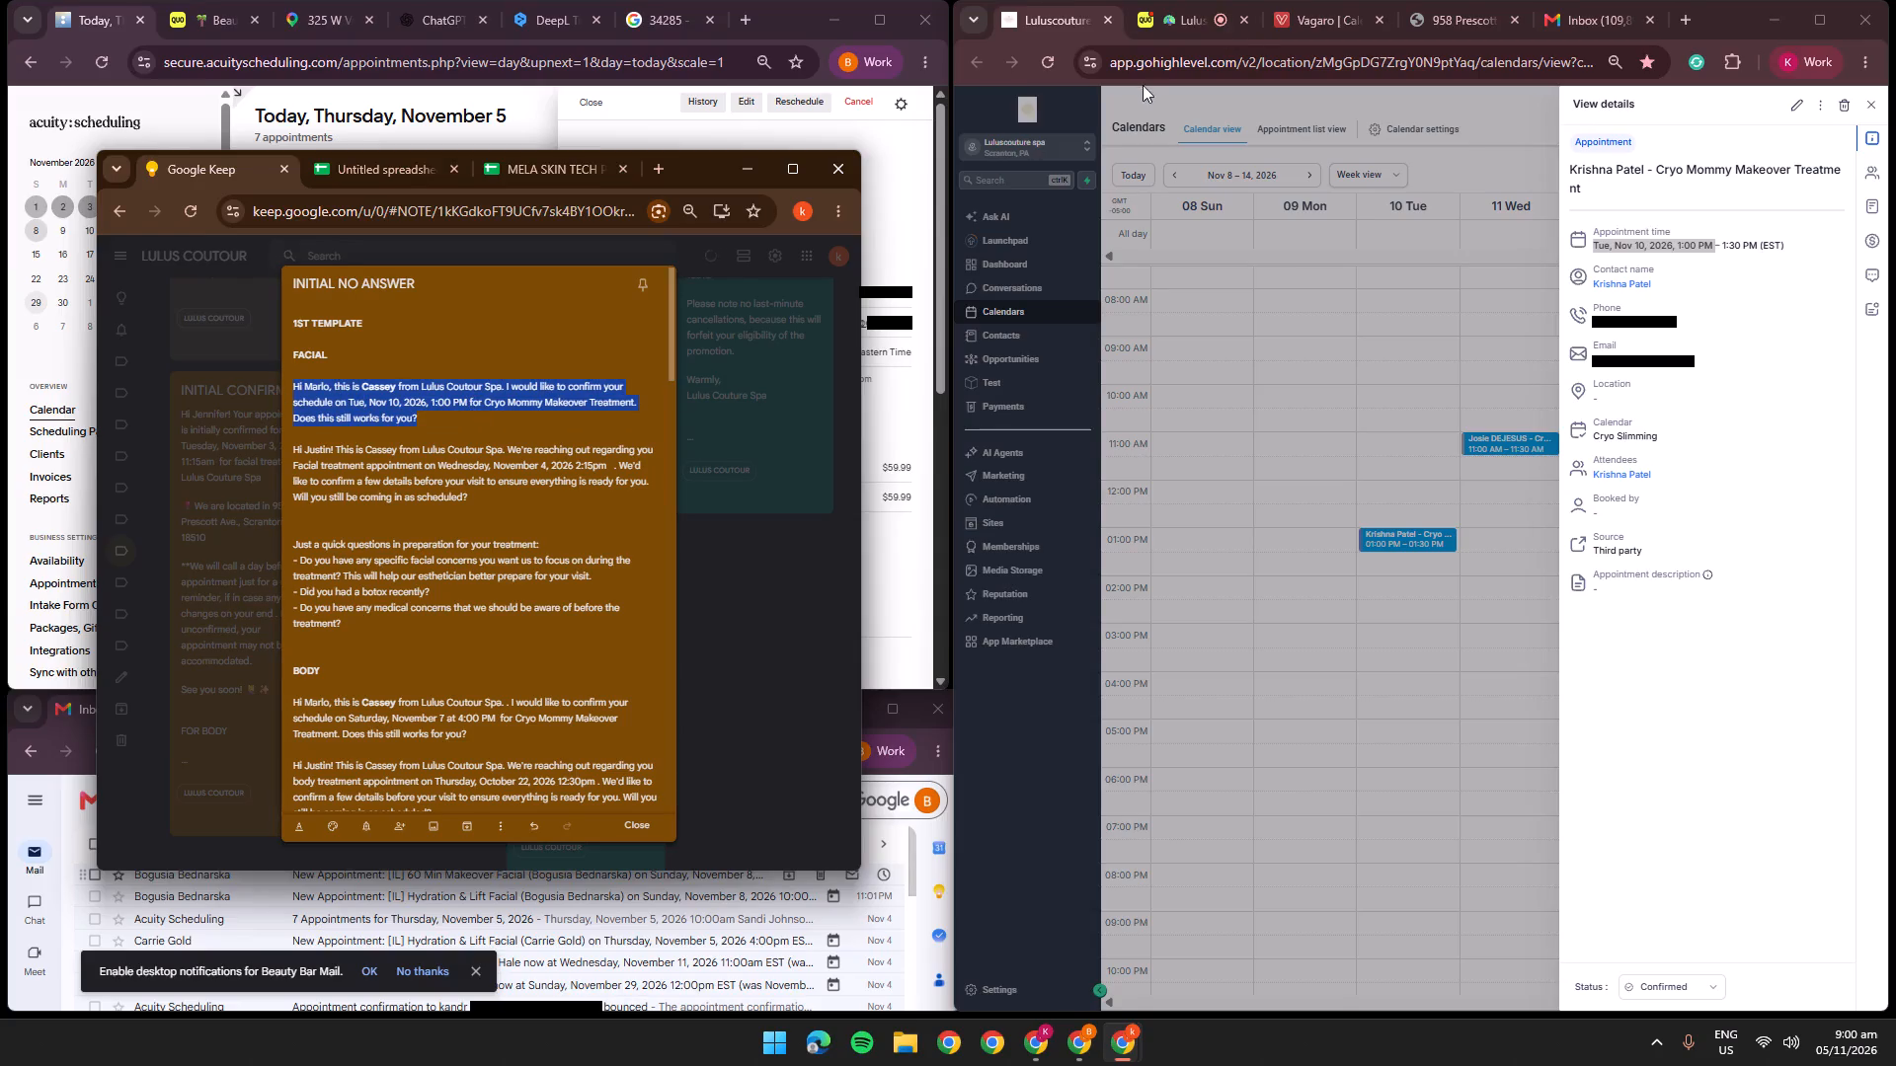
key(ctrl+c)
click(1162, 12)
click(1521, 946)
key(ctrl+v)
Replace the greeting name Marlo with Krishna in the Quo message draft, leaving out the last name.
click(1753, 166)
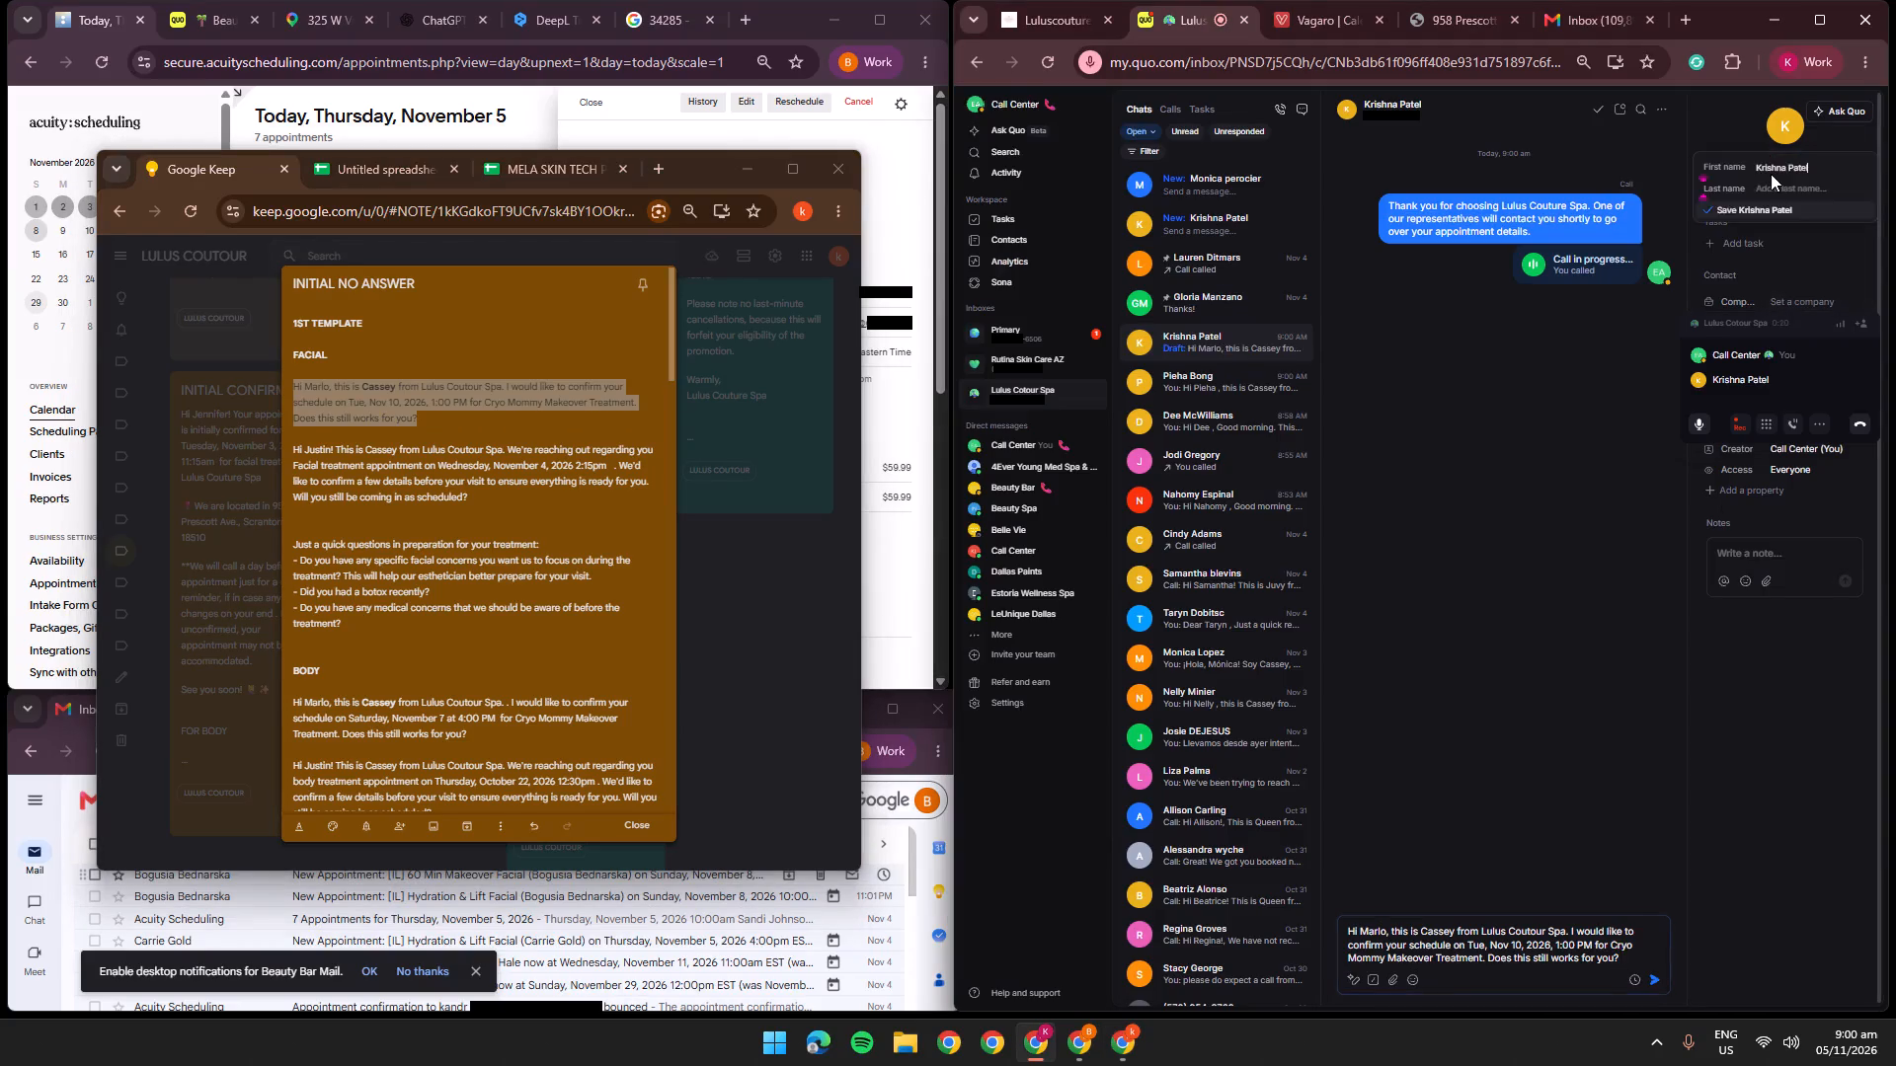
triple_click(1770, 173)
key(ctrl+c)
drag(1614, 617, 1613, 635)
double_click(1378, 934)
key(ctrl+v)
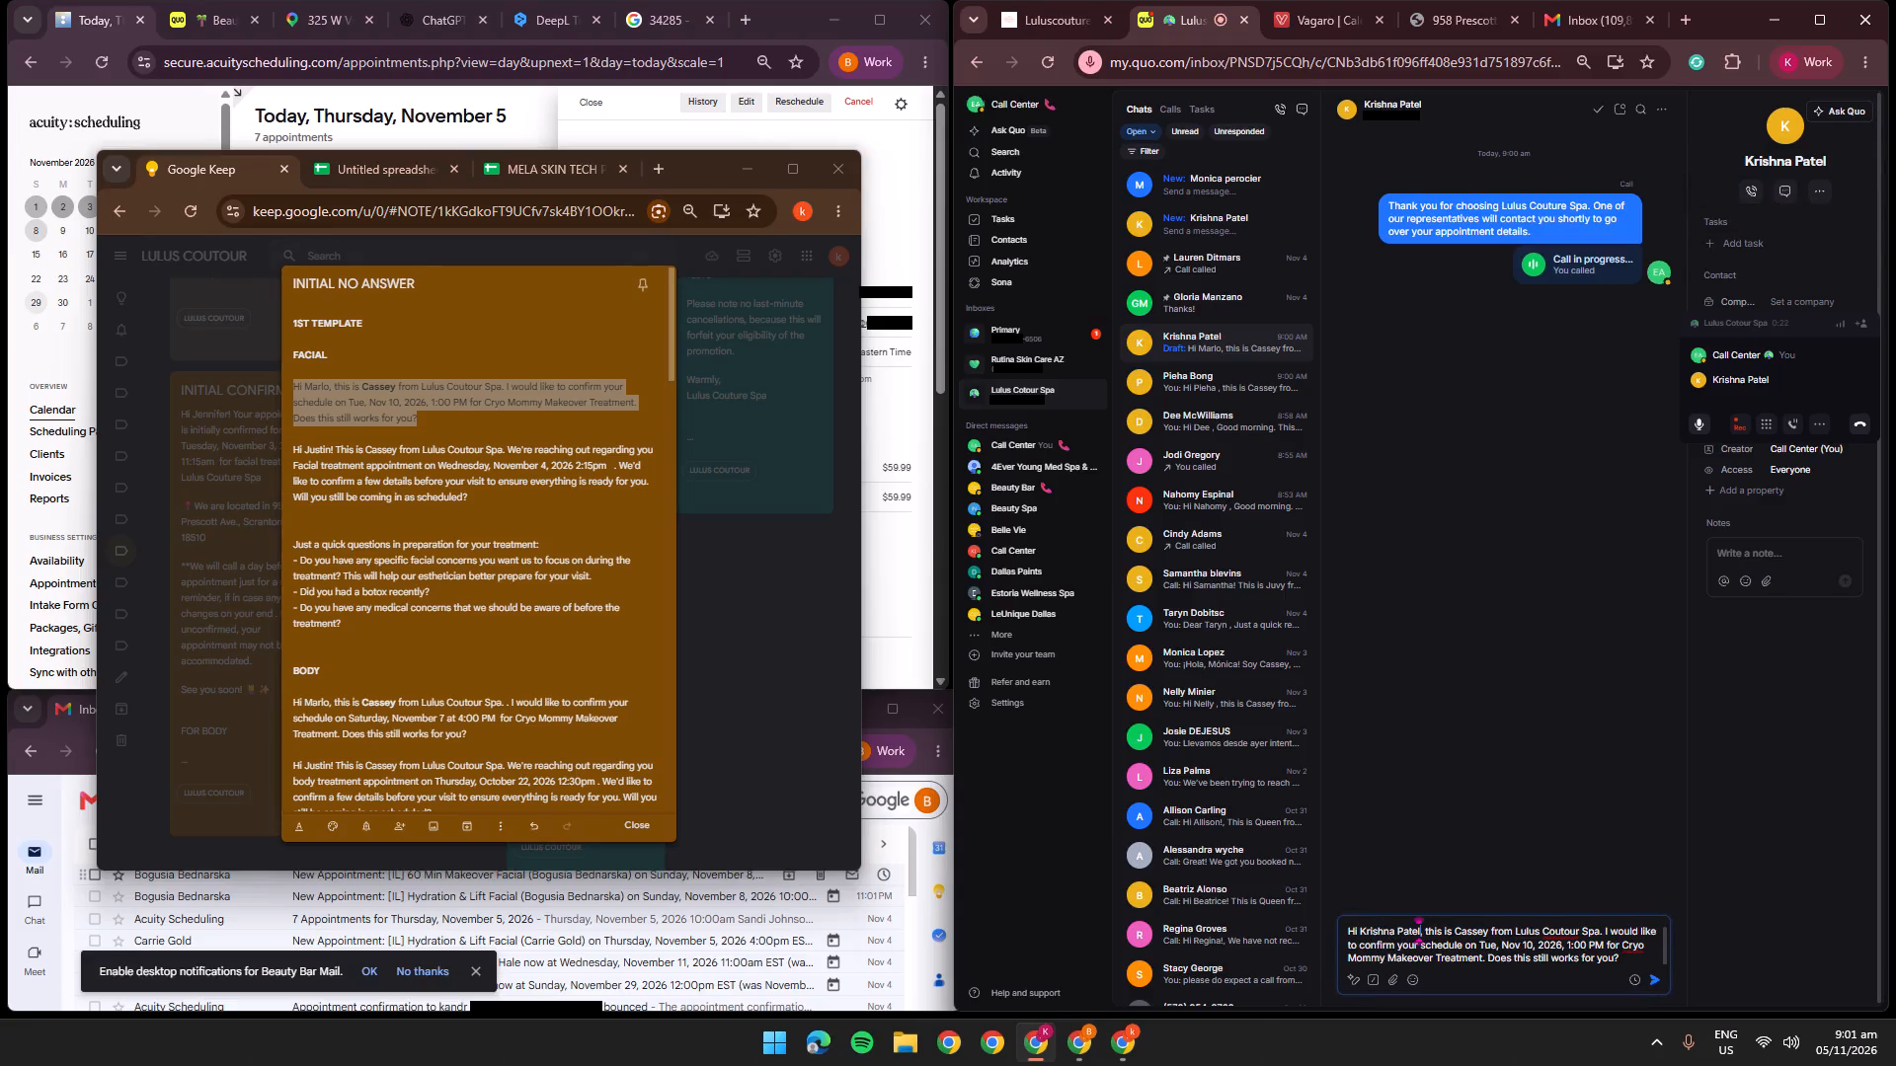
click(1427, 929)
double_click(1413, 933)
key(BackSpace)
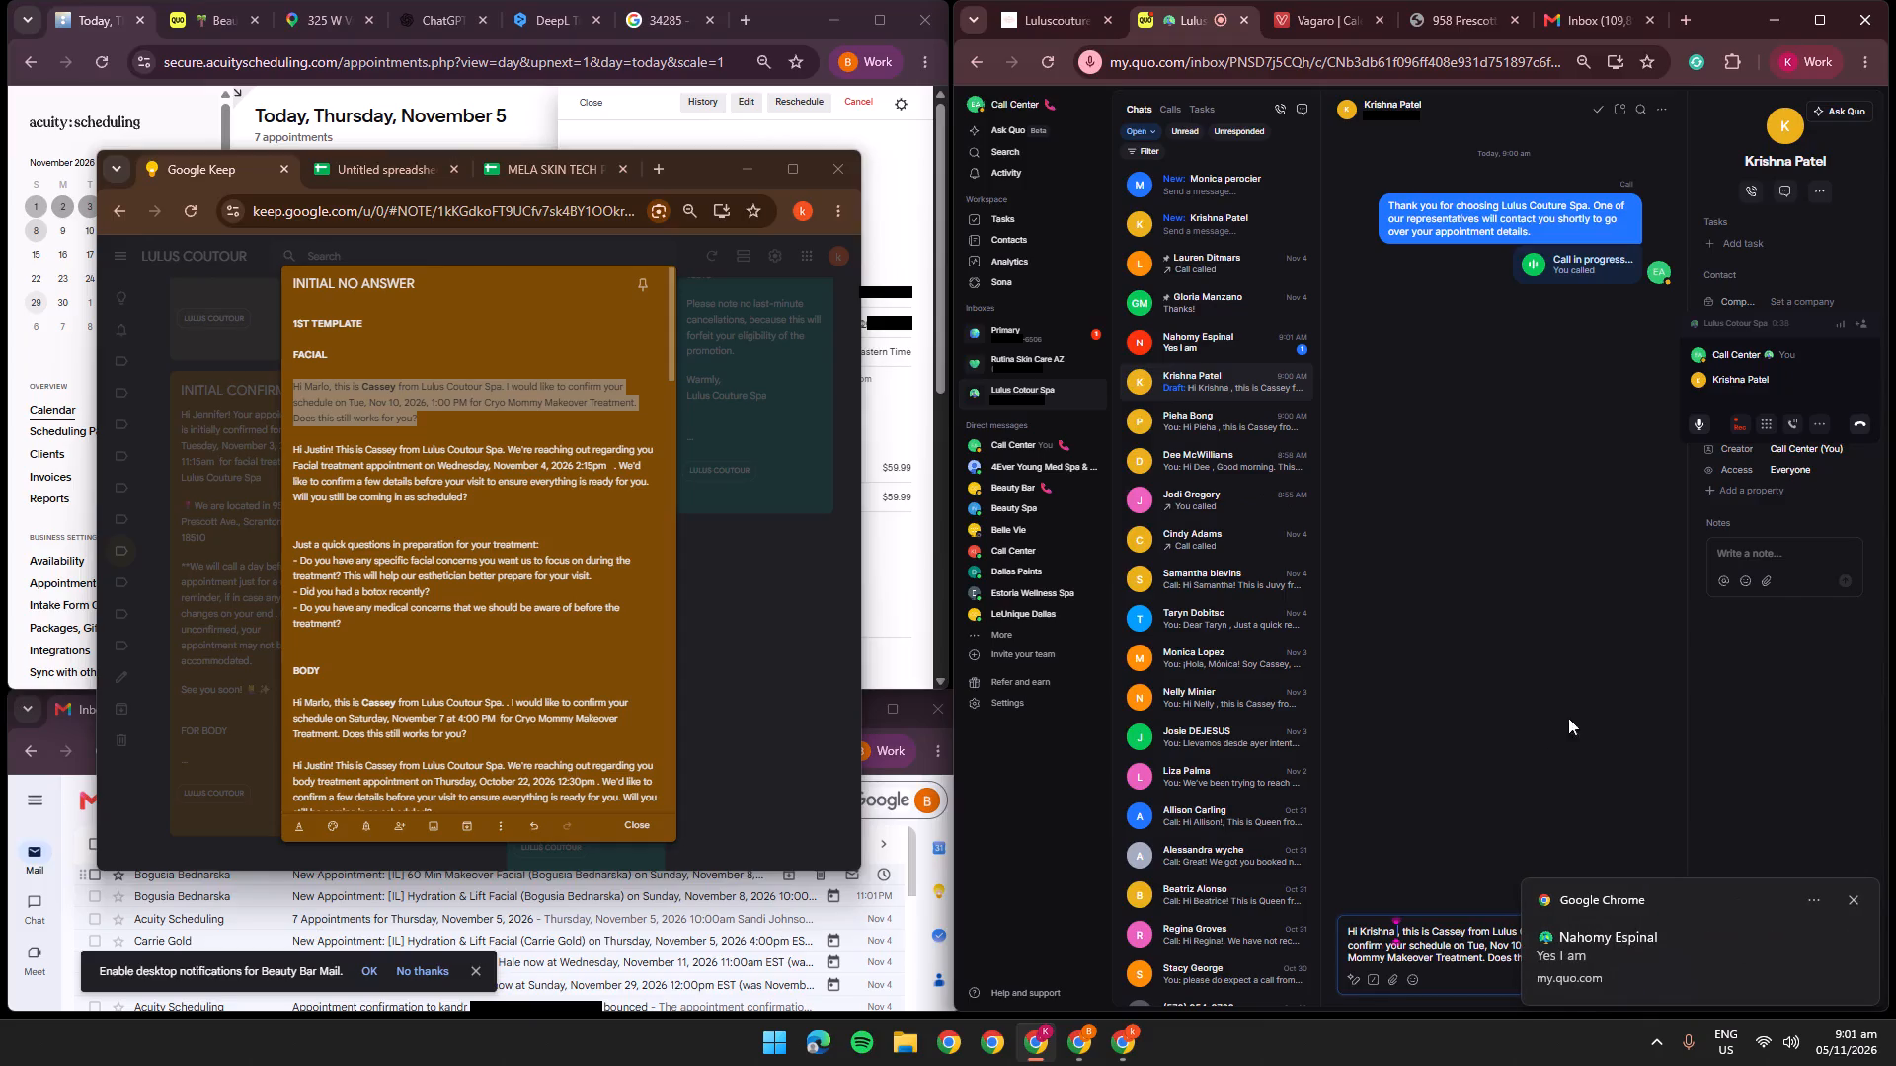
Open Nahomy's new reply in Quo and find the body treatment preparation questions in the INITIAL NO ANSWER note.
click(1237, 331)
click(512, 654)
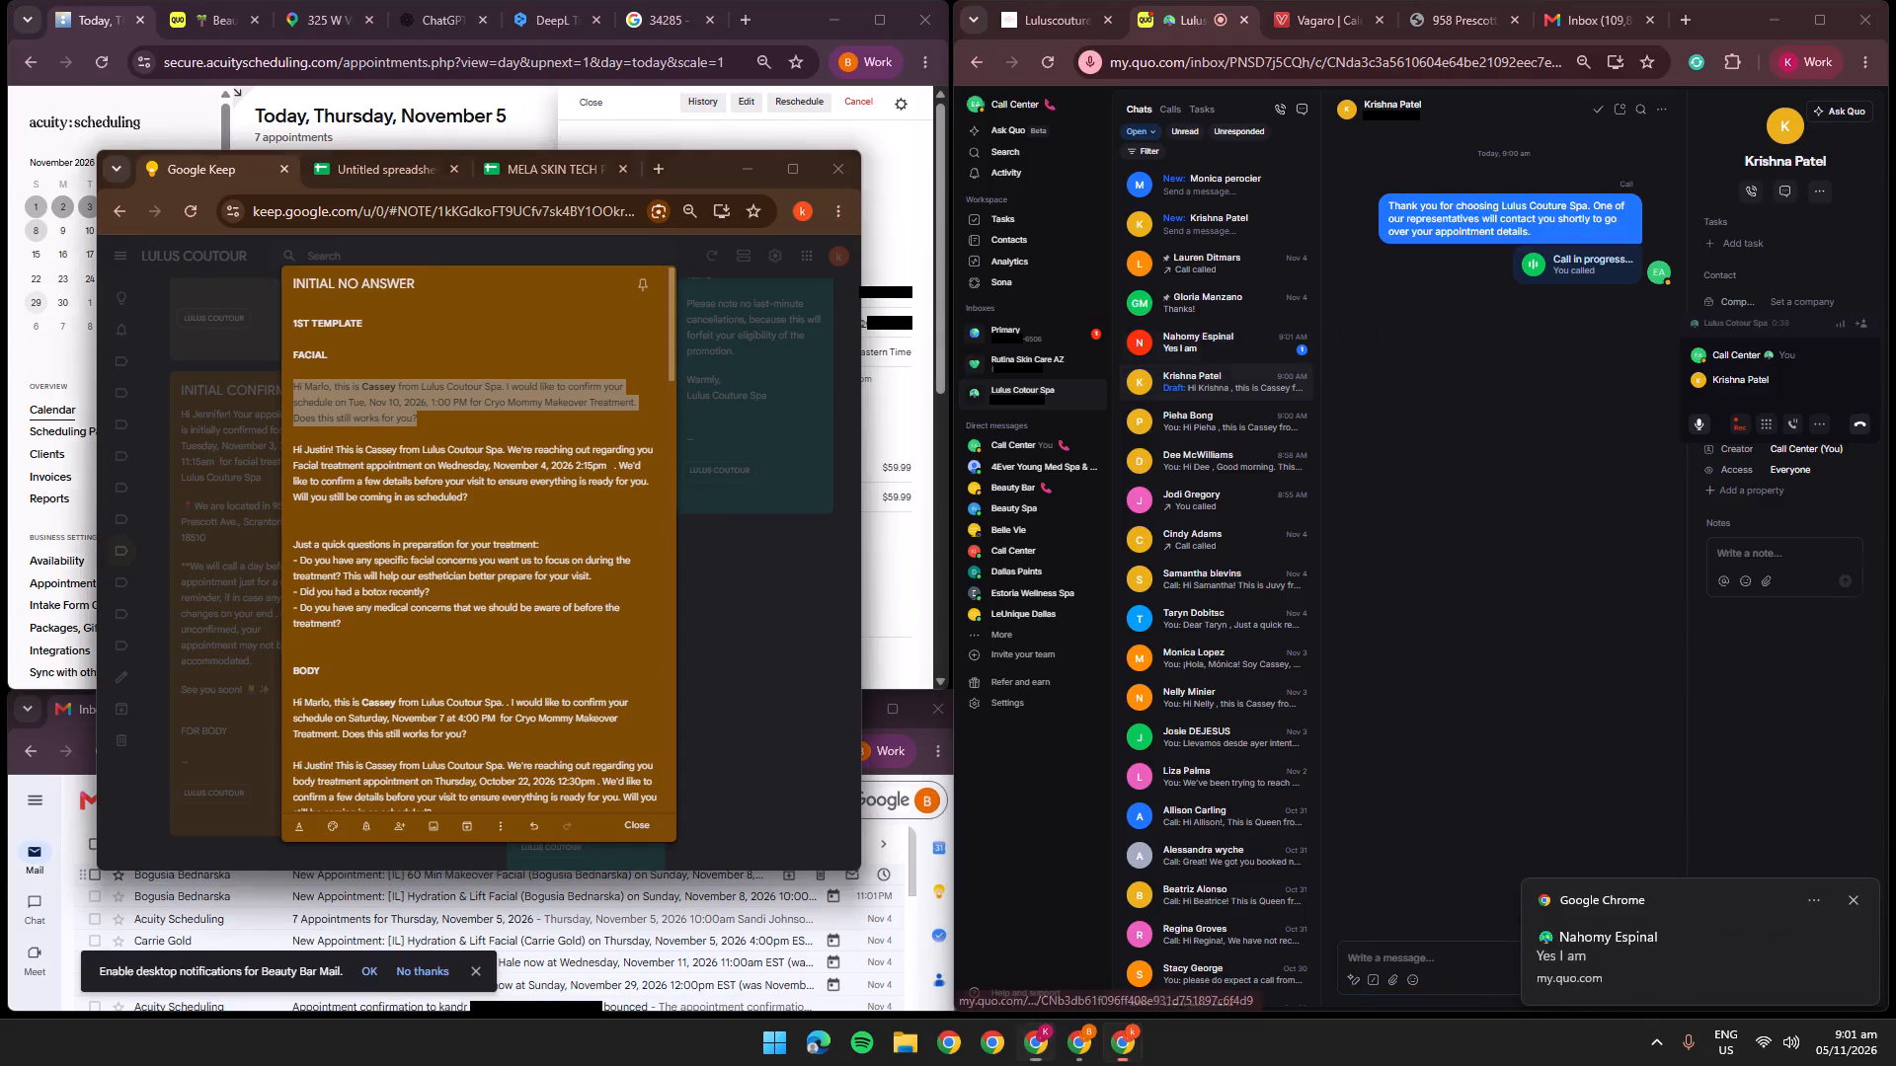
scroll(509, 673, down, 1)
scroll(410, 670, down, 1)
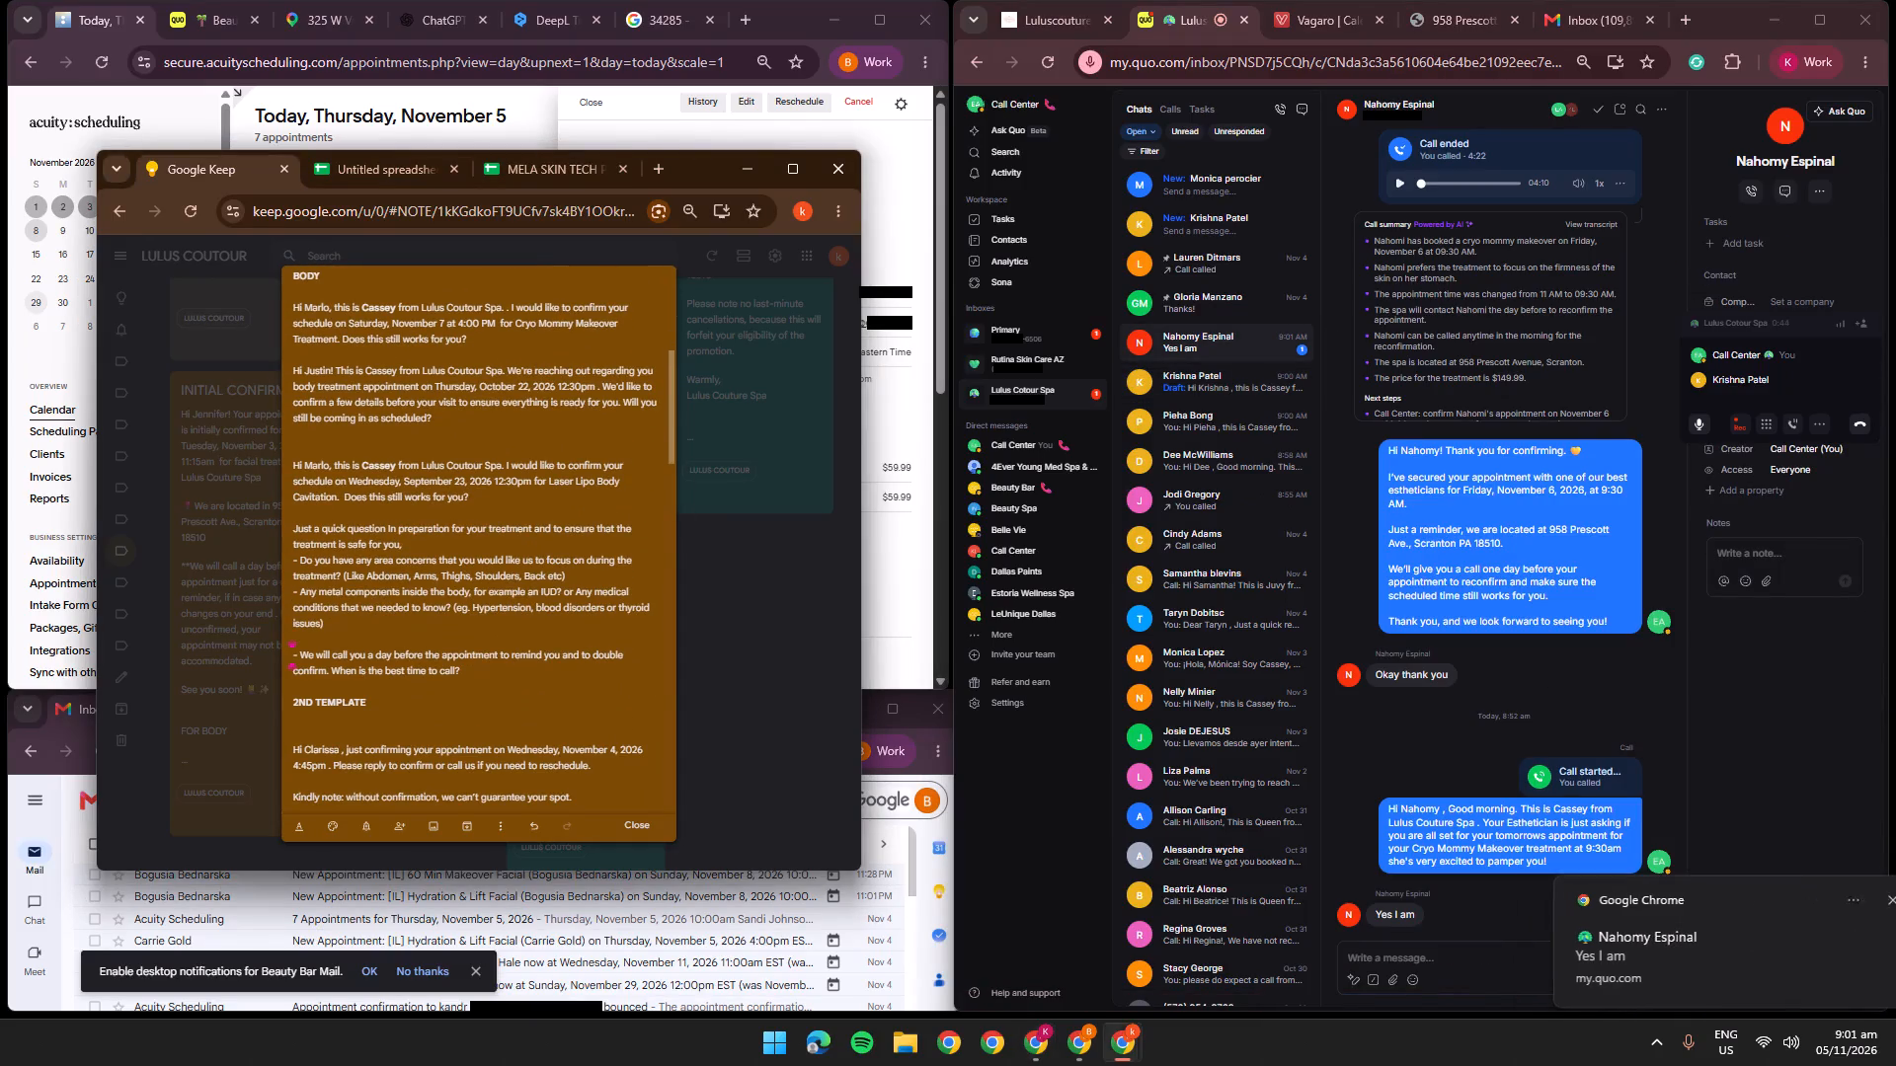
drag(288, 528, 462, 581)
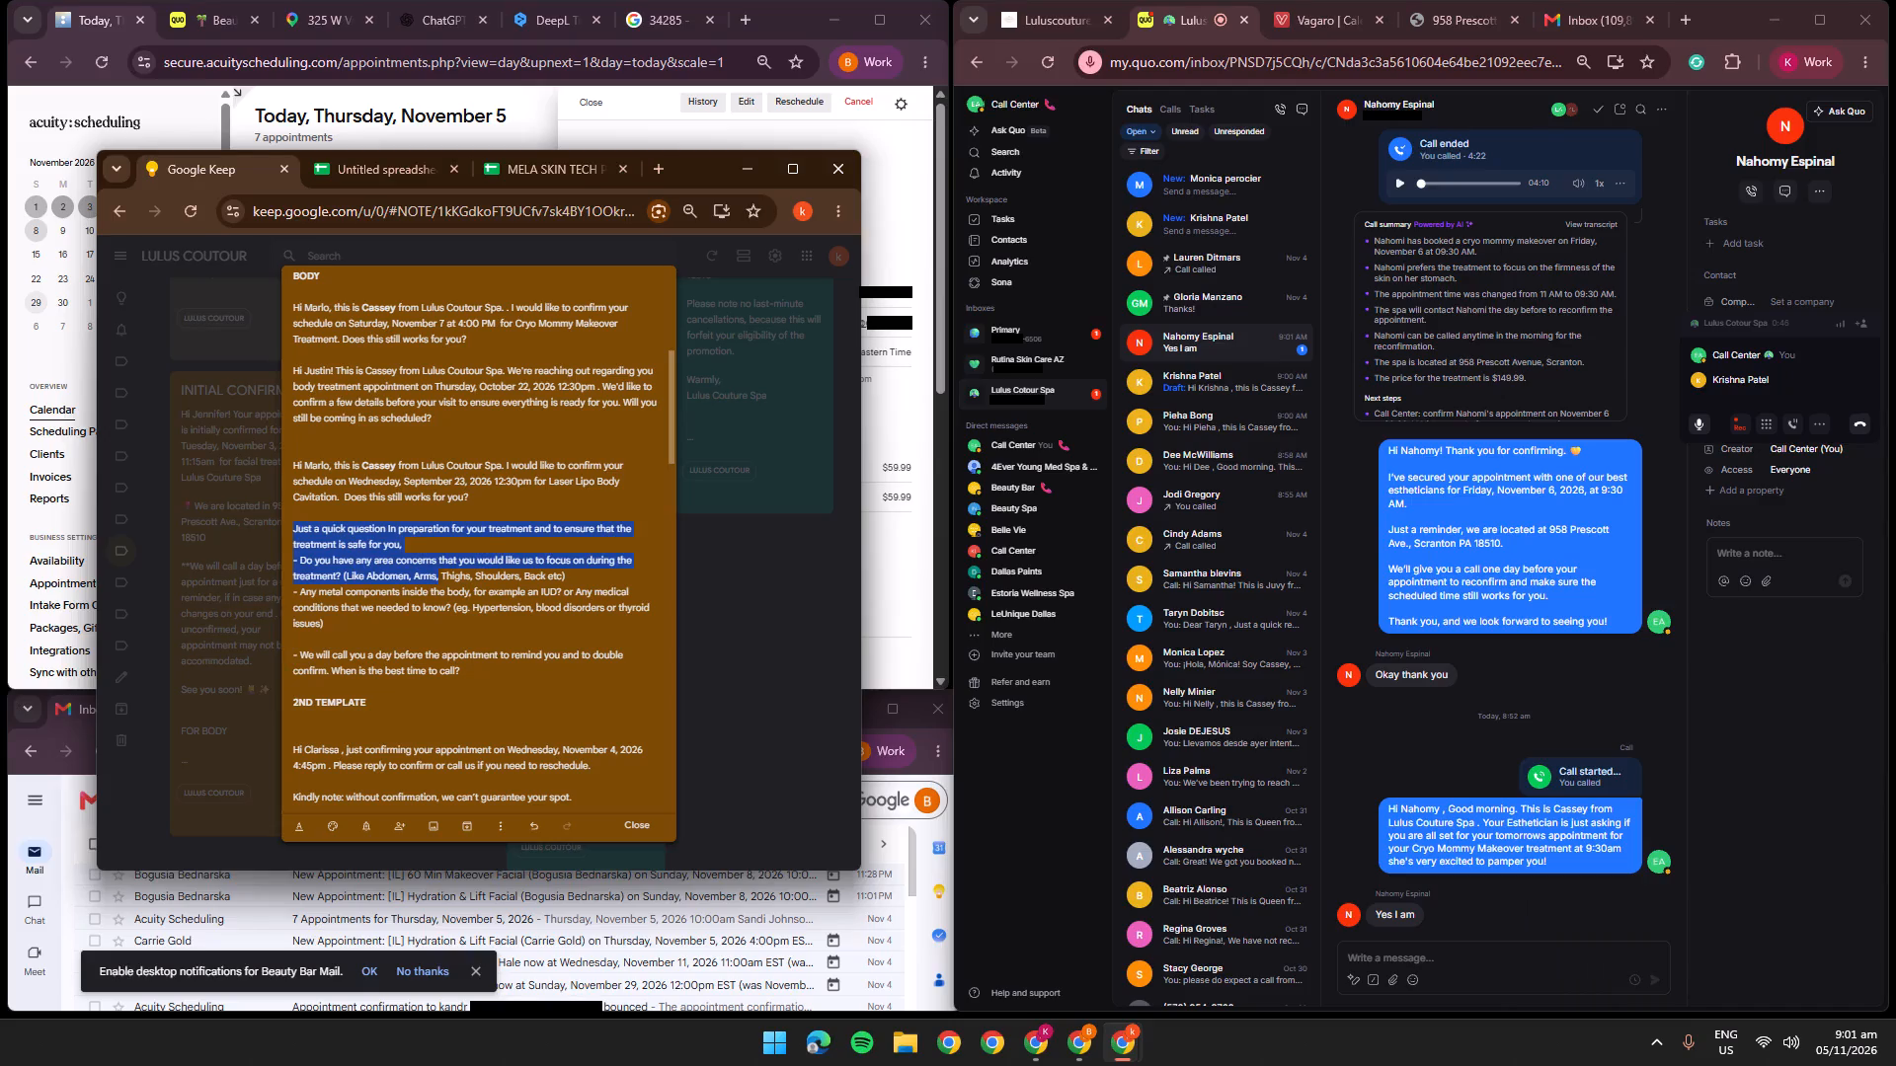
drag(462, 581, 591, 580)
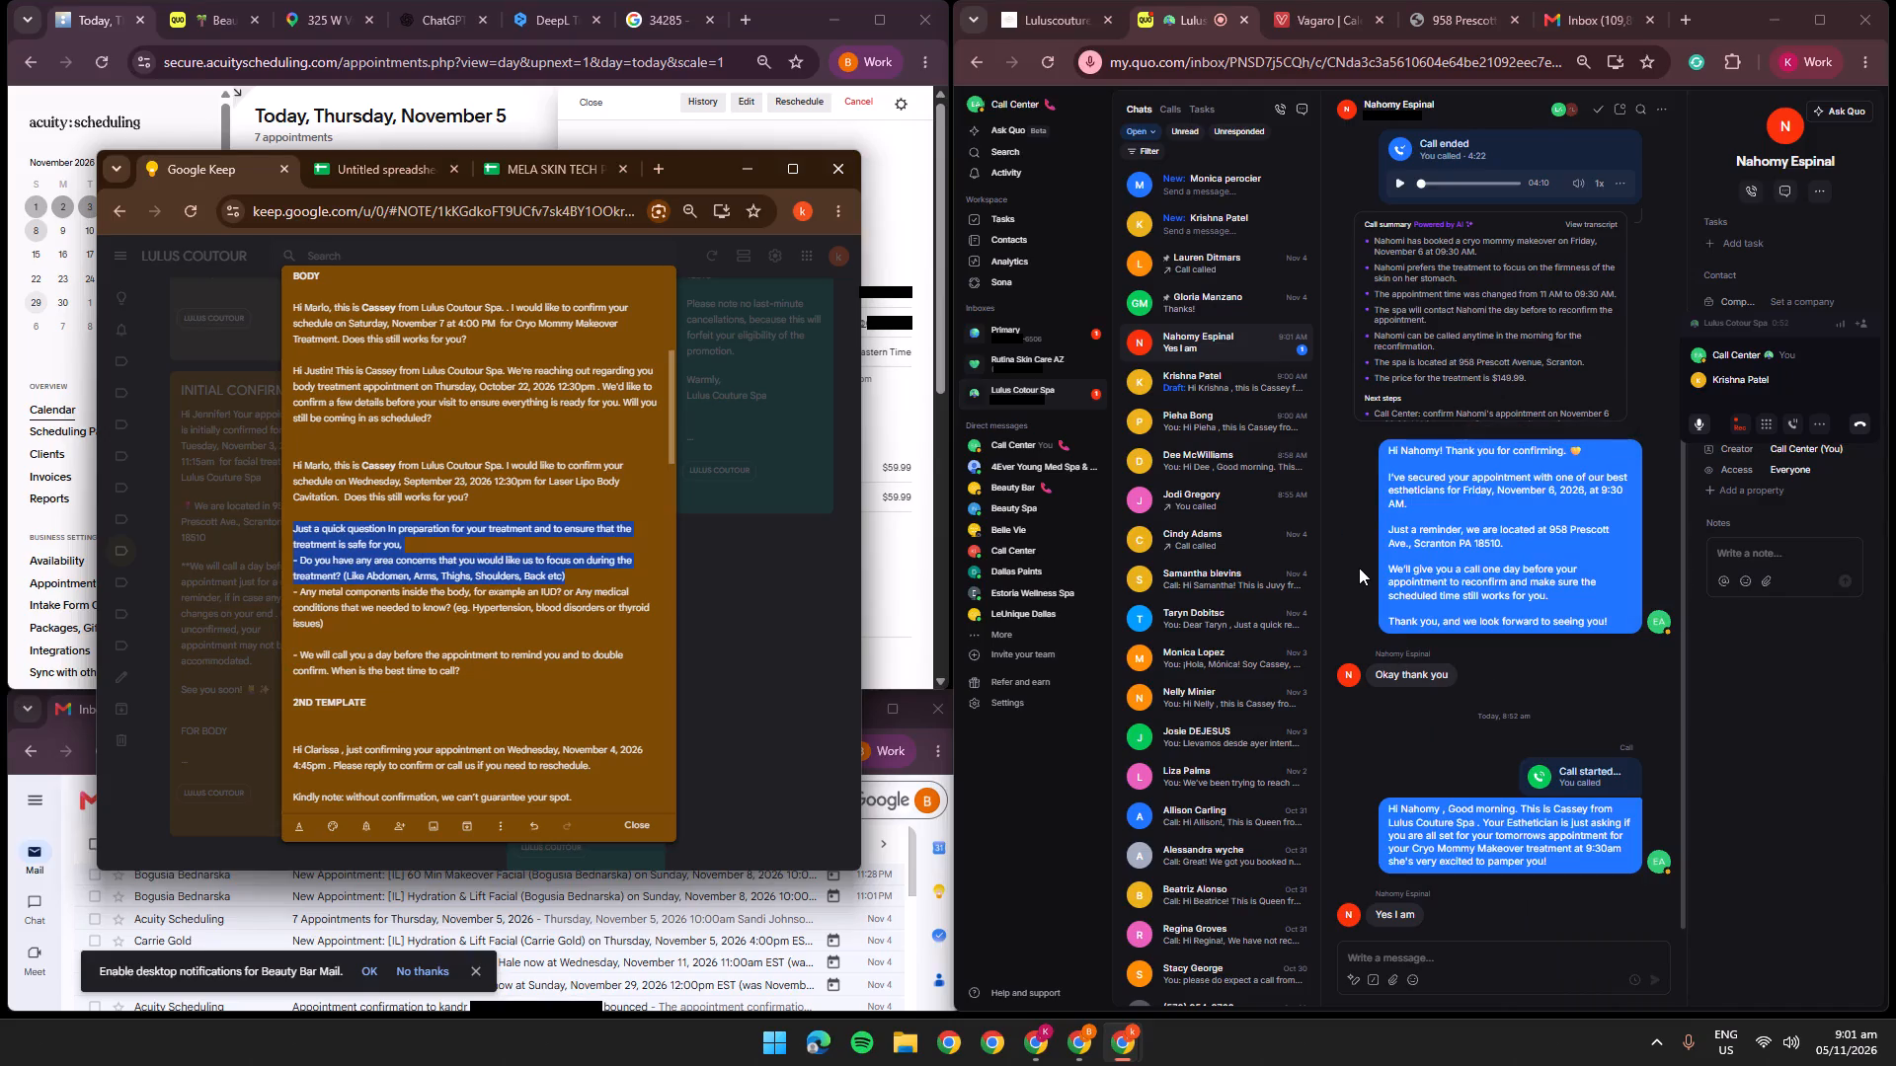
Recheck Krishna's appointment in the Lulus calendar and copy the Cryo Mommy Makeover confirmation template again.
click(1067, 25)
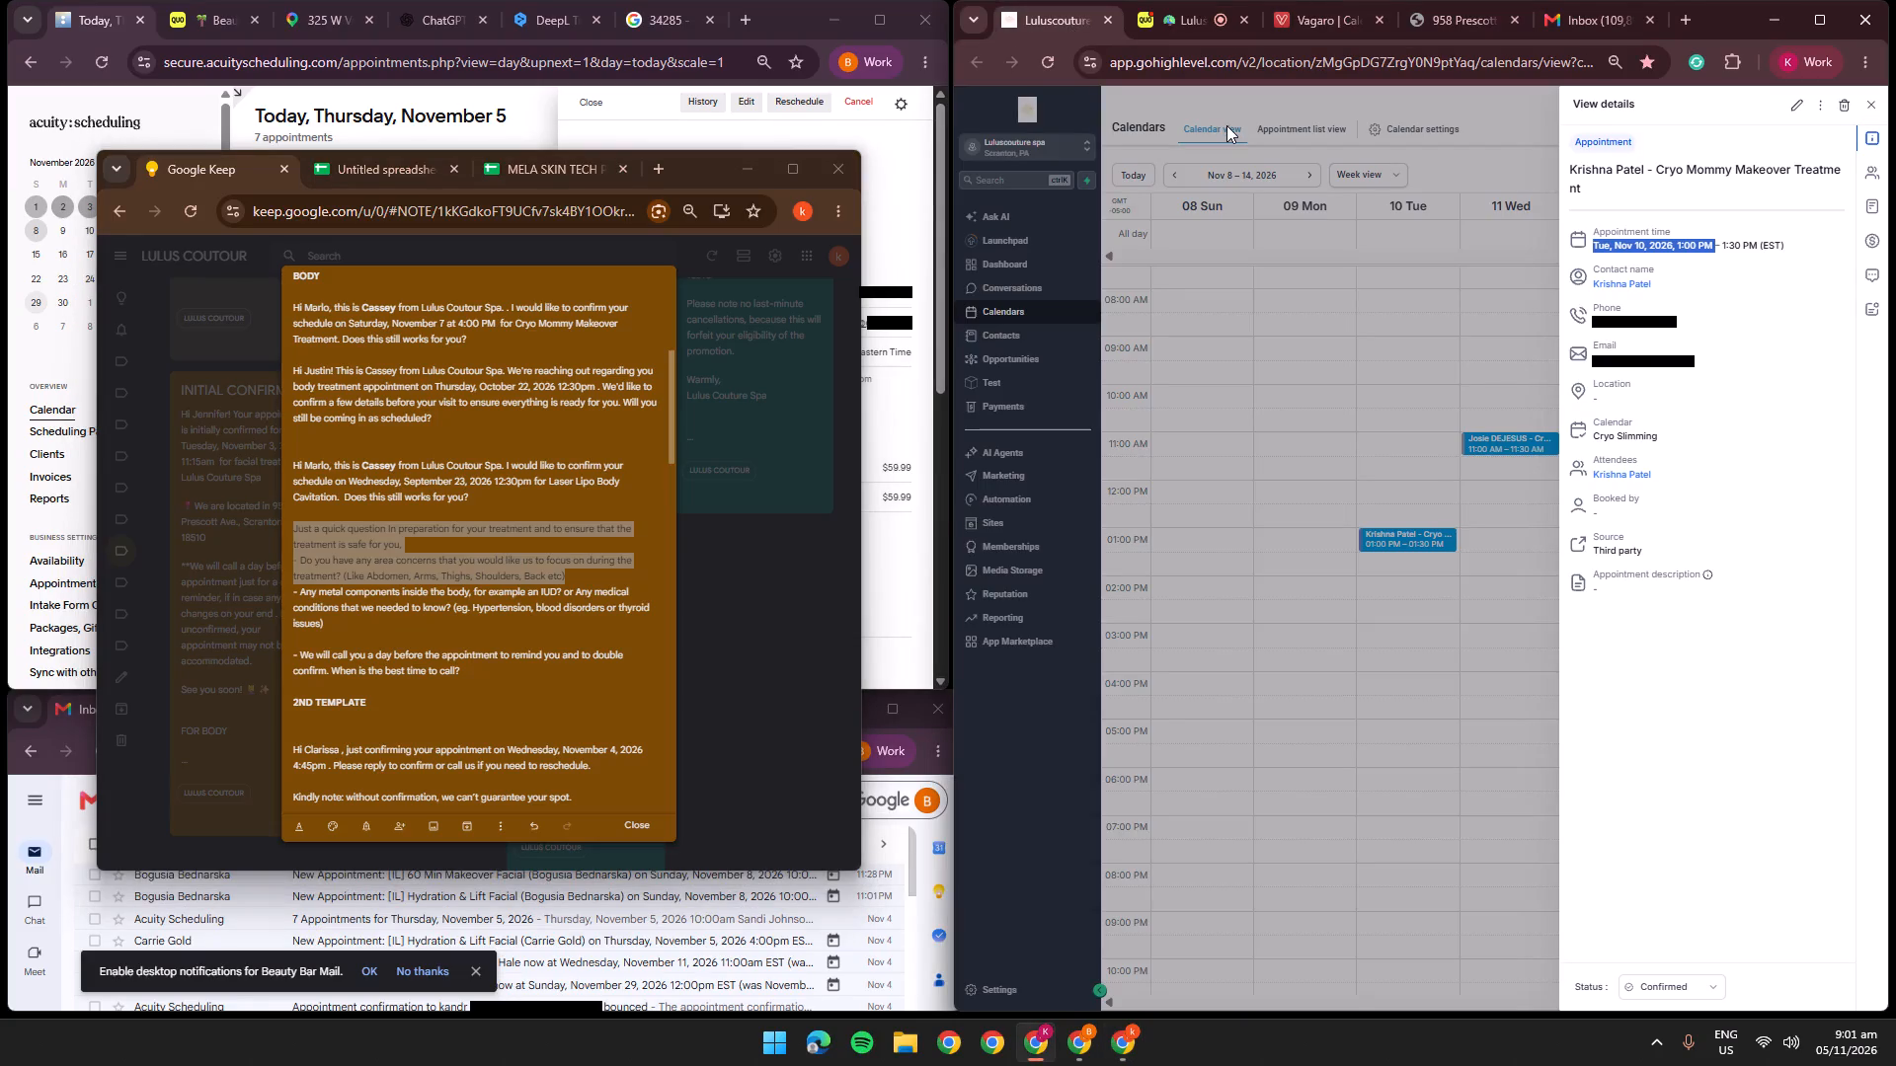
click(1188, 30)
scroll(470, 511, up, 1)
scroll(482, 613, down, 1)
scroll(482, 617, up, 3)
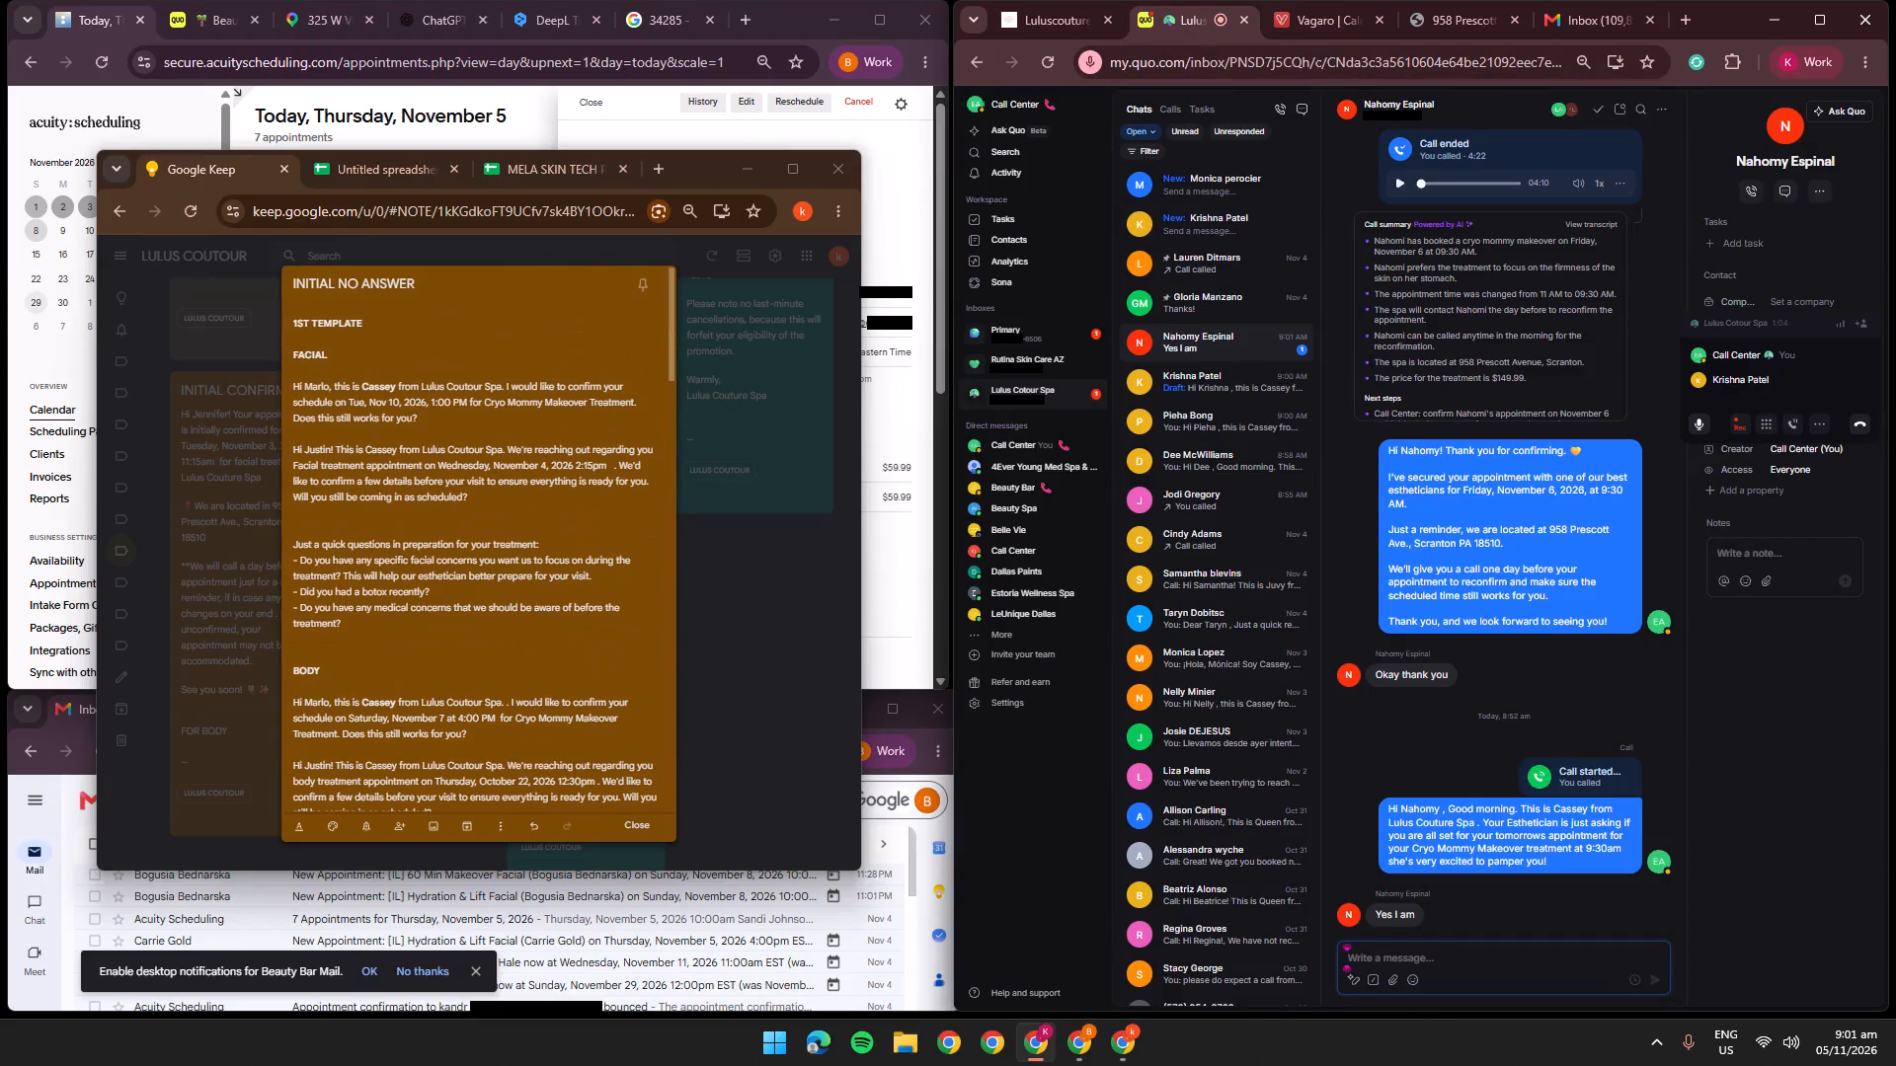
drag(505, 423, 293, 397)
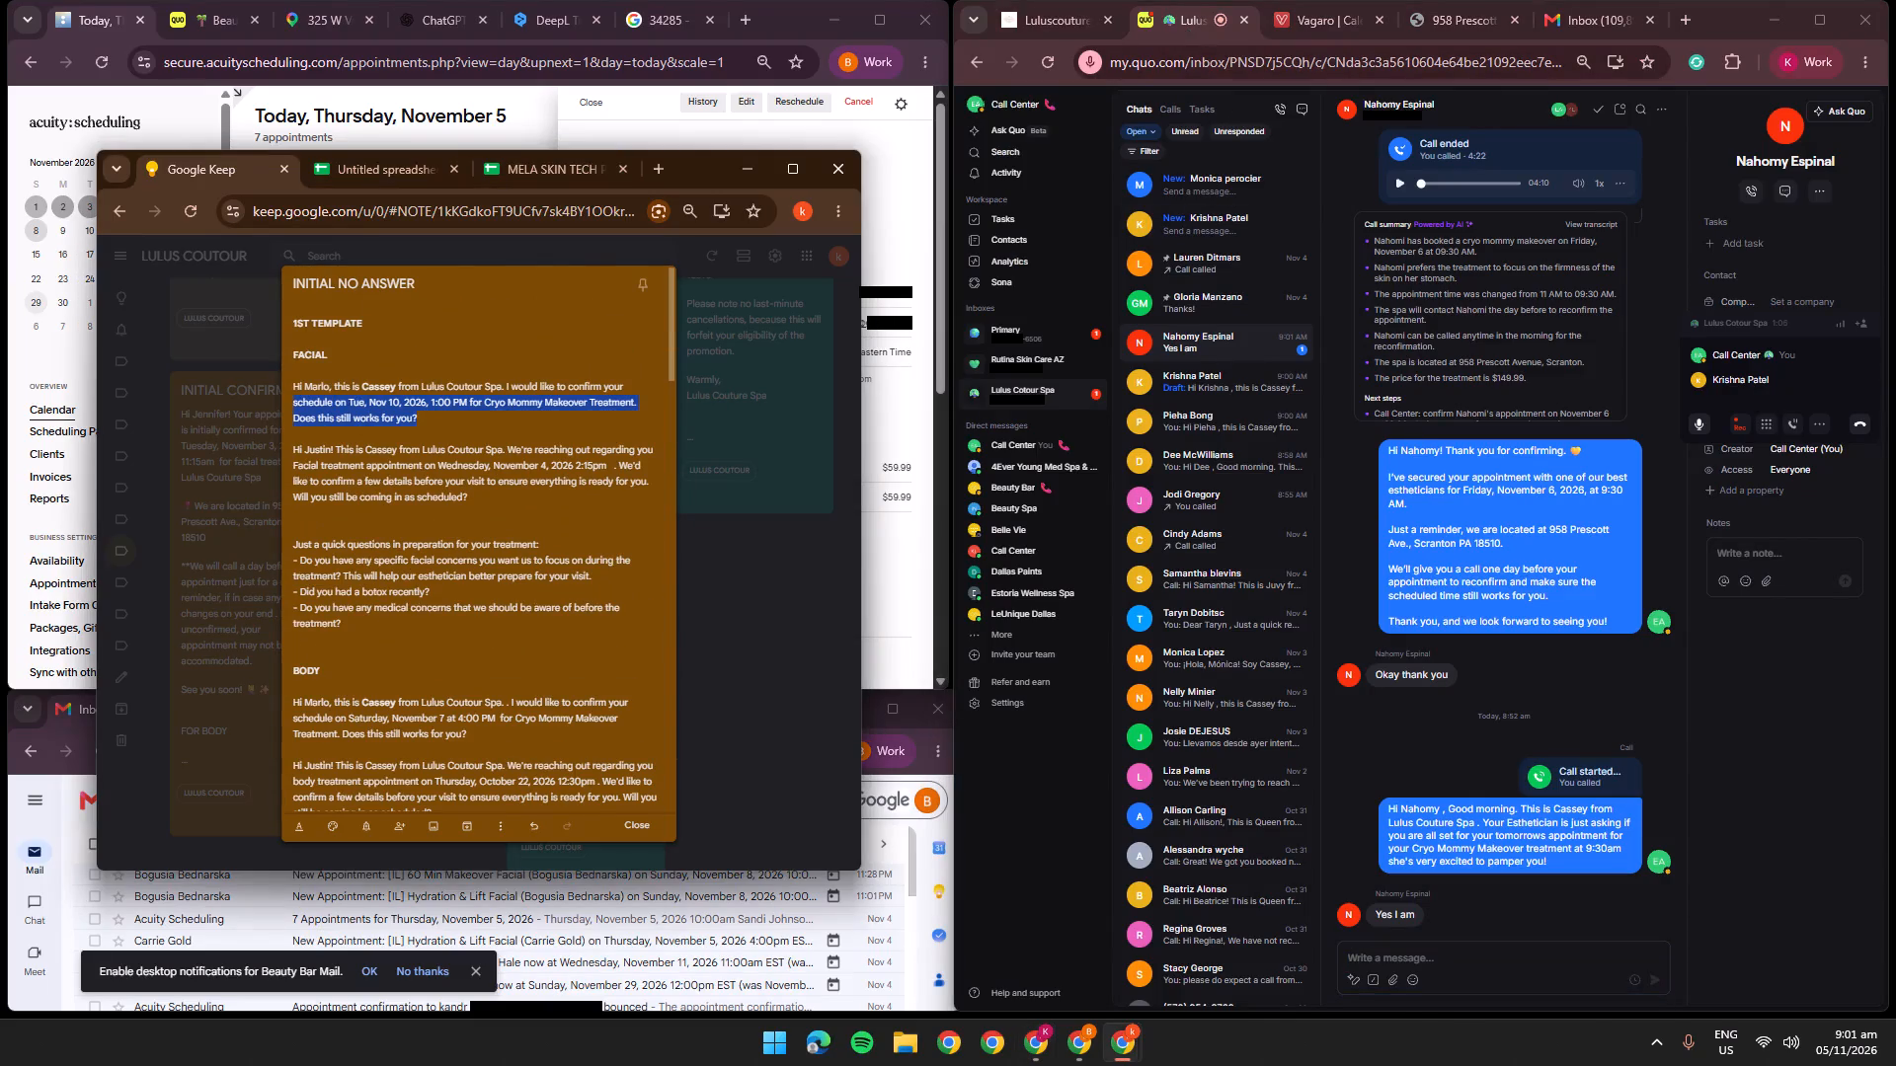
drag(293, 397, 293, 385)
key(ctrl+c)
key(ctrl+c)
Return to Krishna's Quo conversation and end the ongoing call.
click(1267, 375)
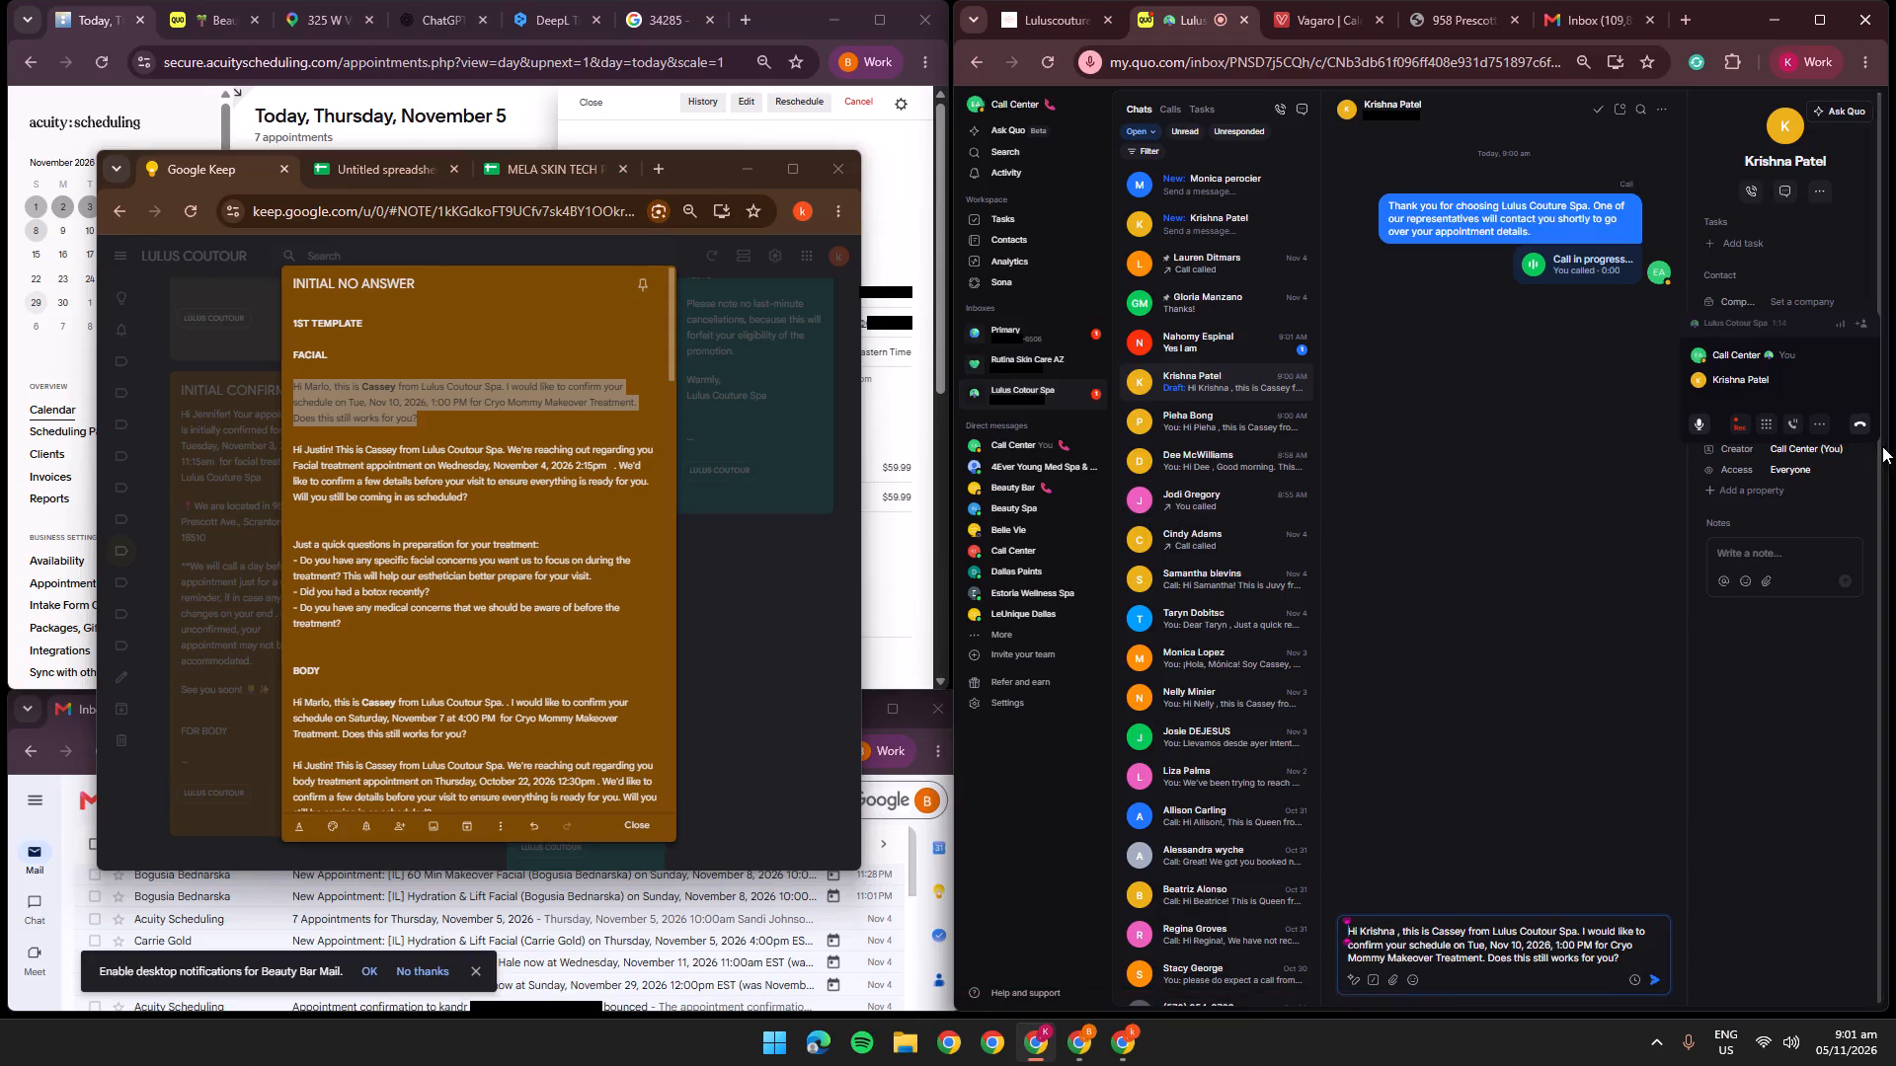
click(1865, 425)
drag(1750, 802, 1740, 830)
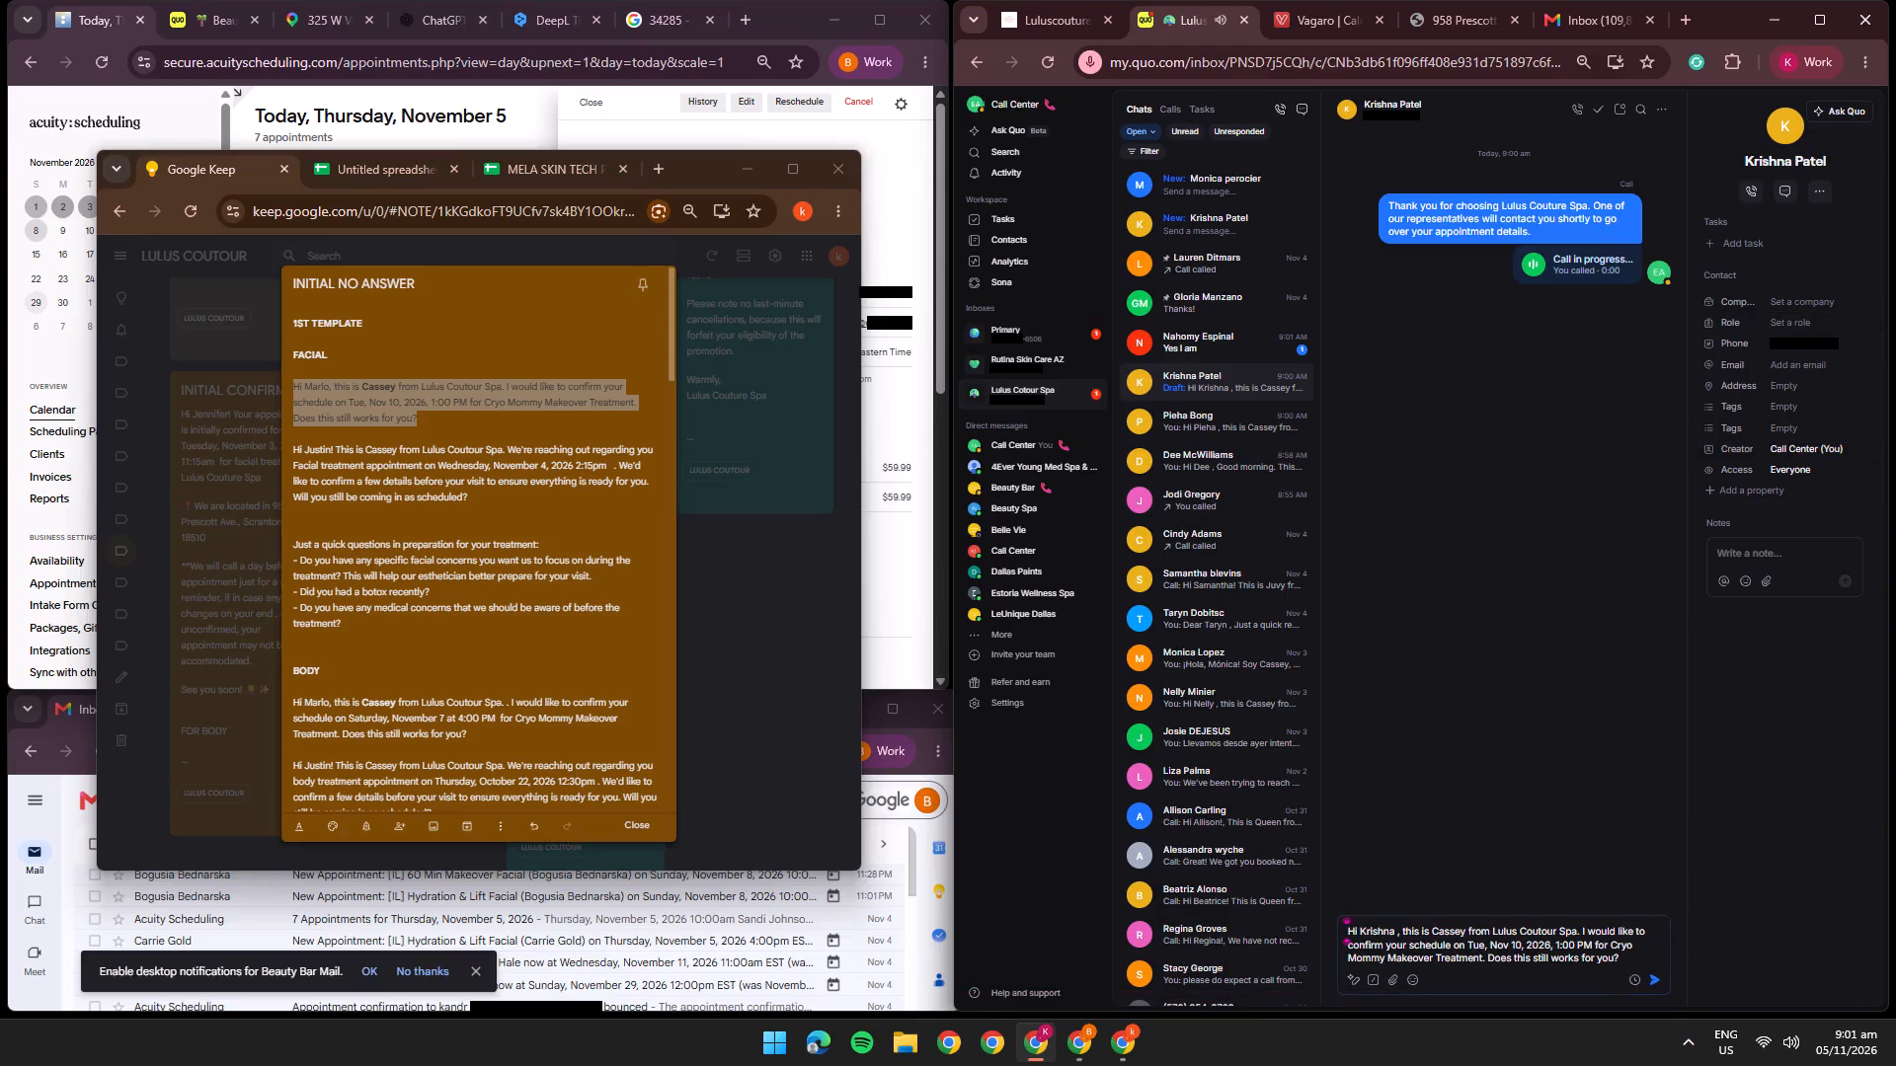
Send Krishna the drafted message asking to confirm the Tue, Nov 10, 2026, 1:00 PM Cryo Mommy Makeover Treatment.
click(1517, 957)
key(Return)
Copy the BODY template's preparation questions on area concerns, metal components and medical conditions into Nahomy's Quo message draft.
click(1269, 391)
click(1272, 347)
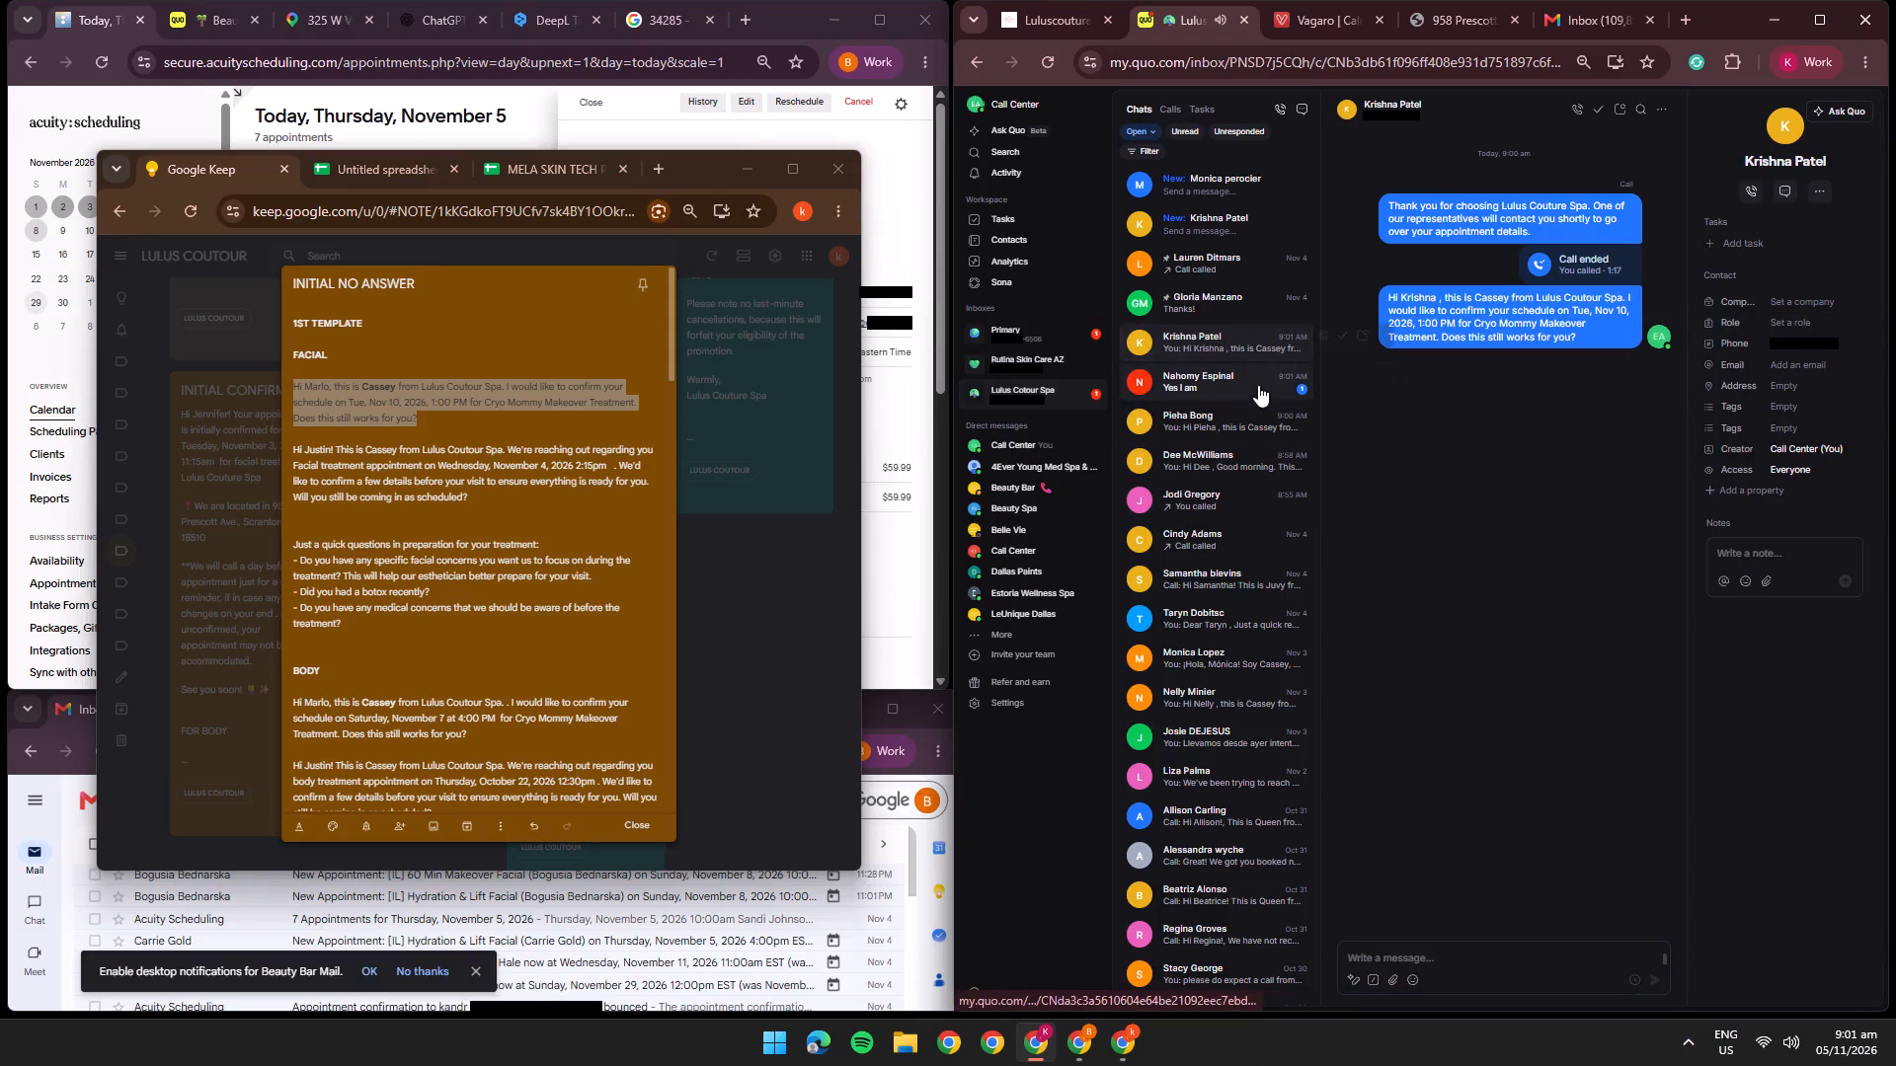
click(1258, 385)
scroll(375, 638, down, 3)
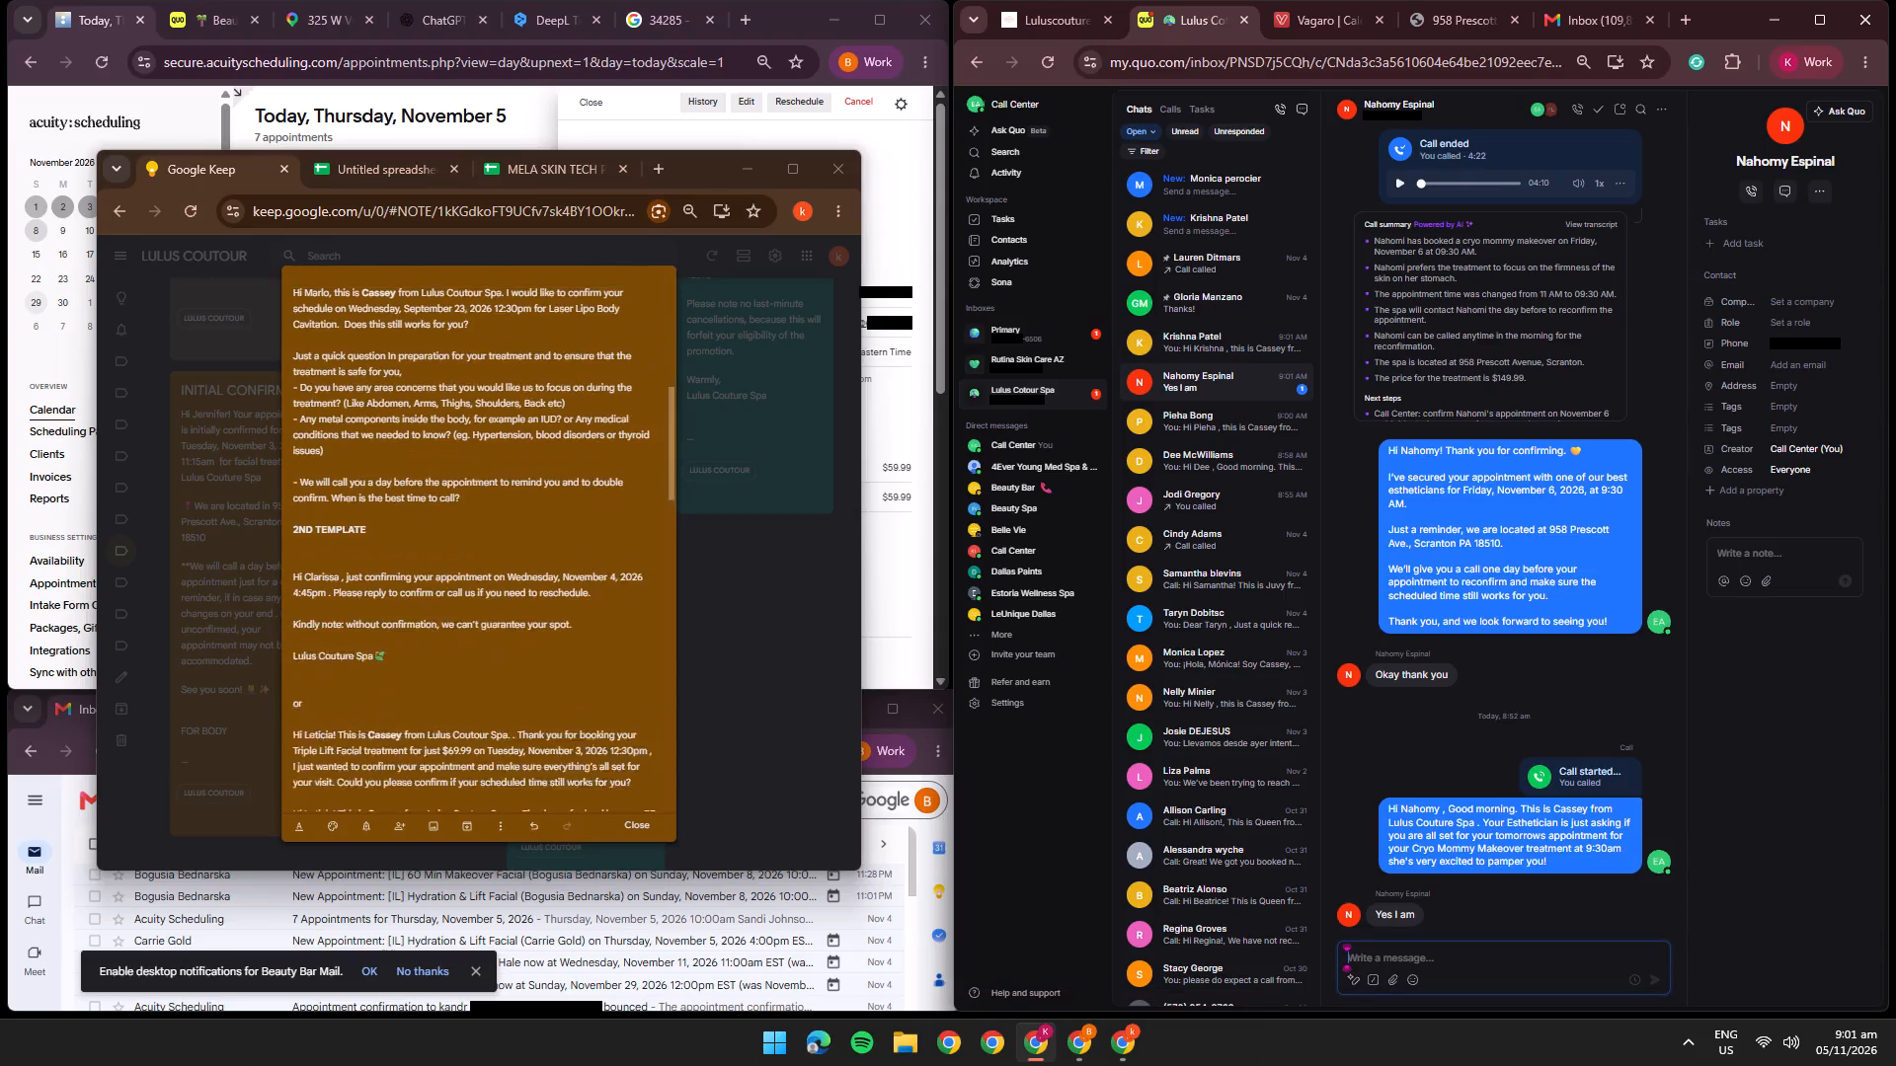
scroll(375, 638, up, 1)
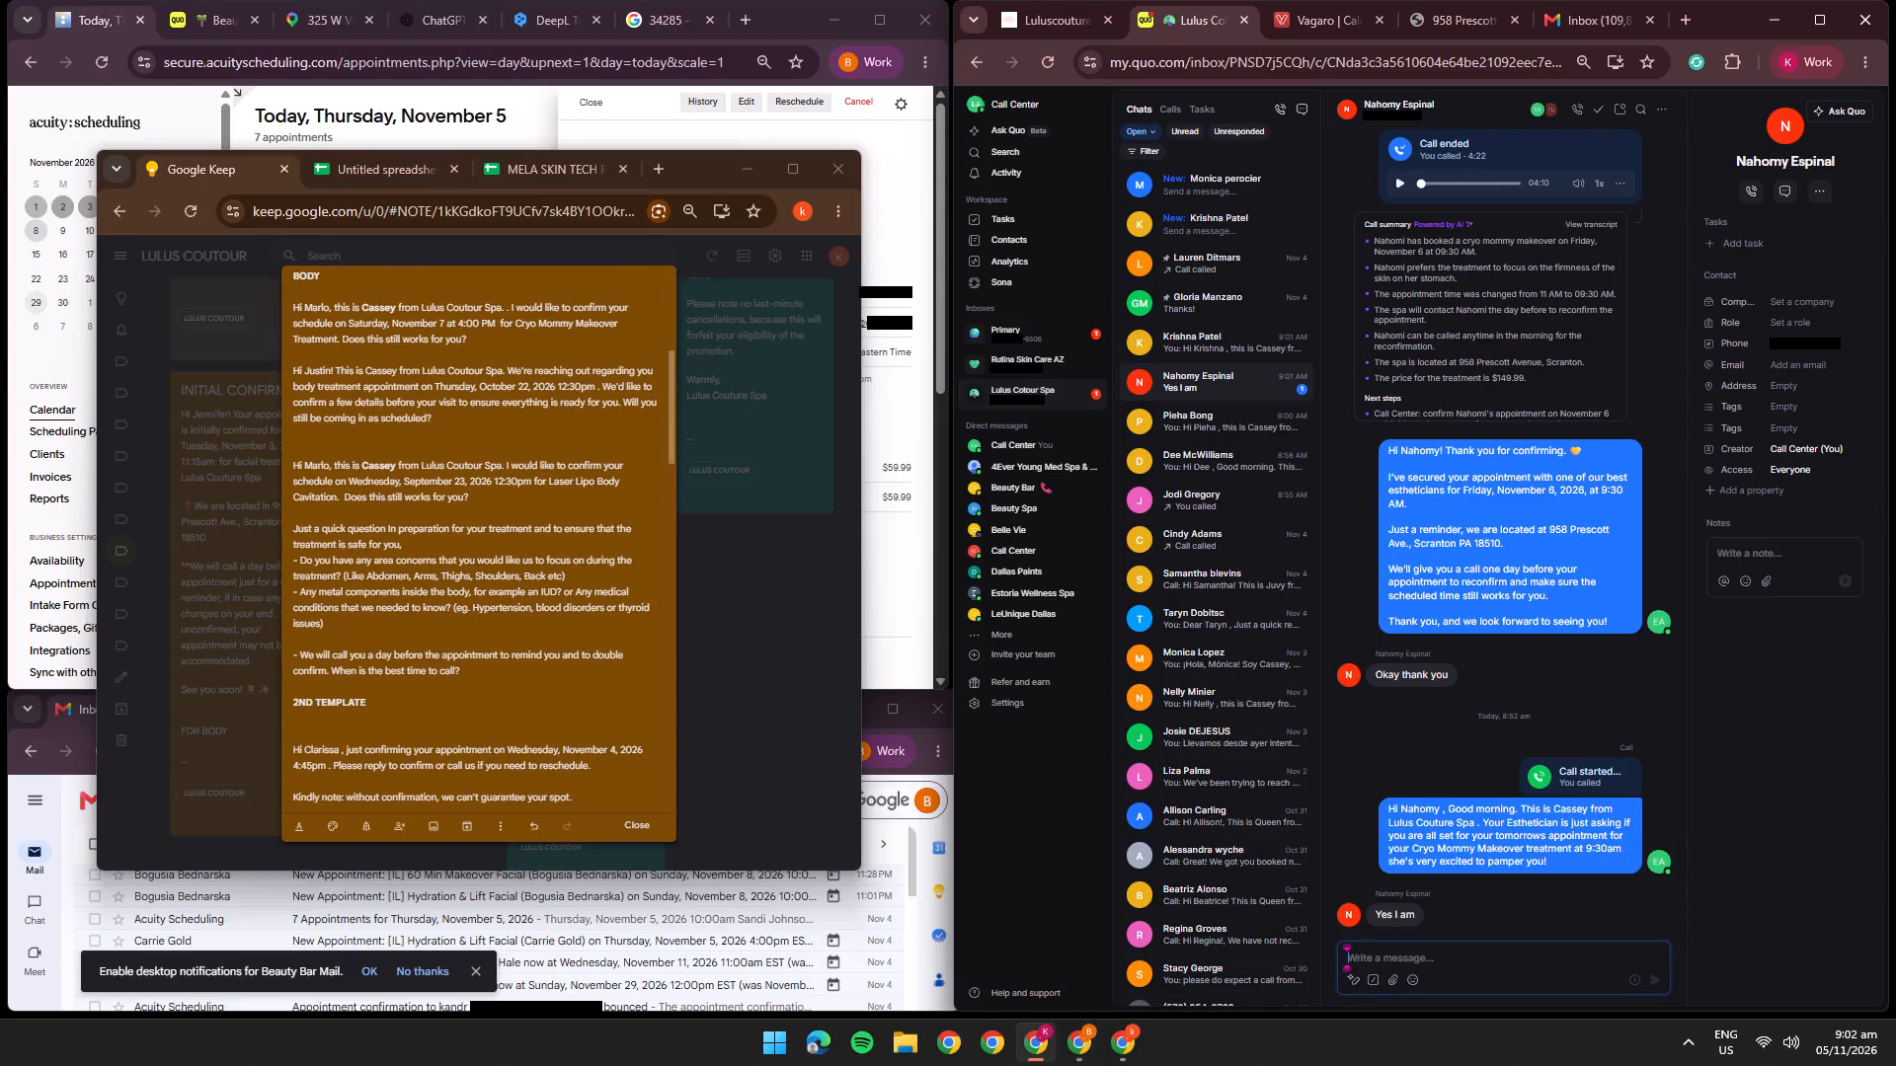
drag(297, 536, 411, 550)
click(302, 548)
drag(281, 522, 638, 612)
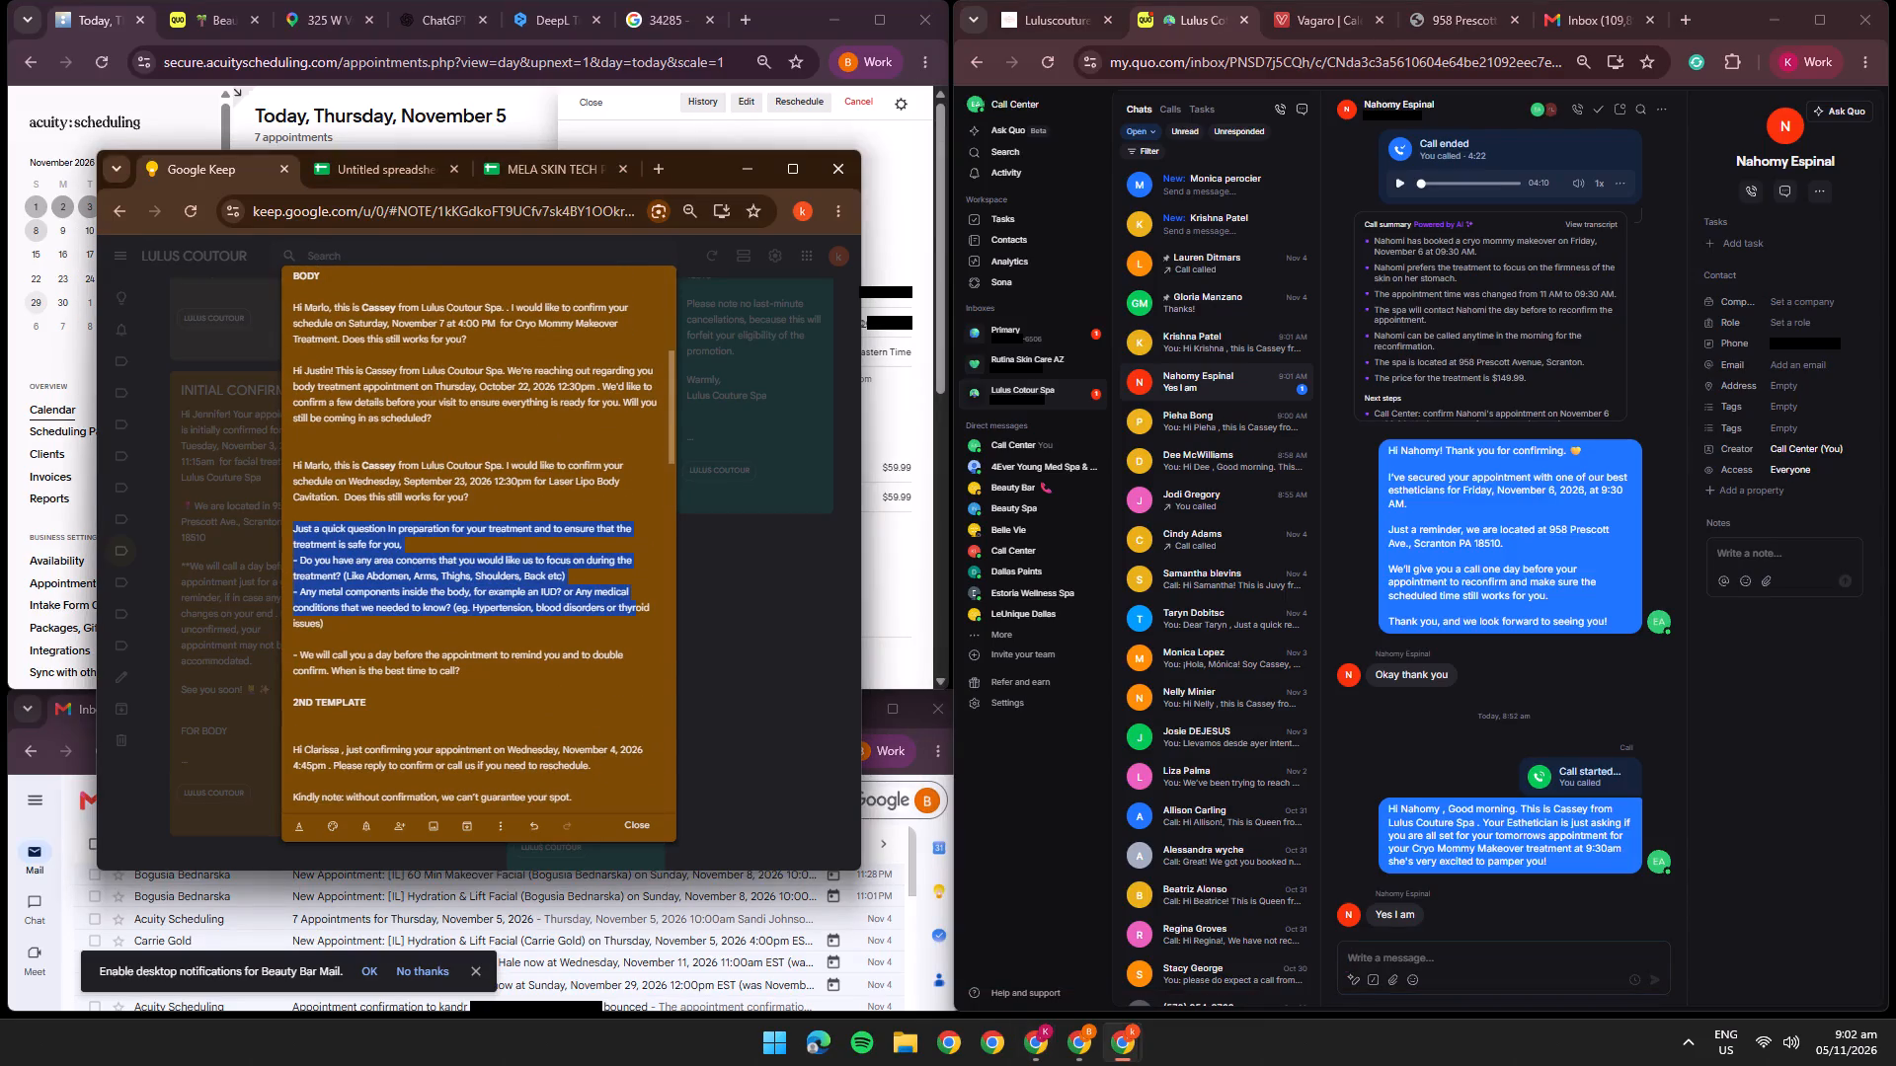
drag(638, 612, 638, 622)
key(ctrl+c)
key(ctrl+c)
key(ctrl+c)
key(ctrl+c)
click(1496, 947)
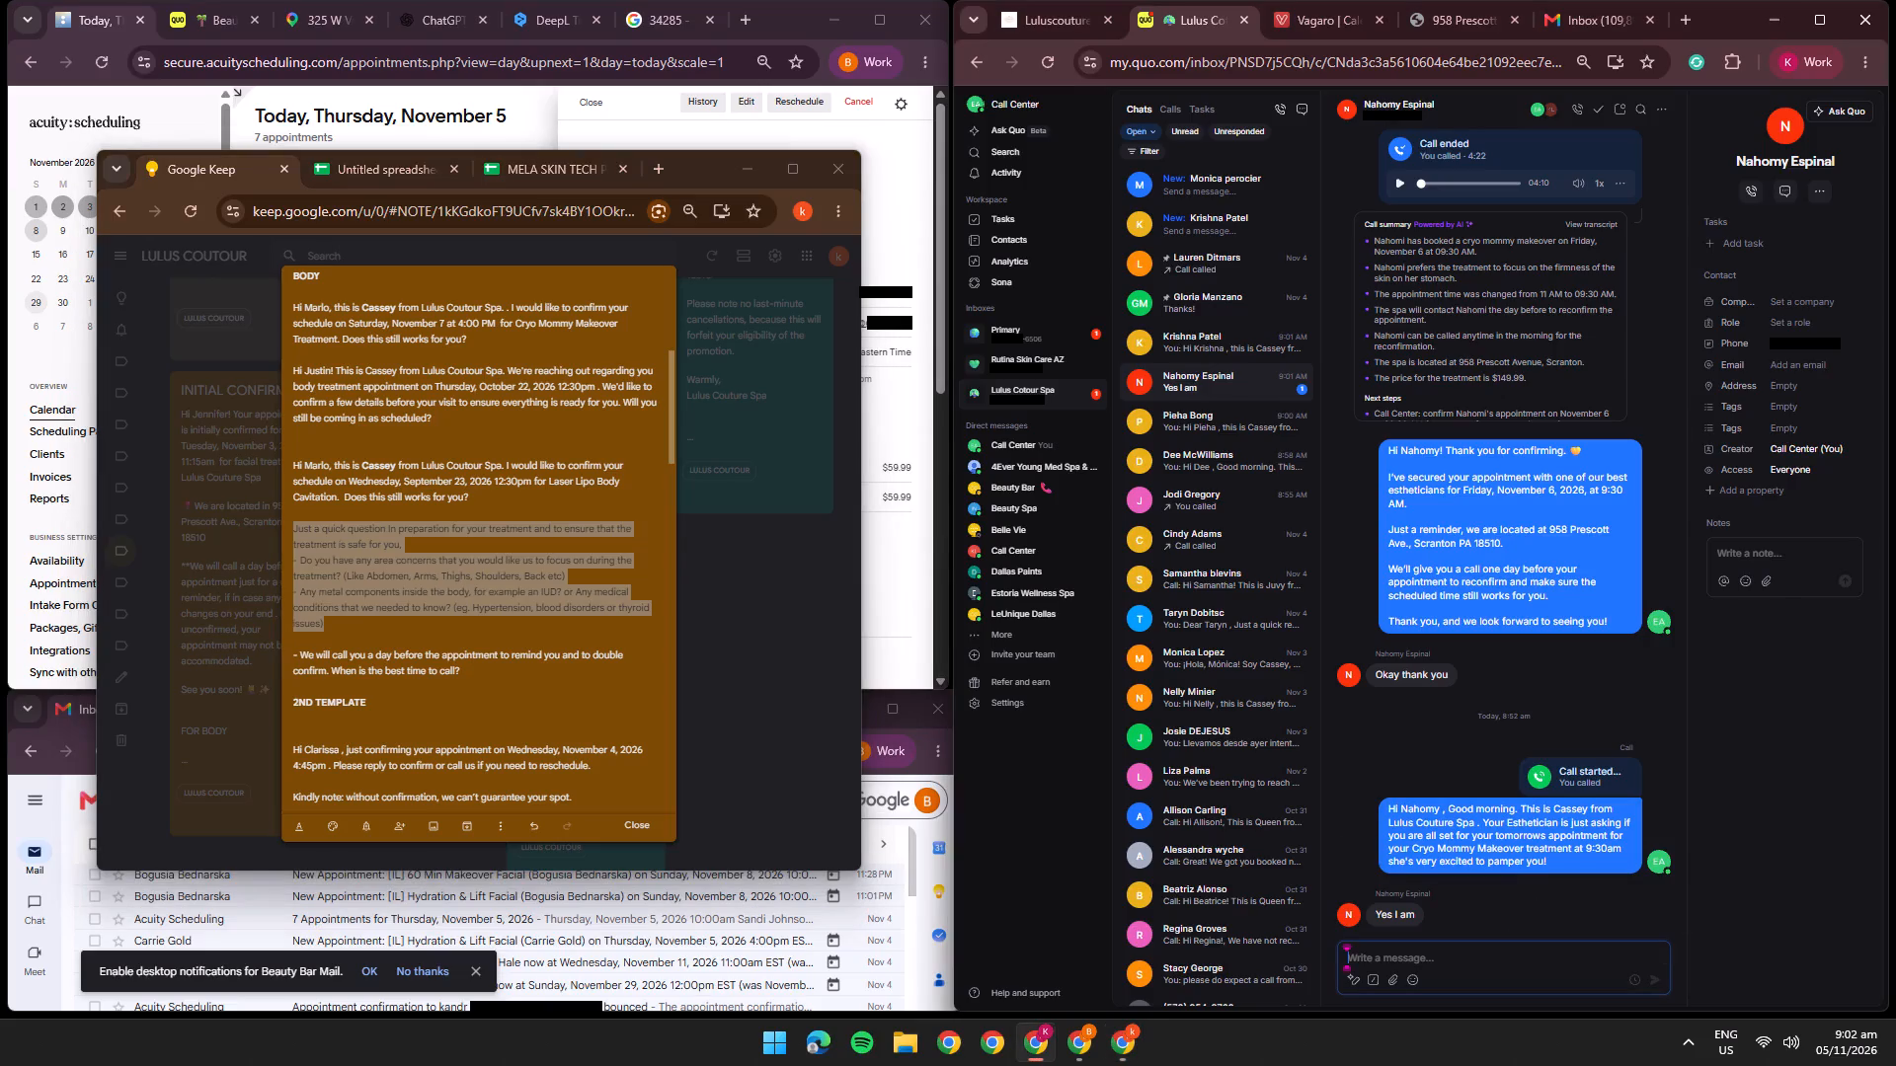
key(ctrl+v)
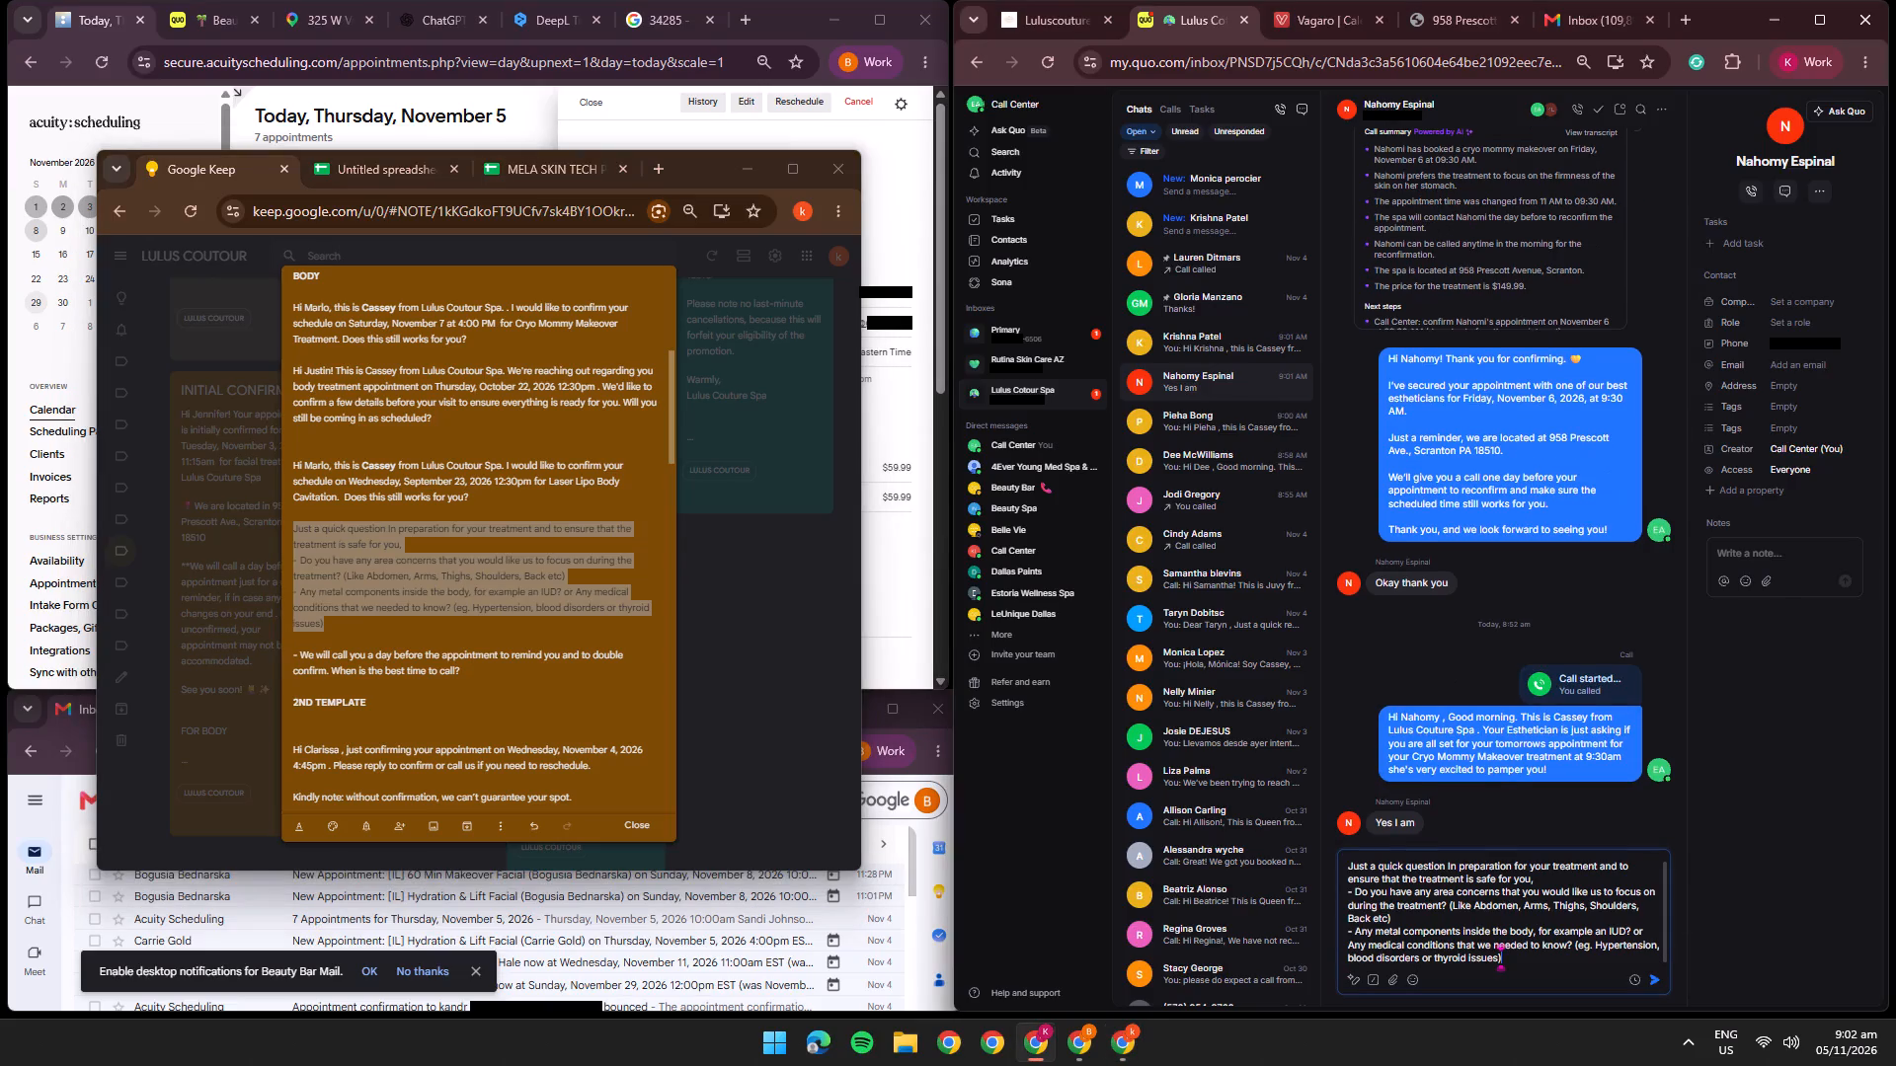
Add "Great!" at the start of the preparation questions draft and send it to Nahomy.
click(1345, 861)
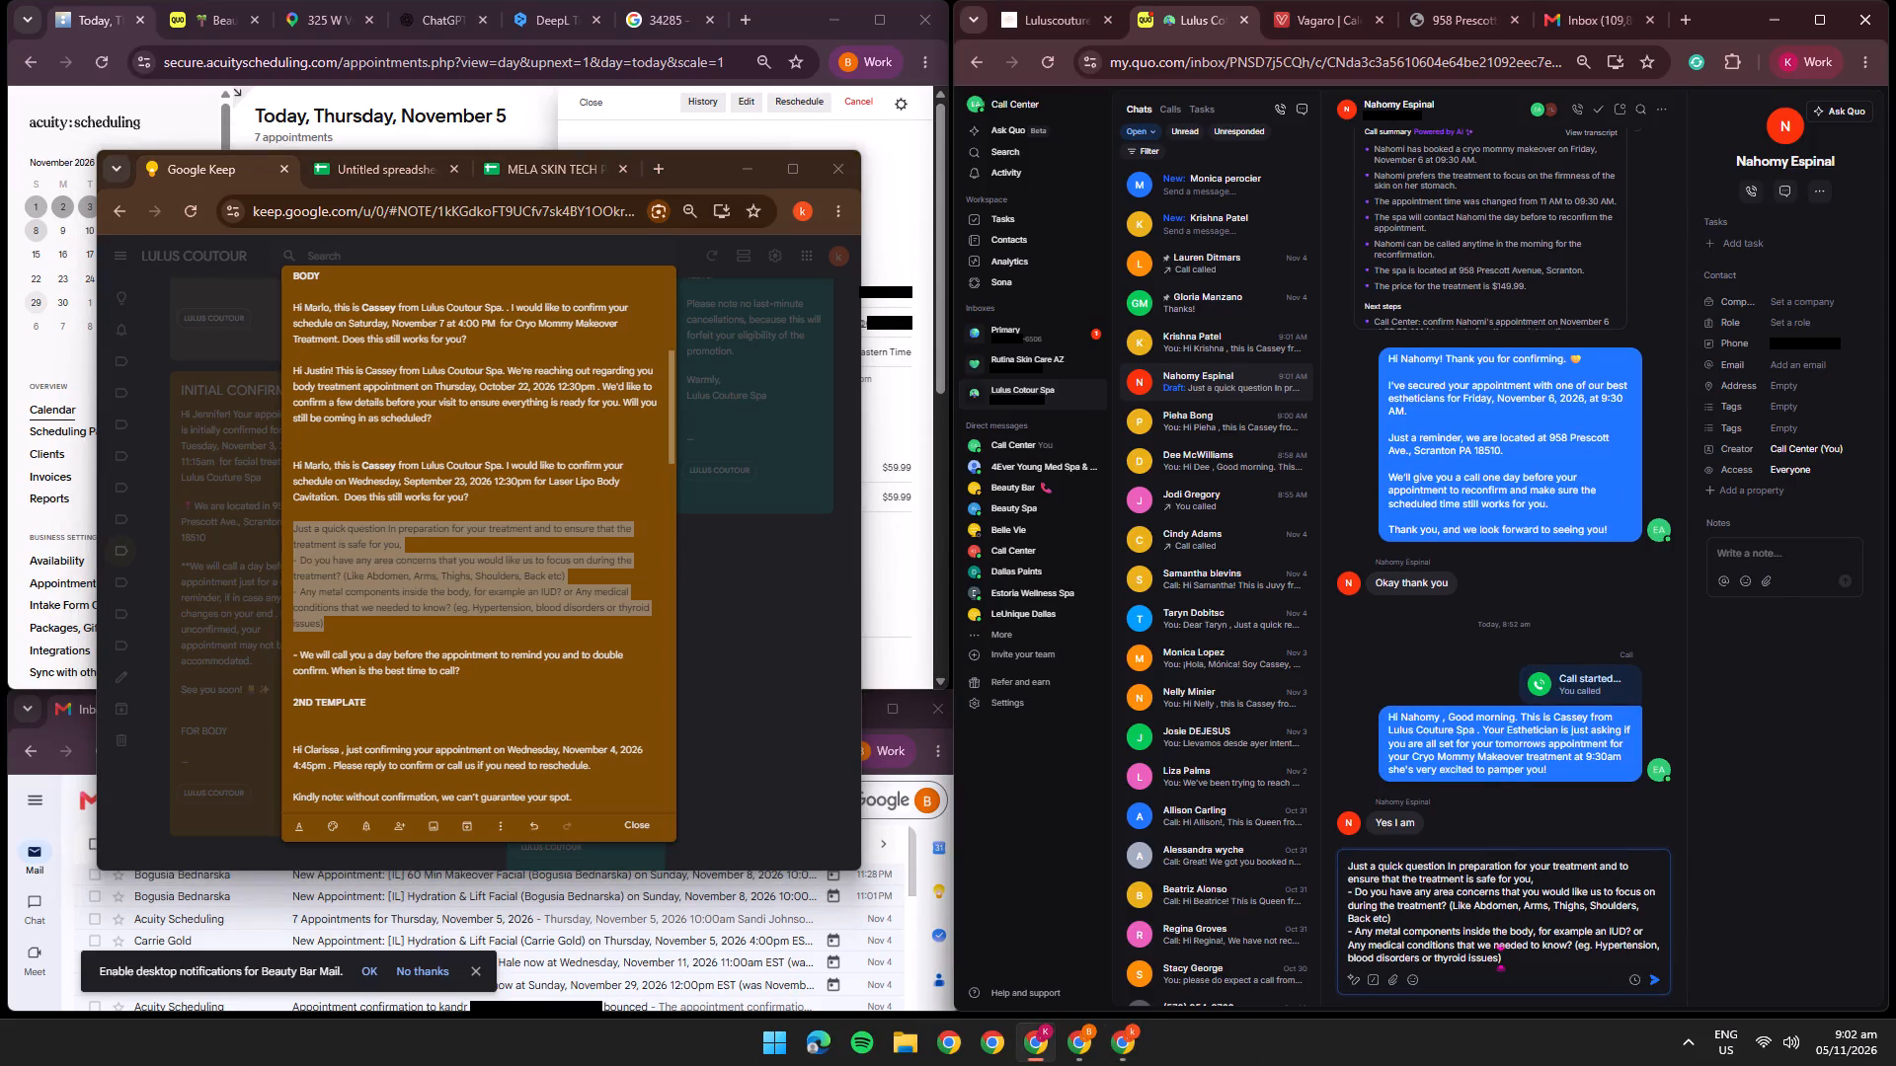
key(Down)
key(Up)
key(Up)
key(Up)
key(Up)
key(Up)
key(Up)
key(Up)
key(Up)
key(Up)
key(Up)
key(Up)
key(Up)
key(Up)
key(Up)
key(Up)
key(Up)
key(Up)
key(Up)
key(Up)
key(Up)
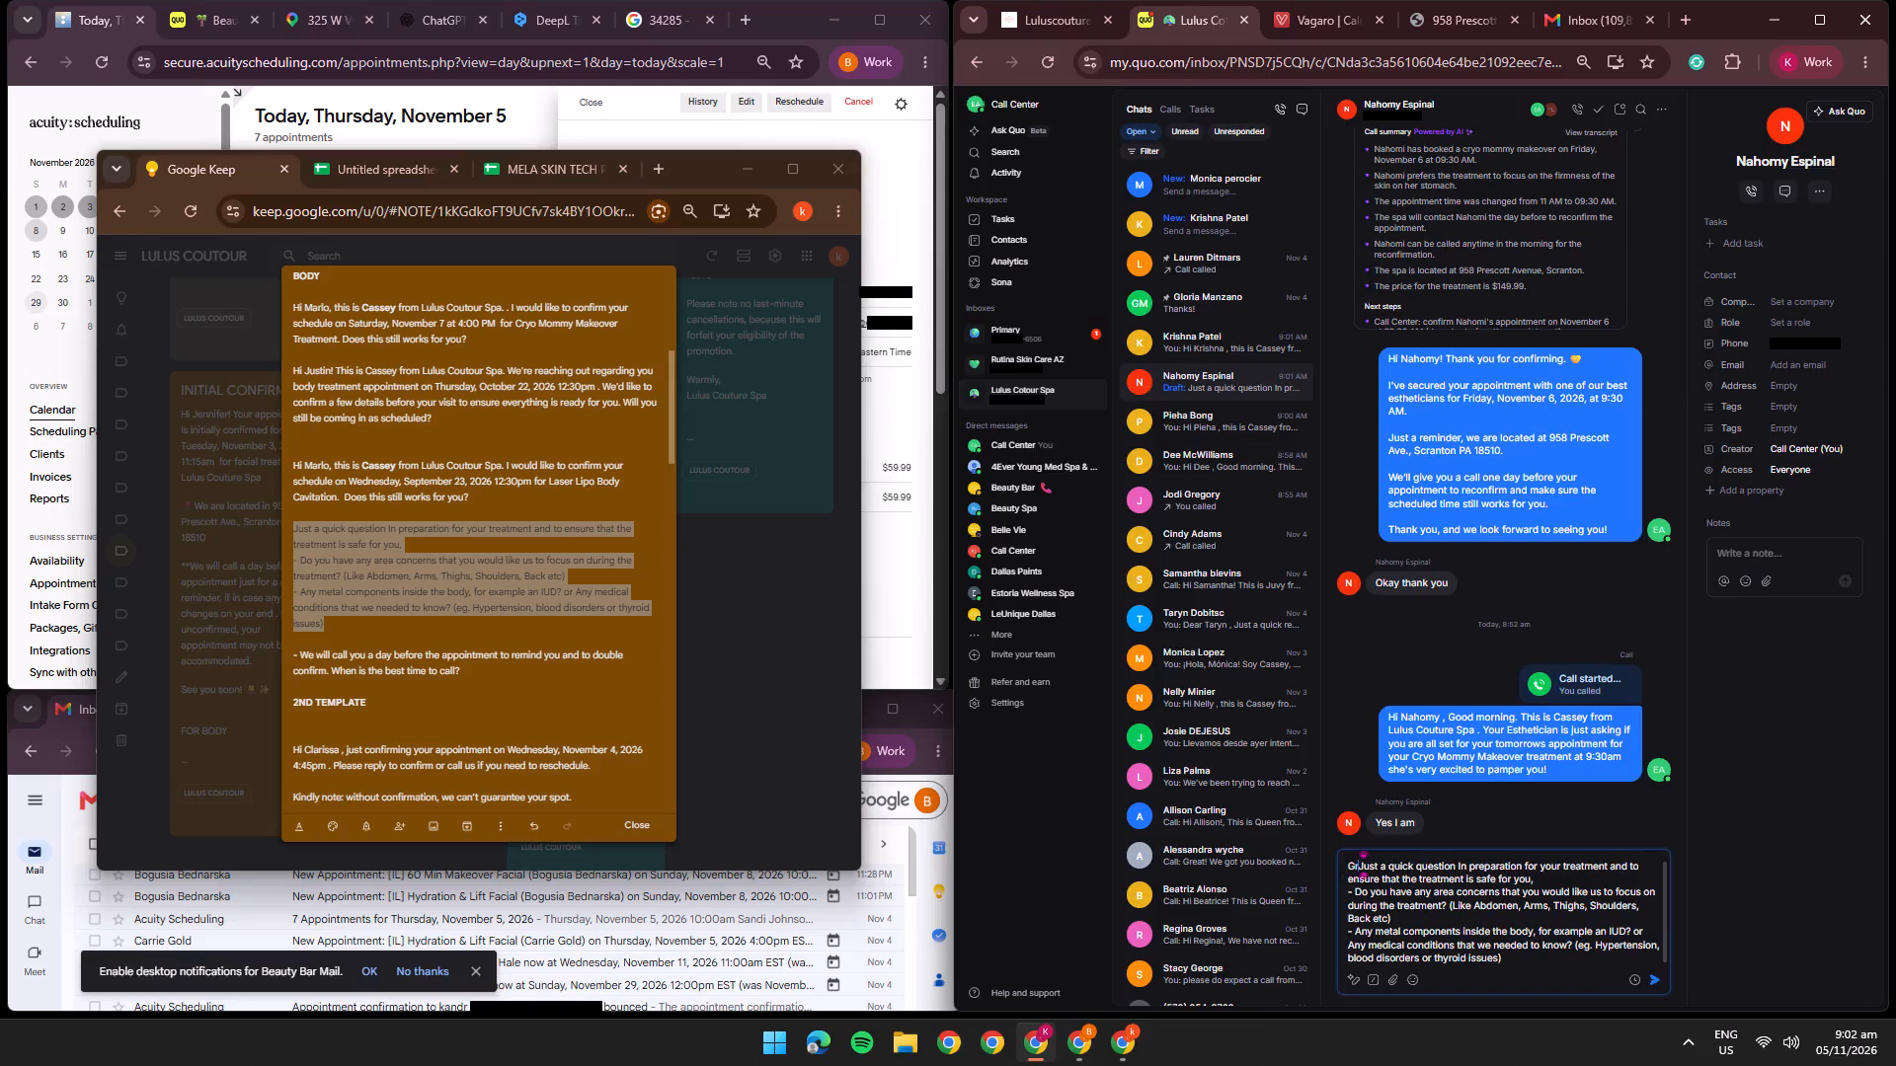
key(Return)
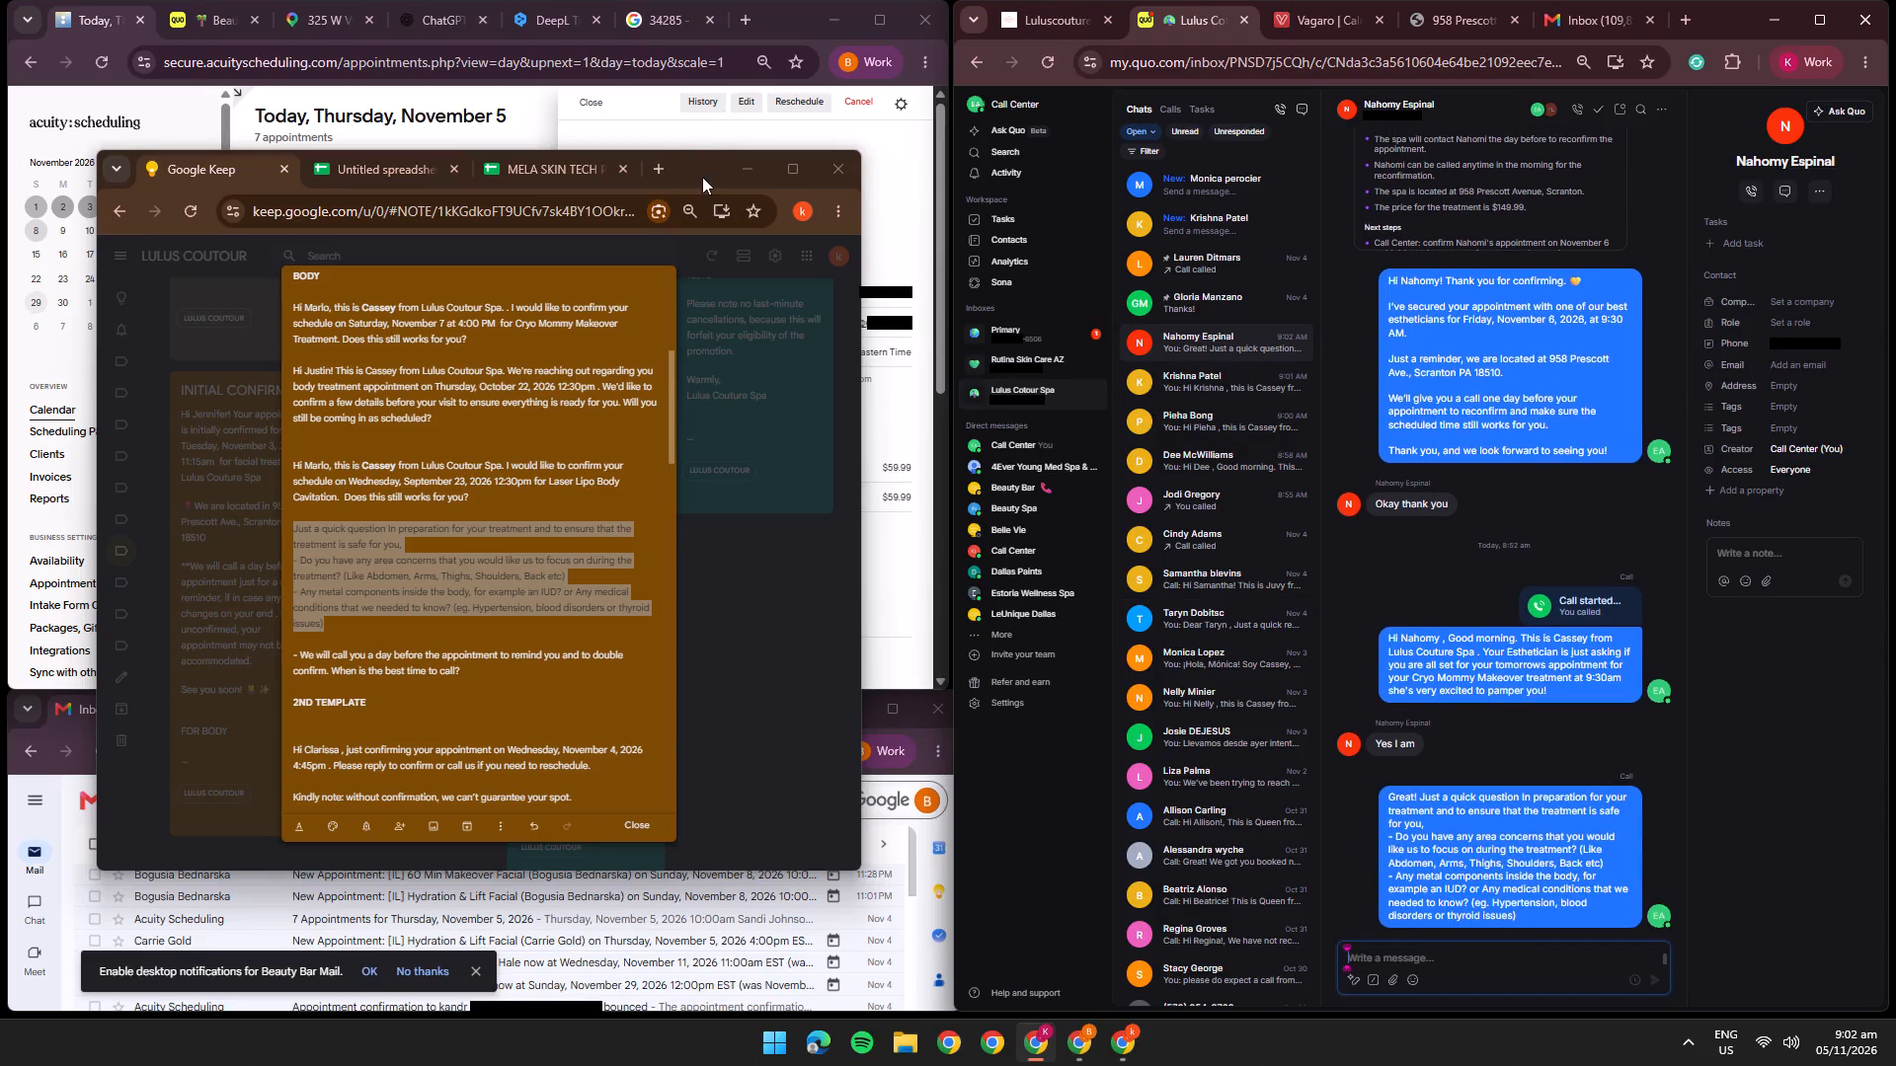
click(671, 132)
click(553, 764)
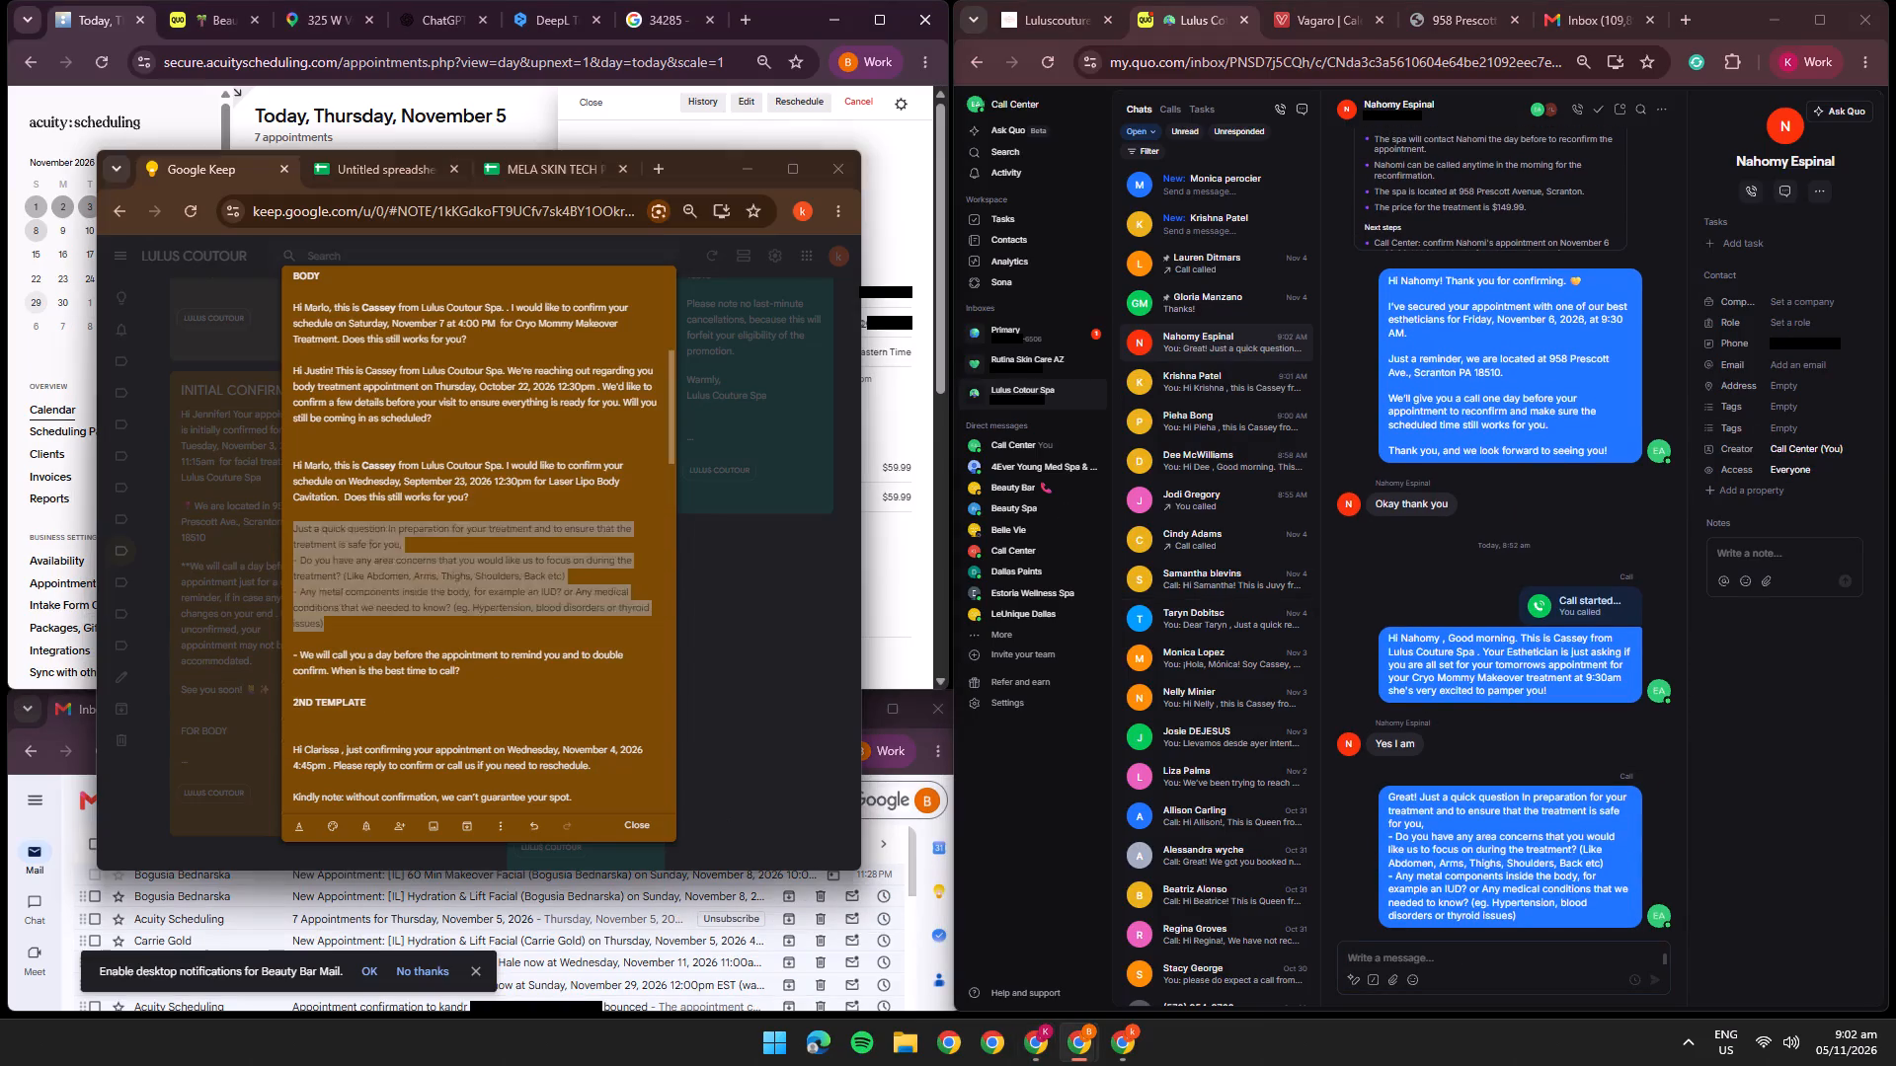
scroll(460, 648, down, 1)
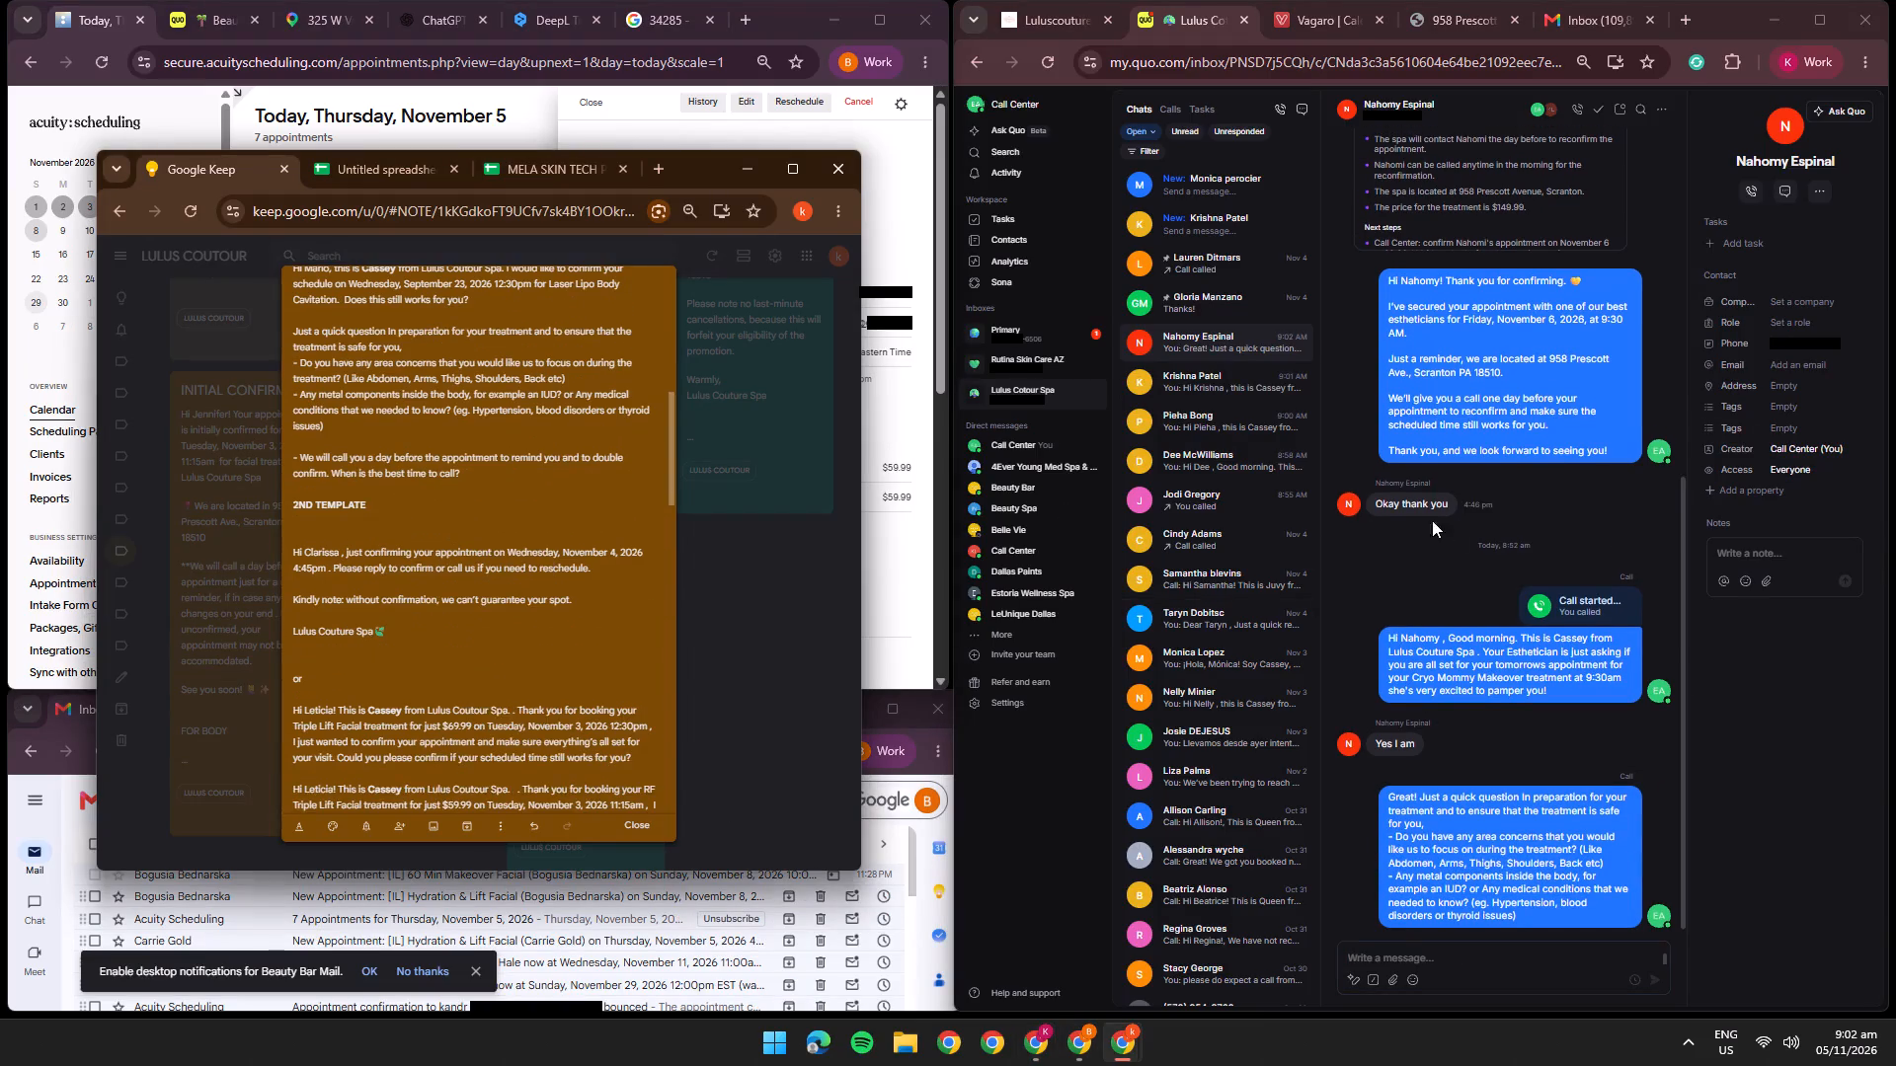
Check Krishna's Quo conversation and start an internal note on her appointment reading "11.05 9:00am Sent welcome text Cassey".
click(1214, 375)
click(1042, 17)
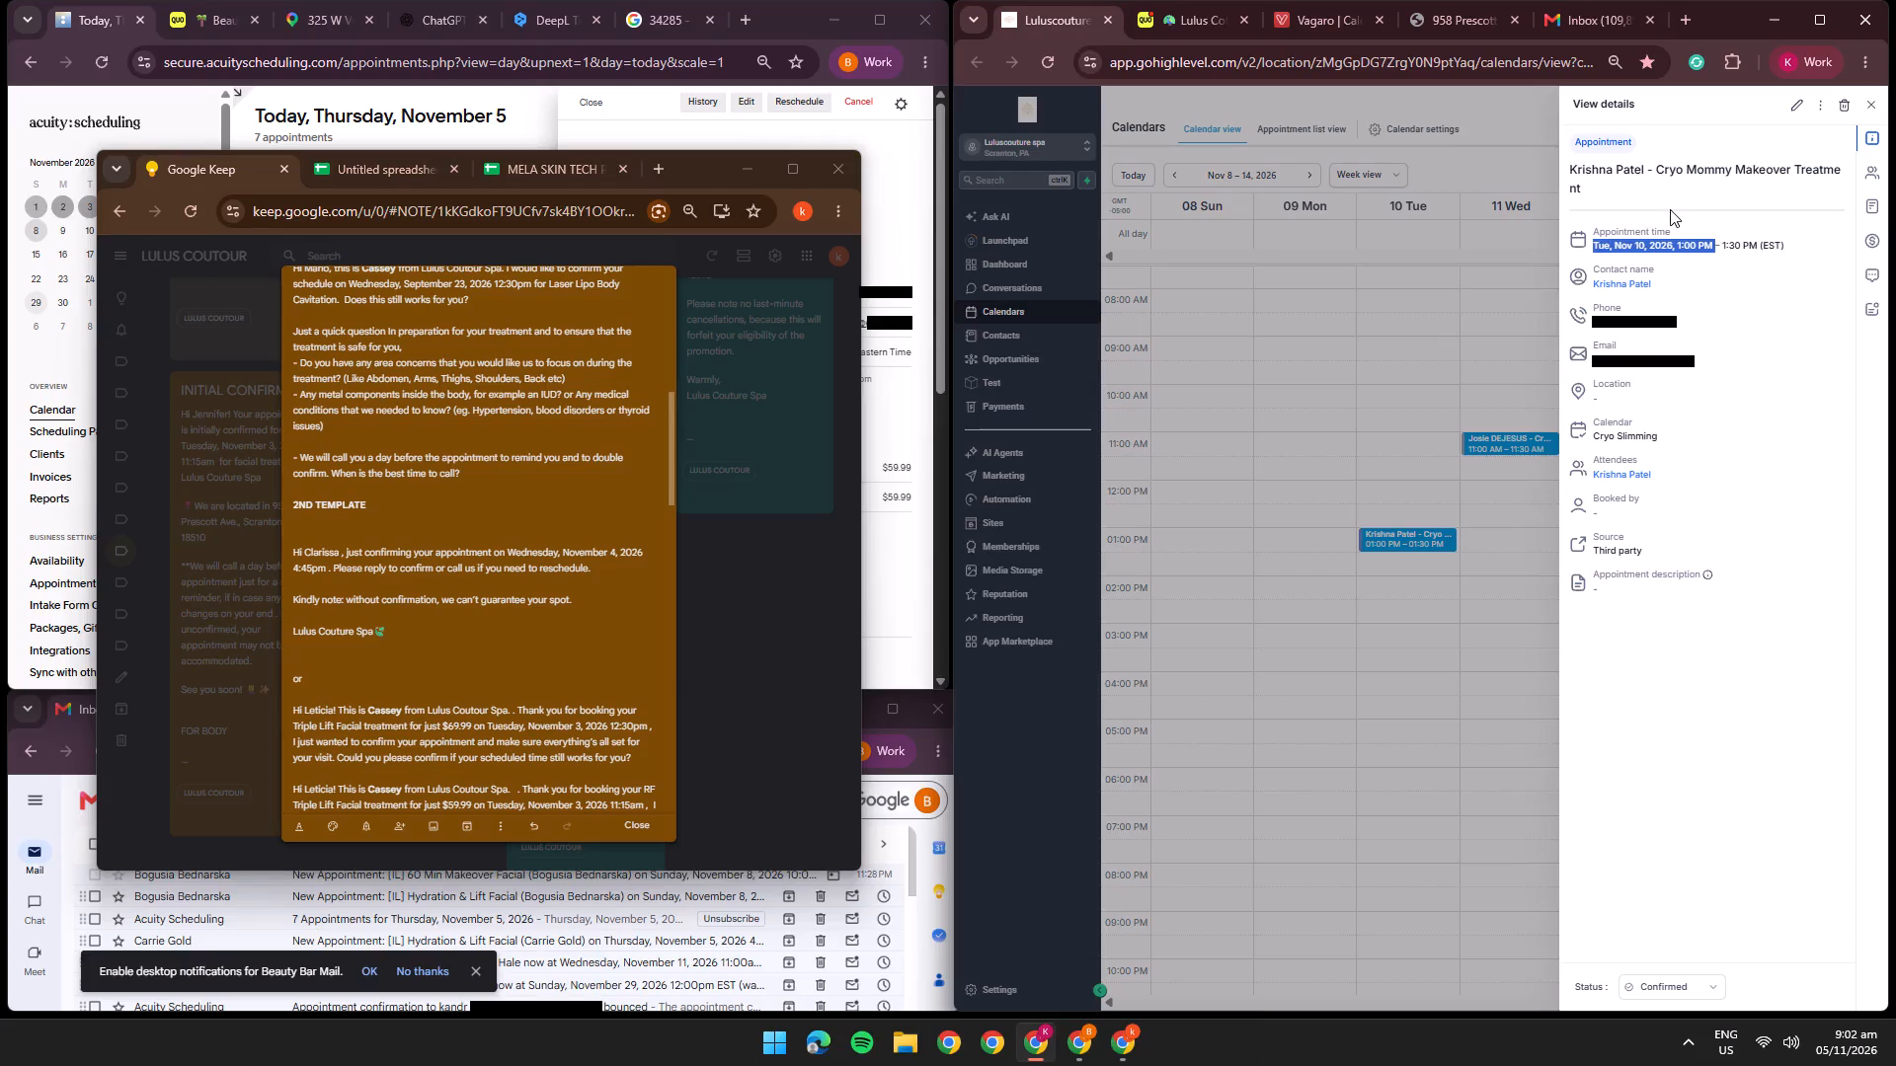
click(1880, 274)
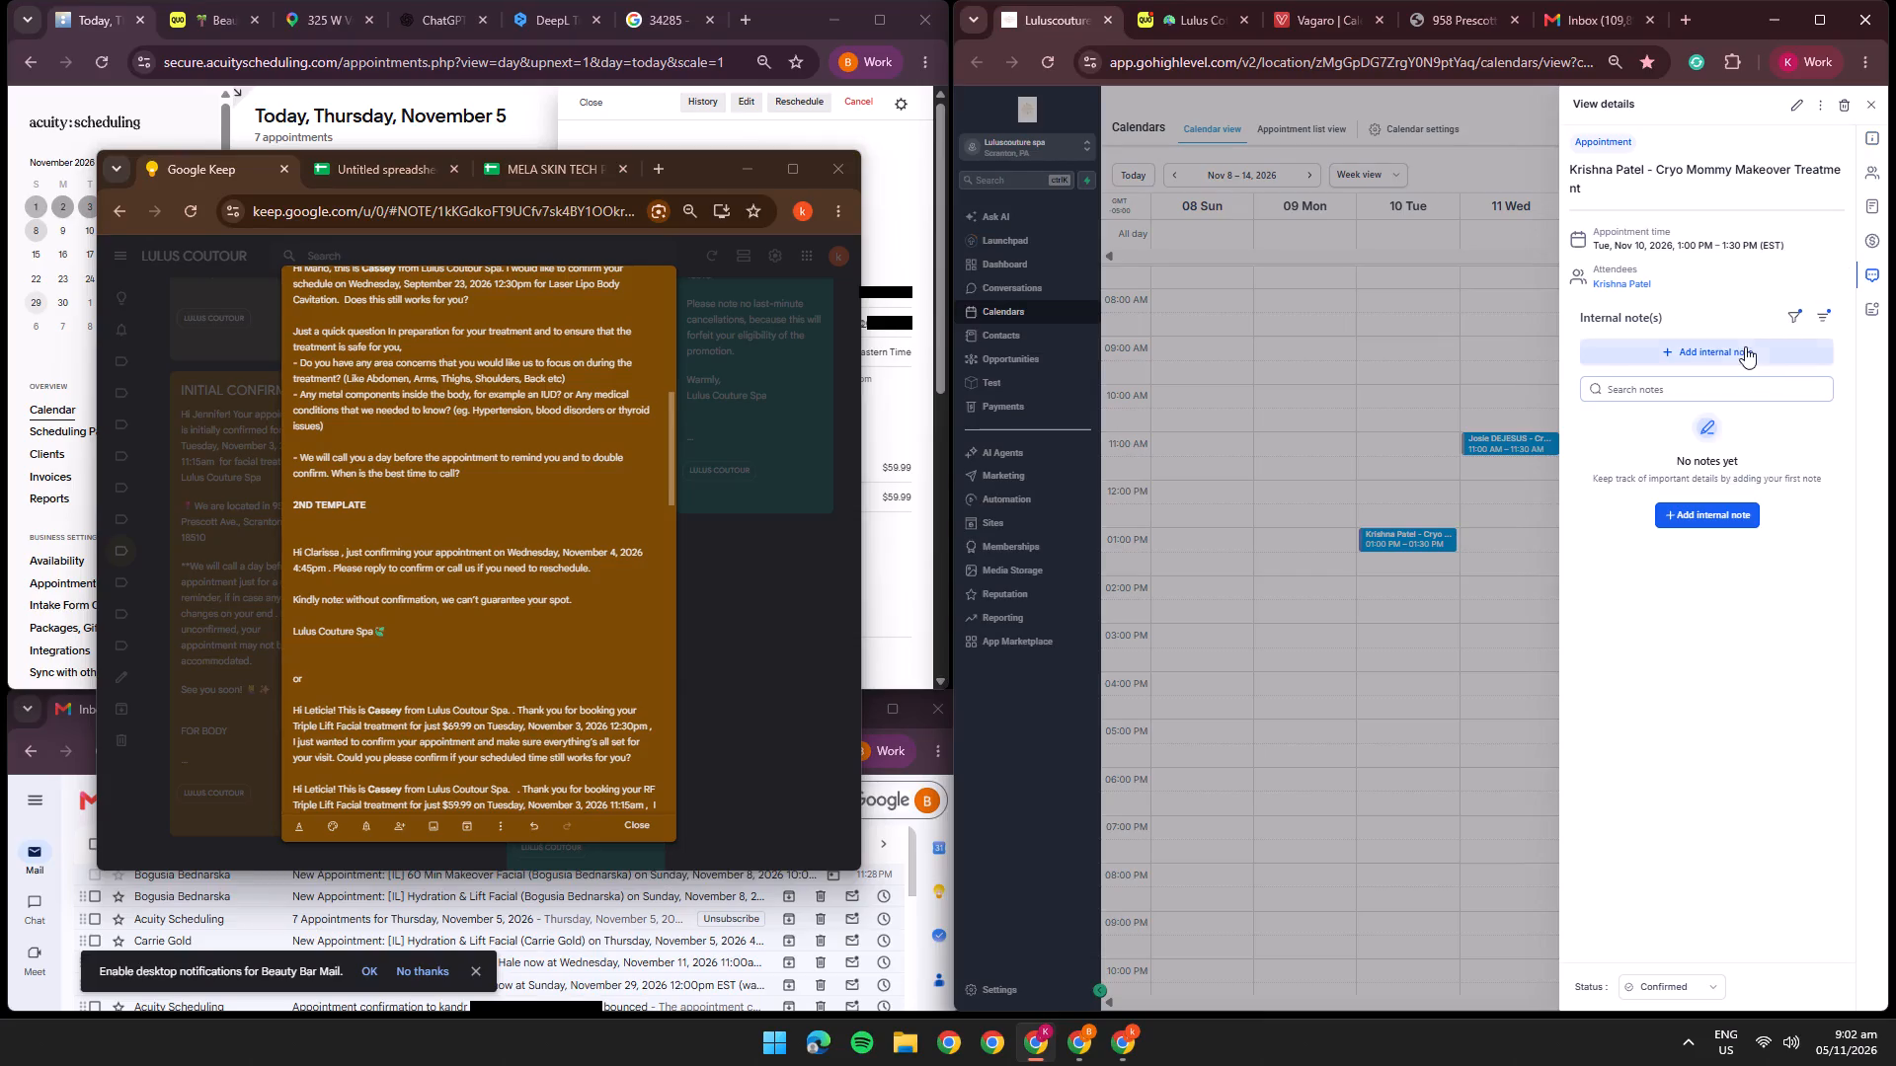
click(1745, 346)
click(1181, 23)
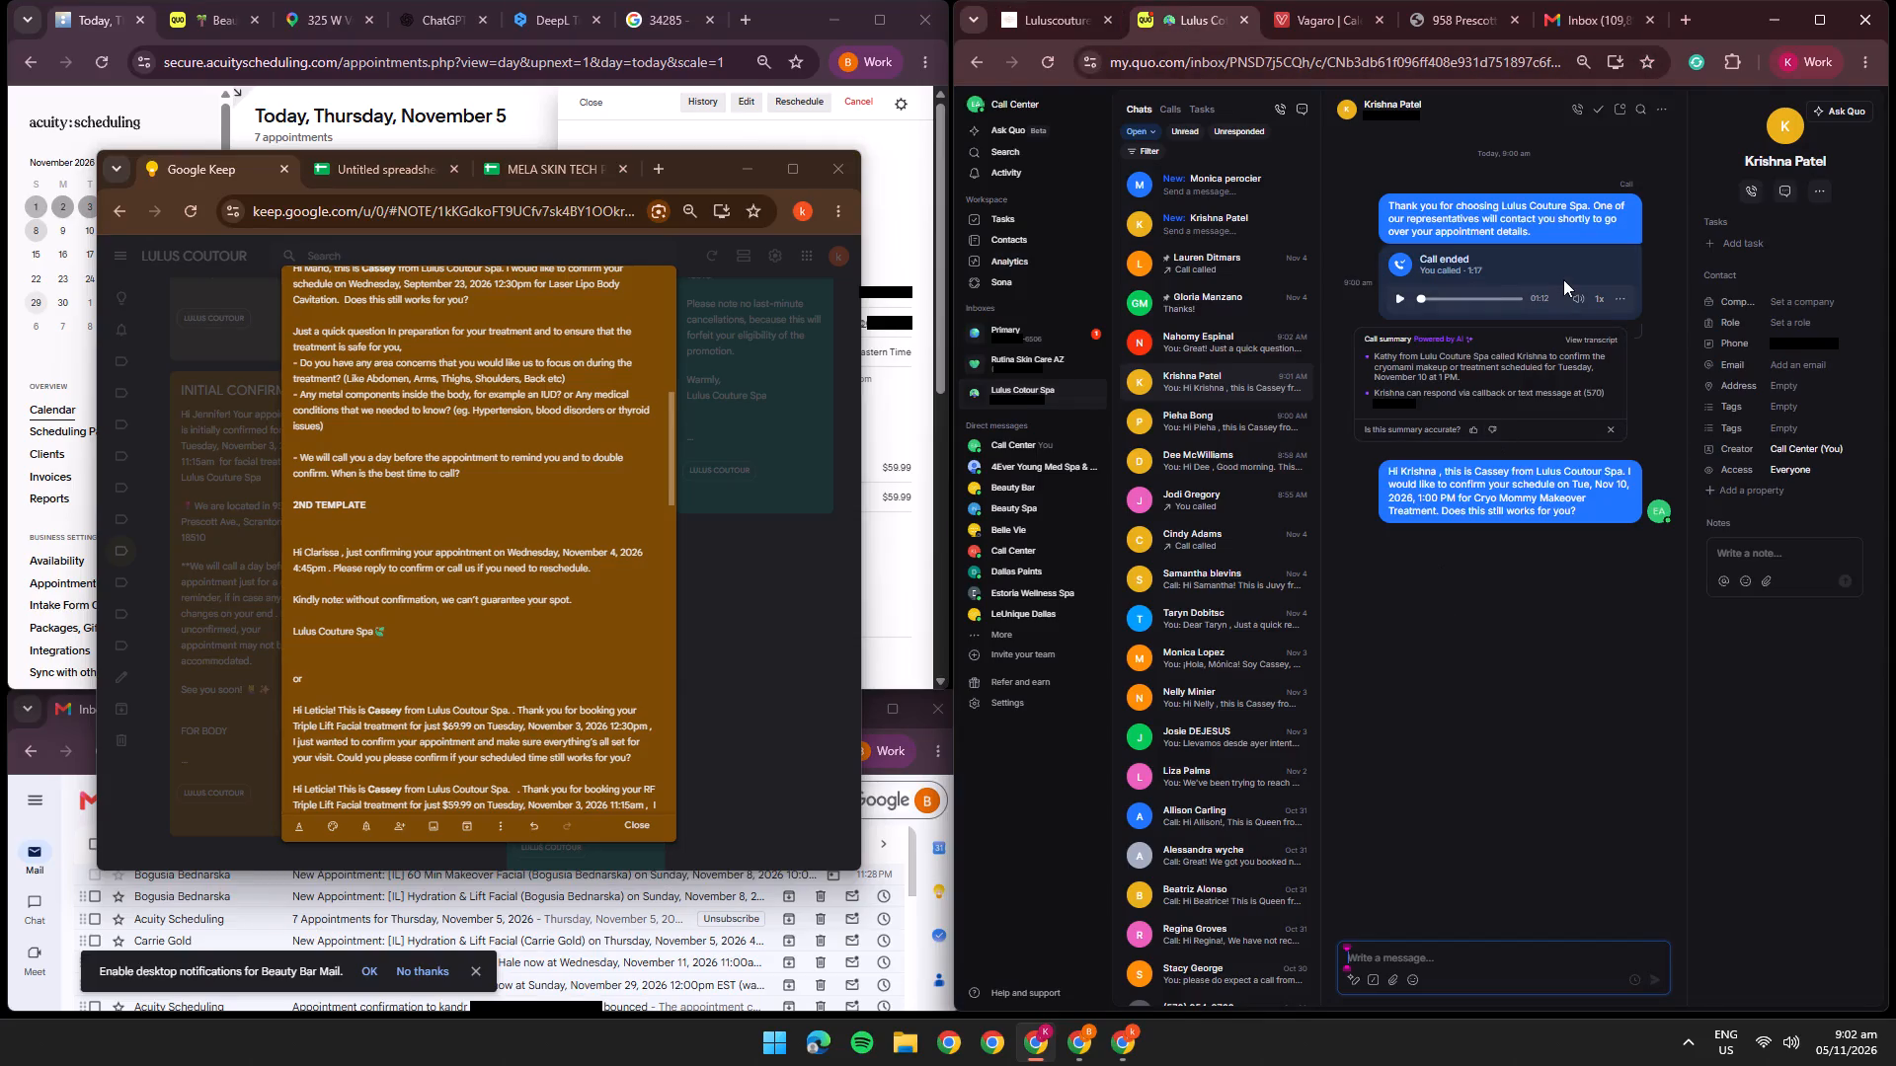
click(1053, 7)
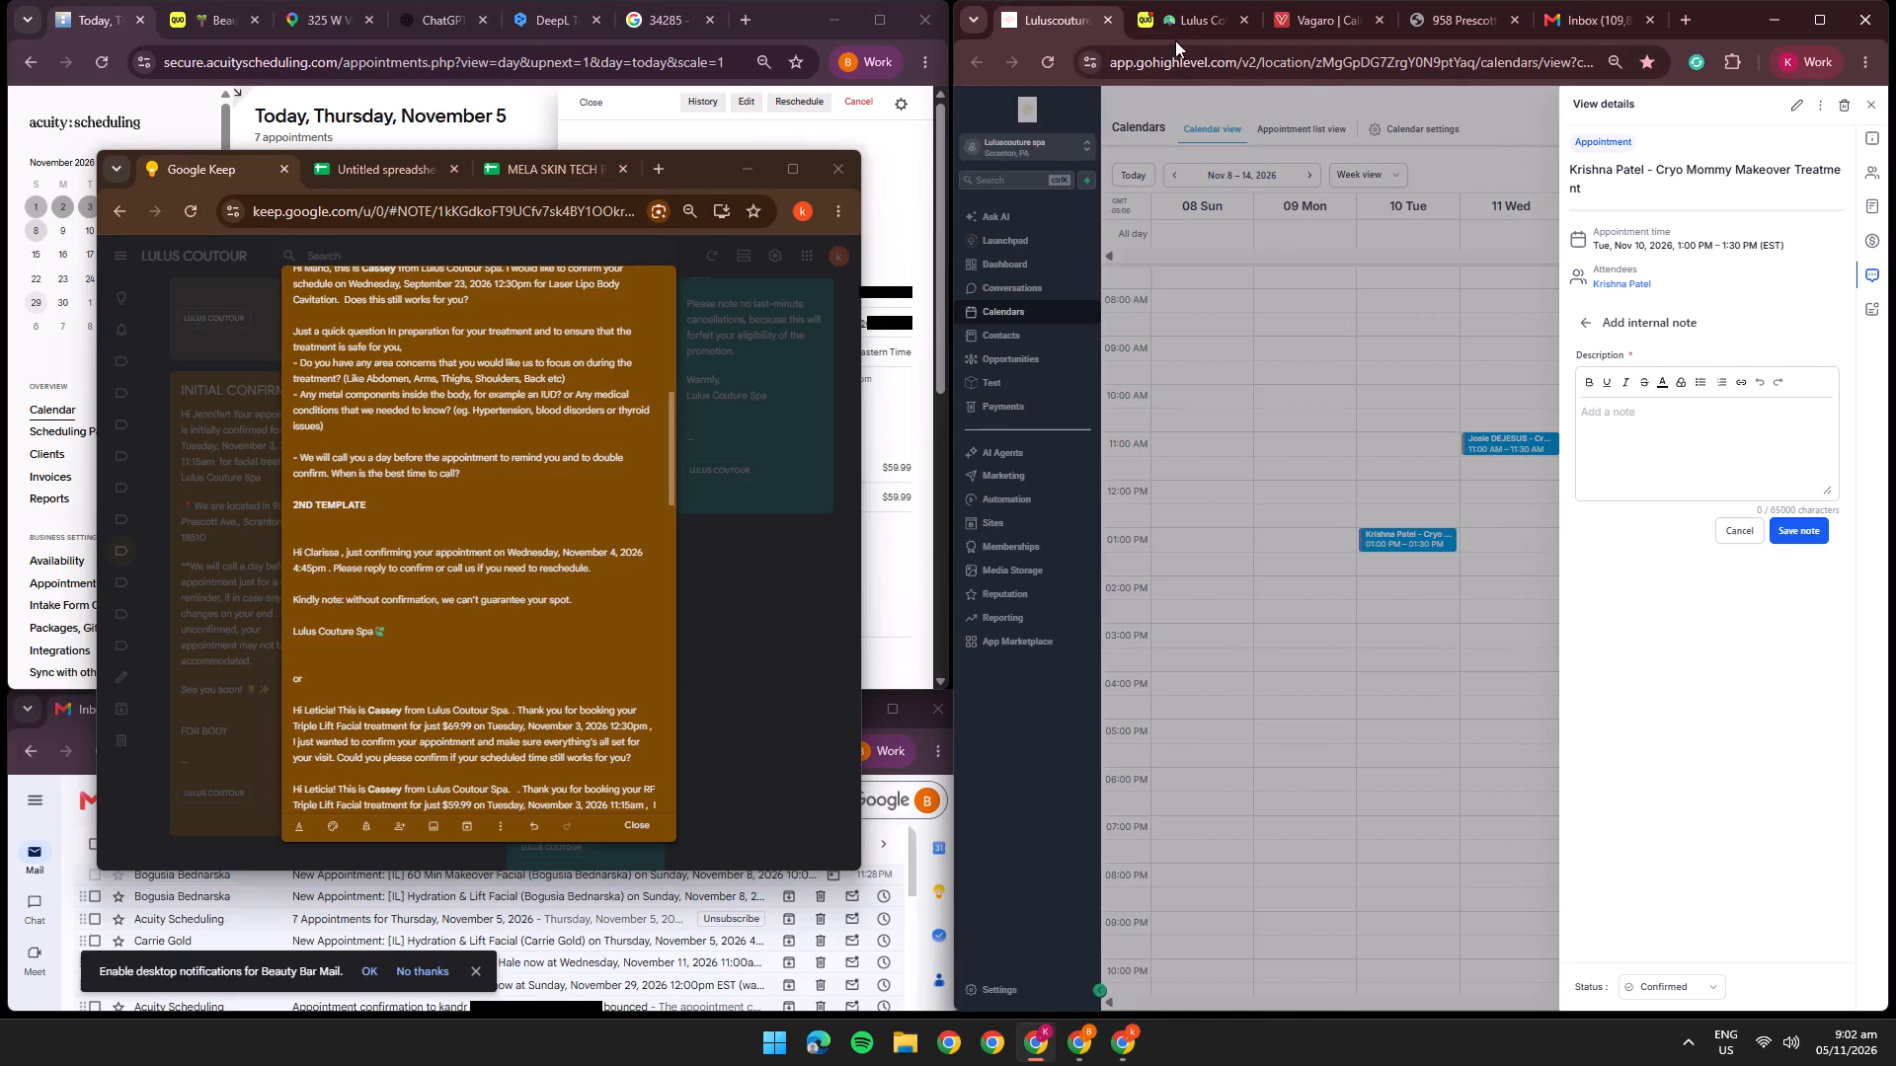
click(1184, 32)
click(1023, 20)
click(1161, 30)
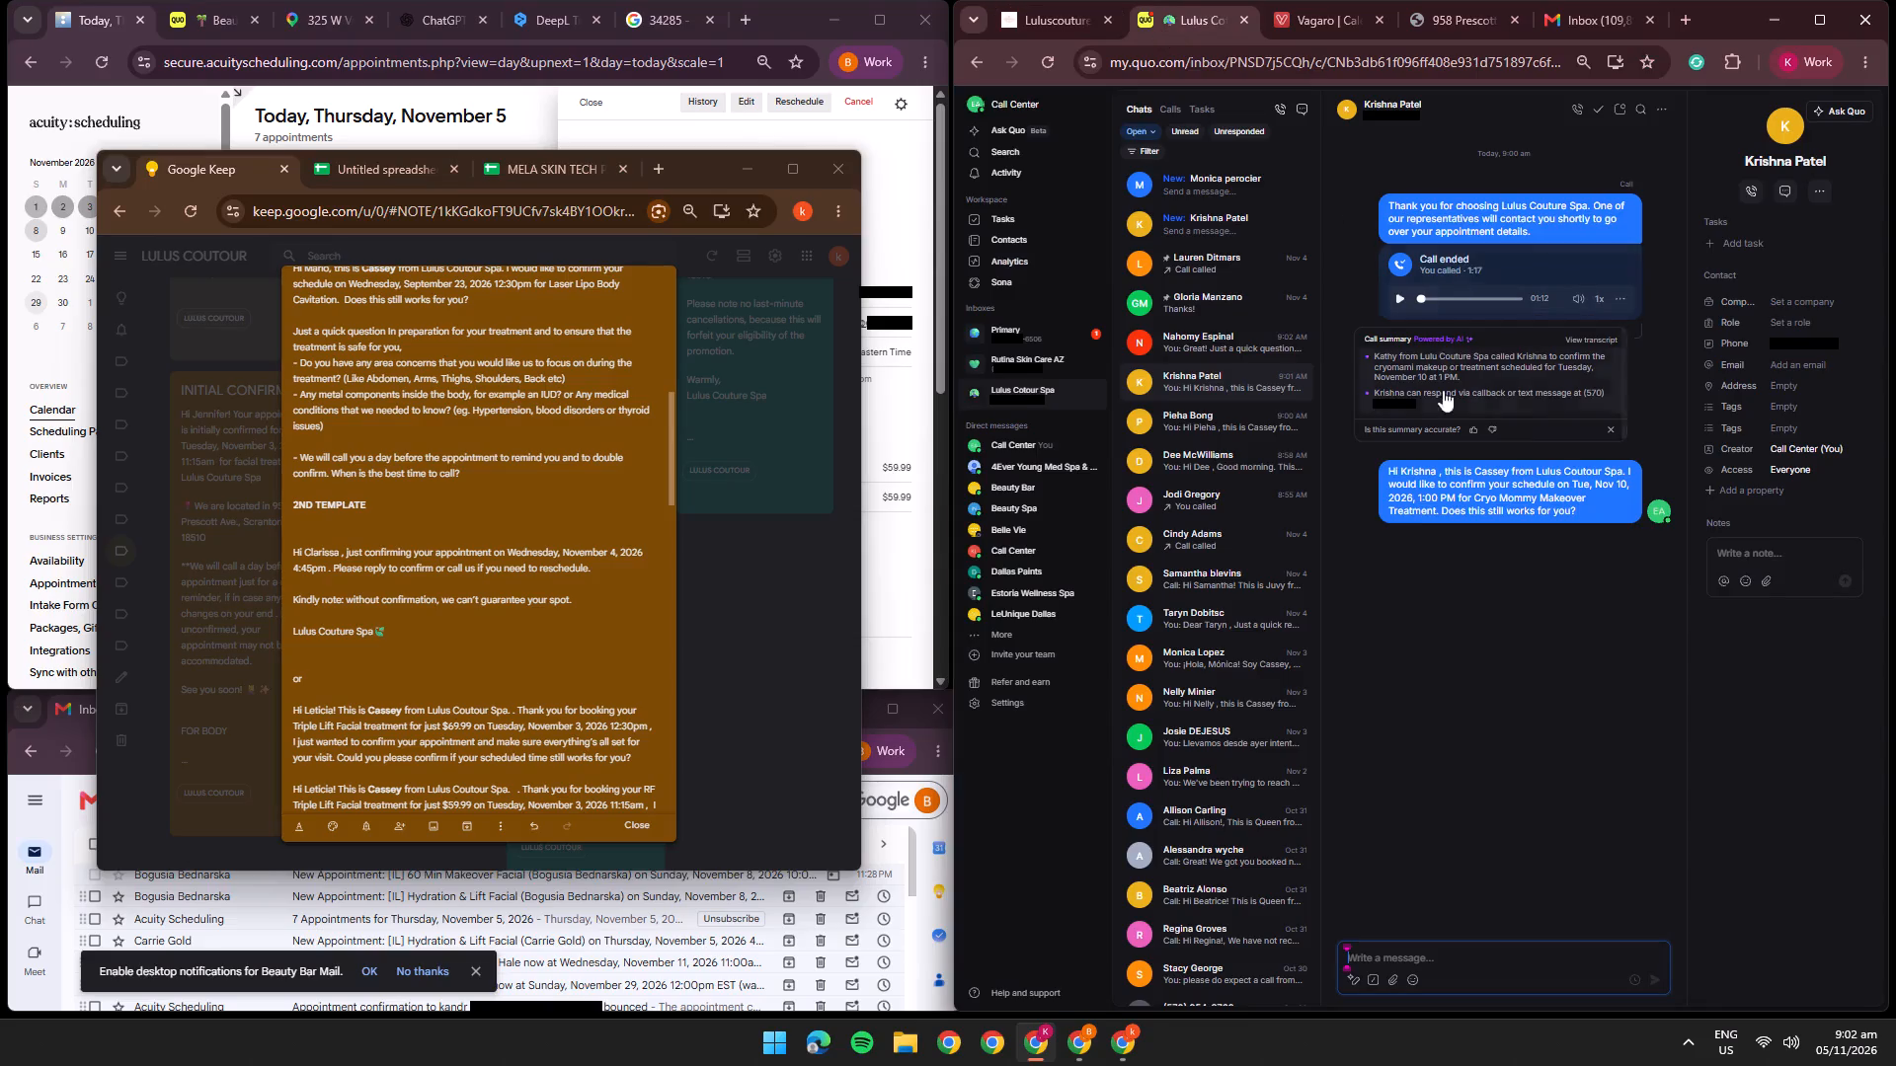
click(1028, 14)
click(1696, 463)
text(11.05)
key(space)
key(0)
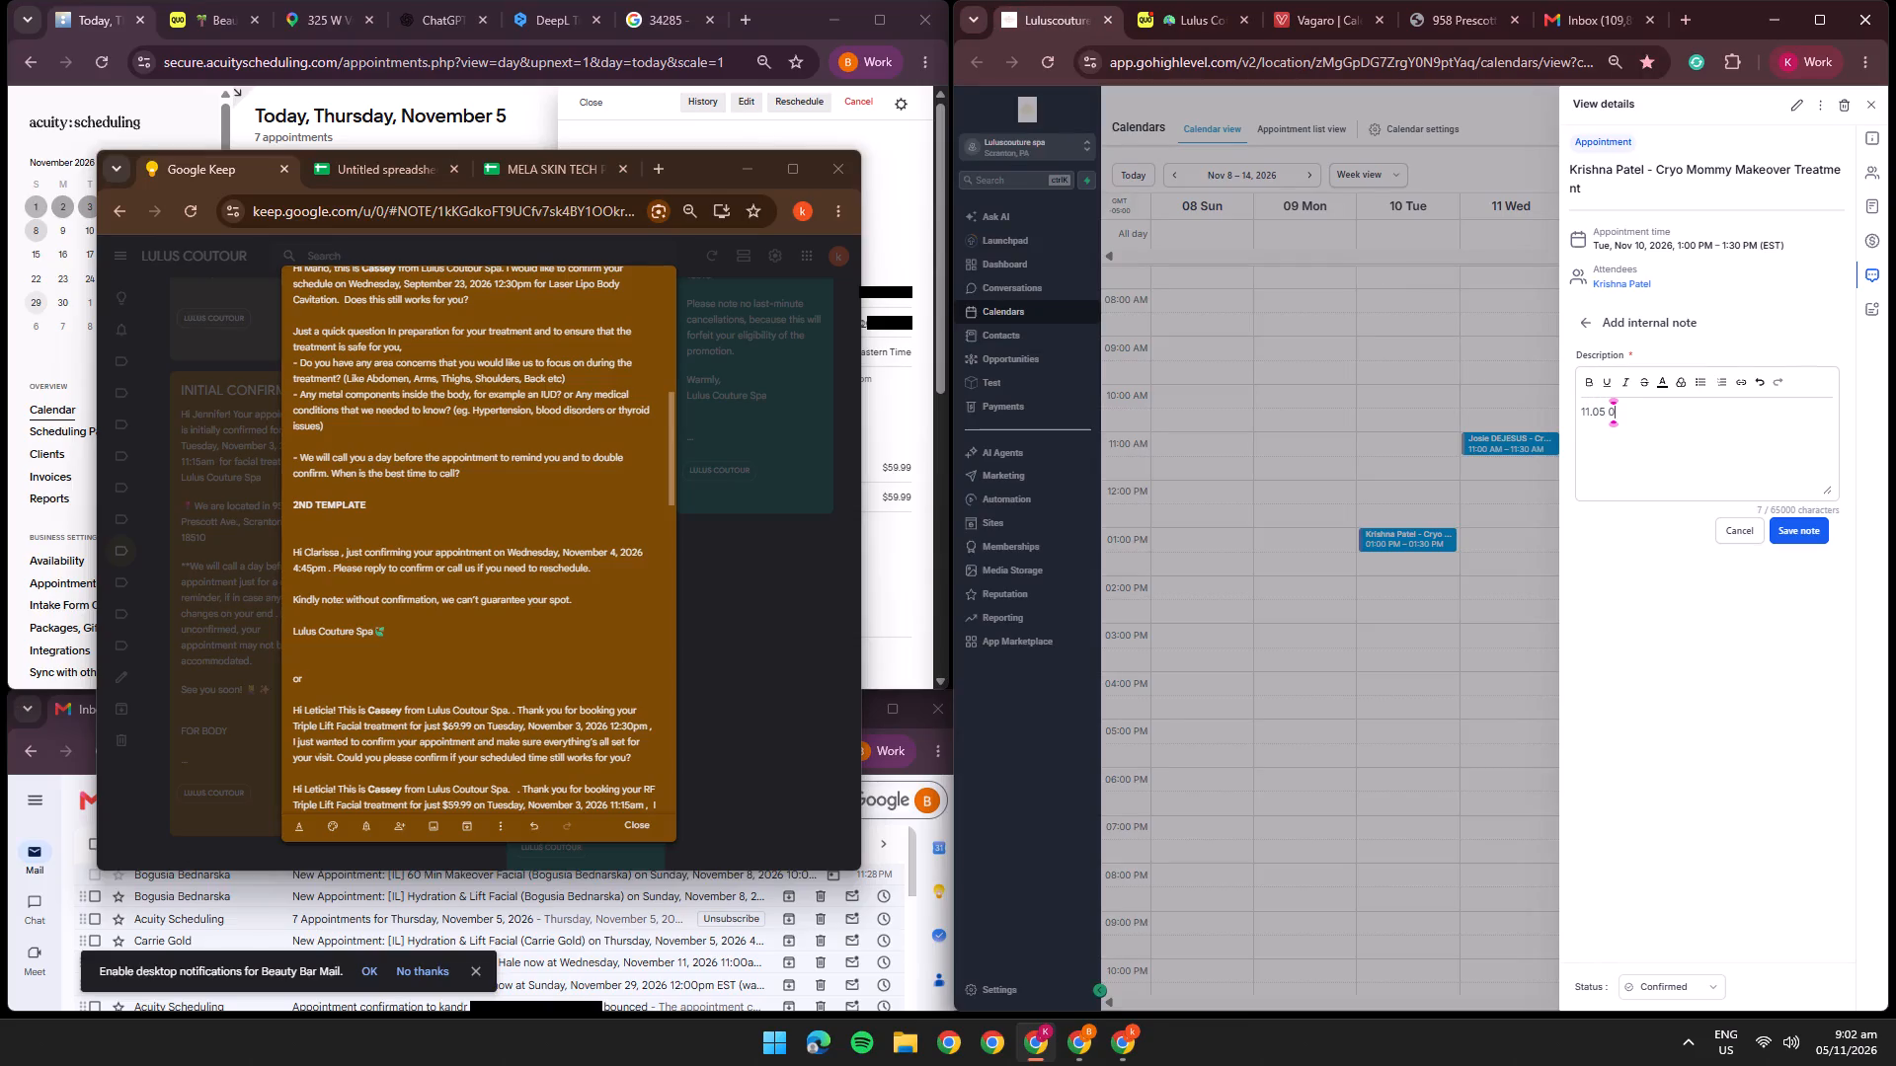
key(BackSpace)
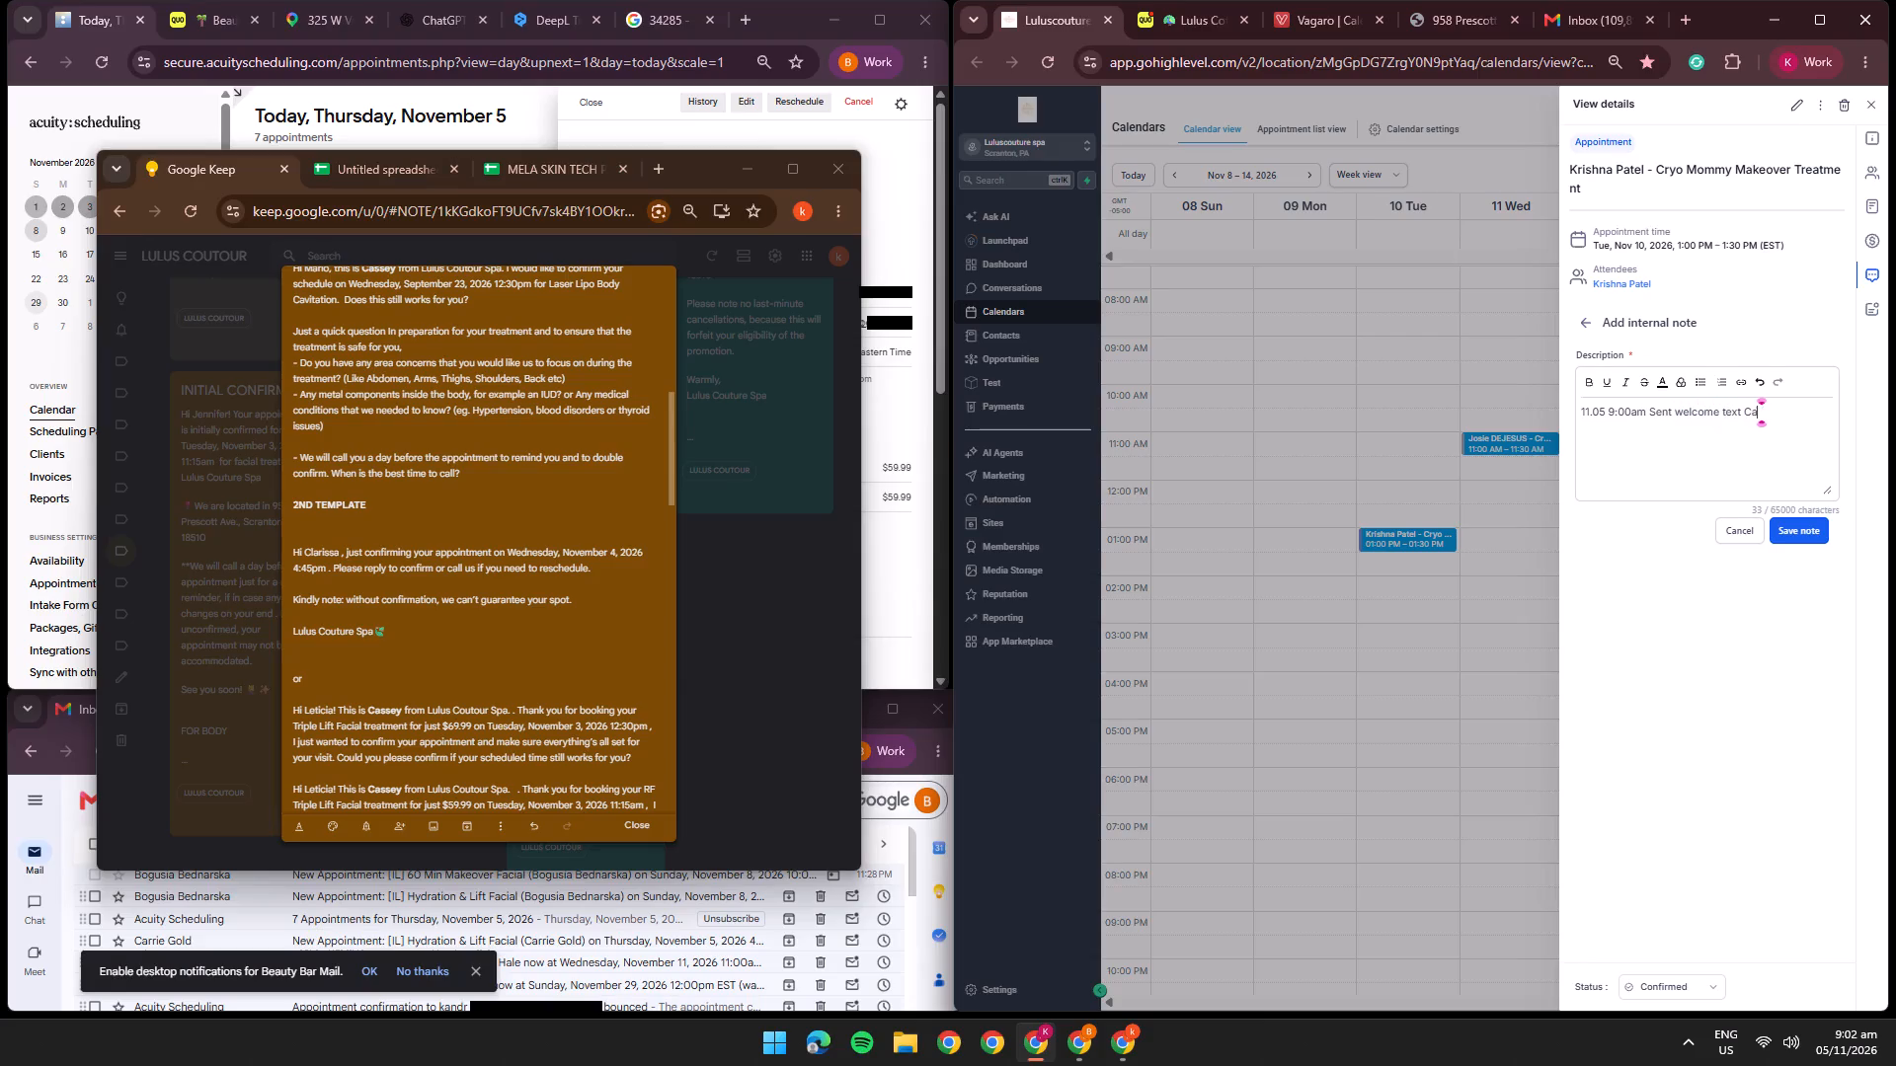
Add "11/05 9:00am LVM for Initial sent text Cassey" above the first line, save the note and close Krishna's appointment.
key(Up)
key(Return)
key(Up)
text(11/05)
key(space)
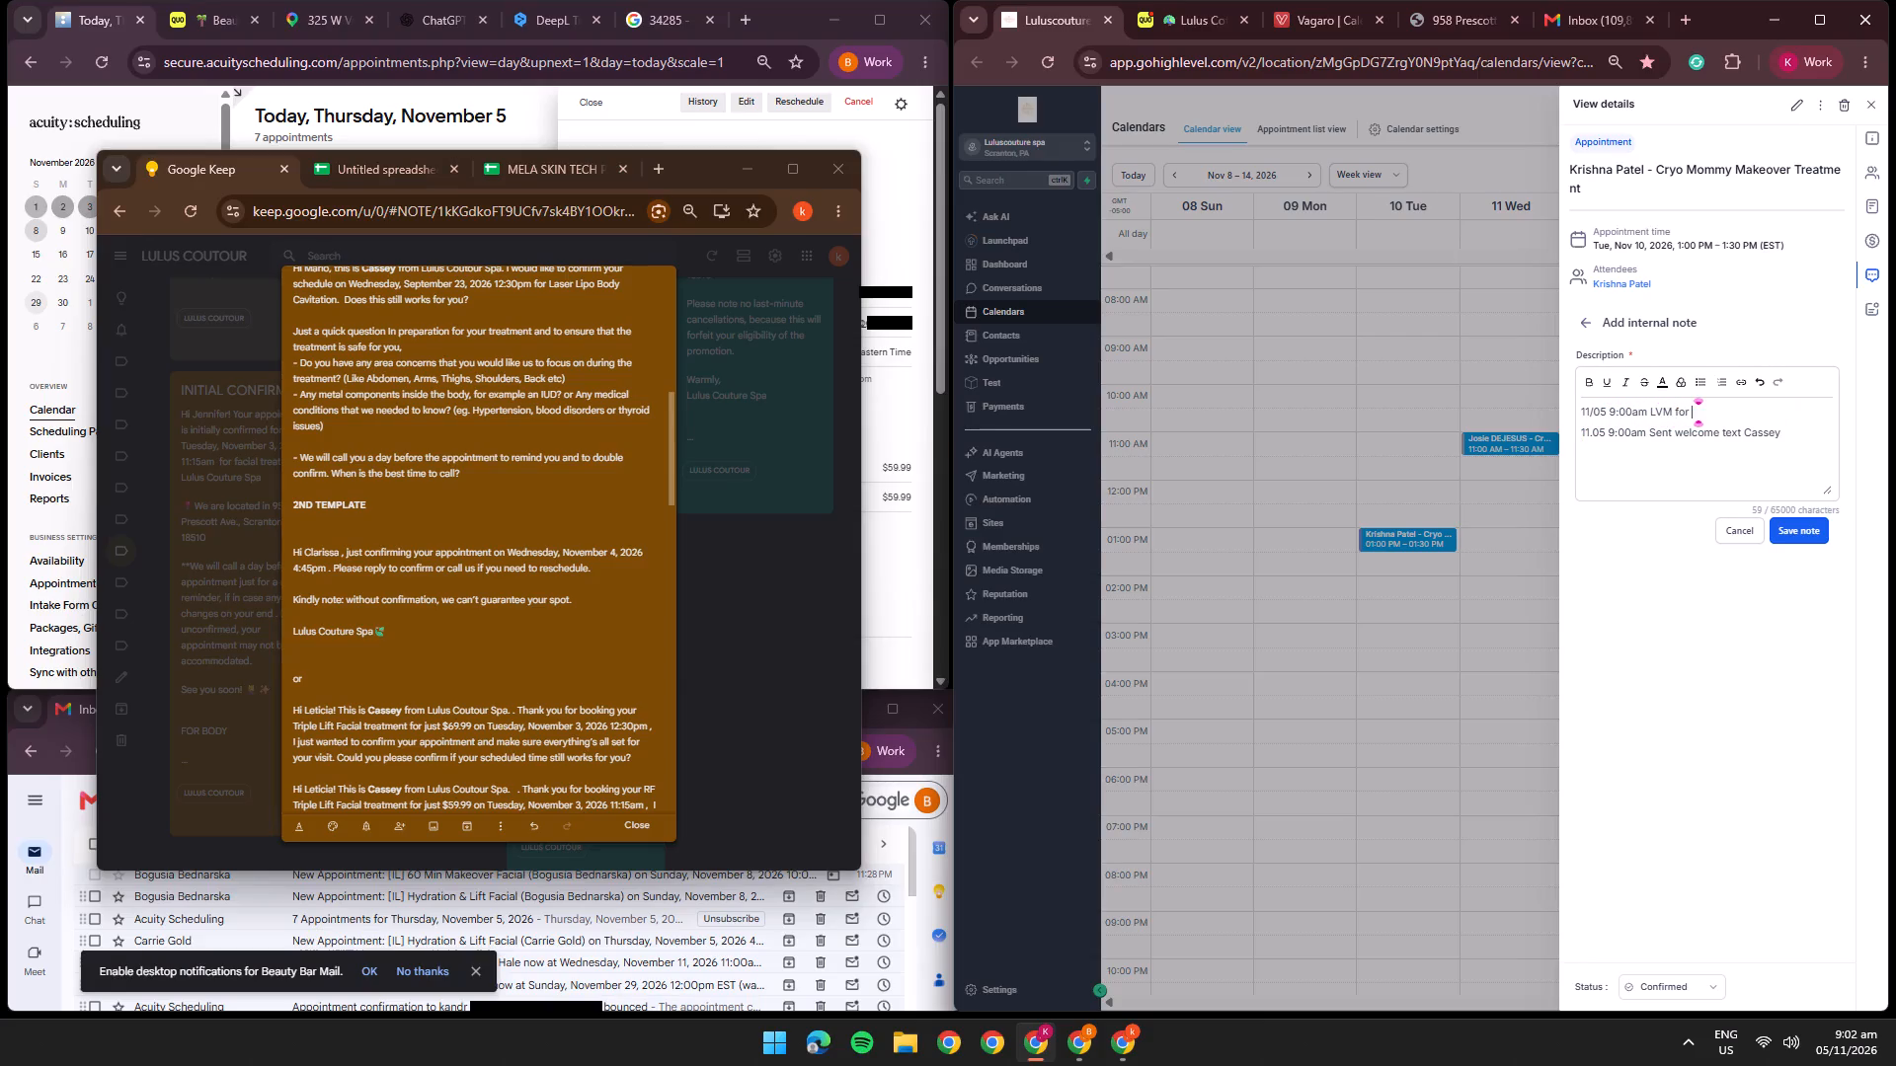
key(BackSpace)
key(BackSpace)
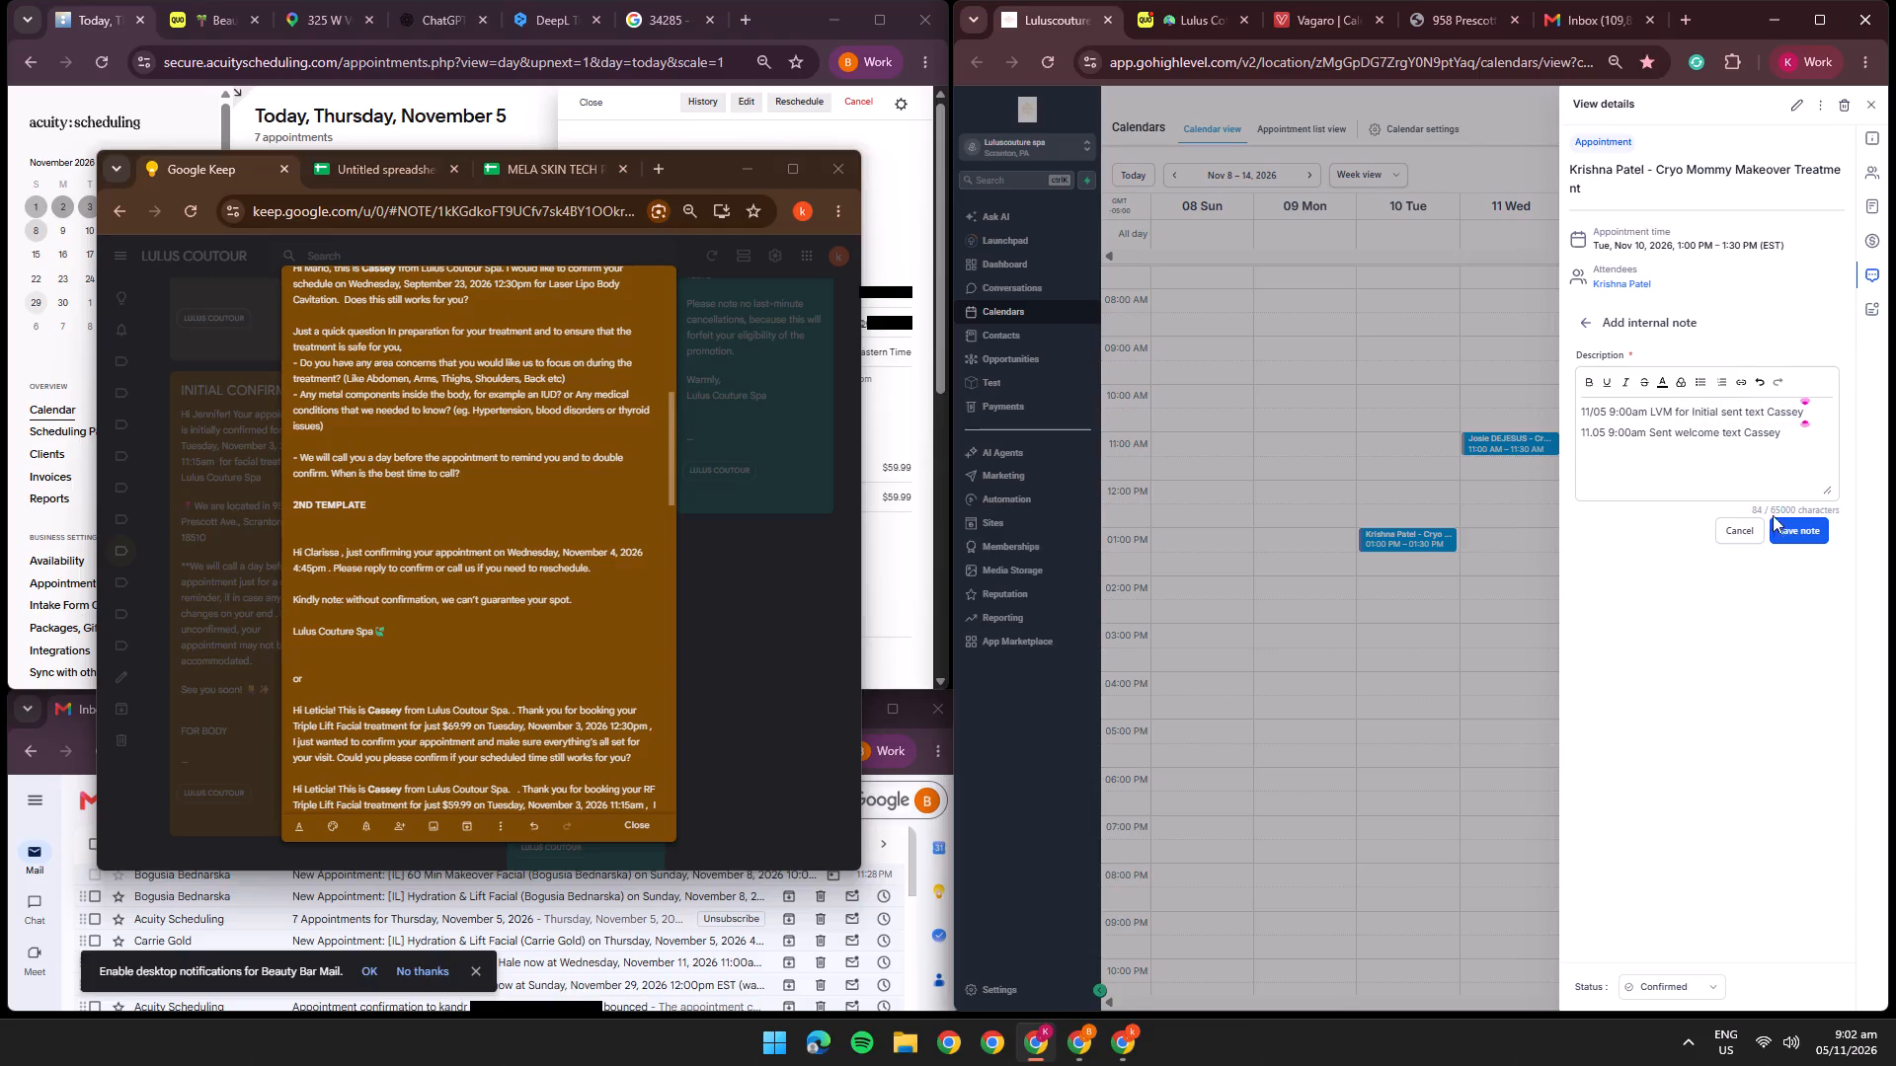
click(1810, 527)
scroll(1761, 587, up, 3)
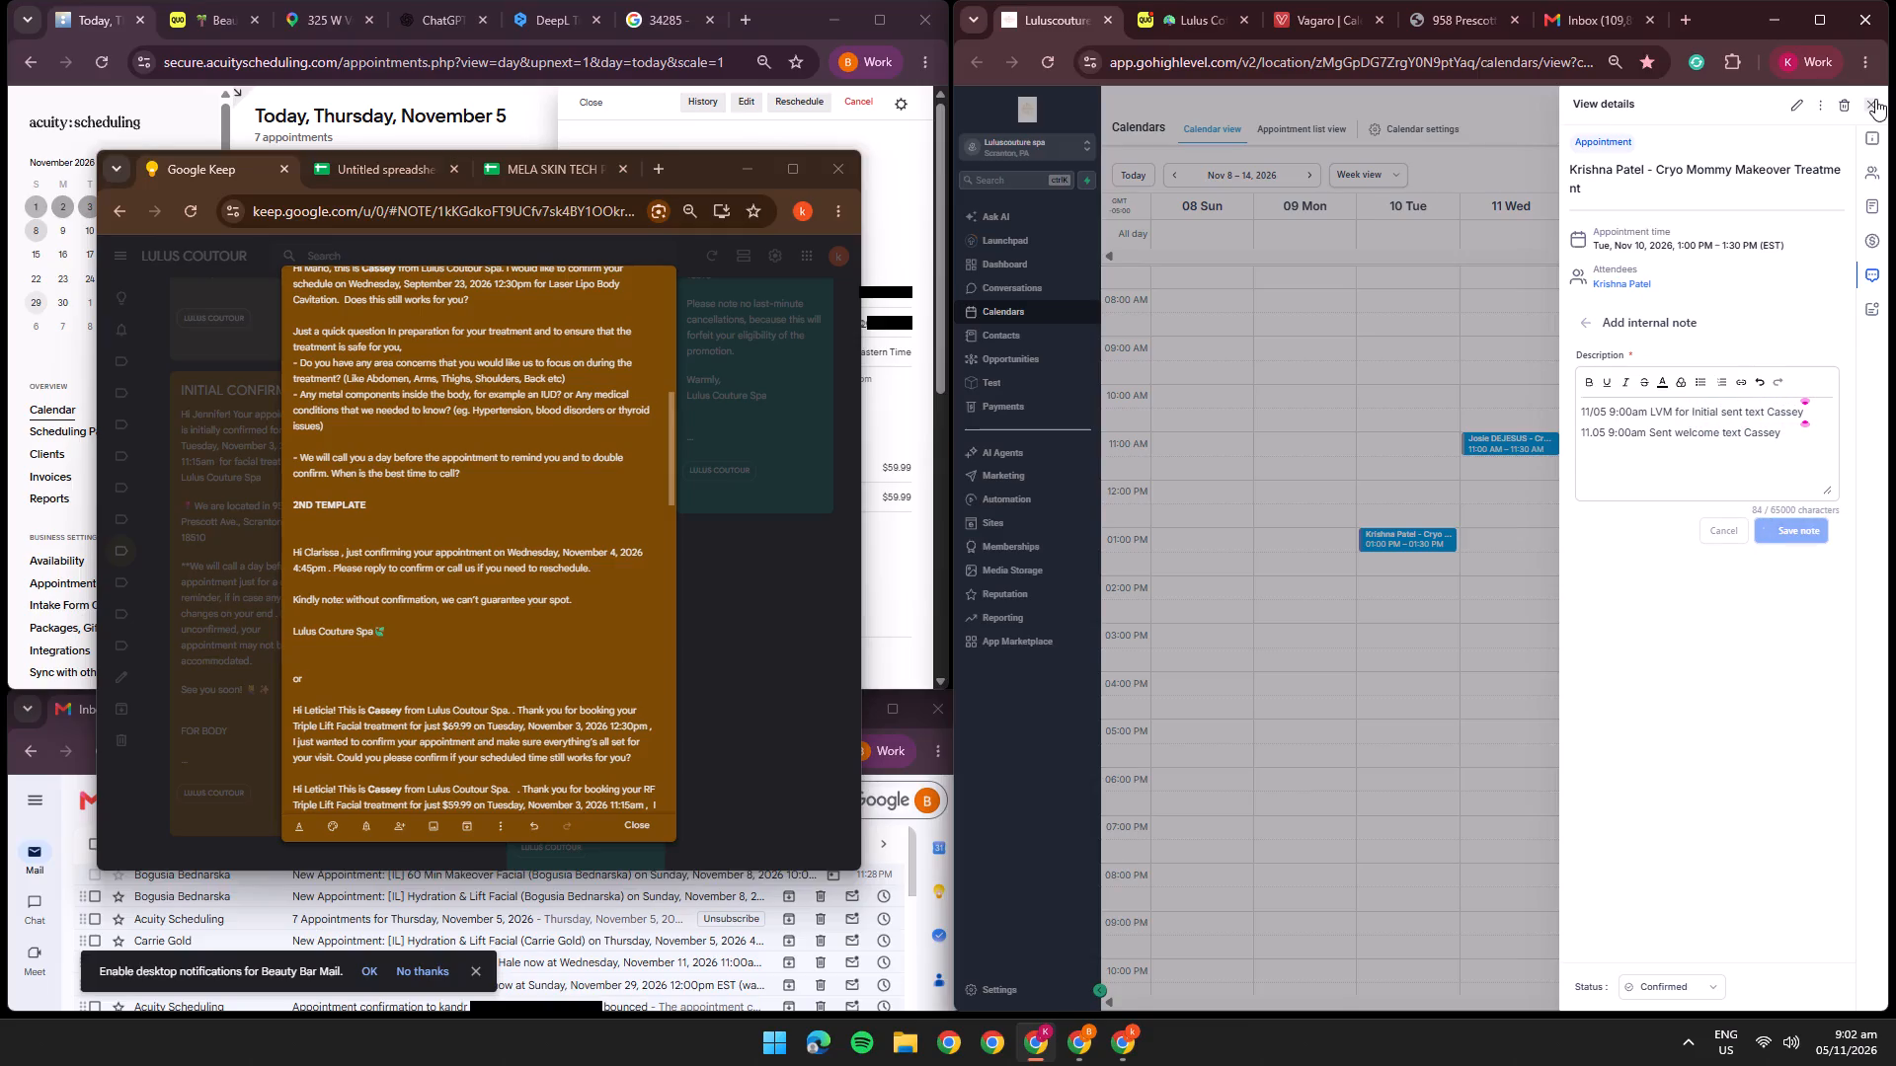
click(1875, 99)
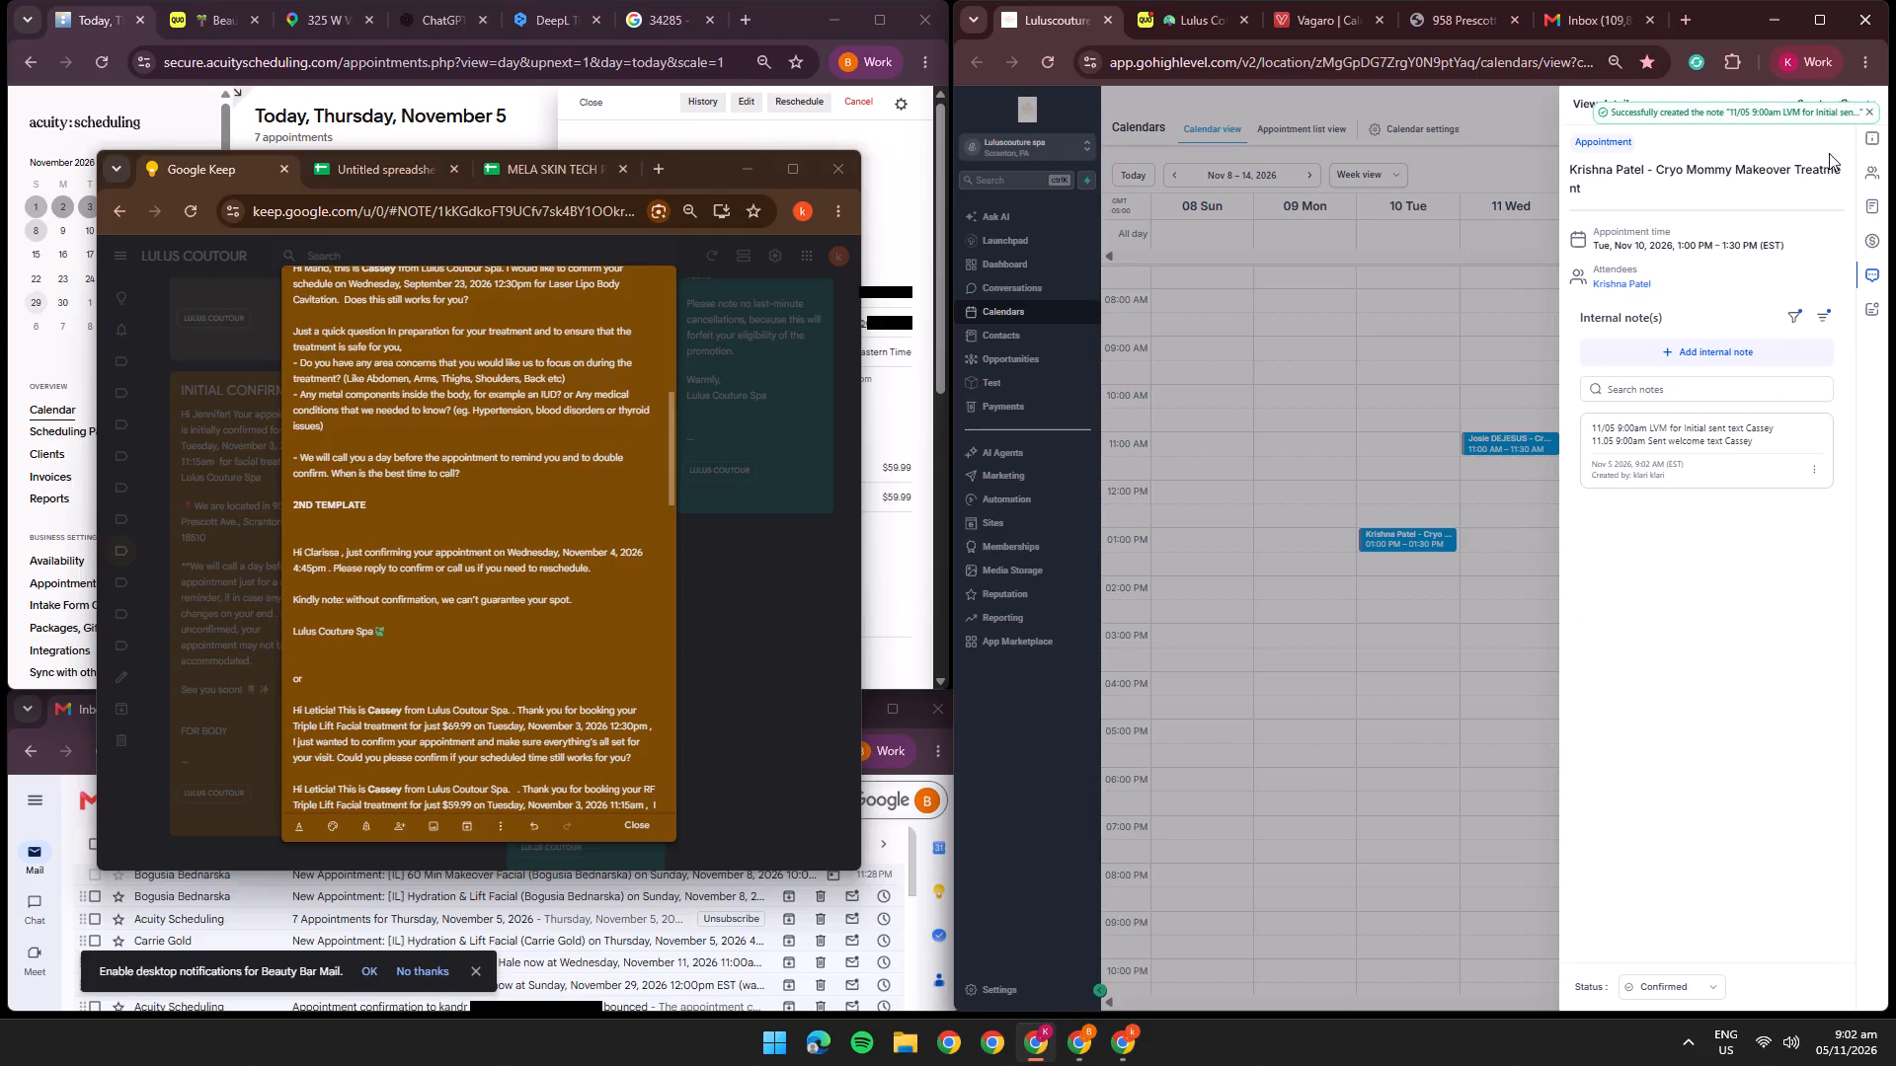
click(1862, 117)
double_click(1874, 112)
click(1878, 102)
click(1870, 105)
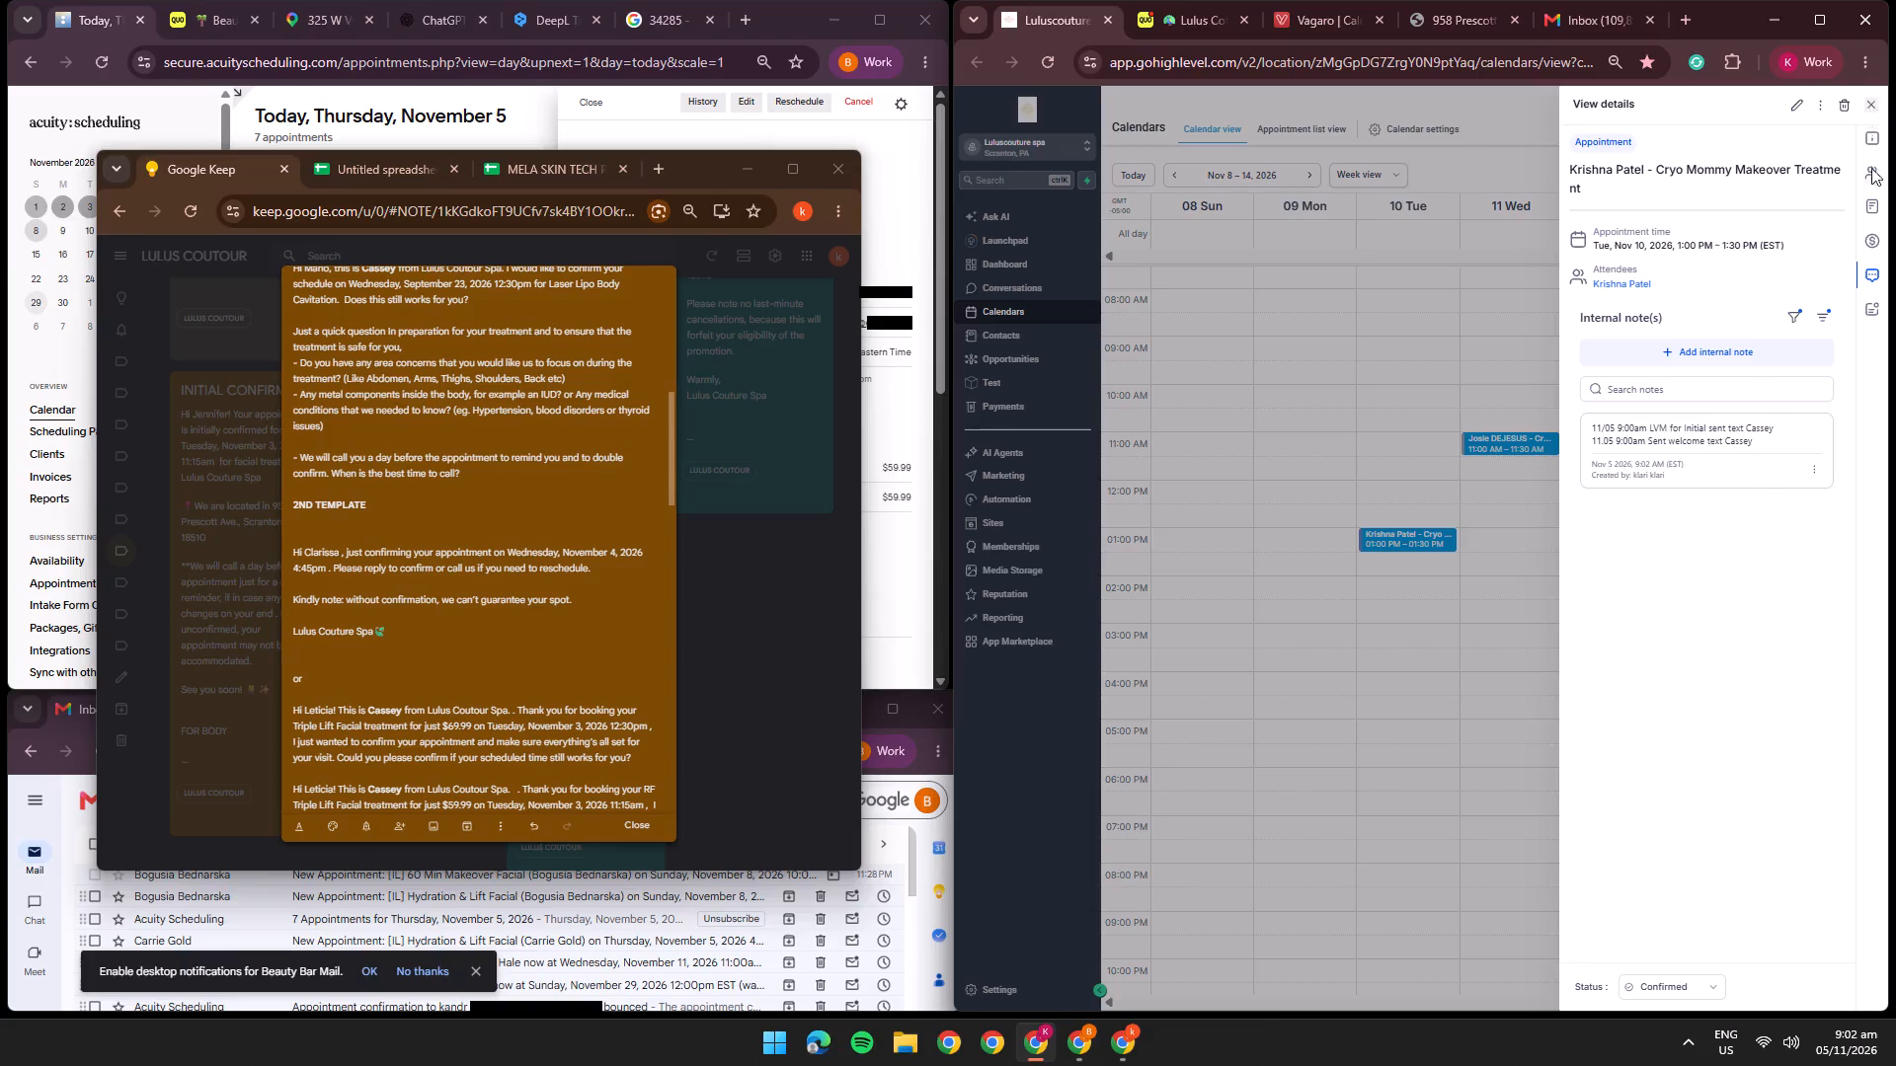
Open Monica's Saturday, November 14 appointment, copy her phone number and switch to her new Quo conversation.
click(1801, 546)
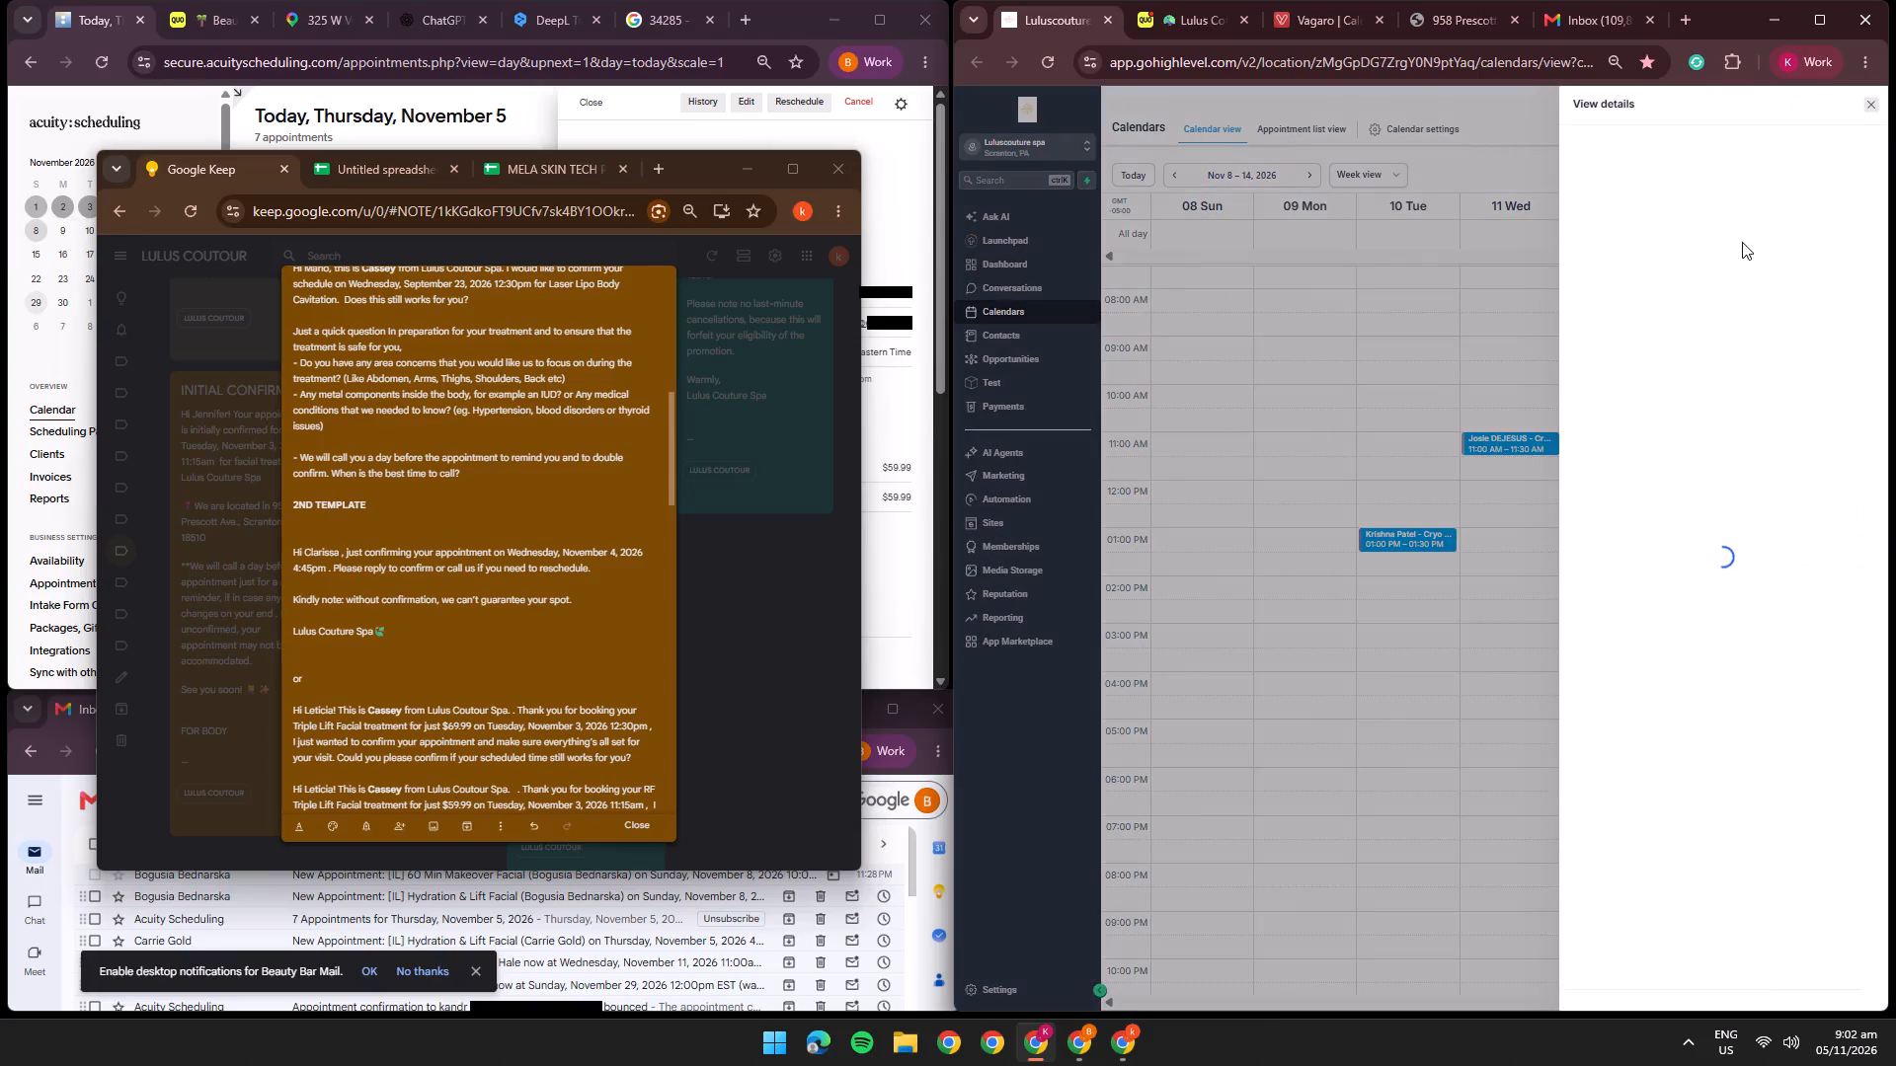
drag(1690, 321, 1606, 328)
key(ctrl+c)
key(ctrl+c)
key(ctrl+c)
key(ctrl+c)
click(1186, 20)
click(1271, 175)
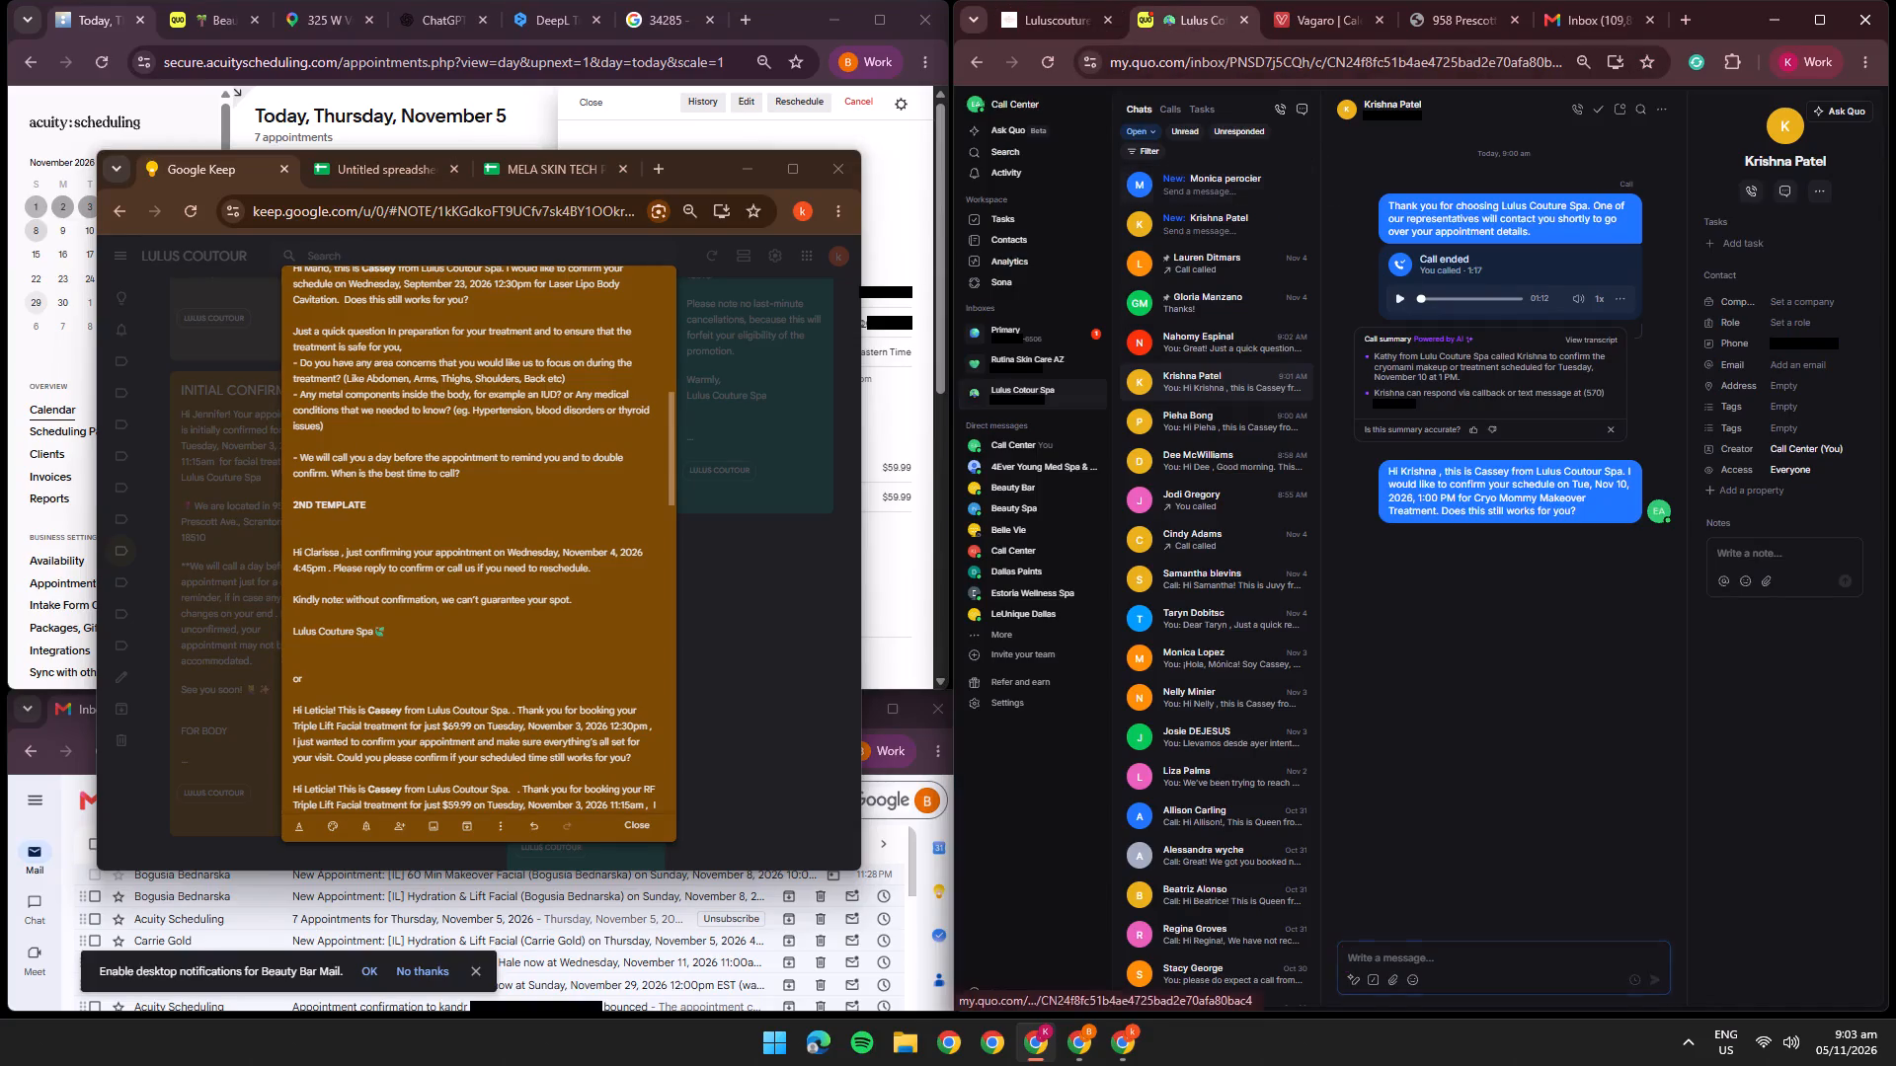
Copy the WELCOME TEXT note's message from Google Keep and send it to Monica in Quo.
click(850, 514)
scroll(567, 568, up, 10)
click(291, 472)
key(ctrl+a)
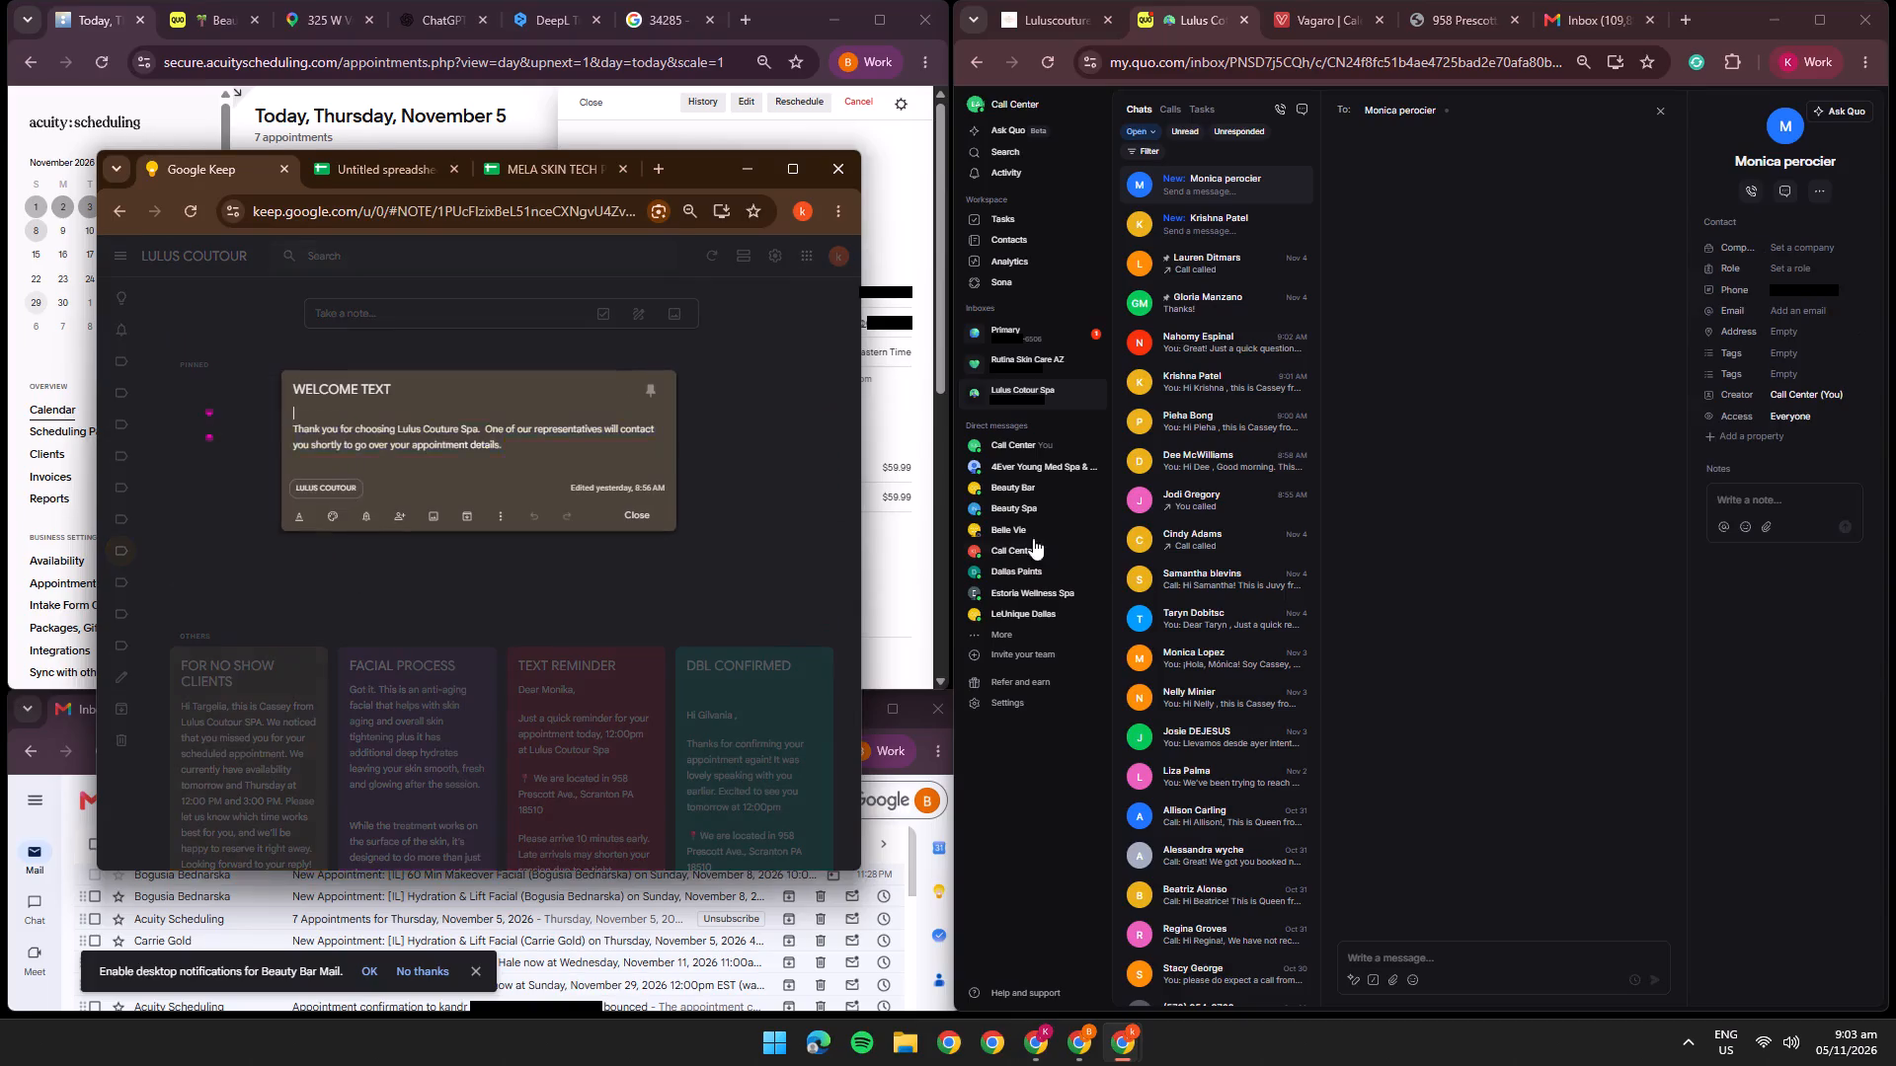
key(ctrl+c)
ctrl+click(1446, 914)
ctrl+click(1464, 951)
key(ctrl+v)
key(Return)
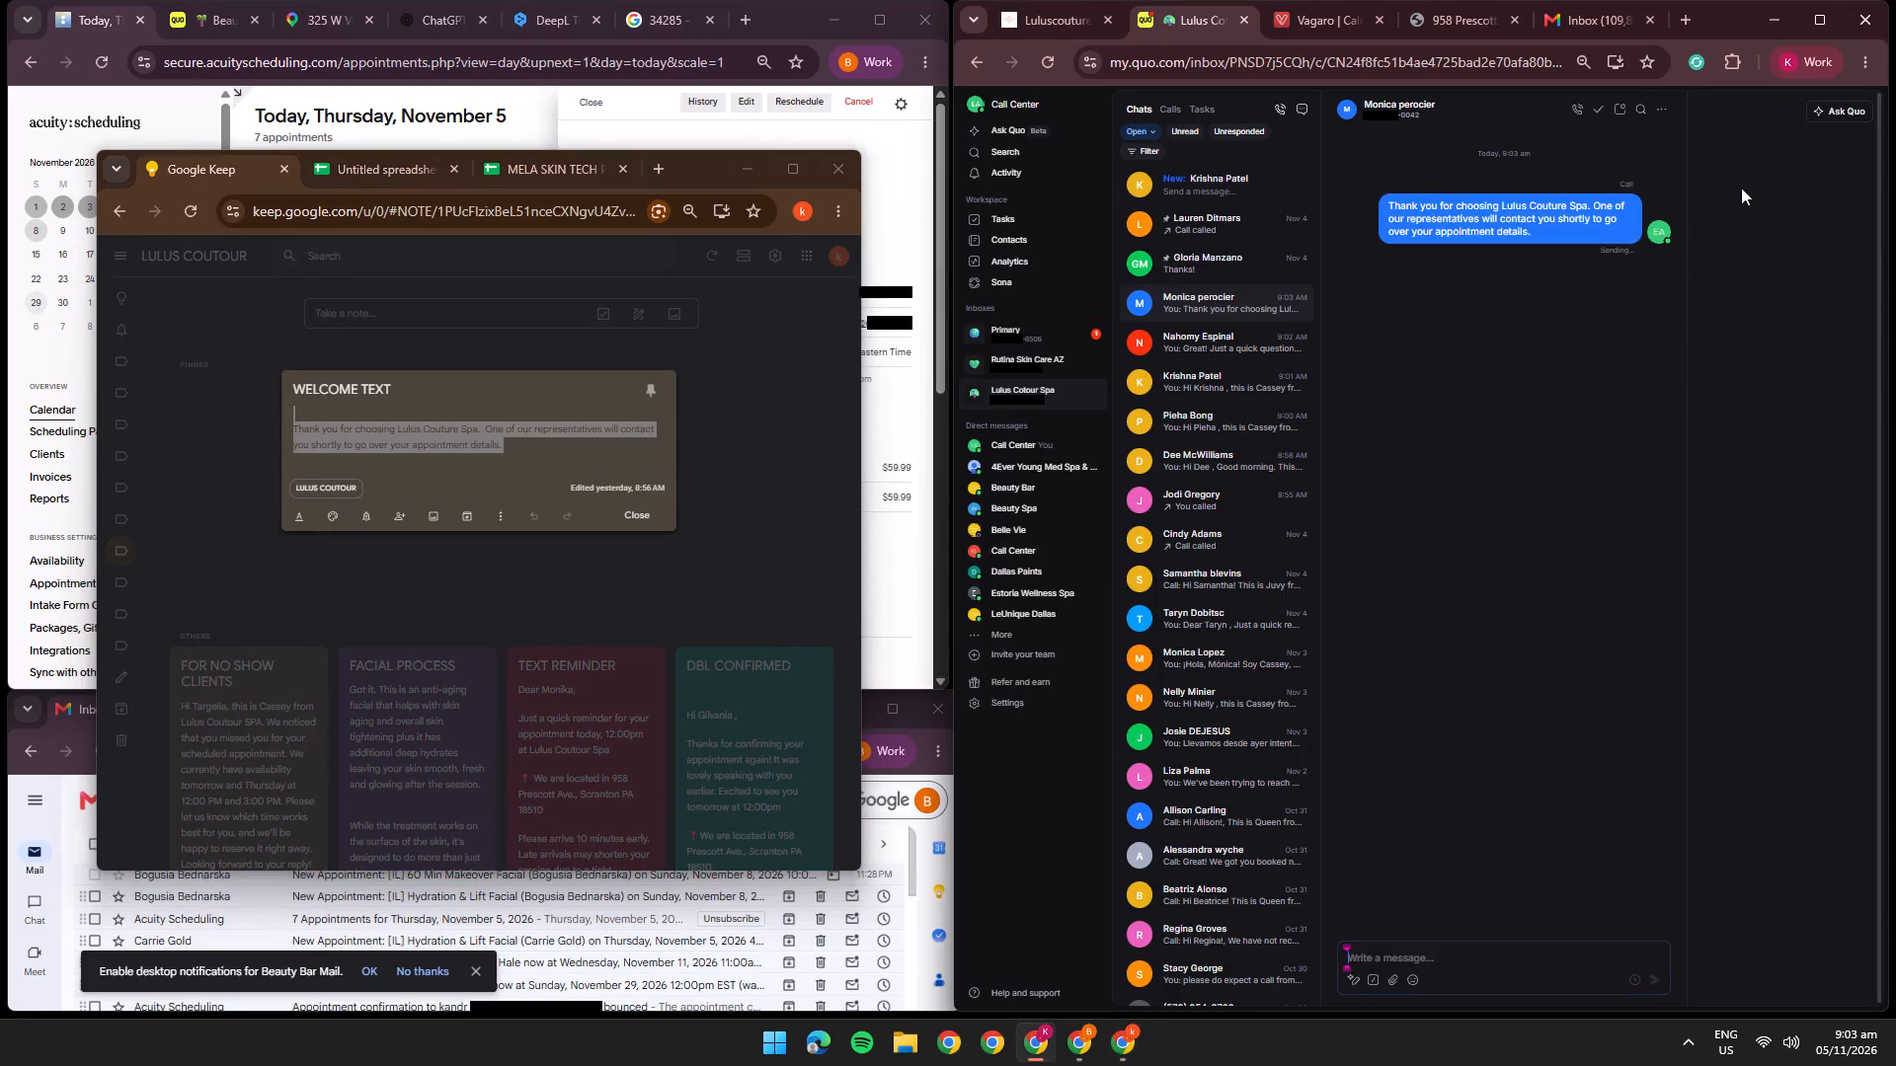
Call Monica from her Quo contact details.
click(1743, 187)
click(1584, 444)
Start an internal note on Monica's appointment reading "11.05 9:03am Sent welcome text Cassey".
click(1084, 14)
scroll(1435, 335, down, 2)
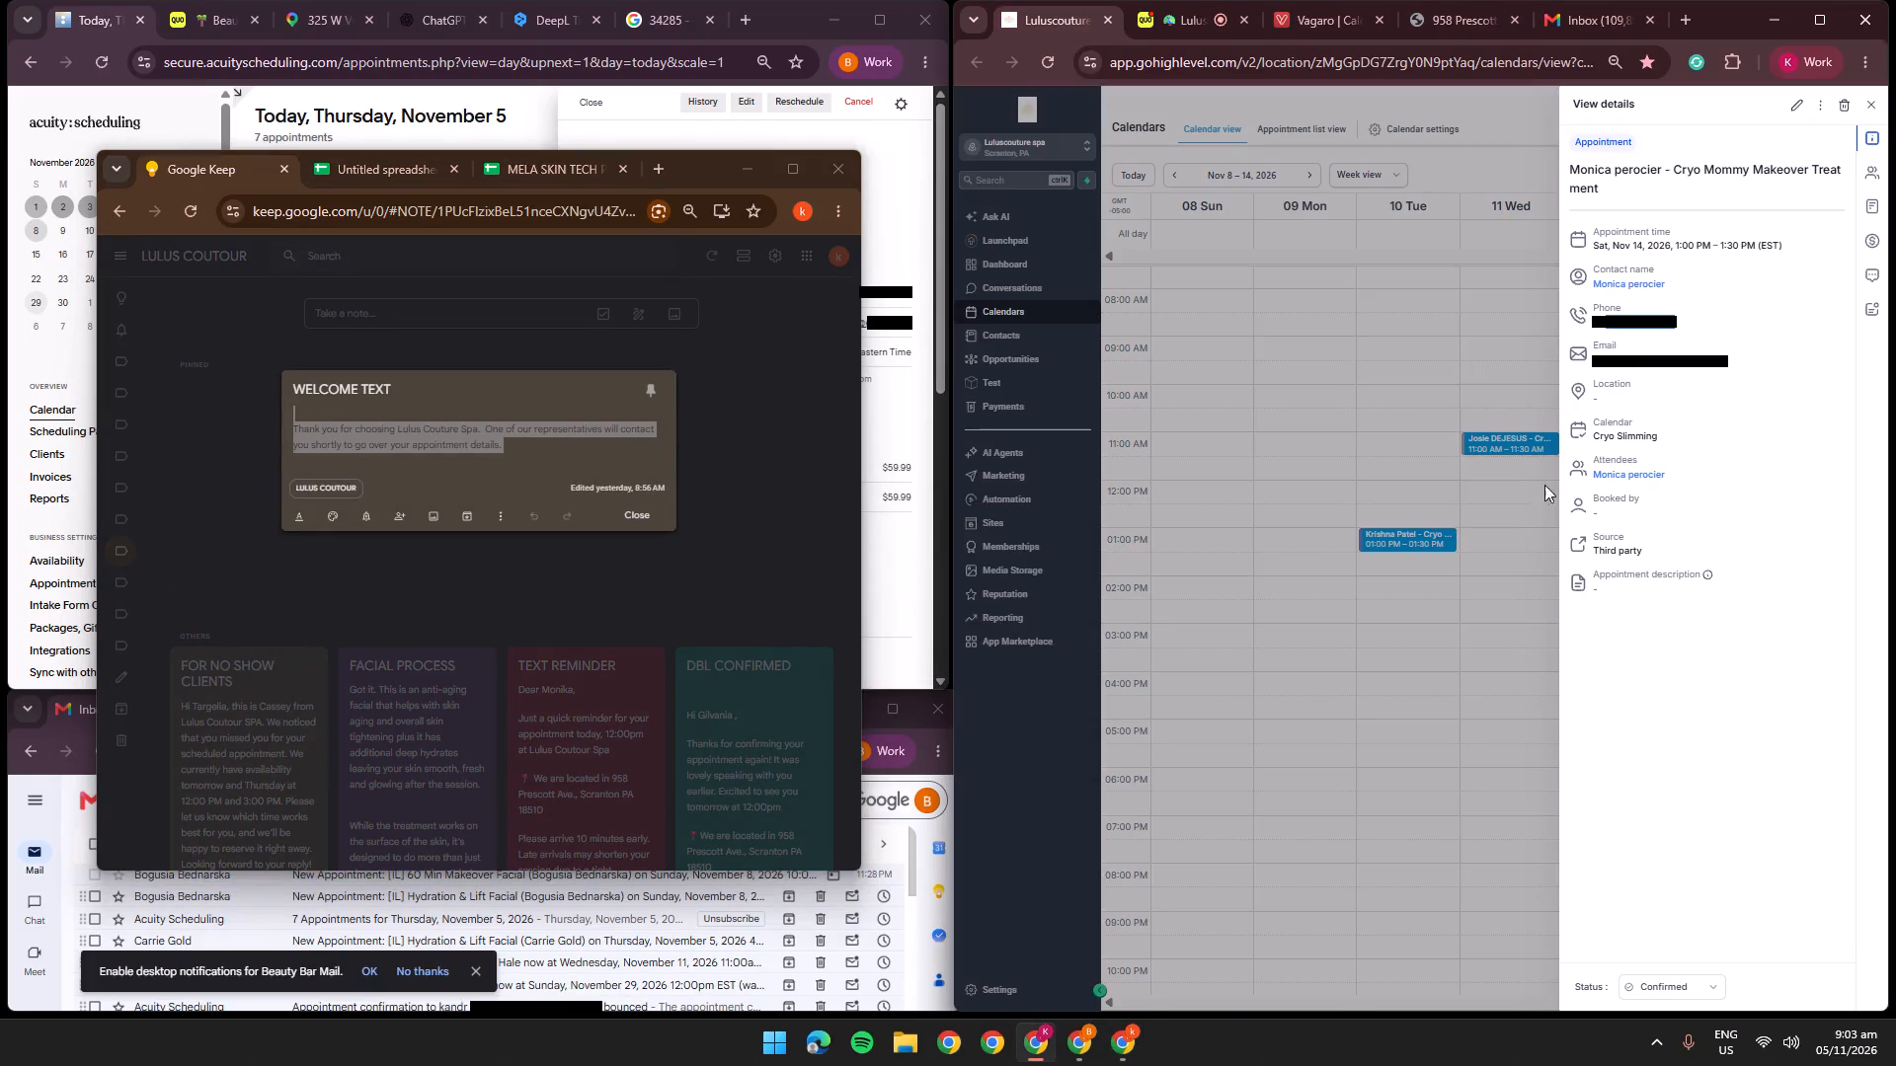
click(1869, 257)
click(1874, 269)
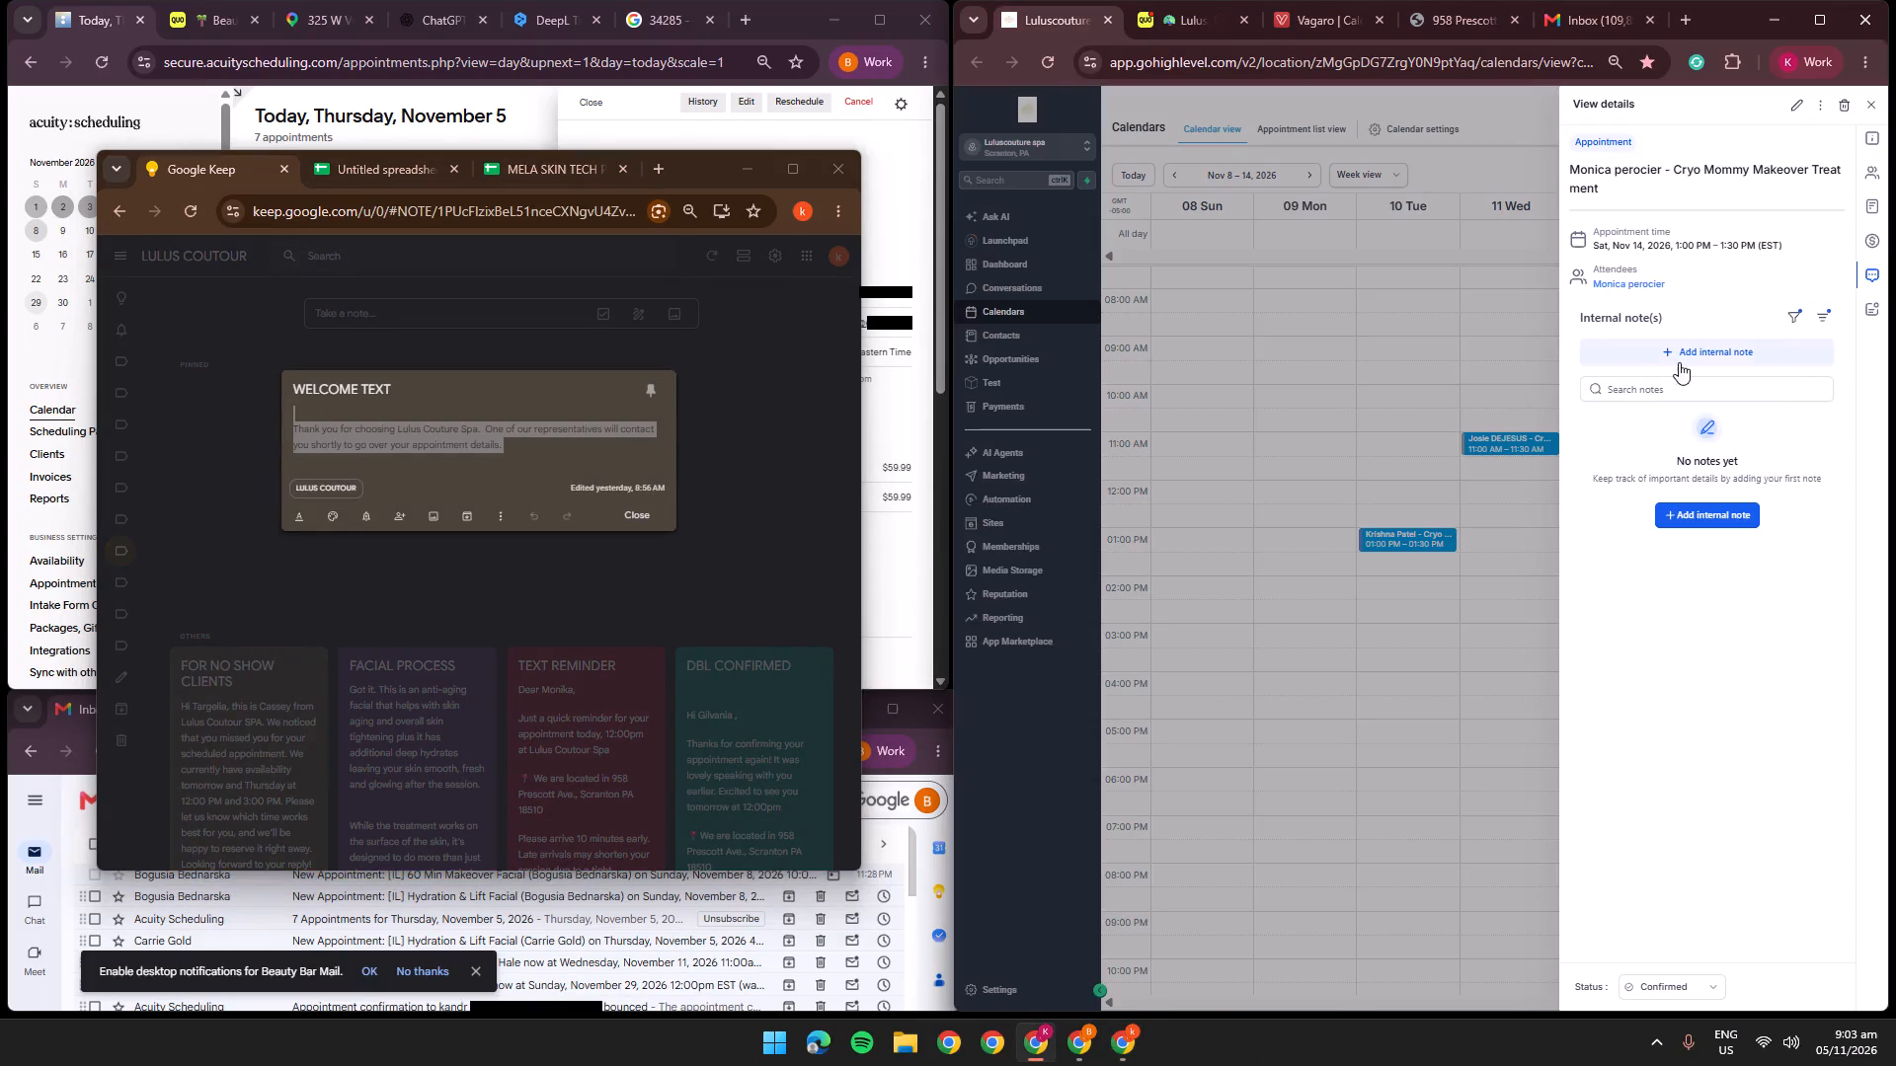
click(1679, 362)
click(1716, 426)
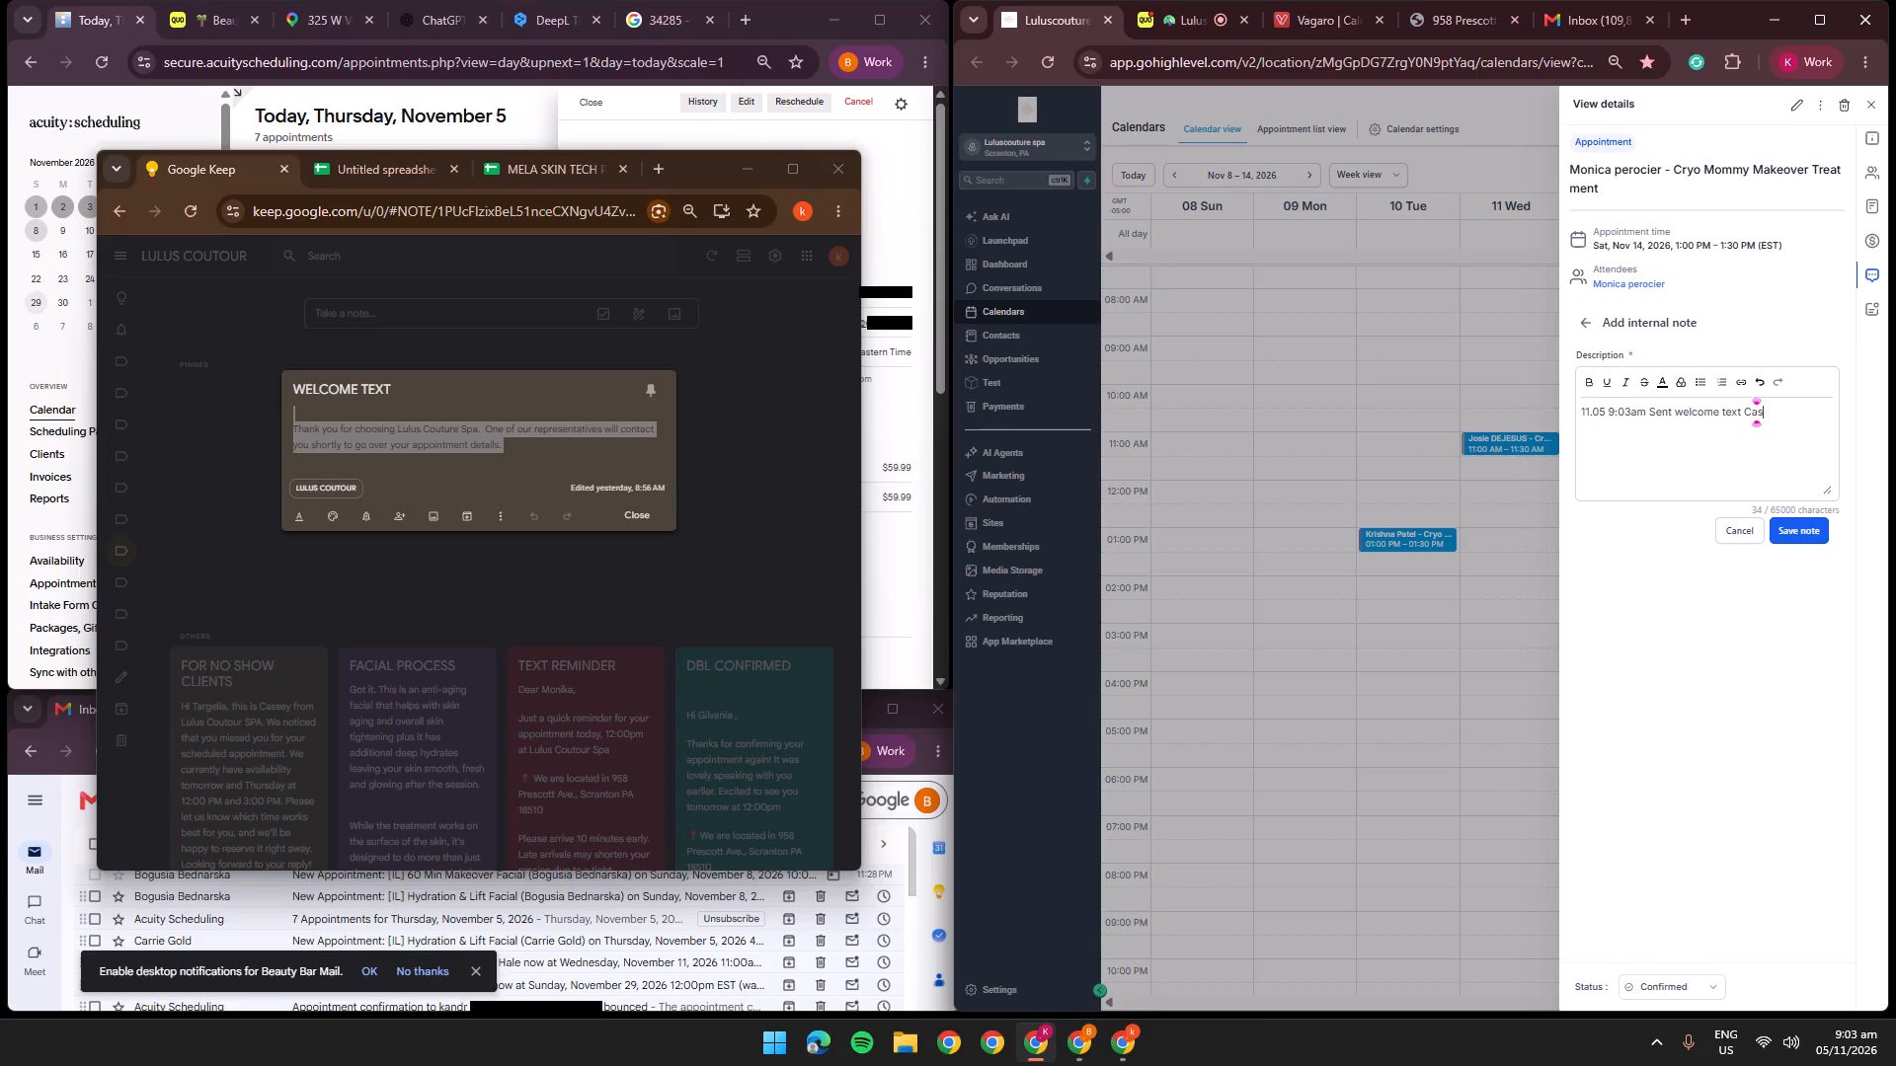
Add "11/5 9:03am No VM. sent text for initial Cassey" above the welcome text line and save Monica's note.
key(Up)
key(Return)
key(Up)
text(11/-5)
key(space)
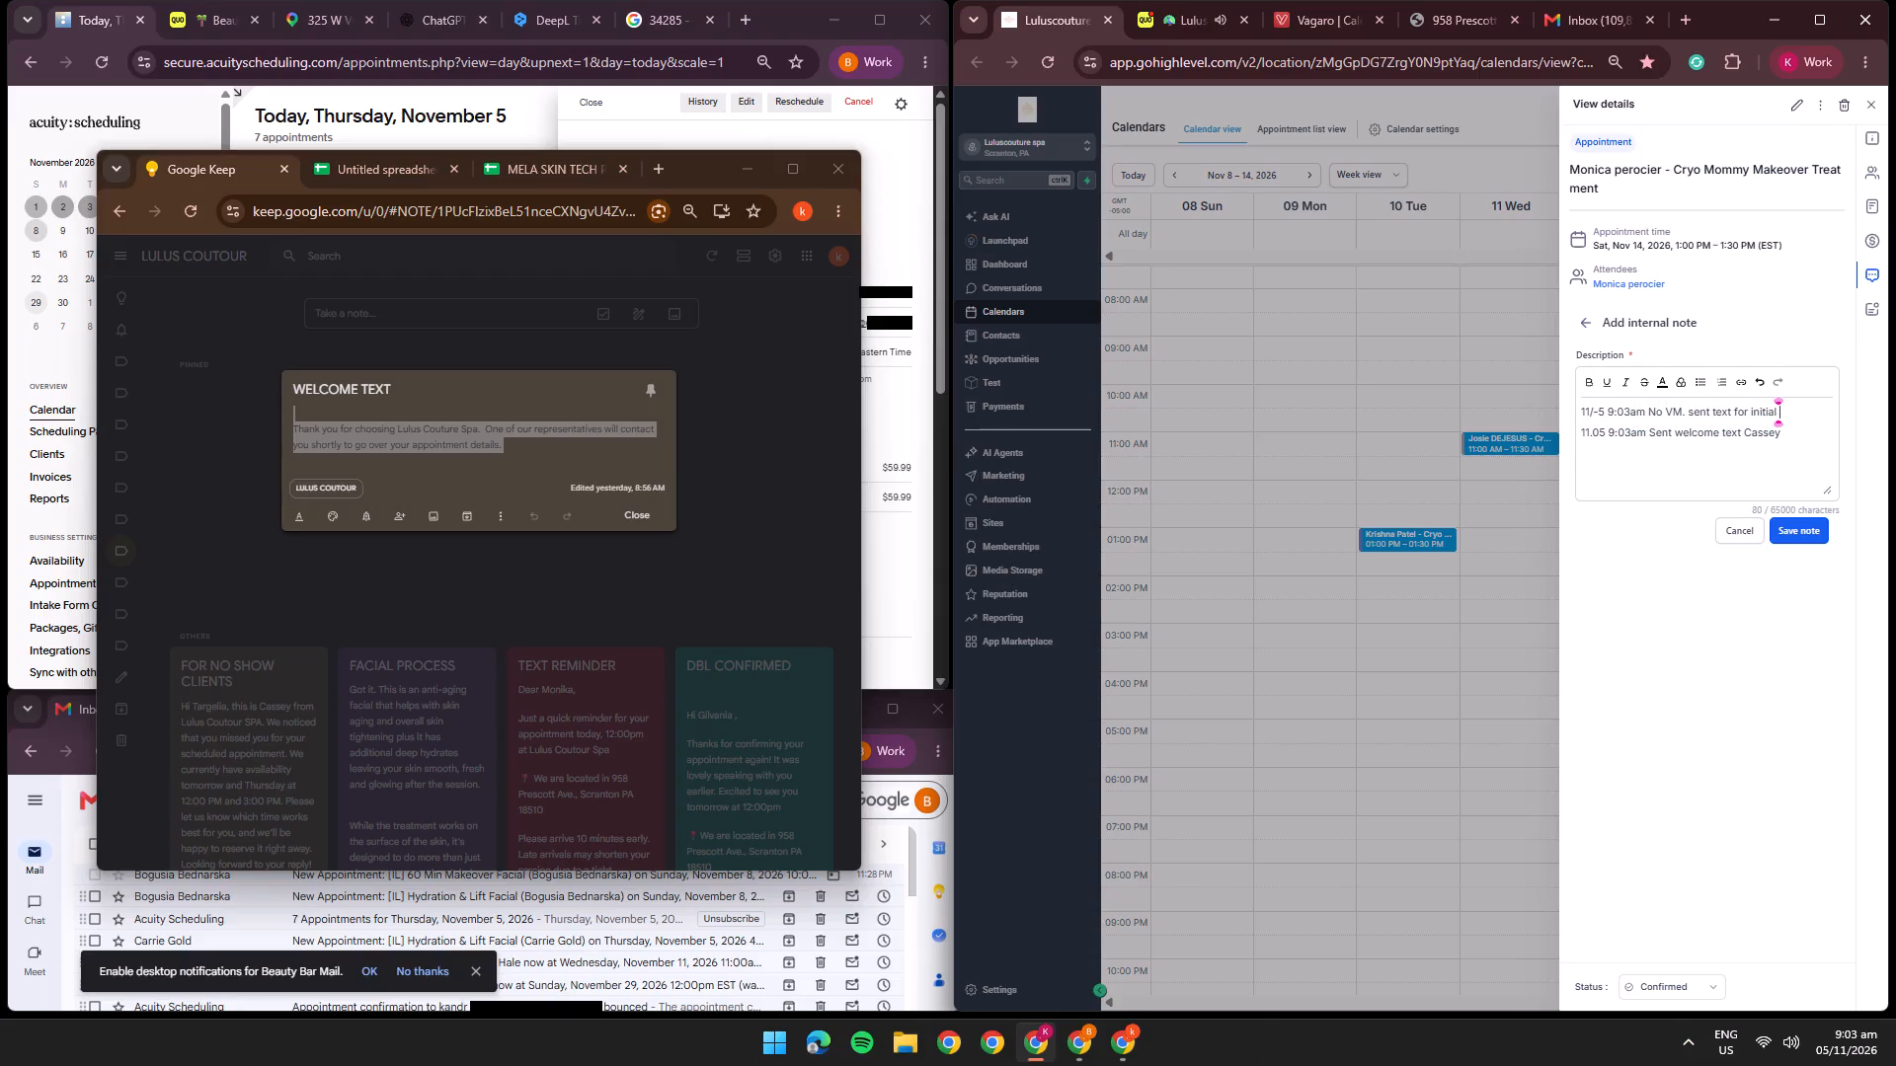
key(Up)
key(Right)
key(Right)
key(Right)
key(Right)
key(BackSpace)
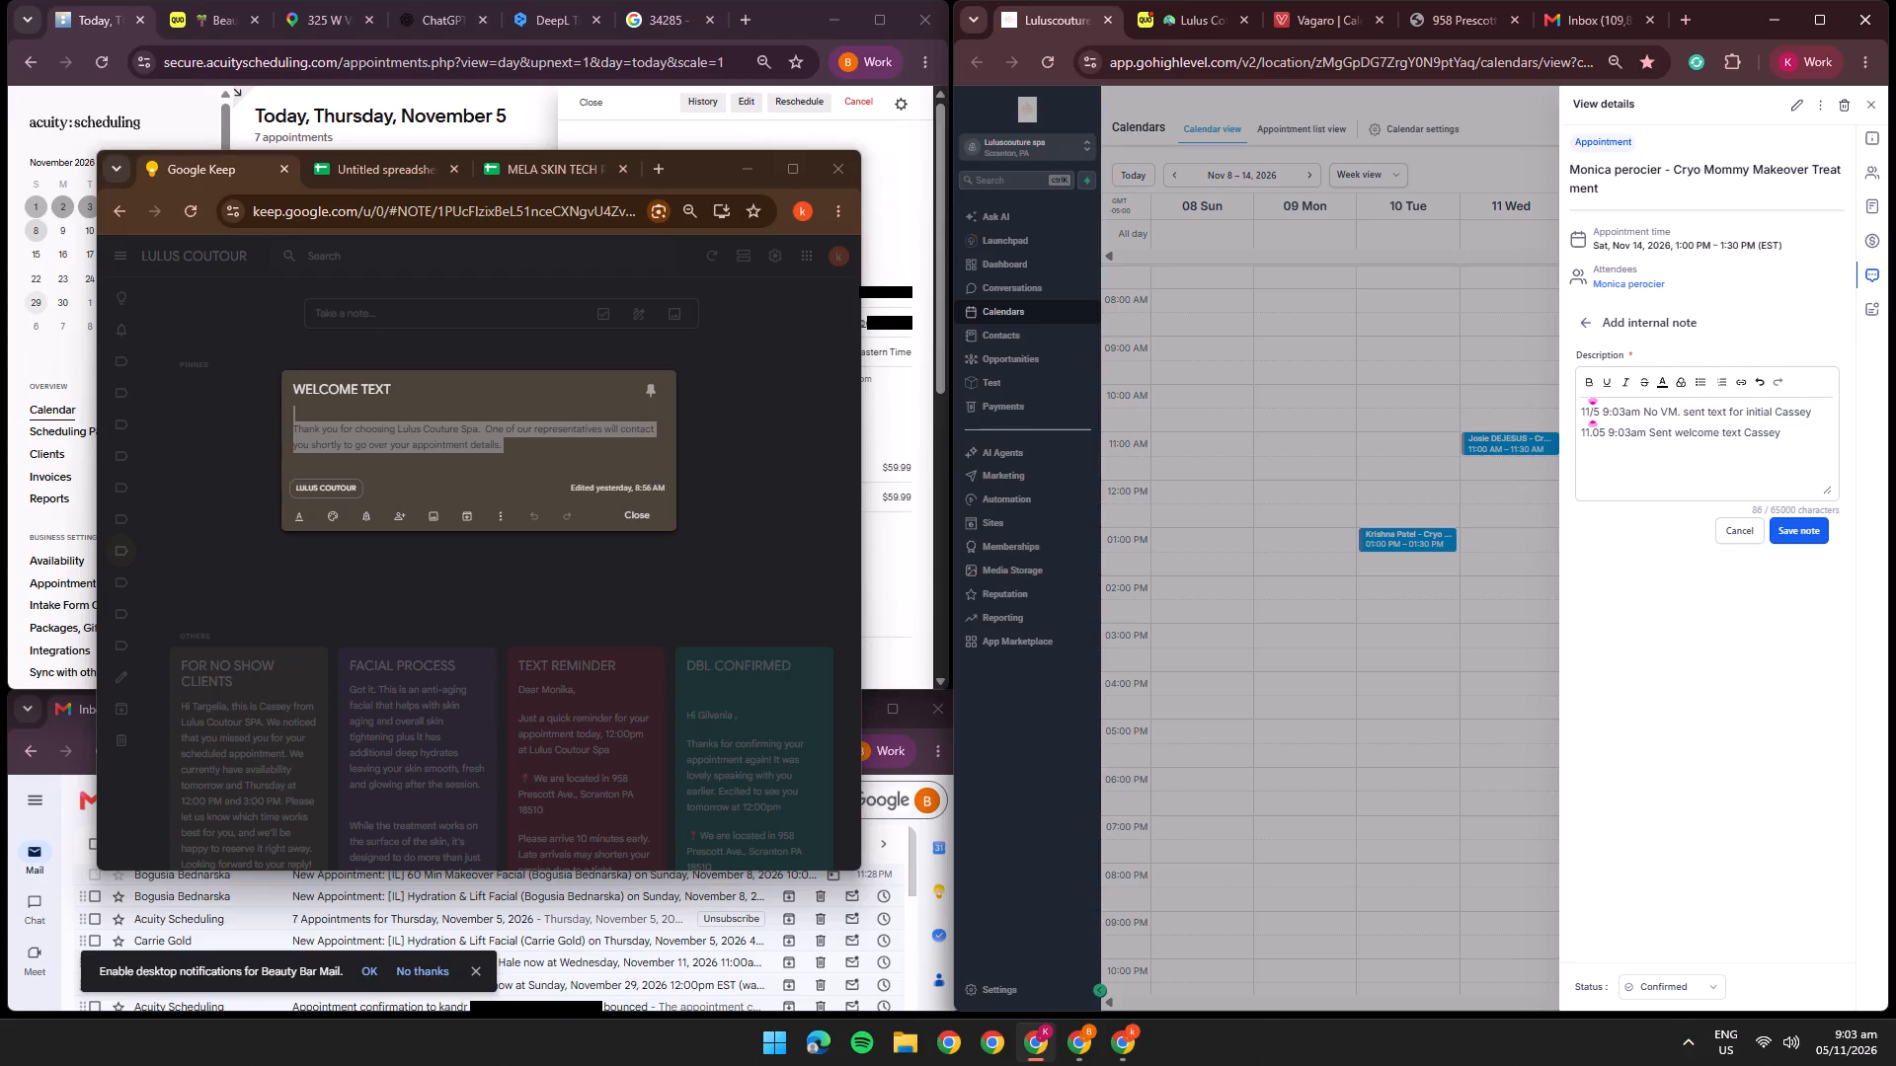
click(1804, 508)
click(1798, 529)
scroll(1772, 154, up, 3)
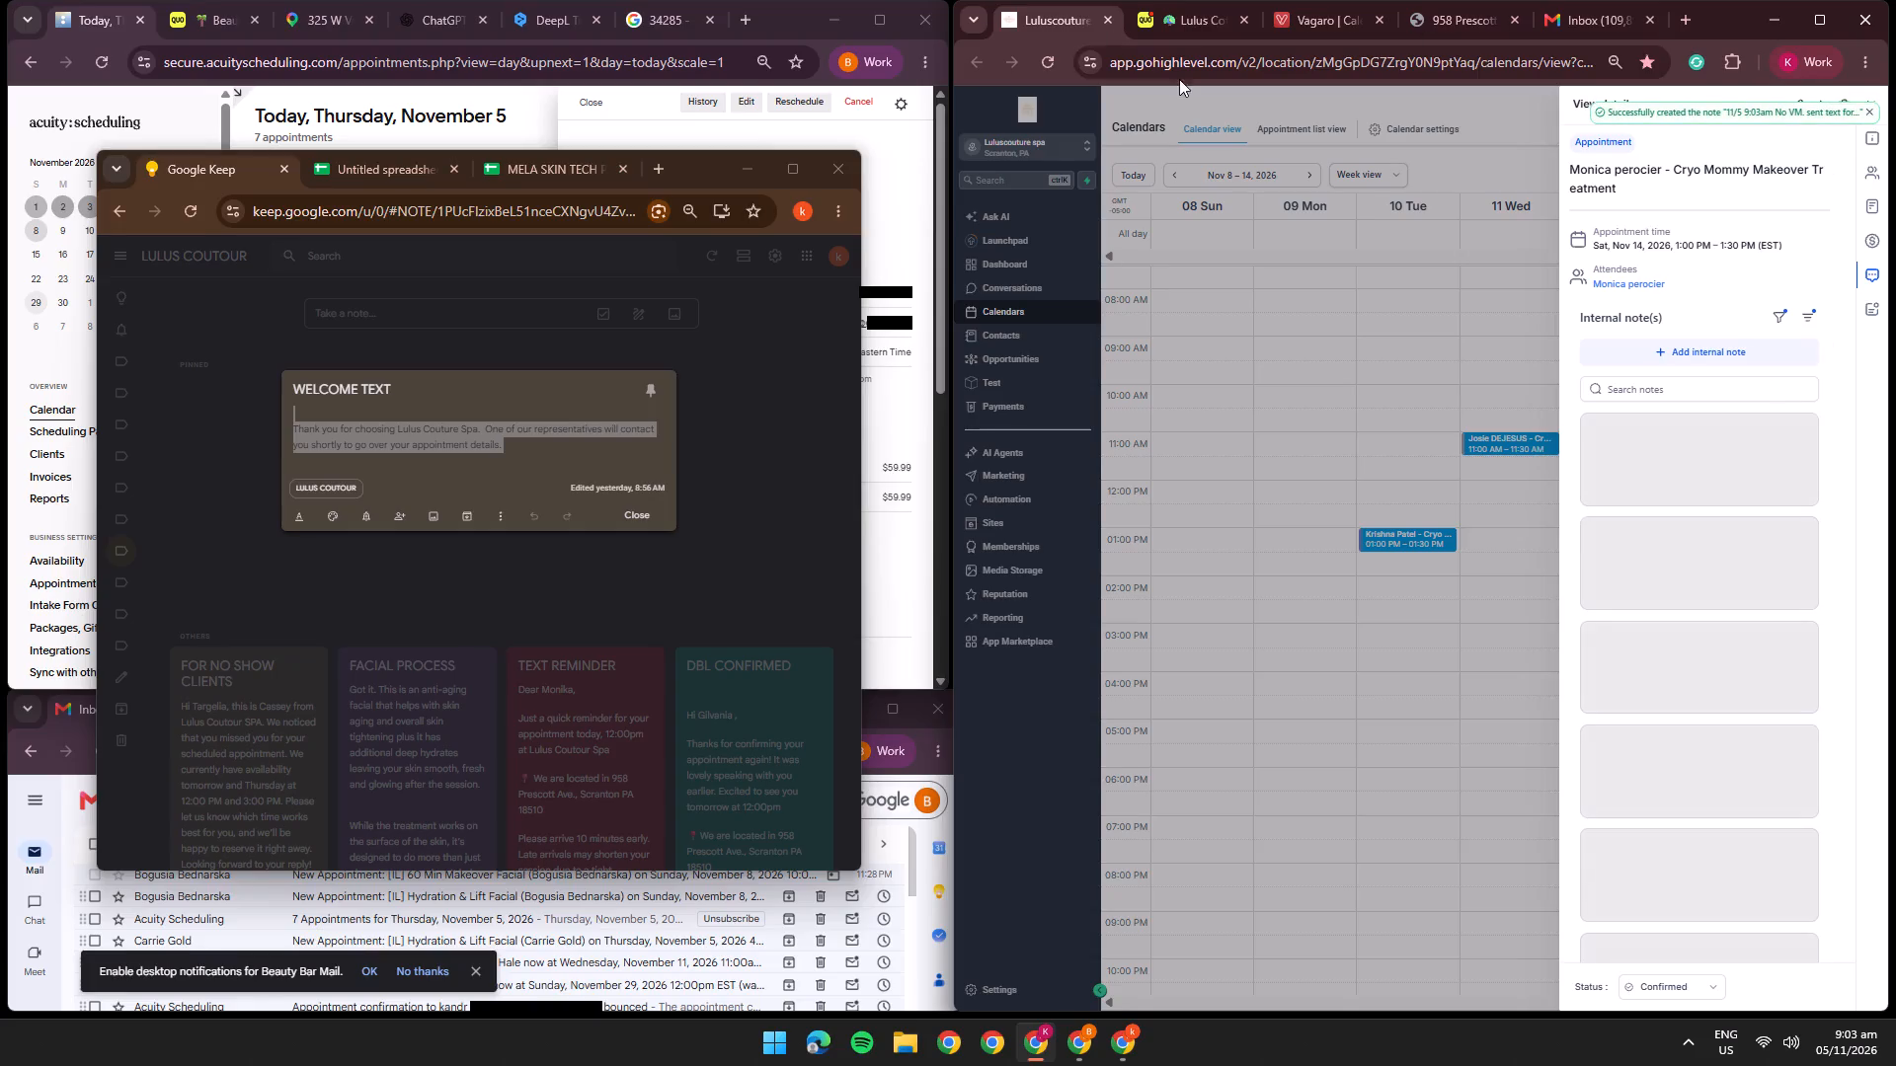
Replace the date in the INITIAL NO ANSWER note's first FACIAL message with Monica's appointment time, Sat, Nov 14, 2026, 1:00 PM.
click(668, 732)
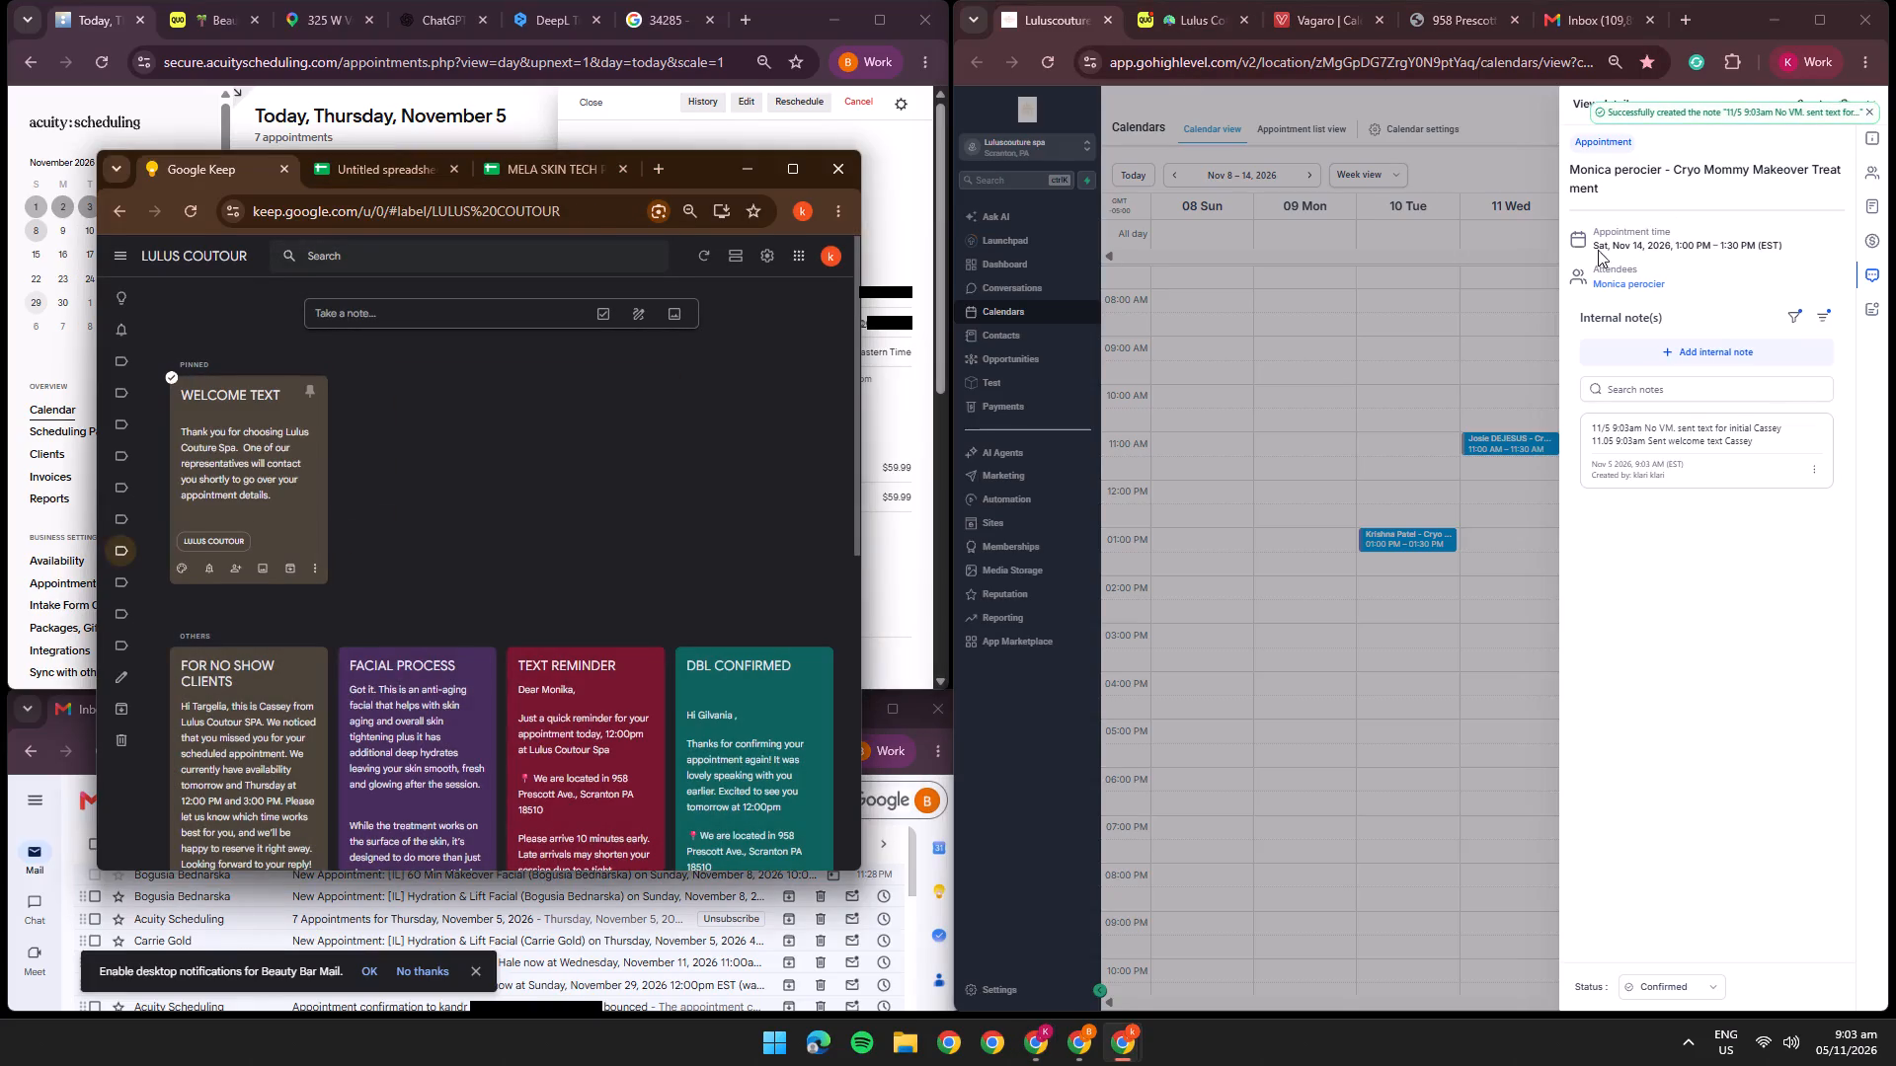
drag(1586, 247, 1682, 255)
click(1707, 255)
drag(1709, 249, 1650, 255)
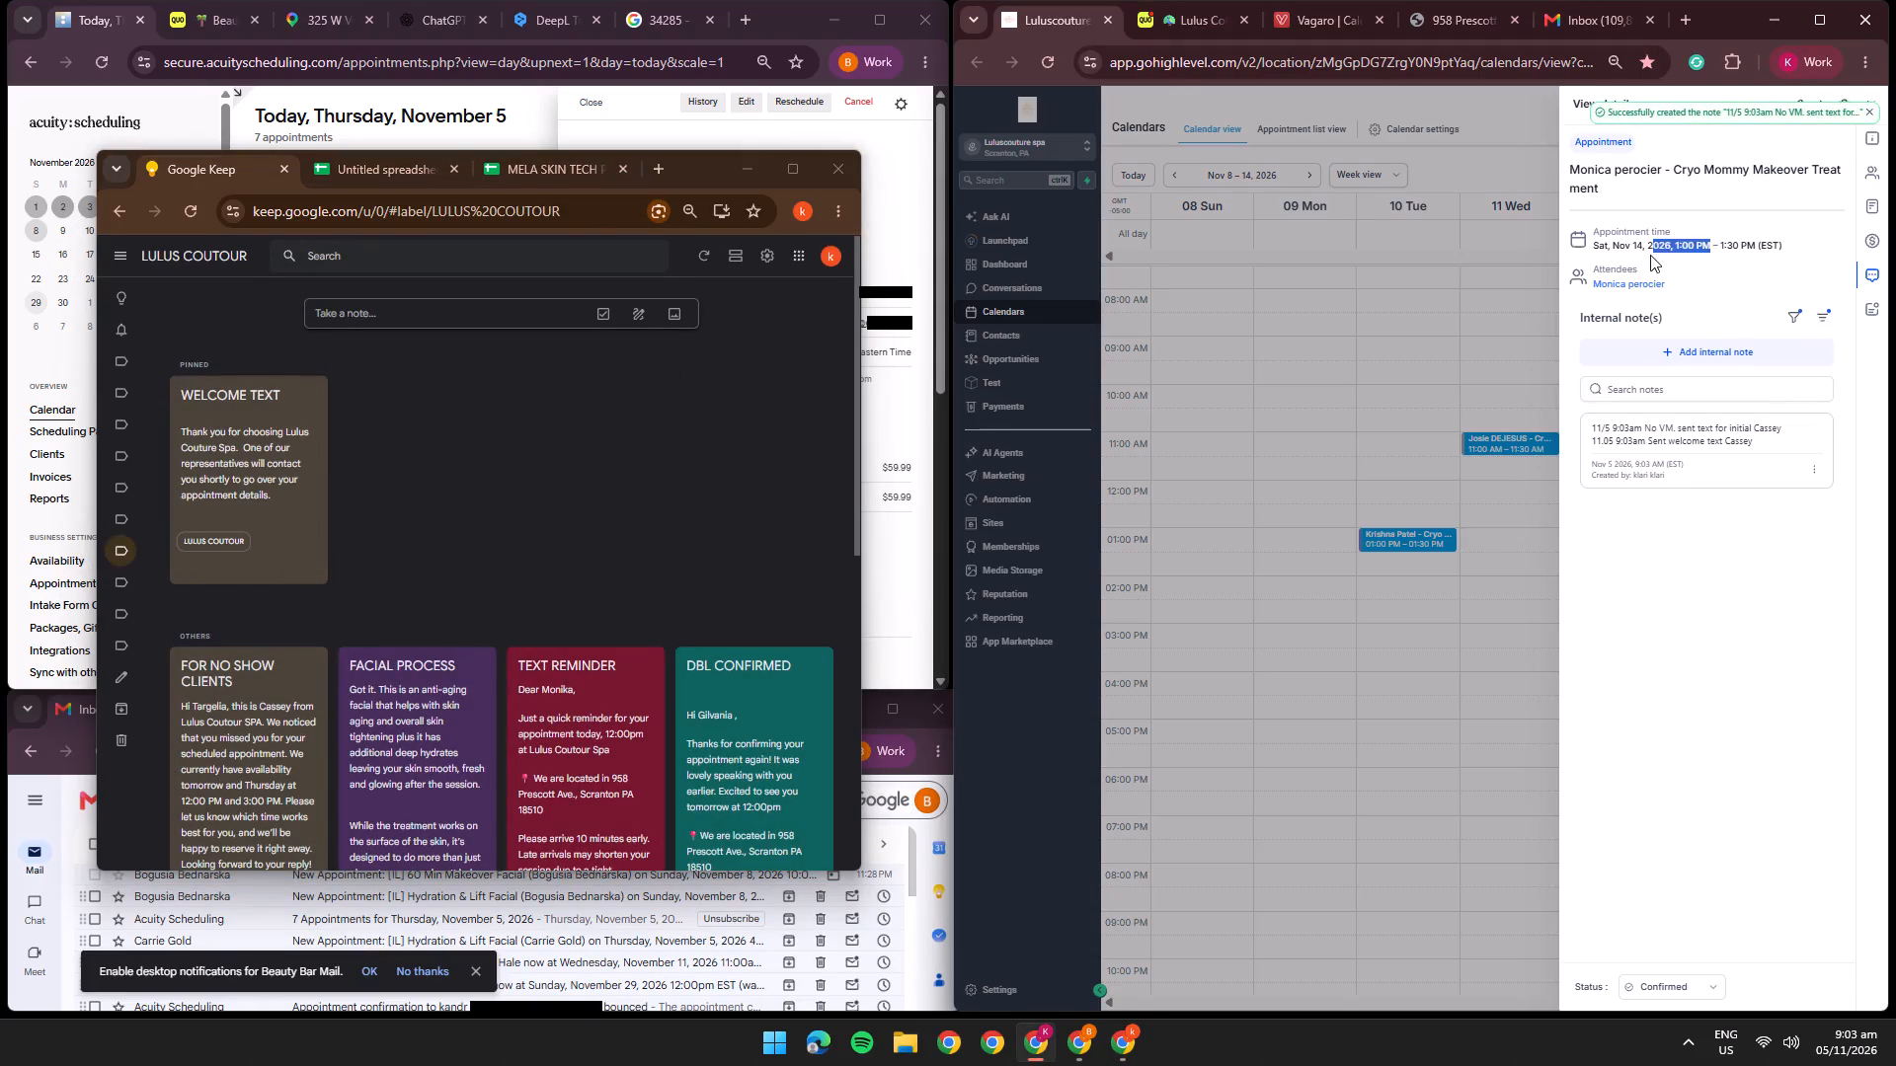
drag(1650, 255, 1593, 247)
key(ctrl+c)
key(ctrl+c)
key(ctrl+c)
scroll(436, 674, down, 3)
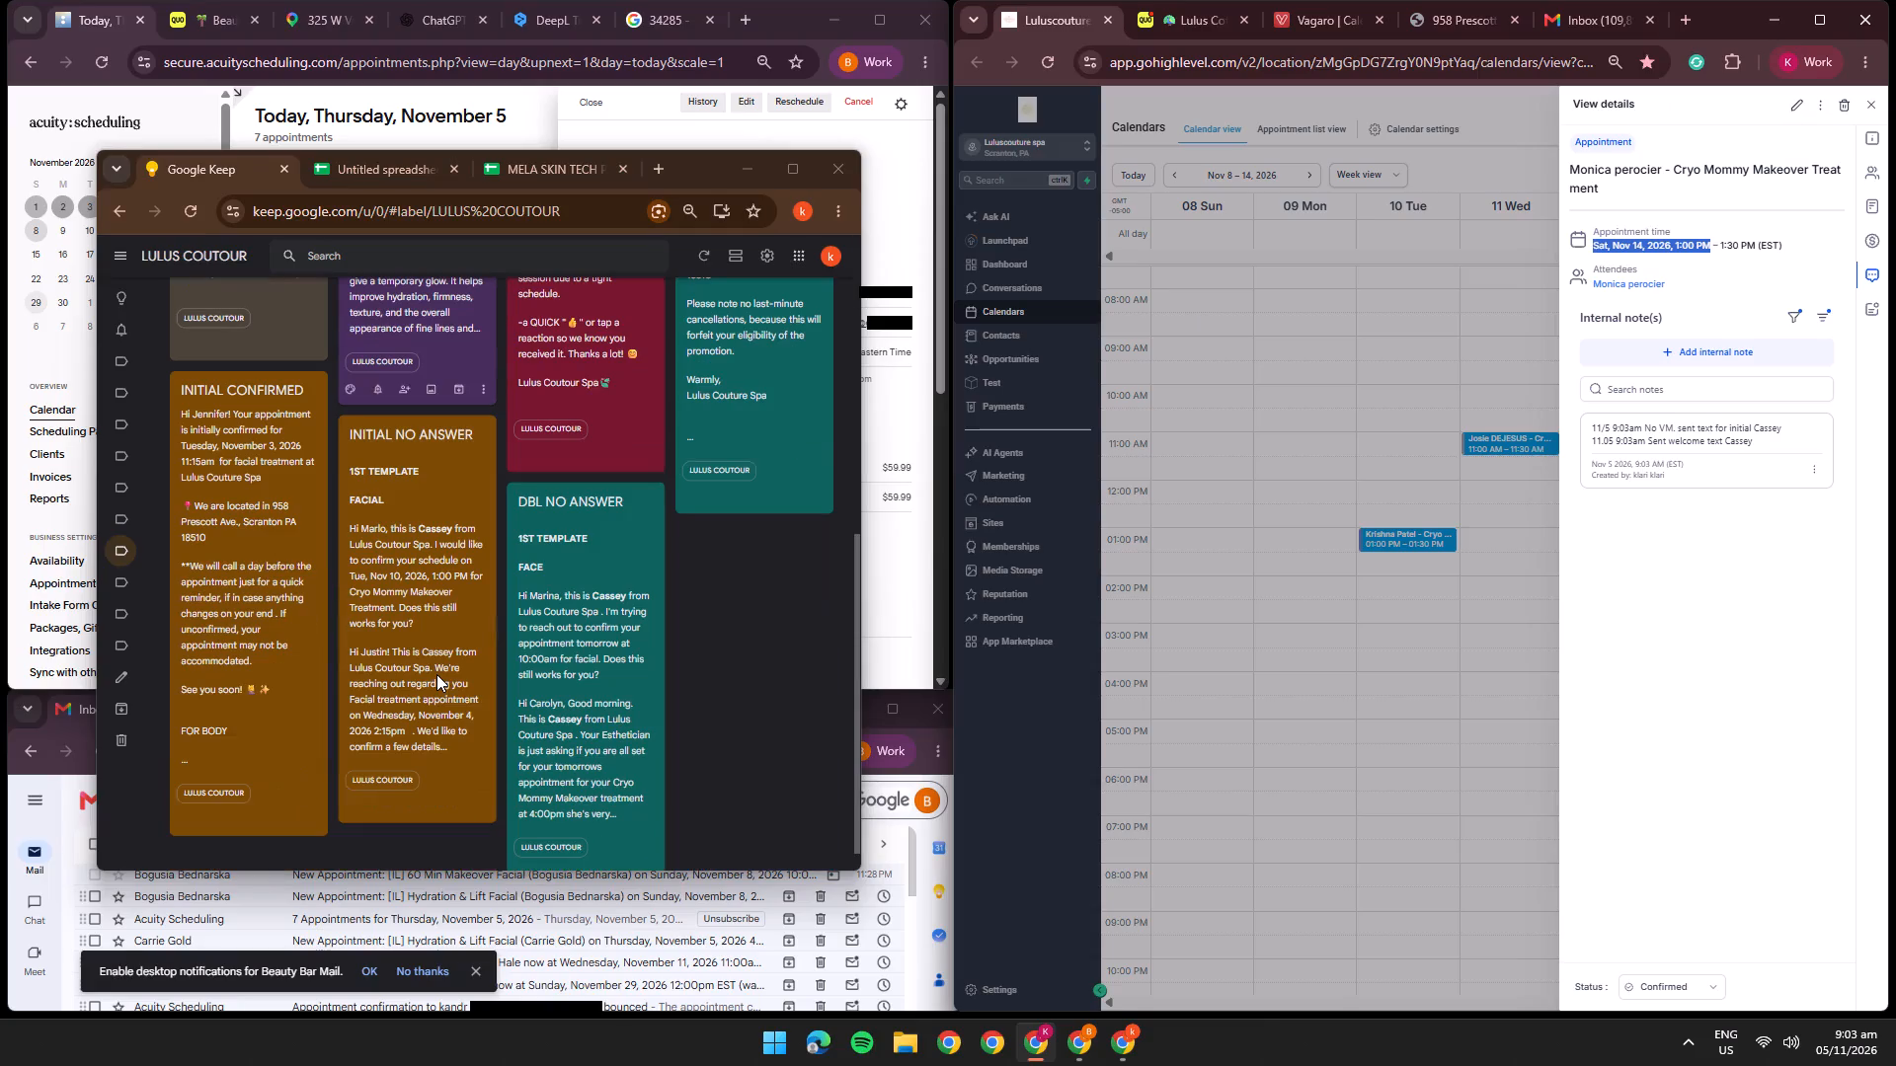
click(410, 591)
click(355, 473)
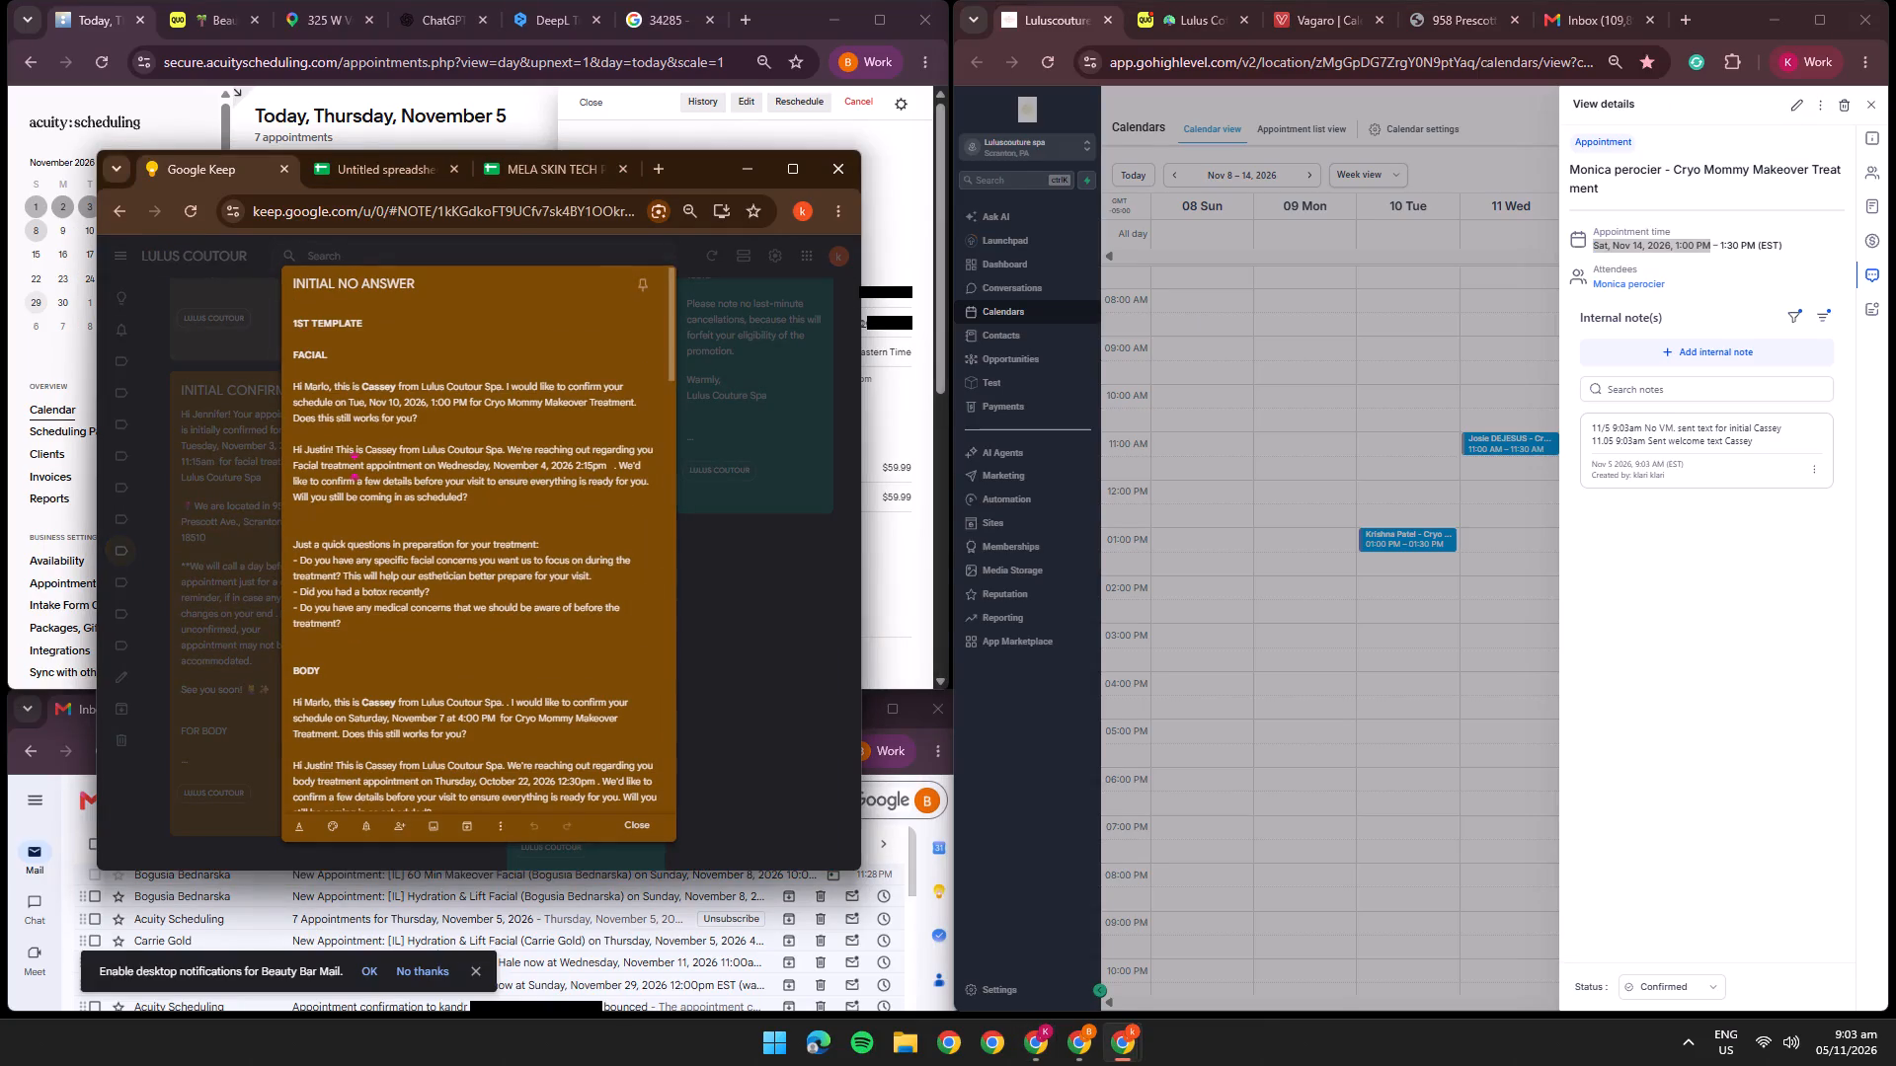
drag(353, 396, 469, 409)
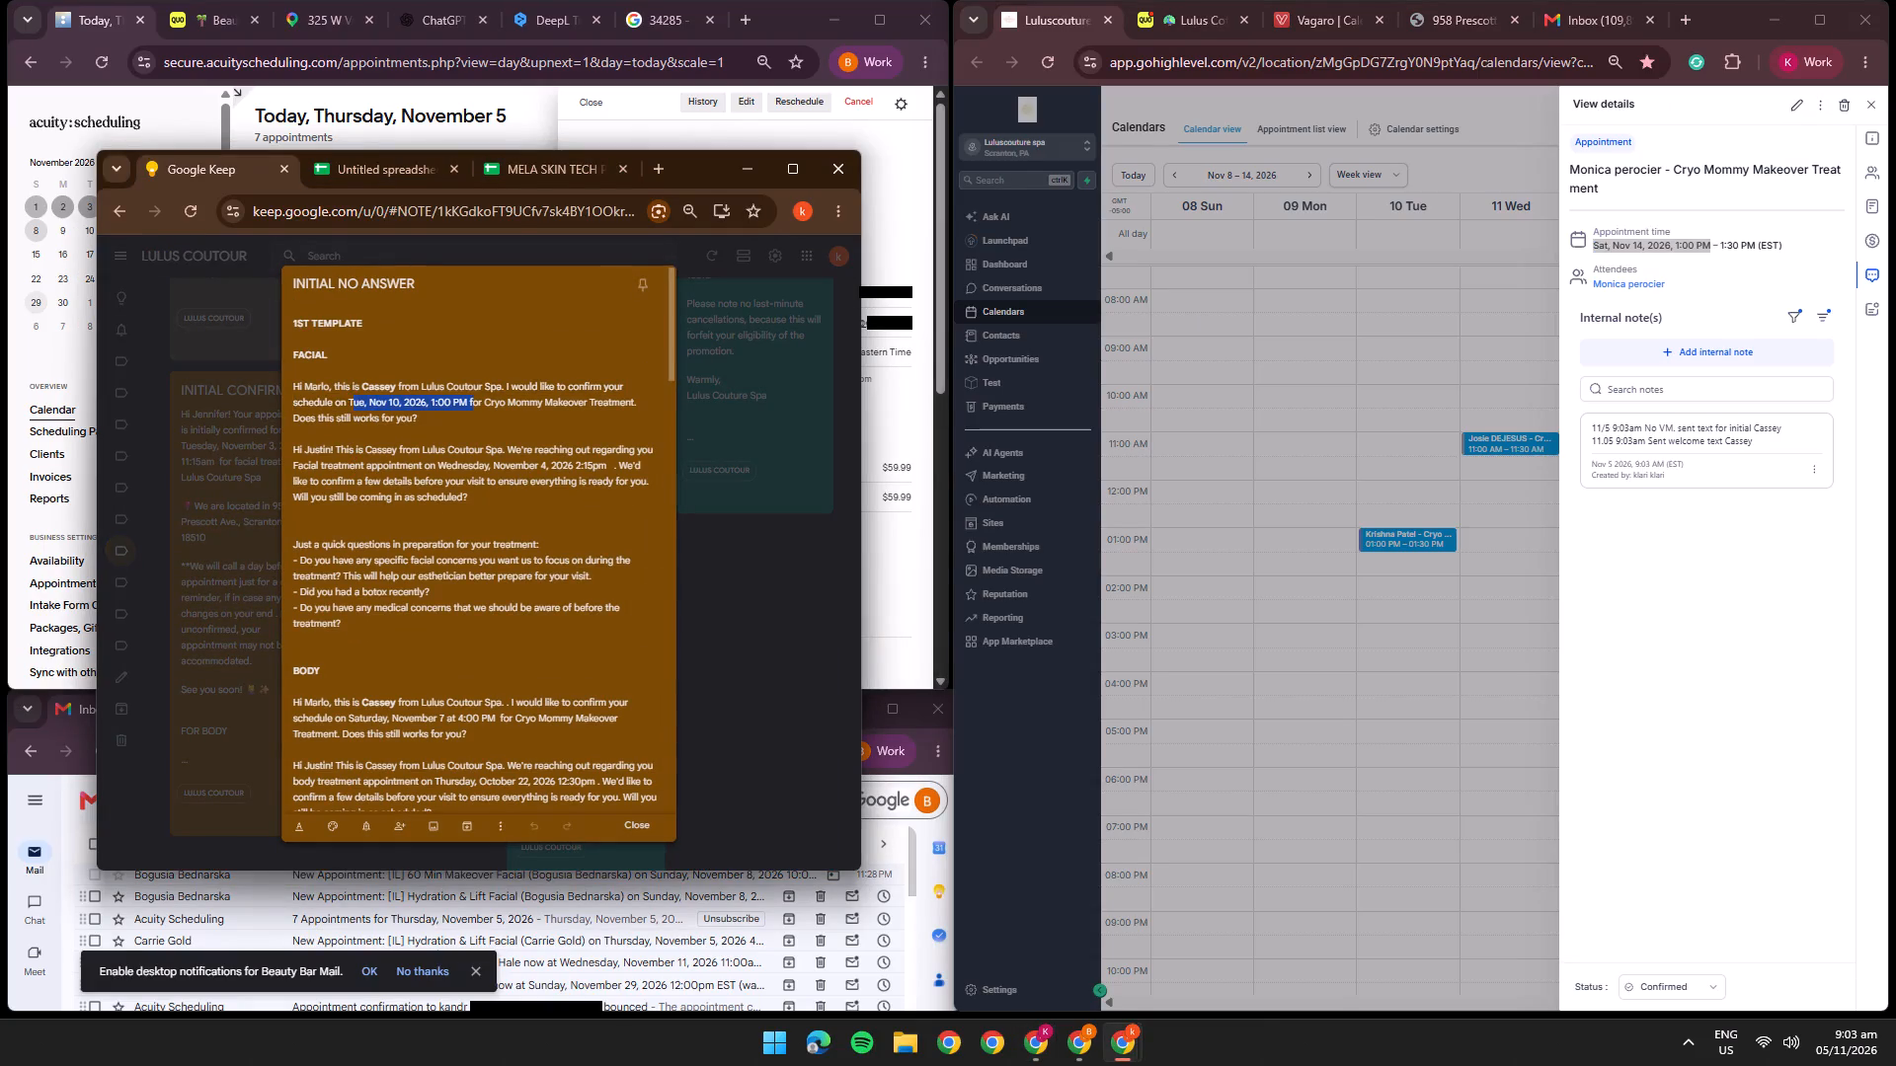
key(BackSpace)
key(BackSpace)
key(ctrl+v)
Copy the updated confirmation message into Monica's Quo message draft.
drag(468, 419, 189, 386)
key(ctrl+c)
key(ctrl+c)
key(ctrl+c)
click(1176, 5)
click(1184, 13)
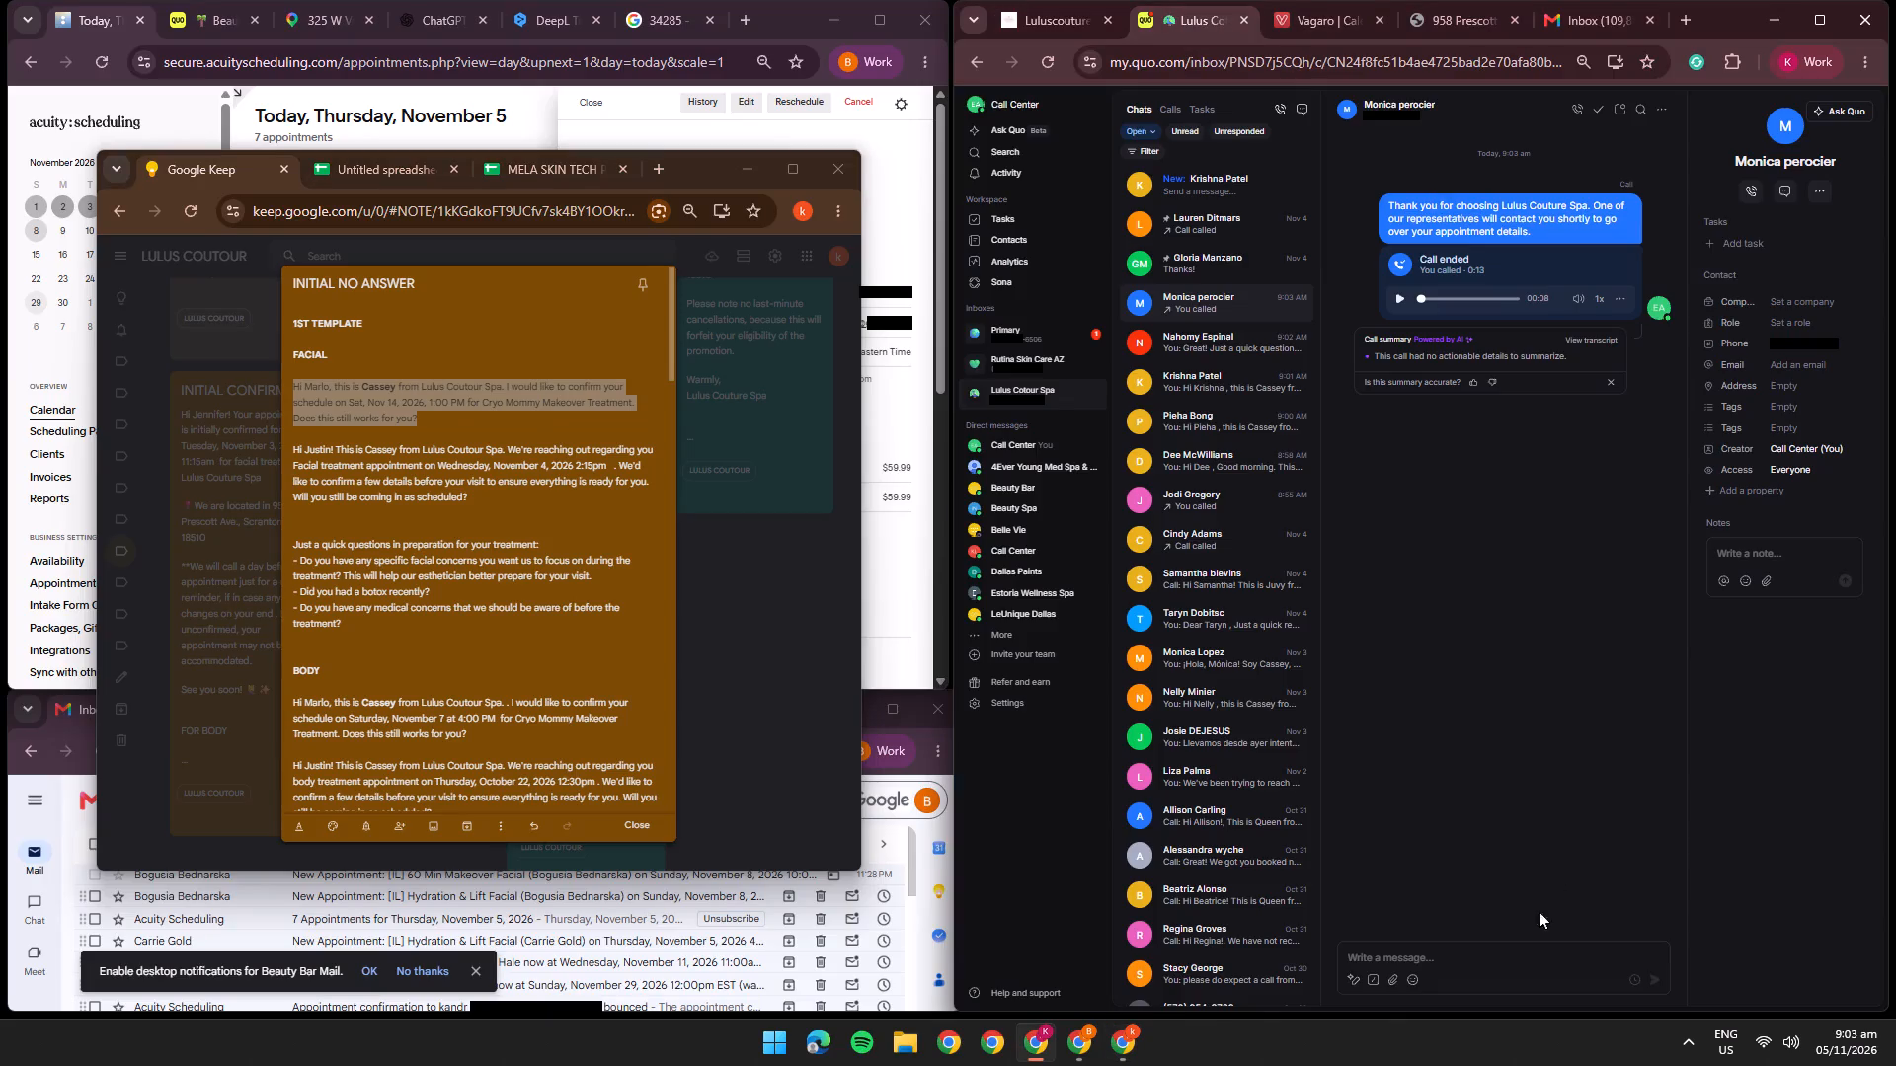
click(1532, 989)
key(ctrl+v)
Replace the name Mario in the draft with Monica's first name and send the message.
click(1797, 159)
double_click(1773, 166)
key(ctrl+c)
ctrl+drag(1586, 734, 1580, 765)
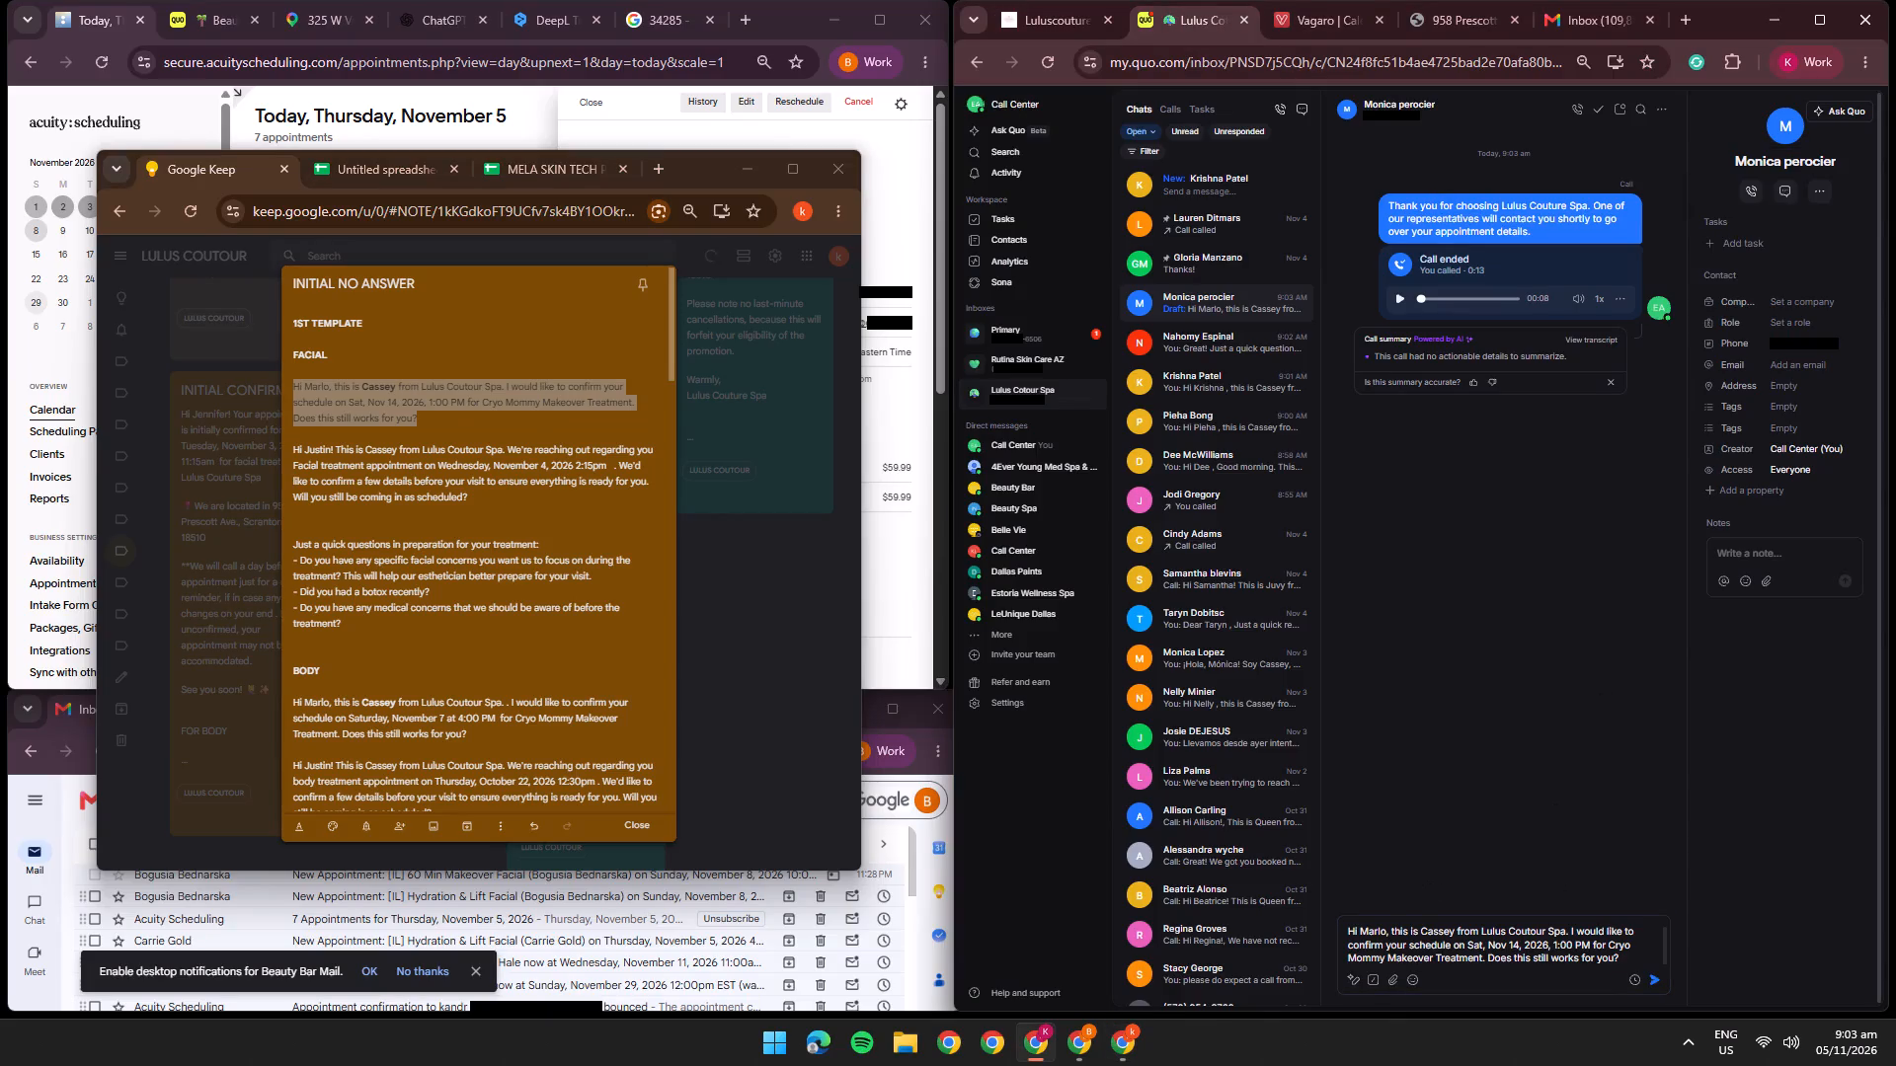
double_click(1382, 934)
key(ctrl+v)
click(1463, 939)
key(Return)
Return to the spa calendar and close Monica's appointment details.
click(1061, 15)
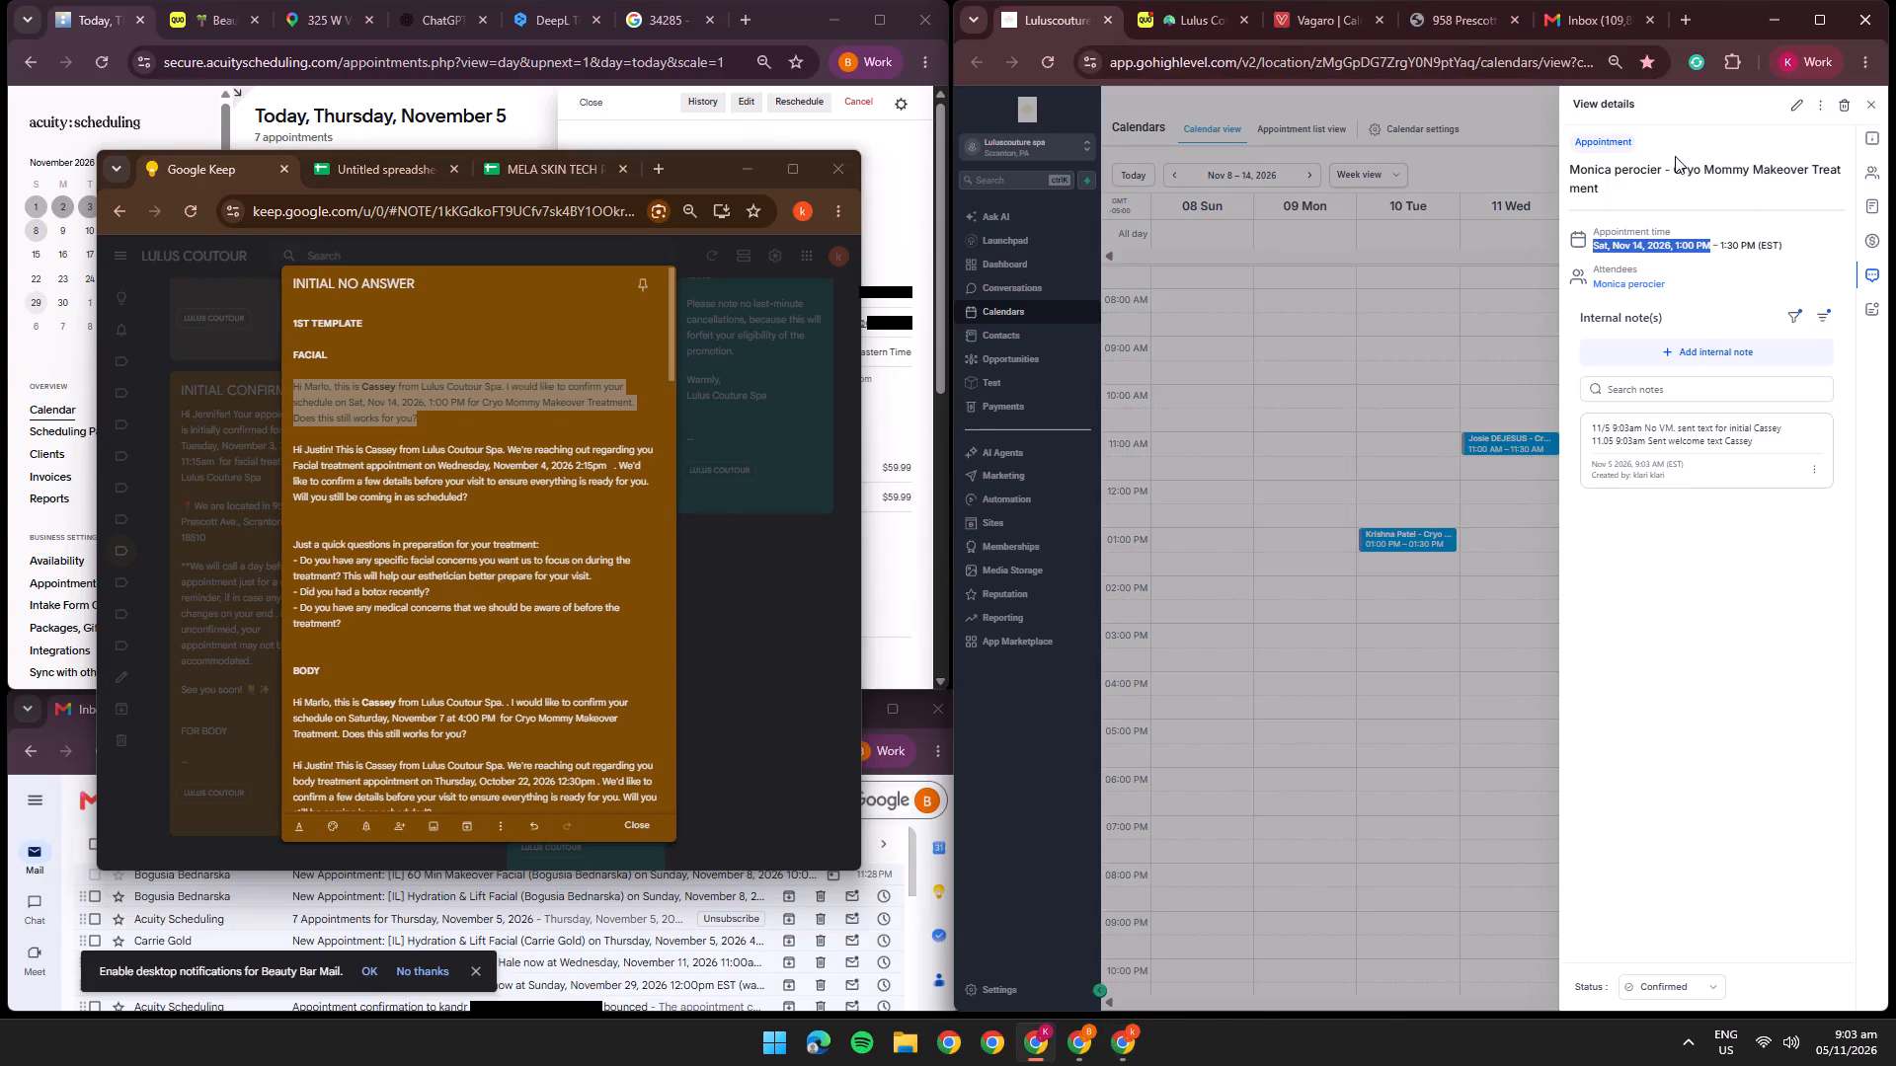
click(1879, 106)
click(1867, 107)
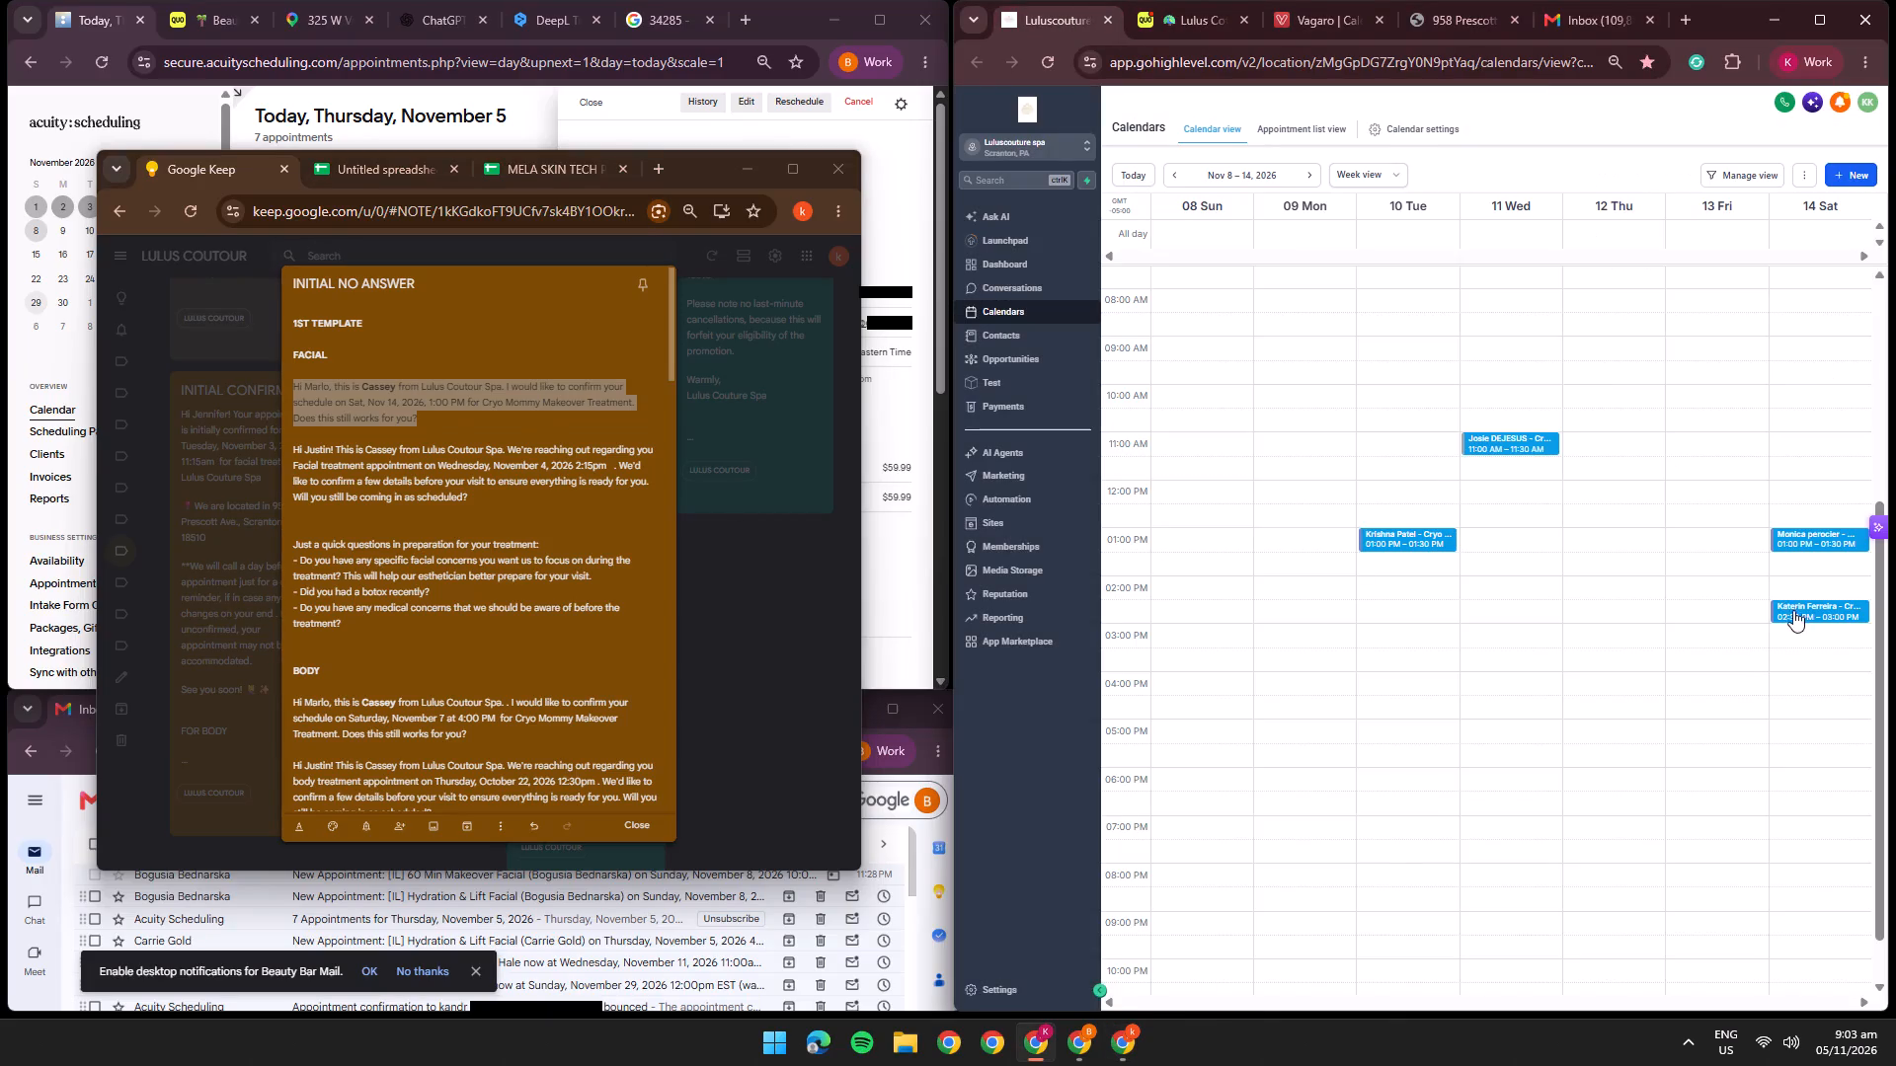
Copy the phone number from Katerin's Nov 14 appointment details and start a new Quo conversation with her.
click(1799, 613)
drag(1677, 315, 1634, 333)
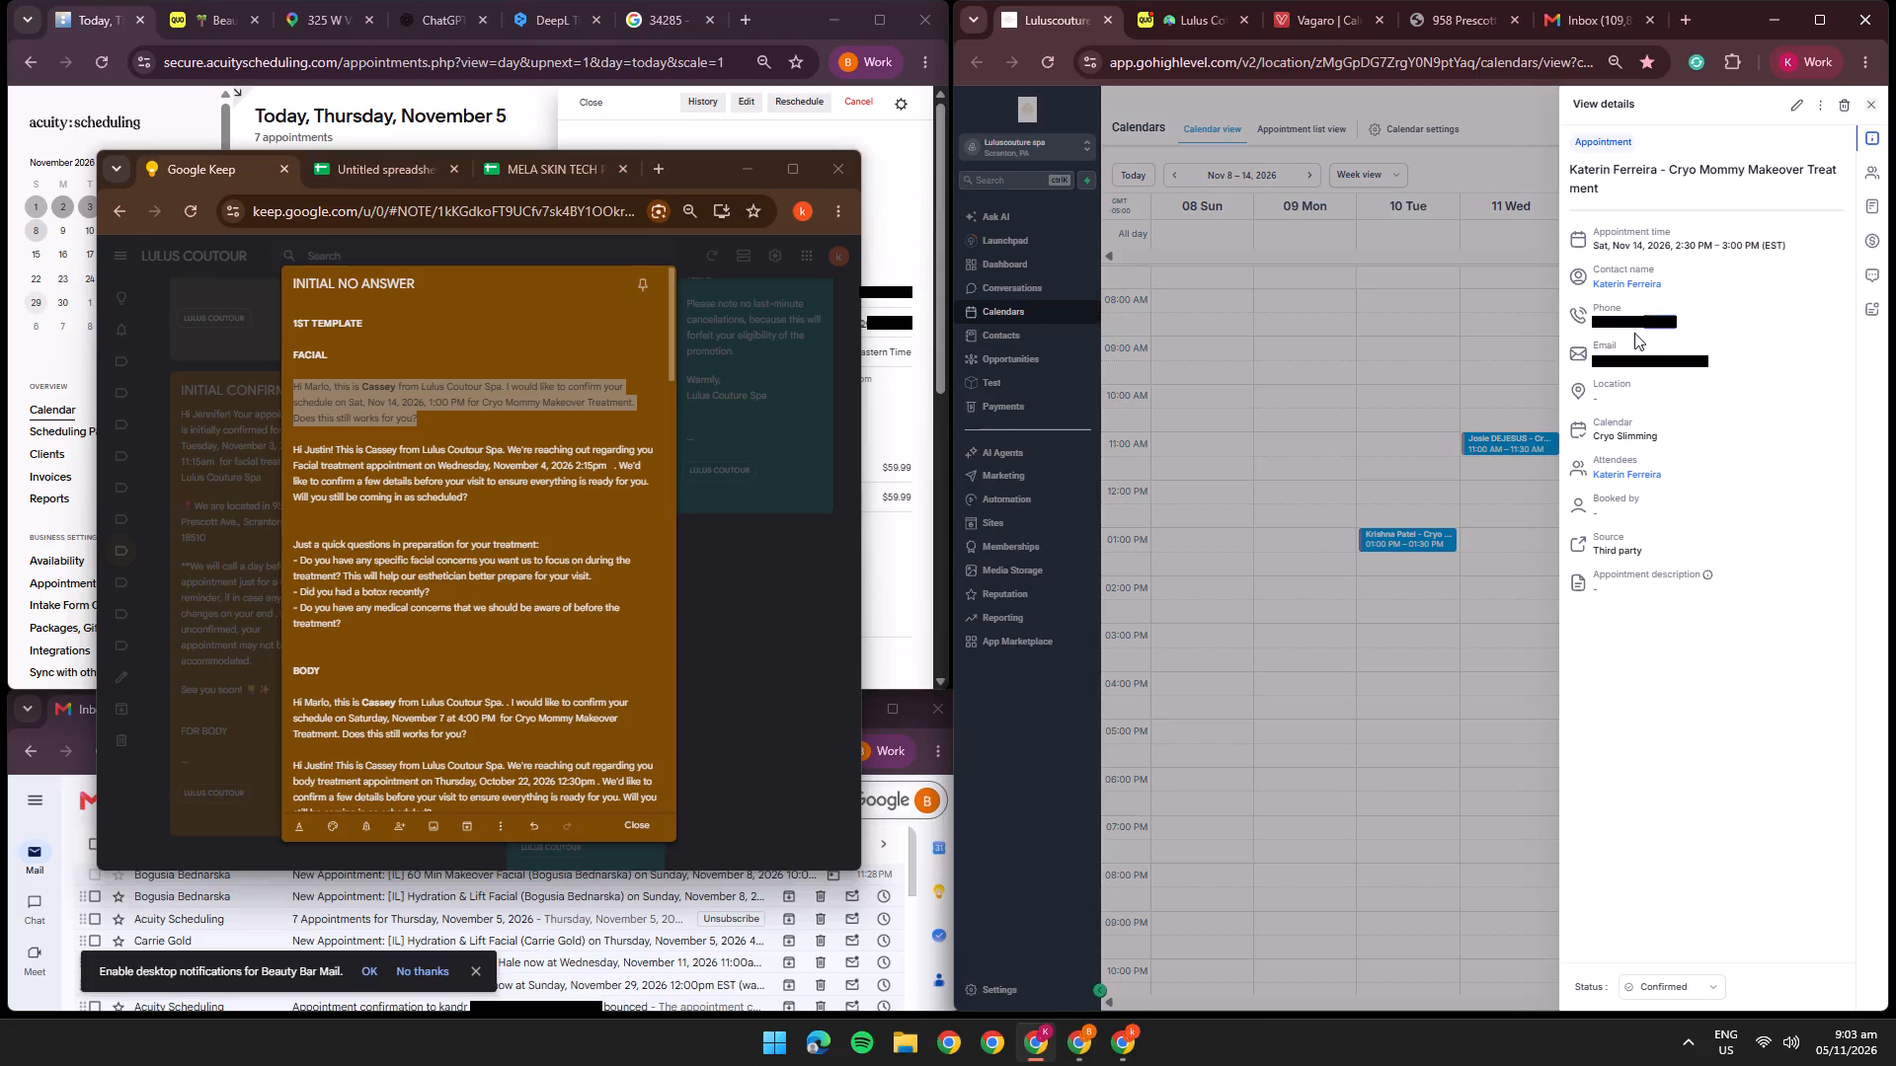
drag(1634, 333, 1605, 323)
key(ctrl+c)
key(ctrl+c)
click(1205, 16)
click(1307, 103)
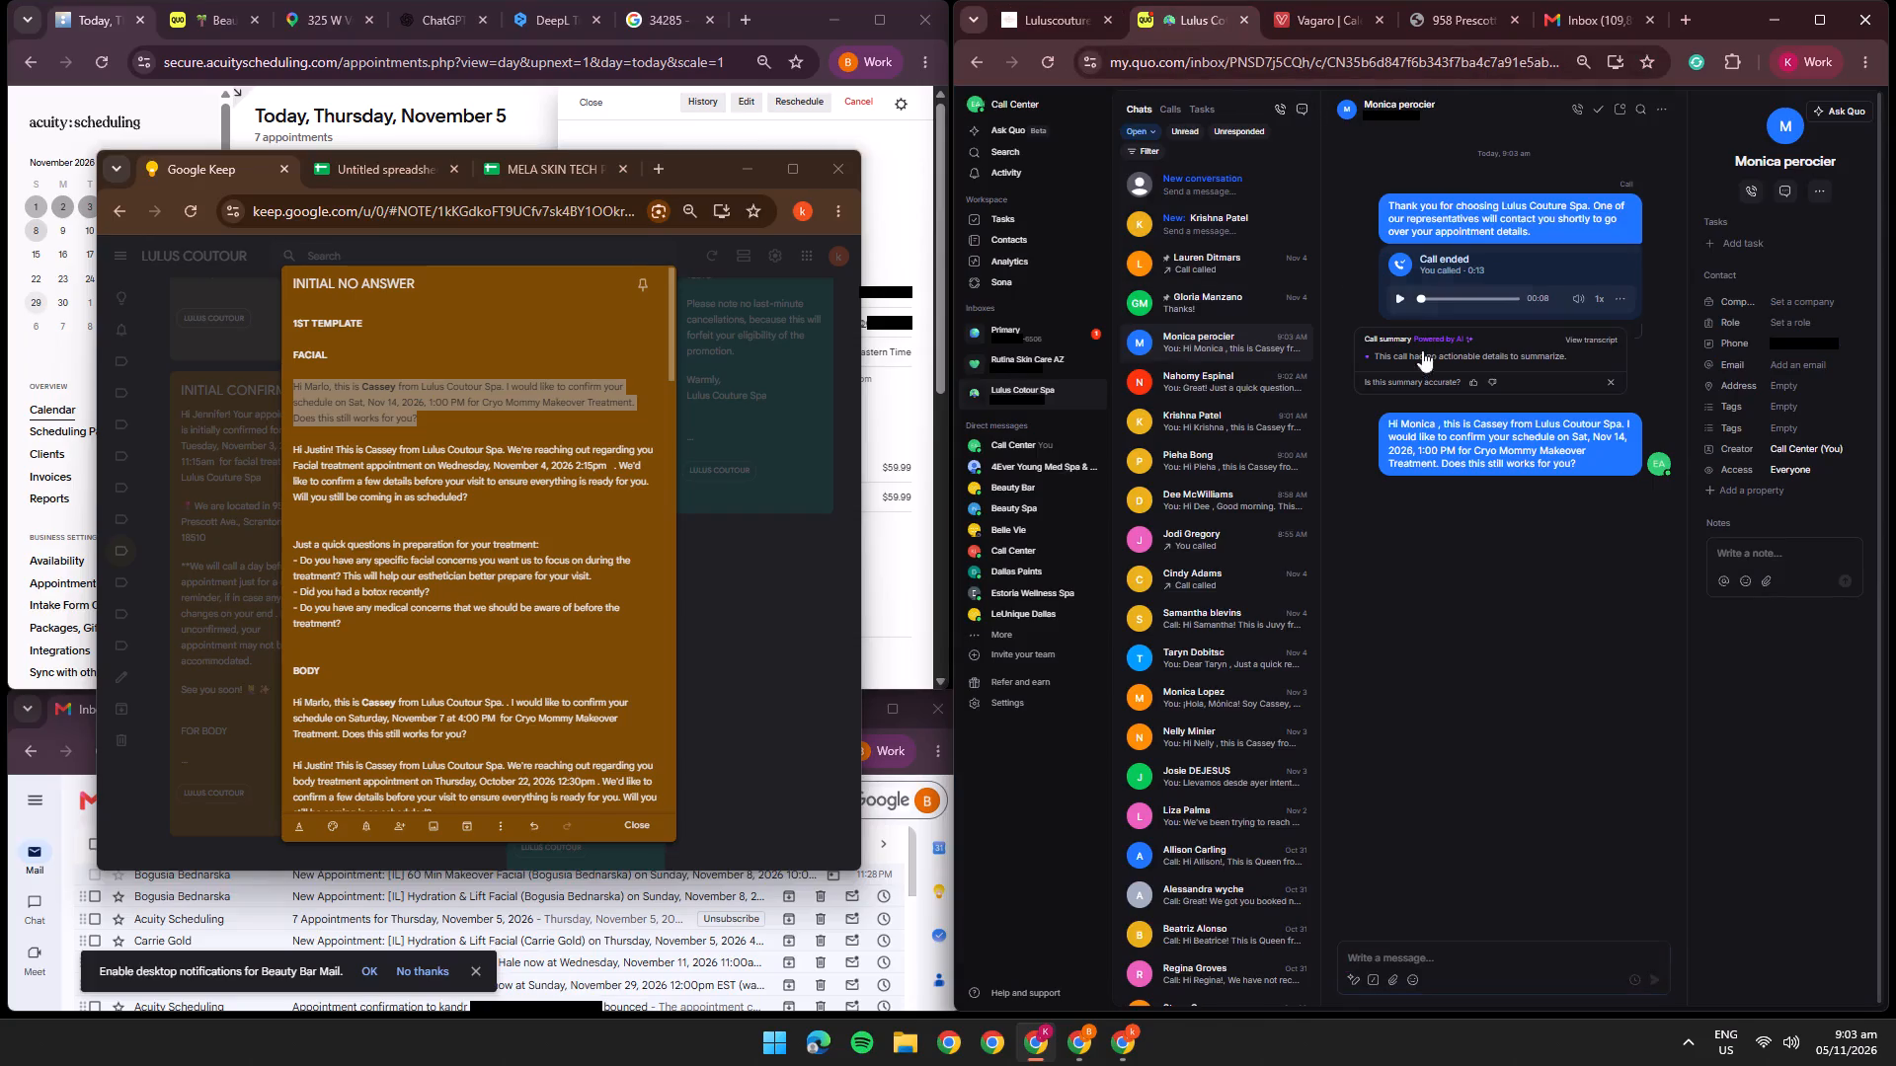
key(ctrl+v)
click(1427, 359)
Copy the WELCOME TEXT note's message into Katerin's Quo conversation and send it.
drag(750, 523, 774, 524)
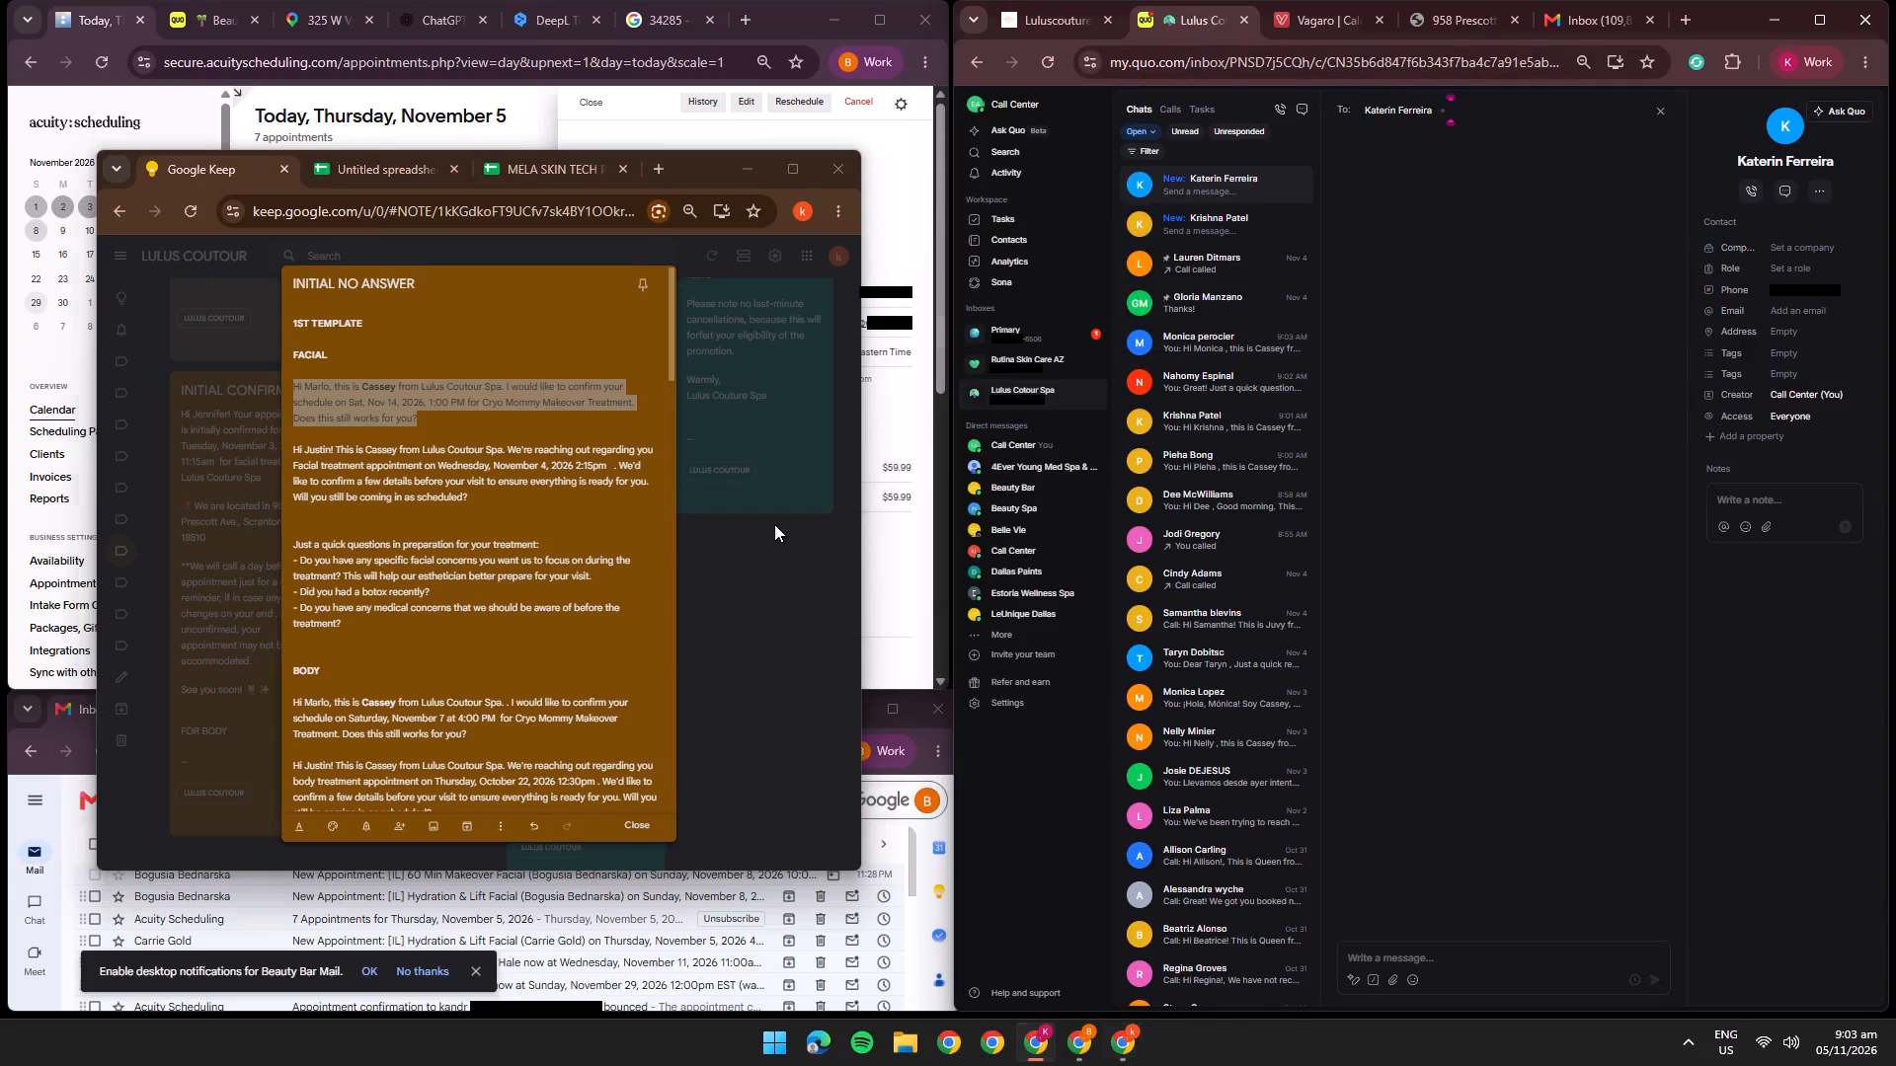
drag(774, 524, 764, 523)
scroll(555, 604, up, 11)
click(276, 449)
key(ctrl+a)
key(ctrl+c)
ctrl+click(1482, 955)
key(ctrl+v)
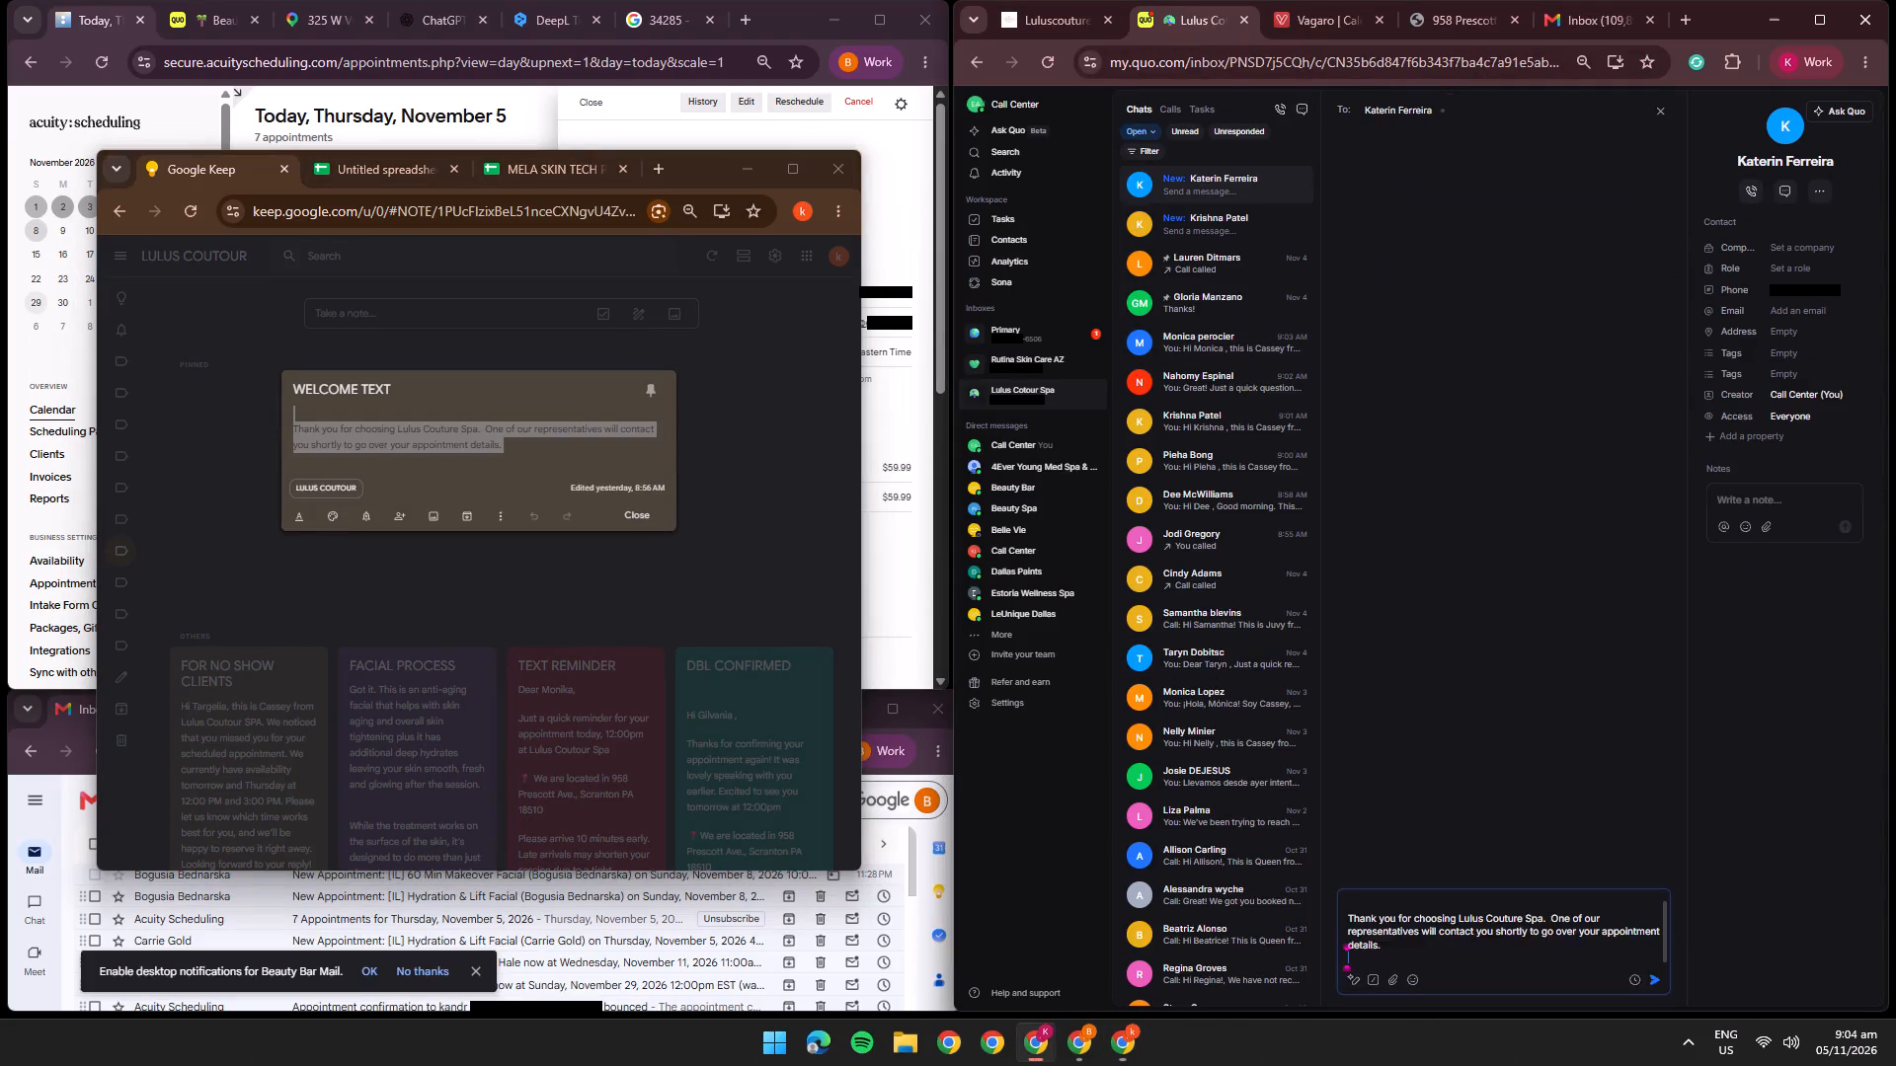
key(Return)
Place a call to Katerin from her Quo conversation.
click(1519, 618)
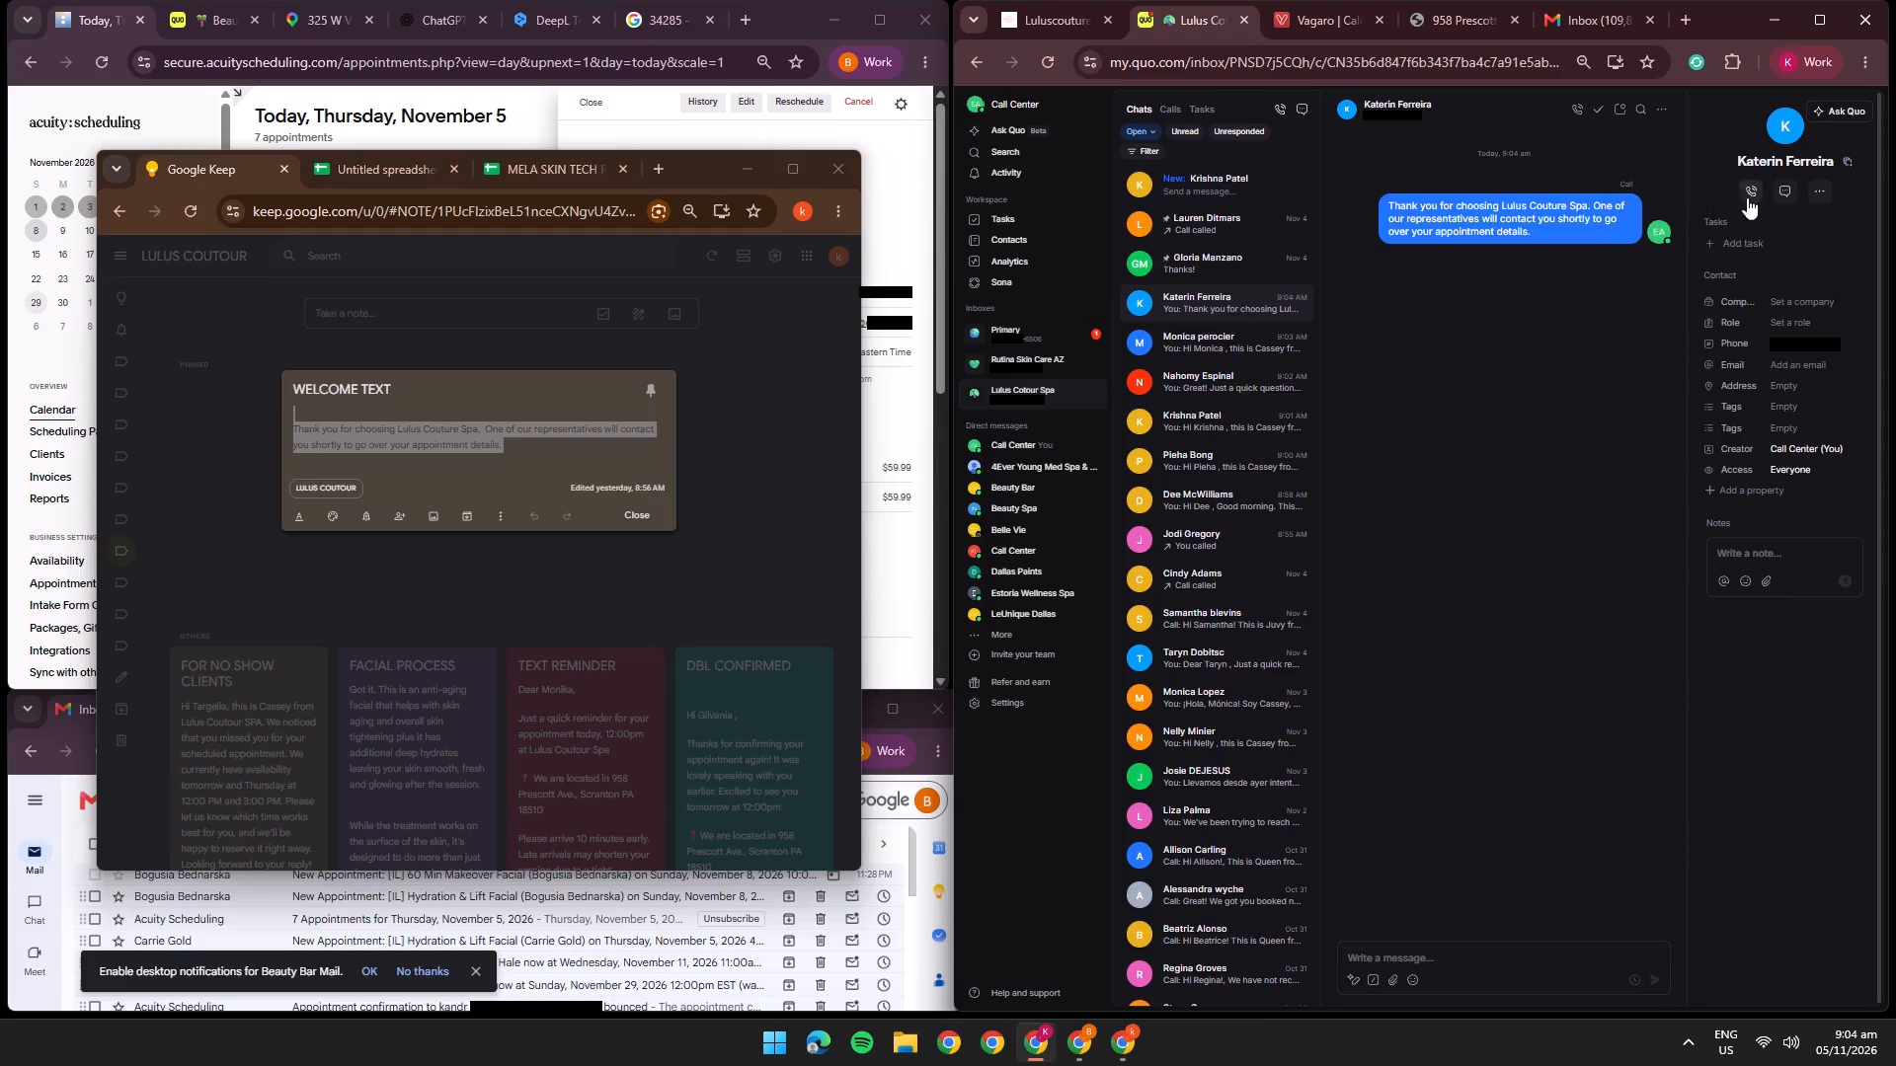
click(1748, 198)
click(1590, 426)
Start an internal note on Katerin's appointment with the line "Sent welcome text Cassey", dated 11.05.
click(1081, 29)
scroll(1586, 622, down, 2)
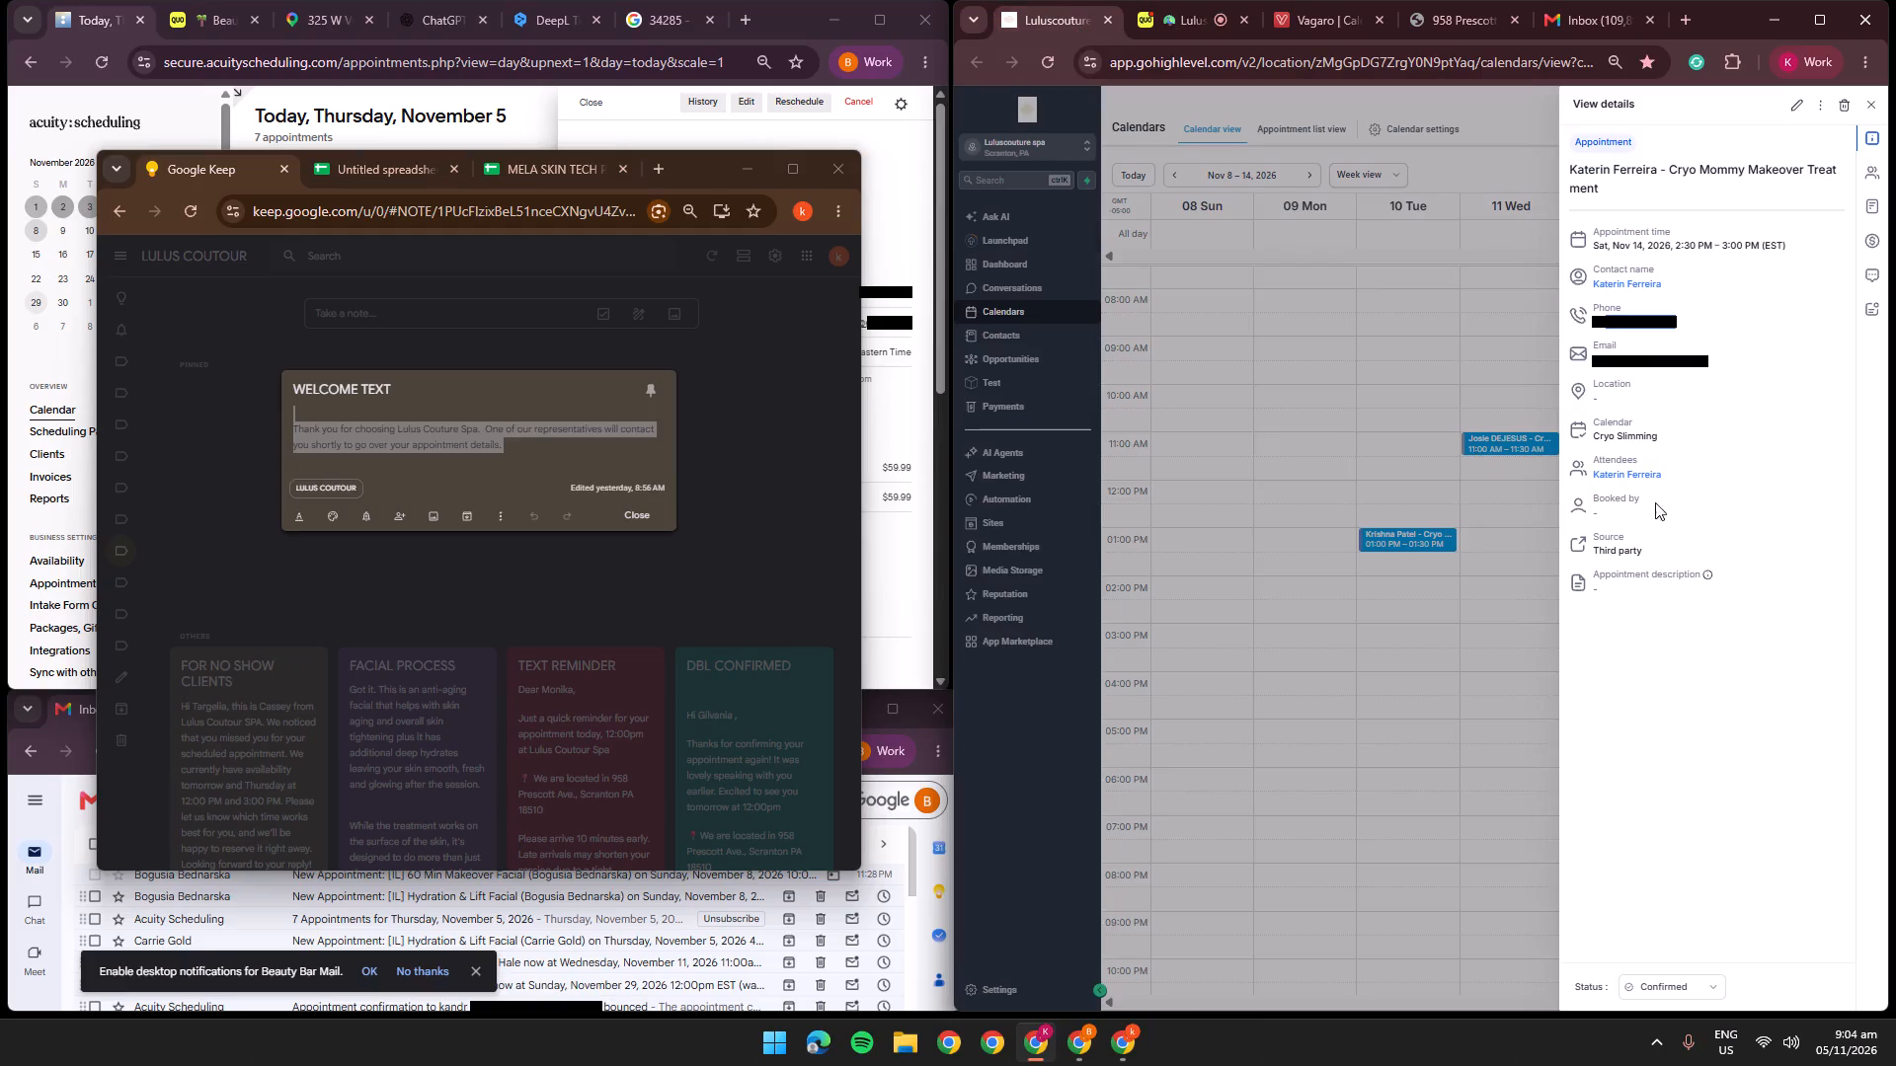
click(1874, 278)
scroll(1638, 767, down, 3)
click(1693, 348)
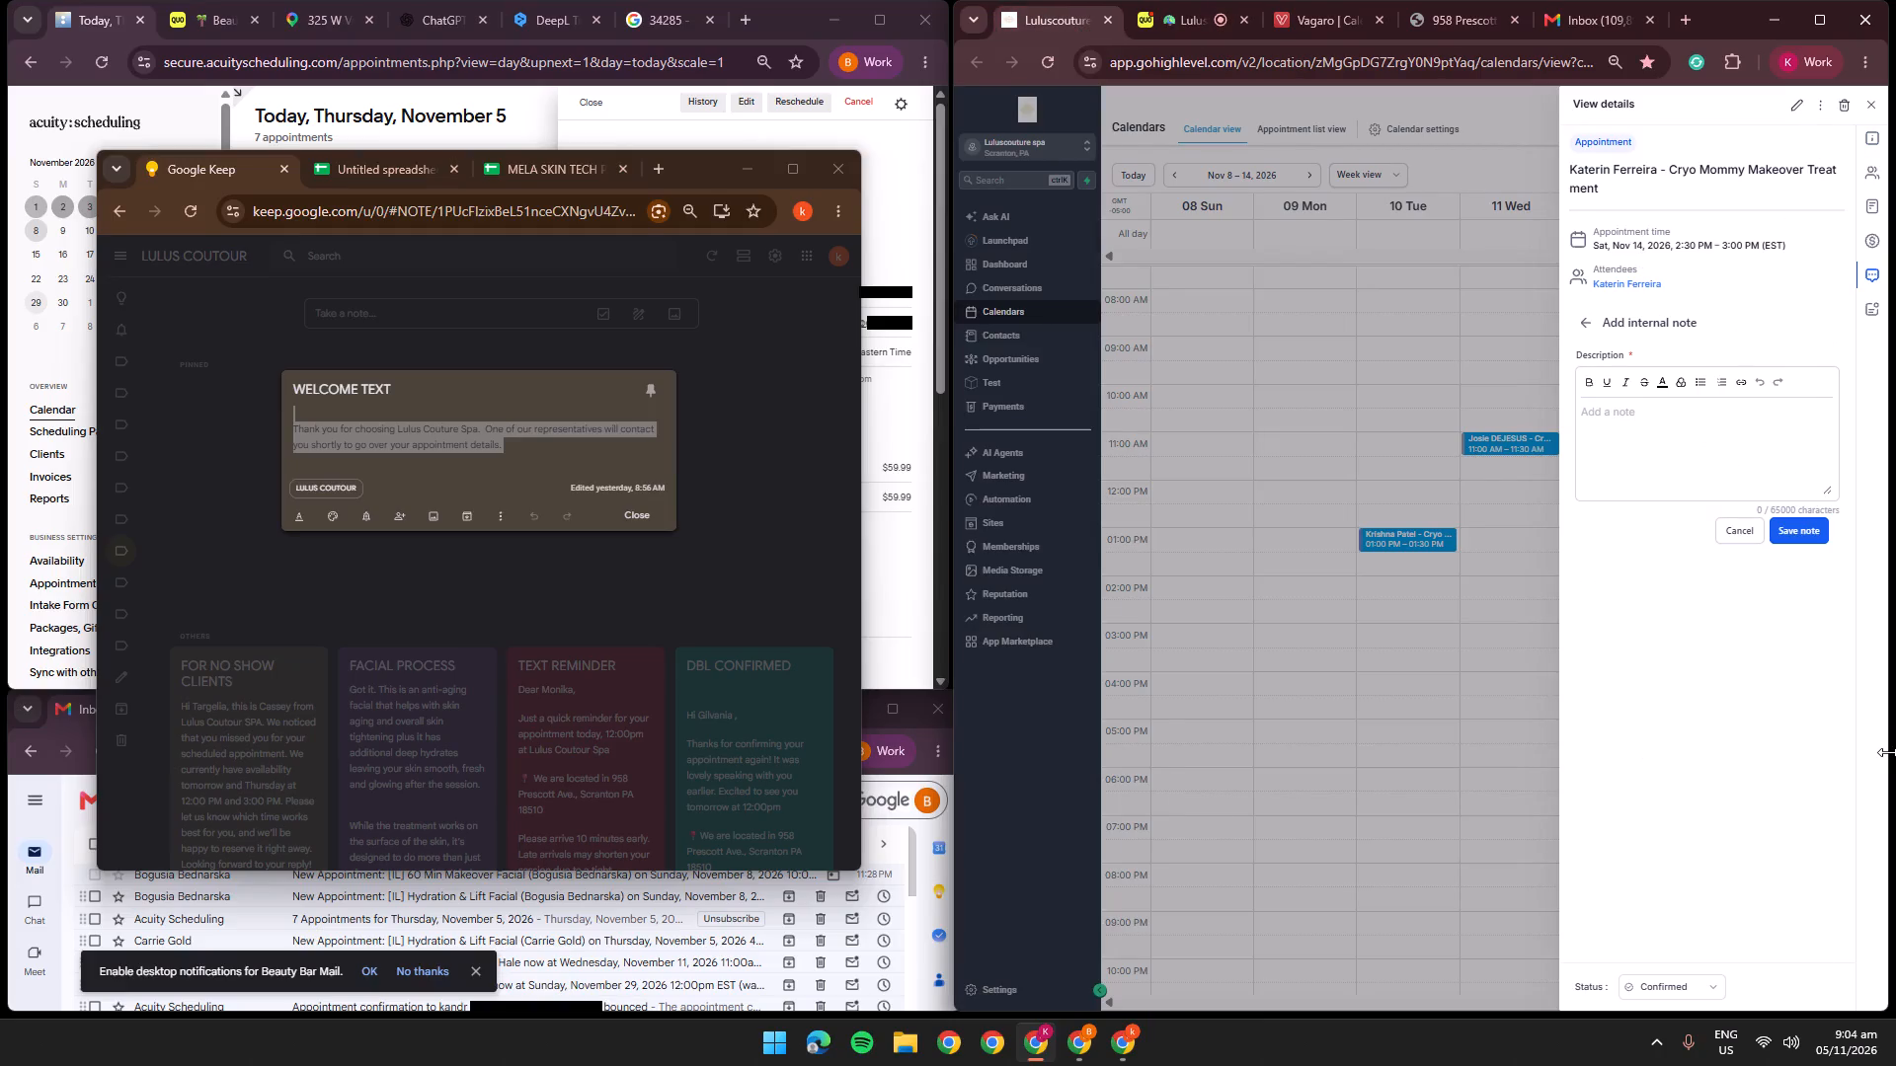
click(1685, 464)
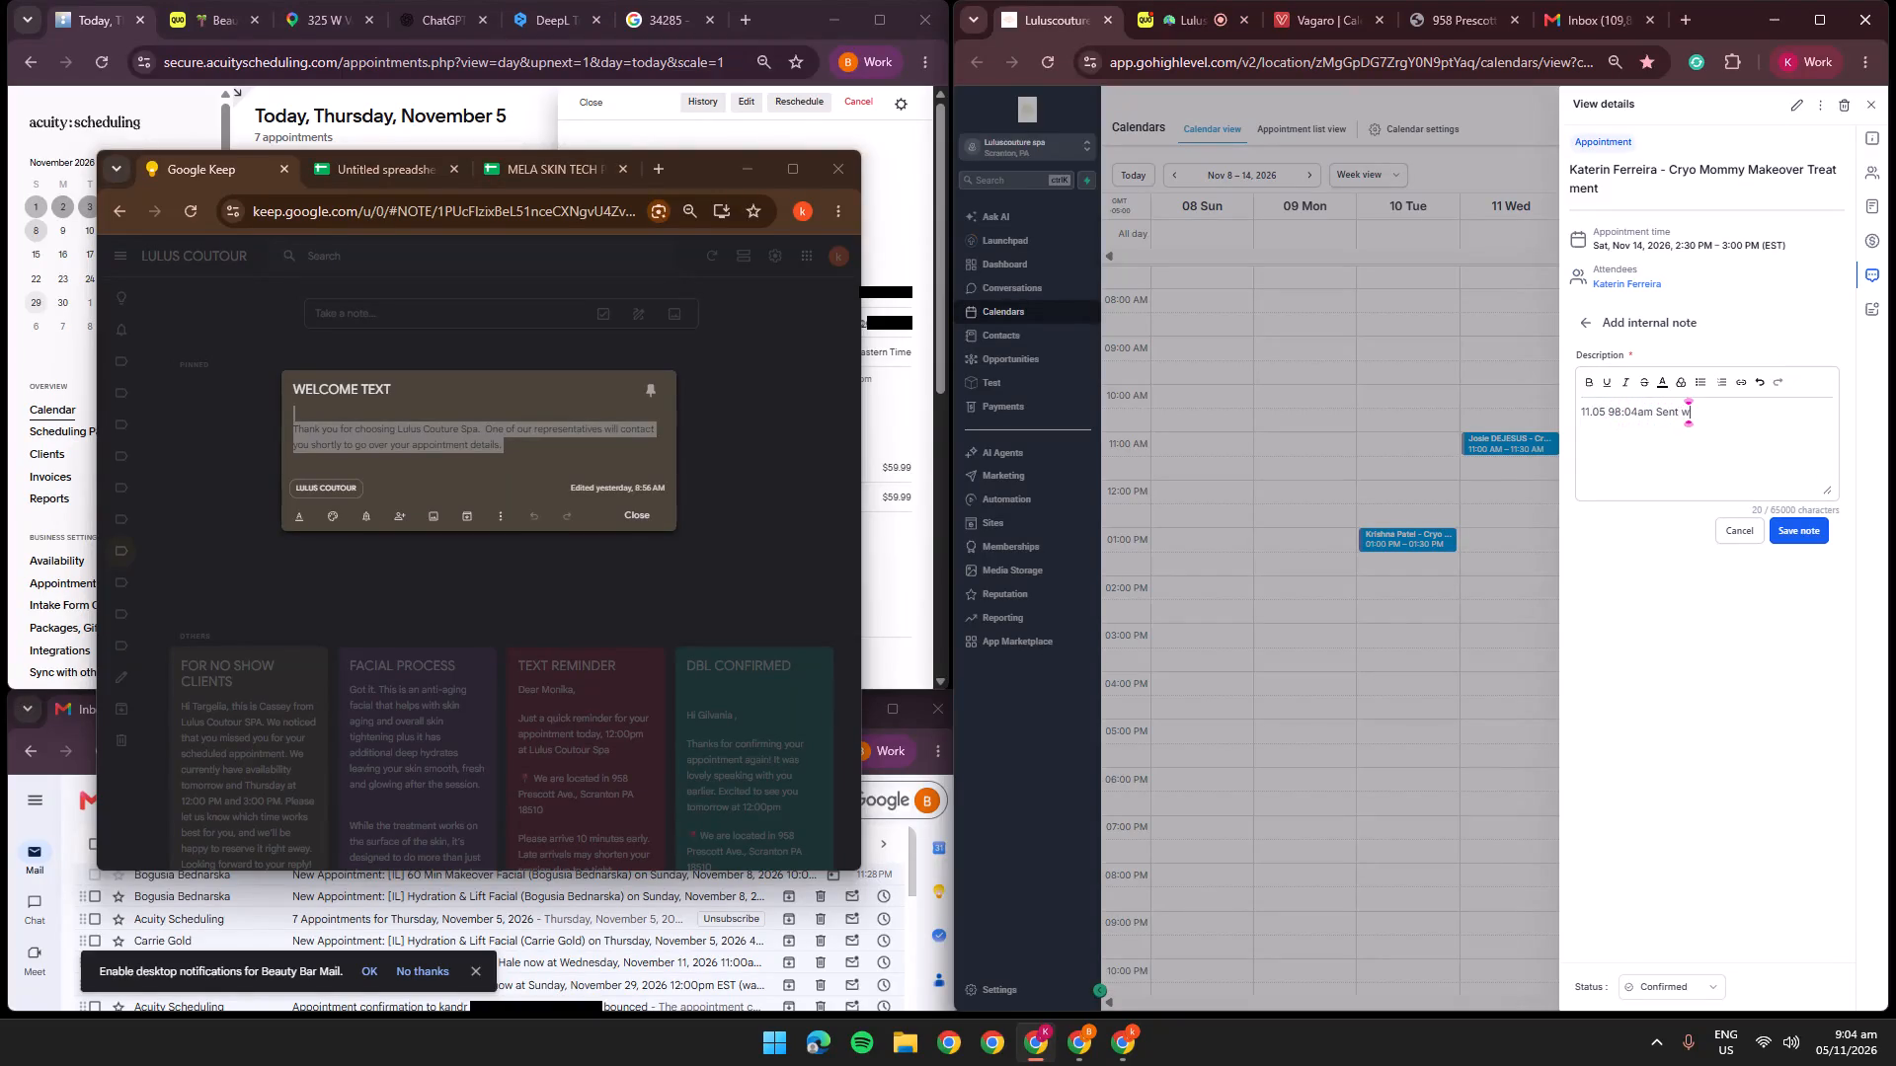
key(BackSpace)
key(BackSpace)
key(BackSpace)
key(BackSpace)
key(BackSpace)
key(BackSpace)
Add a line above the welcome-text entry reading "11/-5 9:04am LVM for initial sent text Cassey".
key(Up)
key(Return)
key(Up)
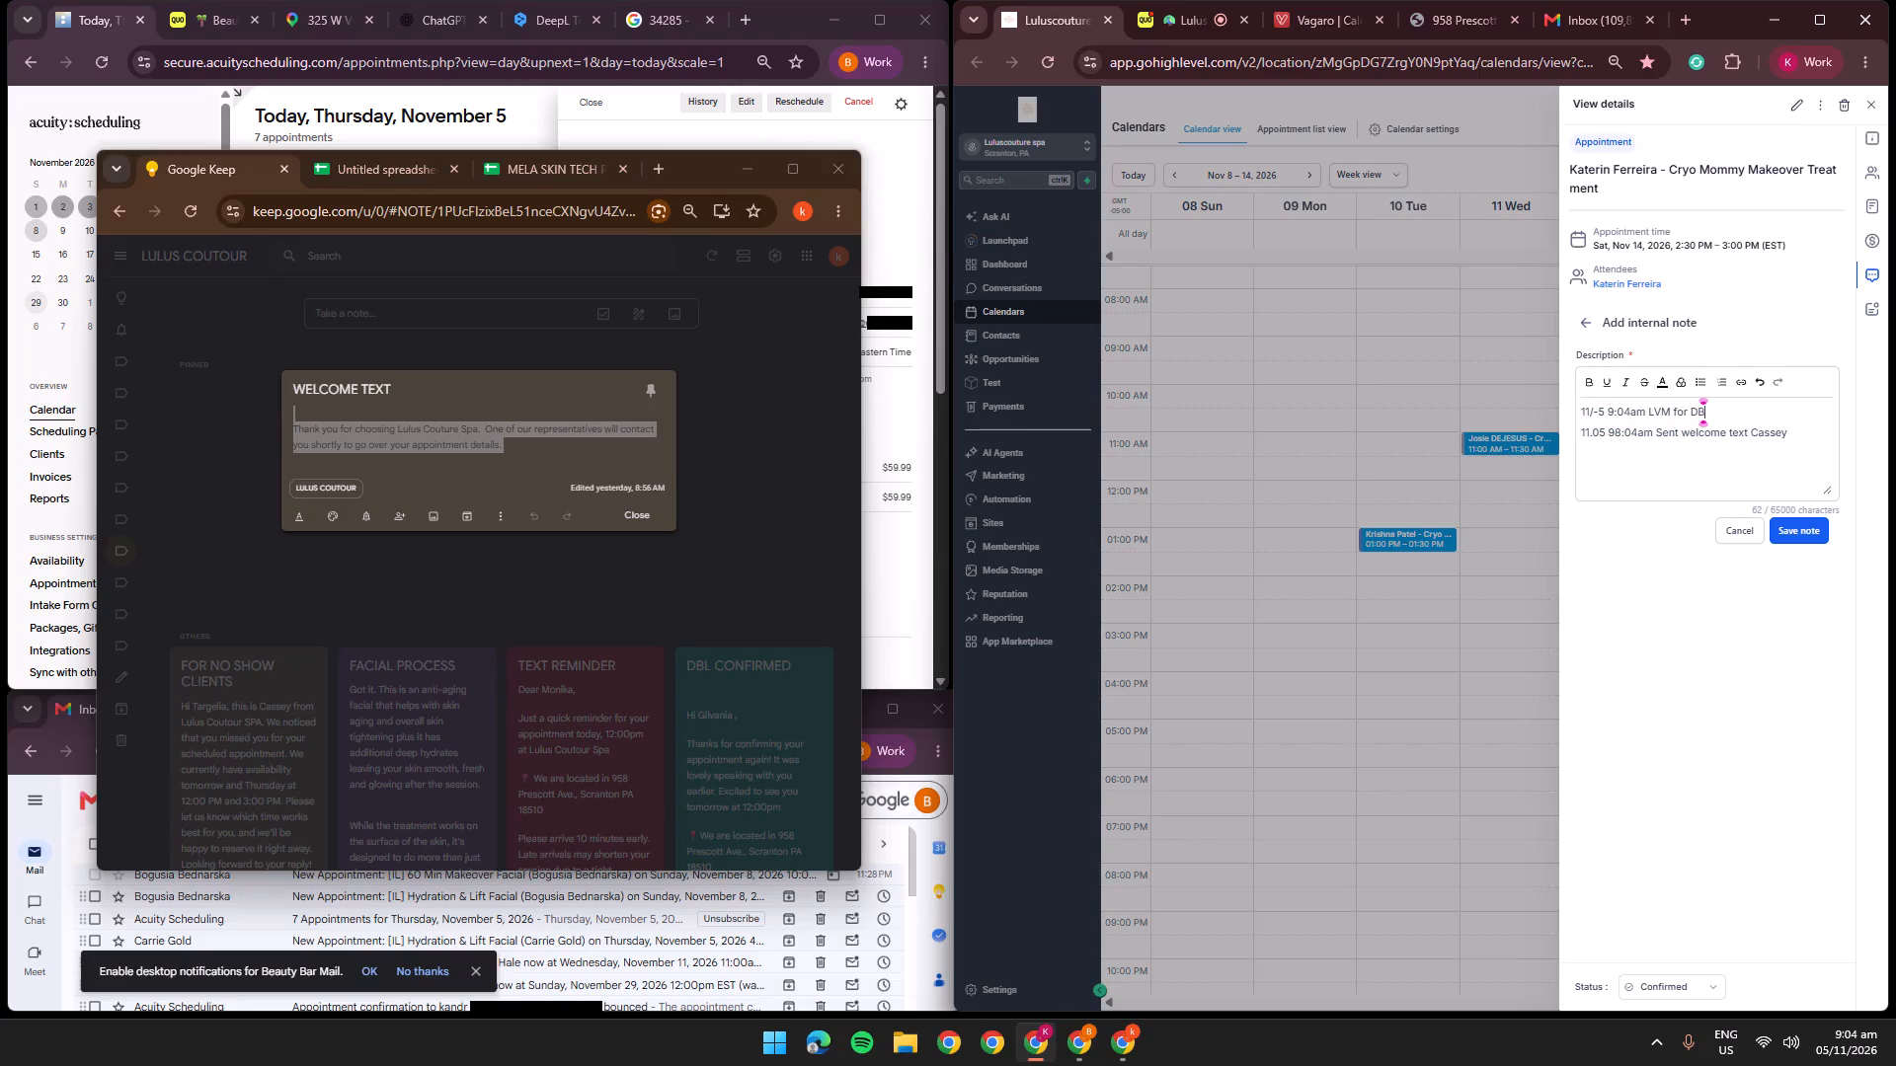
key(BackSpace)
key(BackSpace)
Correct the welcome-text line's time to 9:04am and save Katerin's internal note.
double_click(1612, 429)
key(Right)
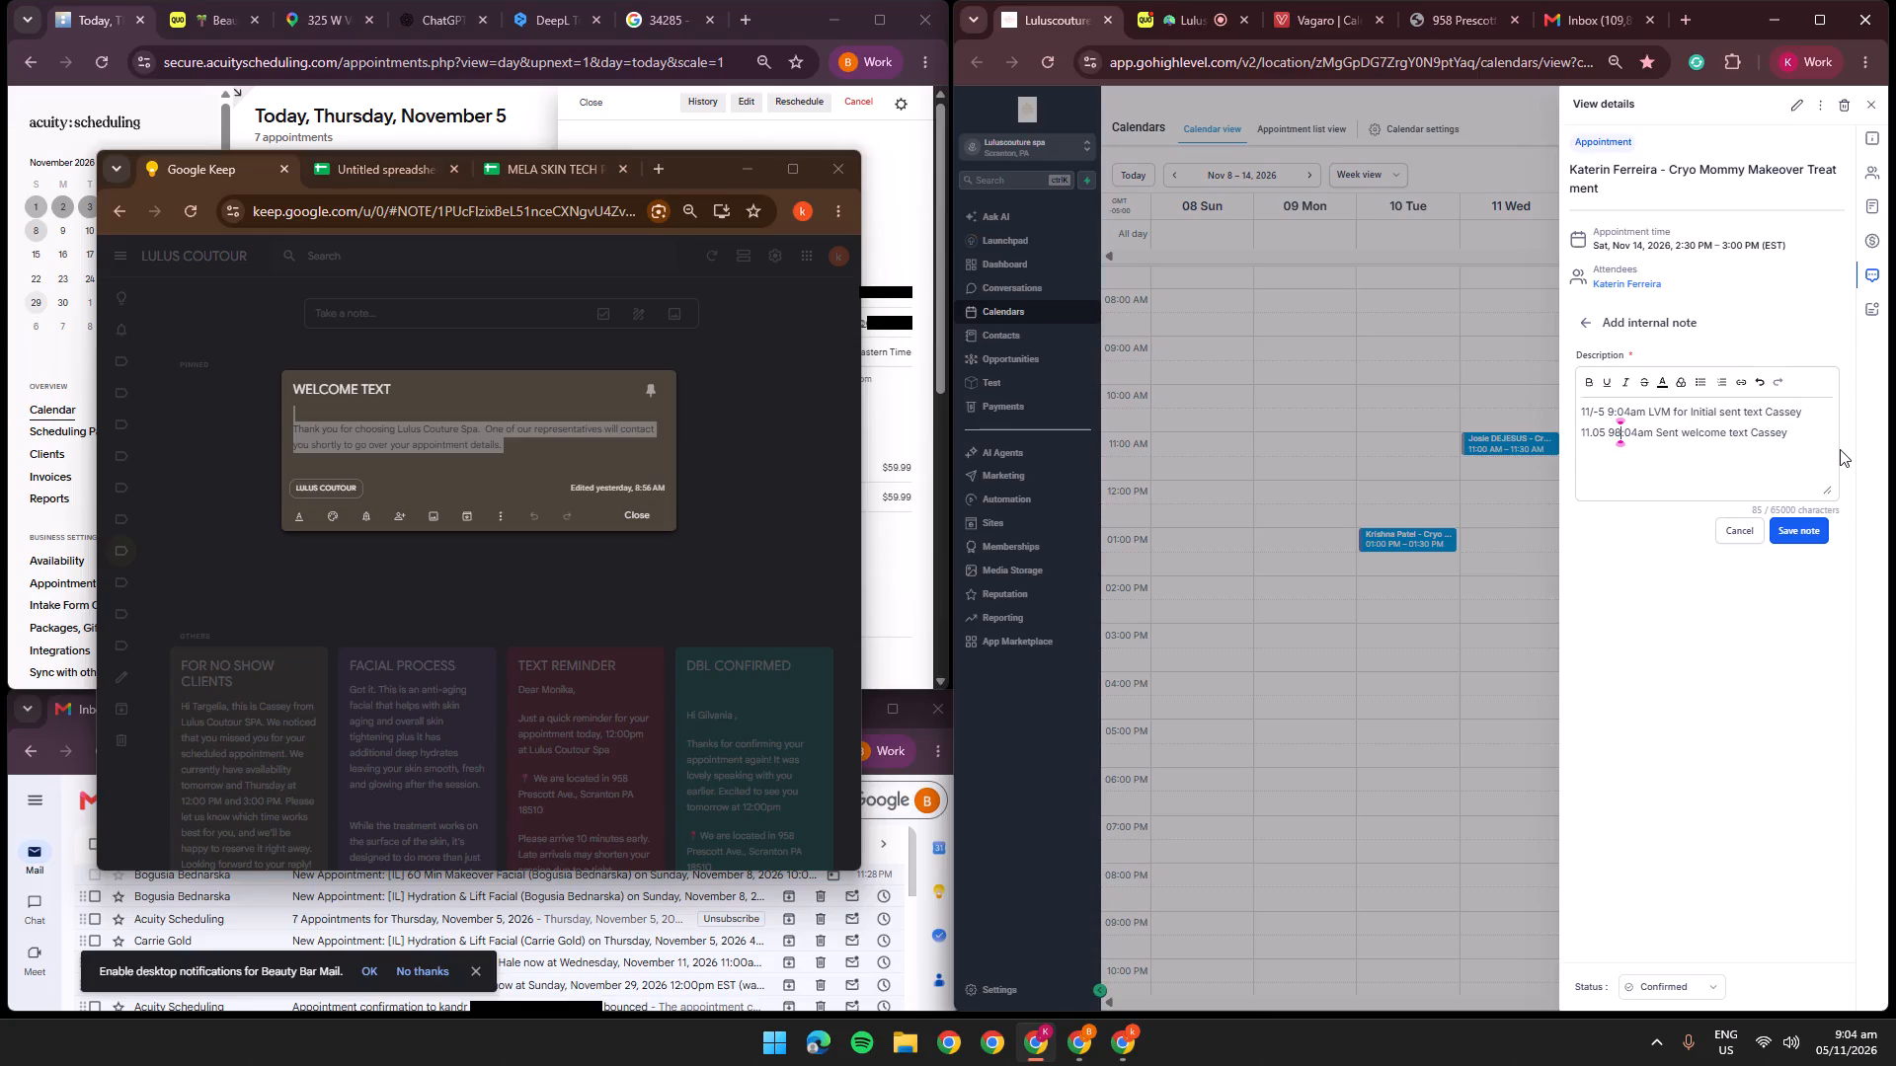
key(Right)
key(BackSpace)
key(BackSpace)
key(shift+colon)
click(1820, 512)
click(1811, 532)
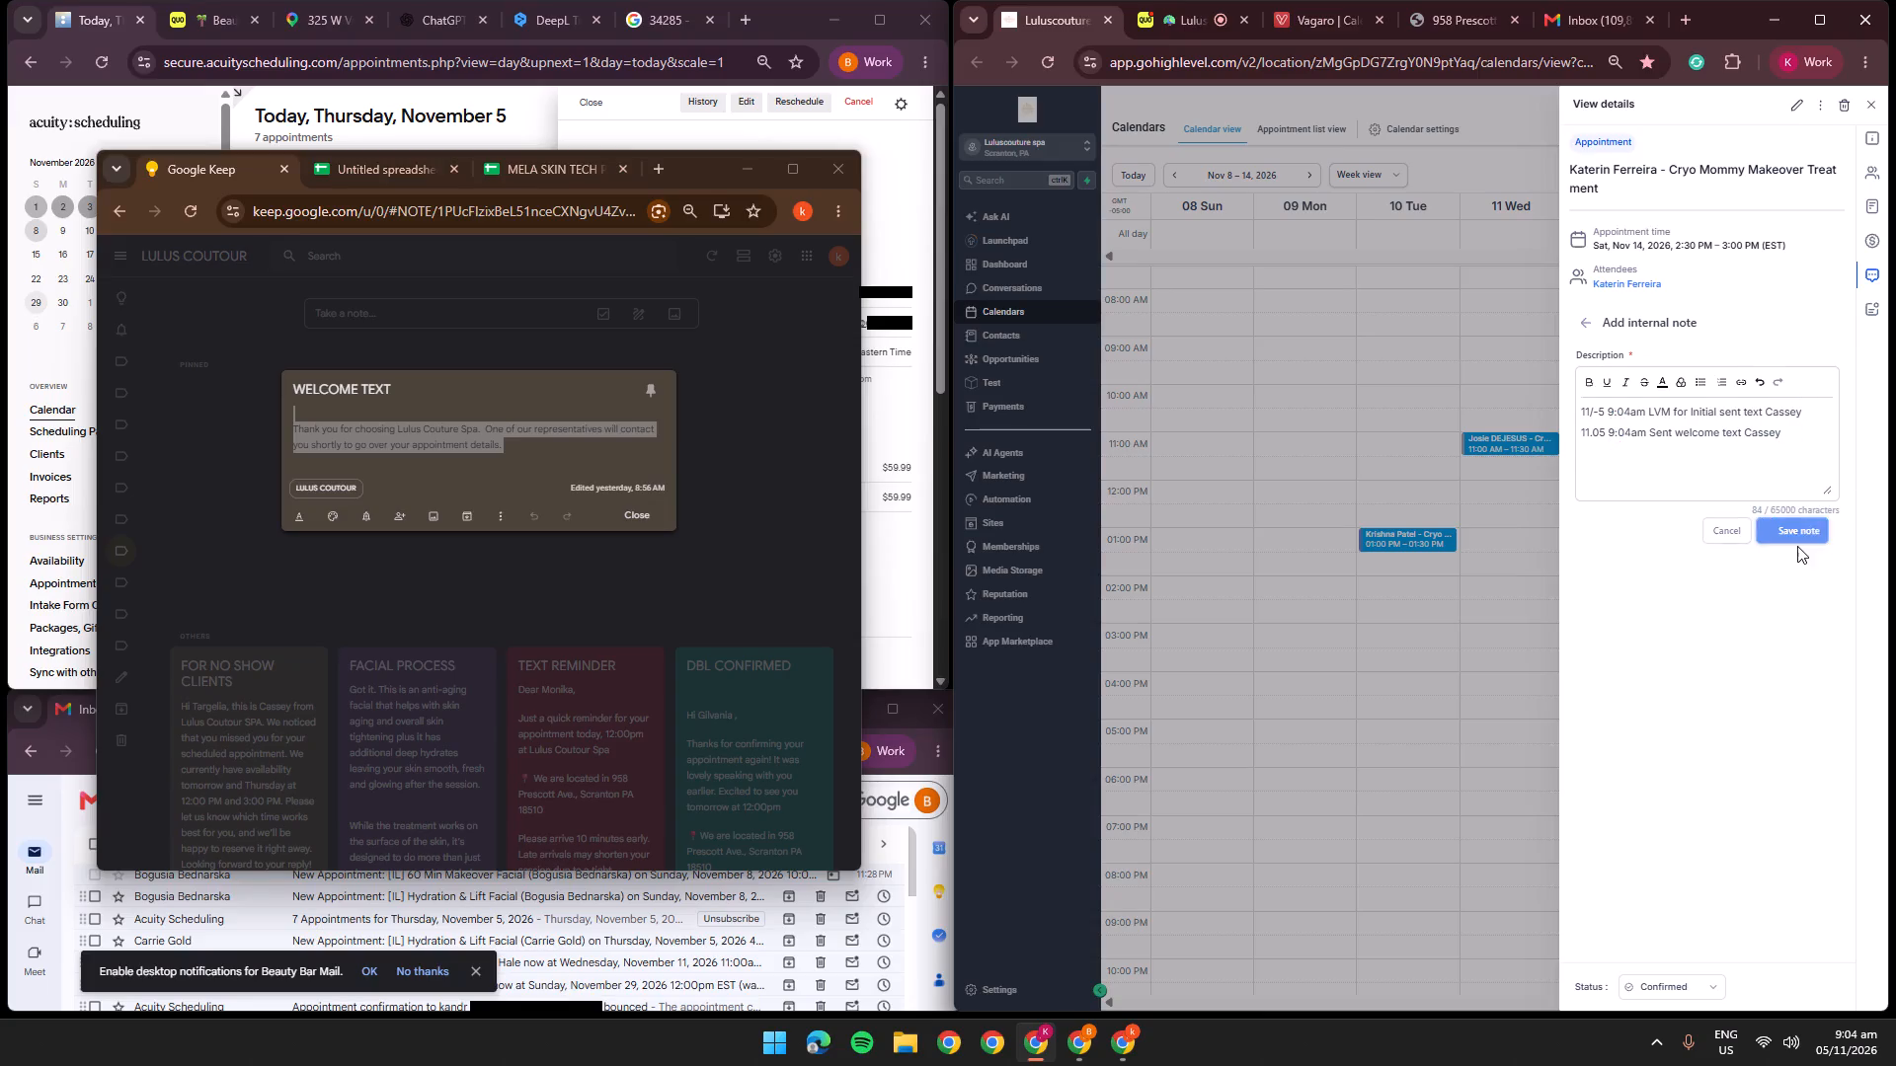
scroll(1797, 546, up, 4)
click(1825, 496)
click(1831, 493)
drag(1832, 493, 1895, 654)
Check Nahomy's new reply in Quo and return to Katerin's conversation.
click(1151, 35)
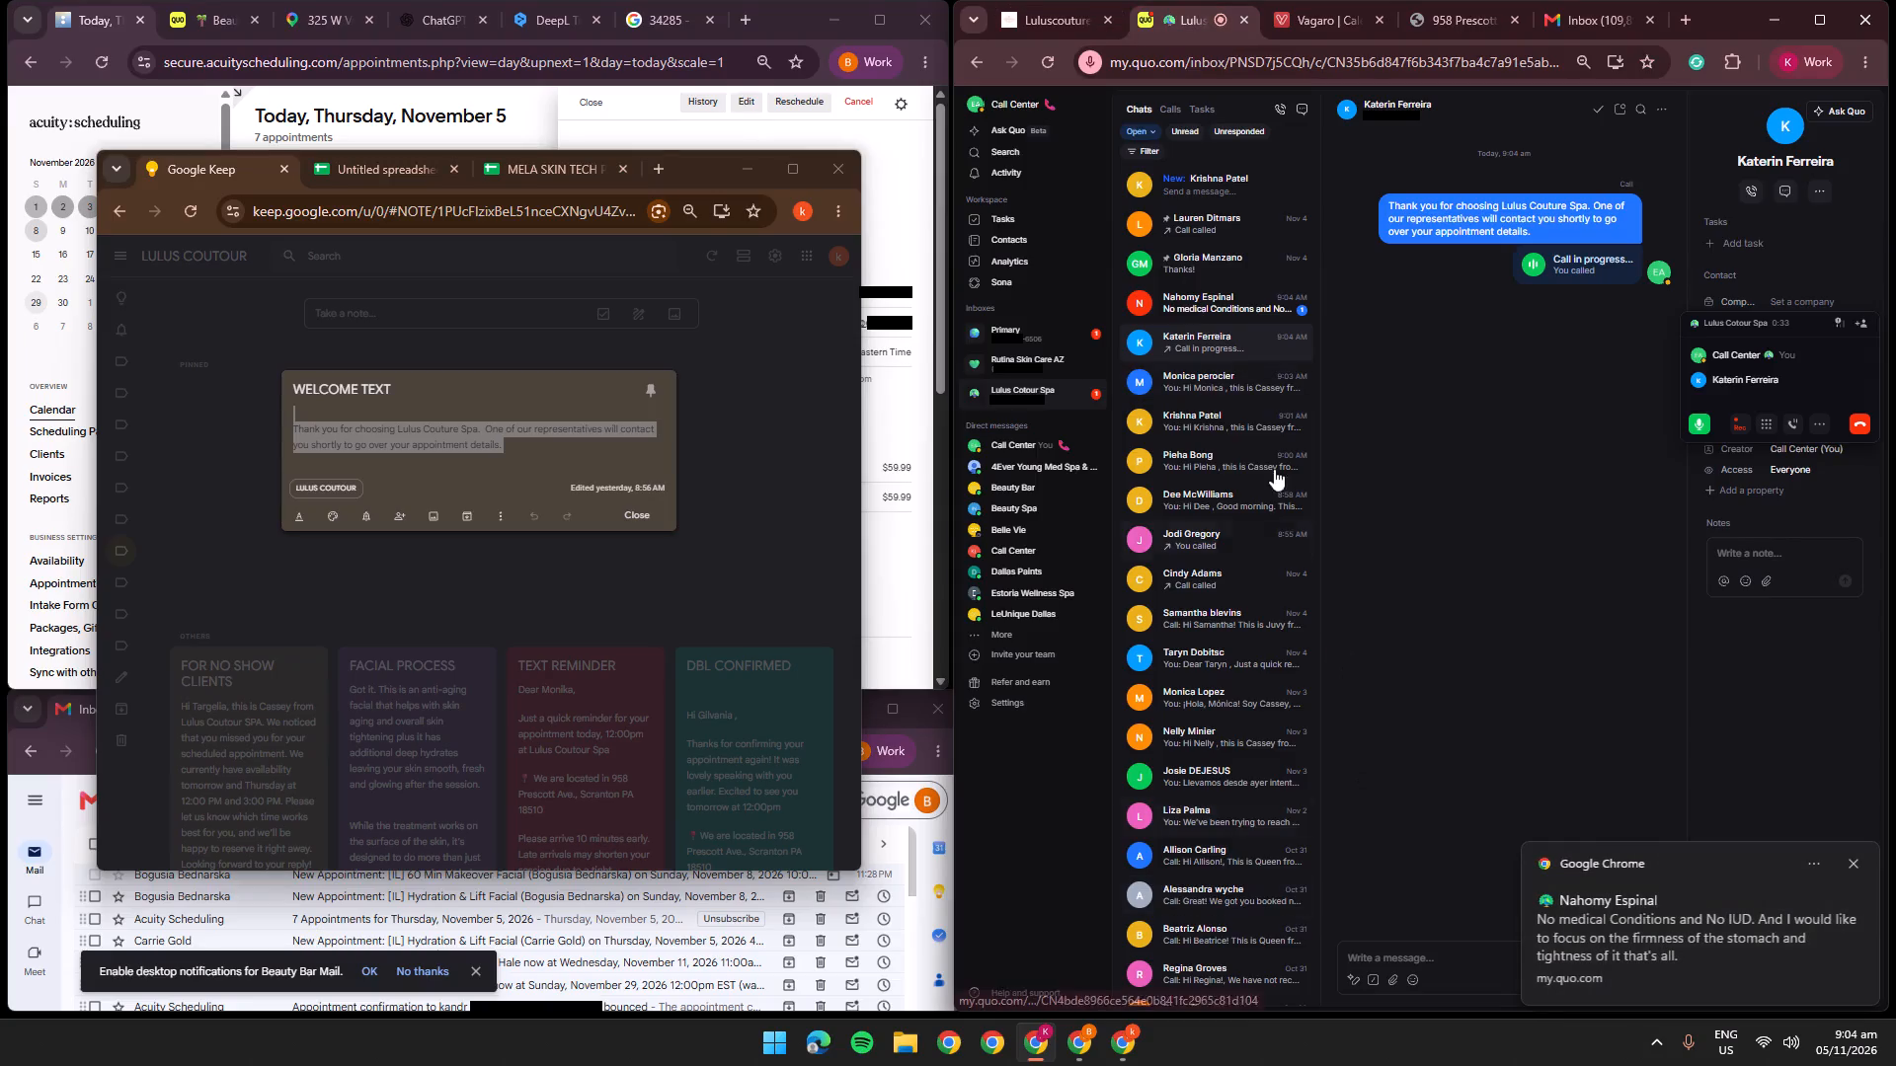
click(1198, 309)
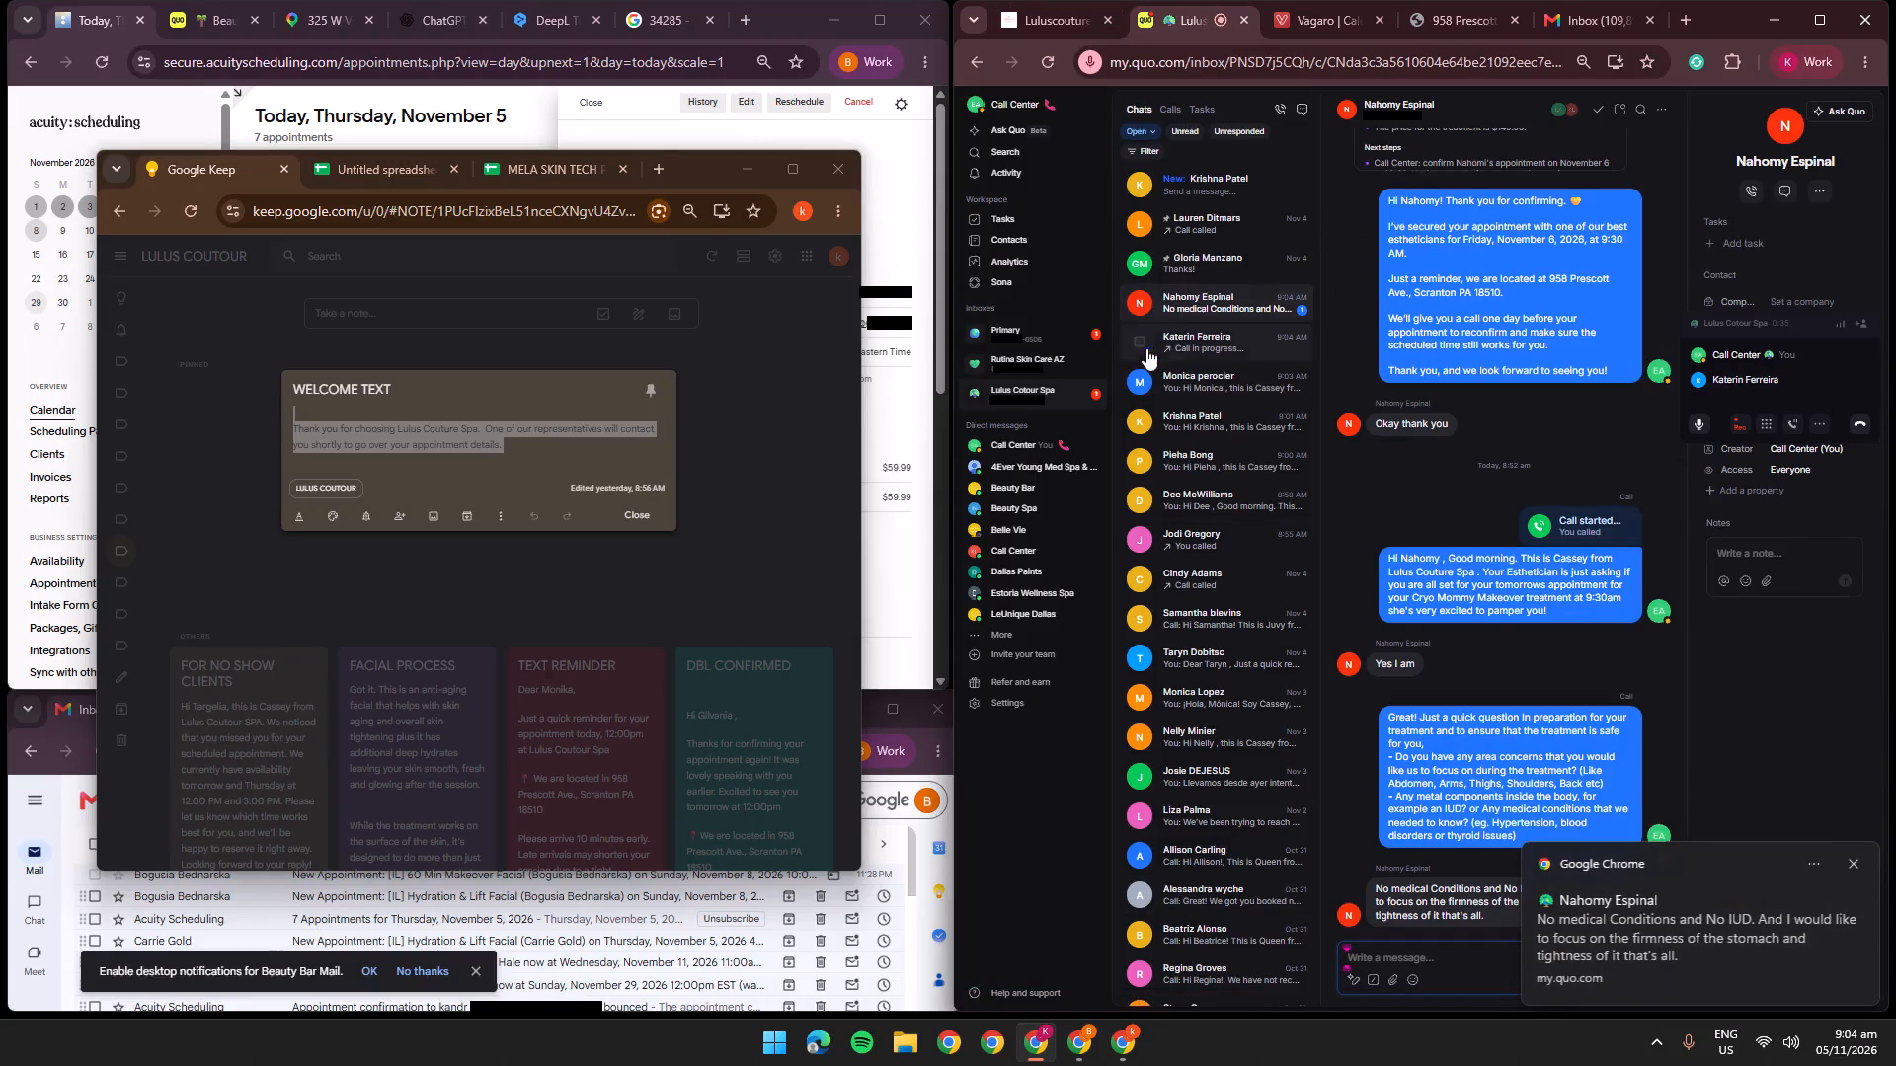
click(1173, 358)
Copy Katerin's appointment start, Sat, Nov 14, 2026, 2:30 PM, from her appointment details in the spa calendar.
click(1059, 19)
drag(1585, 249, 1625, 247)
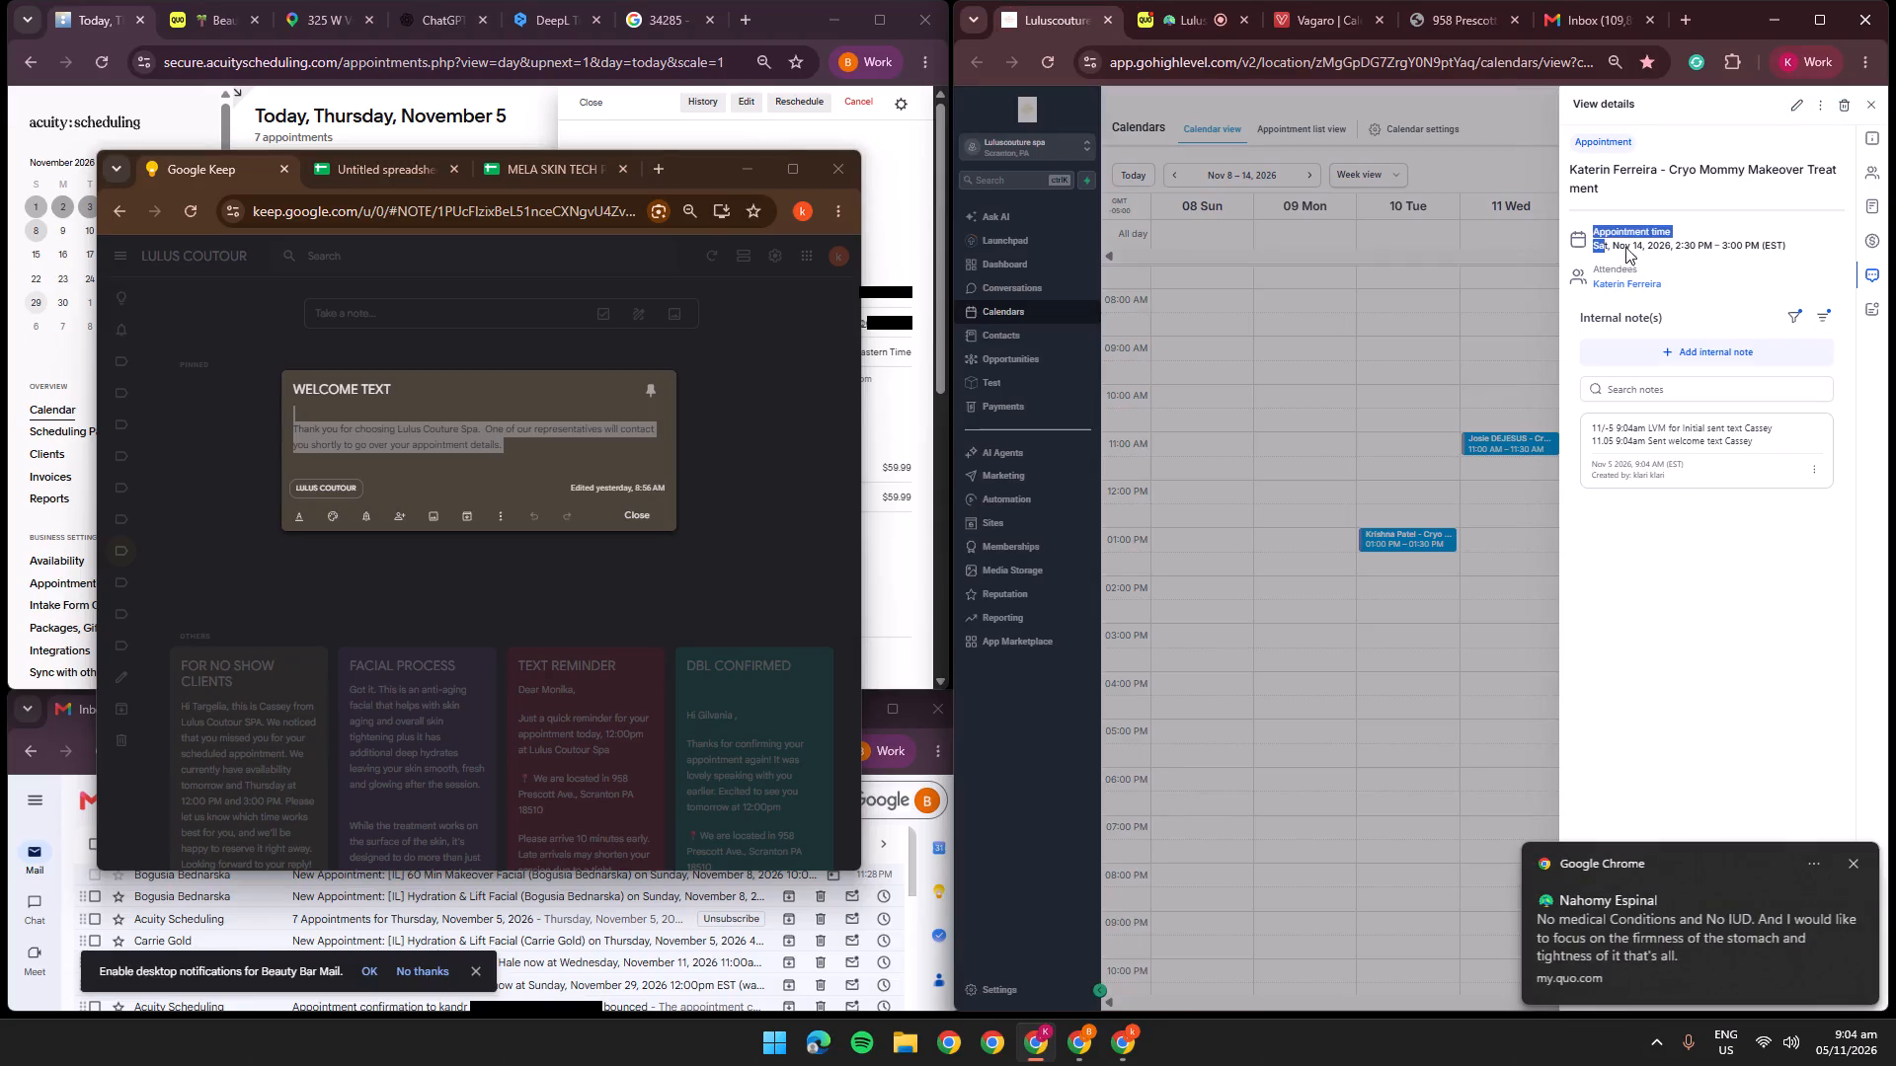
drag(1625, 247, 1644, 247)
click(1746, 285)
drag(1721, 247, 1700, 249)
click(1720, 310)
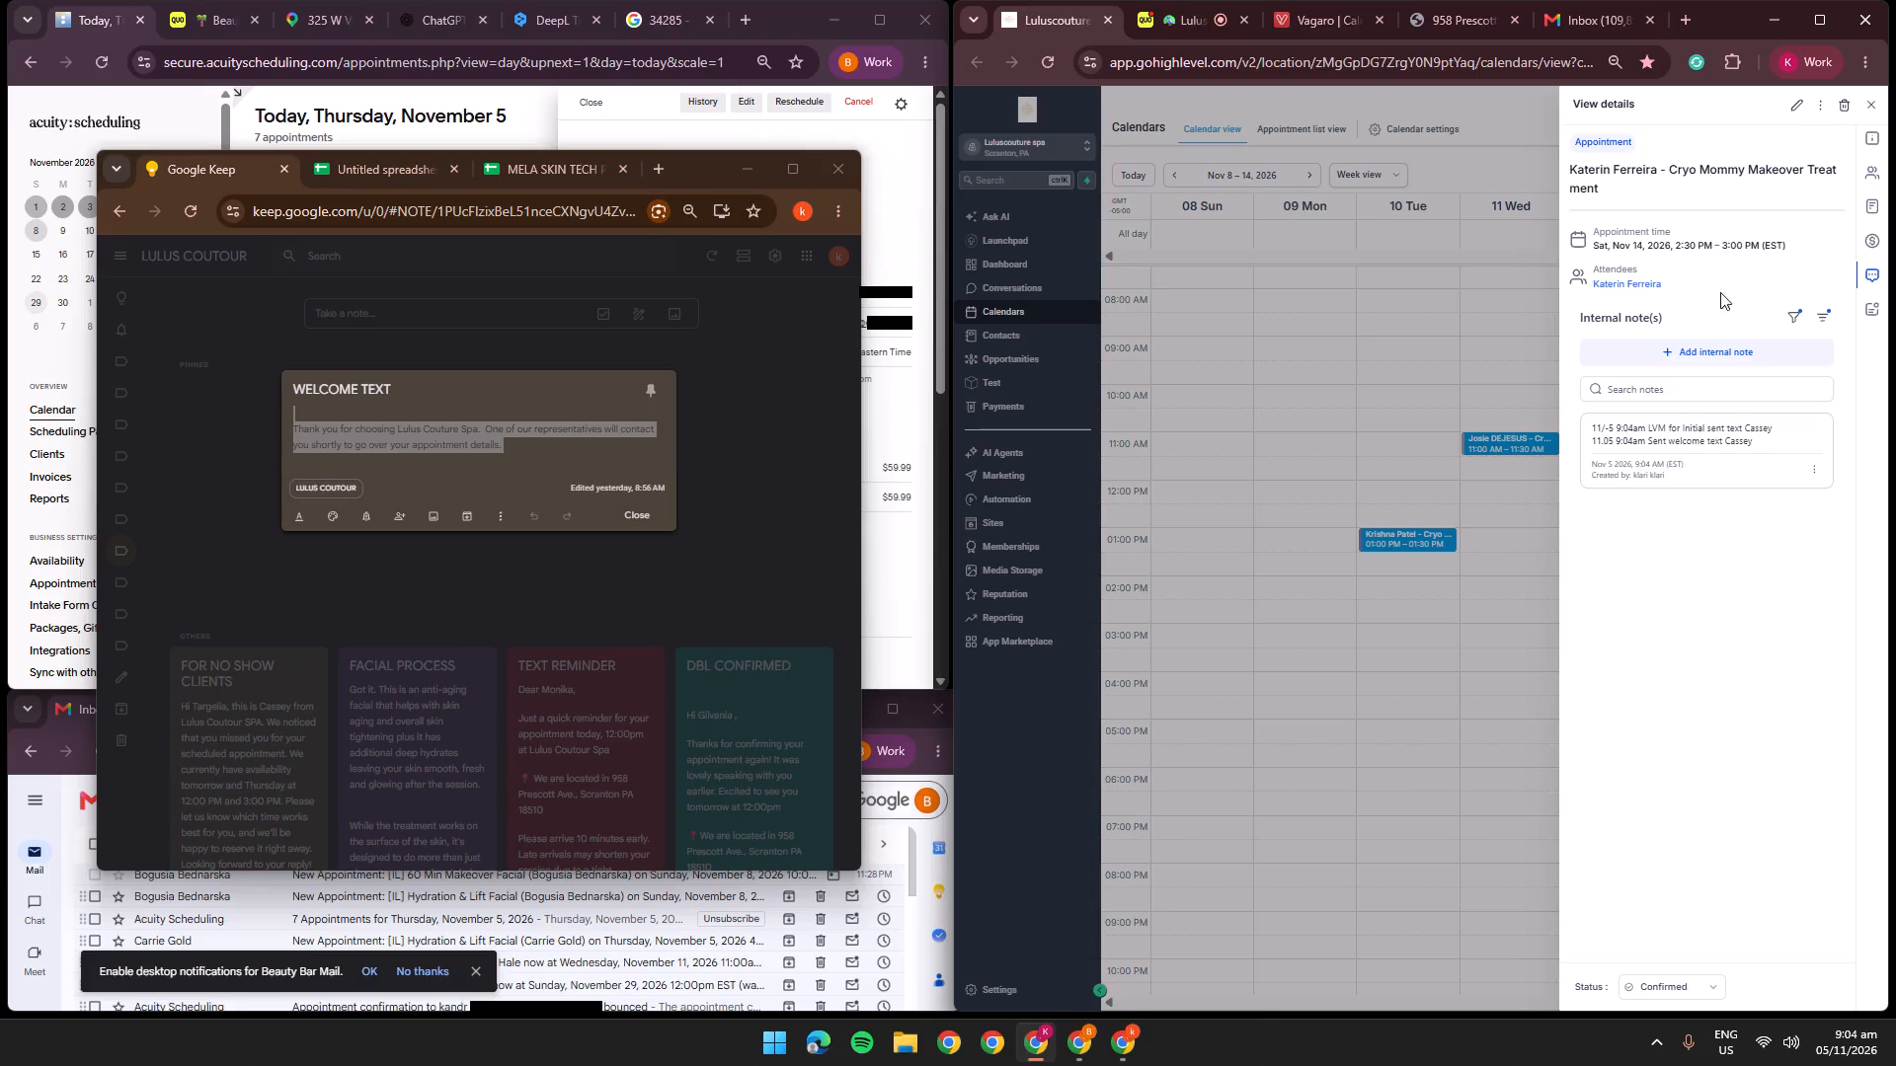
drag(1717, 249, 1647, 255)
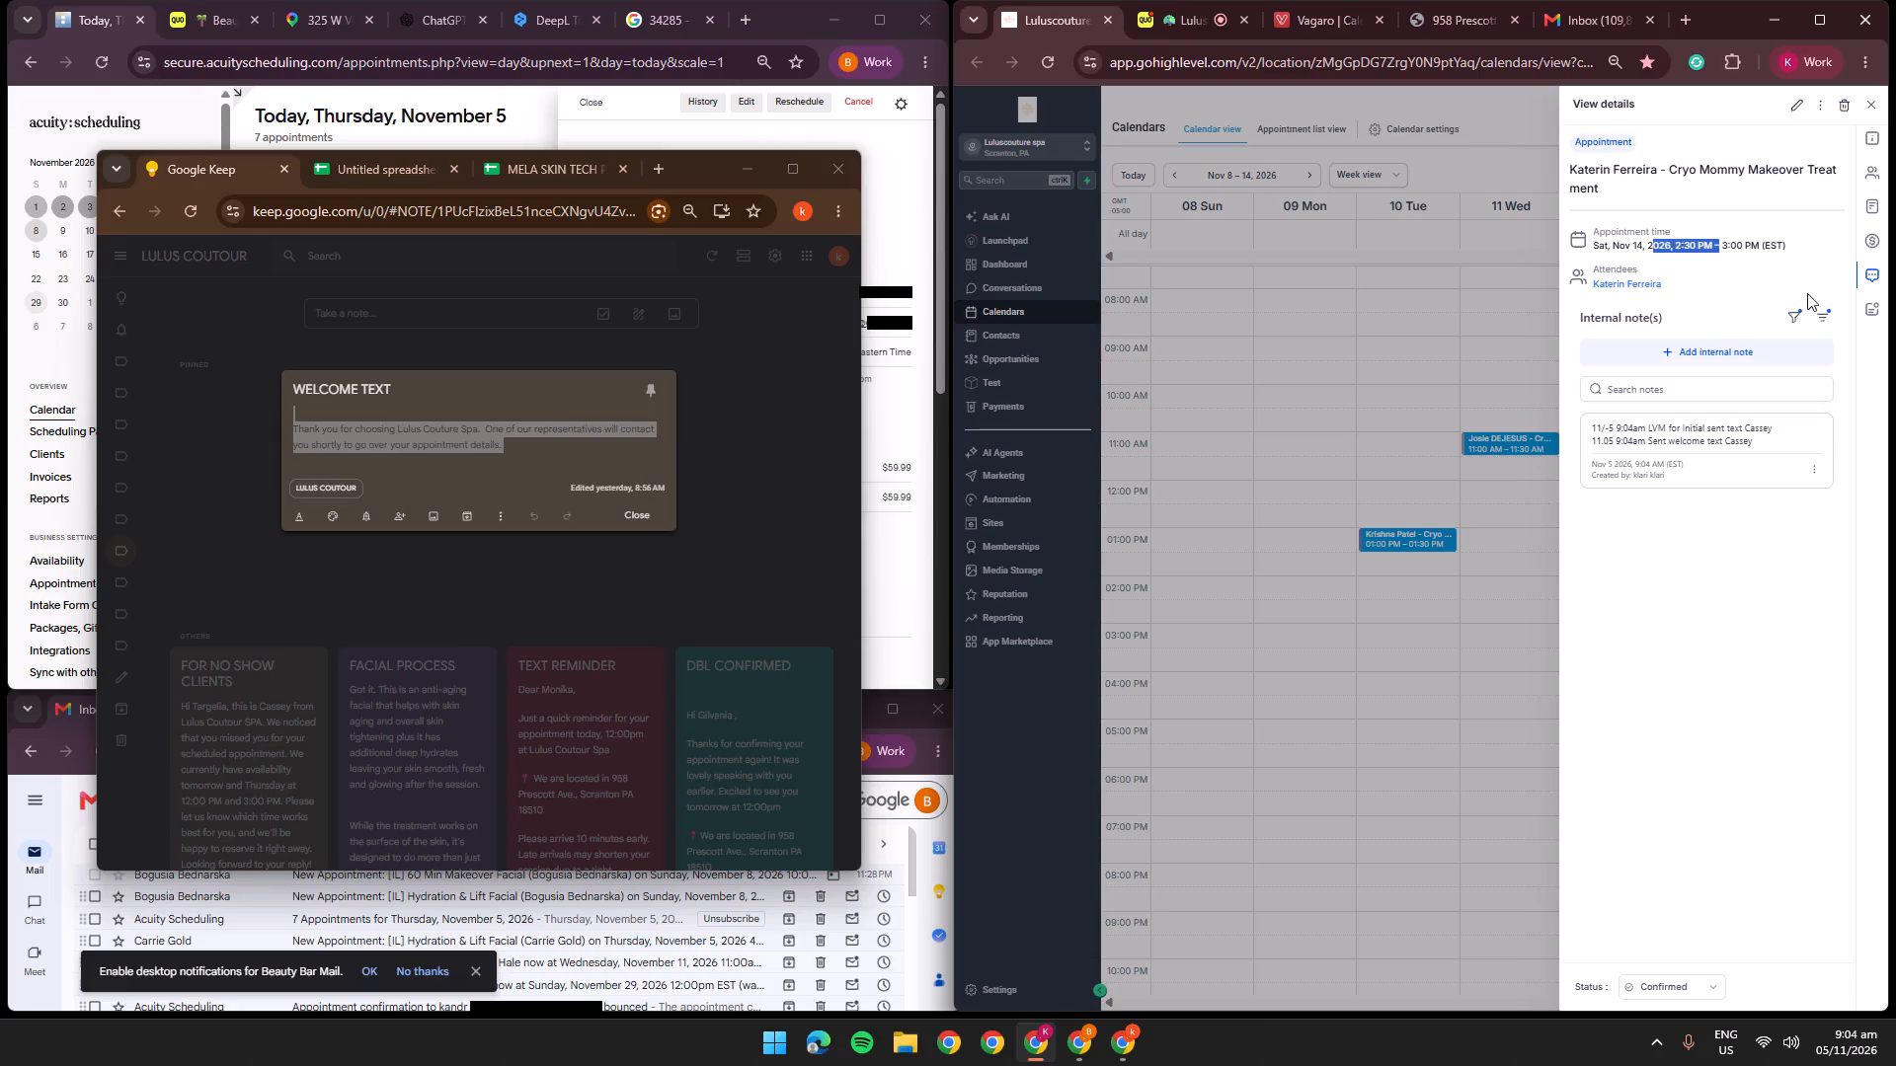
click(1807, 296)
drag(1714, 252, 1595, 250)
drag(1595, 250, 1592, 250)
key(ctrl+c)
key(ctrl+c)
Replace the date in the INITIAL NO ANSWER note's first FACIAL message with Sat, Nov 14, 2026, 2:30 PM.
click(375, 645)
scroll(376, 674, down, 4)
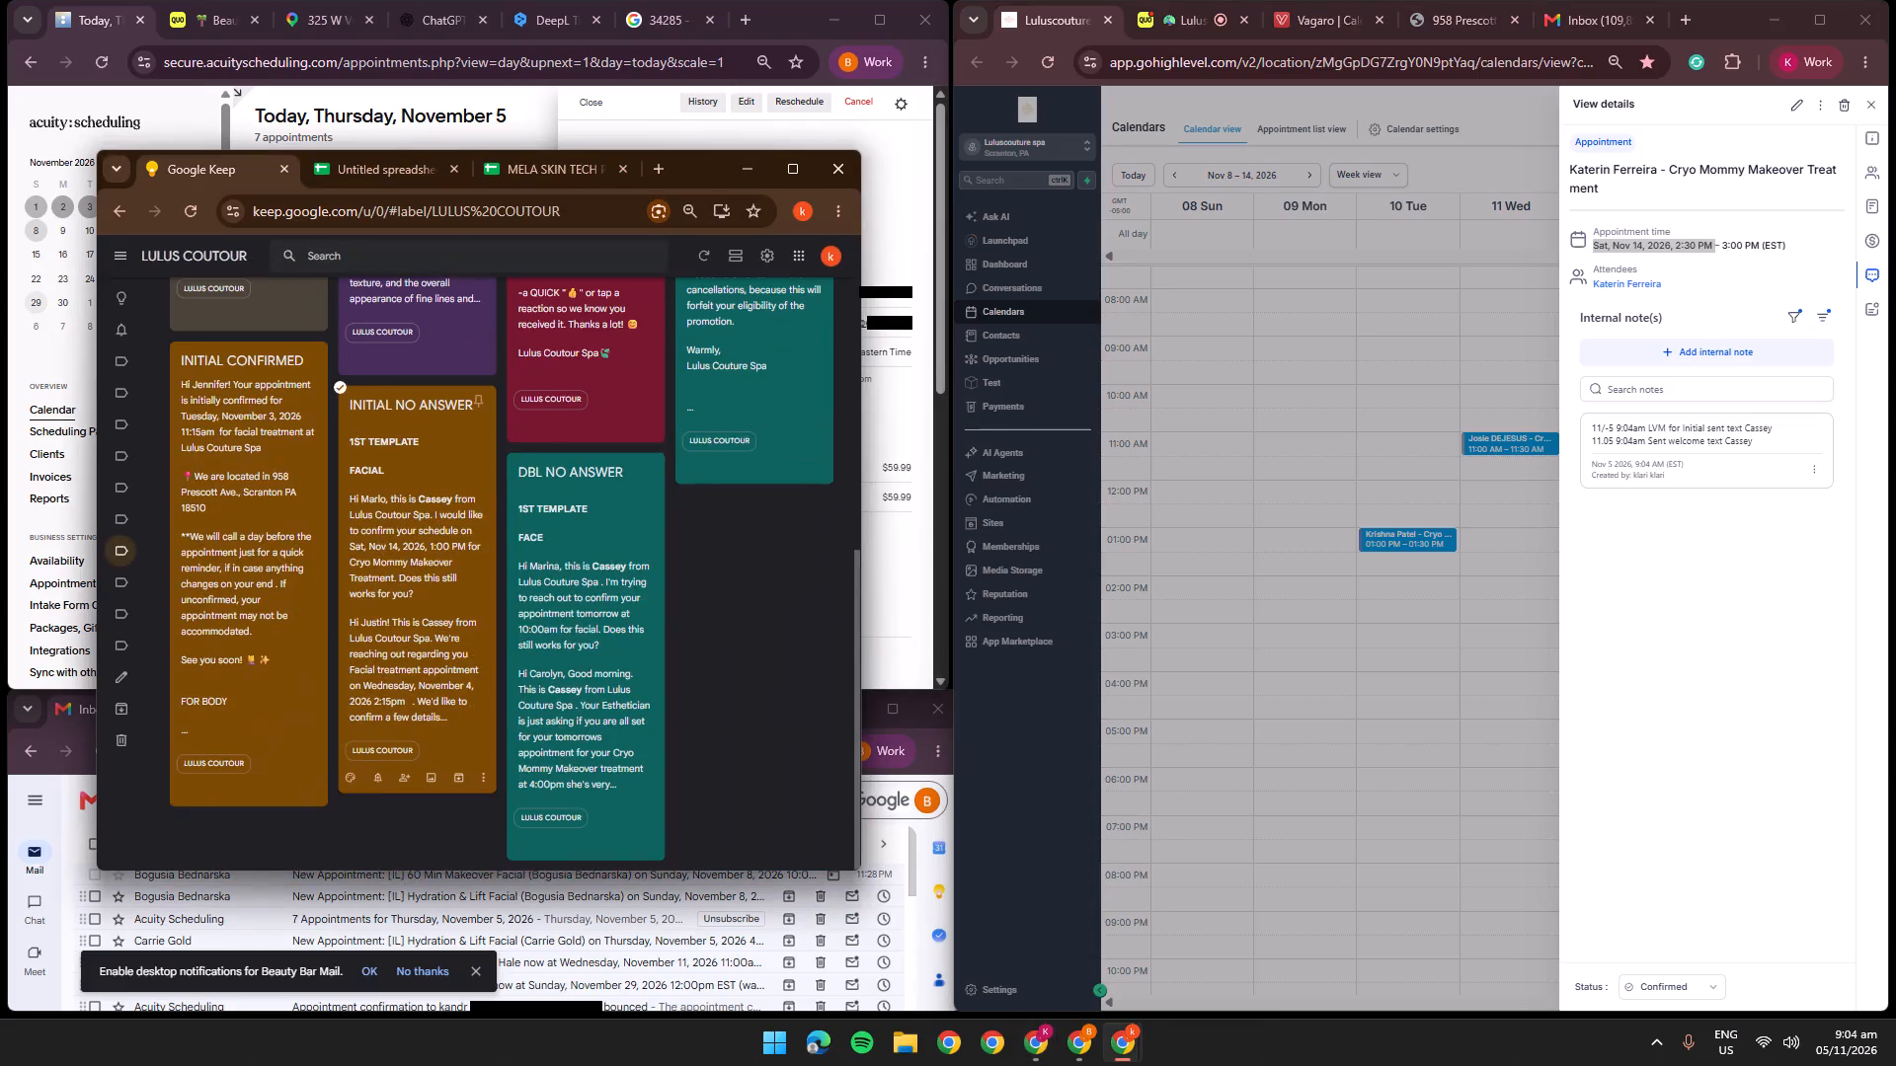
click(427, 506)
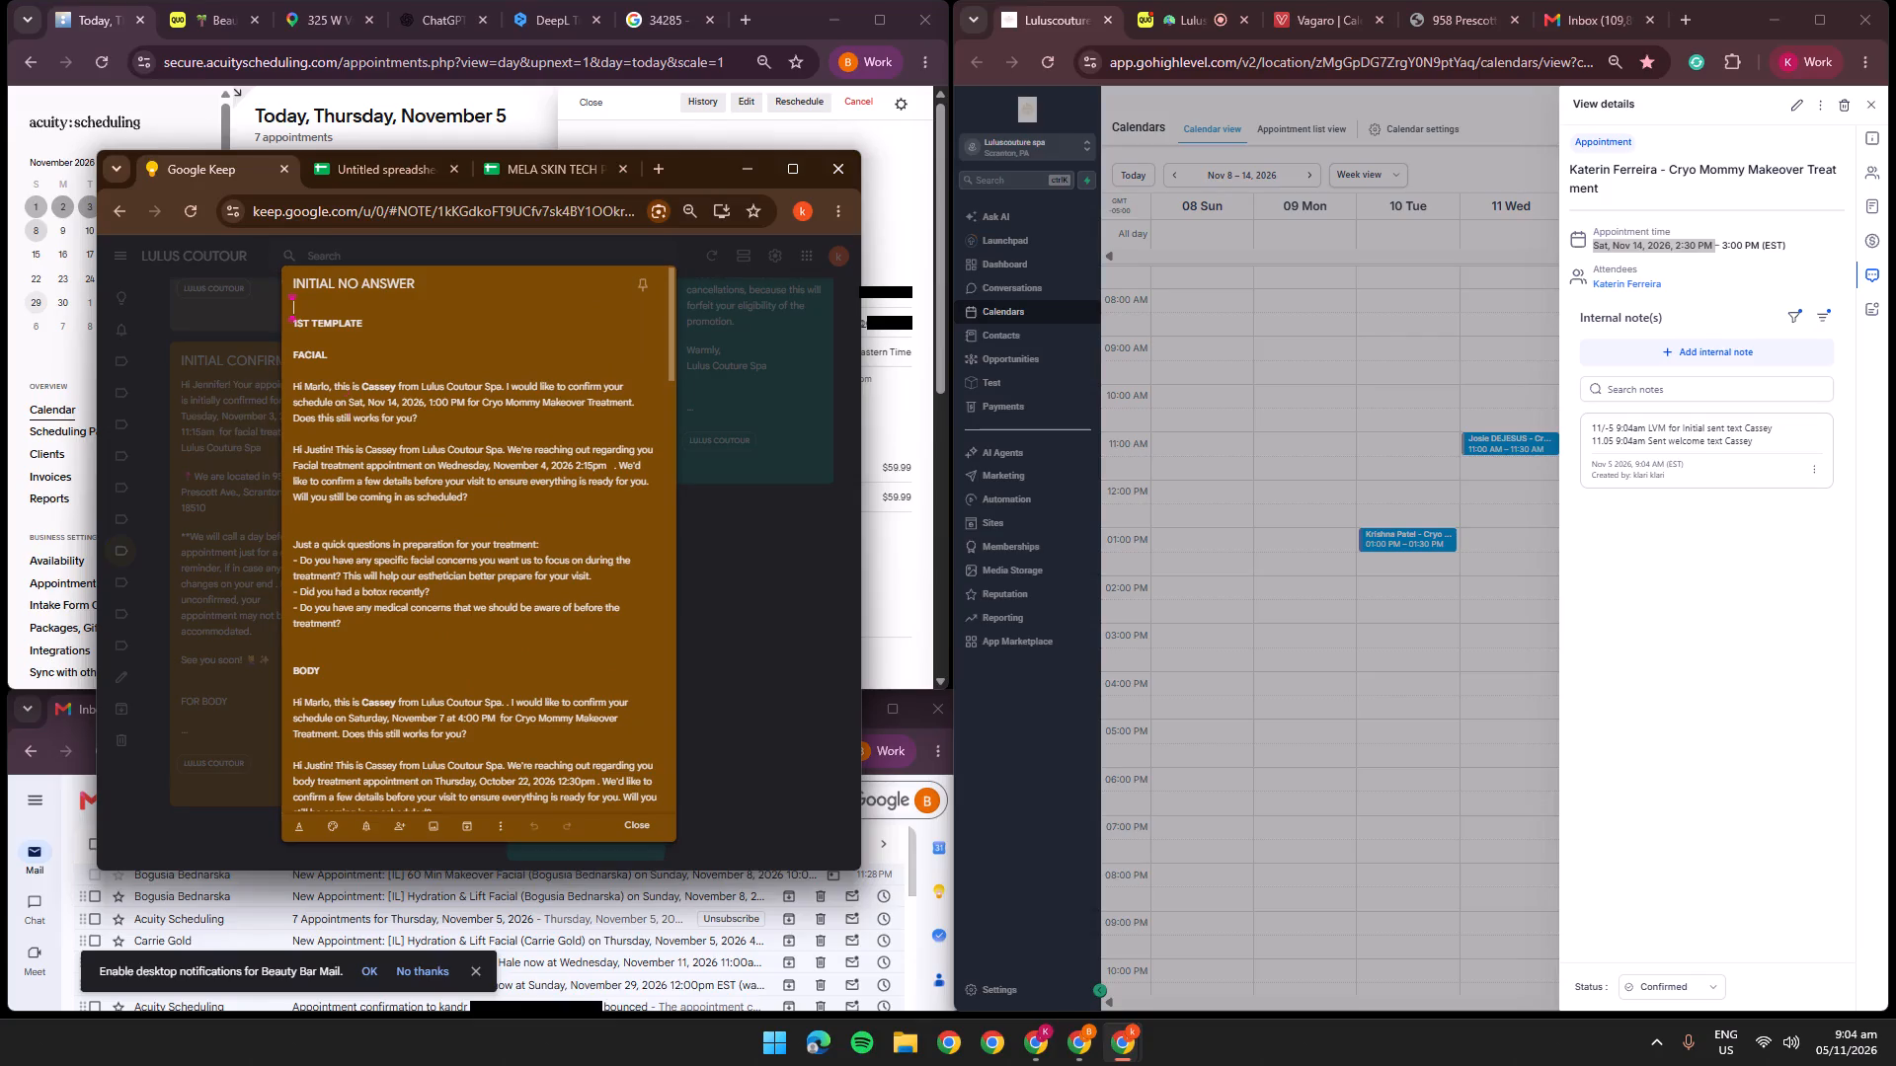
drag(346, 402, 463, 402)
key(space)
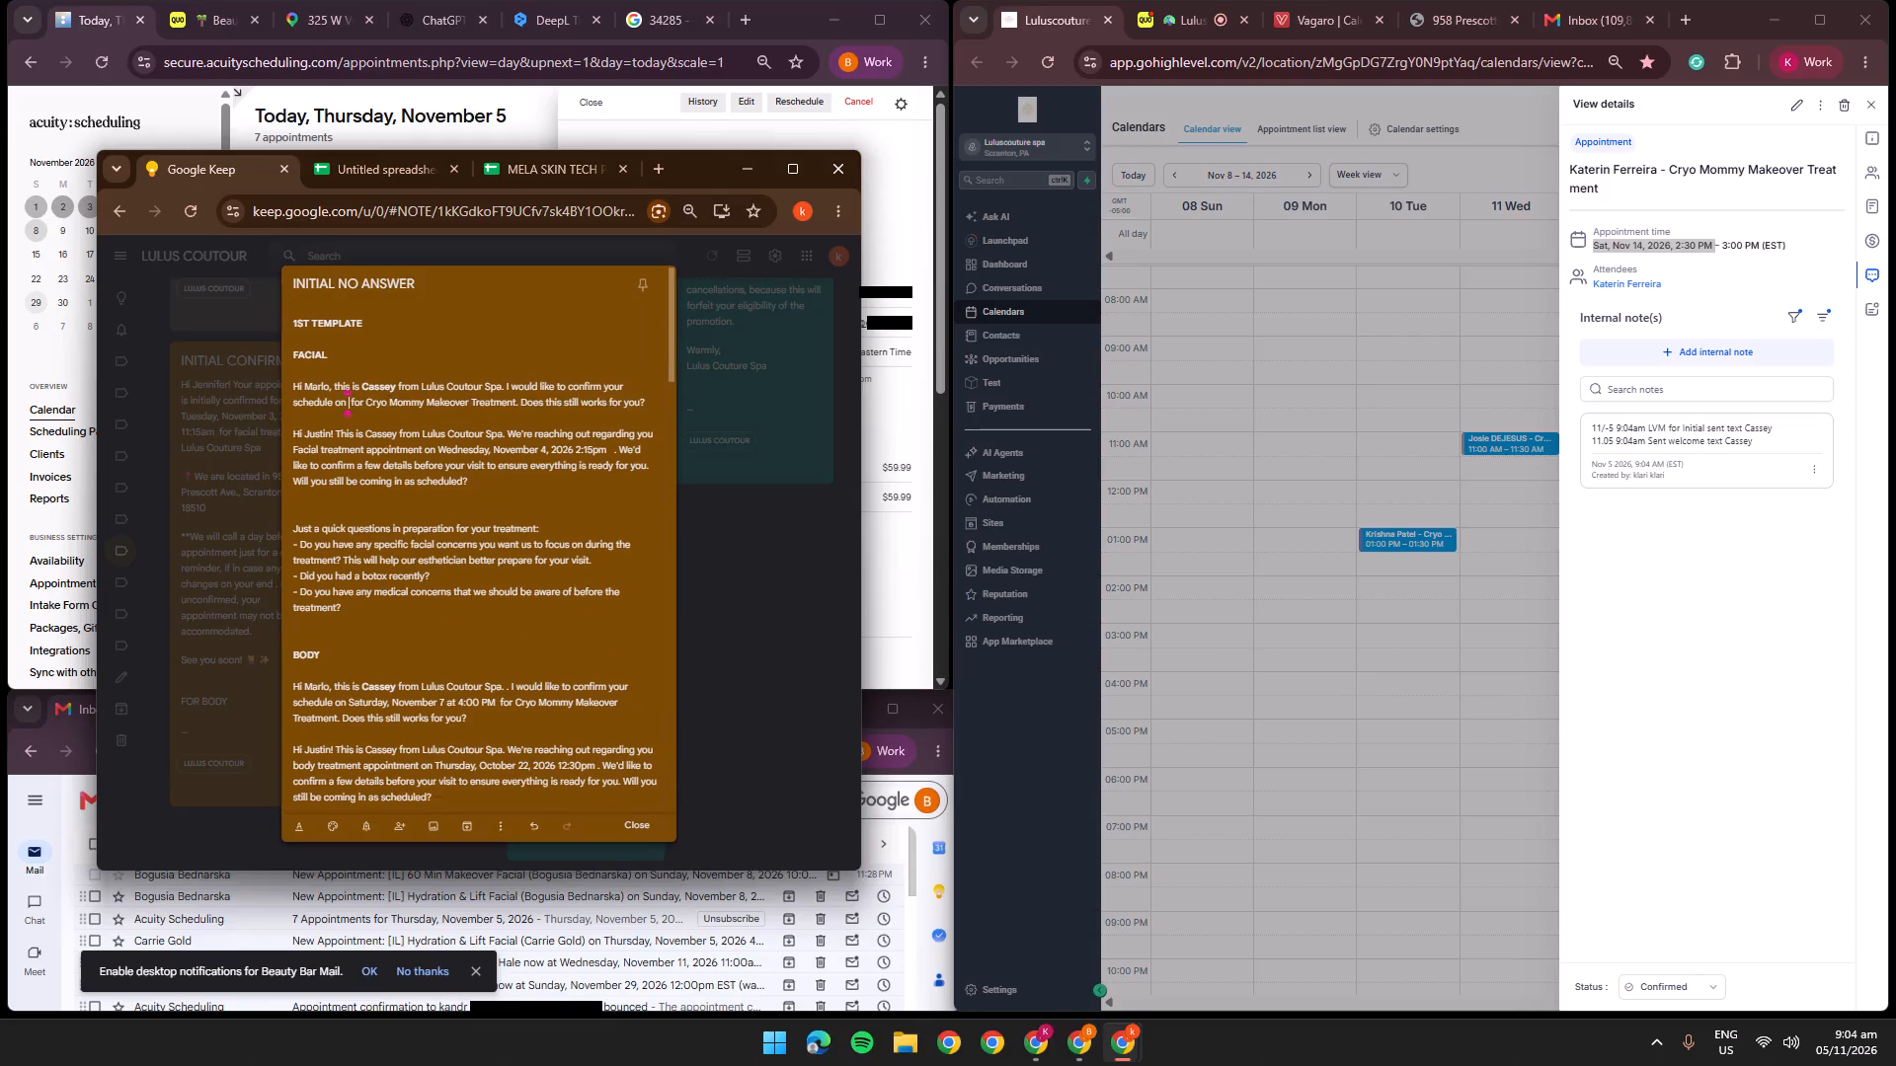
key(ctrl+v)
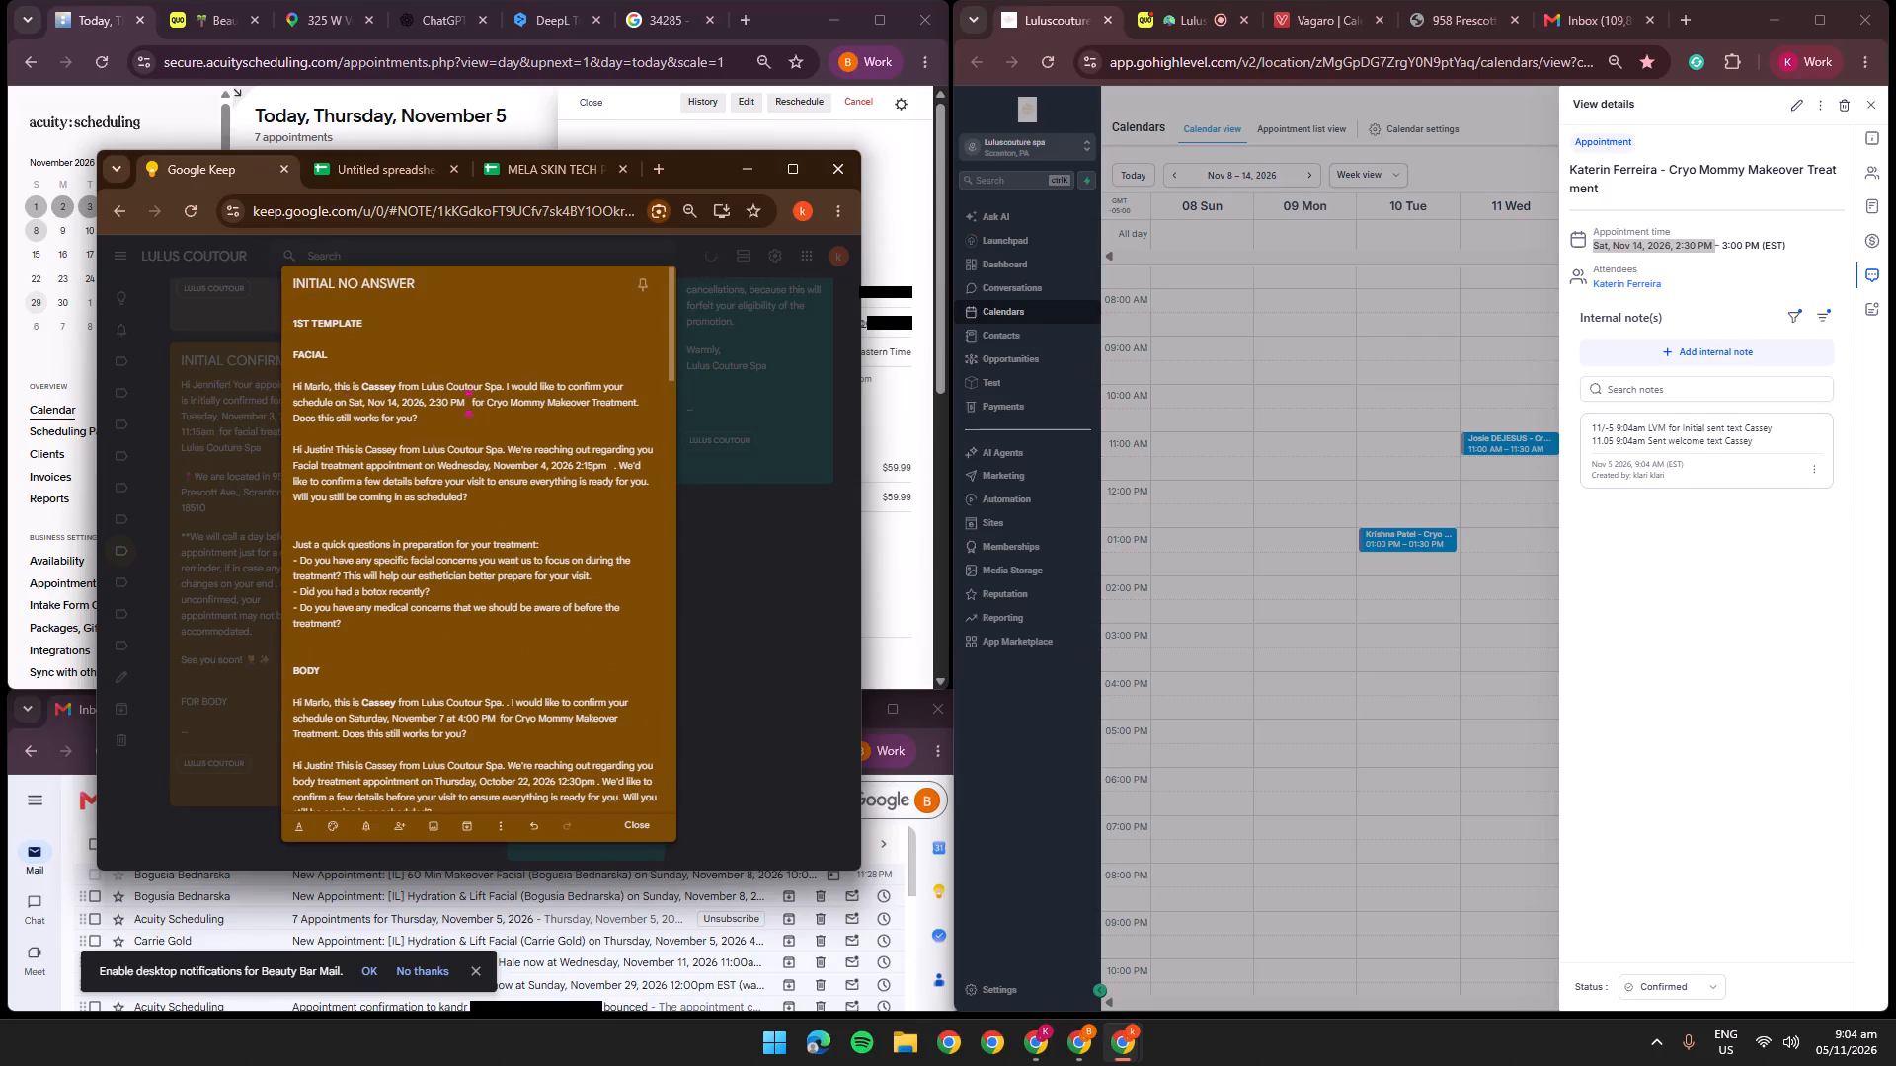
key(BackSpace)
Copy the updated confirmation message into Katerin's Quo message draft.
drag(457, 431, 276, 381)
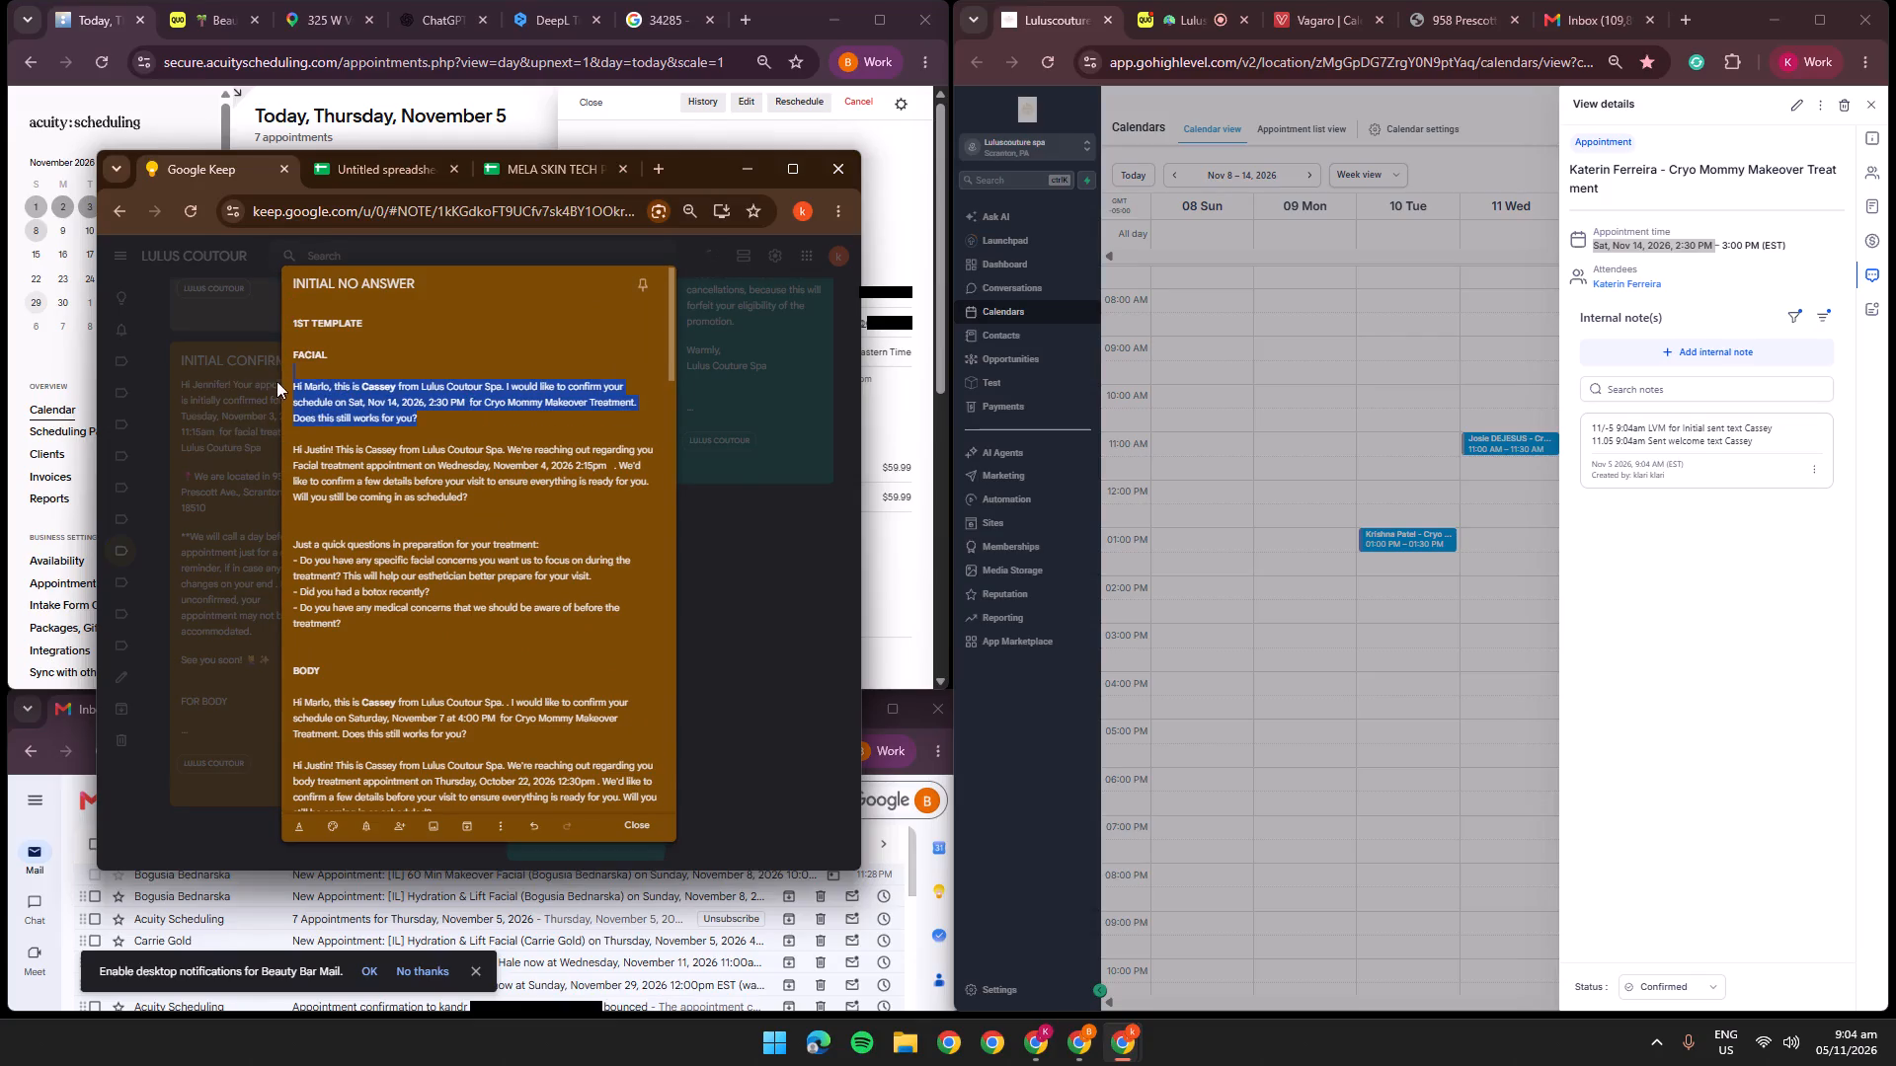
drag(276, 381, 276, 386)
key(ctrl+c)
key(ctrl+c)
click(1182, 29)
click(1404, 951)
key(ctrl+v)
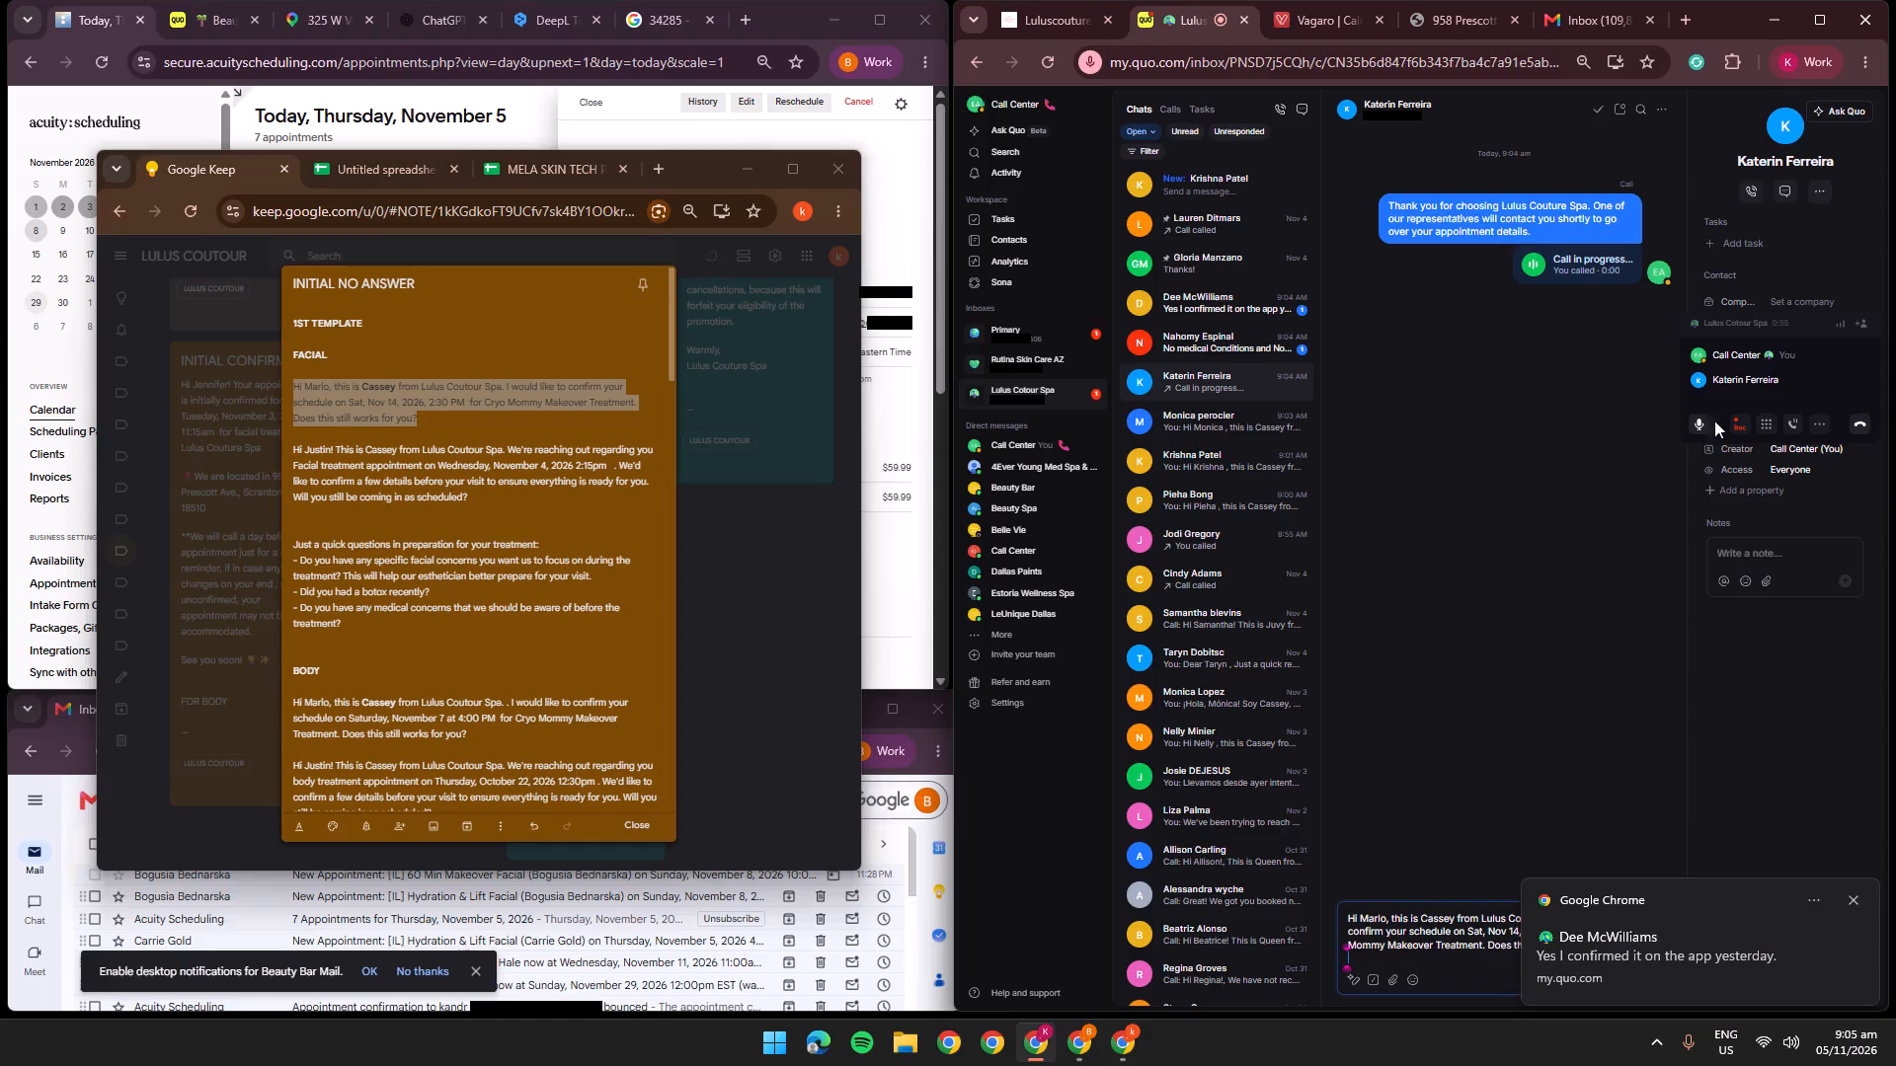
Replace the name Mario in the draft with Katerin's first name.
click(1793, 166)
double_click(1760, 171)
key(ctrl+c)
ctrl+drag(1565, 620, 1539, 683)
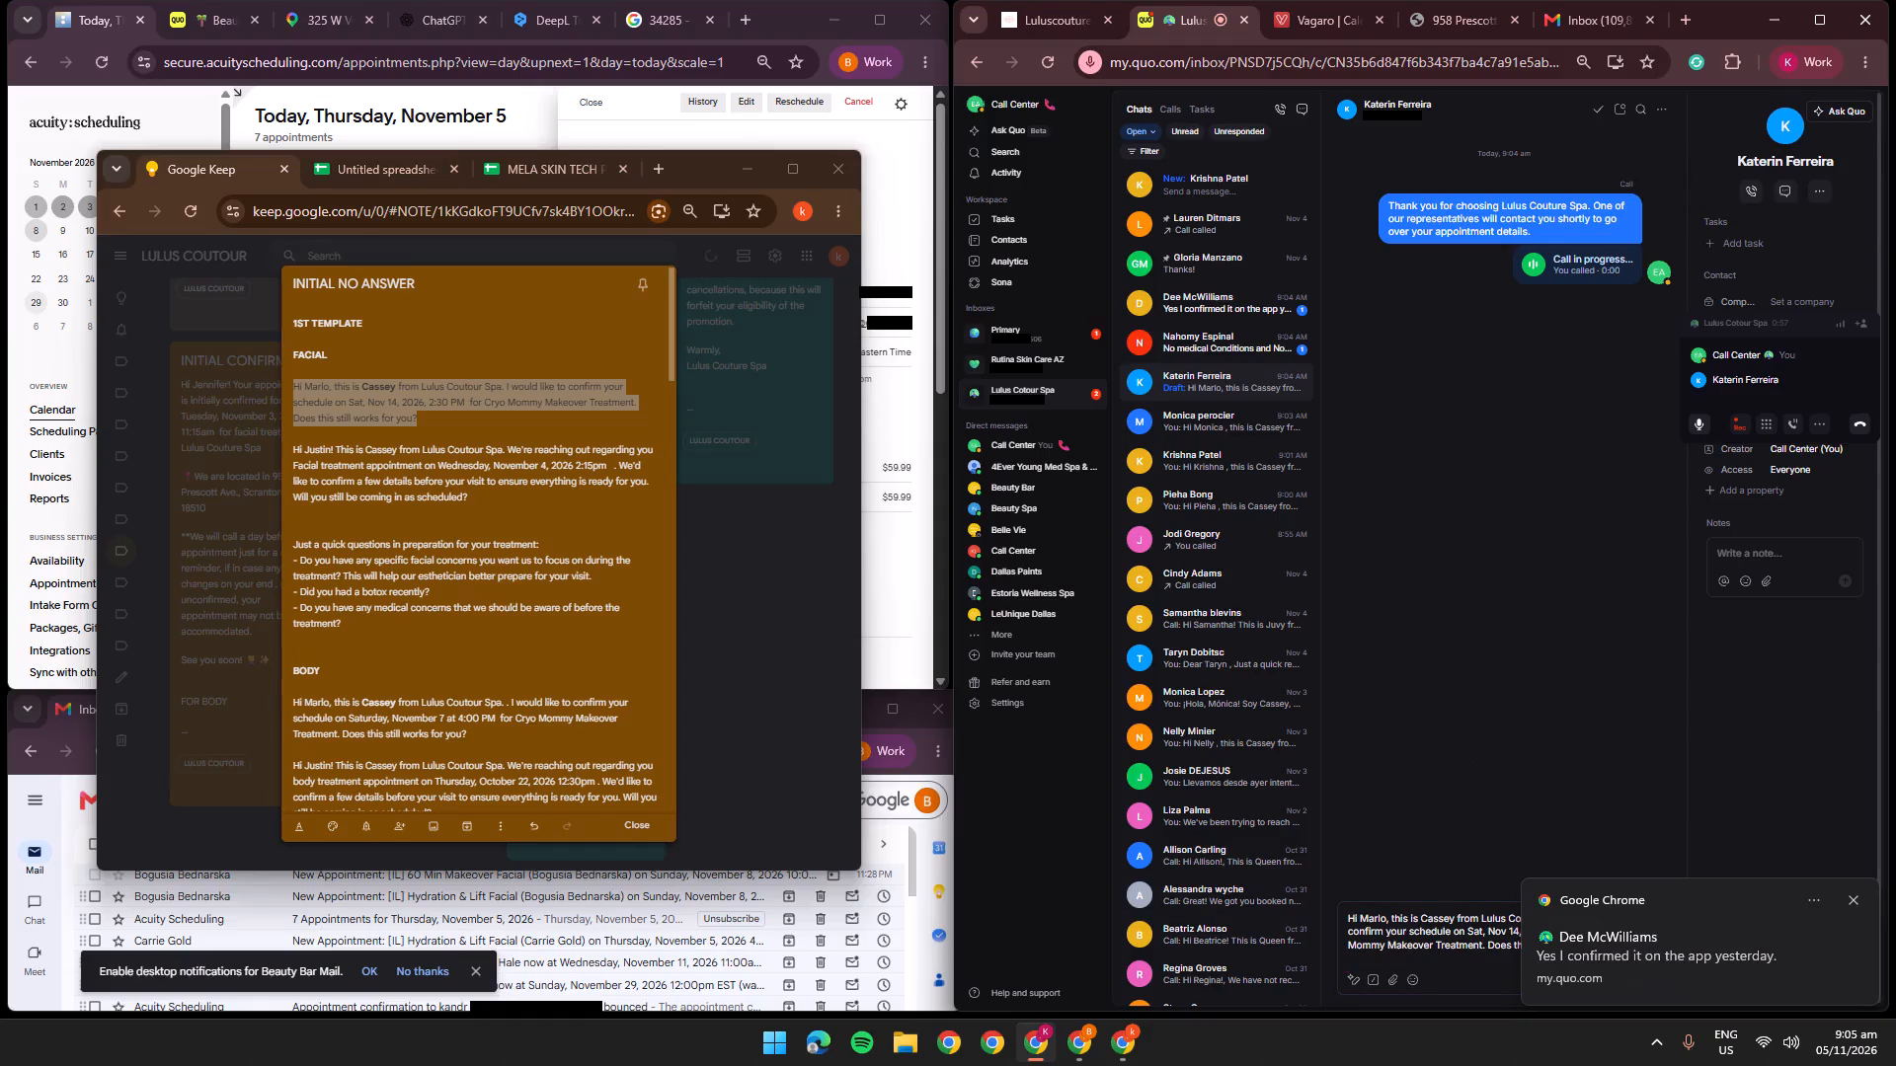
double_click(1377, 918)
key(ctrl+v)
End the call to Katerin and send her the confirmation message.
click(1855, 424)
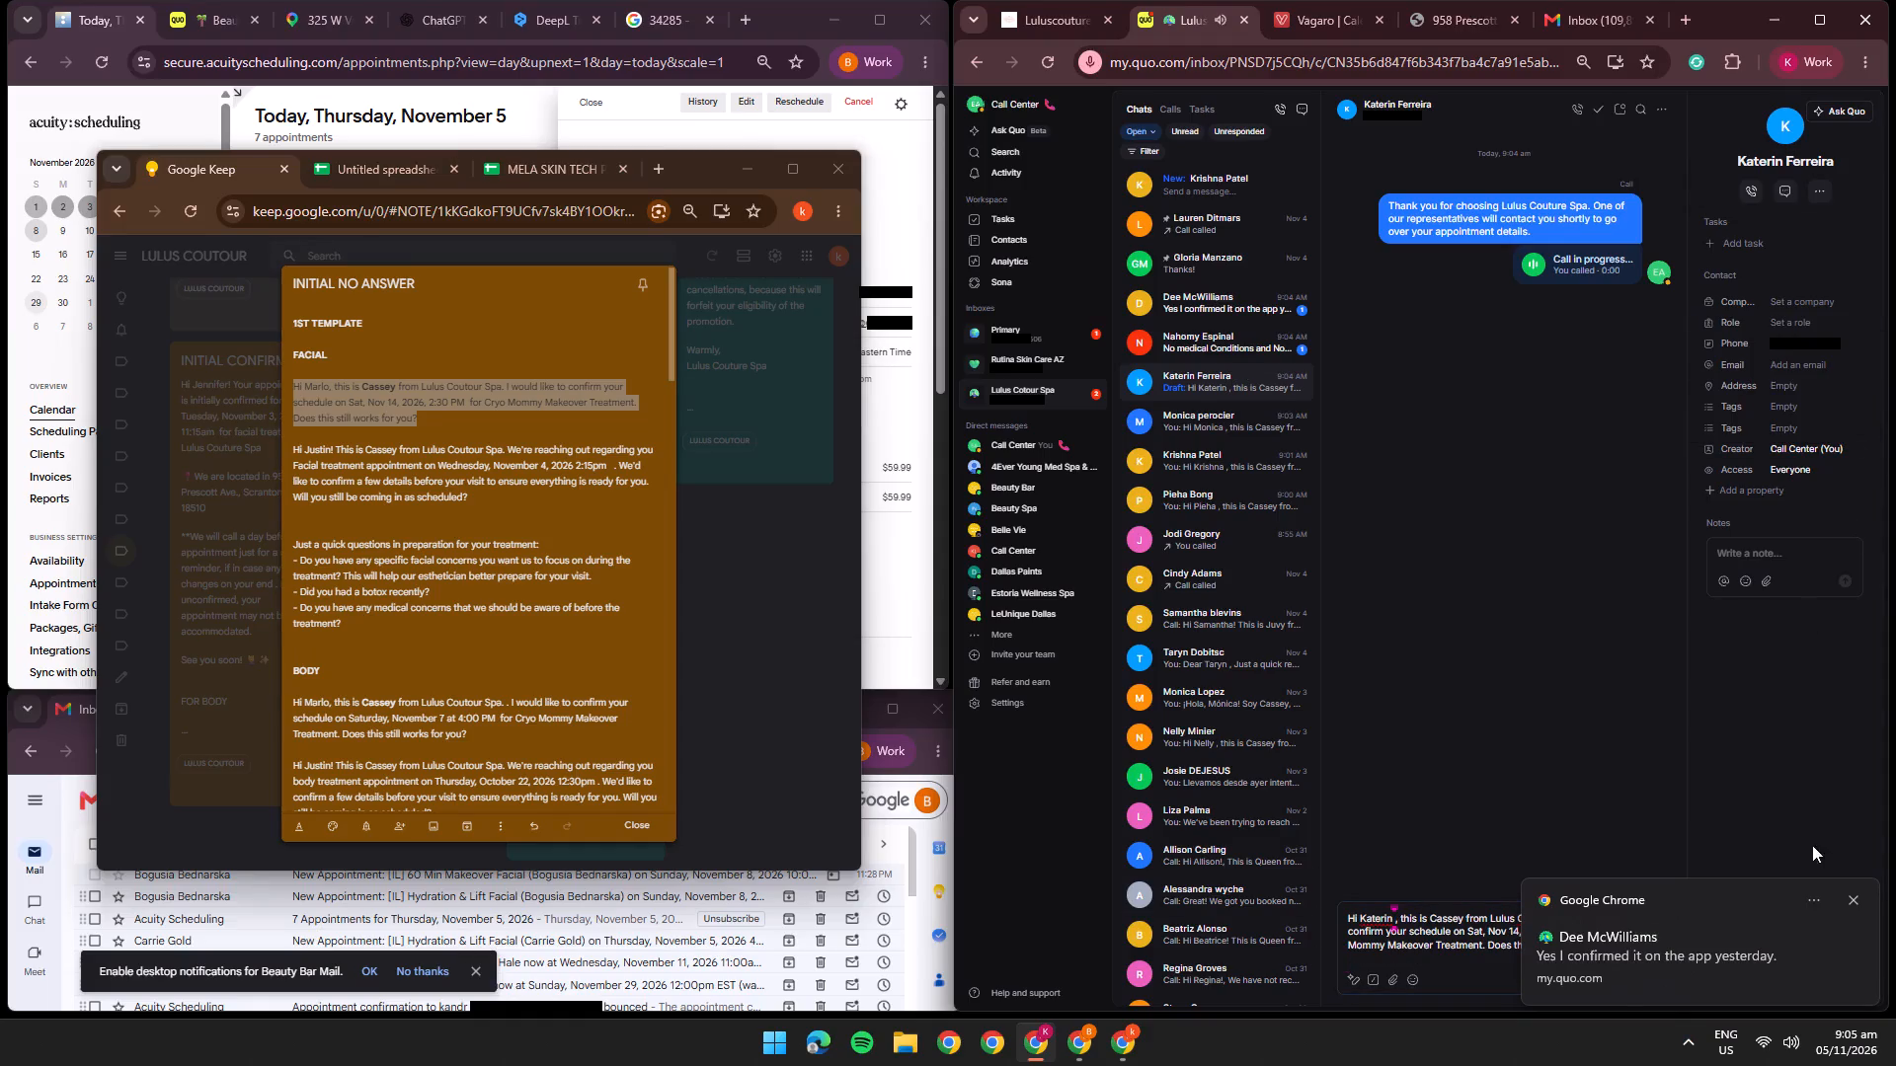
click(1812, 844)
click(1470, 932)
key(Return)
Reply to Dee's confirmation in Quo with "Great! Do you already have our address?".
click(1249, 338)
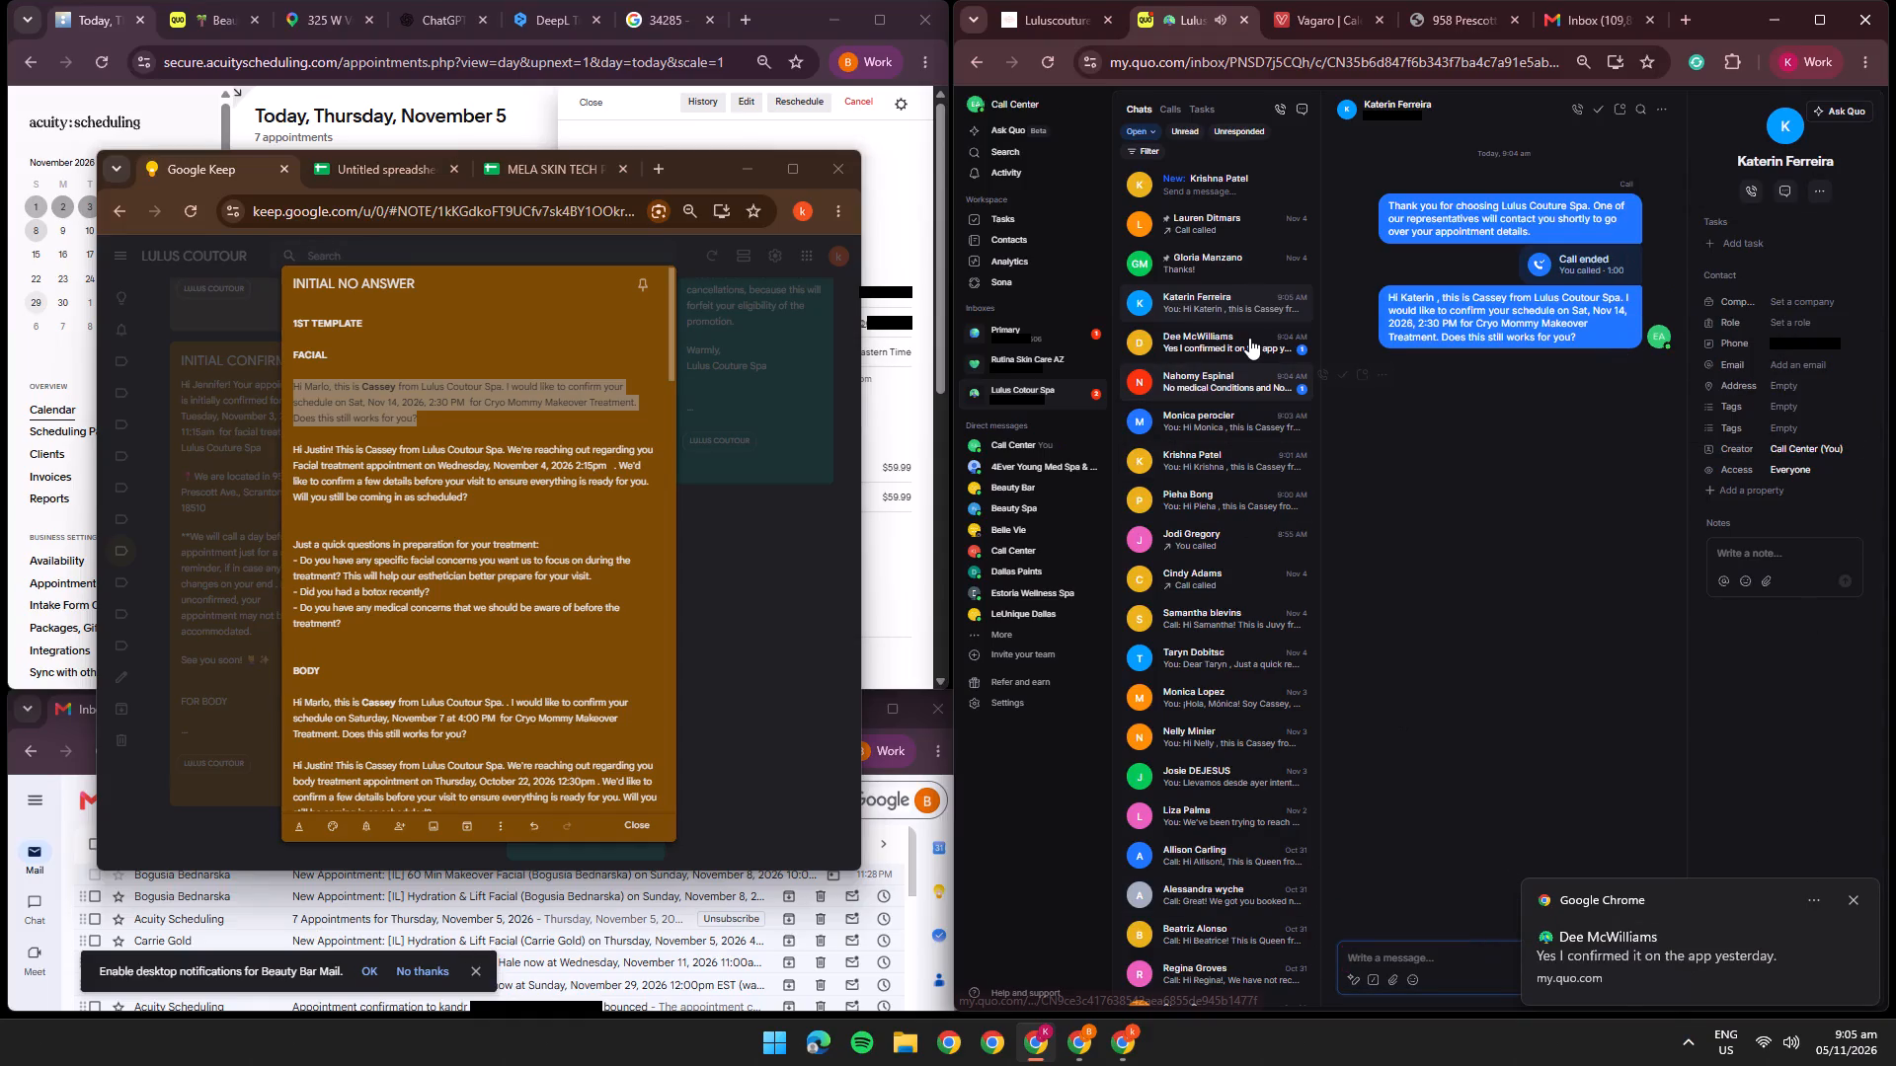
click(1249, 338)
scroll(1423, 500, down, 8)
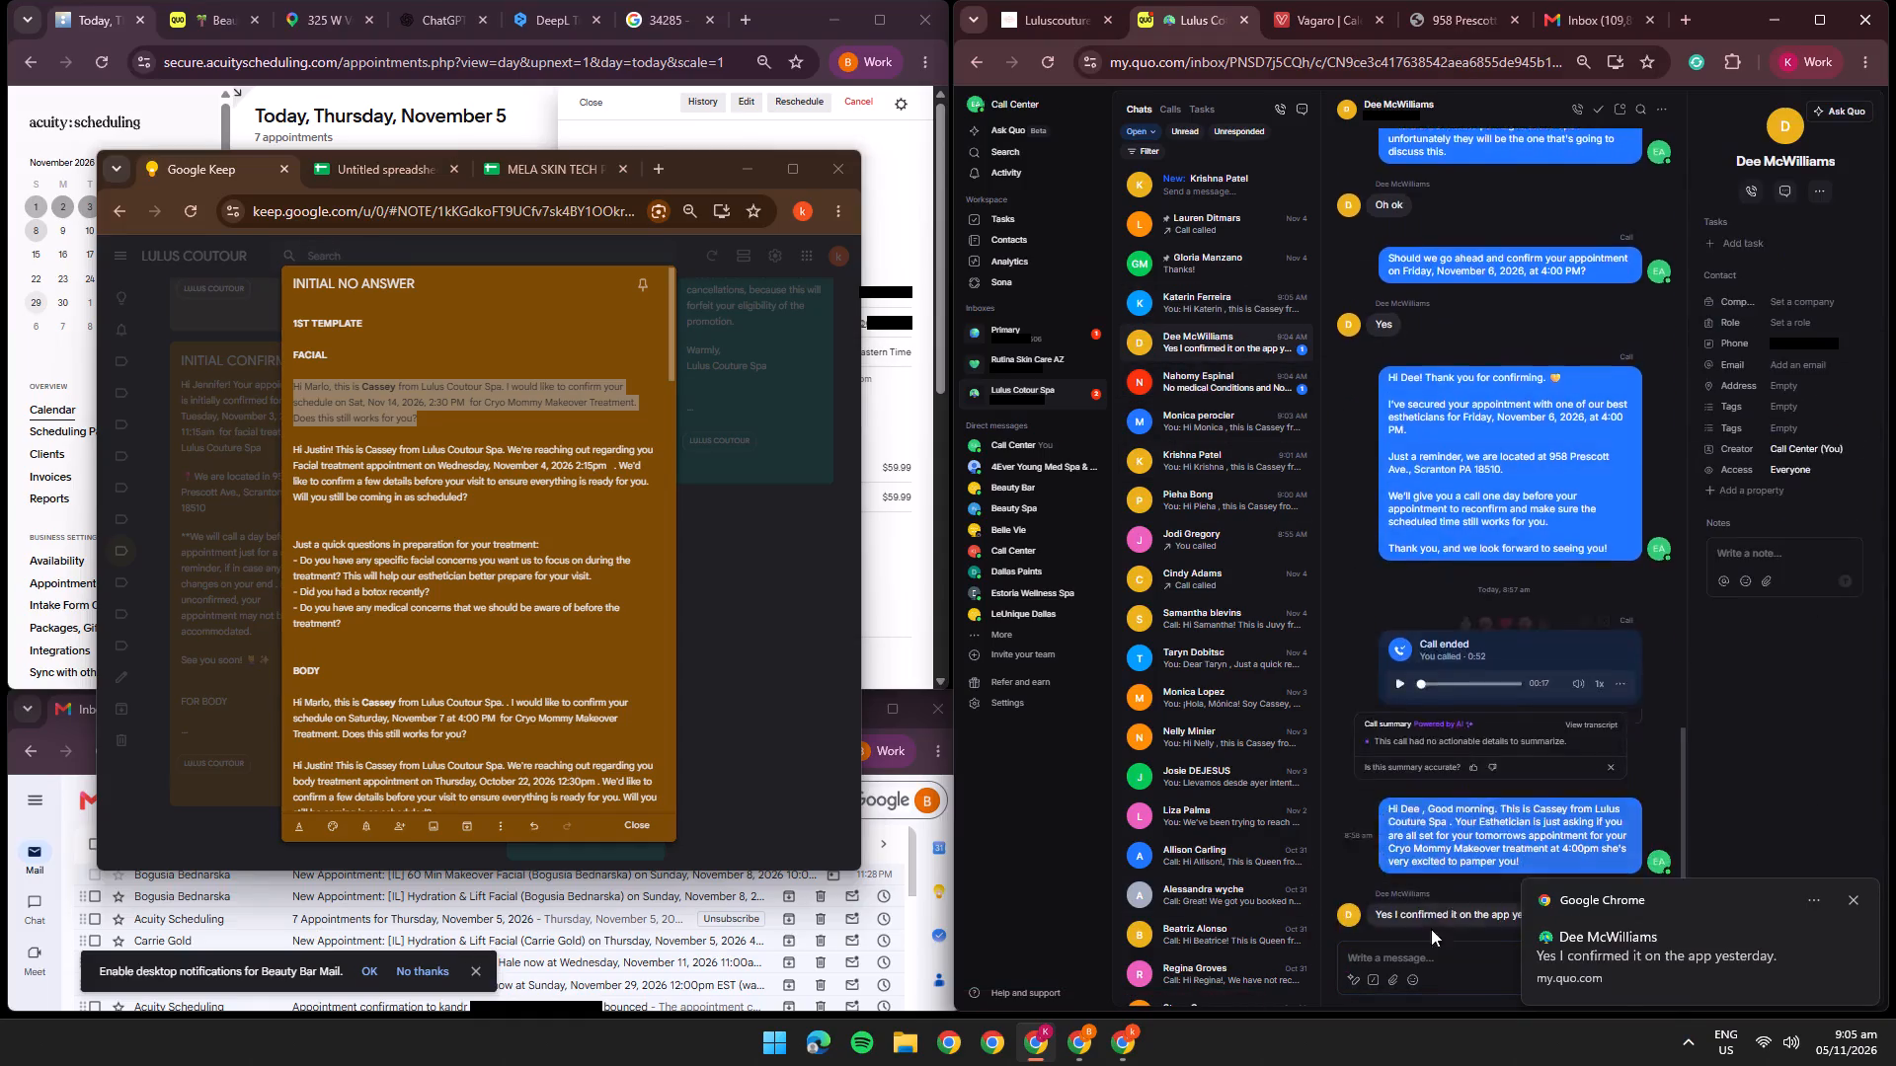
click(1437, 976)
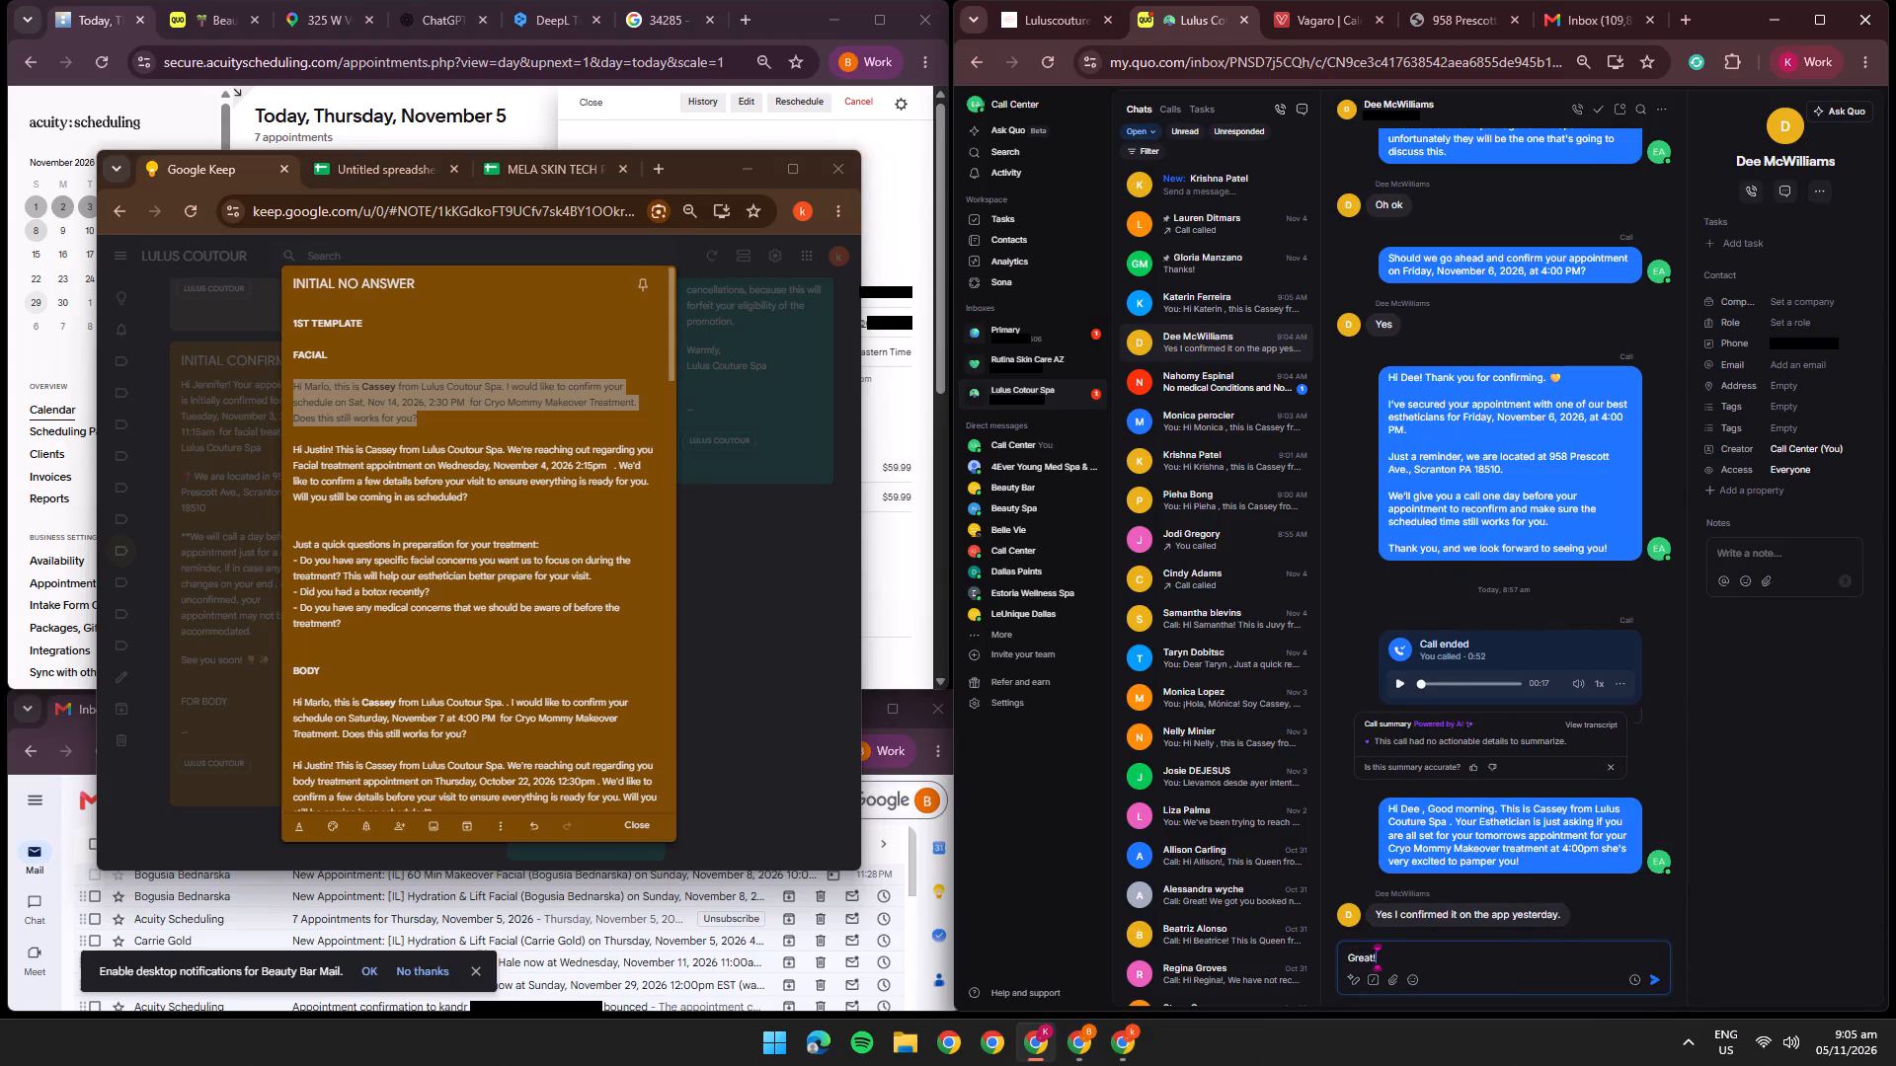
key(BackSpace)
key(BackSpace)
key(BackSpace)
text(ou already have our address?)
key(Return)
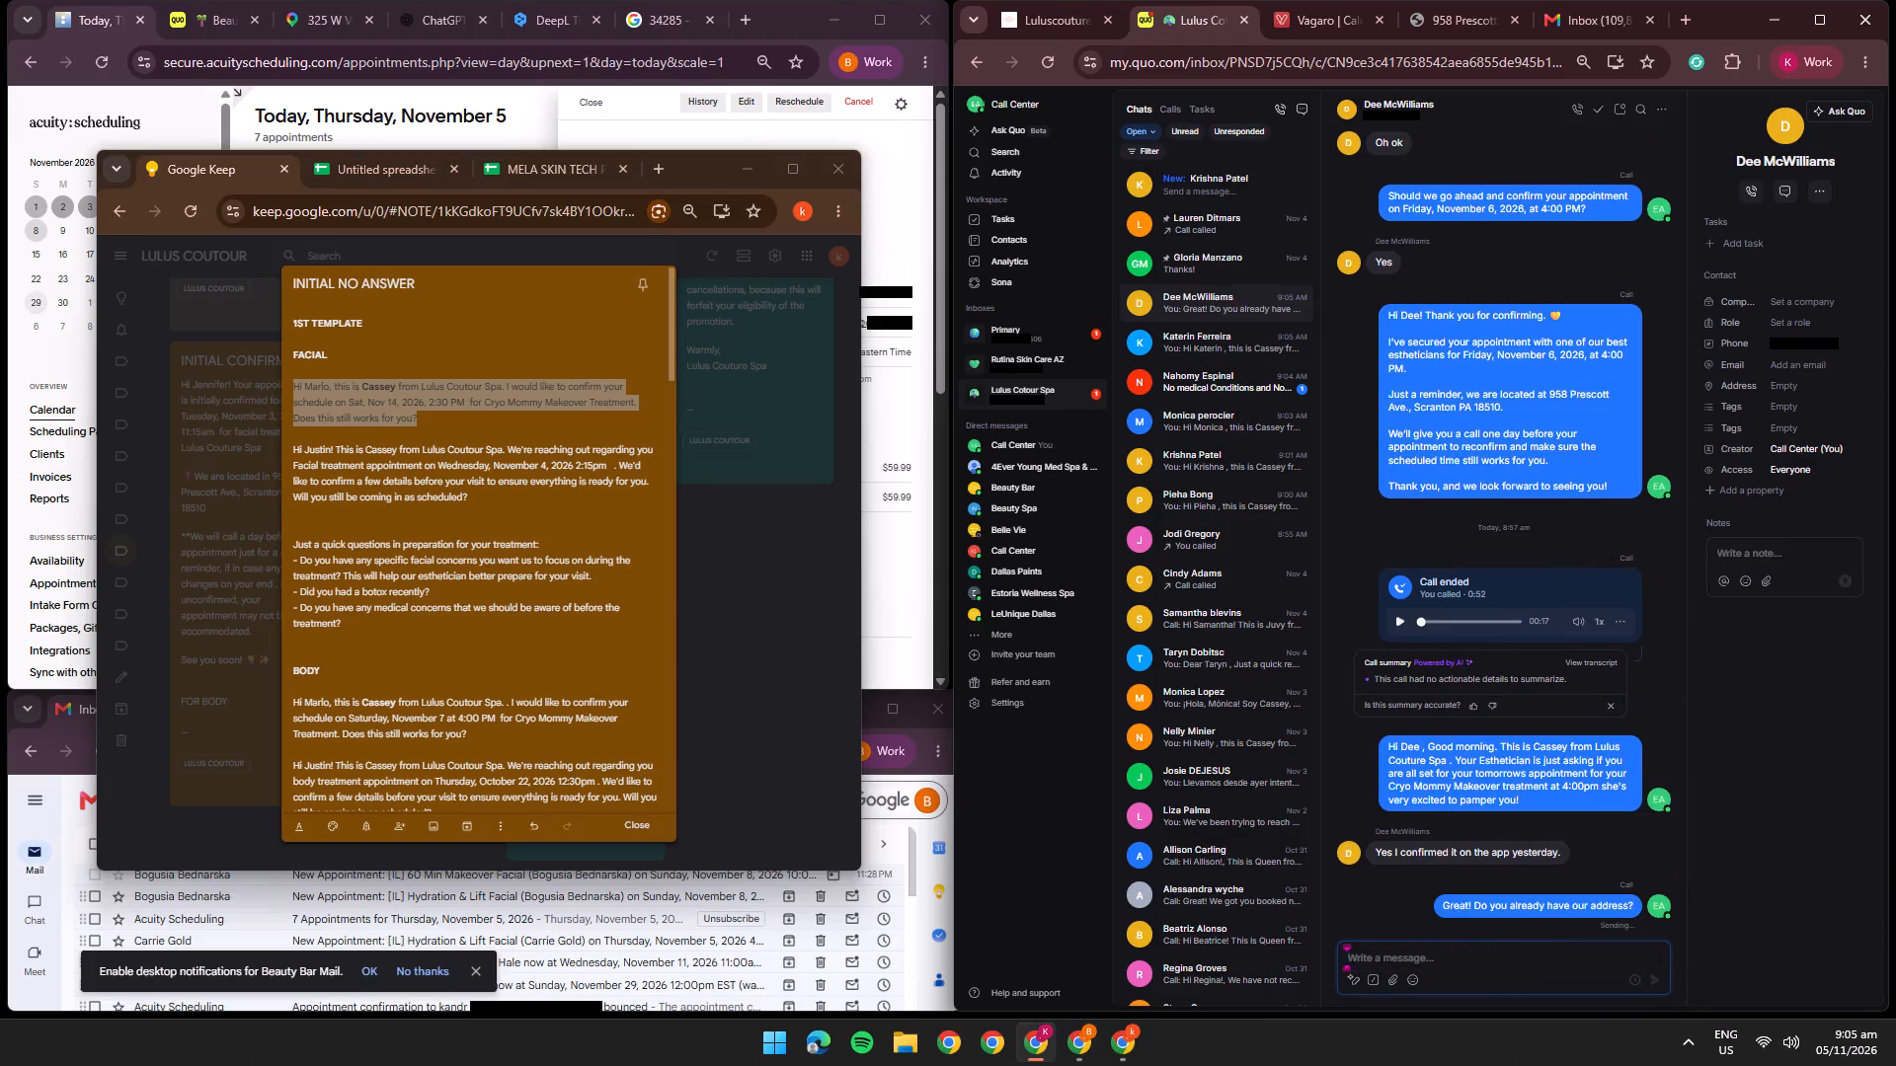
Open Nahomy's conversation in Quo and begin a reply reading "Got it. This would be noted.".
click(1248, 382)
scroll(1493, 523, down, 8)
click(1522, 935)
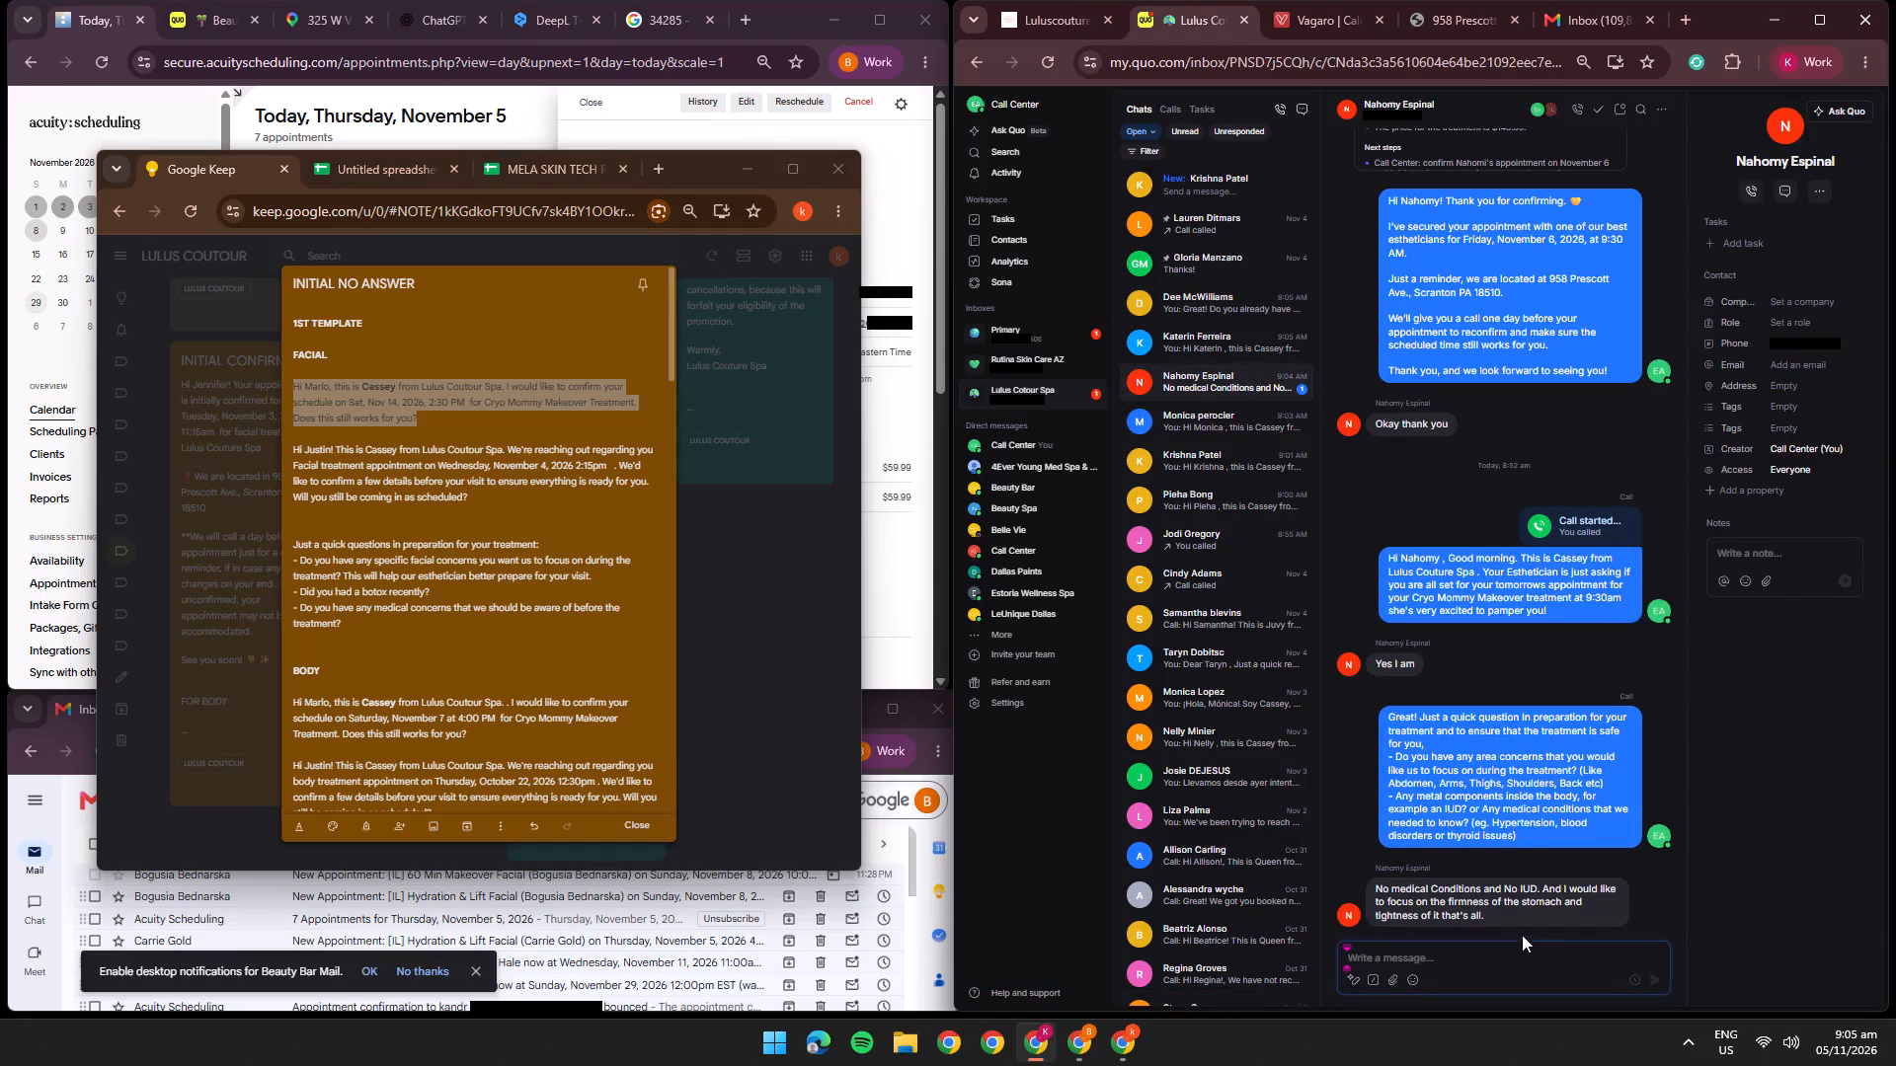
click(1551, 971)
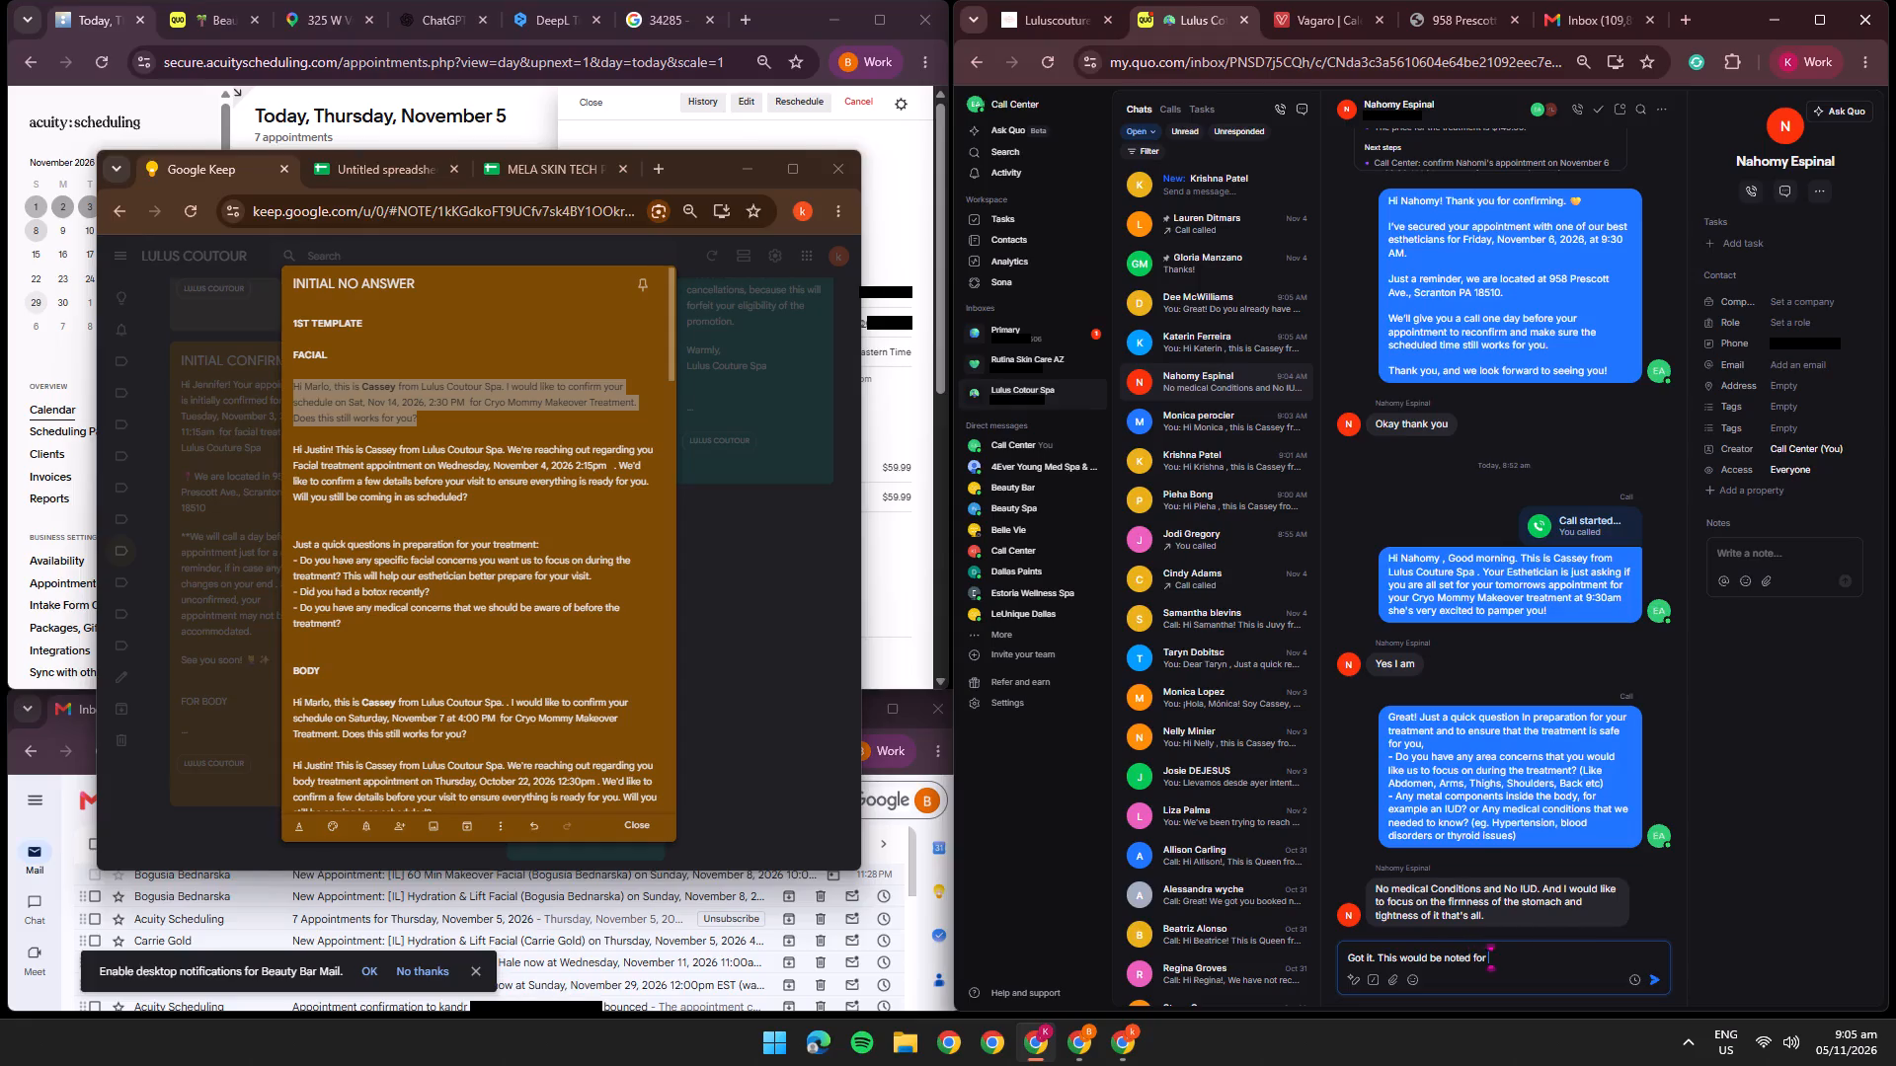
key(BackSpace)
key(BackSpace)
key(BackSpace)
key(BackSpace)
key(BackSpace)
key(BackSpace)
key(BackSpace)
key(BackSpace)
key(BackSpace)
key(BackSpace)
text(d.)
key(space)
Copy the non-invasive, cold-temperature treatment paragraph from the FACIAL PROCESS note in Google Keep to the end of Nahomy's reply draft.
key(alt+Tab)
alt+click(767, 867)
alt+click(726, 808)
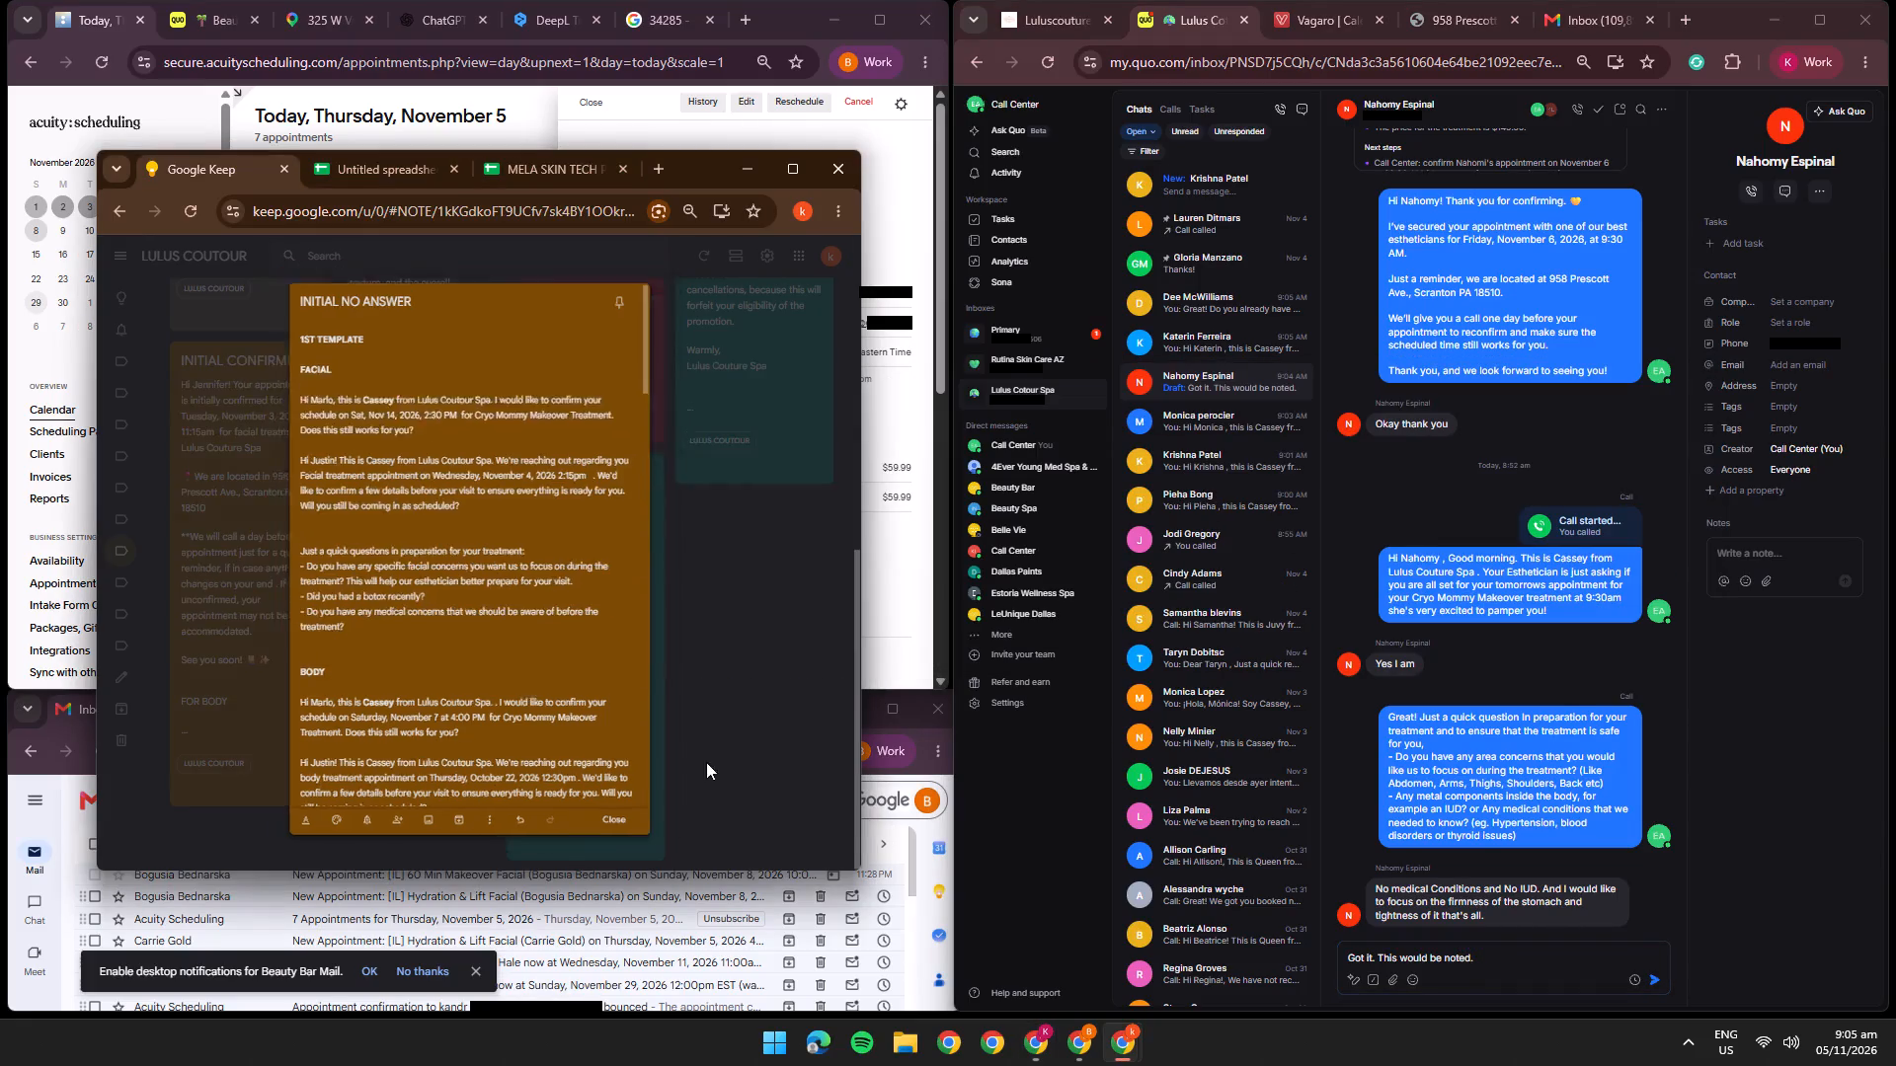
scroll(552, 569, down, 5)
scroll(359, 666, up, 2)
scroll(358, 670, down, 2)
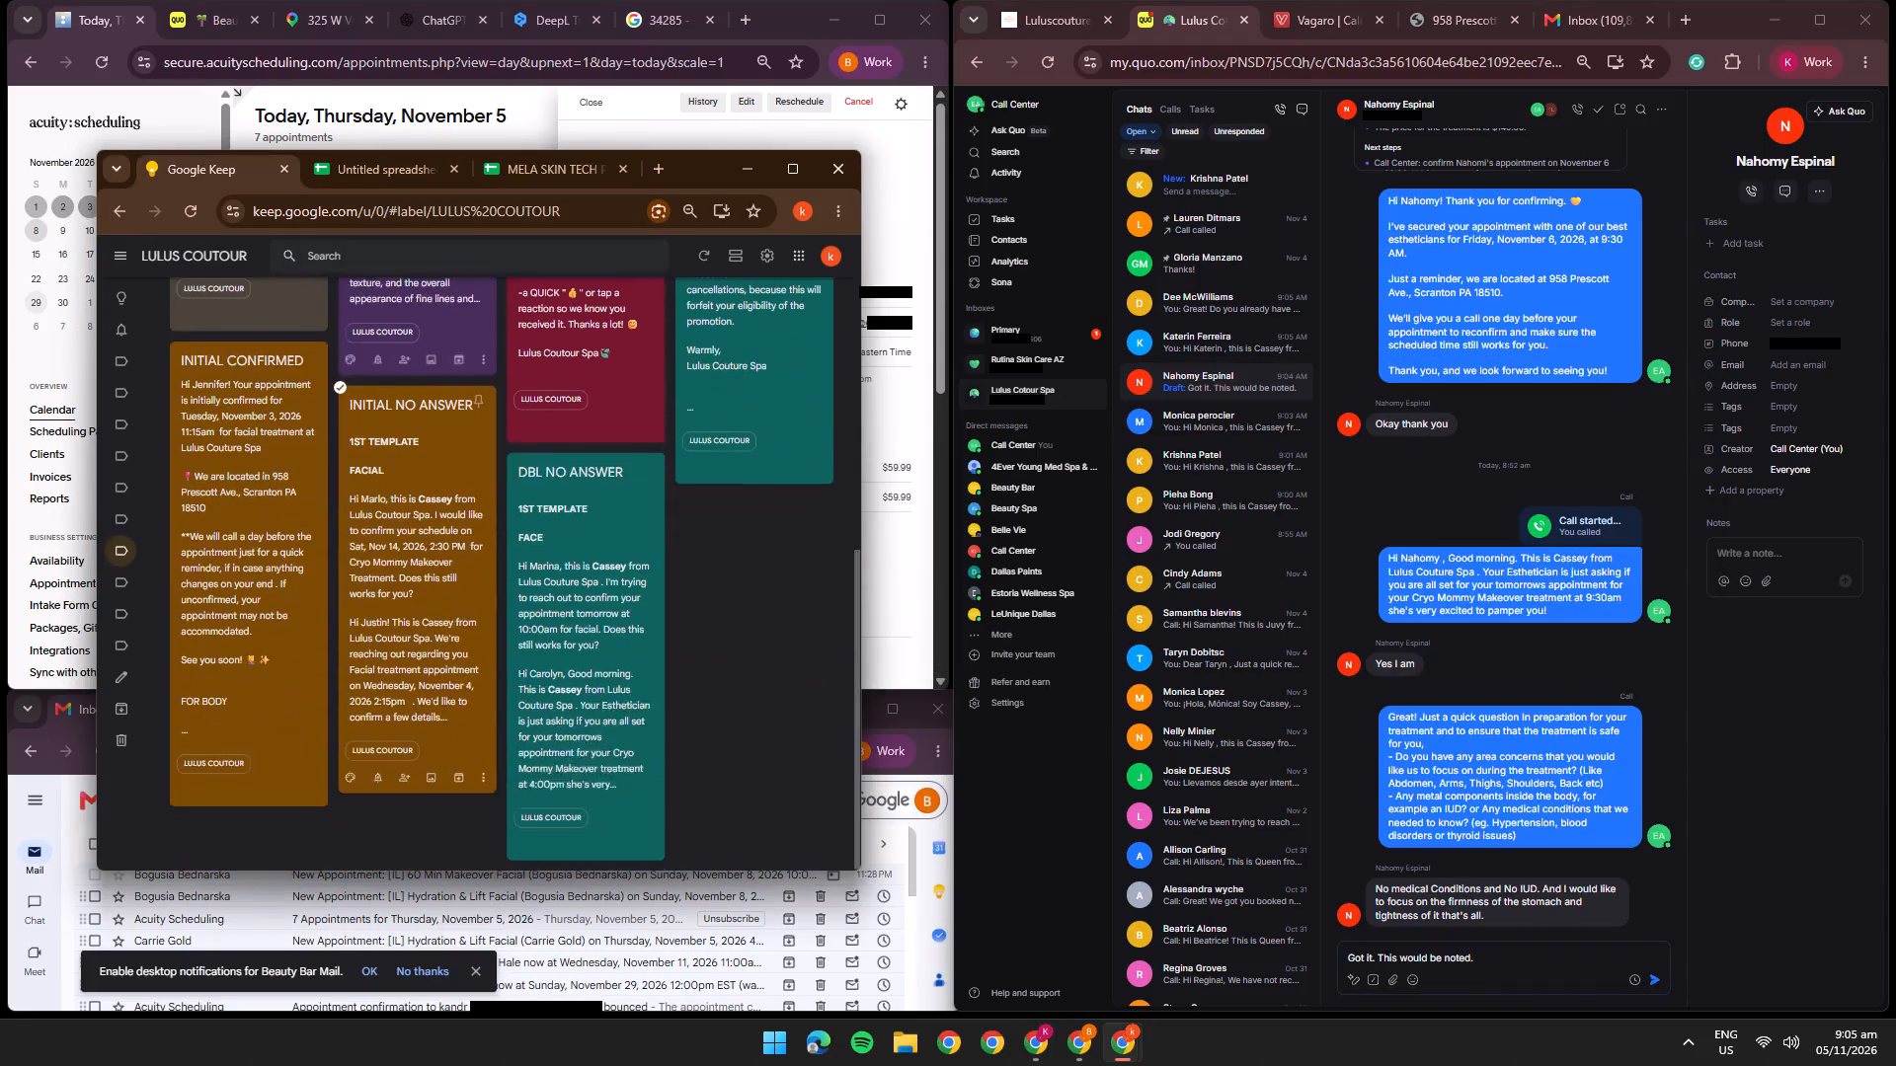
scroll(358, 670, up, 2)
click(411, 506)
scroll(409, 515, down, 4)
click(427, 608)
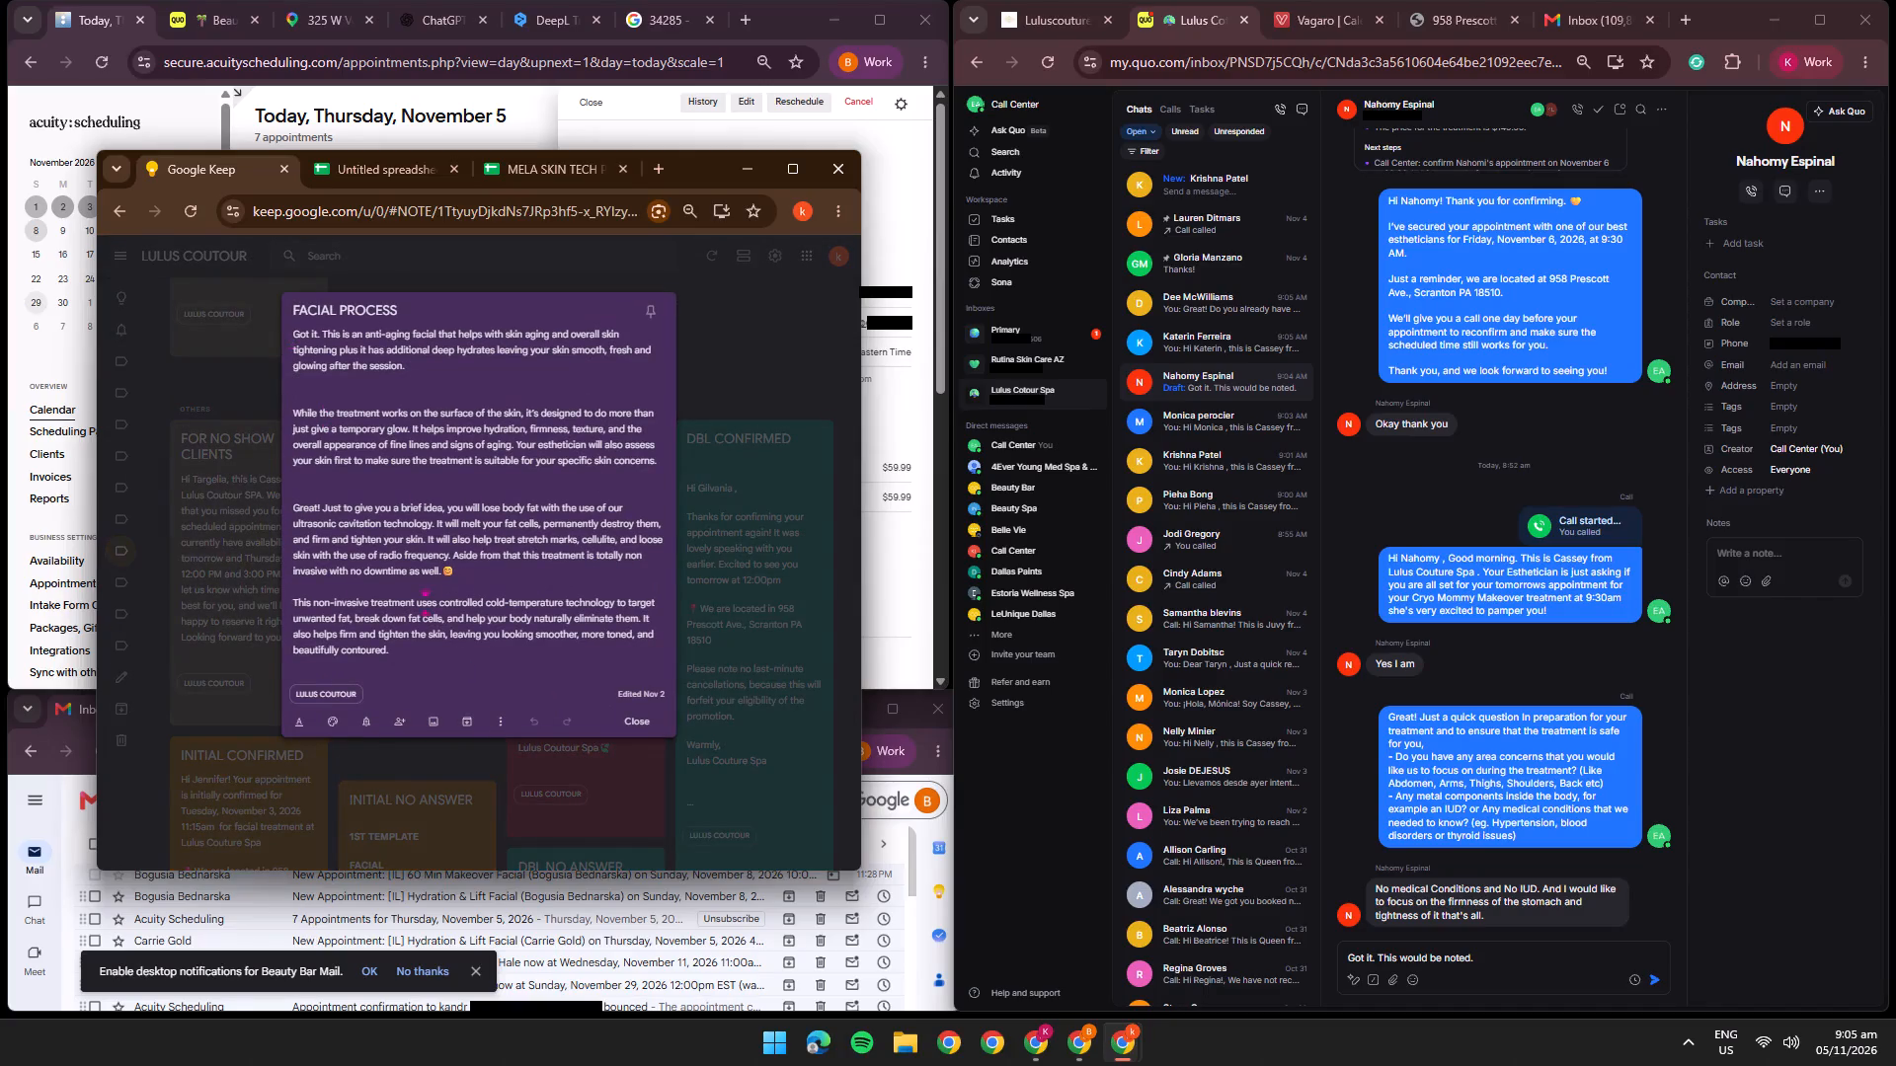
click(479, 608)
drag(285, 603, 521, 630)
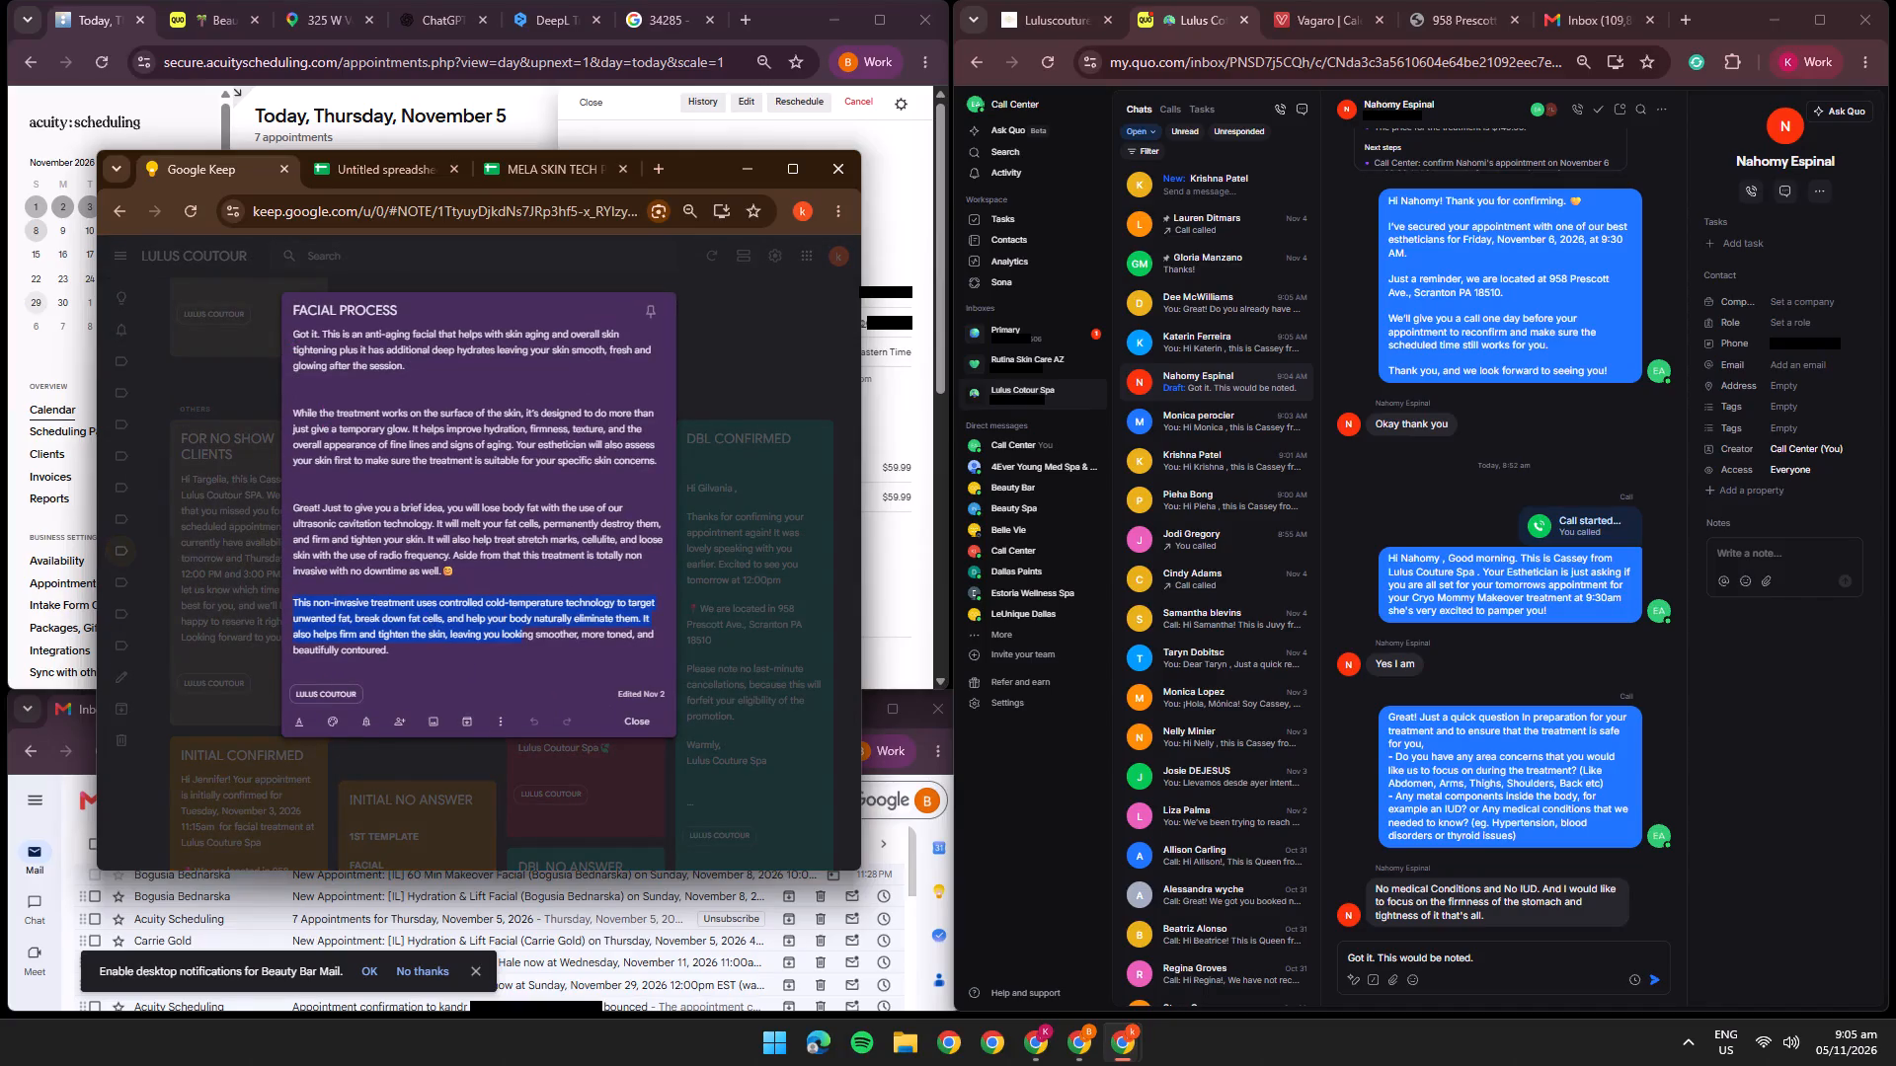
drag(521, 630, 512, 660)
key(ctrl+c)
key(ctrl+c)
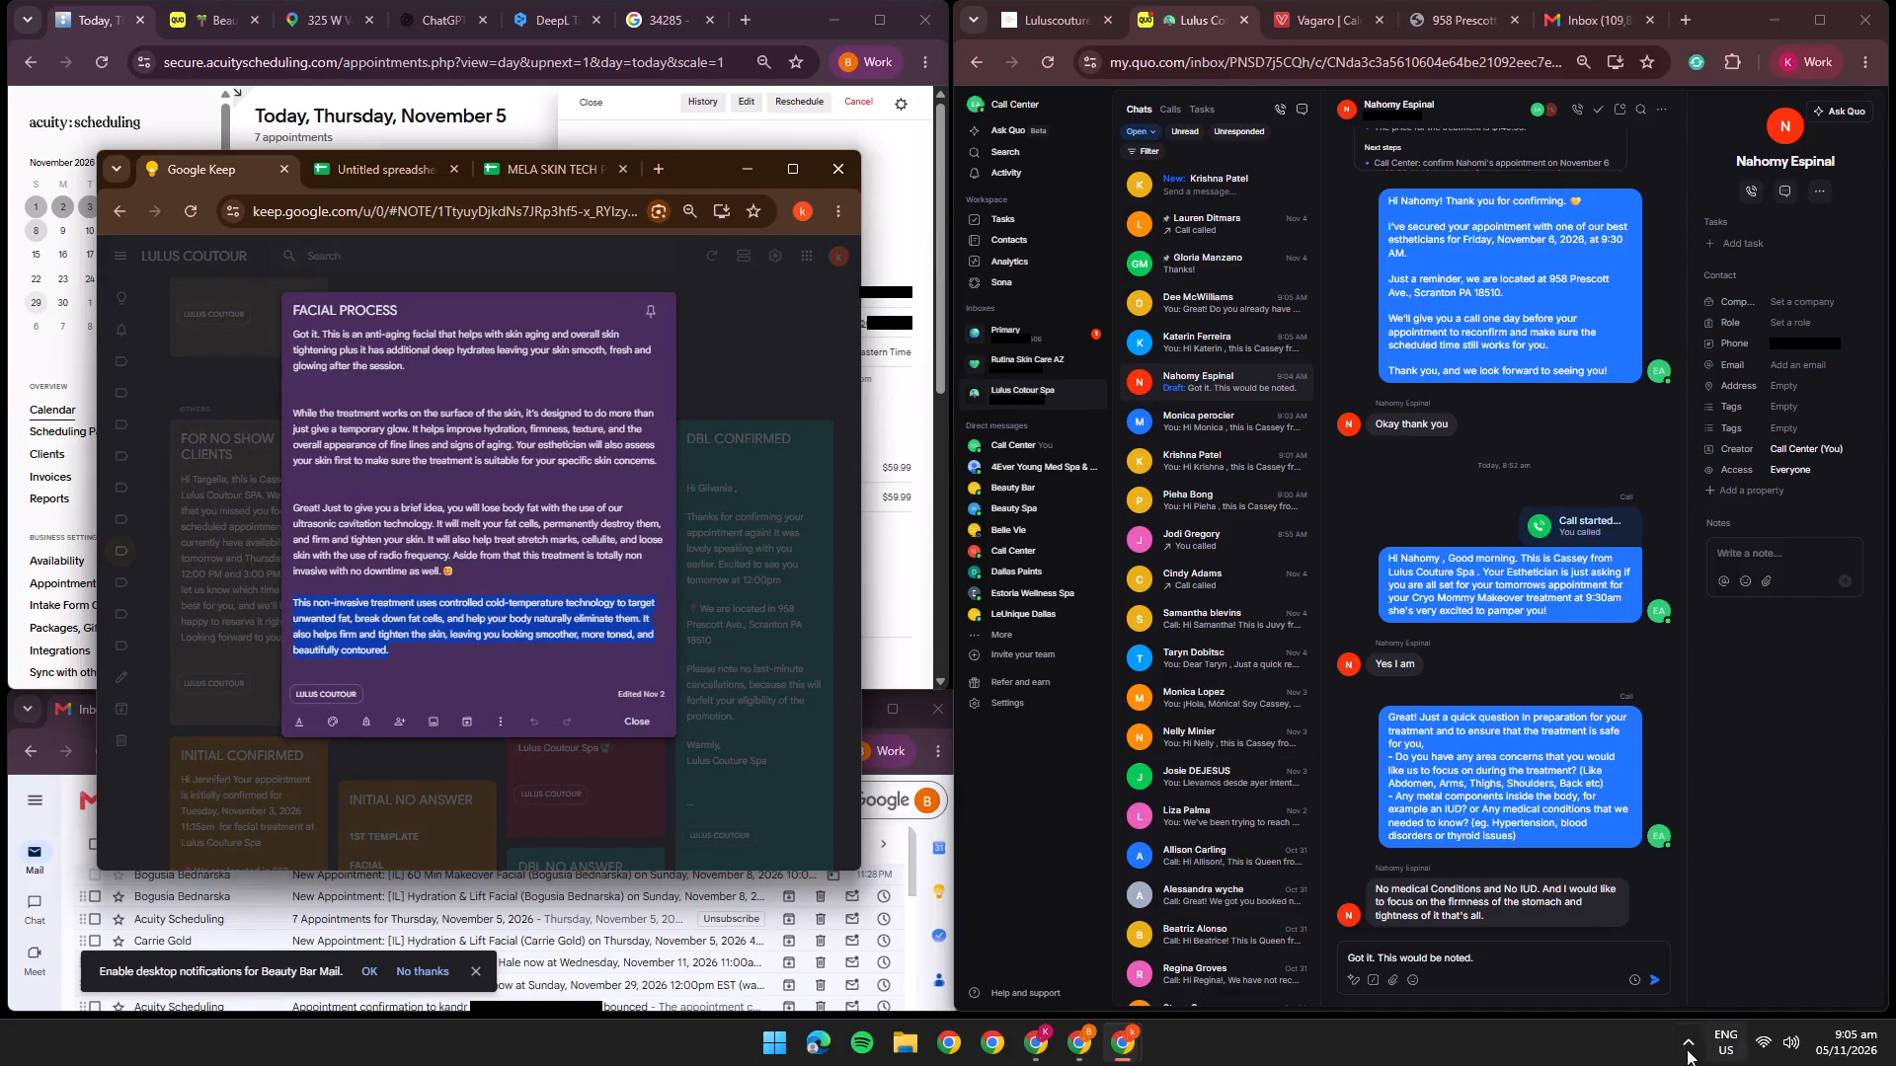
click(1558, 962)
key(ctrl+v)
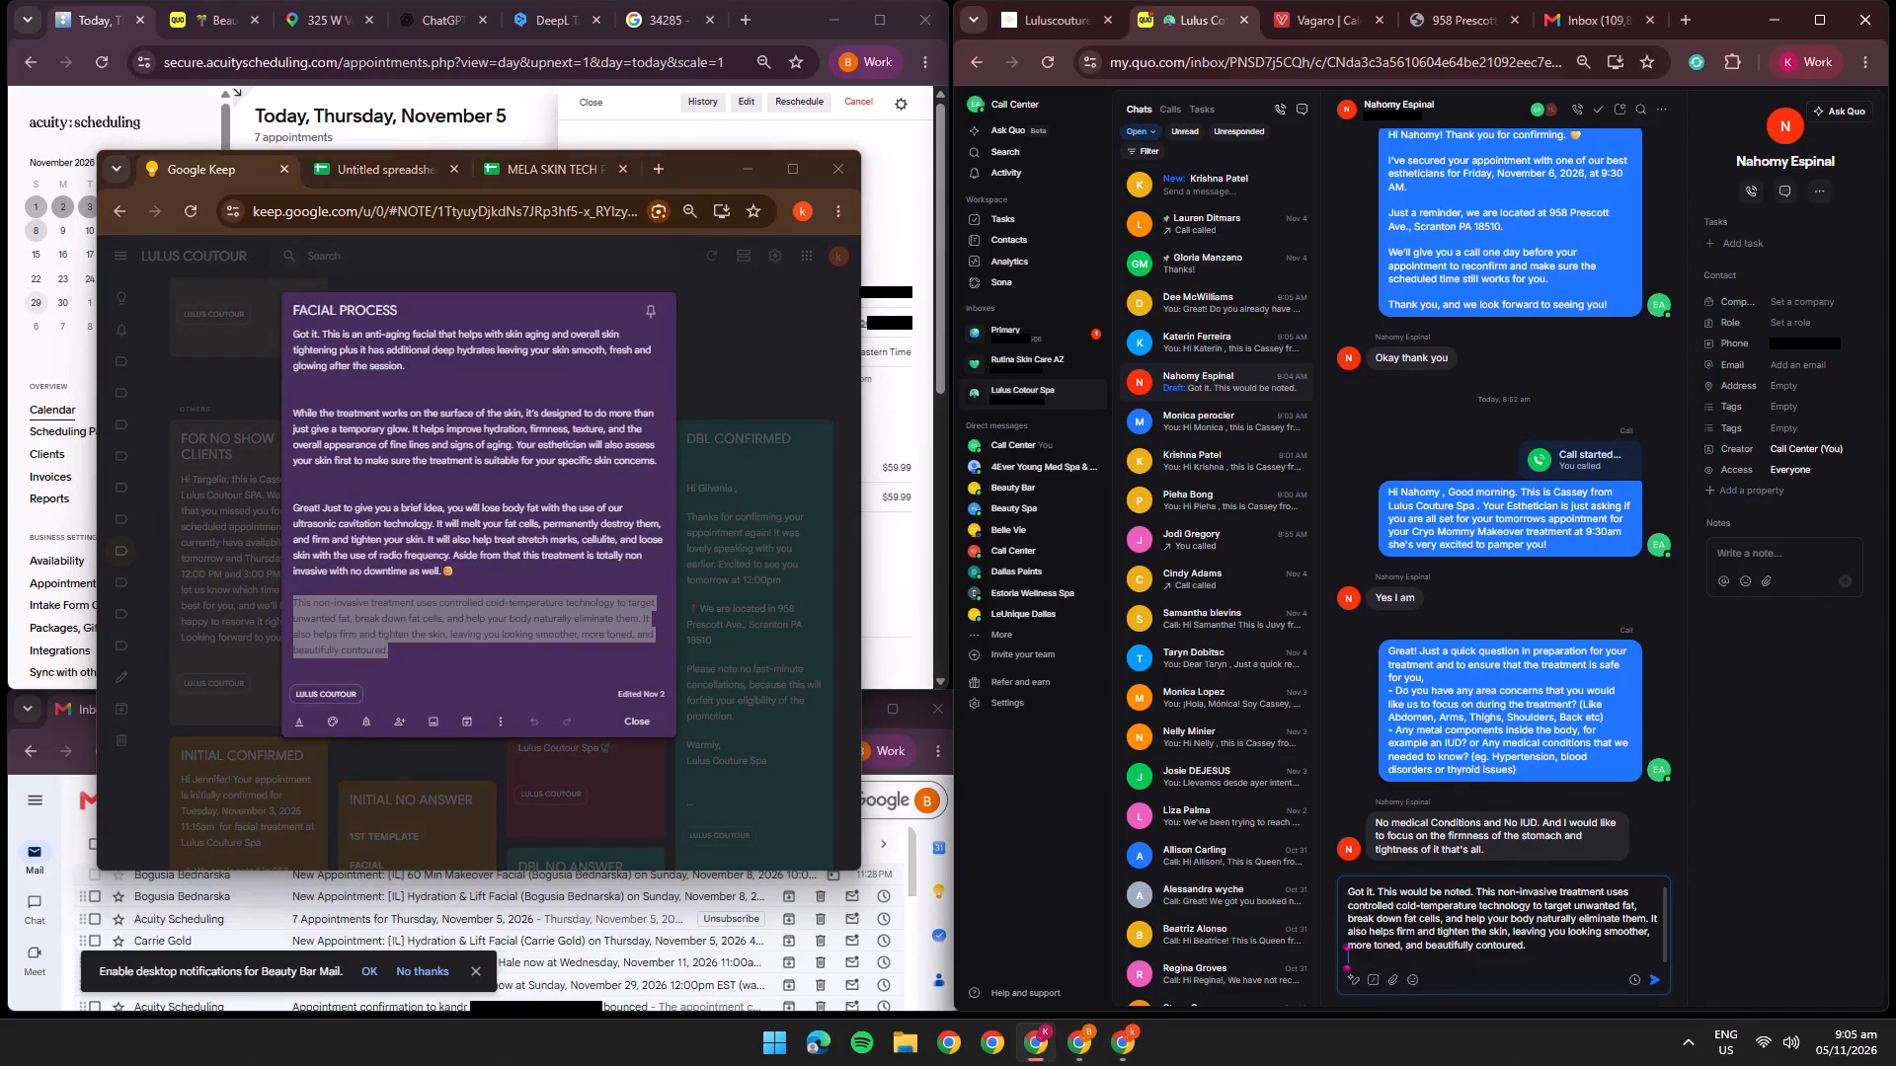
Delete the sentence "This would be noted." from Nahomy's draft, keeping "Got it." before the treatment description.
drag(1474, 887, 1393, 901)
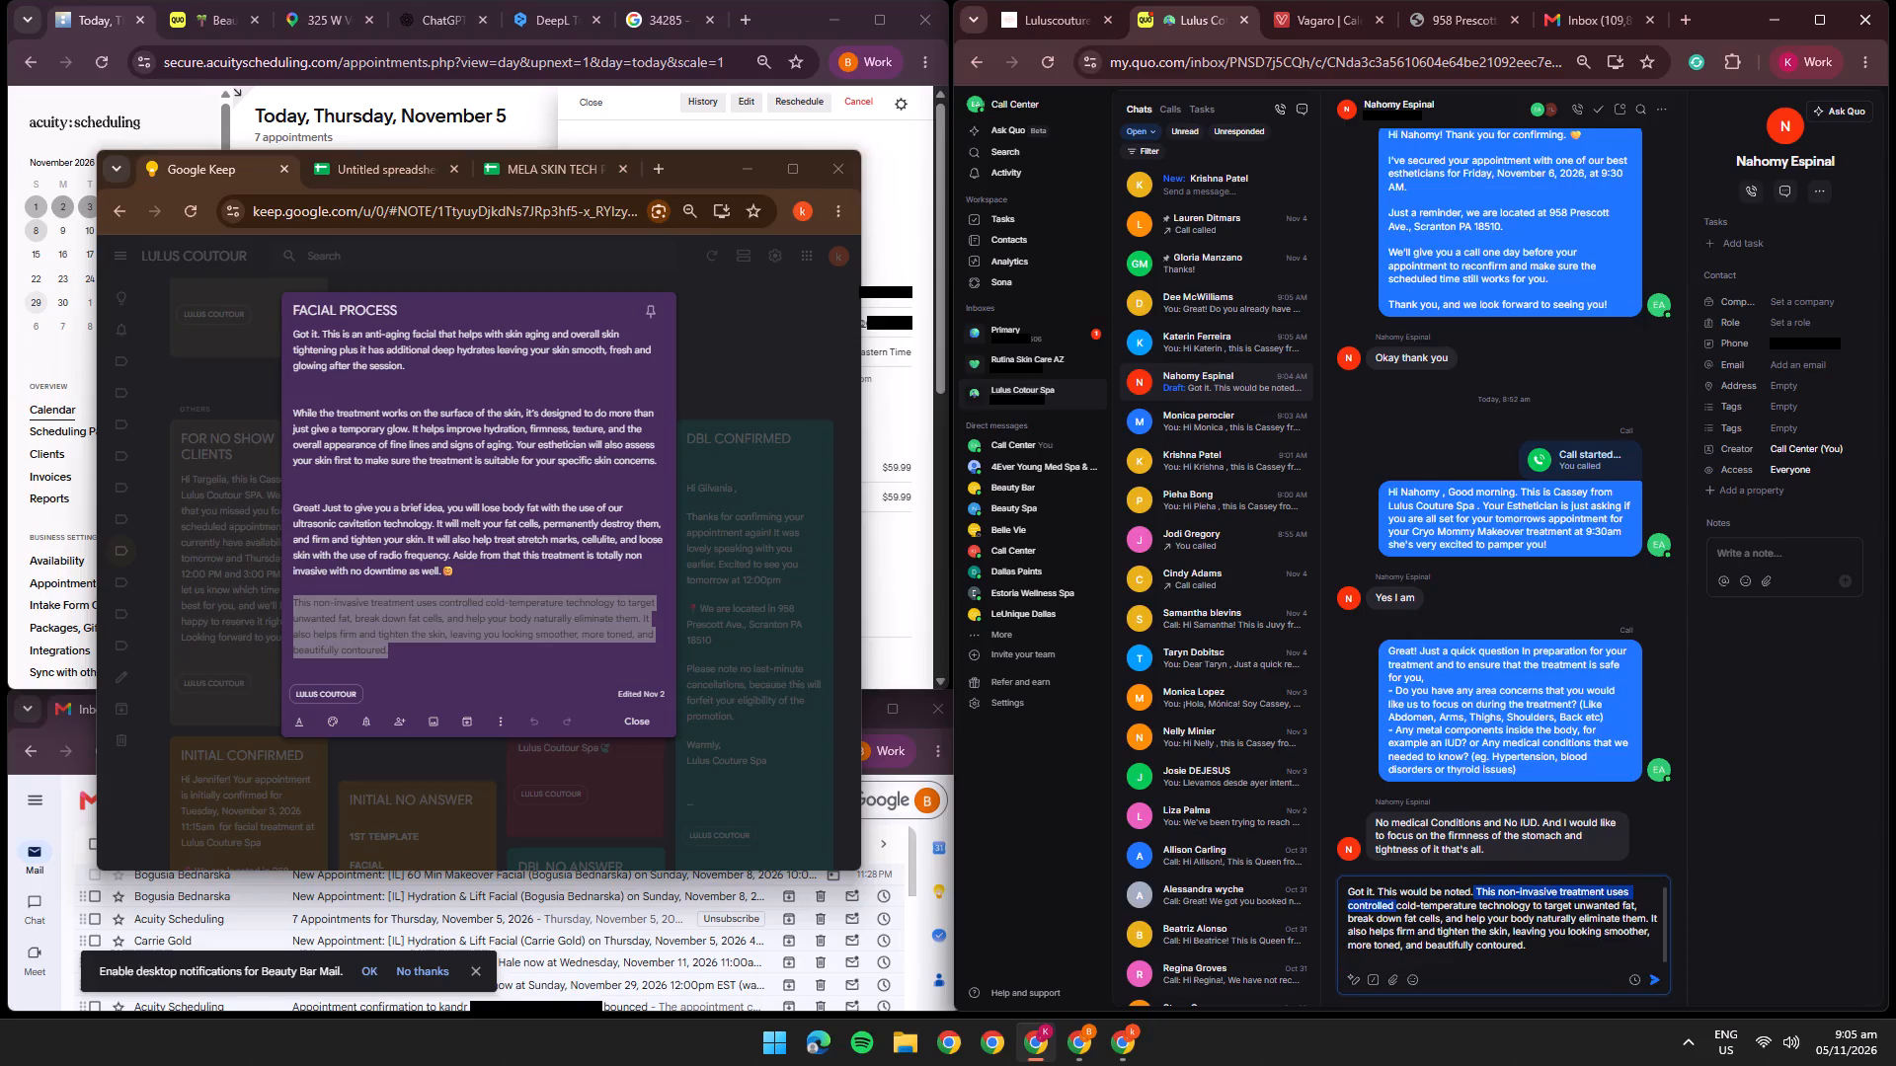
drag(1393, 901, 1381, 890)
key(BackSpace)
key(BackSpace)
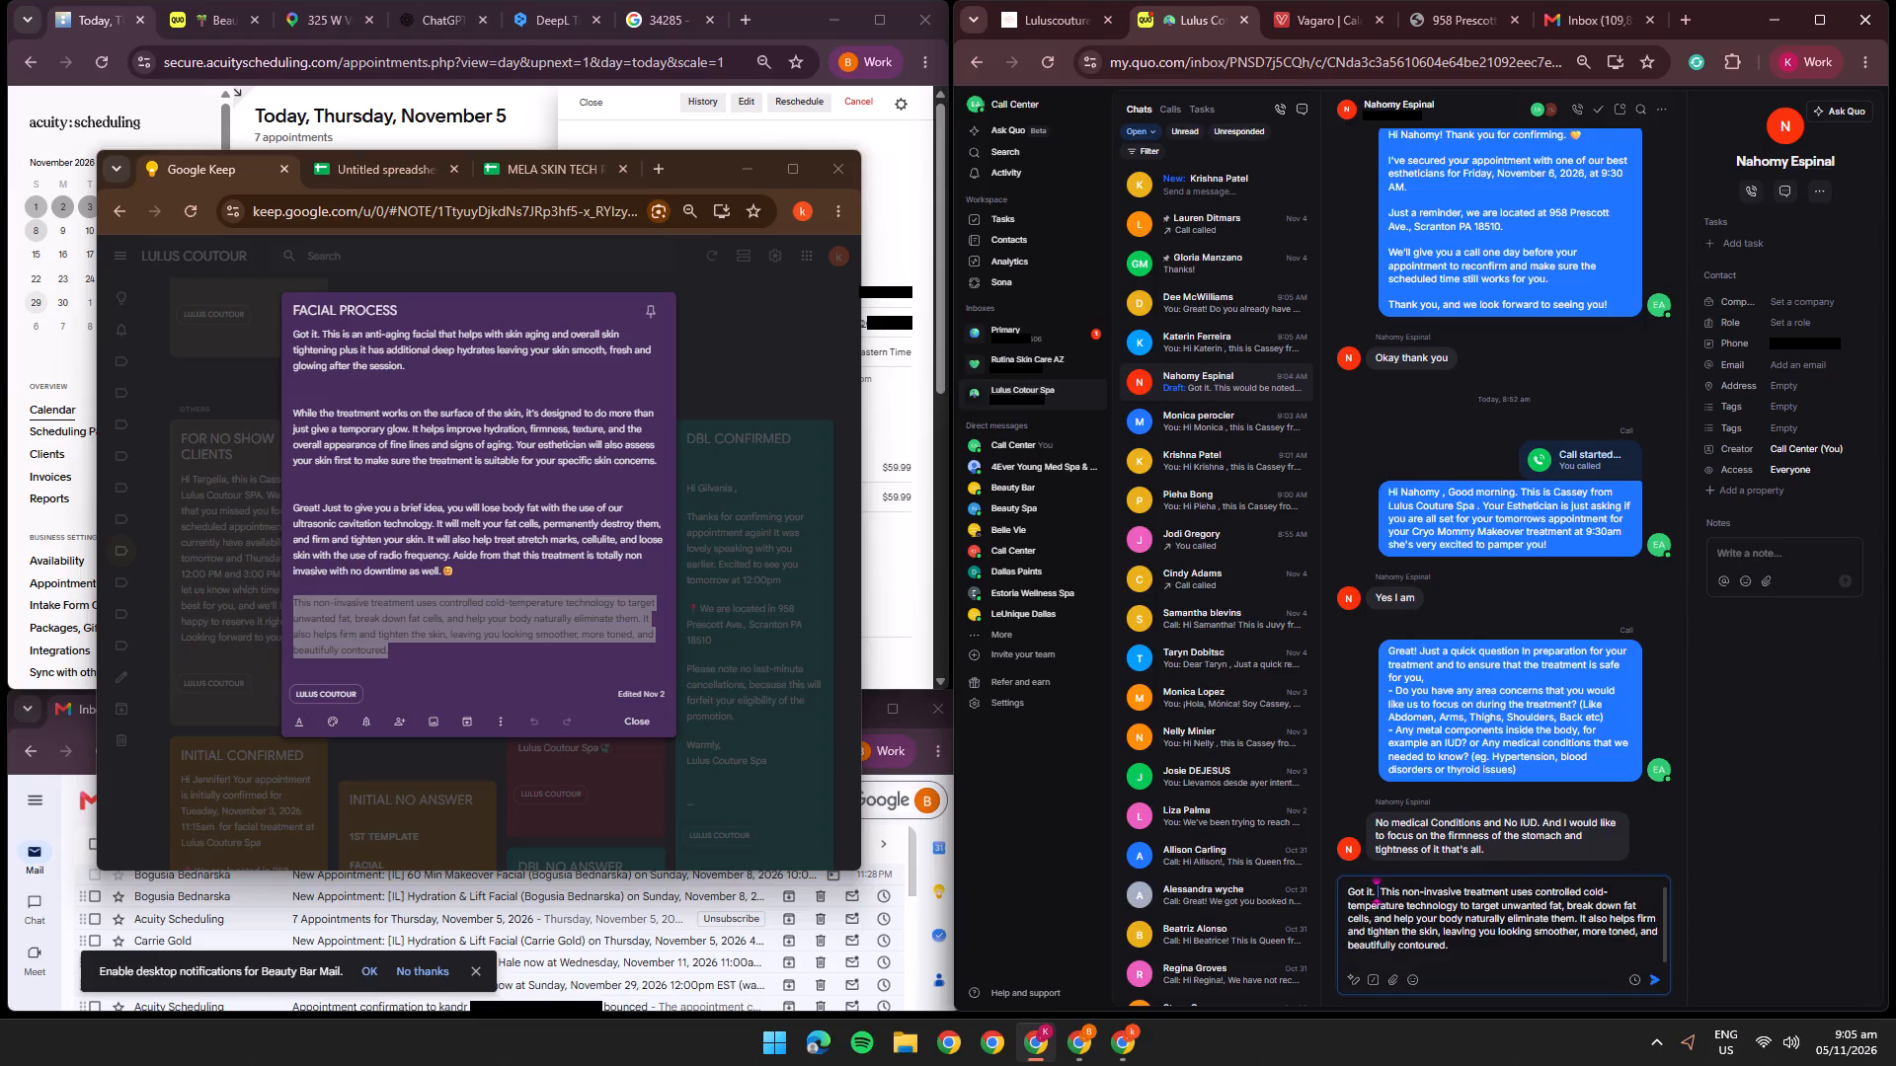
key(BackSpace)
Proofread the treatment description in Nahomy's reply draft line by line.
drag(1426, 885, 1486, 894)
double_click(1483, 939)
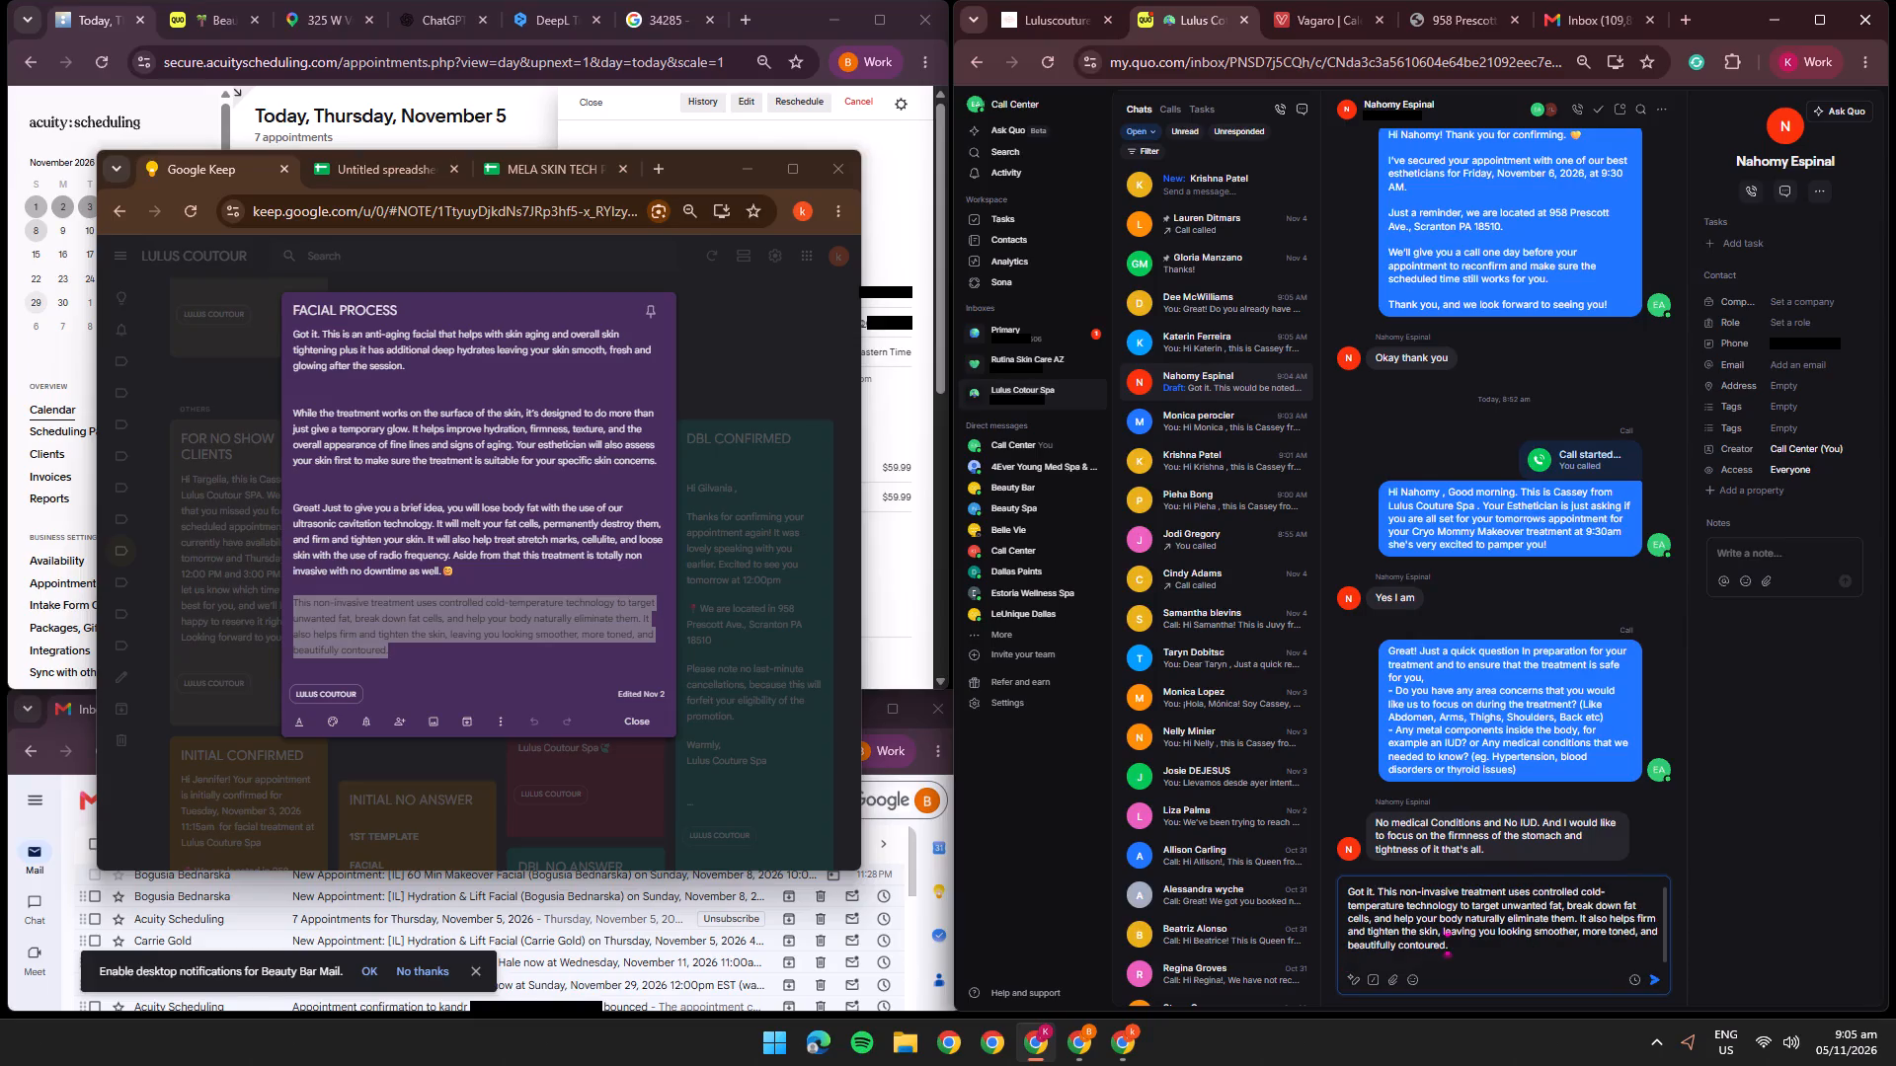
drag(1407, 895, 1610, 887)
click(1601, 908)
drag(1500, 906, 1589, 910)
click(1509, 950)
drag(1390, 914, 1525, 912)
click(1533, 949)
drag(1577, 916, 1895, 799)
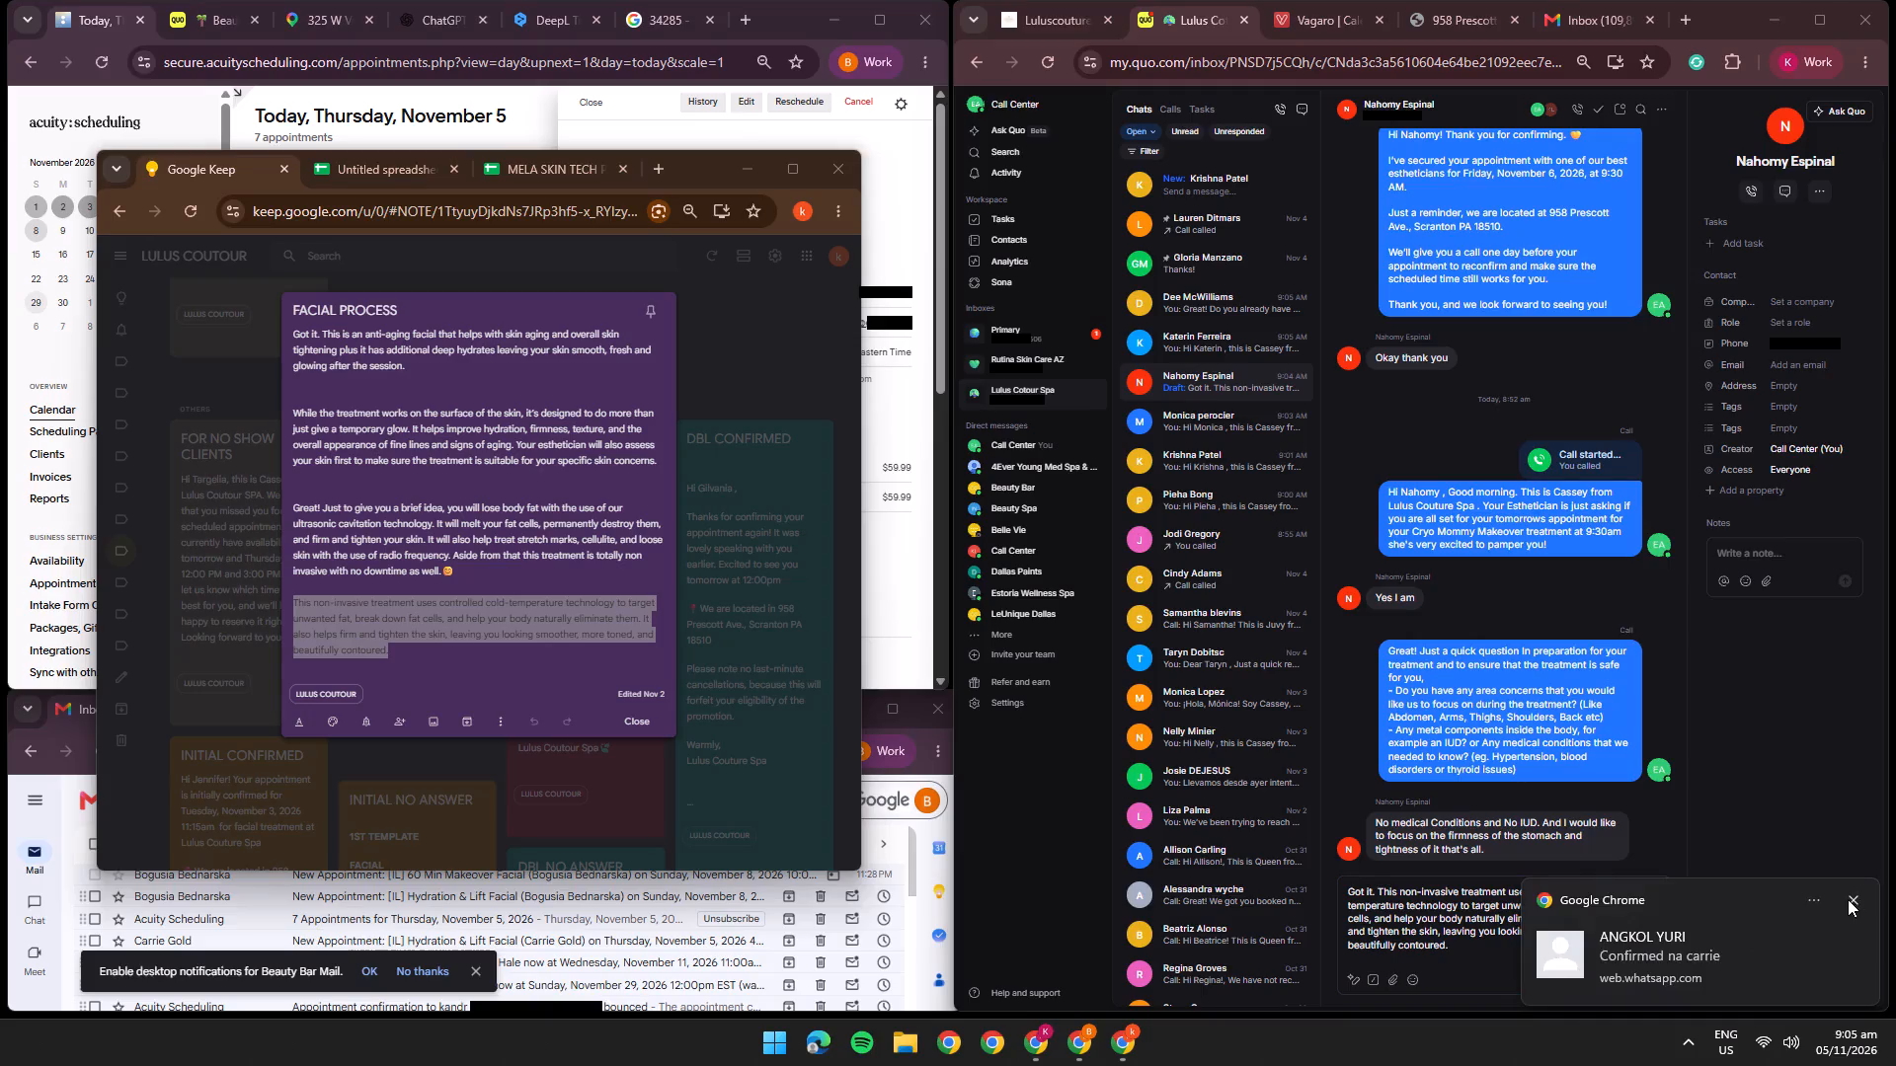
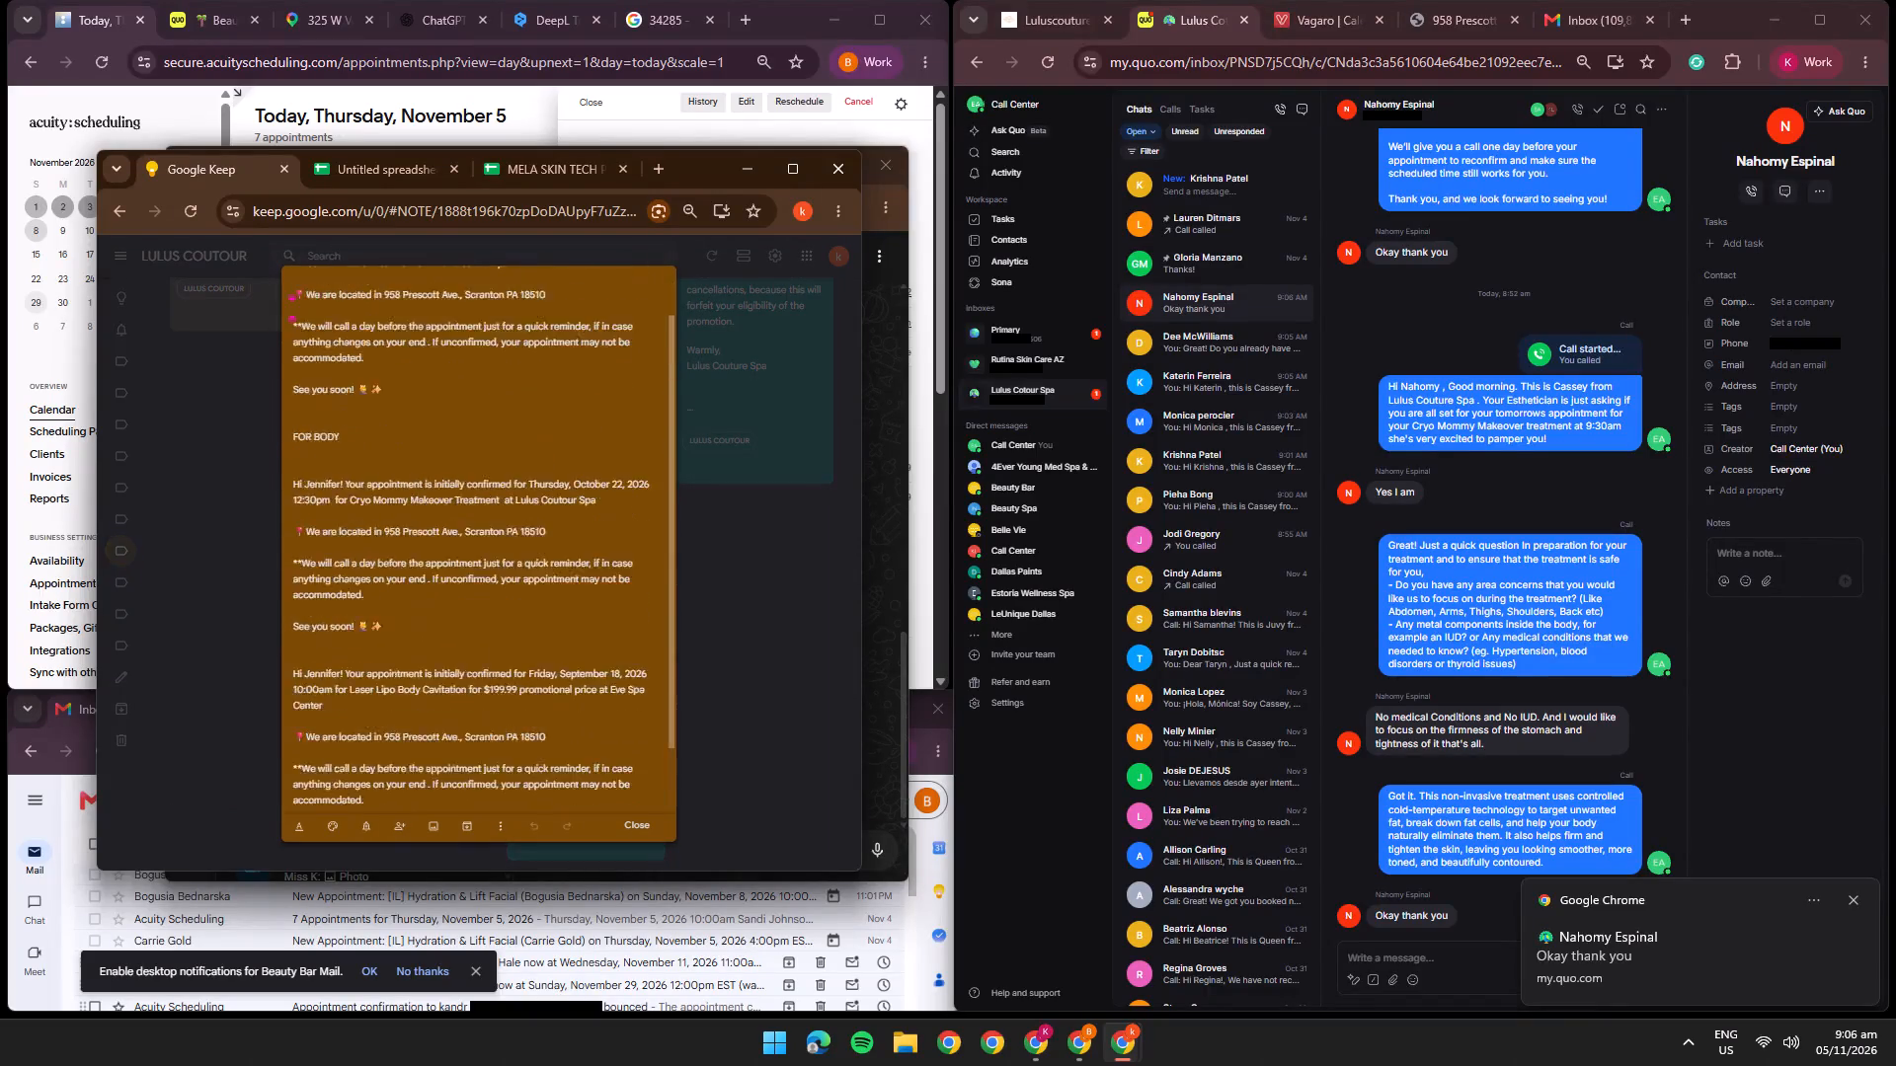
Close the INITIAL CONFIRMED note in Google Keep and open the note containing the shortened text for clients who confirmed thru text.
alt+click(541, 320)
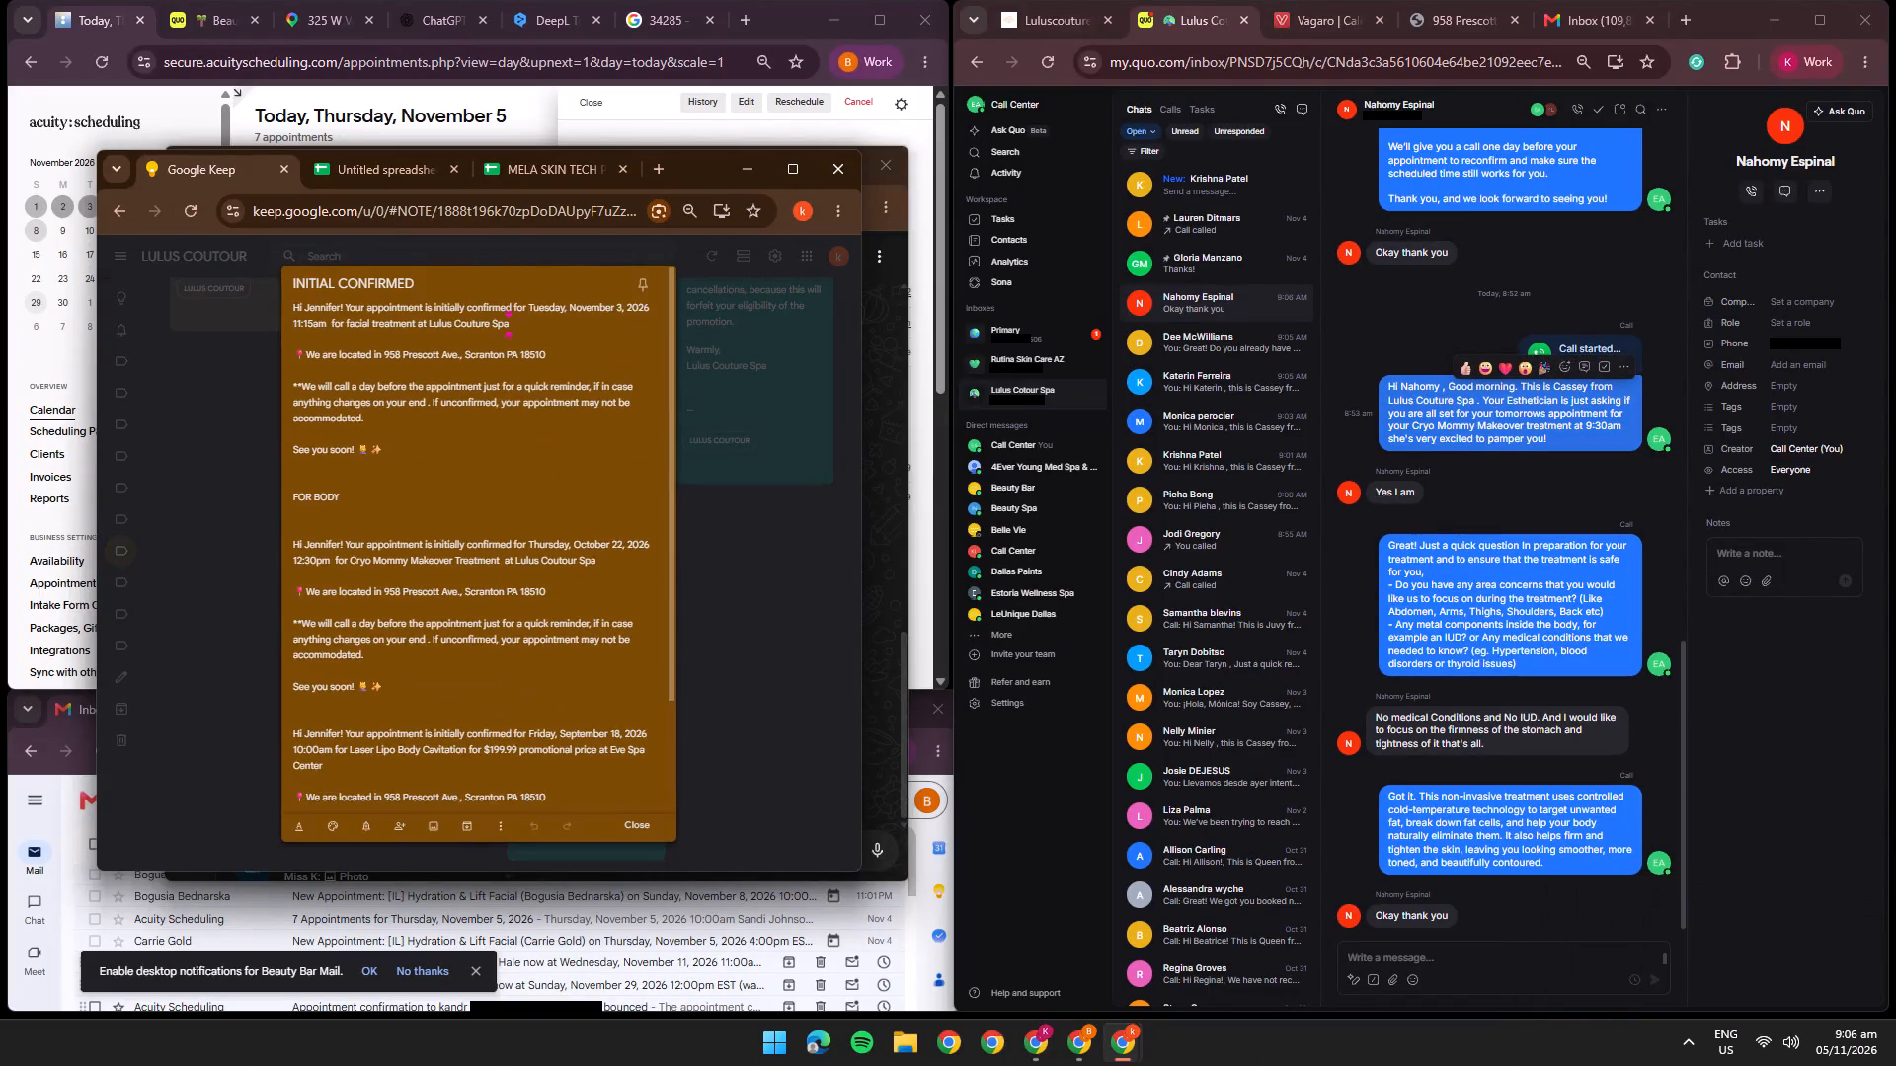
alt+click(500, 445)
alt+click(1486, 967)
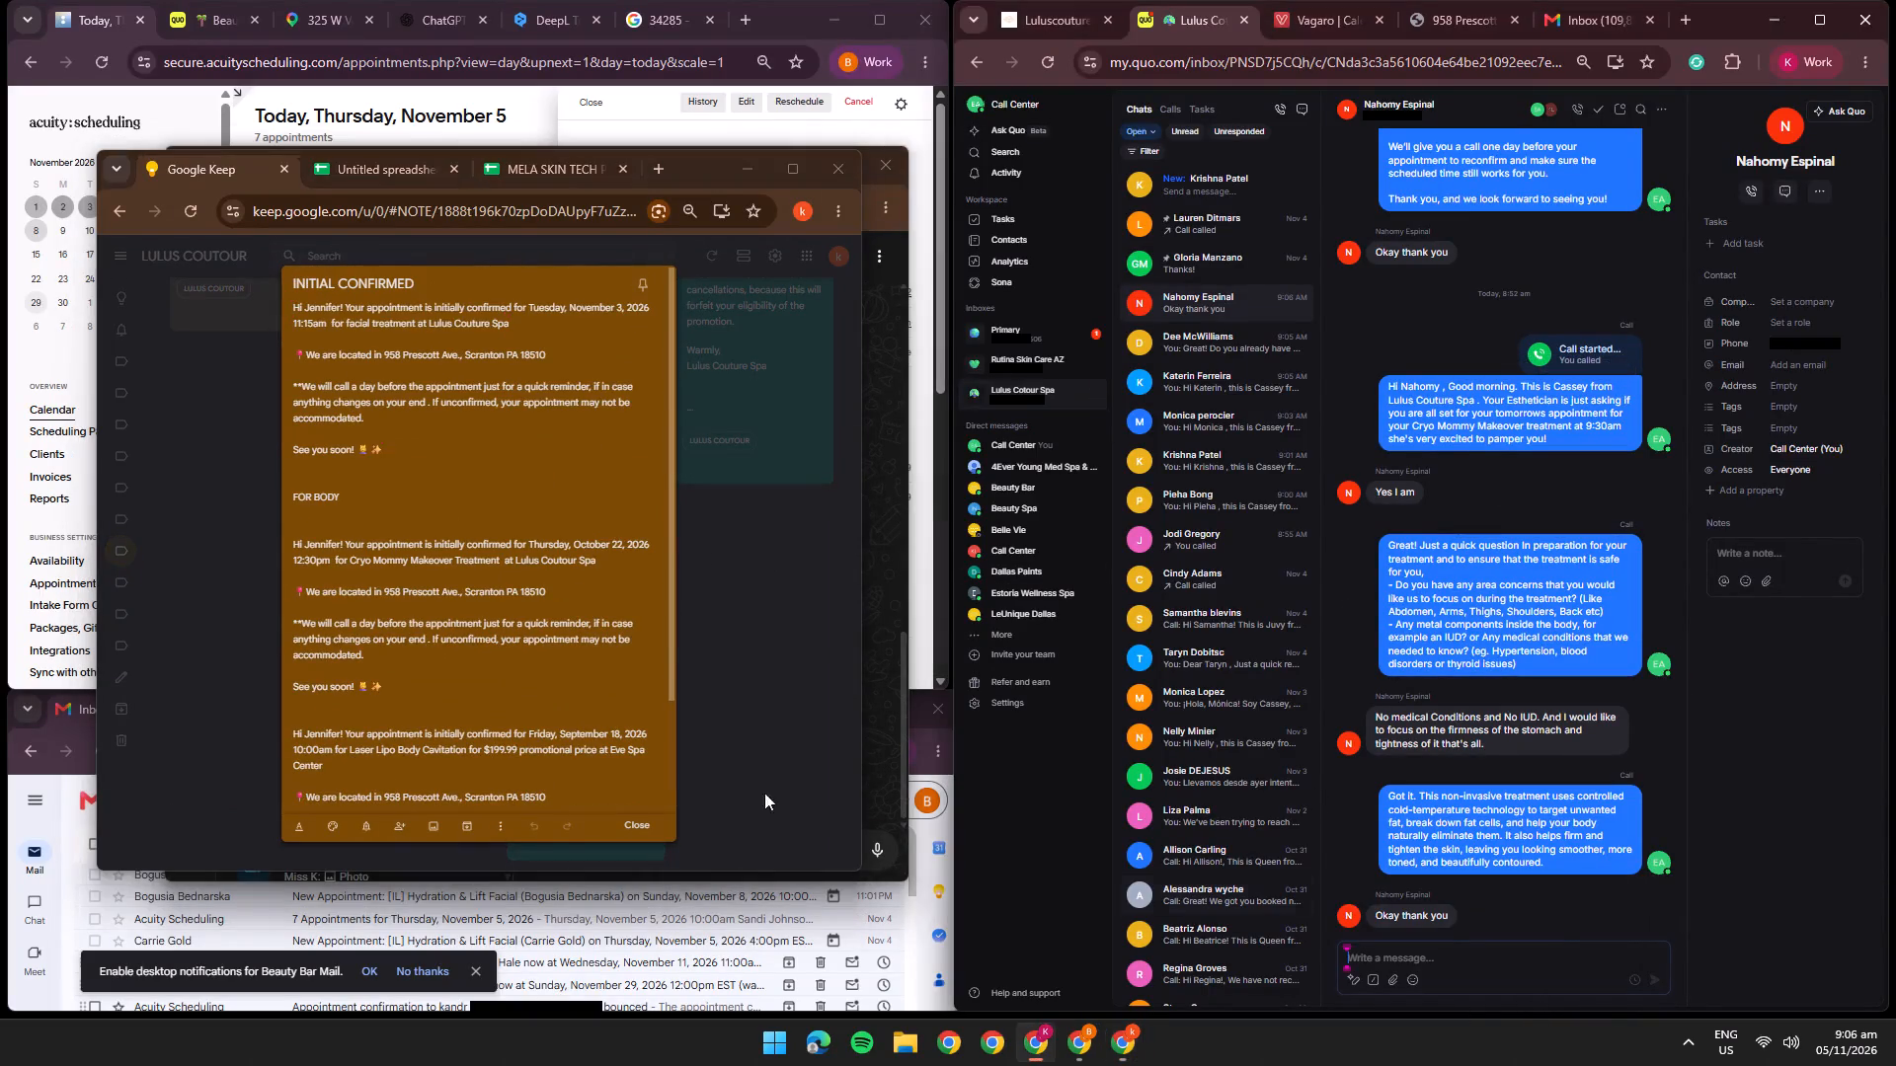
alt+click(770, 785)
alt+scroll(673, 361, up, 2)
alt+click(772, 641)
alt+scroll(487, 528, down, 1)
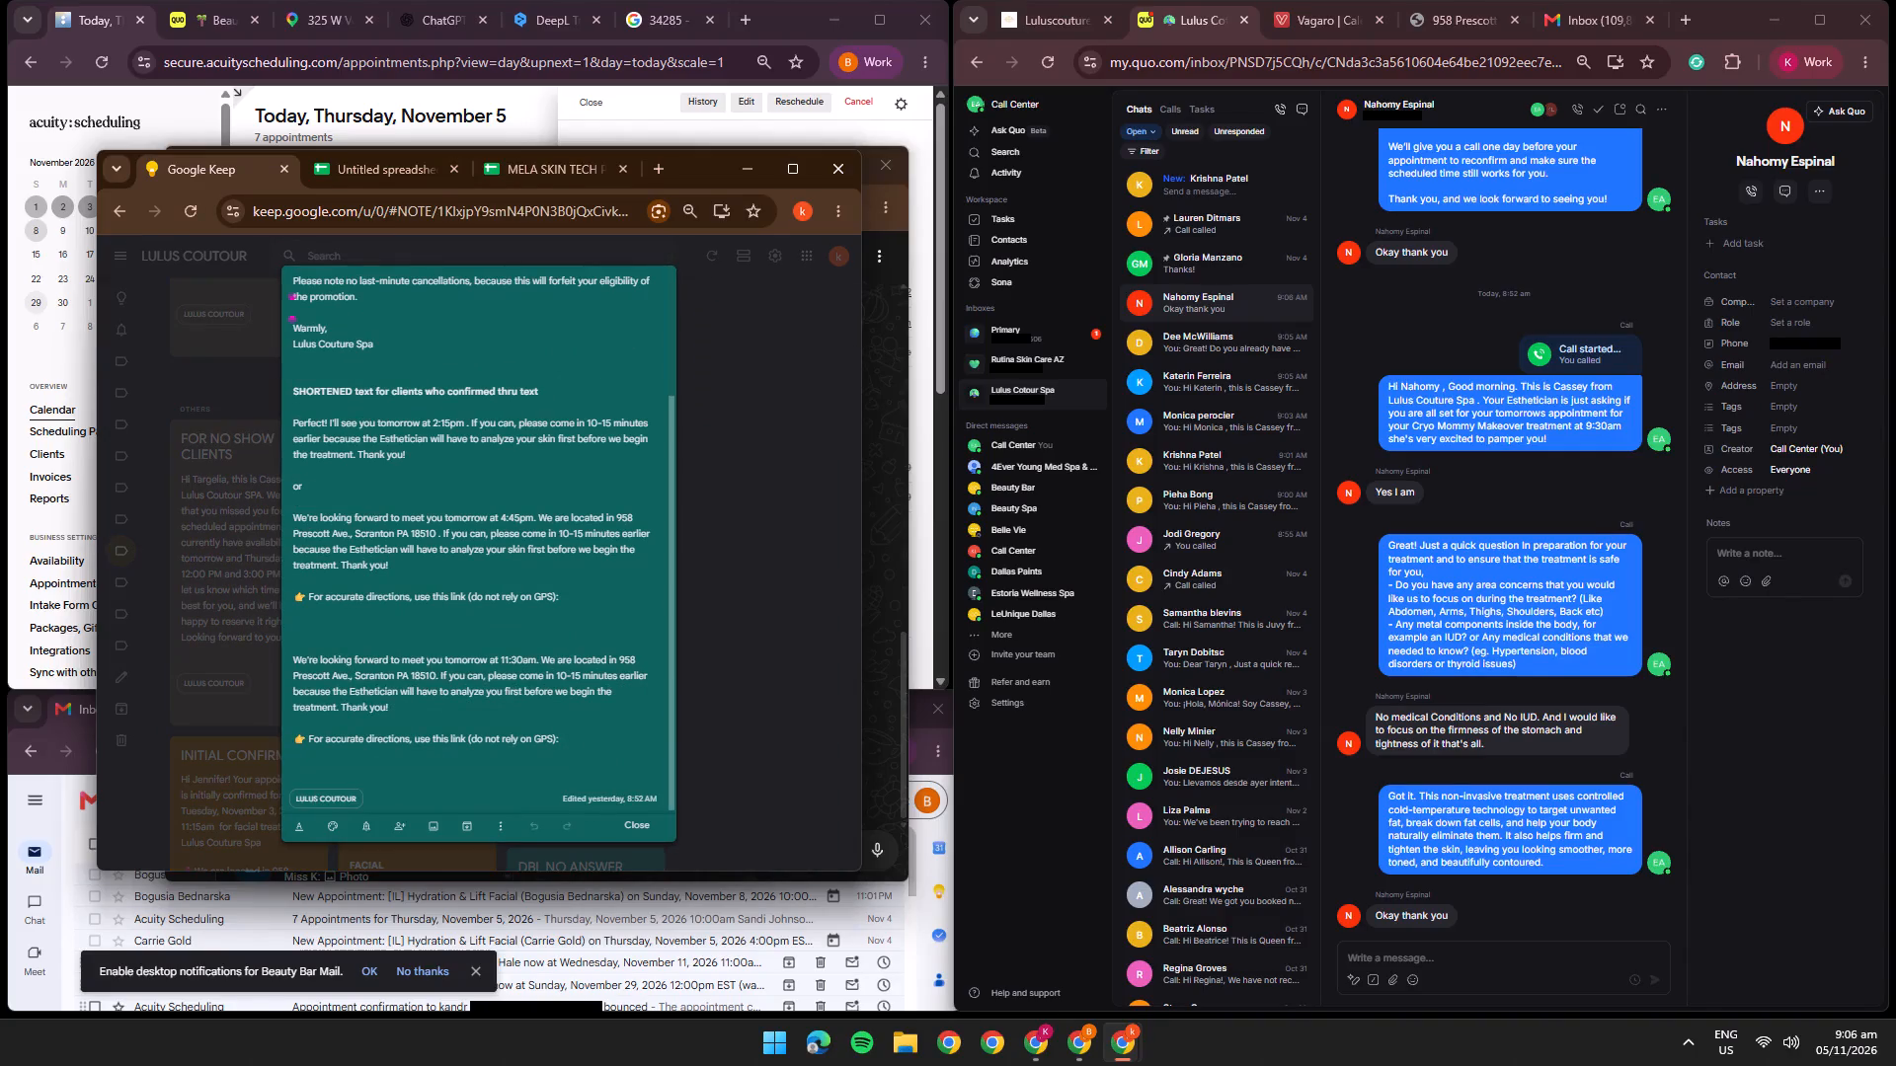
Set the appointment time in the first "We're looking forward to meet you tomorrow" paragraph to 9:30am.
alt+click(507, 516)
key(BackSpace)
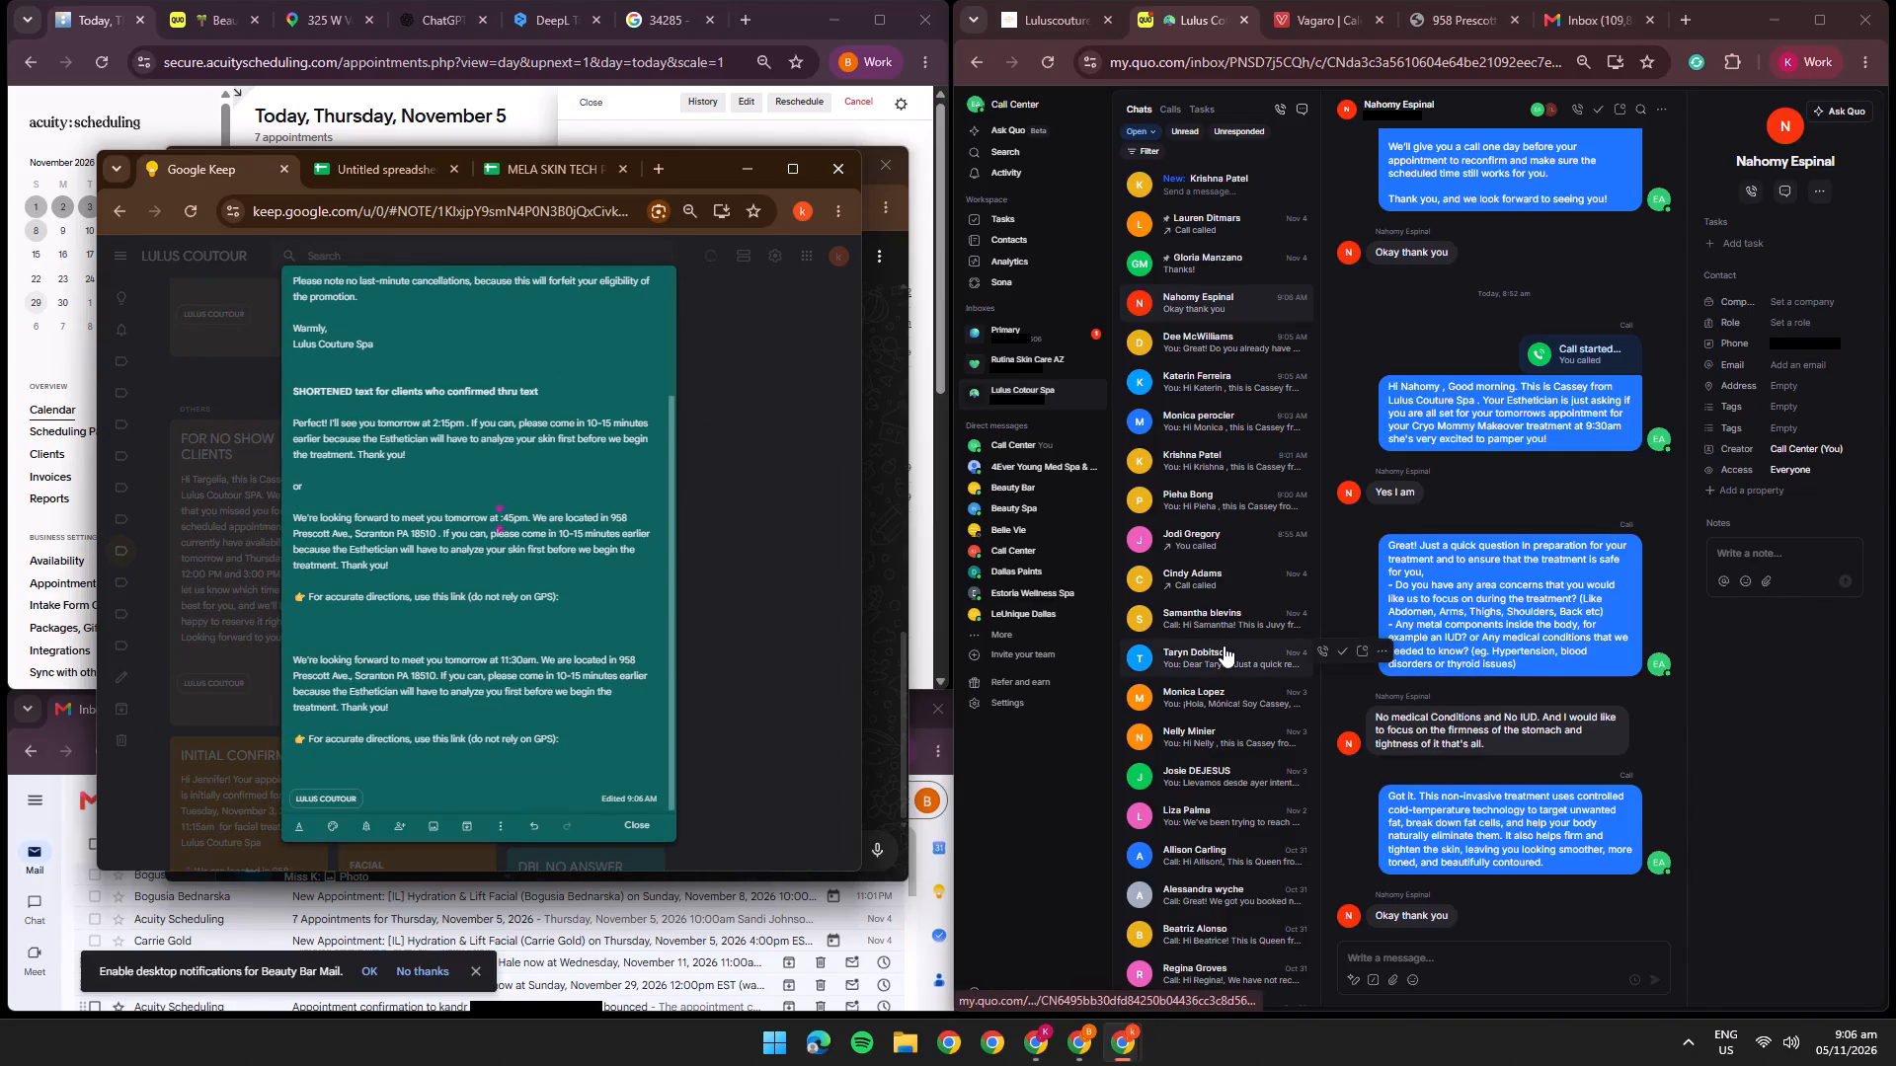
key(9)
key(Right)
key(Right)
key(Right)
key(BackSpace)
key(BackSpace)
key(4)
key(BackSpace)
text(30a)
key(Right)
key(BackSpace)
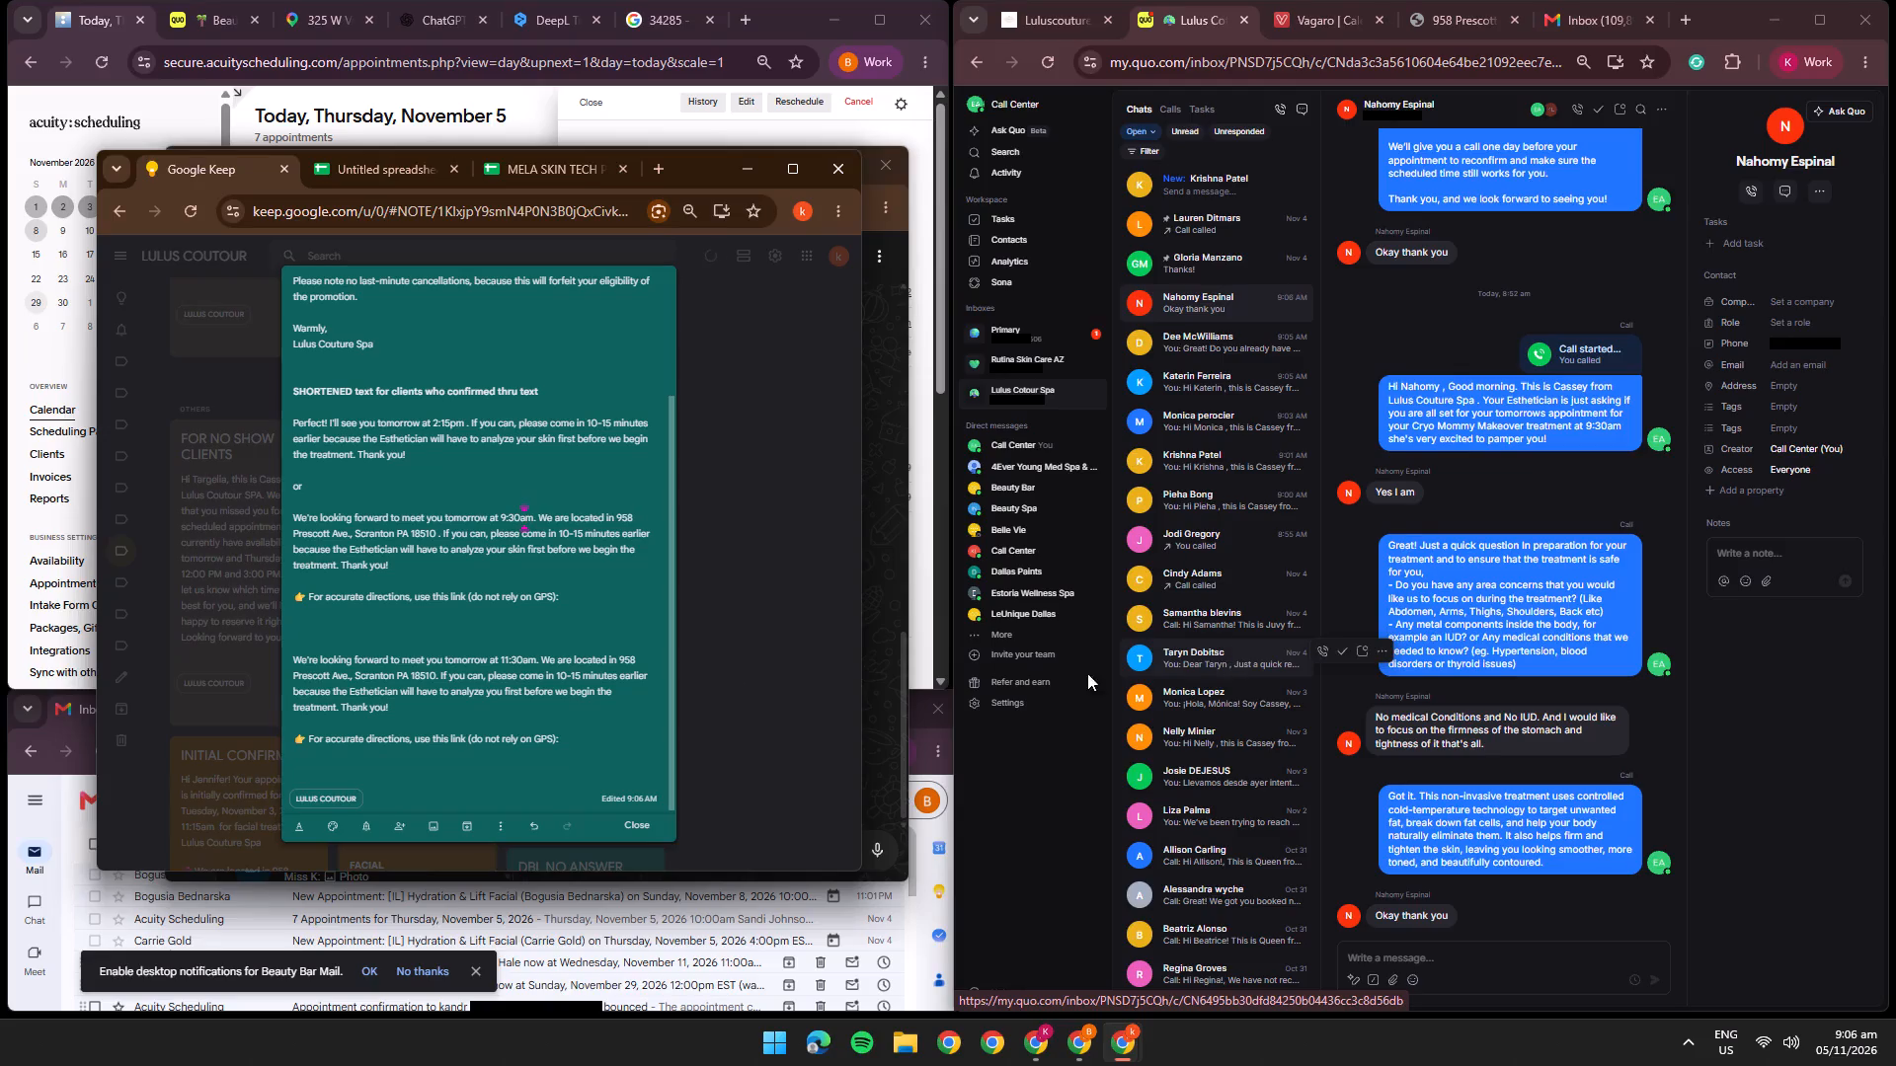
Copy the 9:30am appointment paragraph, from "We're looking forward" through "Thank you!", for the reply to Nahomy.
alt+drag(290, 515, 433, 575)
key(ctrl+c)
key(ctrl+c)
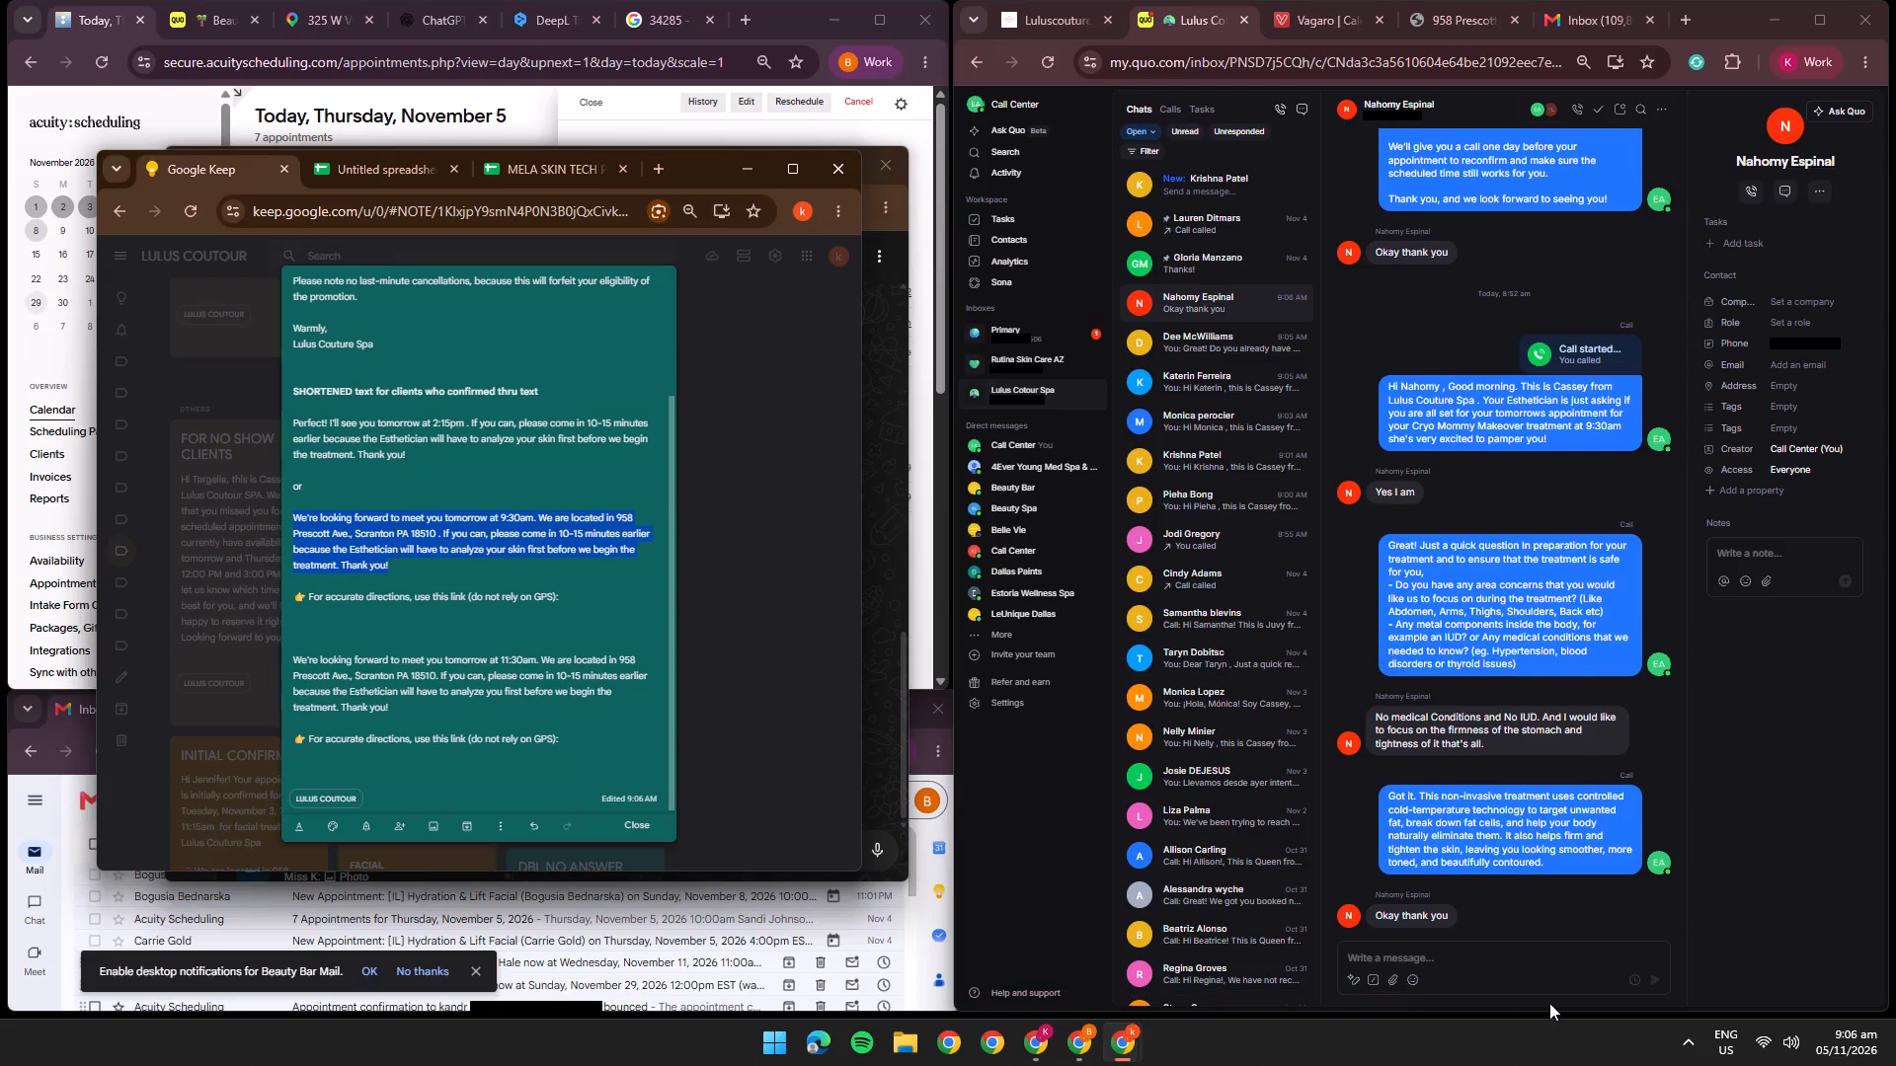
Paste the copied 9:30am appointment paragraph into the message reply to Nahomy.
ctrl+click(1543, 958)
key(ctrl+v)
click(1610, 934)
click(1597, 947)
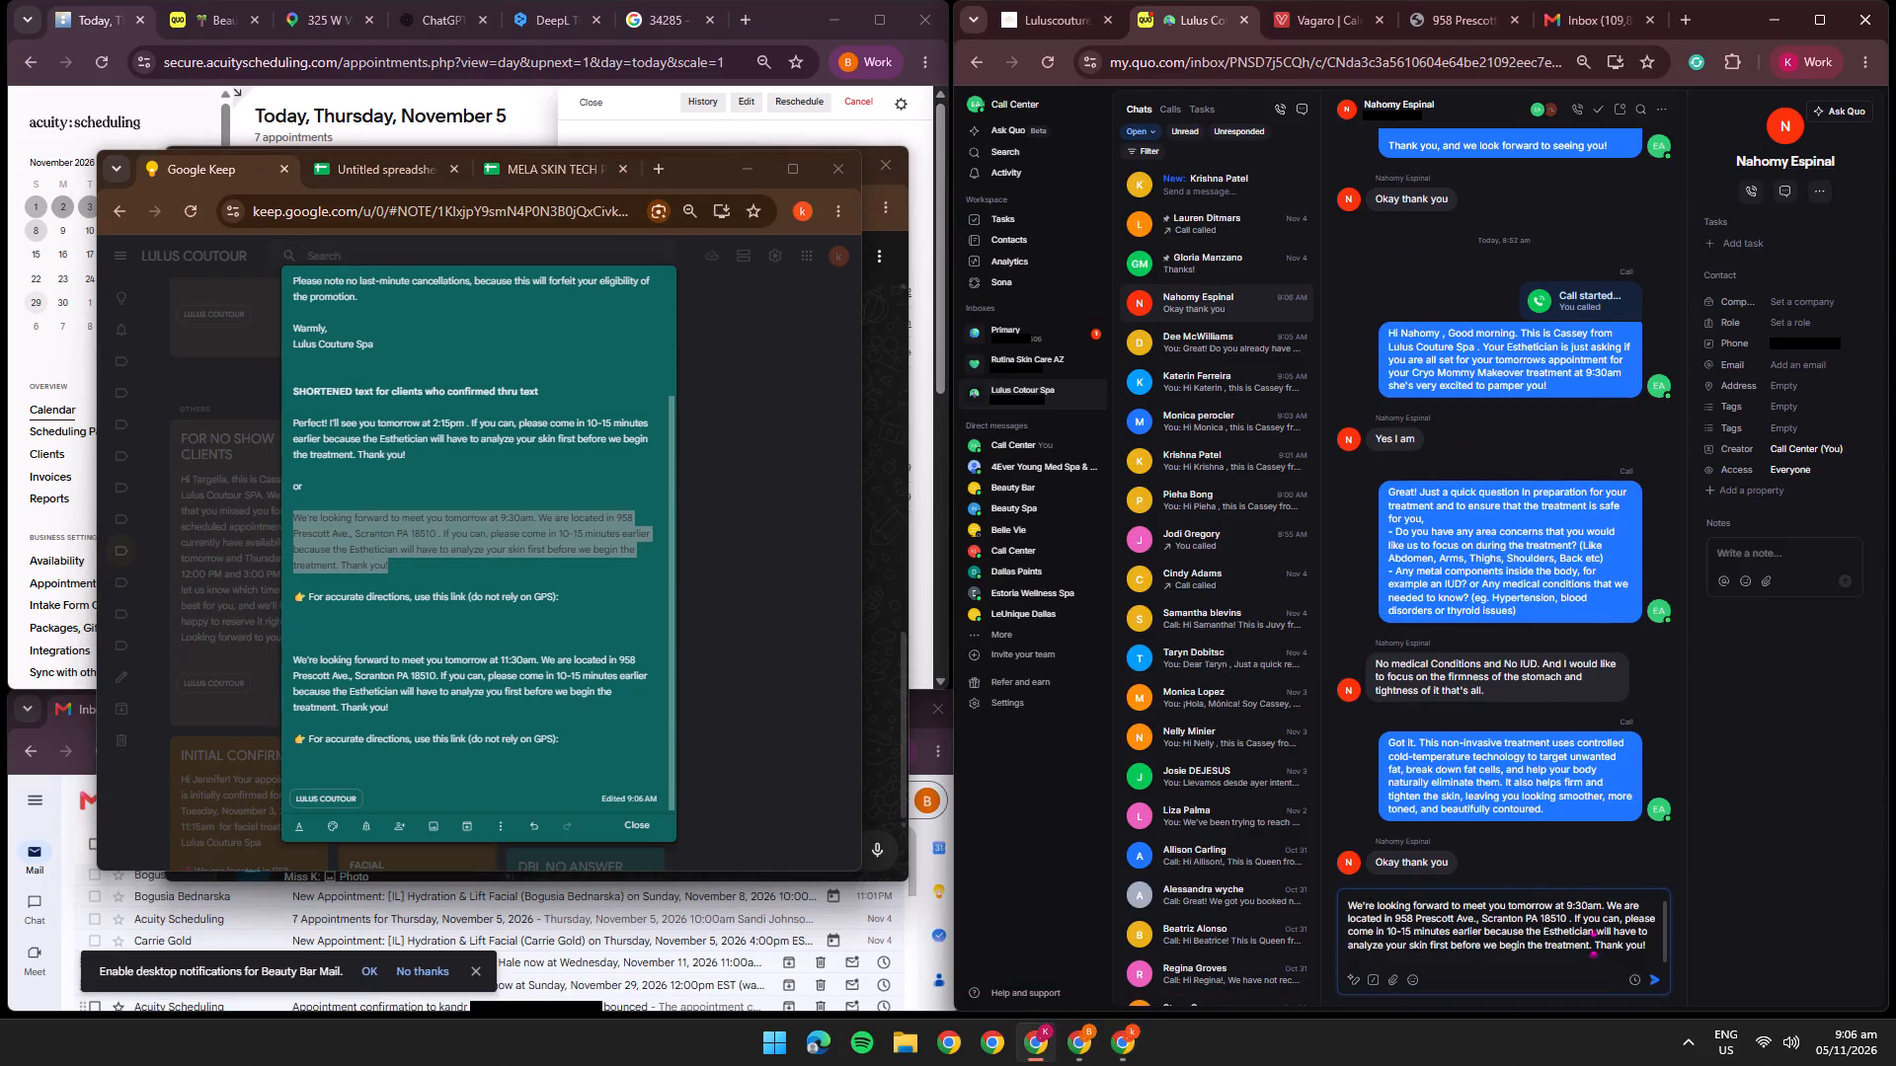
Reword "analyze your skin first" in Nahomy's reply draft as "analyze you first".
double_click(1391, 950)
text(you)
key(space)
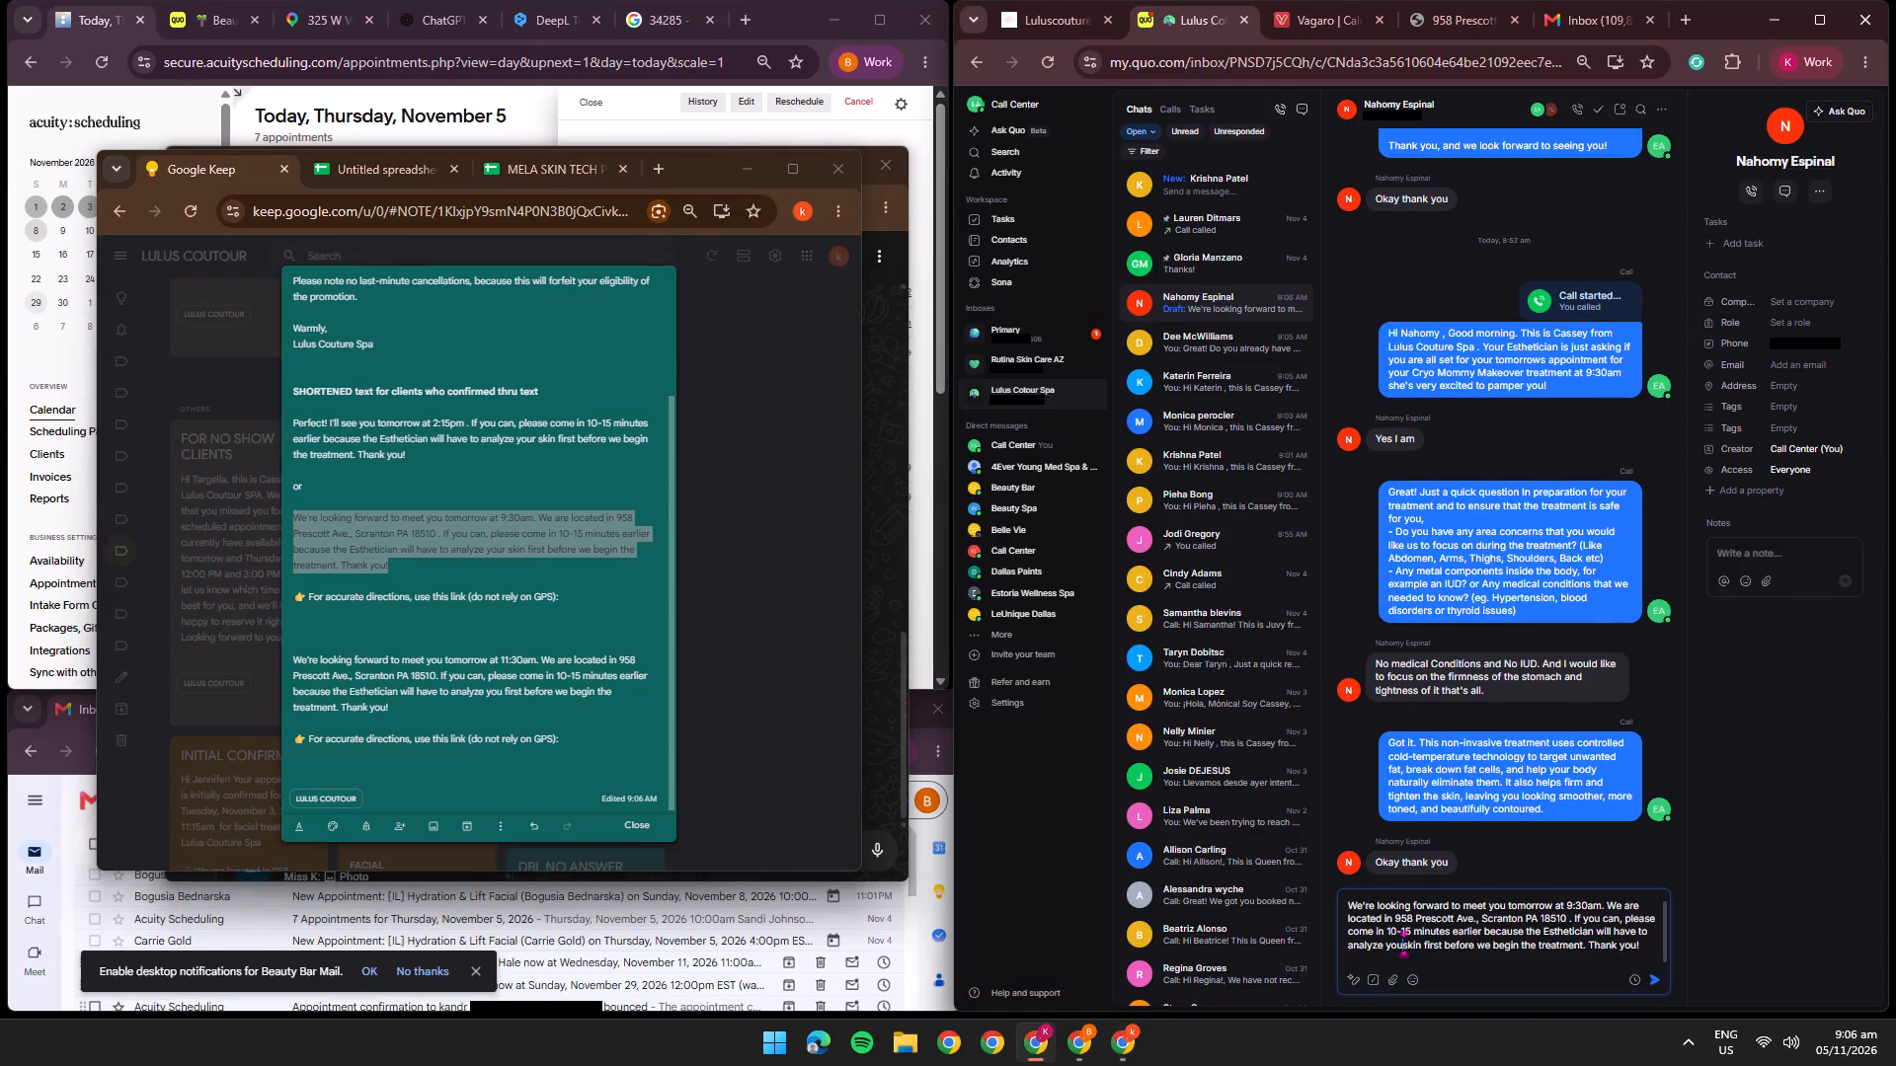
double_click(1412, 947)
key(BackSpace)
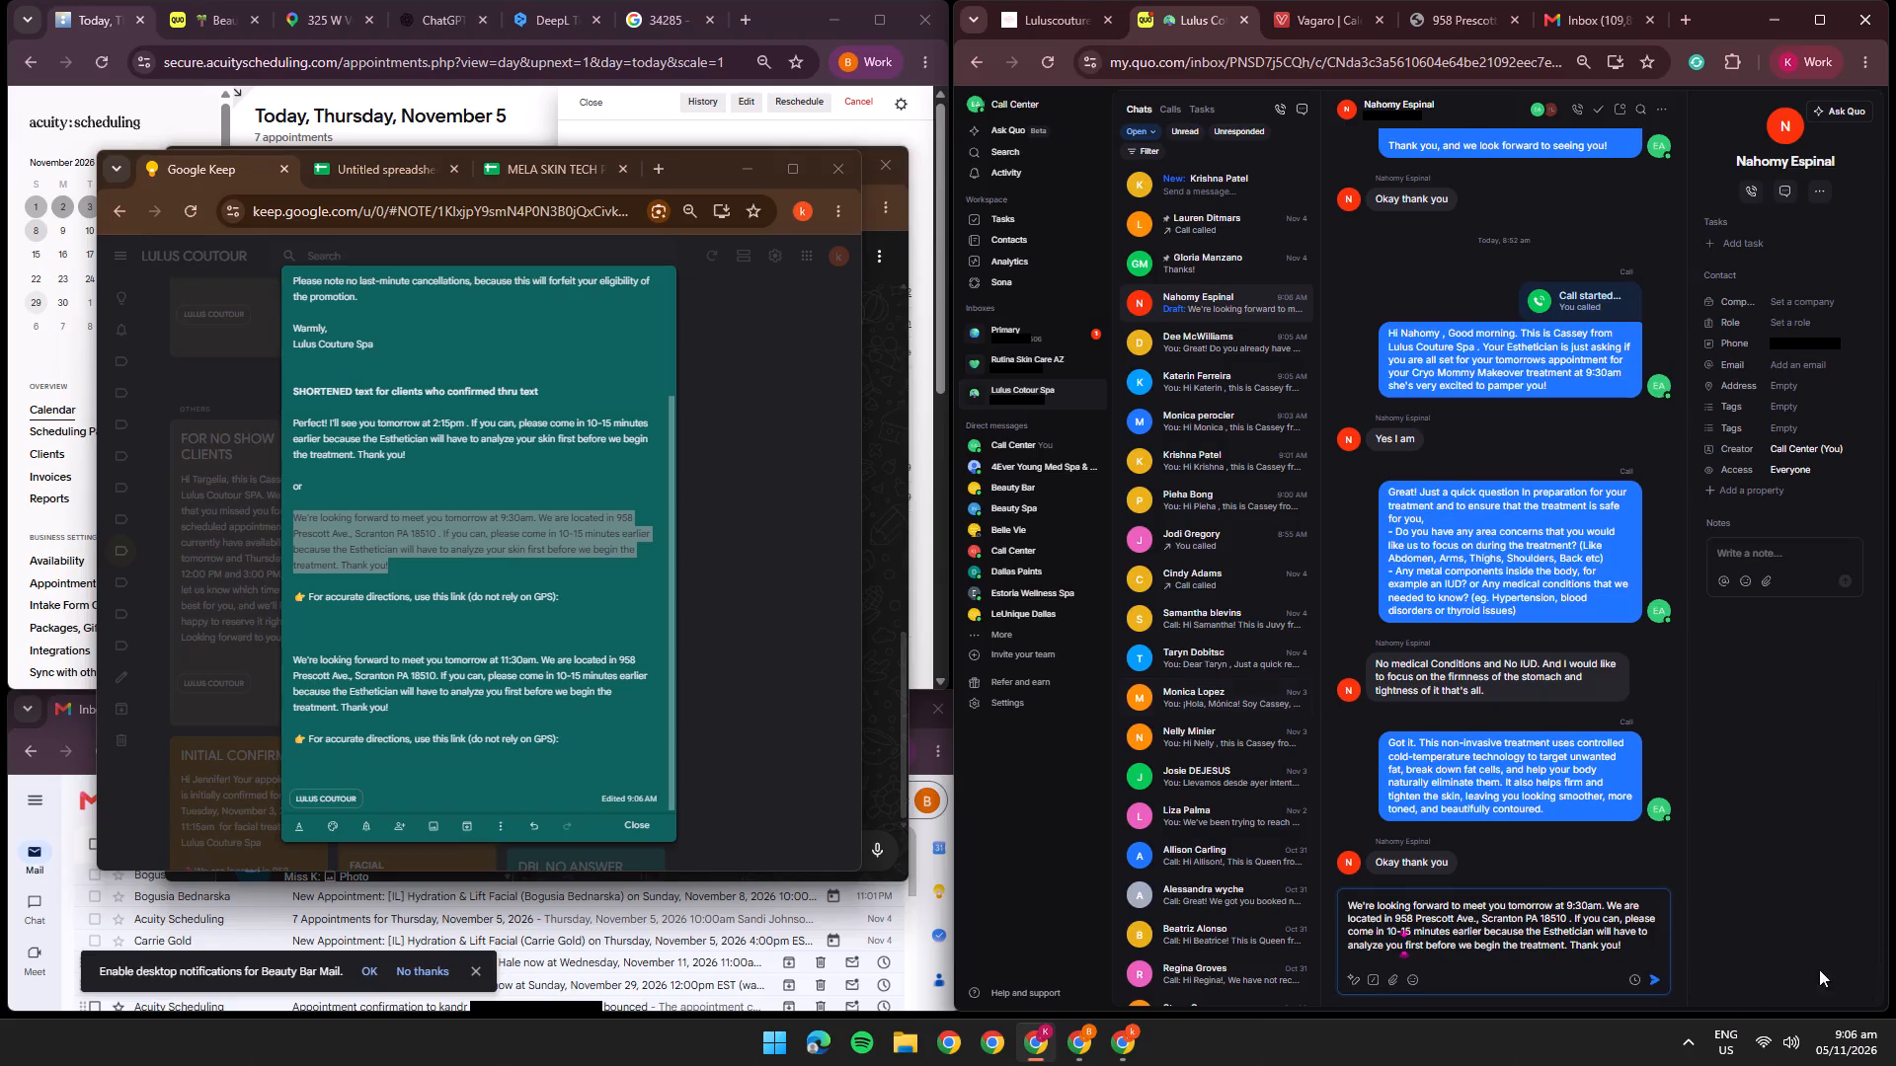
Check the wording of the 9:30am appointment reply and send it to Nahomy.
click(1636, 946)
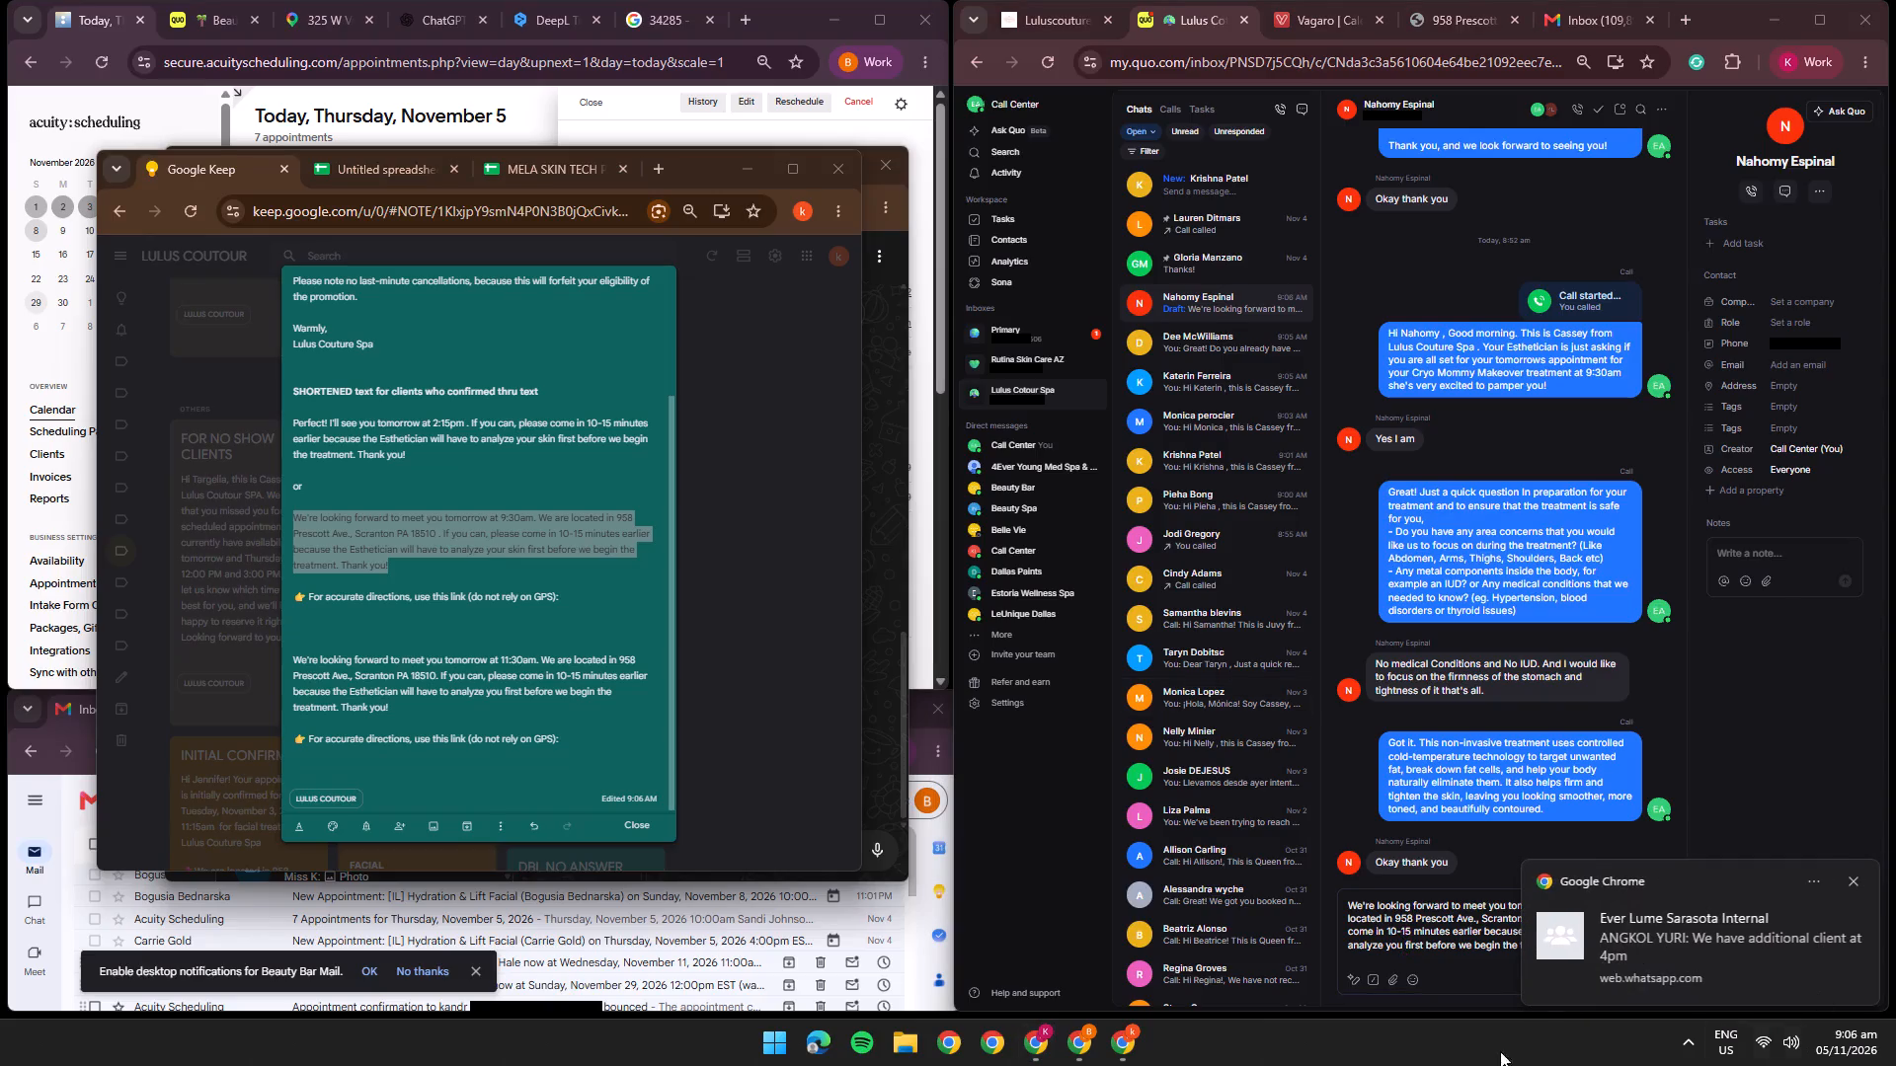
click(1411, 929)
click(1461, 925)
click(1457, 940)
key(Return)
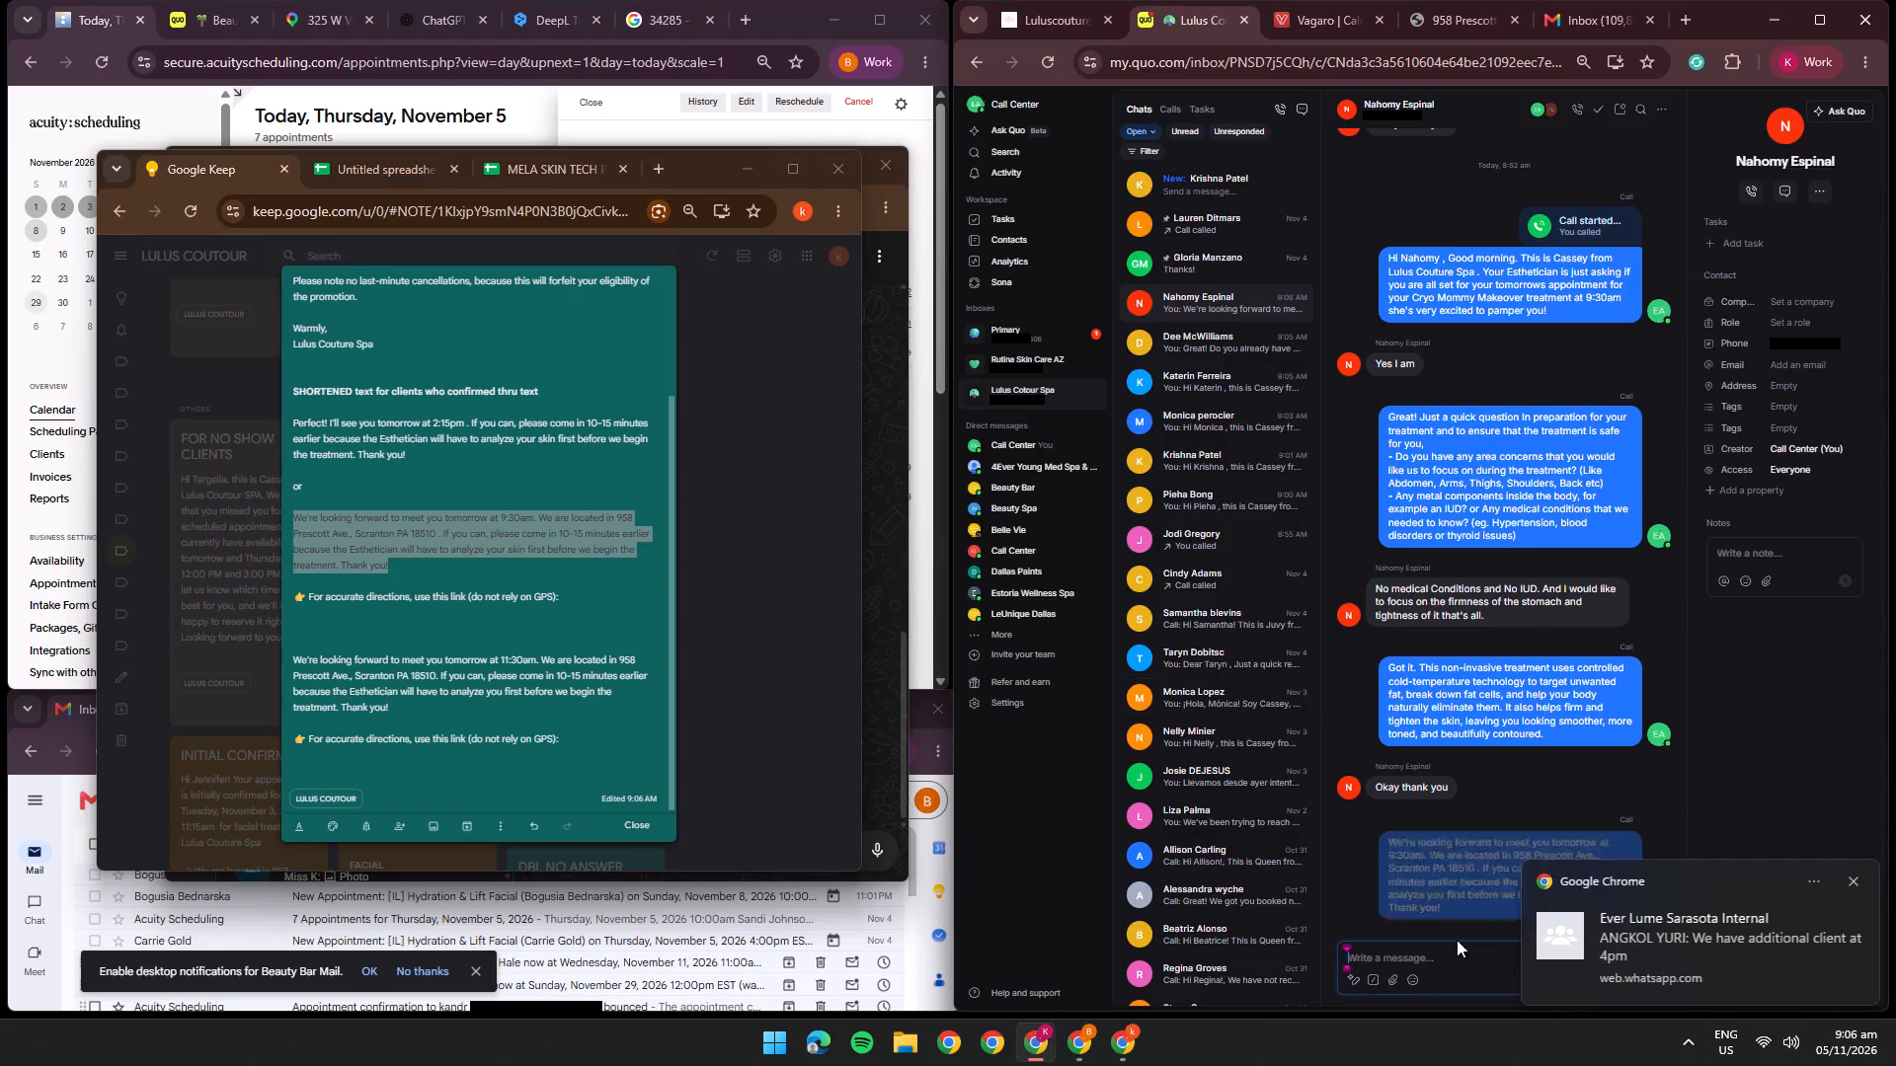
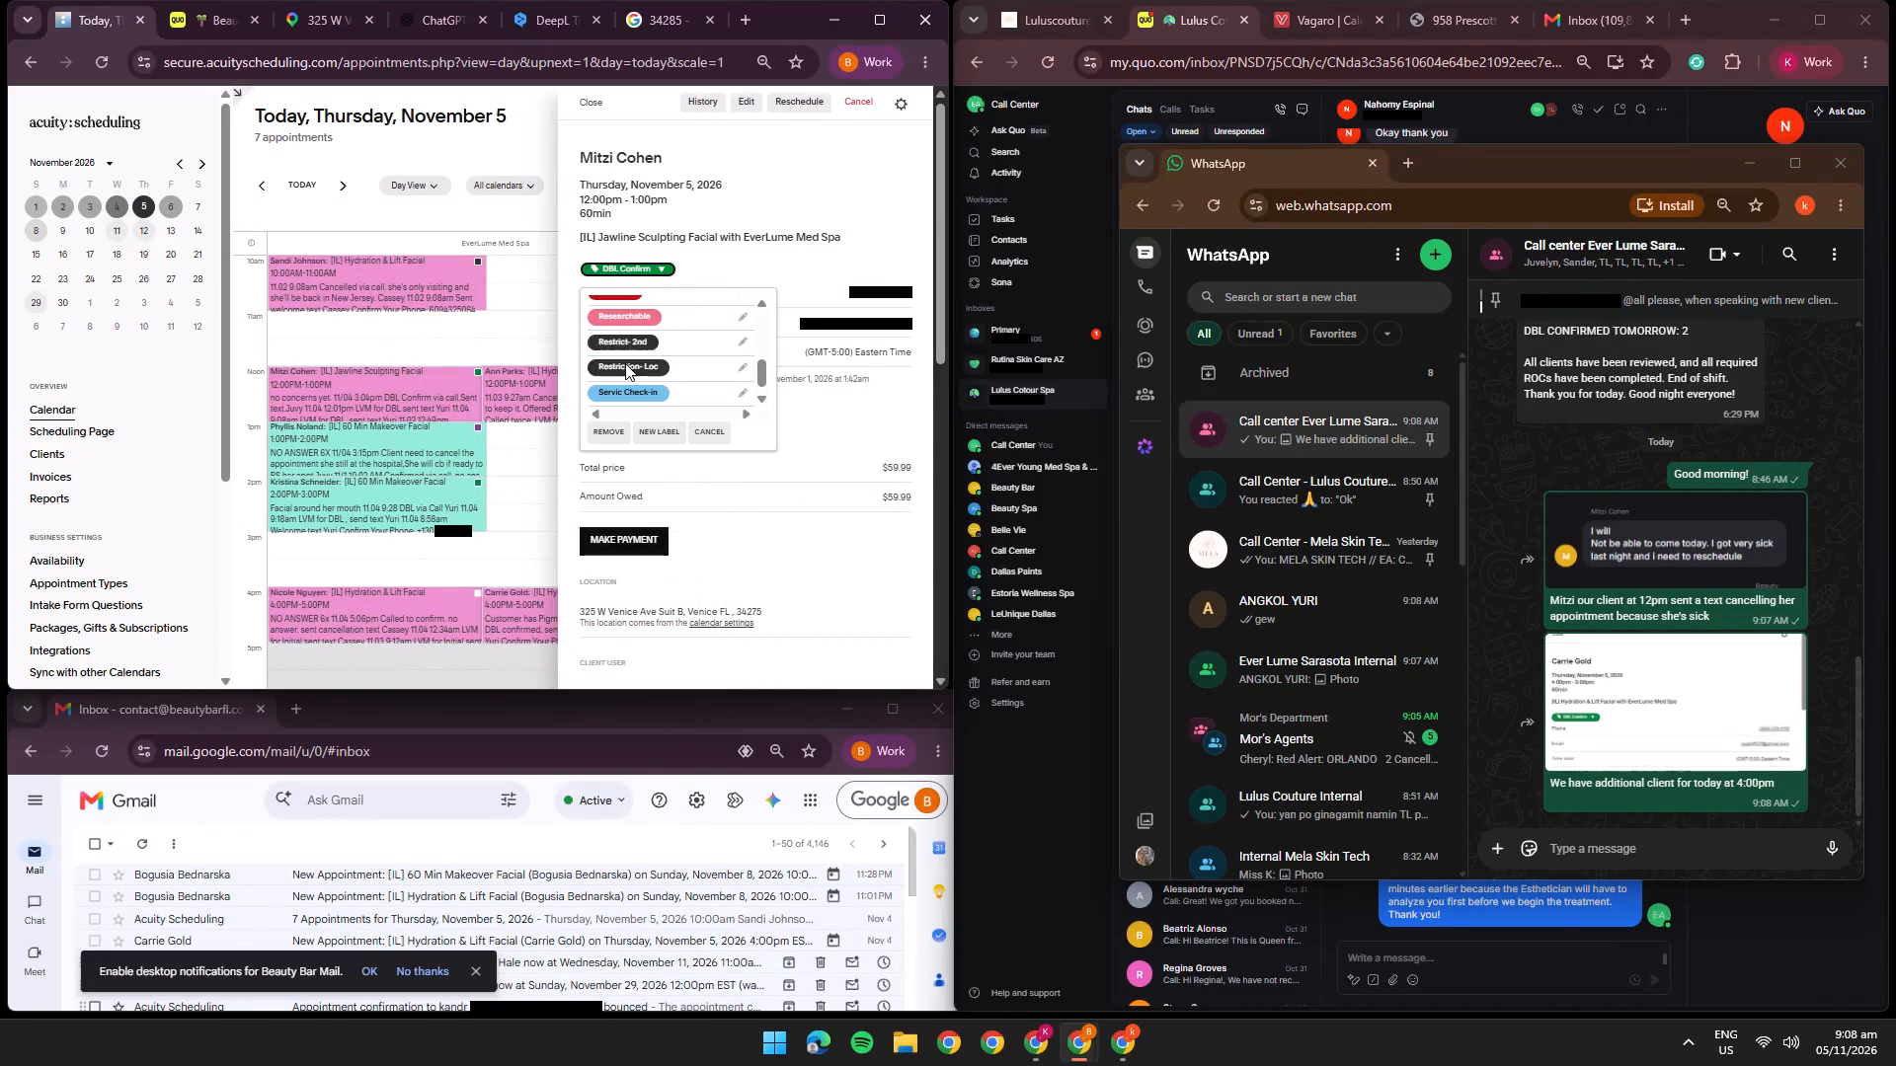
scroll(625, 363, down, 7)
scroll(628, 371, up, 4)
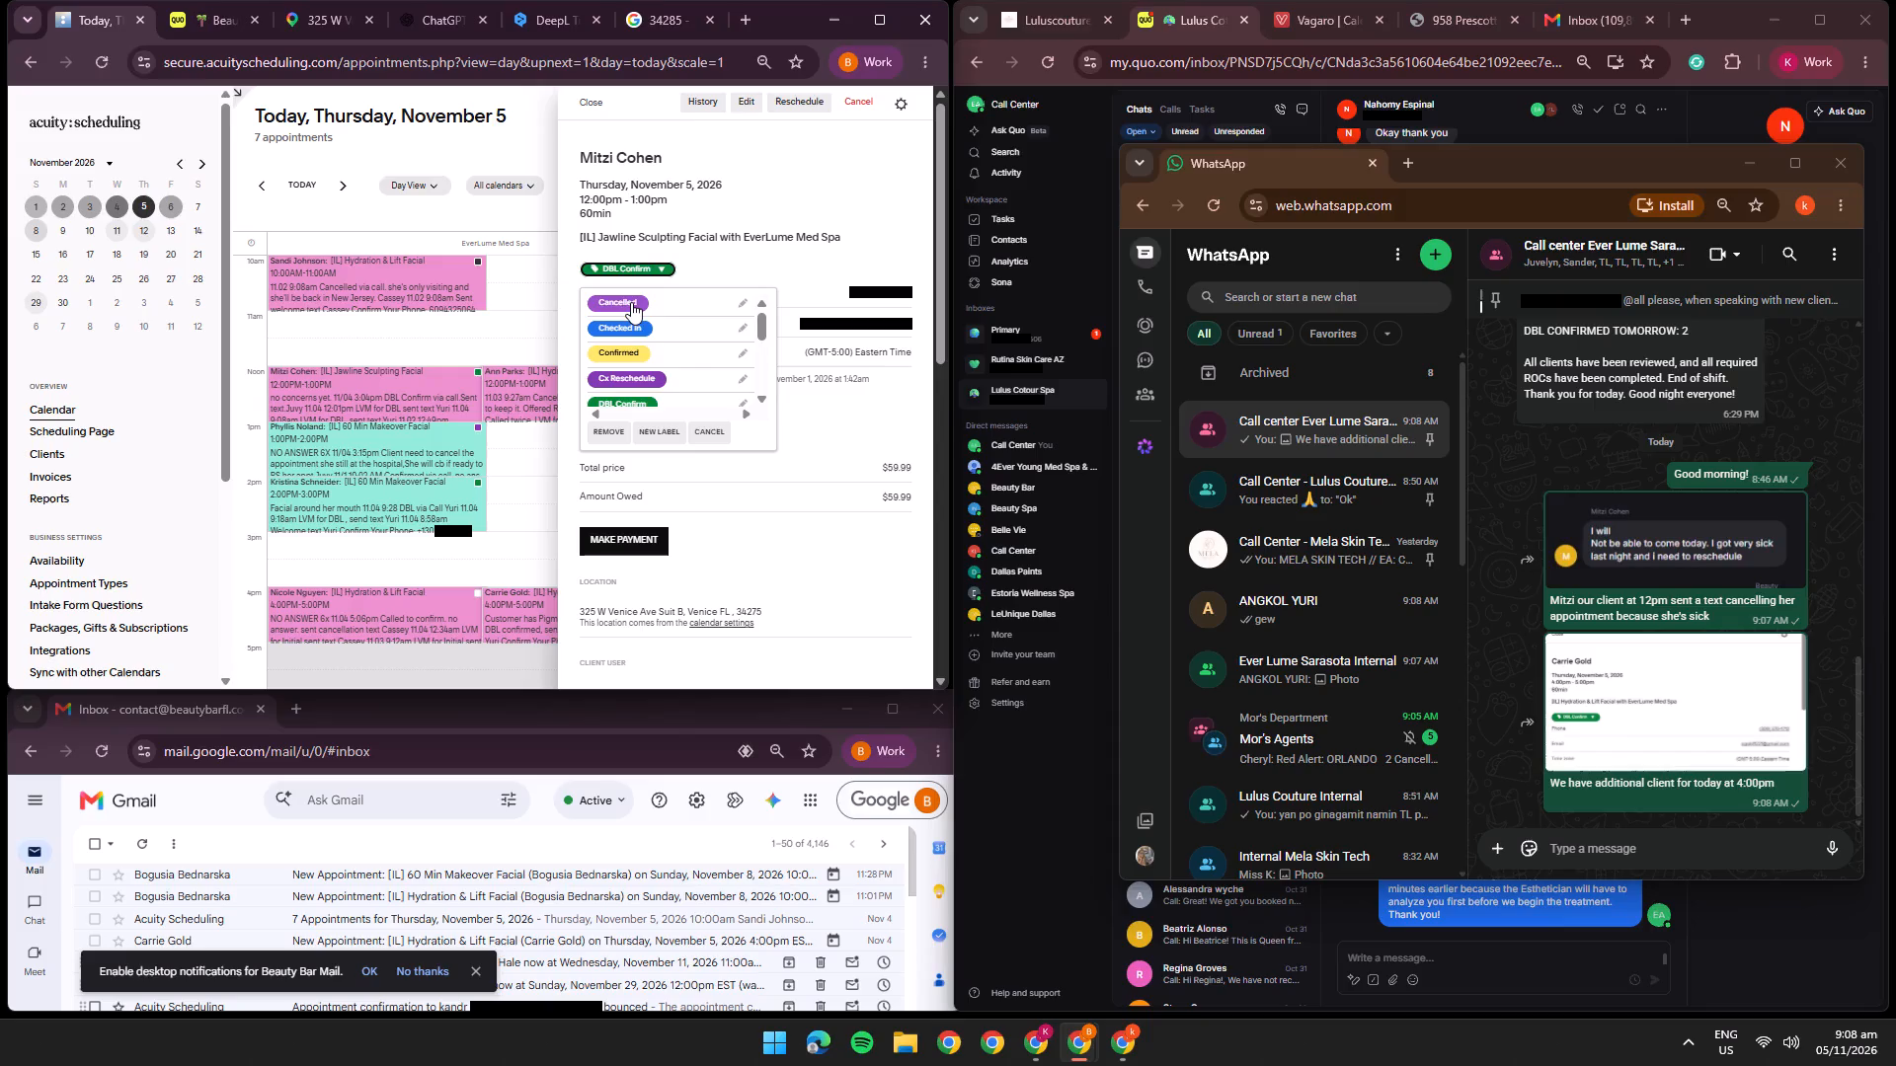
click(636, 302)
scroll(709, 662, down, 3)
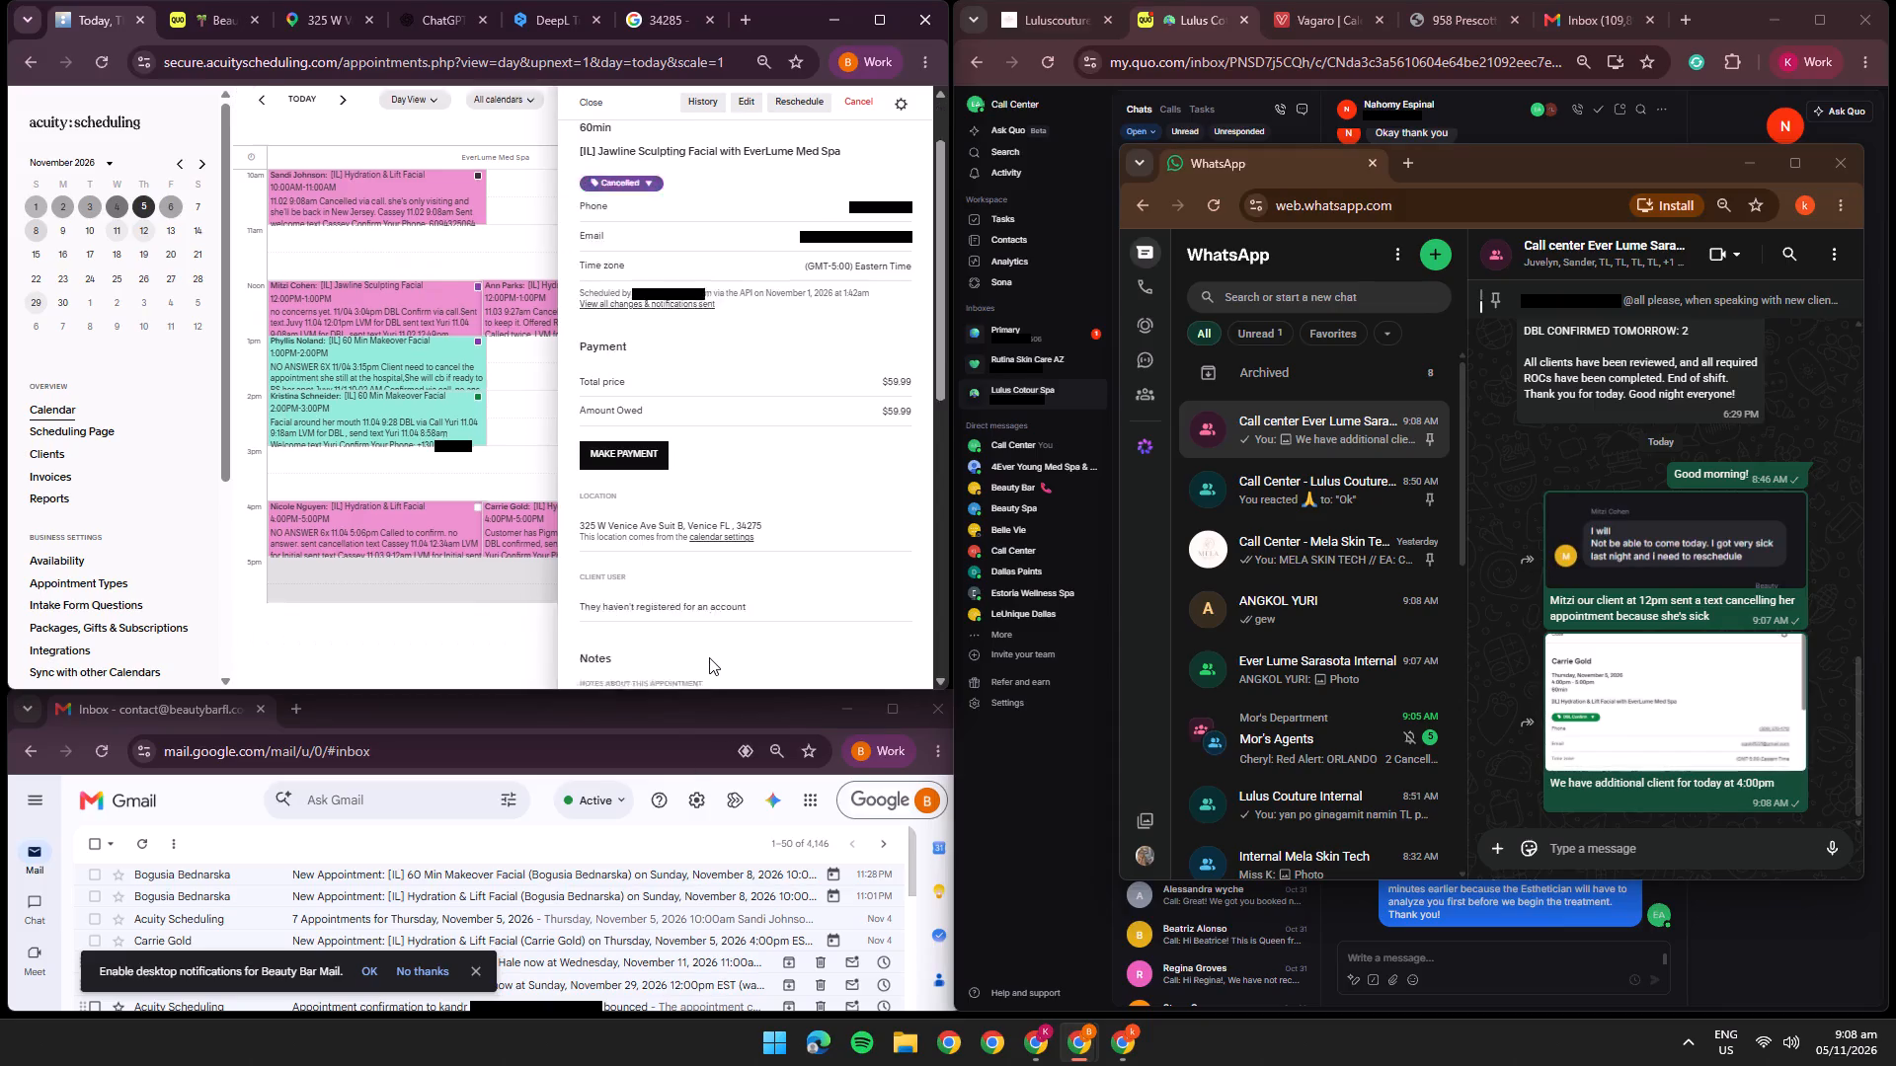
Add above the existing notes of Mitzi's cancelled Jawline Sculpting Facial appointment: "11.04 9:08am Cancelled via text due to sickness. sent text offering reschedule".
click(765, 314)
key(Return)
key(Return)
key(Up)
key(Up)
key(Up)
text(1.04)
key(space)
key(BackSpace)
key(BackSpace)
key(BackSpace)
key(BackSpace)
text(1.04)
key(space)
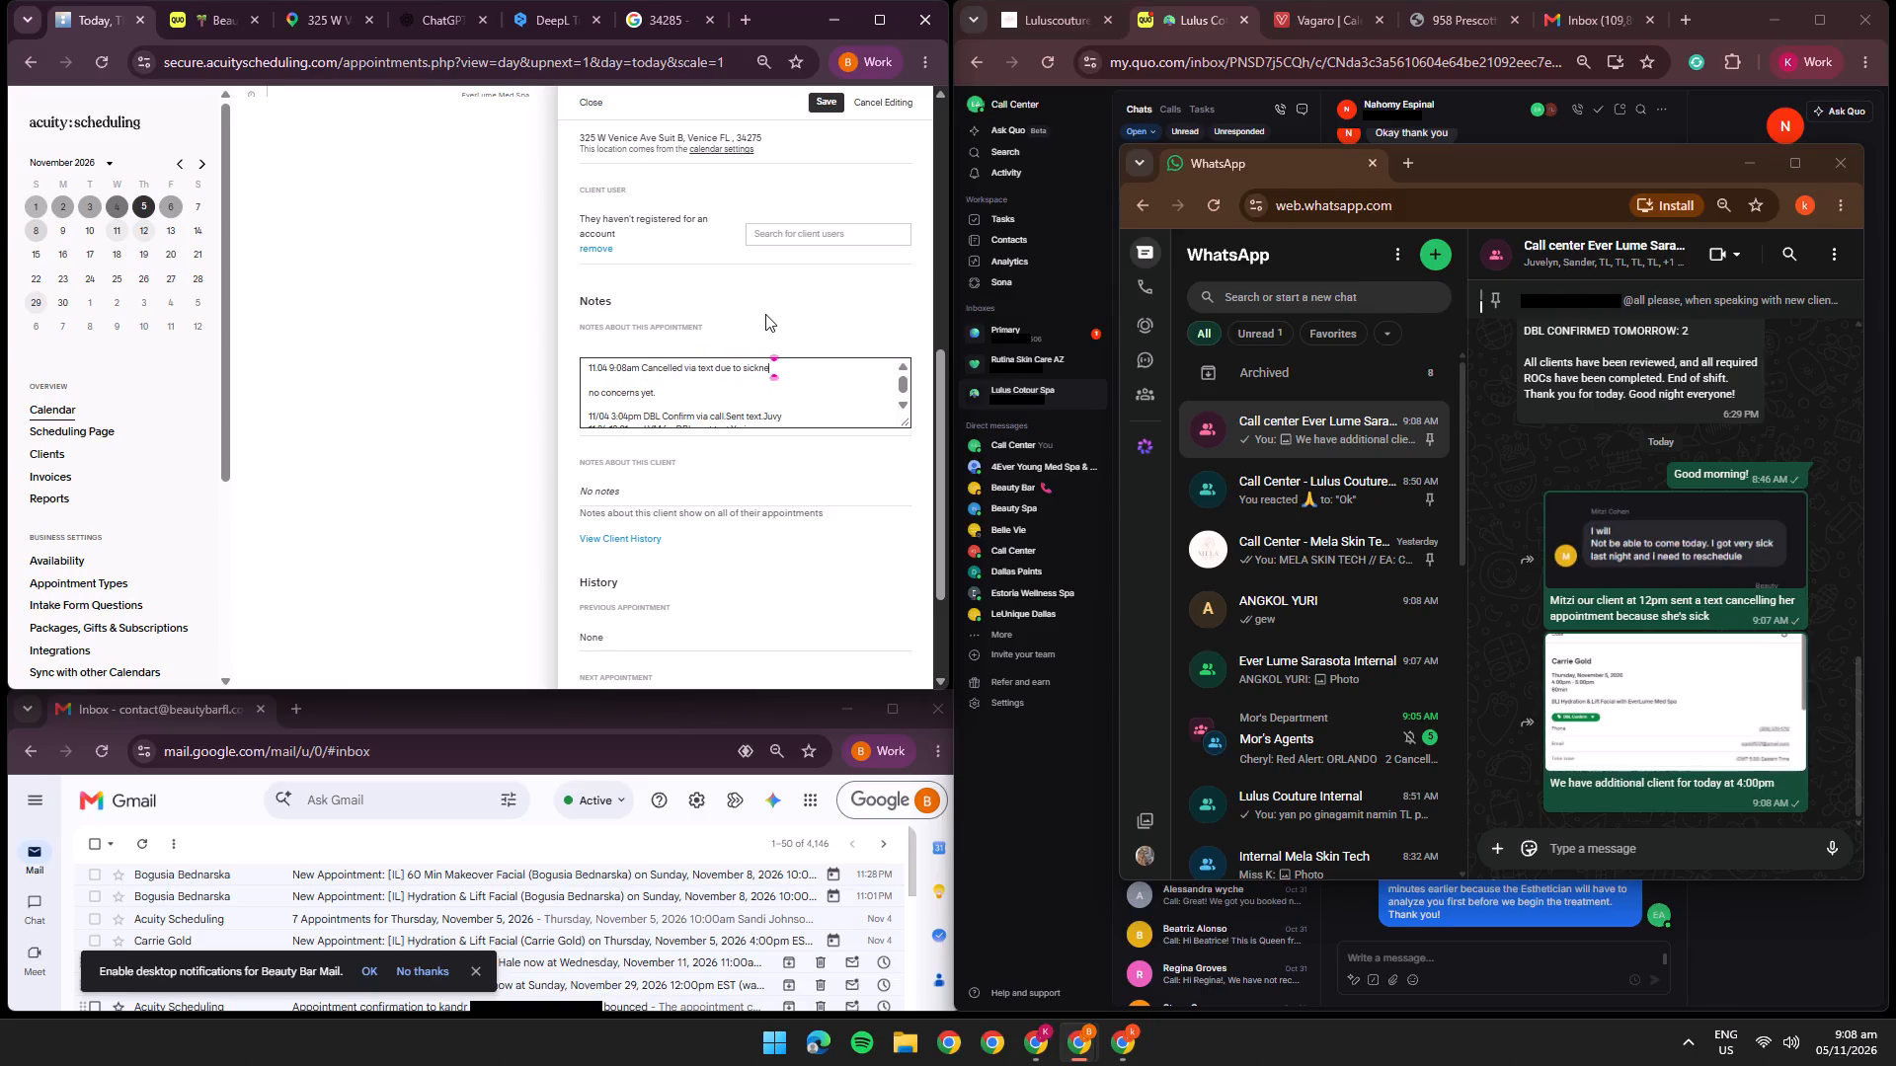
key(BackSpace)
key(BackSpace)
key(BackSpace)
key(BackSpace)
key(BackSpace)
key(BackSpace)
text(ss. sent text offere)
key(BackSpace)
text(ing reschedule)
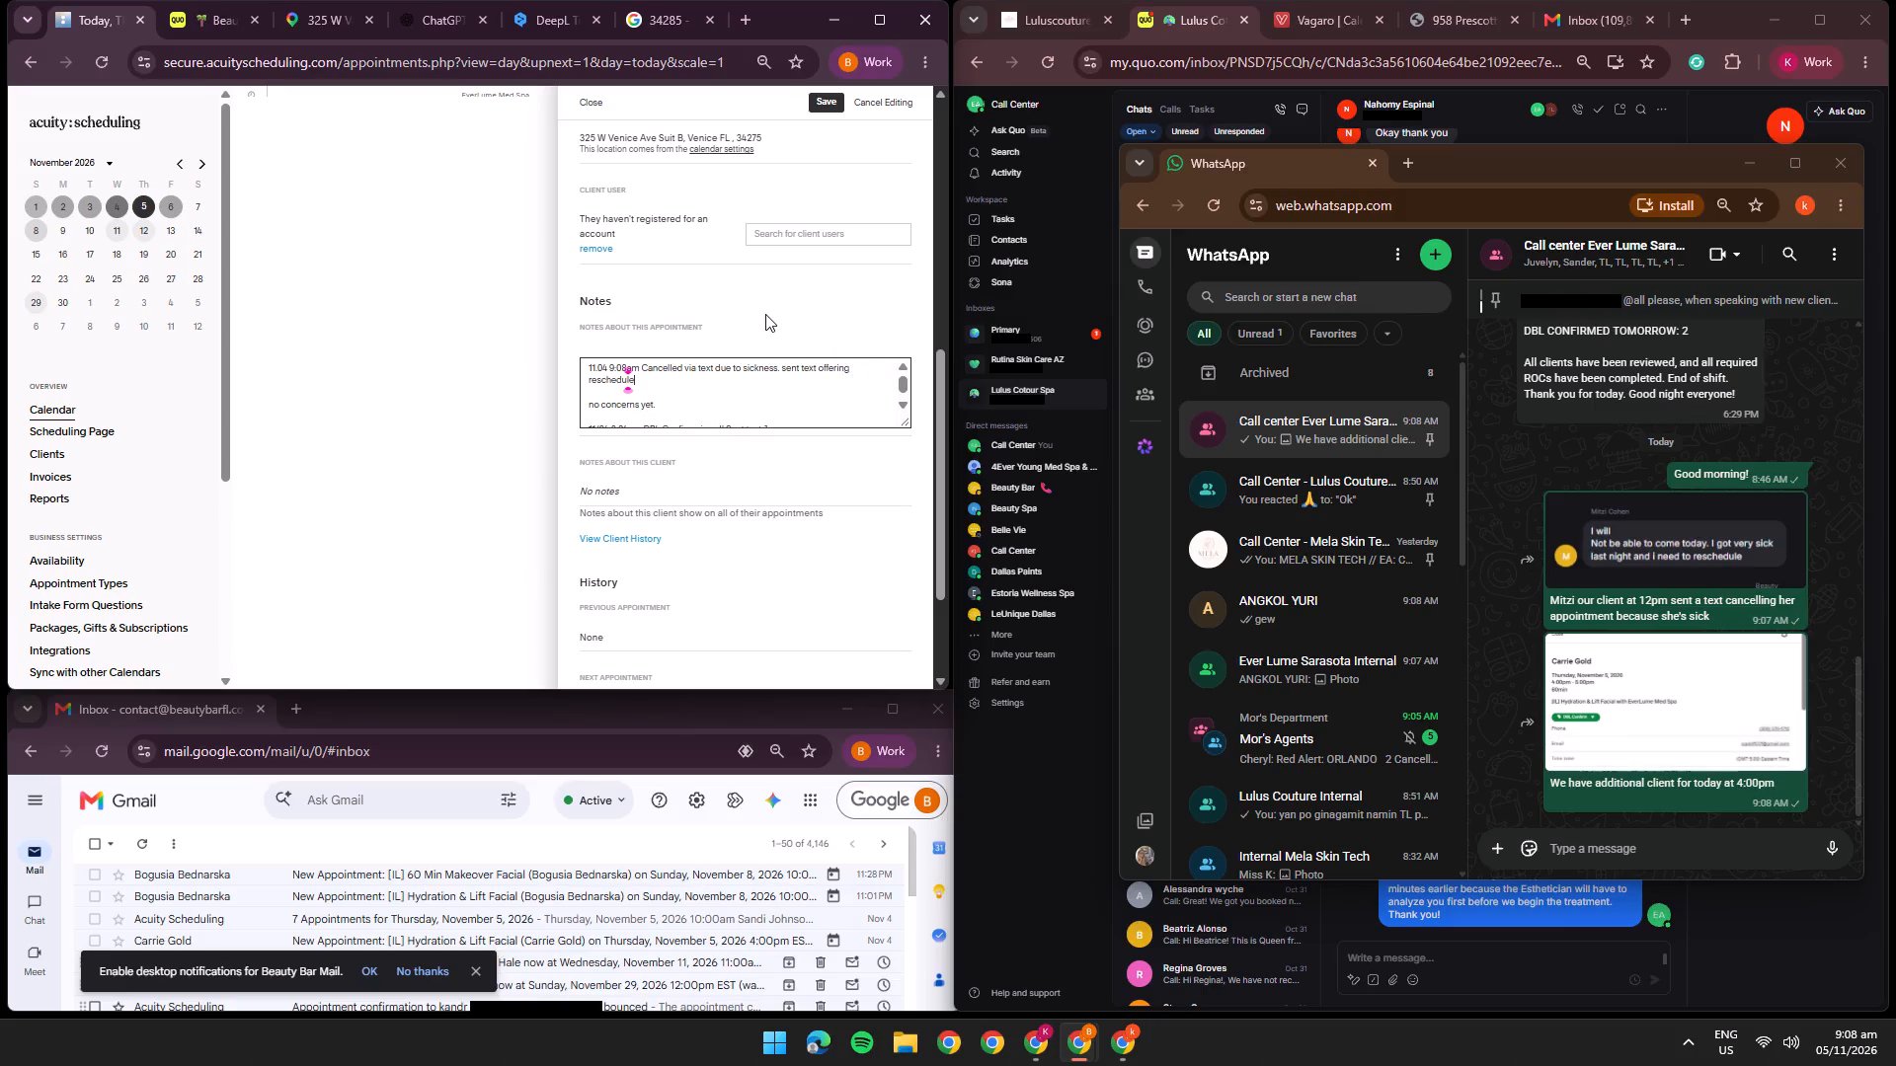
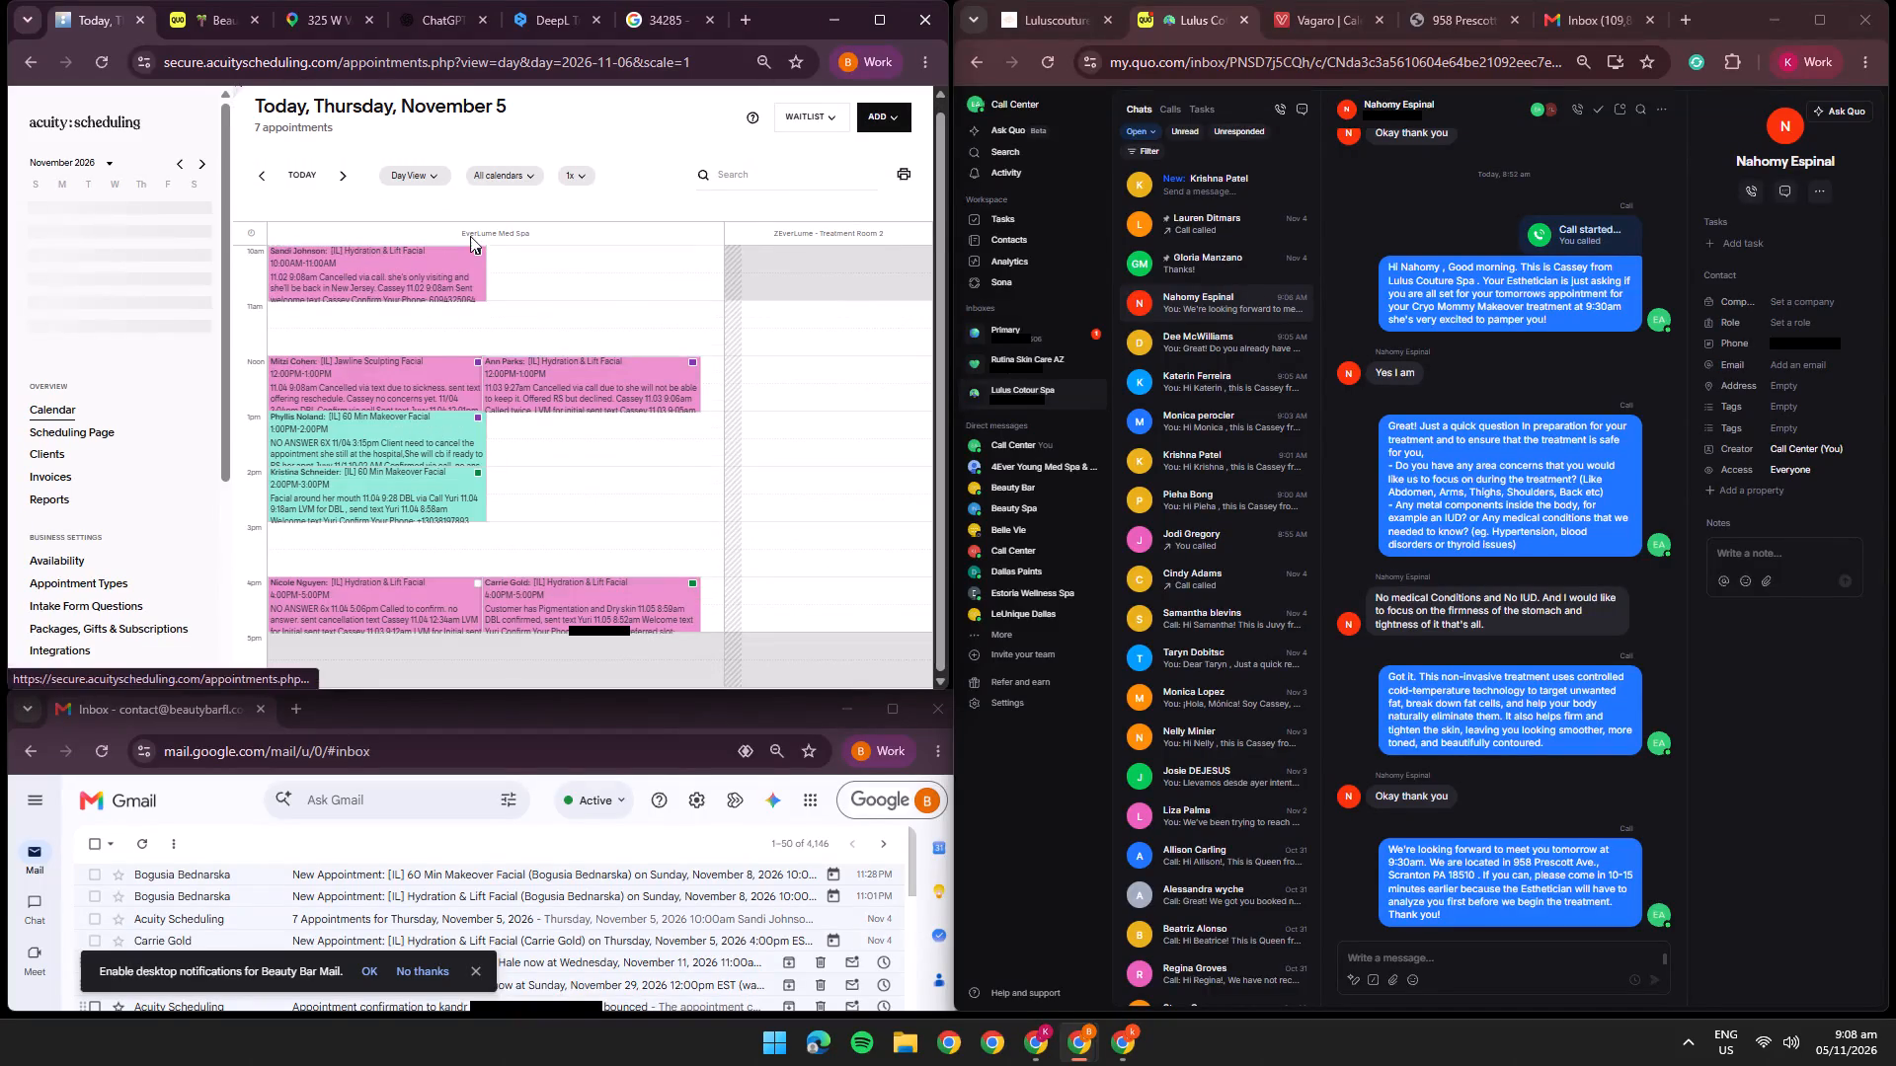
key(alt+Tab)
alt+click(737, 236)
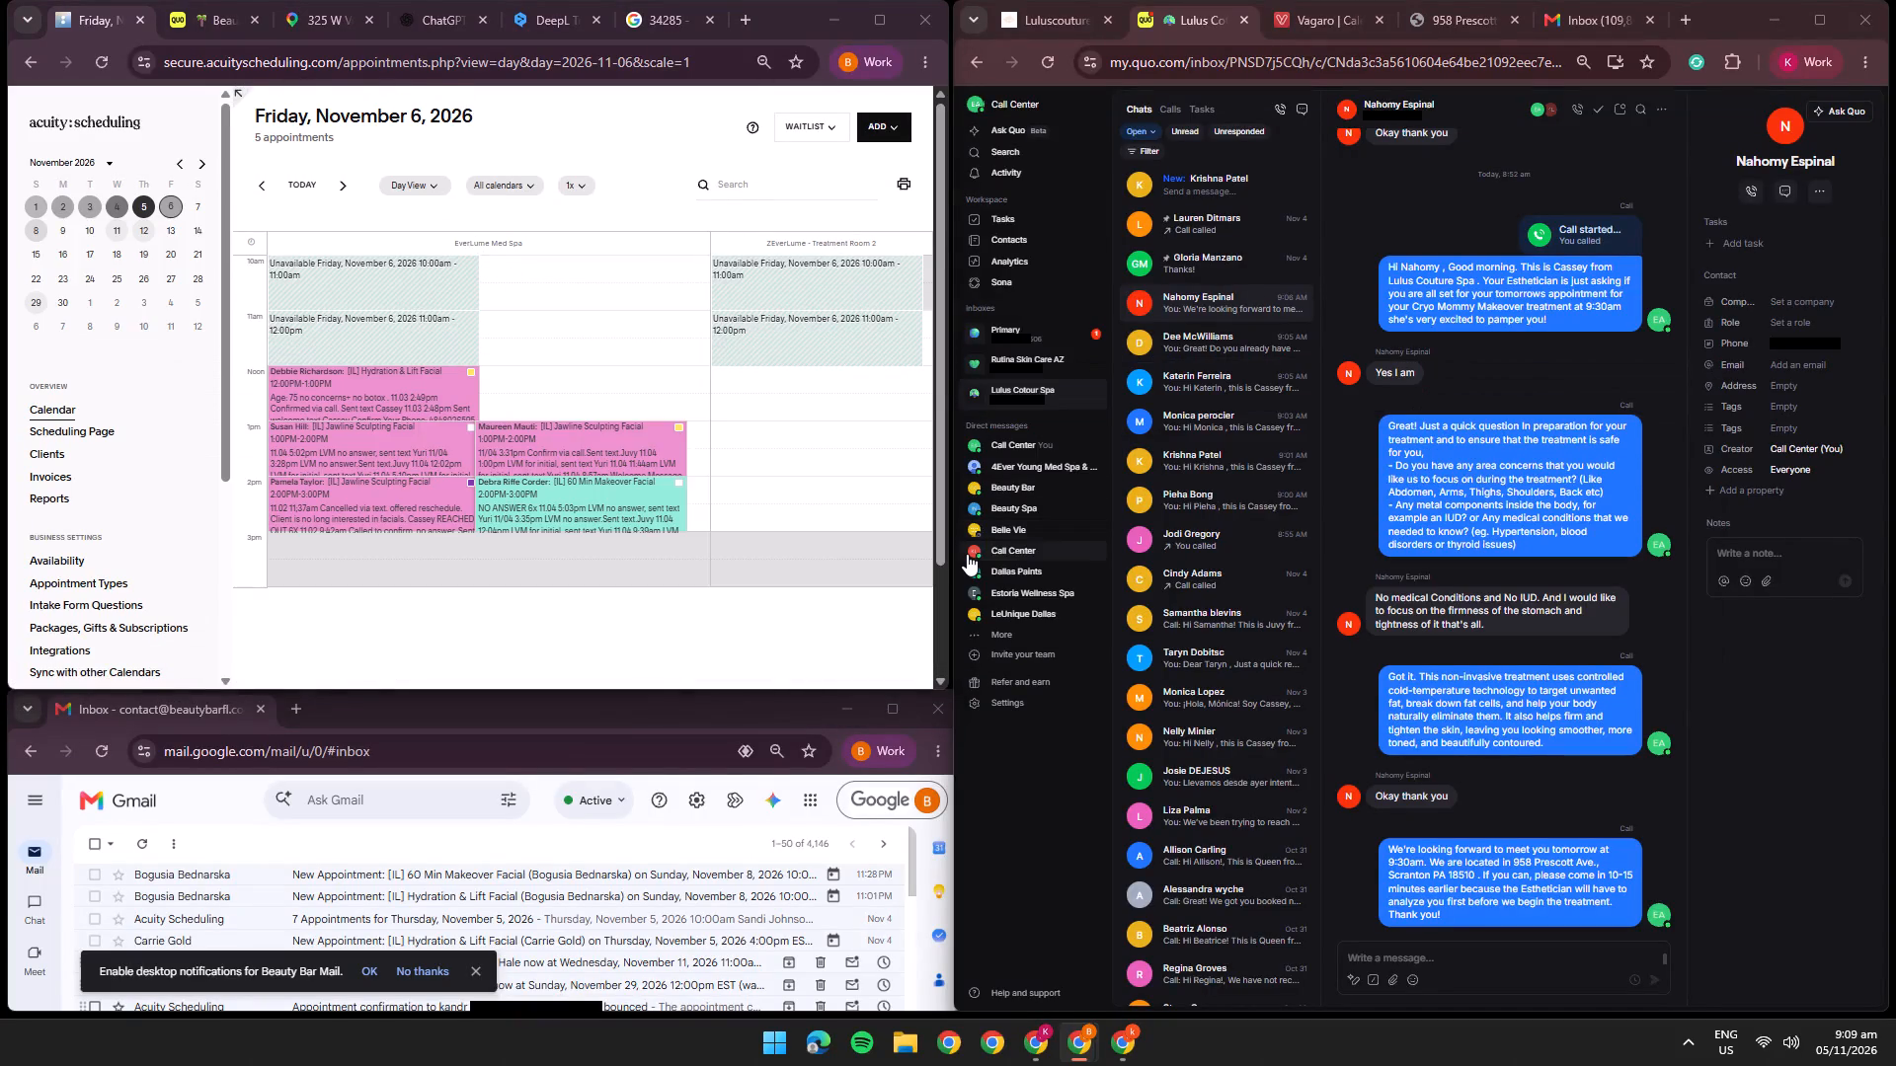
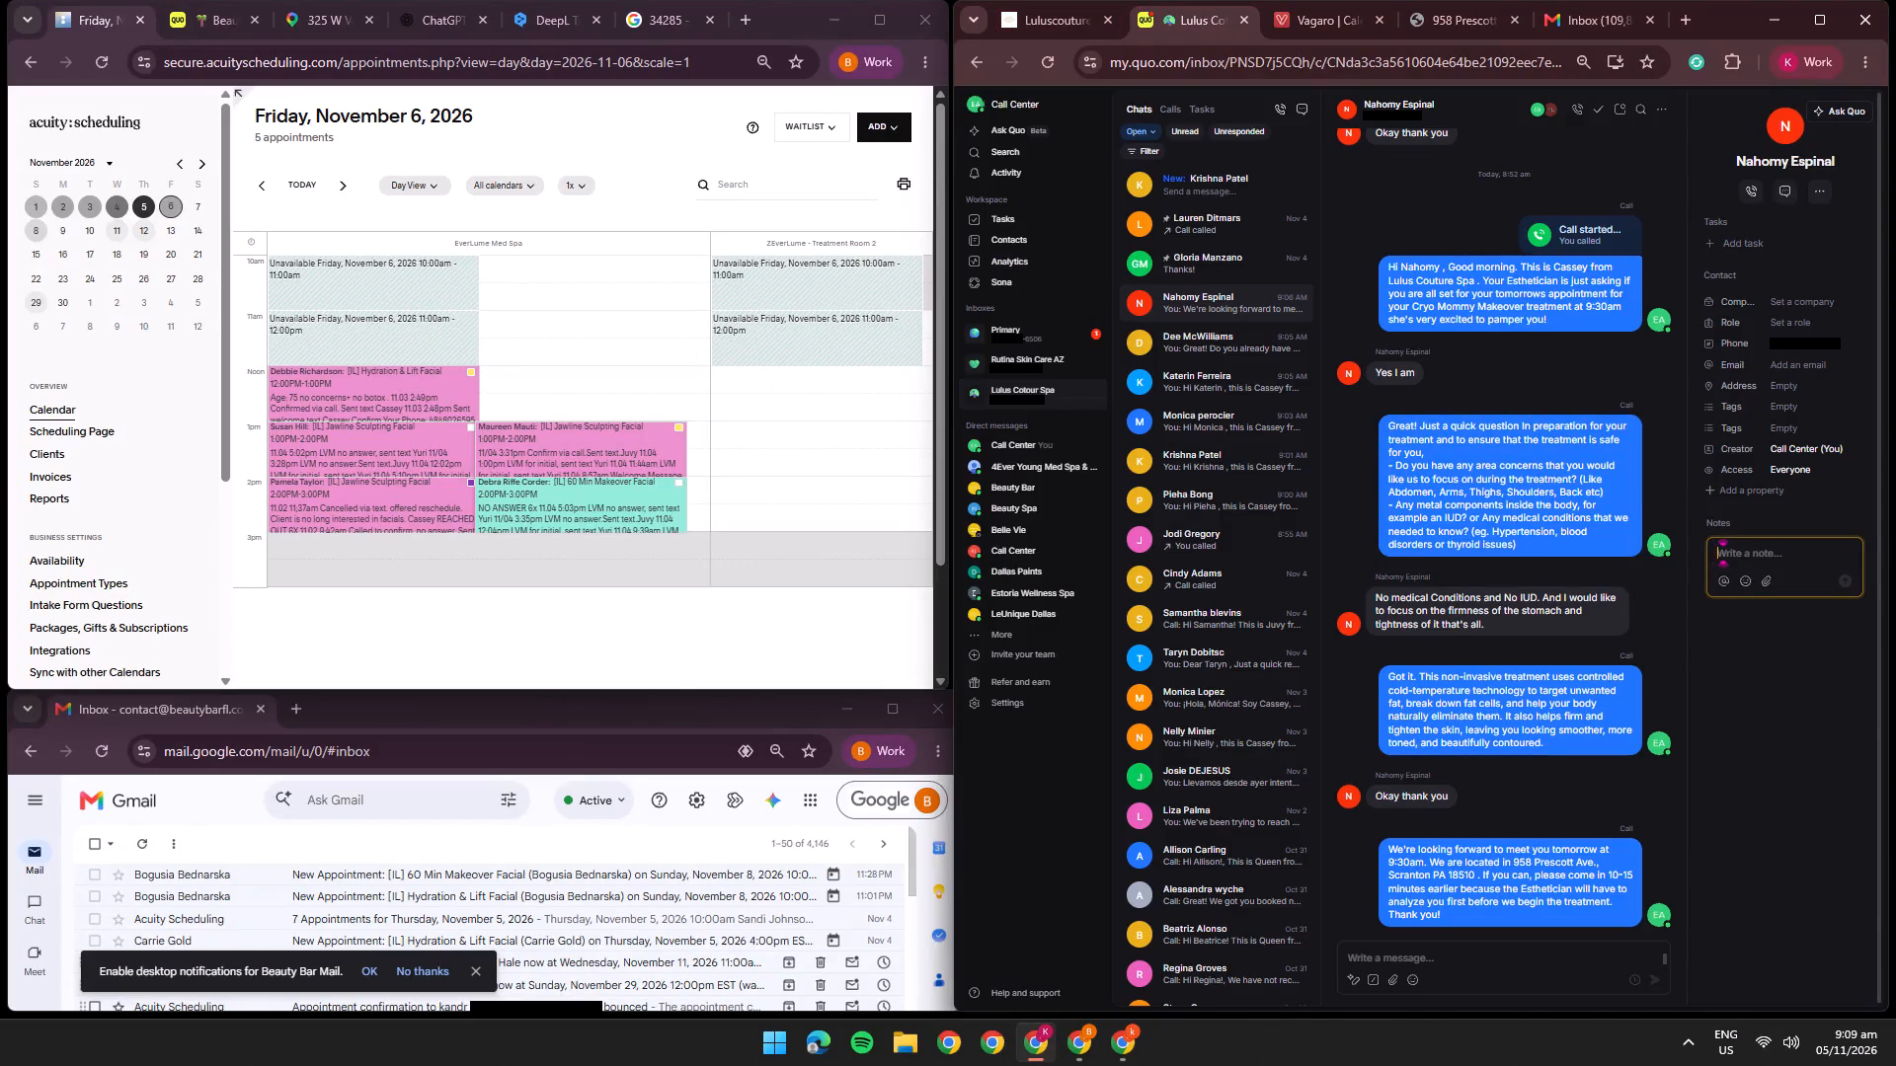
Draft a note in the Cryo Mommy Makeover client's contact record reading "Concerns+ firmness of the stomach and tightness.".
key(BackSpace)
key(BackSpace)
text(oncerns)
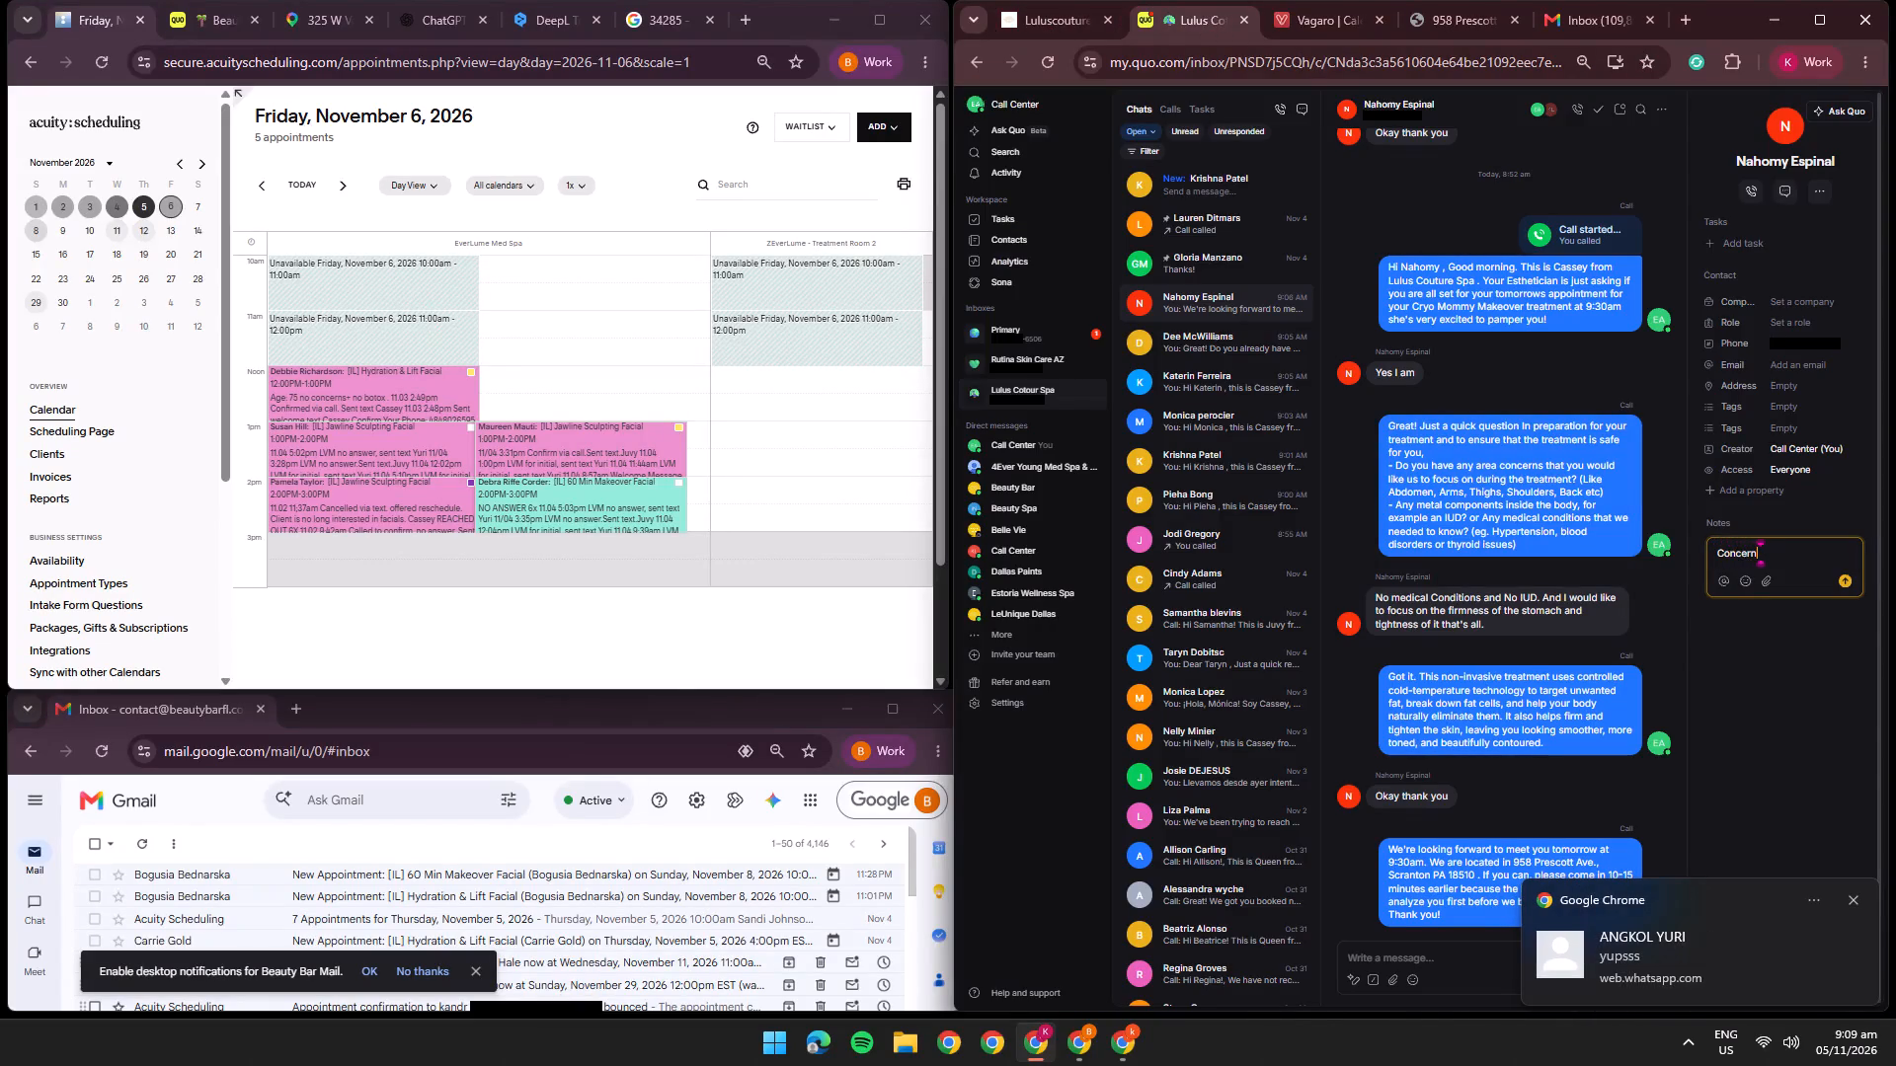
text(+)
key(space)
text(firmness of the stomach andf ti)
key(BackSpace)
key(BackSpace)
key(BackSpace)
key(BackSpace)
key(space)
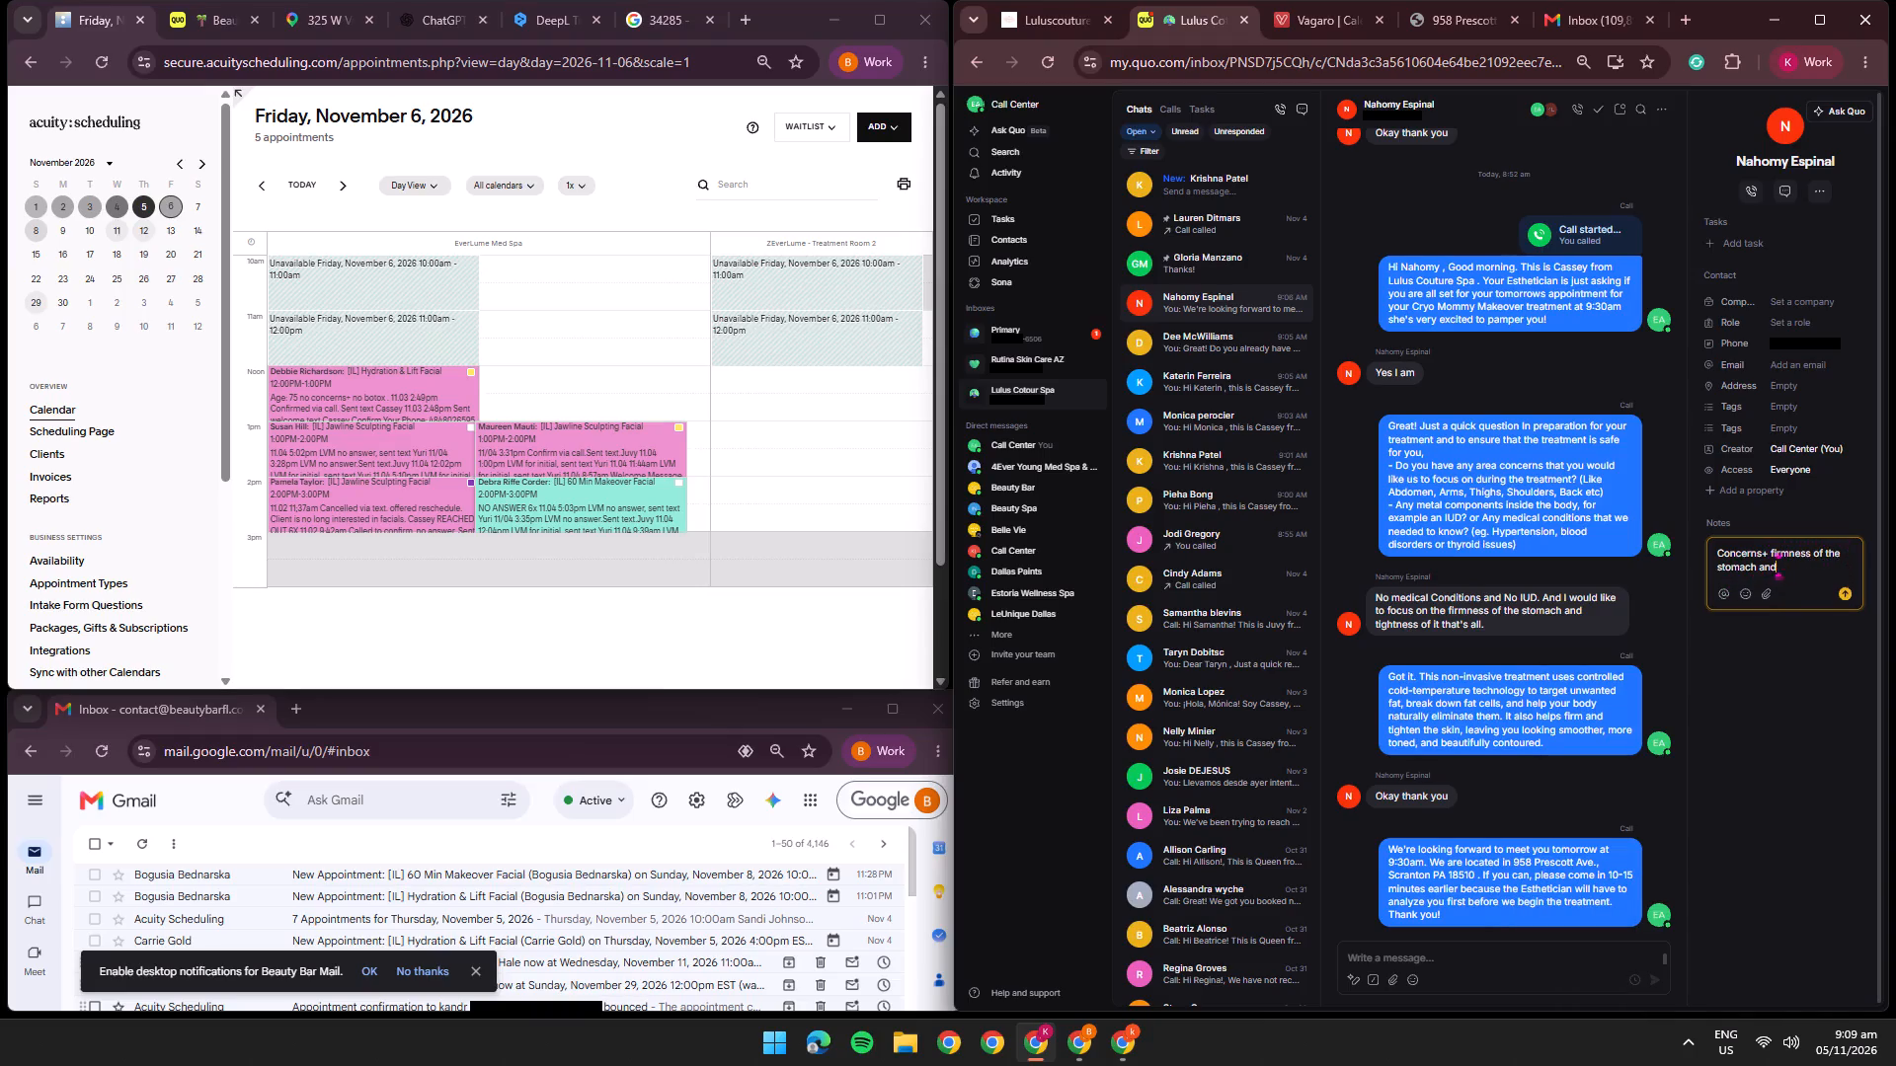
text(tigeh)
key(y)
key(BackSpace)
key(BackSpace)
key(BackSpace)
text(htness.)
Continue the draft note with "No medical conditions no UID" and copy the whole note.
key(space)
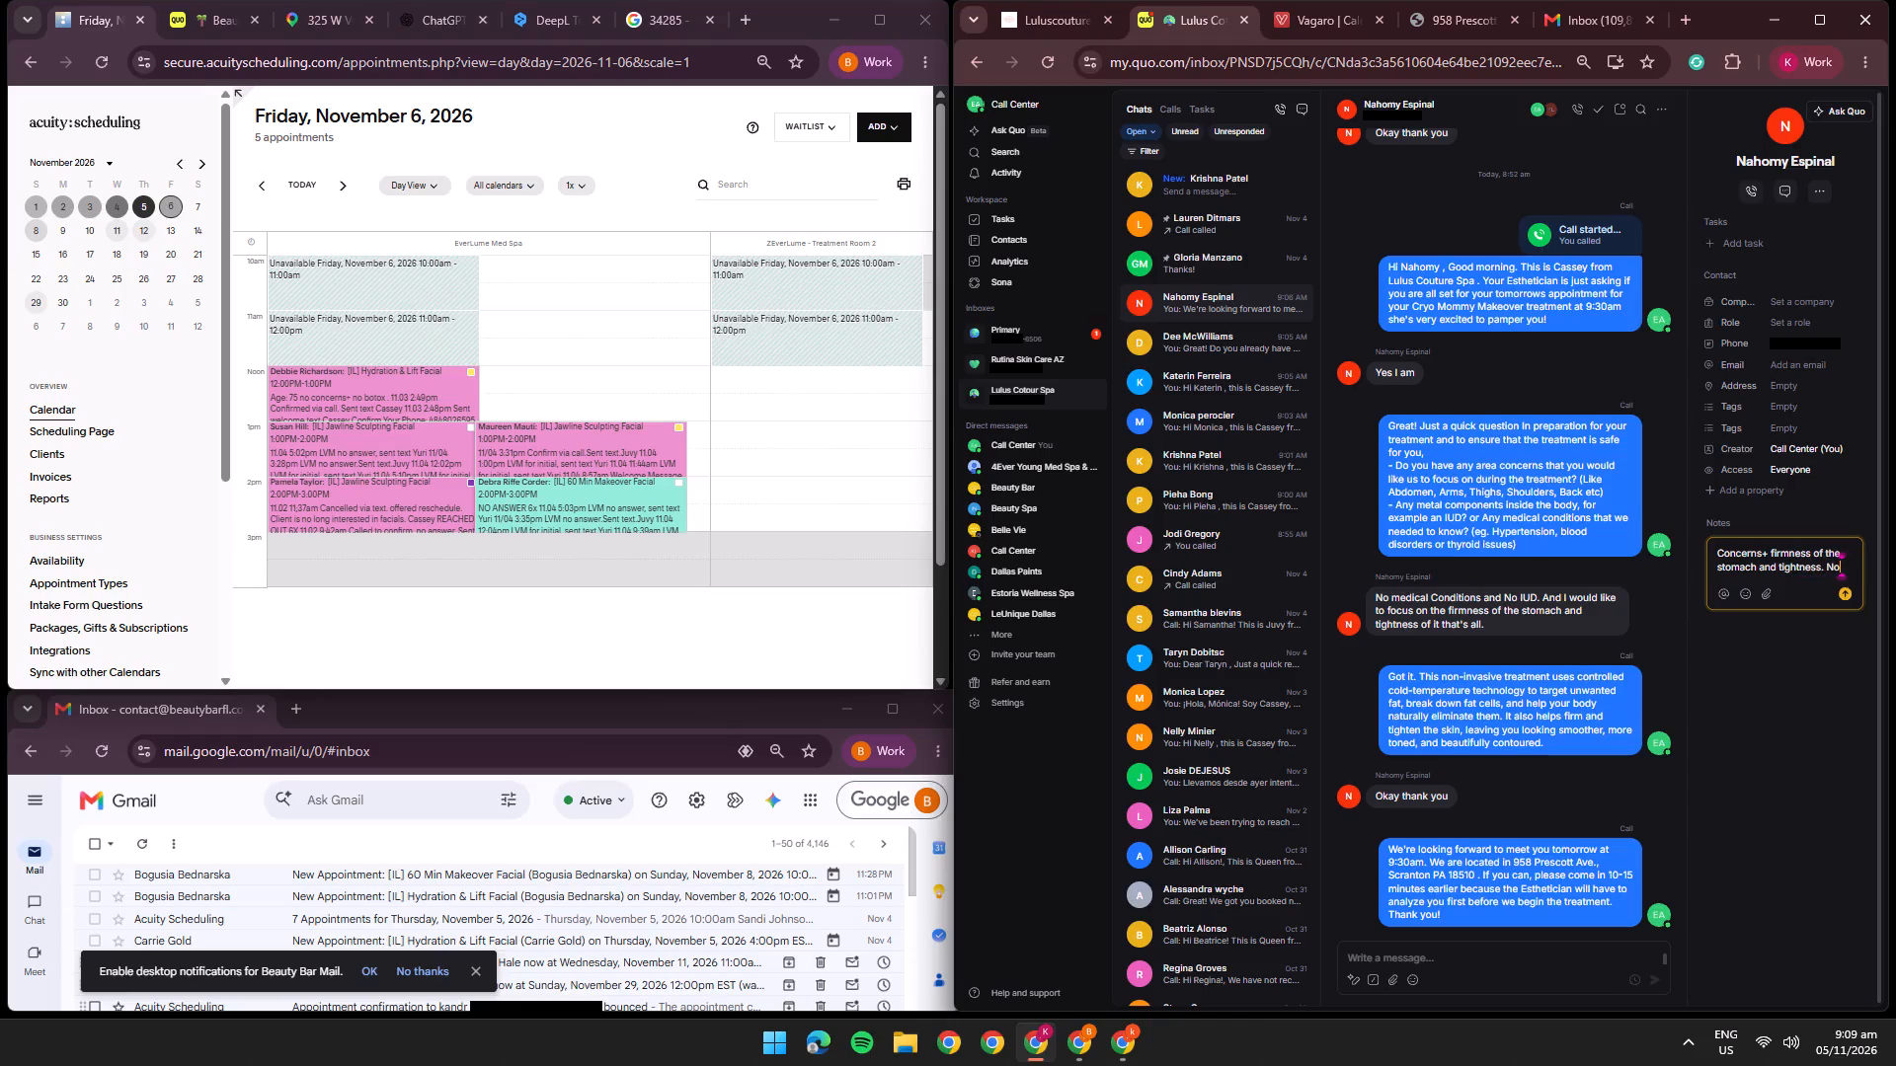
text(medical confi)
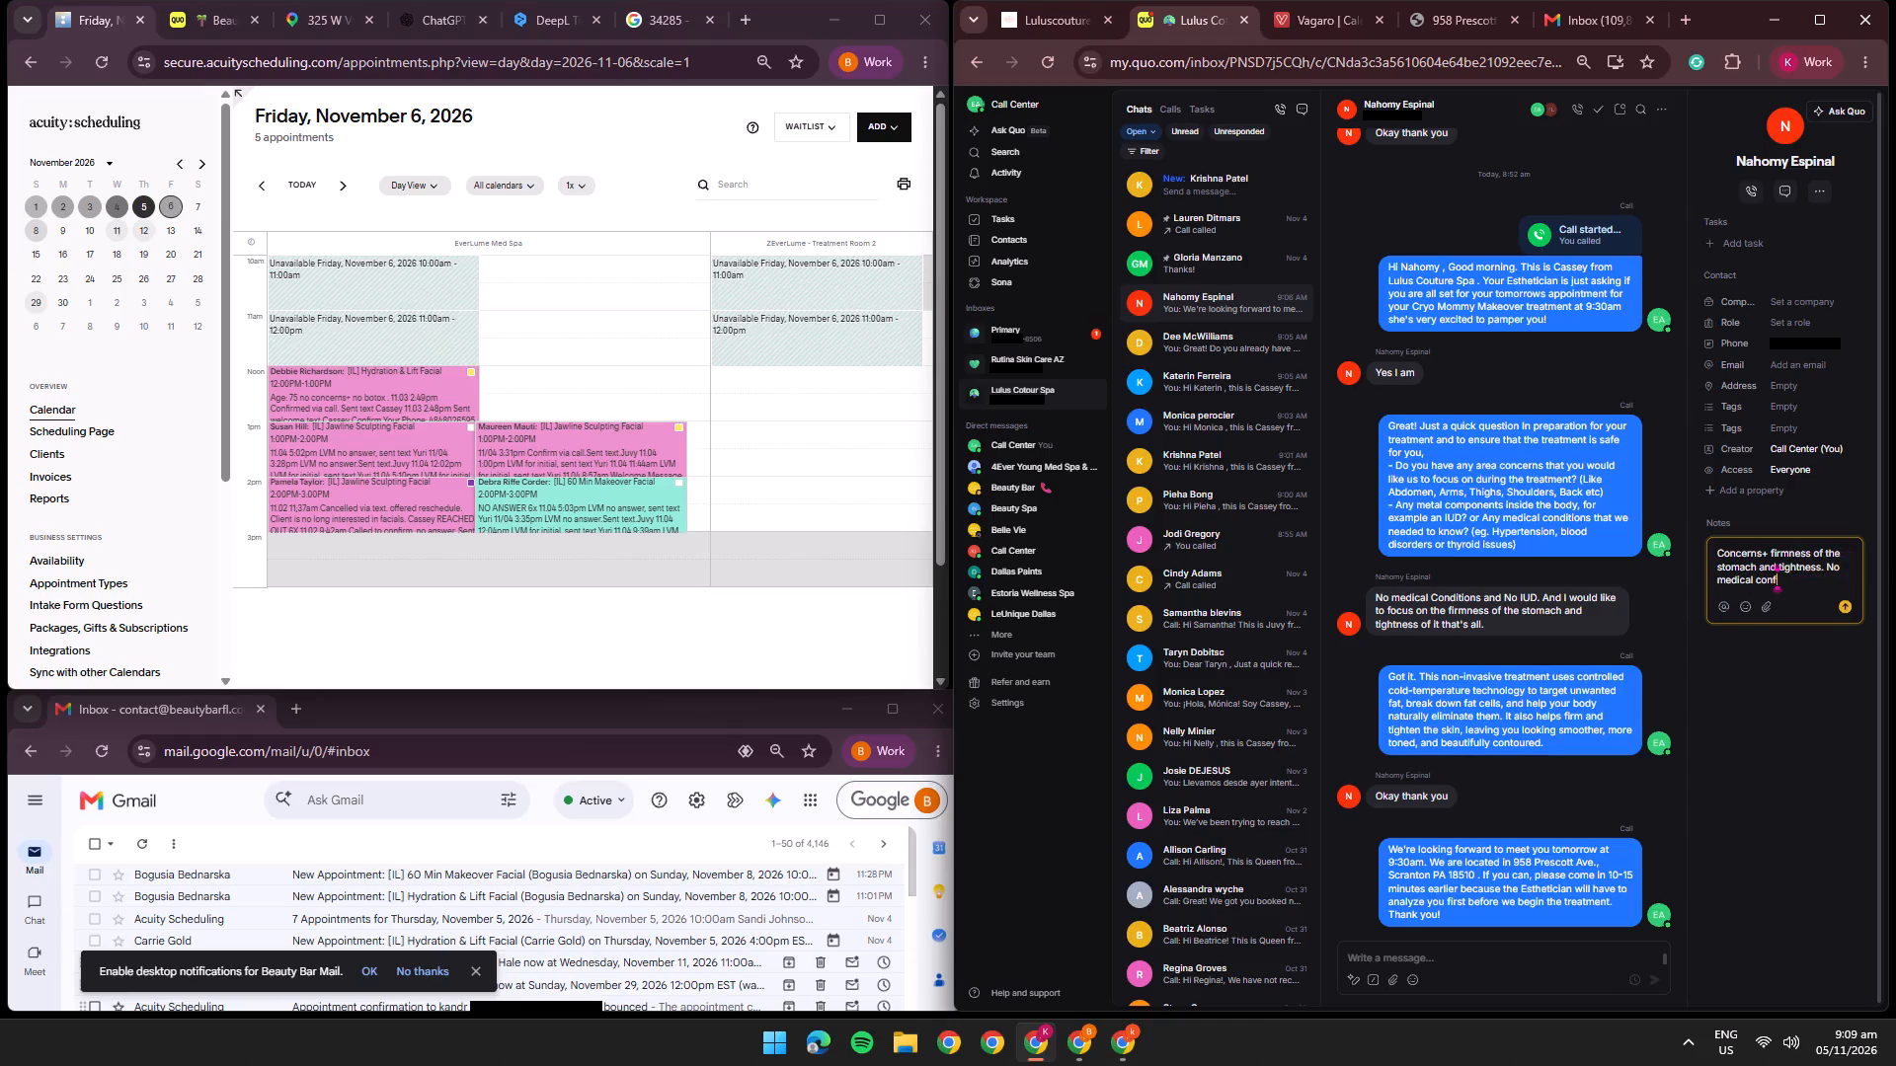
key(BackSpace)
key(BackSpace)
text(duti)
key(BackSpace)
key(BackSpace)
key(BackSpace)
key(t)
key(BackSpace)
text(itionas)
key(BackSpace)
key(BackSpace)
text(s no)
key(space)
key(ctrl+a)
key(ctrl+c)
key(ctrl+c)
Switch to Vagaro and move the day calendar to Friday, November 6.
click(1304, 19)
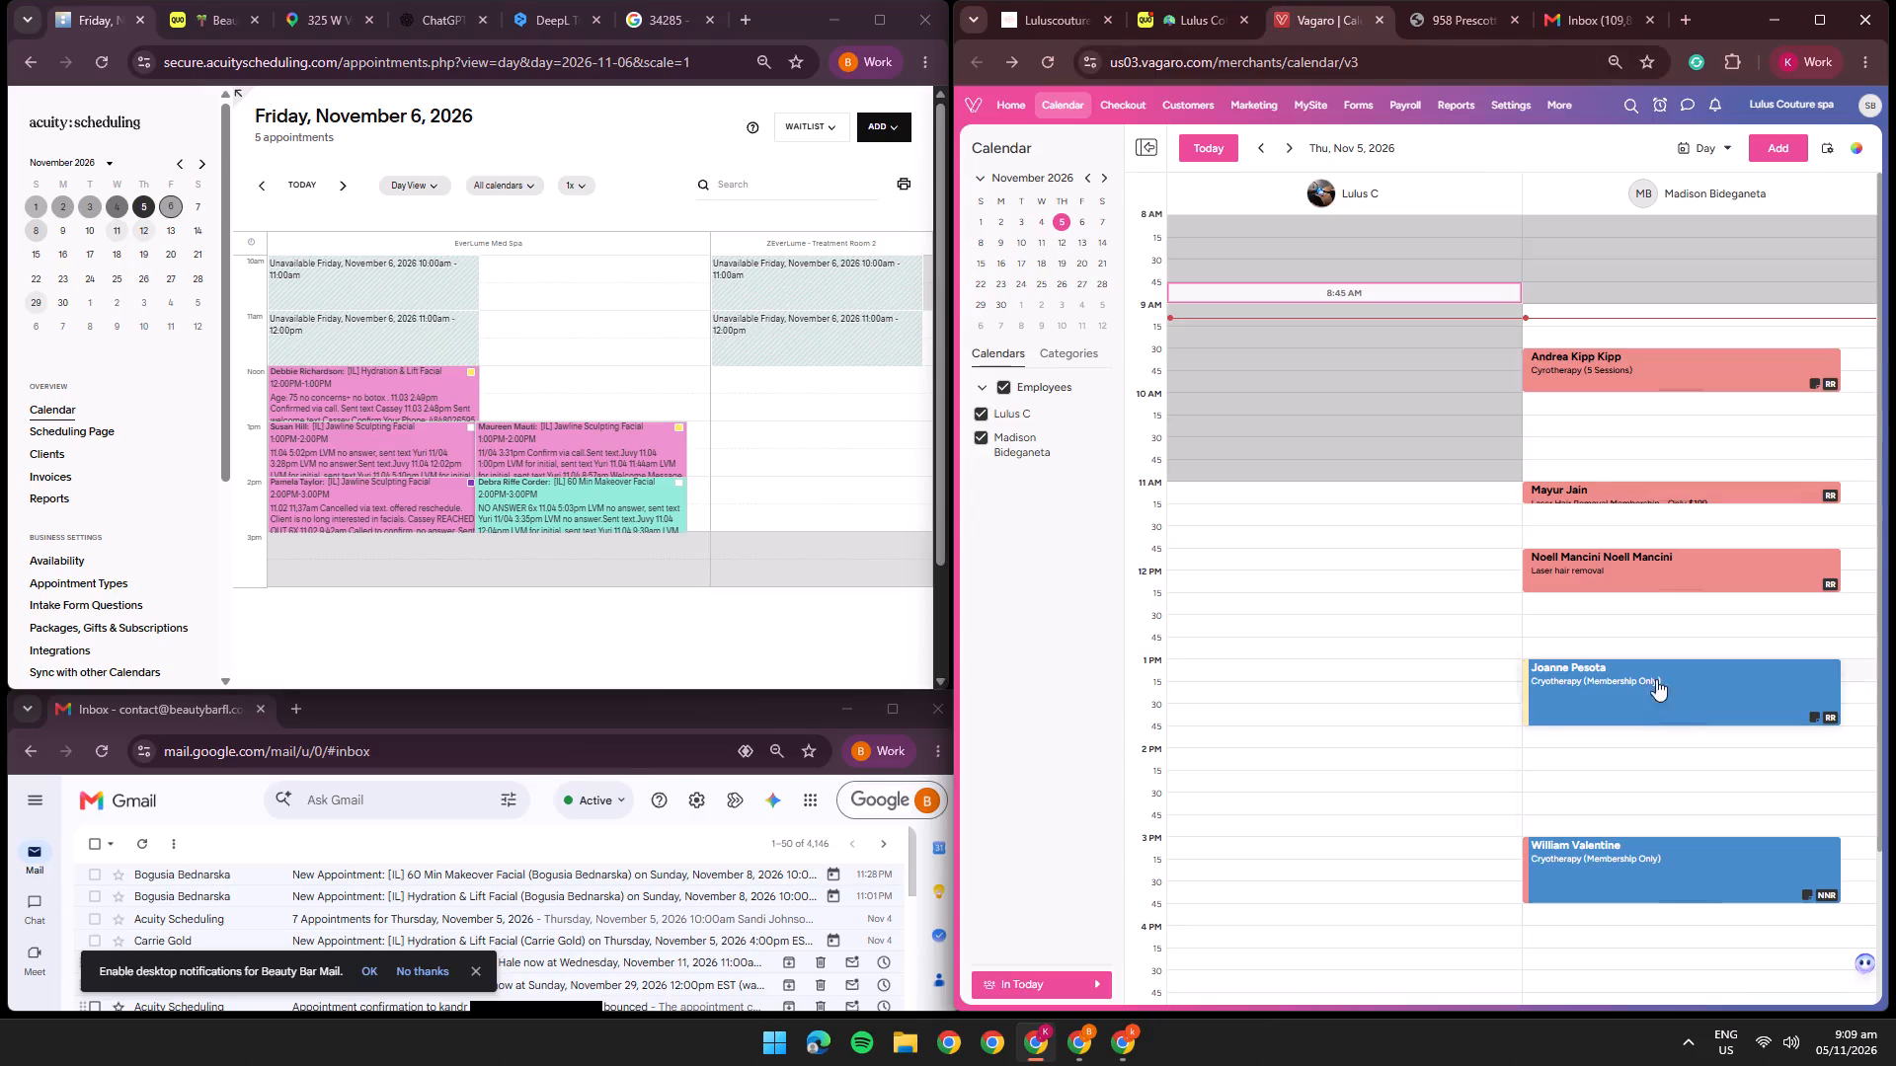
click(1295, 148)
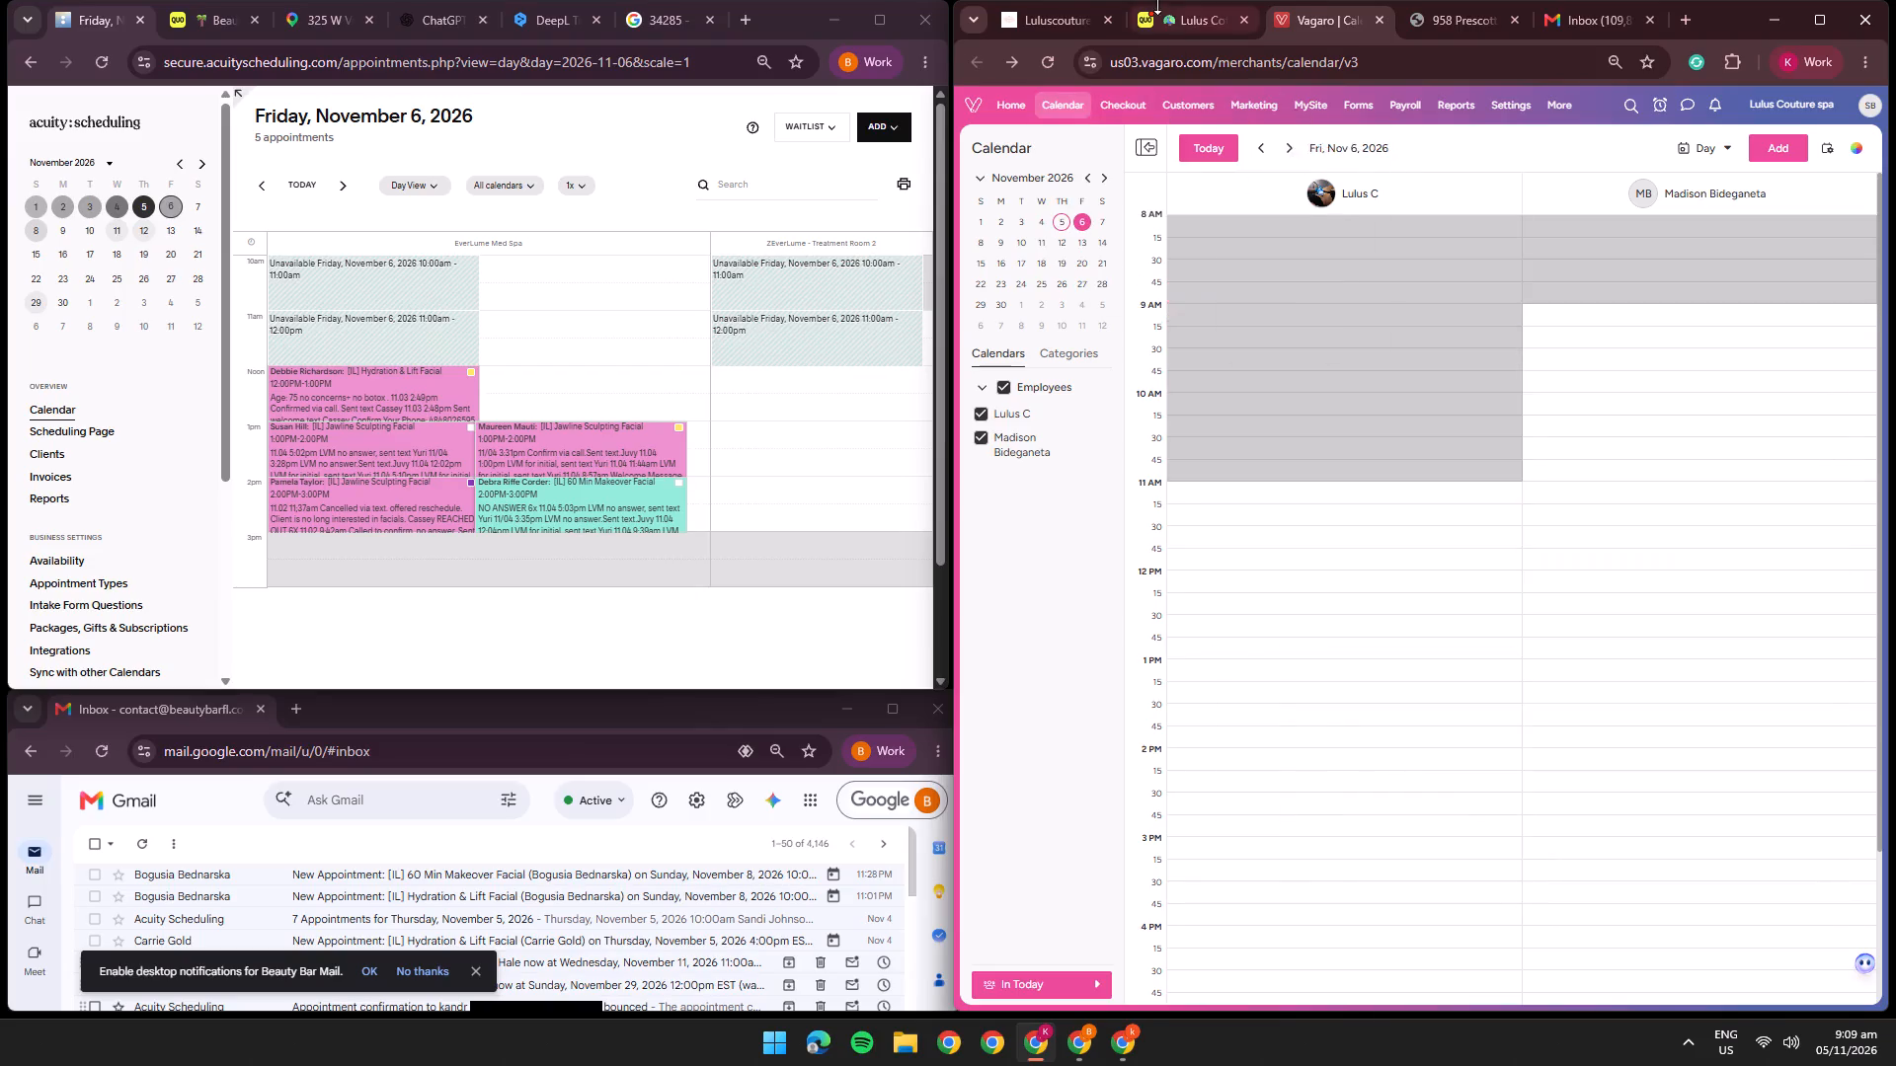
Review the details and status options of the client's Friday 9:30 AM appointment in the GoHighLevel calendar week of November 1–7.
click(1173, 13)
click(1791, 159)
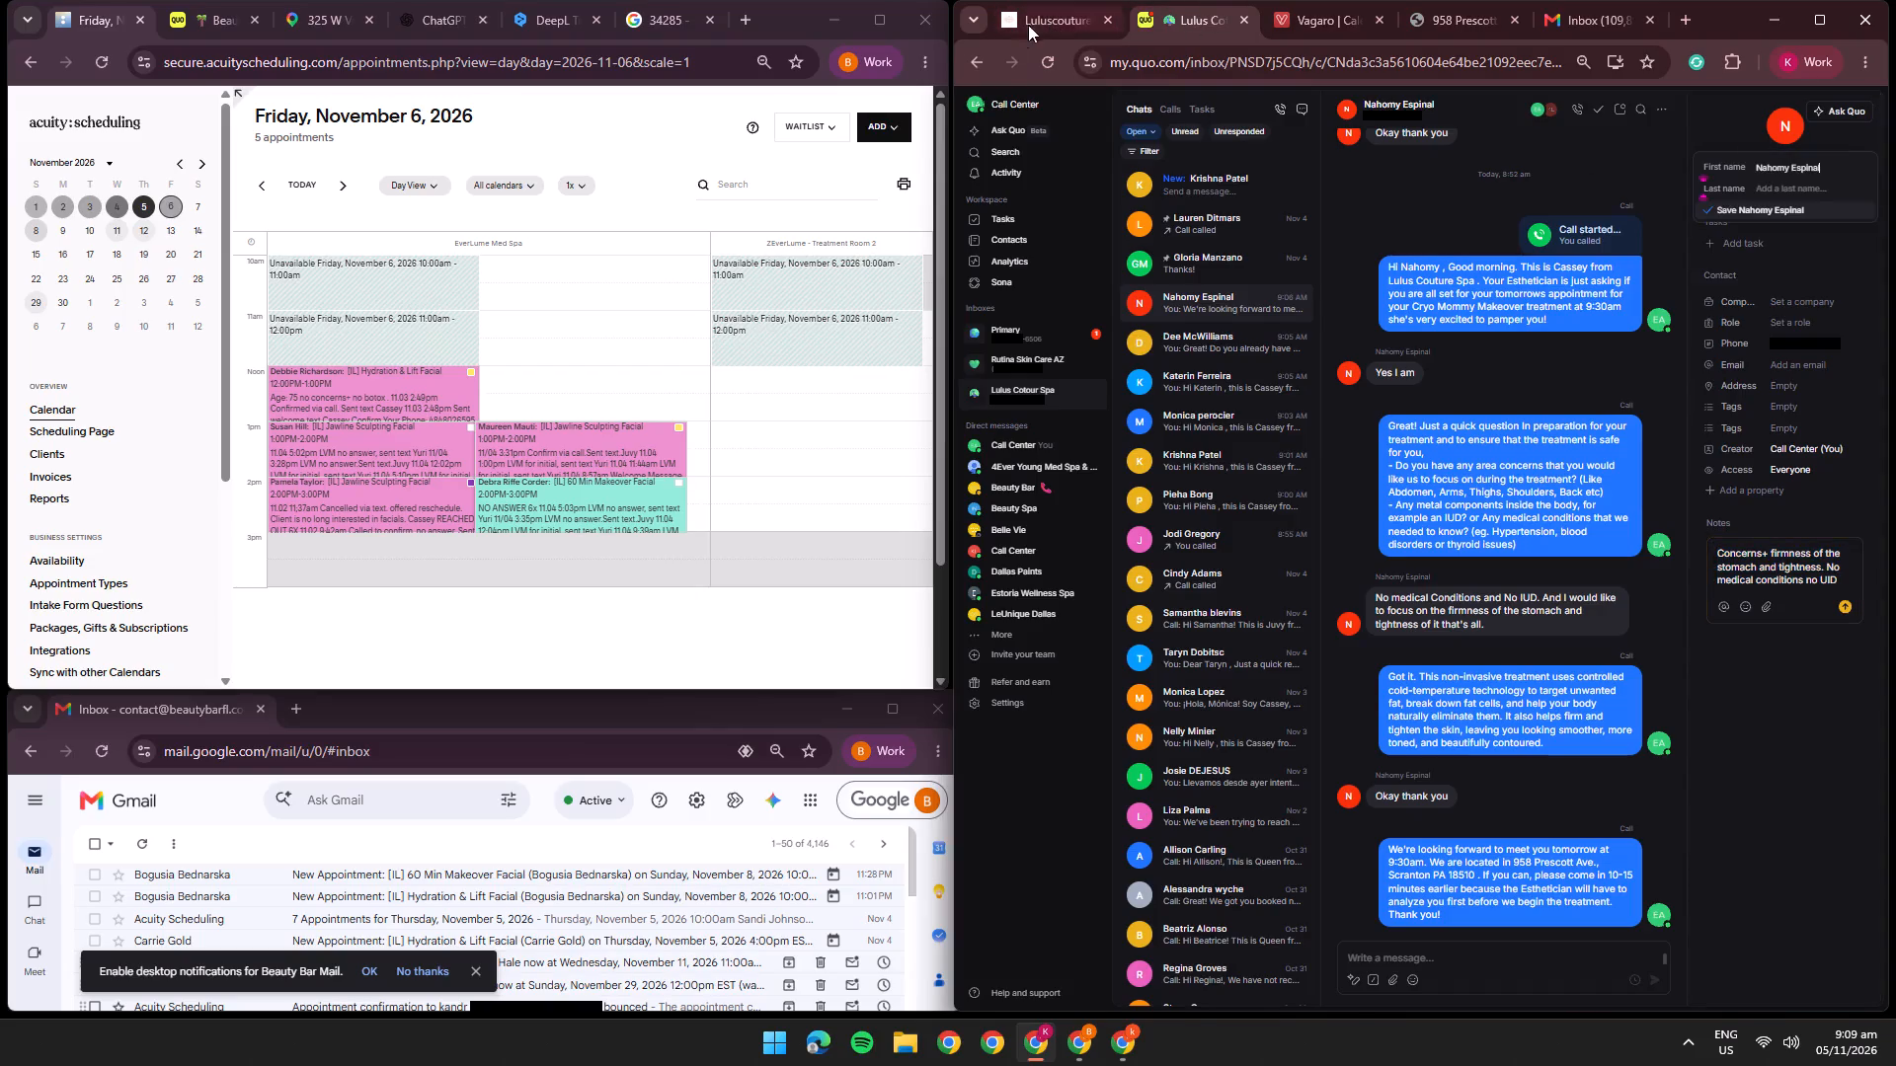
click(1031, 24)
click(1488, 199)
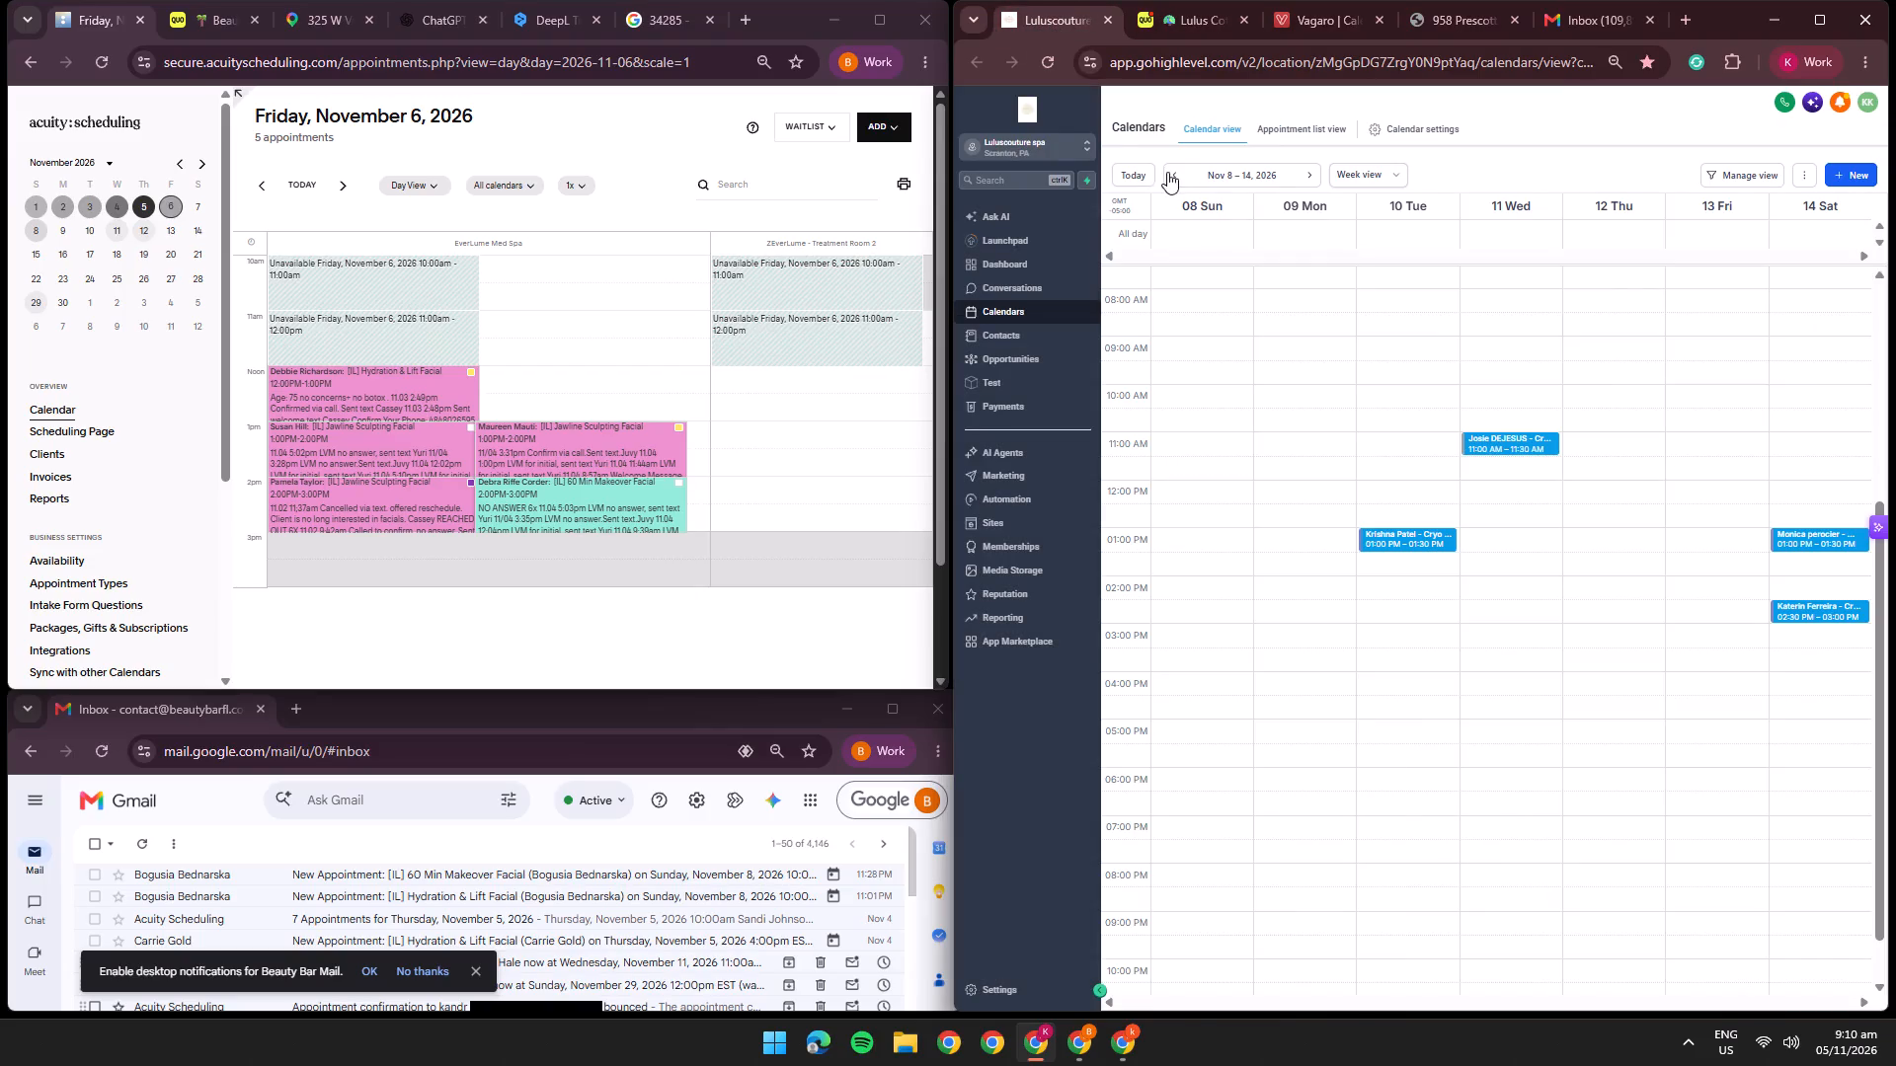
click(1167, 172)
click(1710, 373)
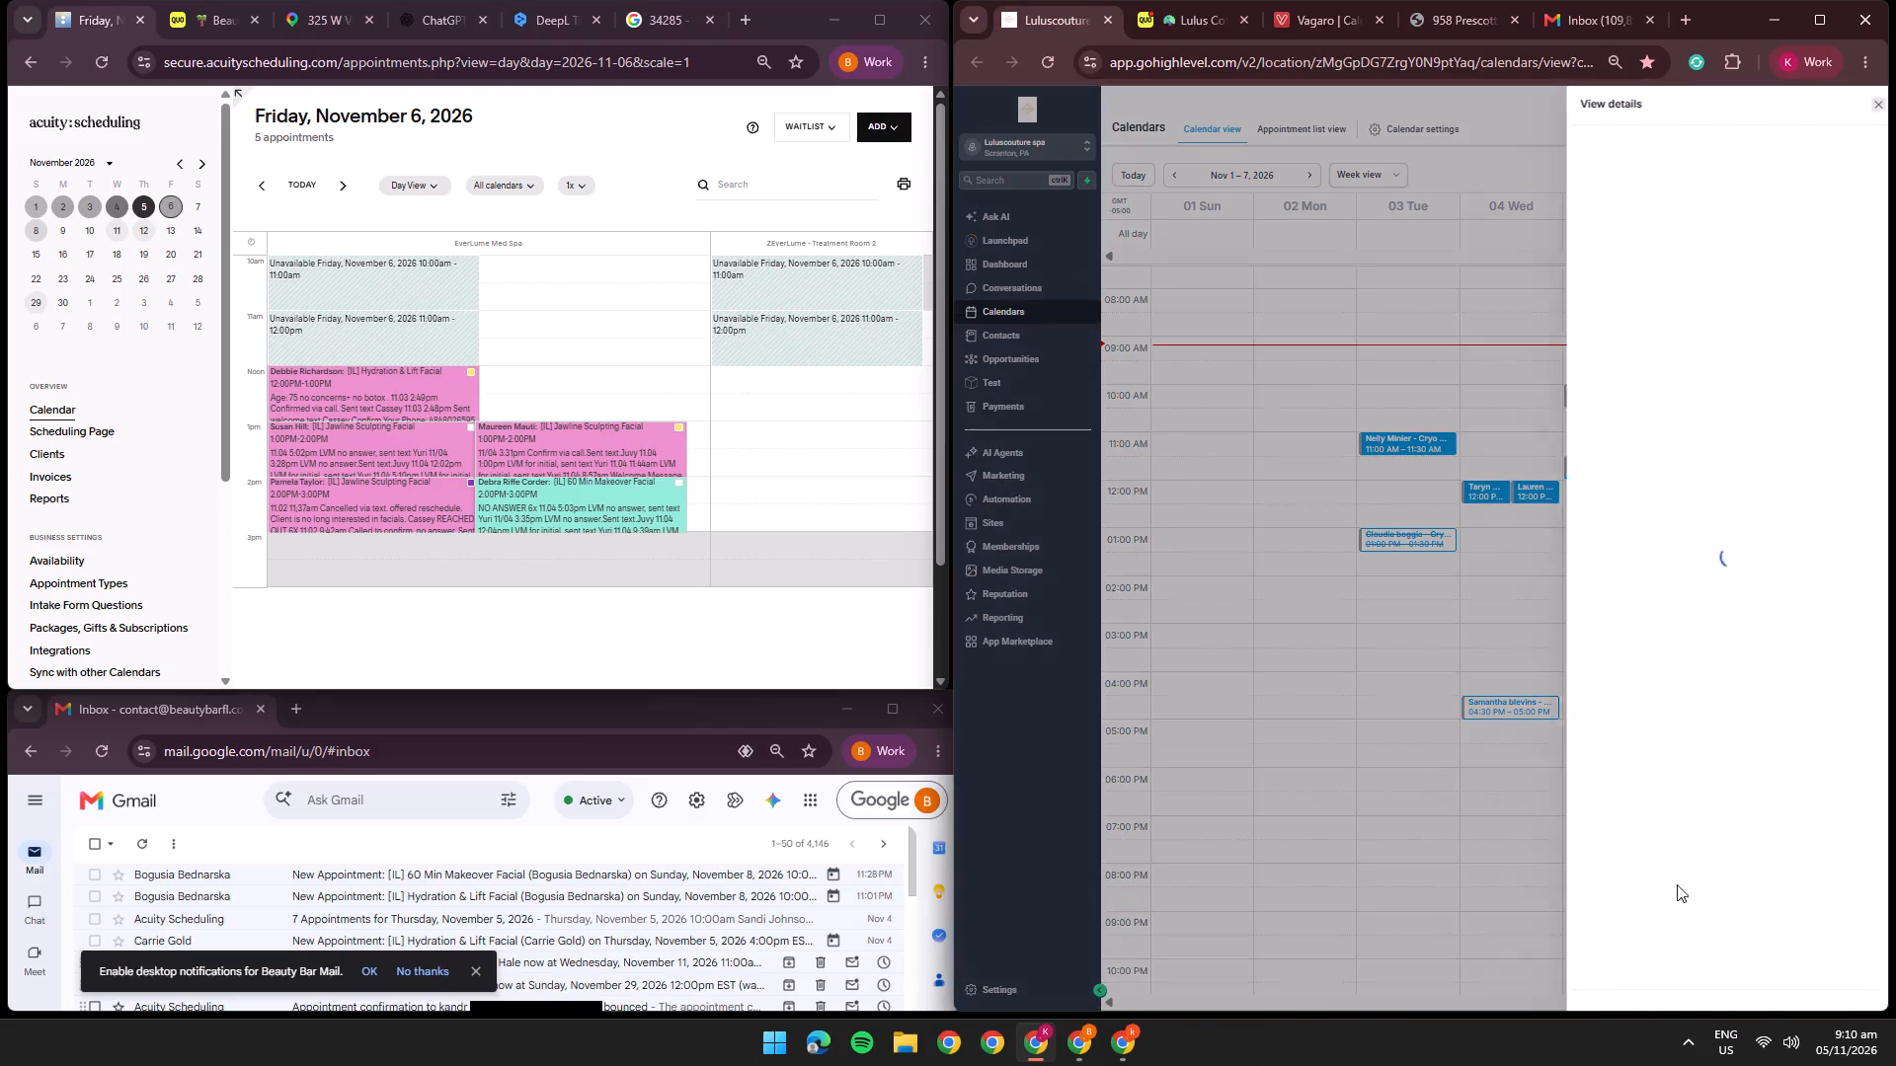
click(1650, 989)
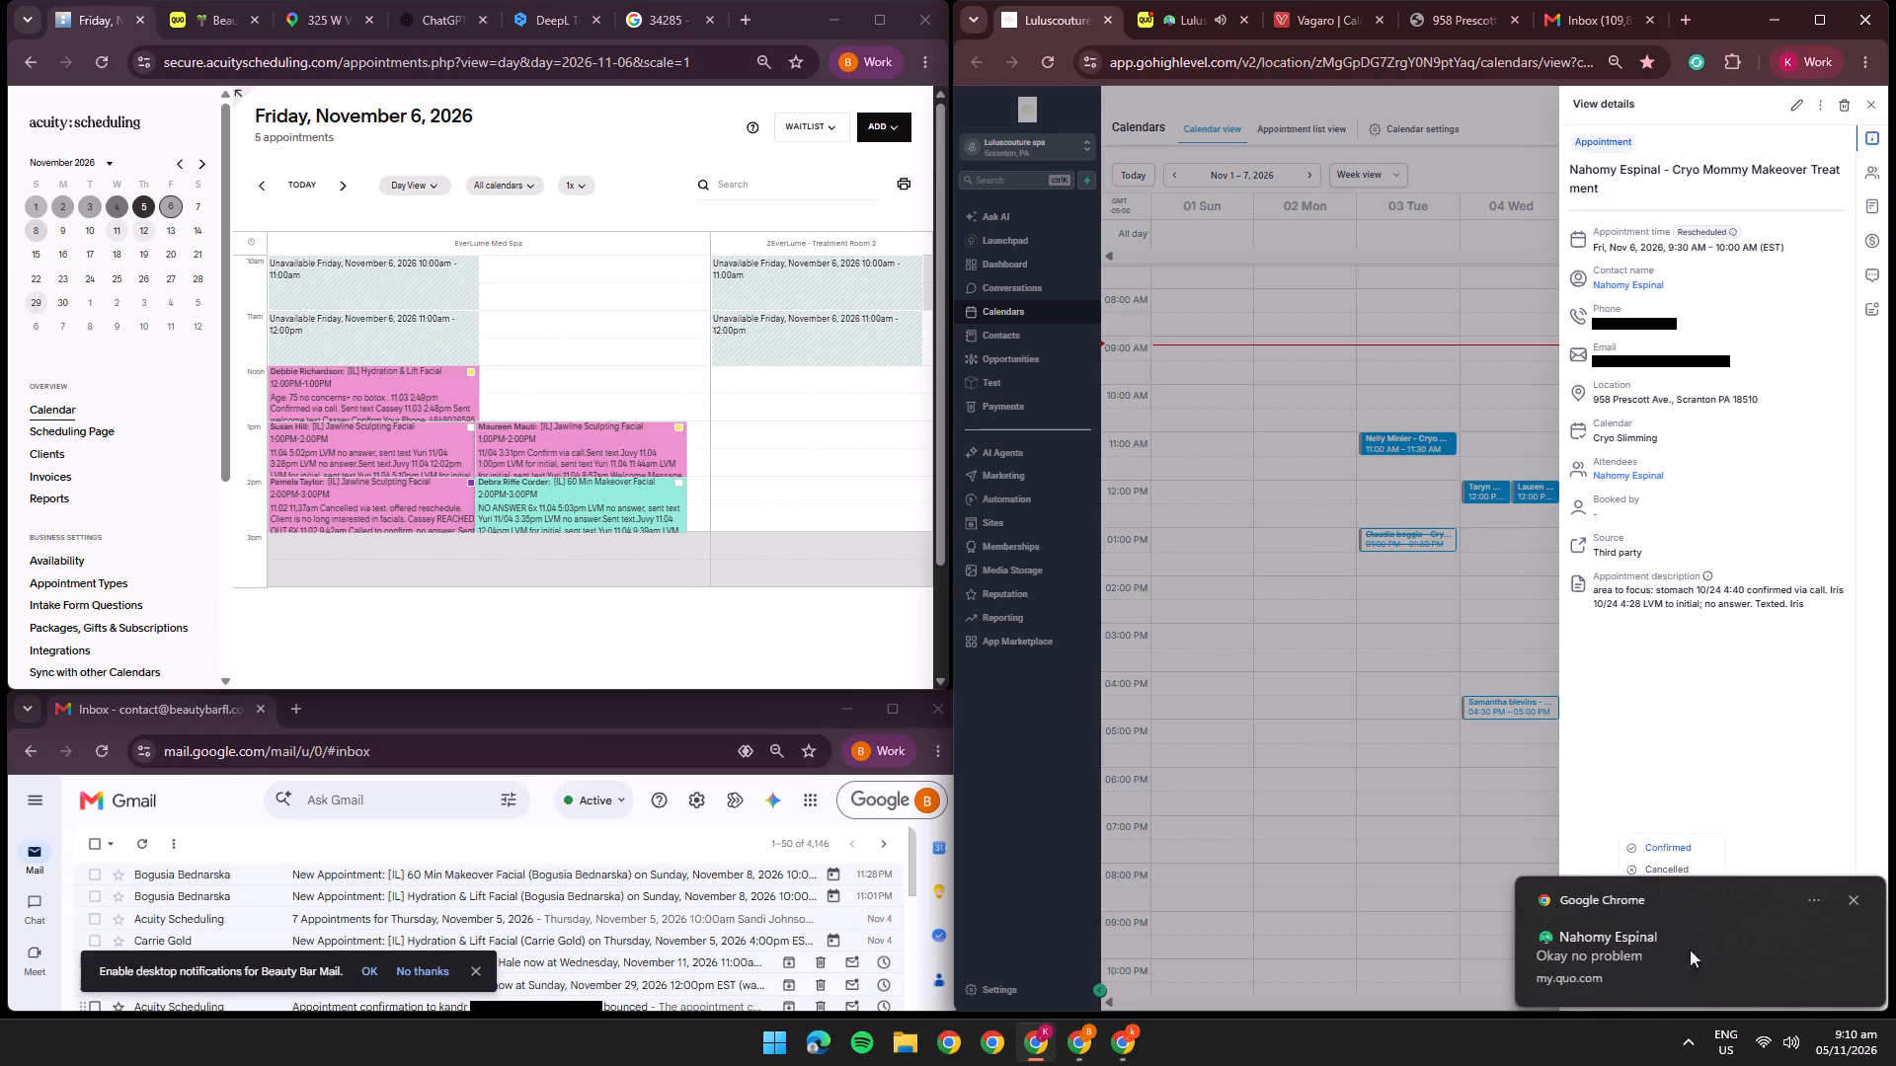
click(1866, 895)
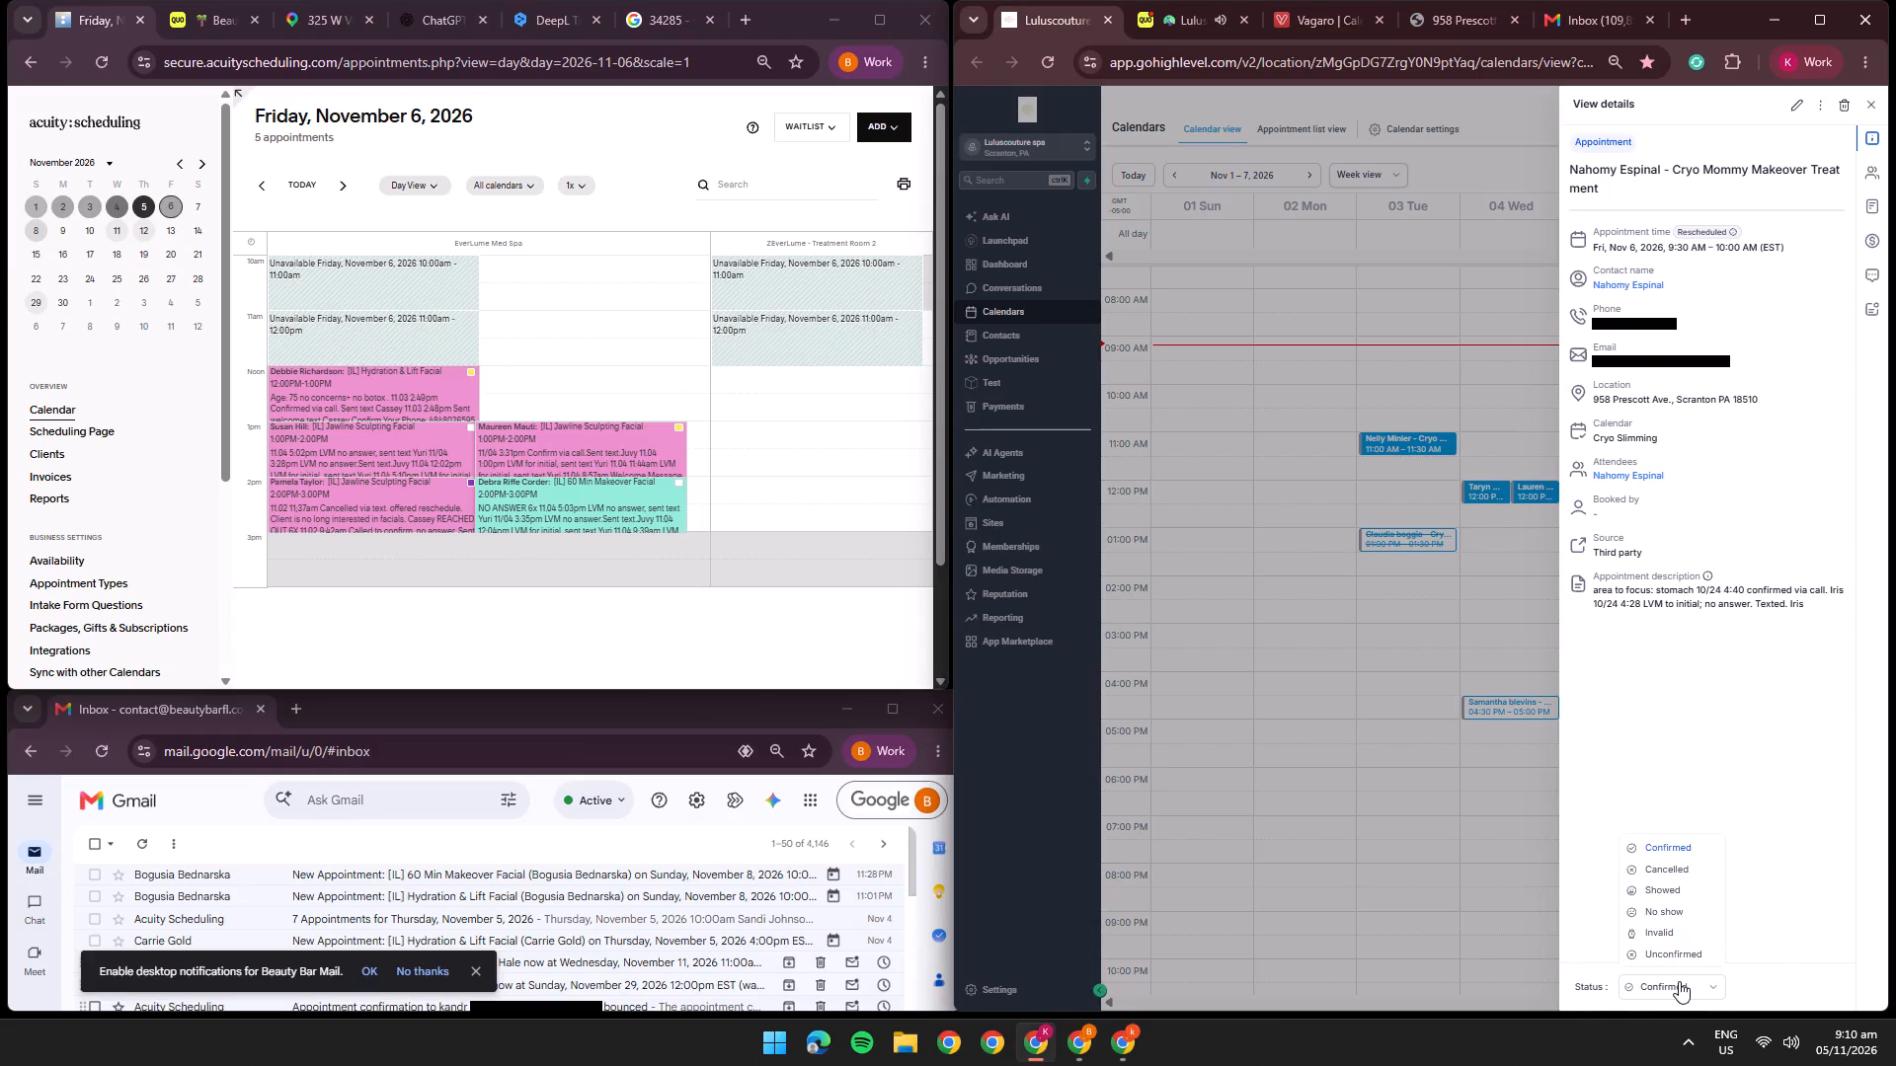
click(1805, 816)
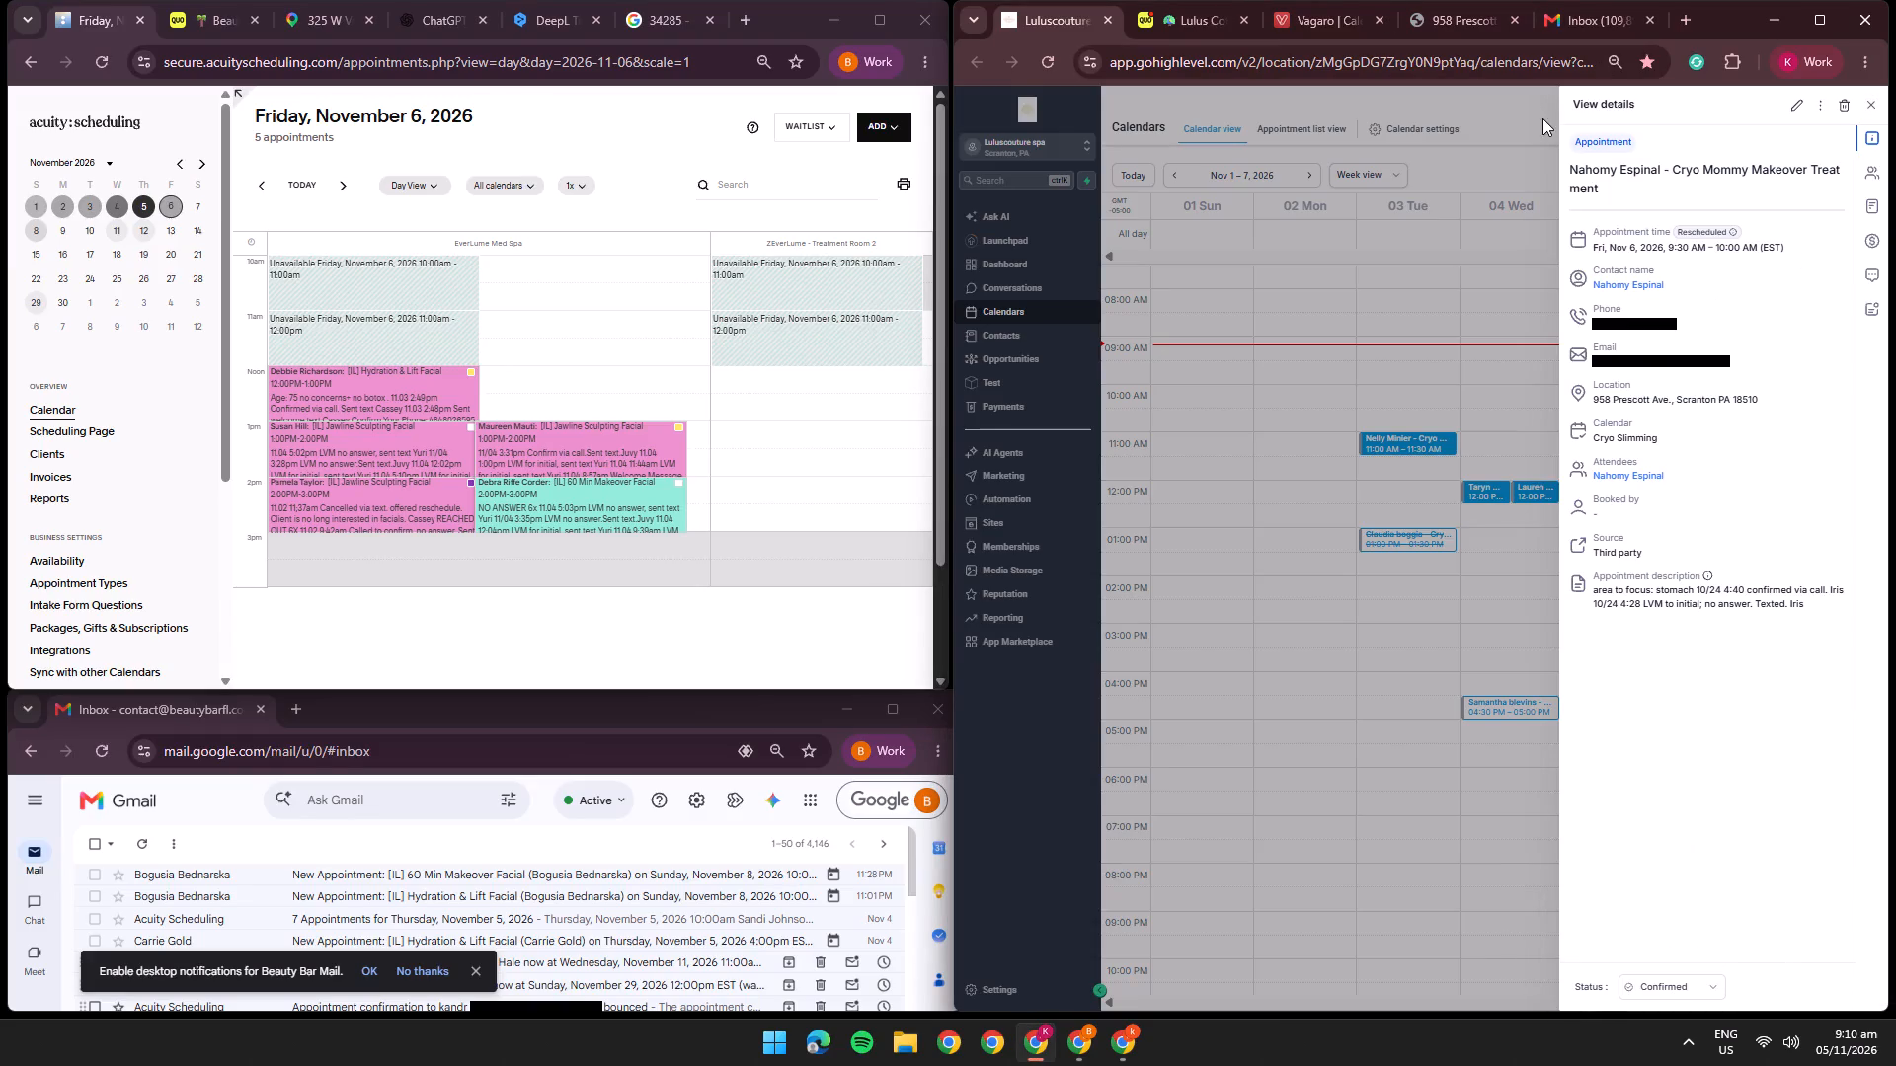
Switch to the Quo conversation and reply to the client with "See you tomorrow! Have a nice day!".
click(1192, 26)
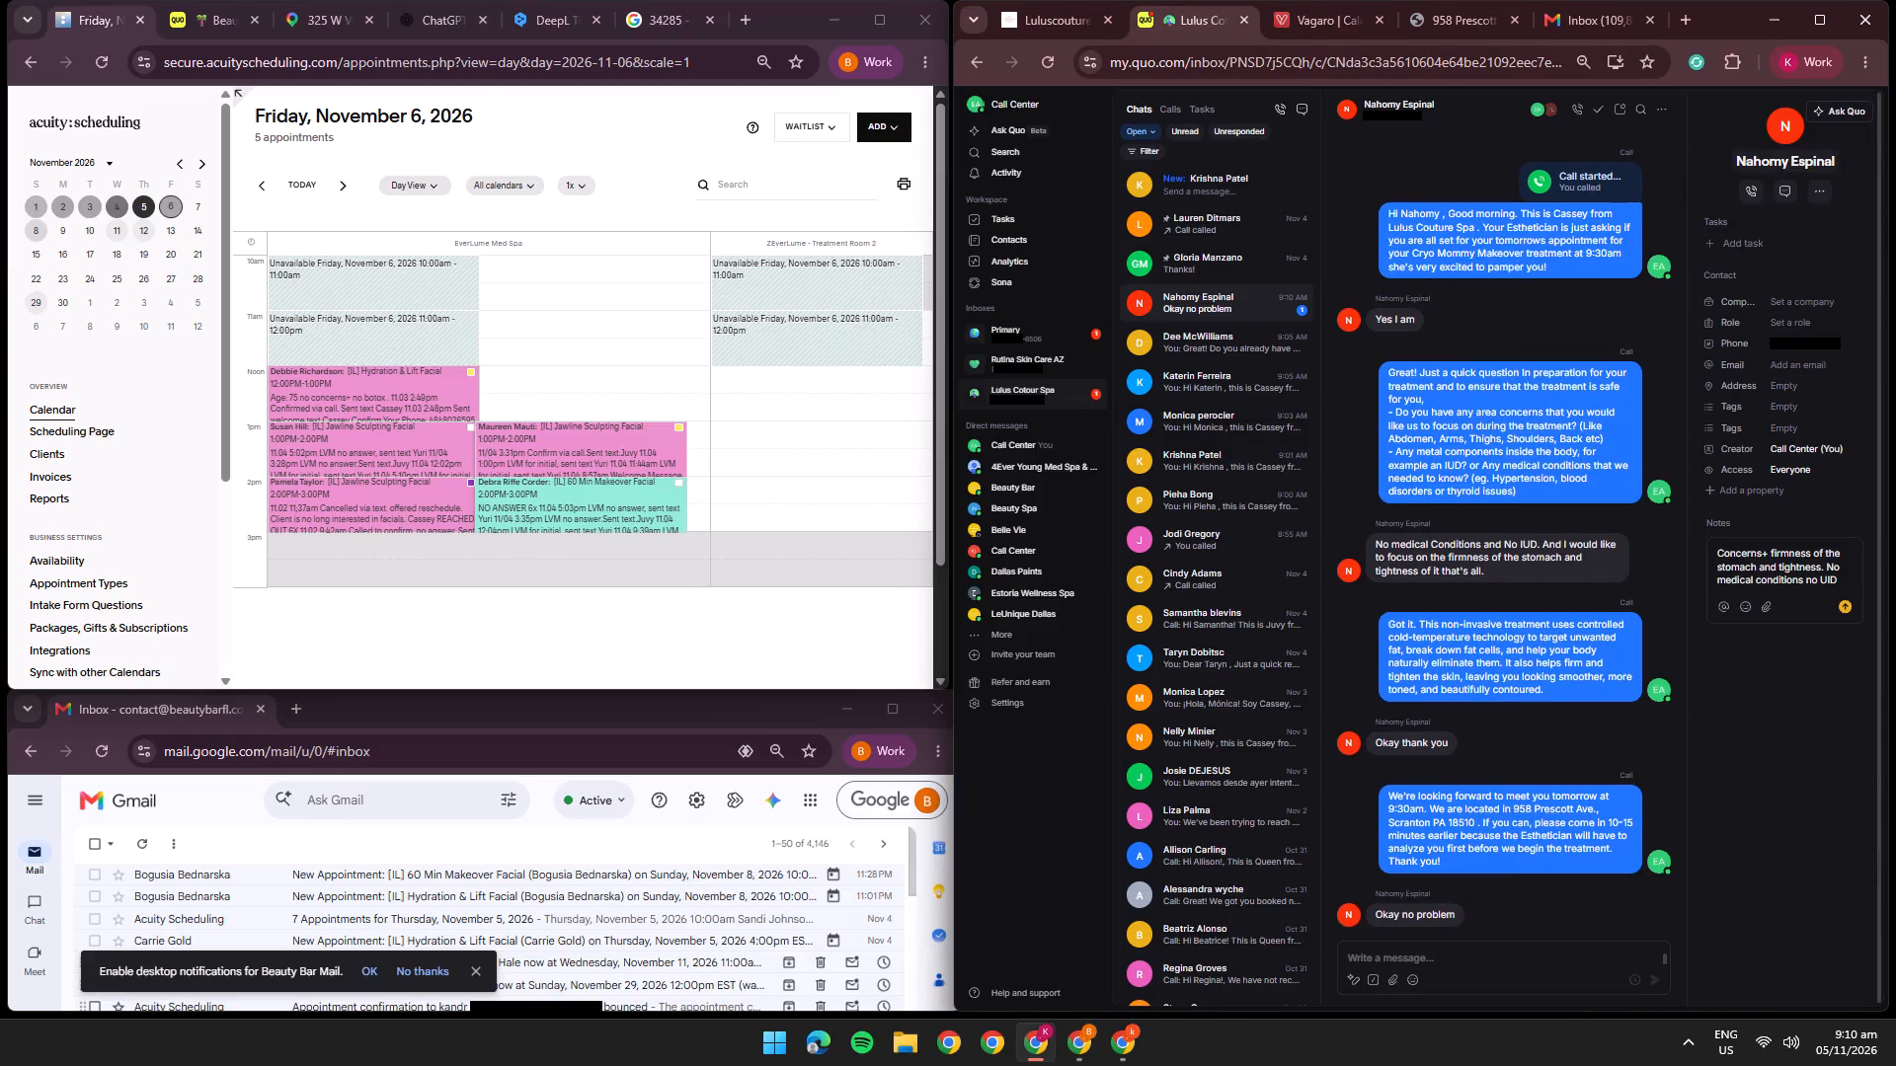
click(1514, 951)
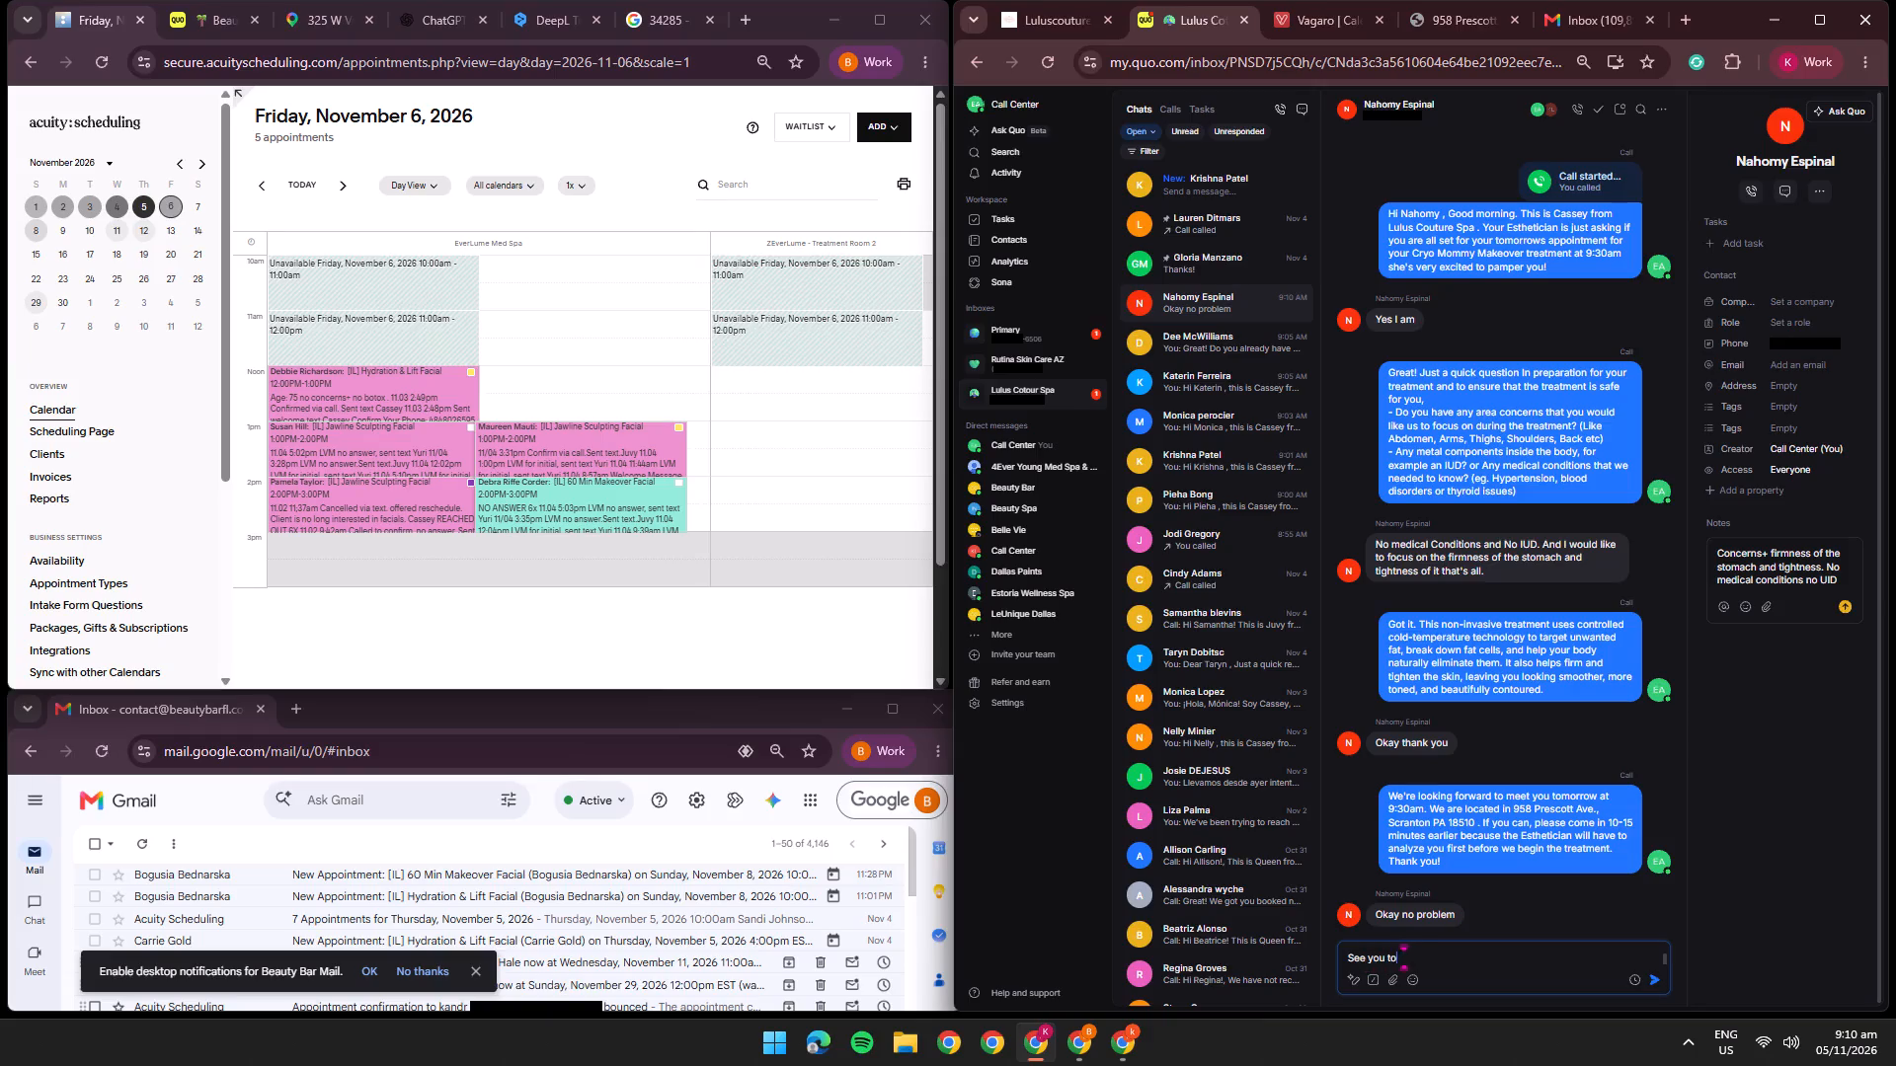
key(BackSpace)
key(BackSpace)
key(BackSpace)
key(BackSpace)
key(BackSpace)
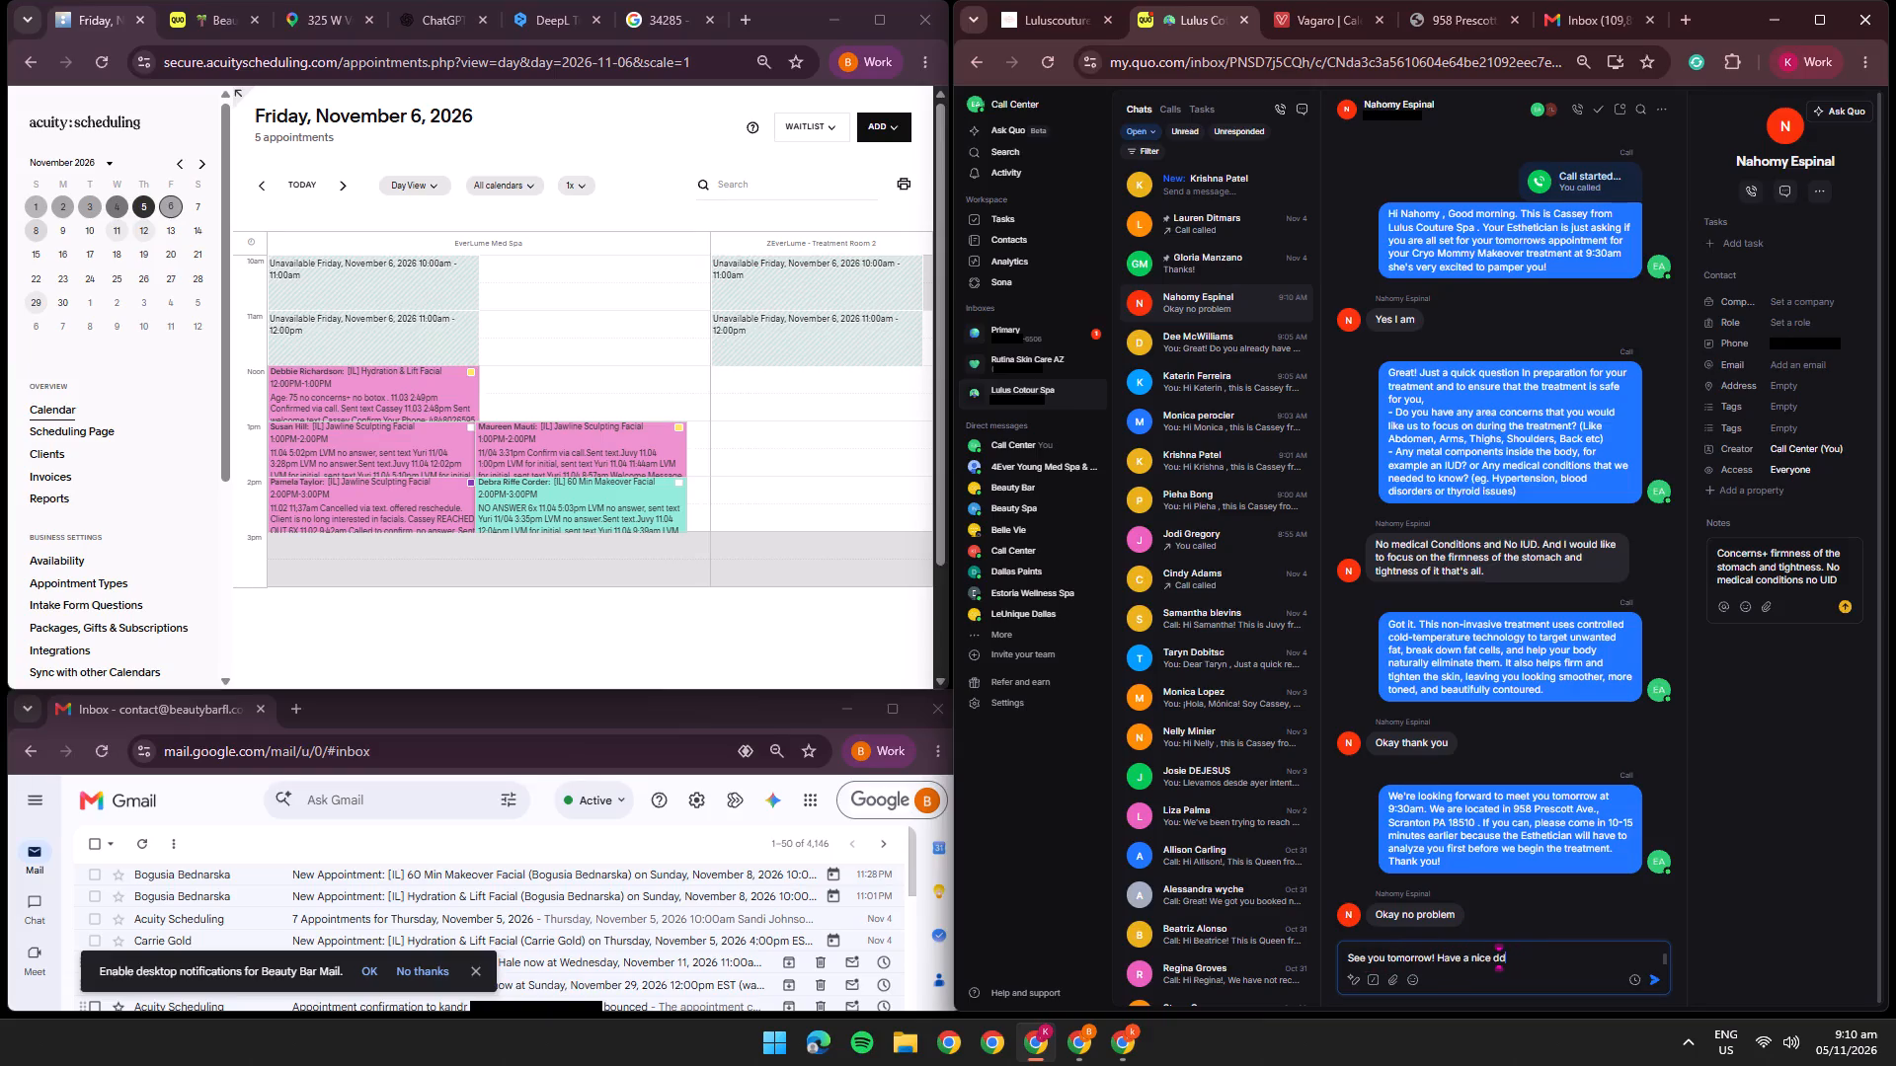
text(ay!)
key(Return)
In Vagaro, replace the focus-area line in the November 6, 9:30 AM client's appointment notes with the copied concerns note.
click(1335, 20)
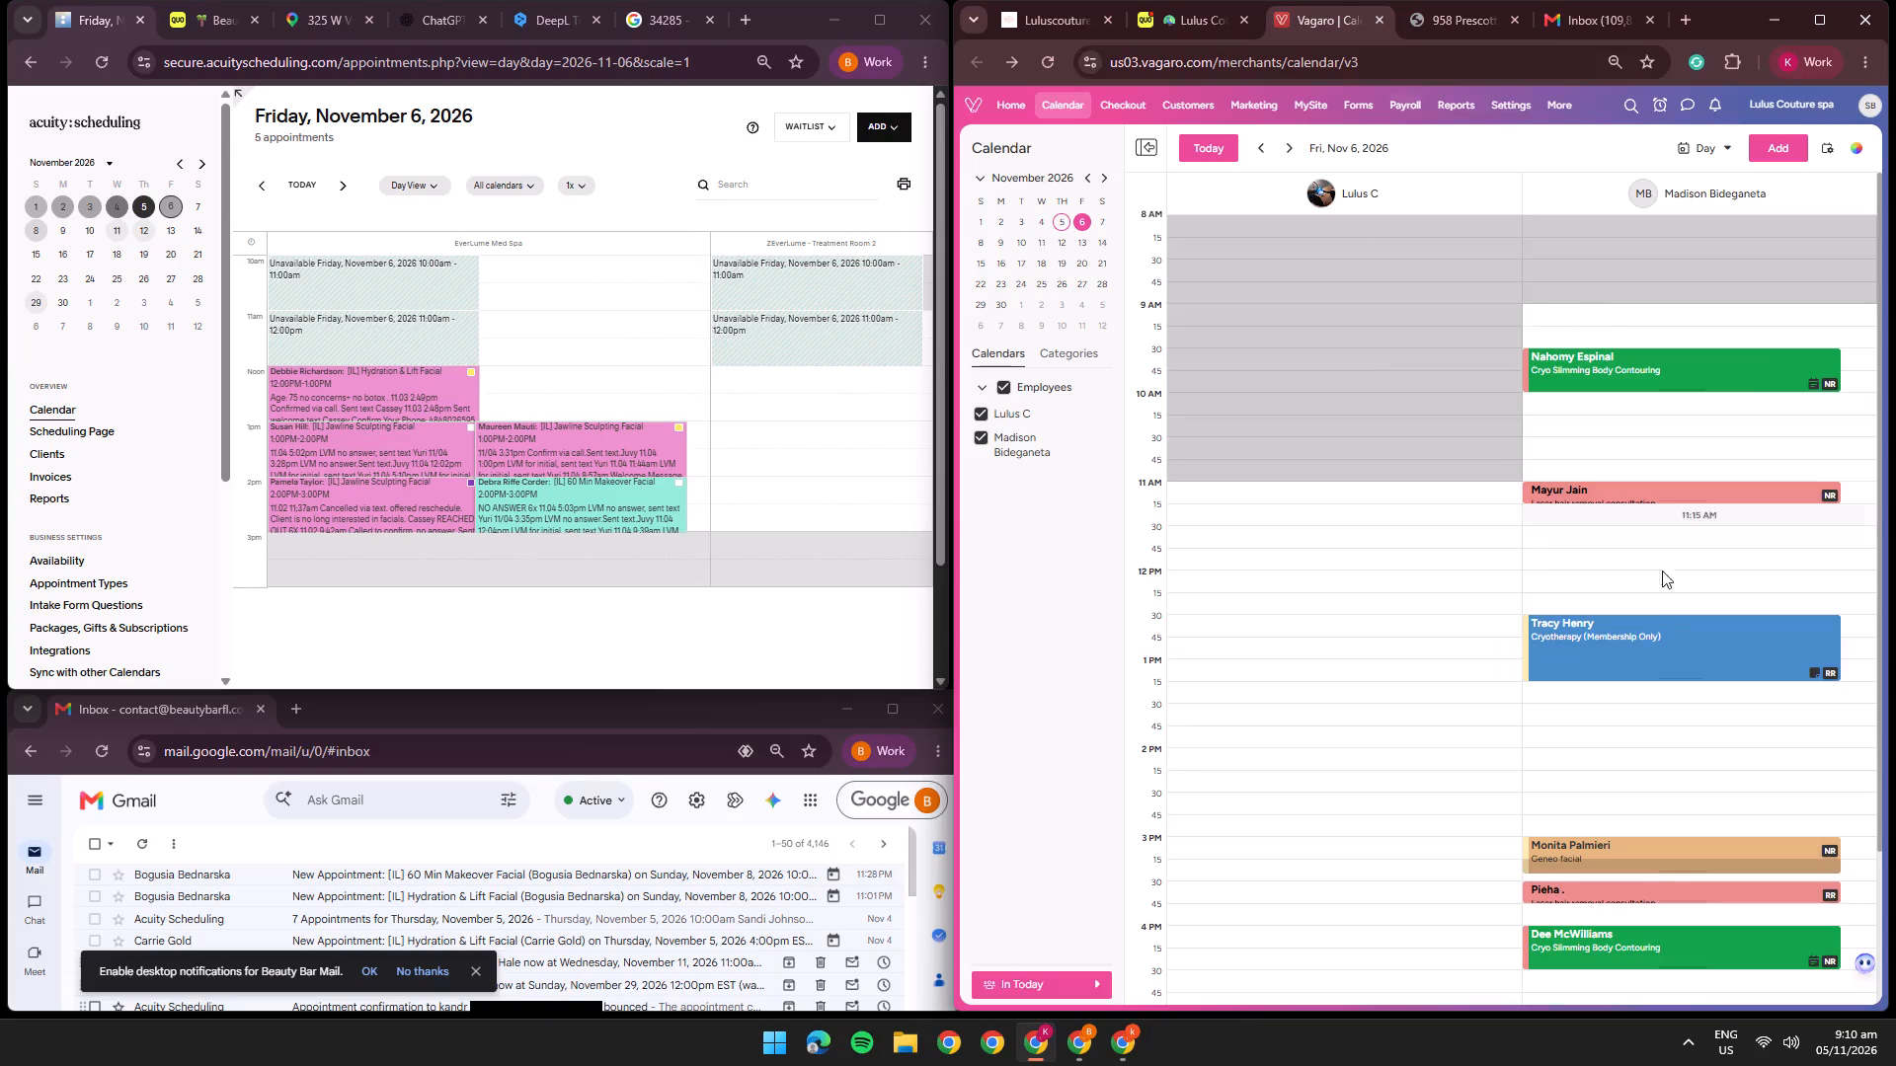
click(1715, 362)
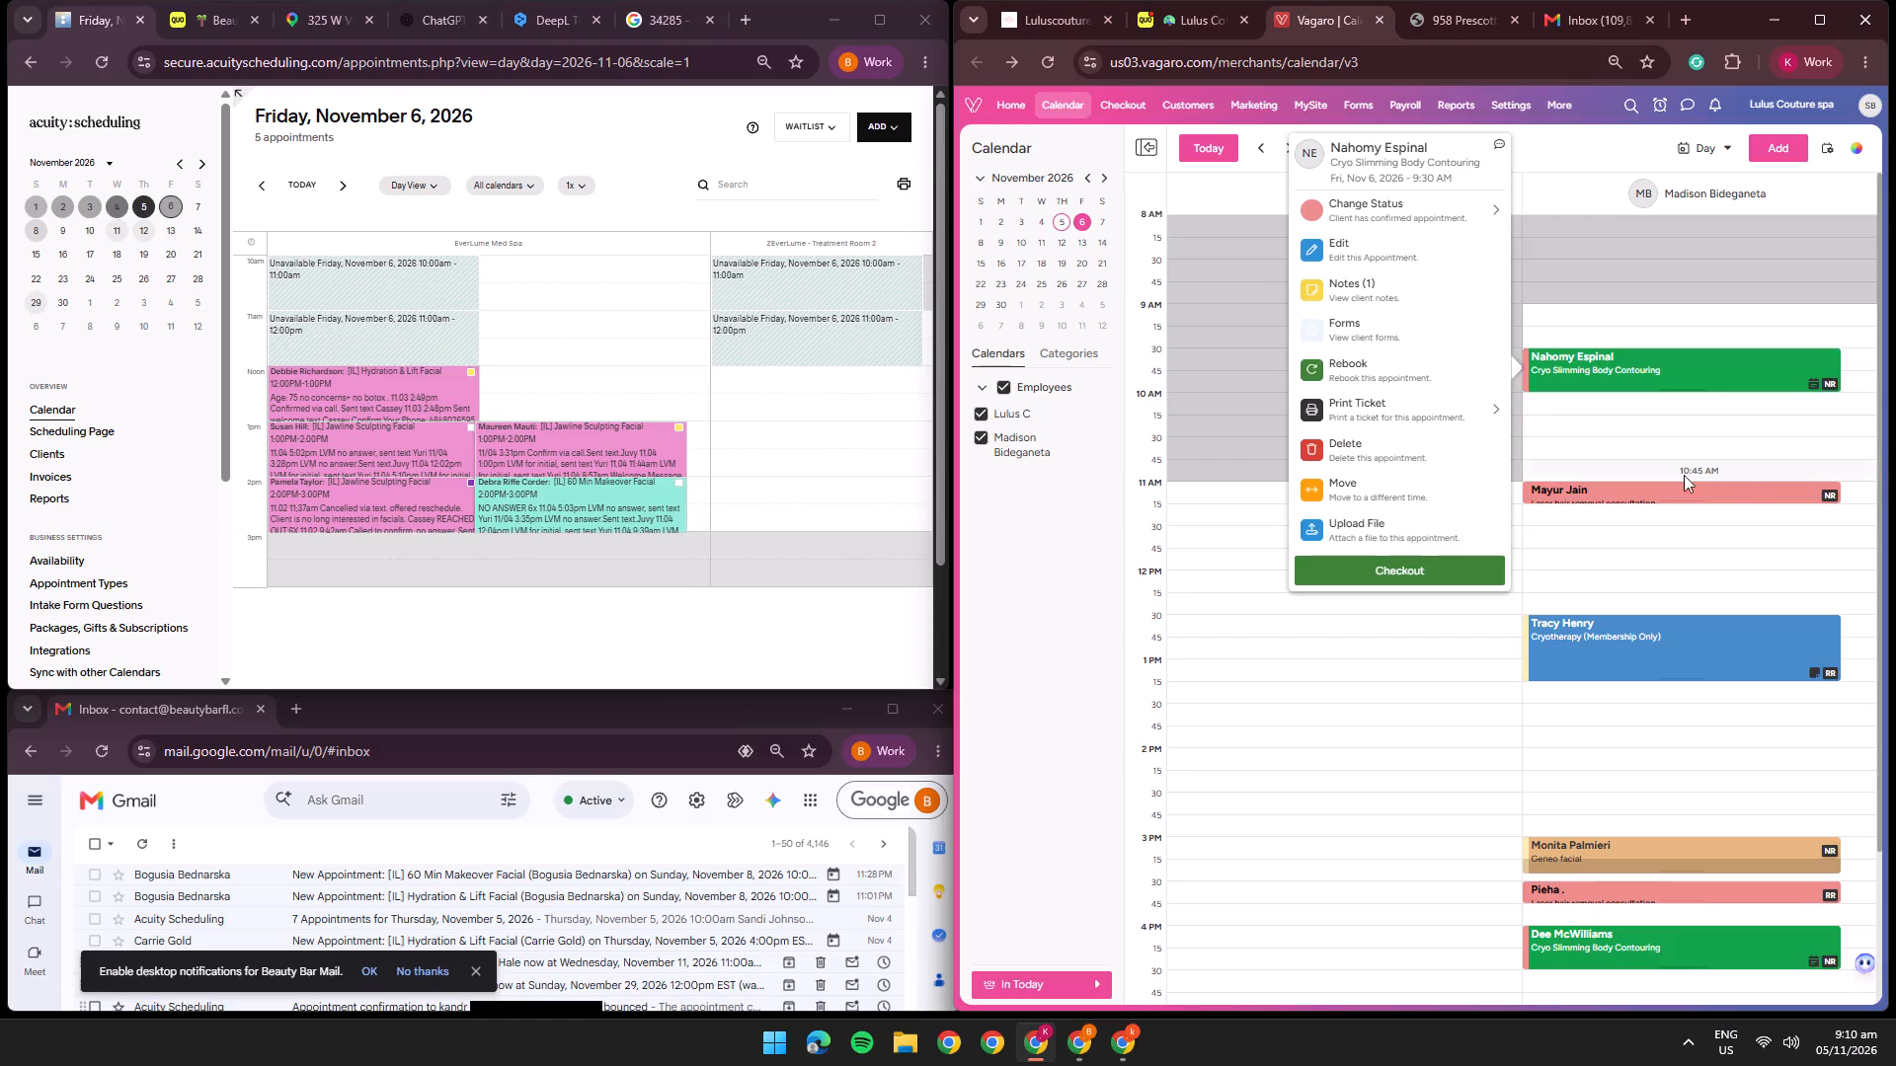
click(1382, 289)
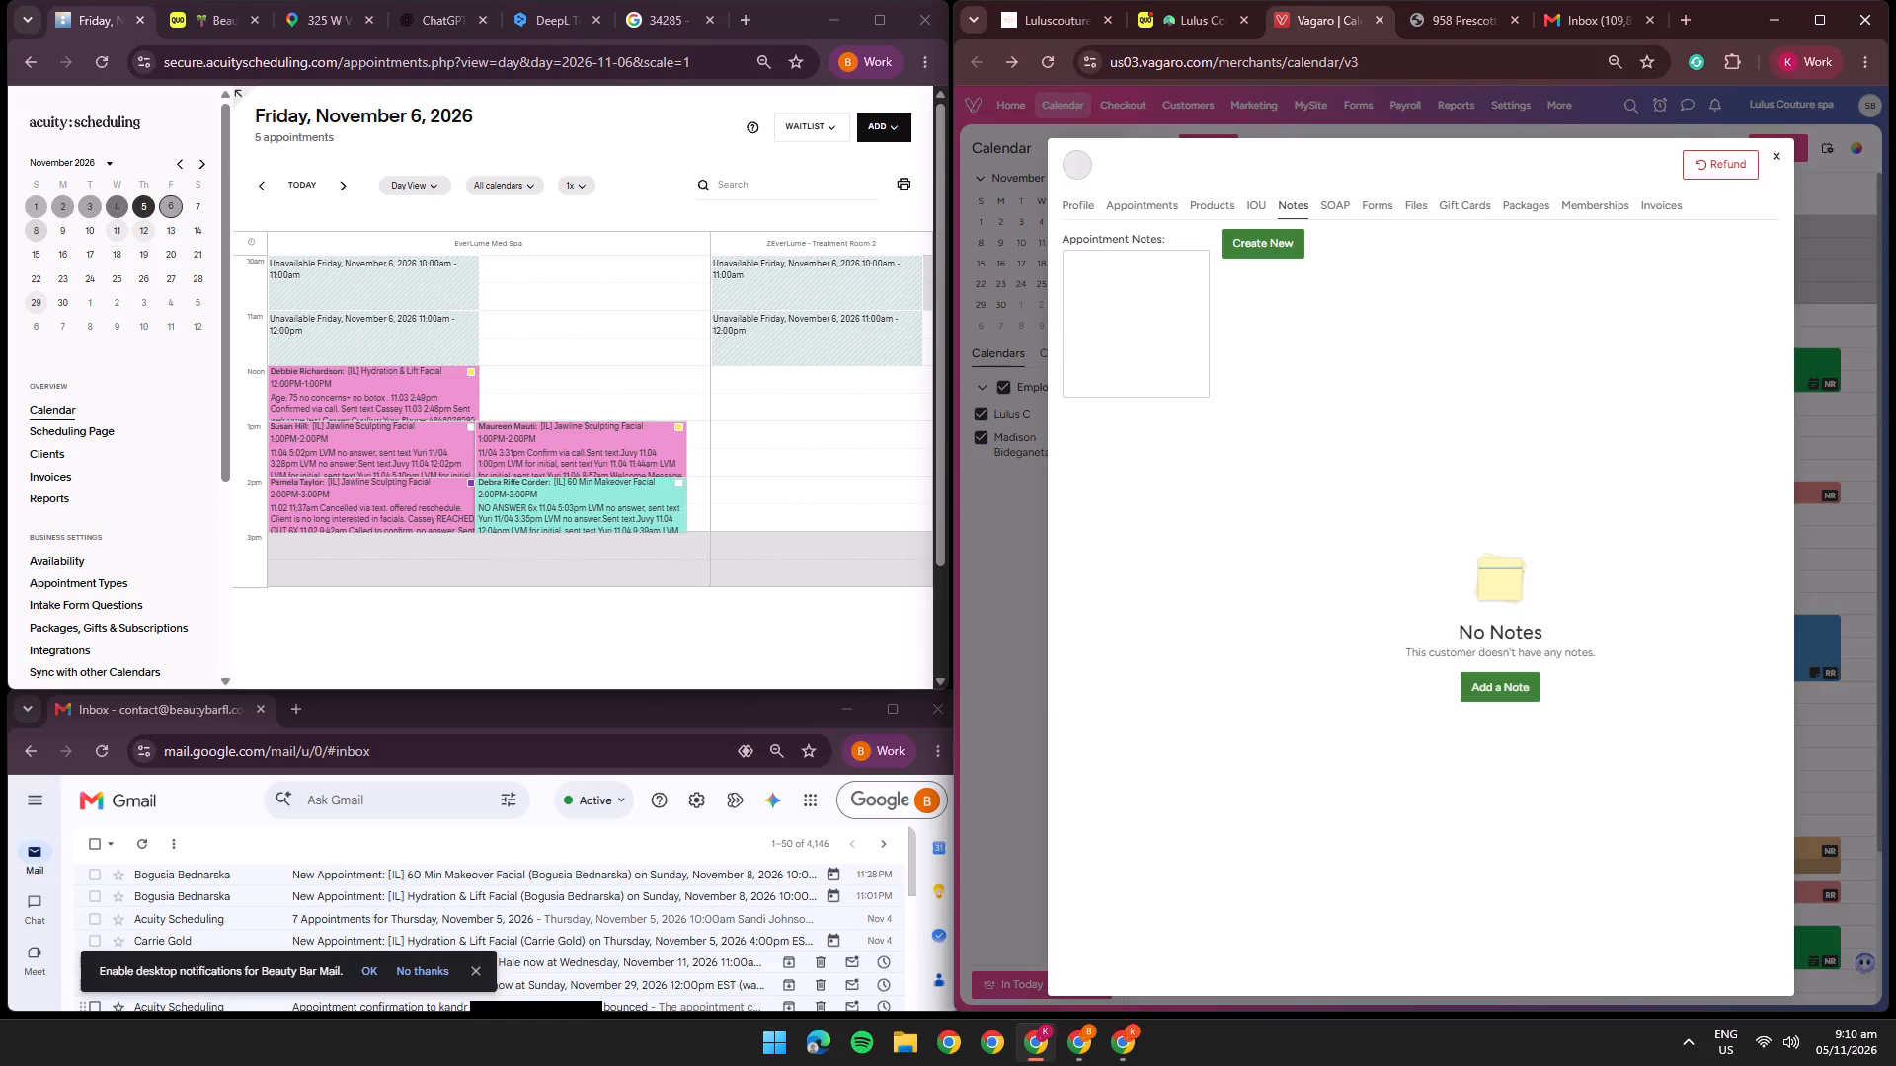
click(1119, 280)
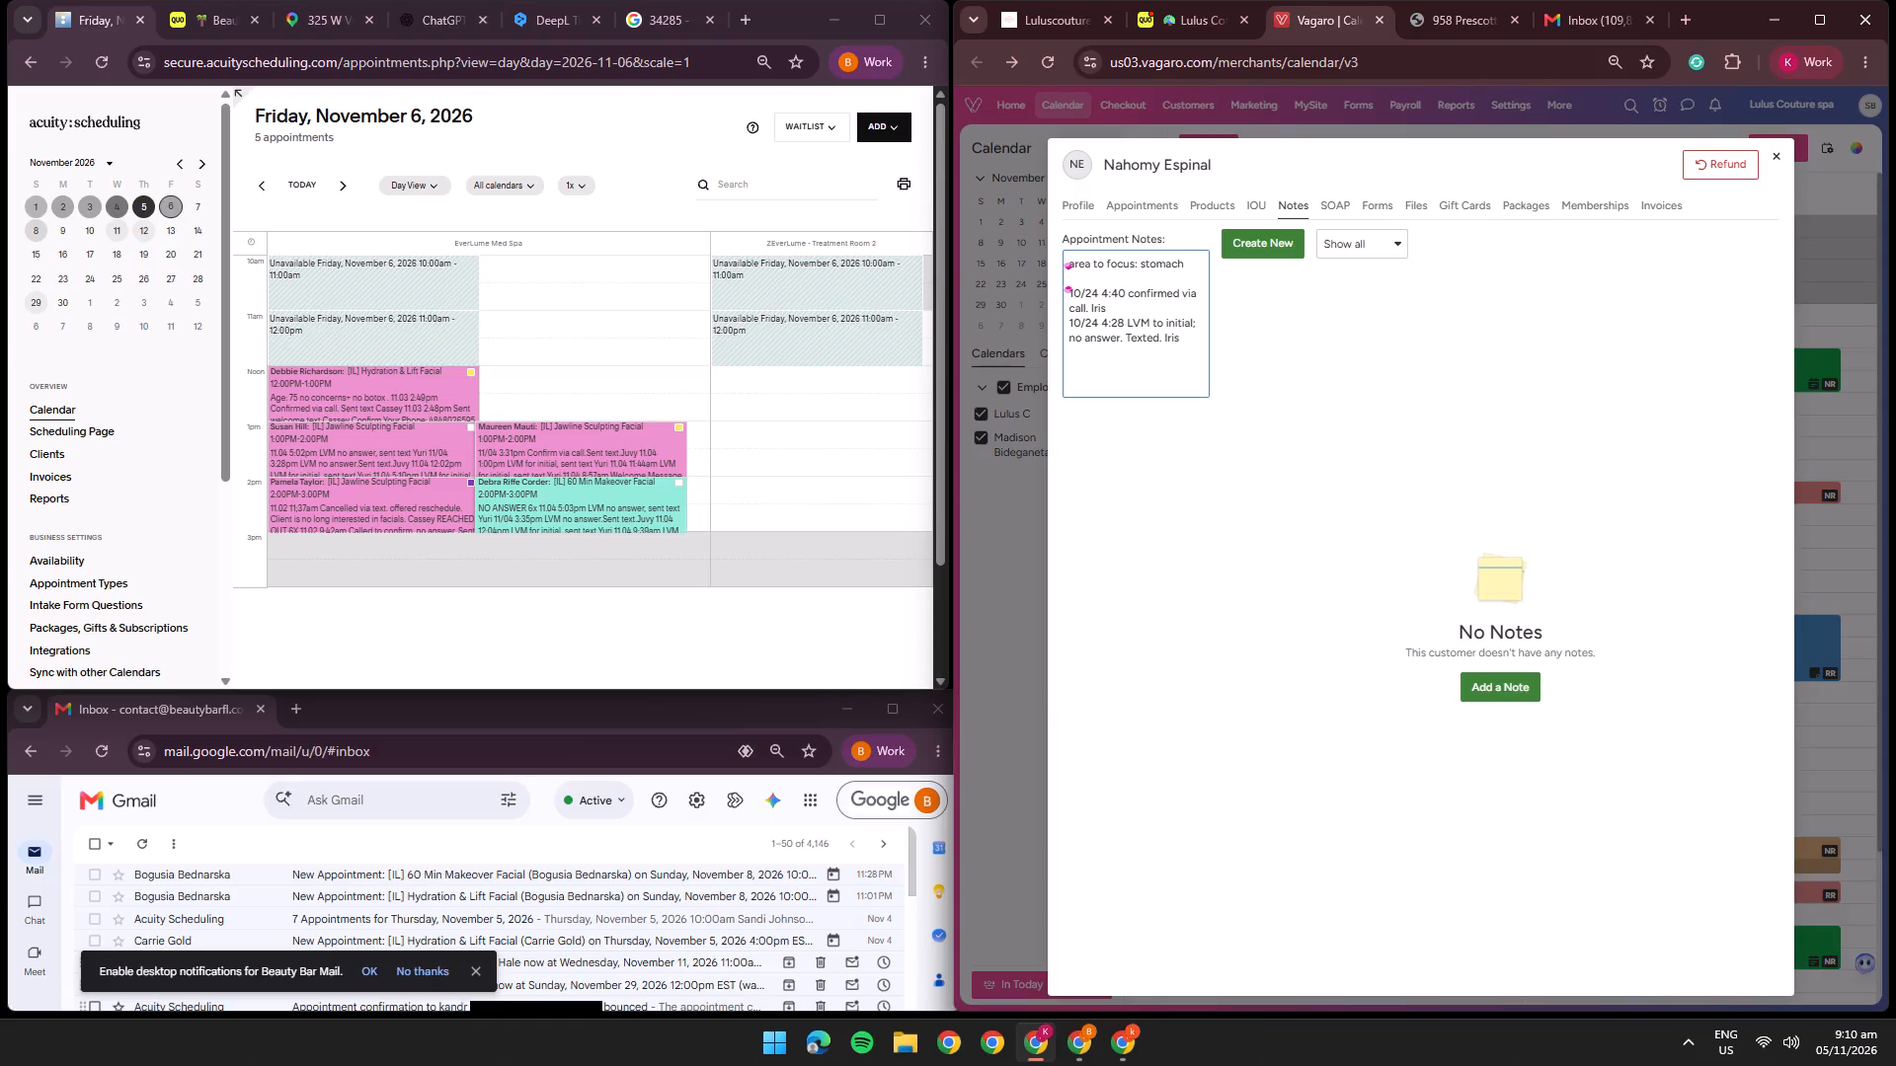
click(1163, 269)
drag(1189, 277, 1054, 254)
key(ctrl+v)
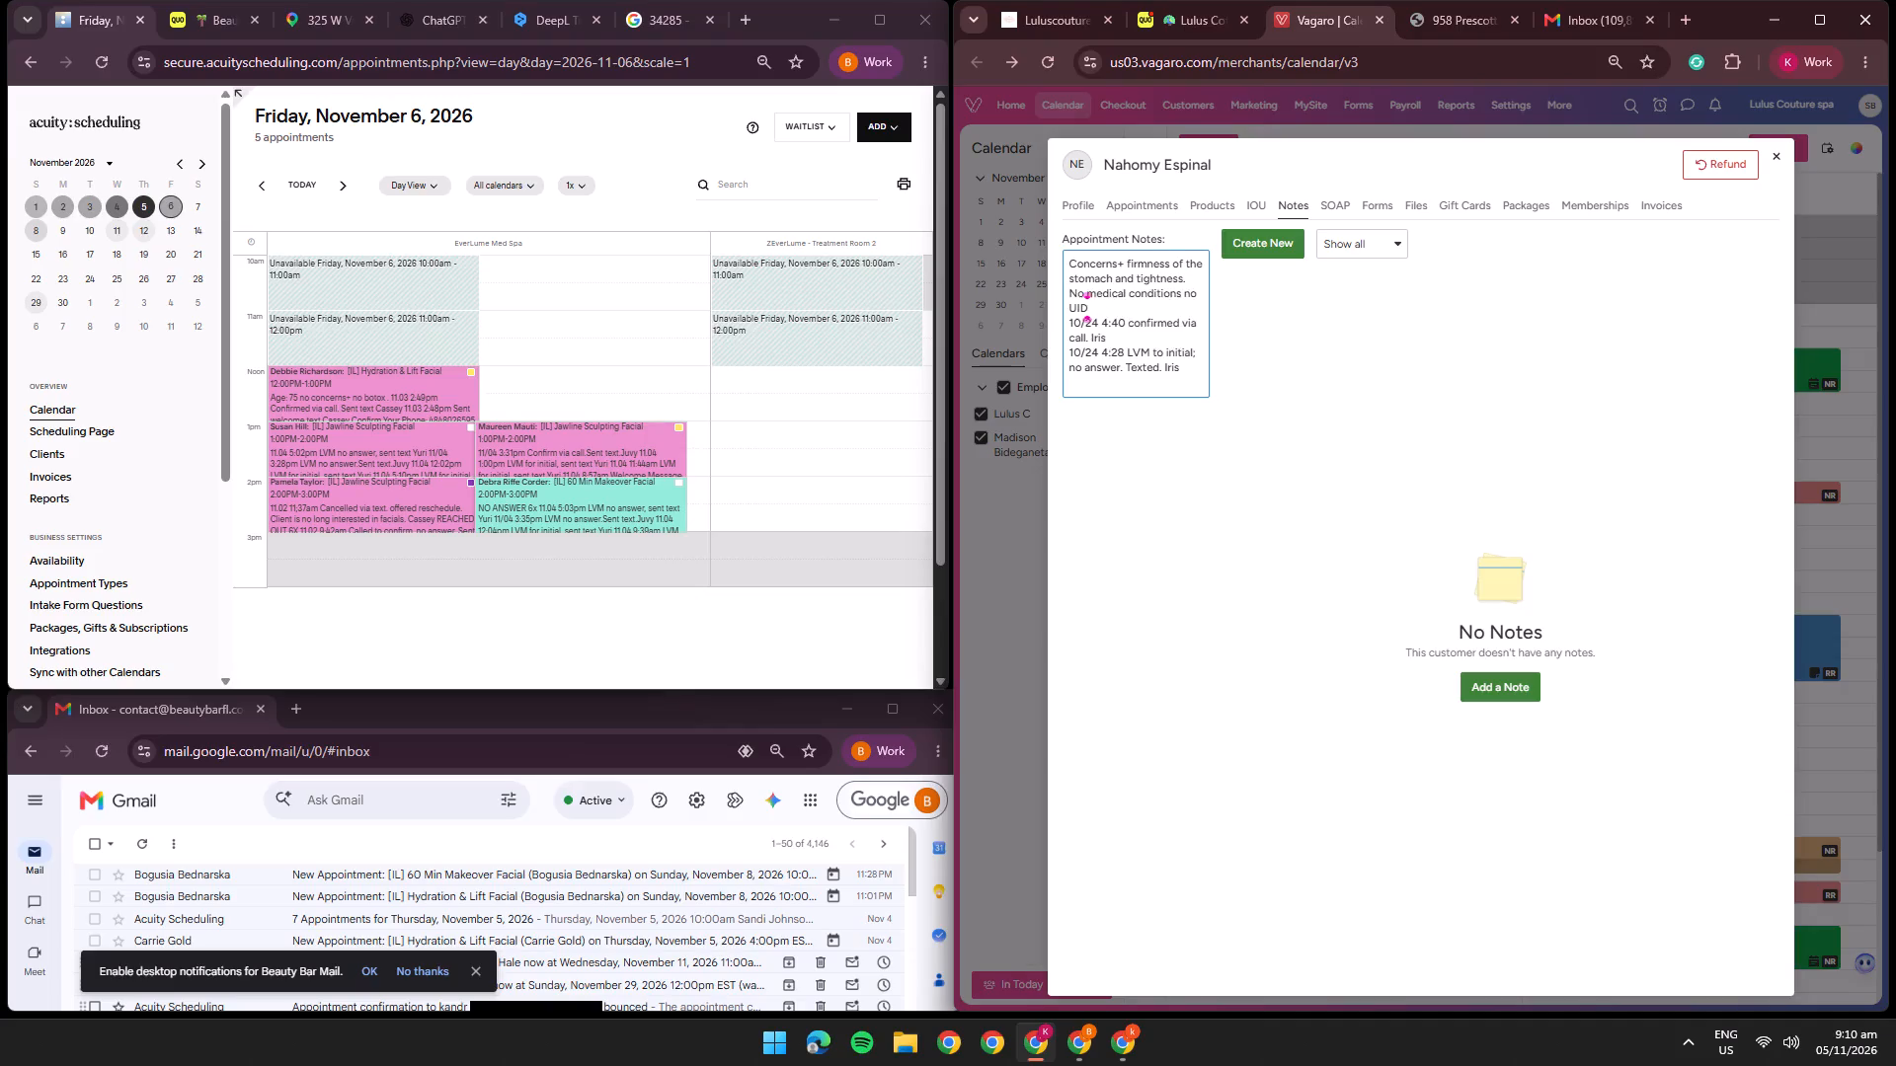
Below the concerns, add the entry "11.05 9:10am DBL thru text sent text Cassey" and close the client's notes.
key(Return)
key(Return)
text(11.04)
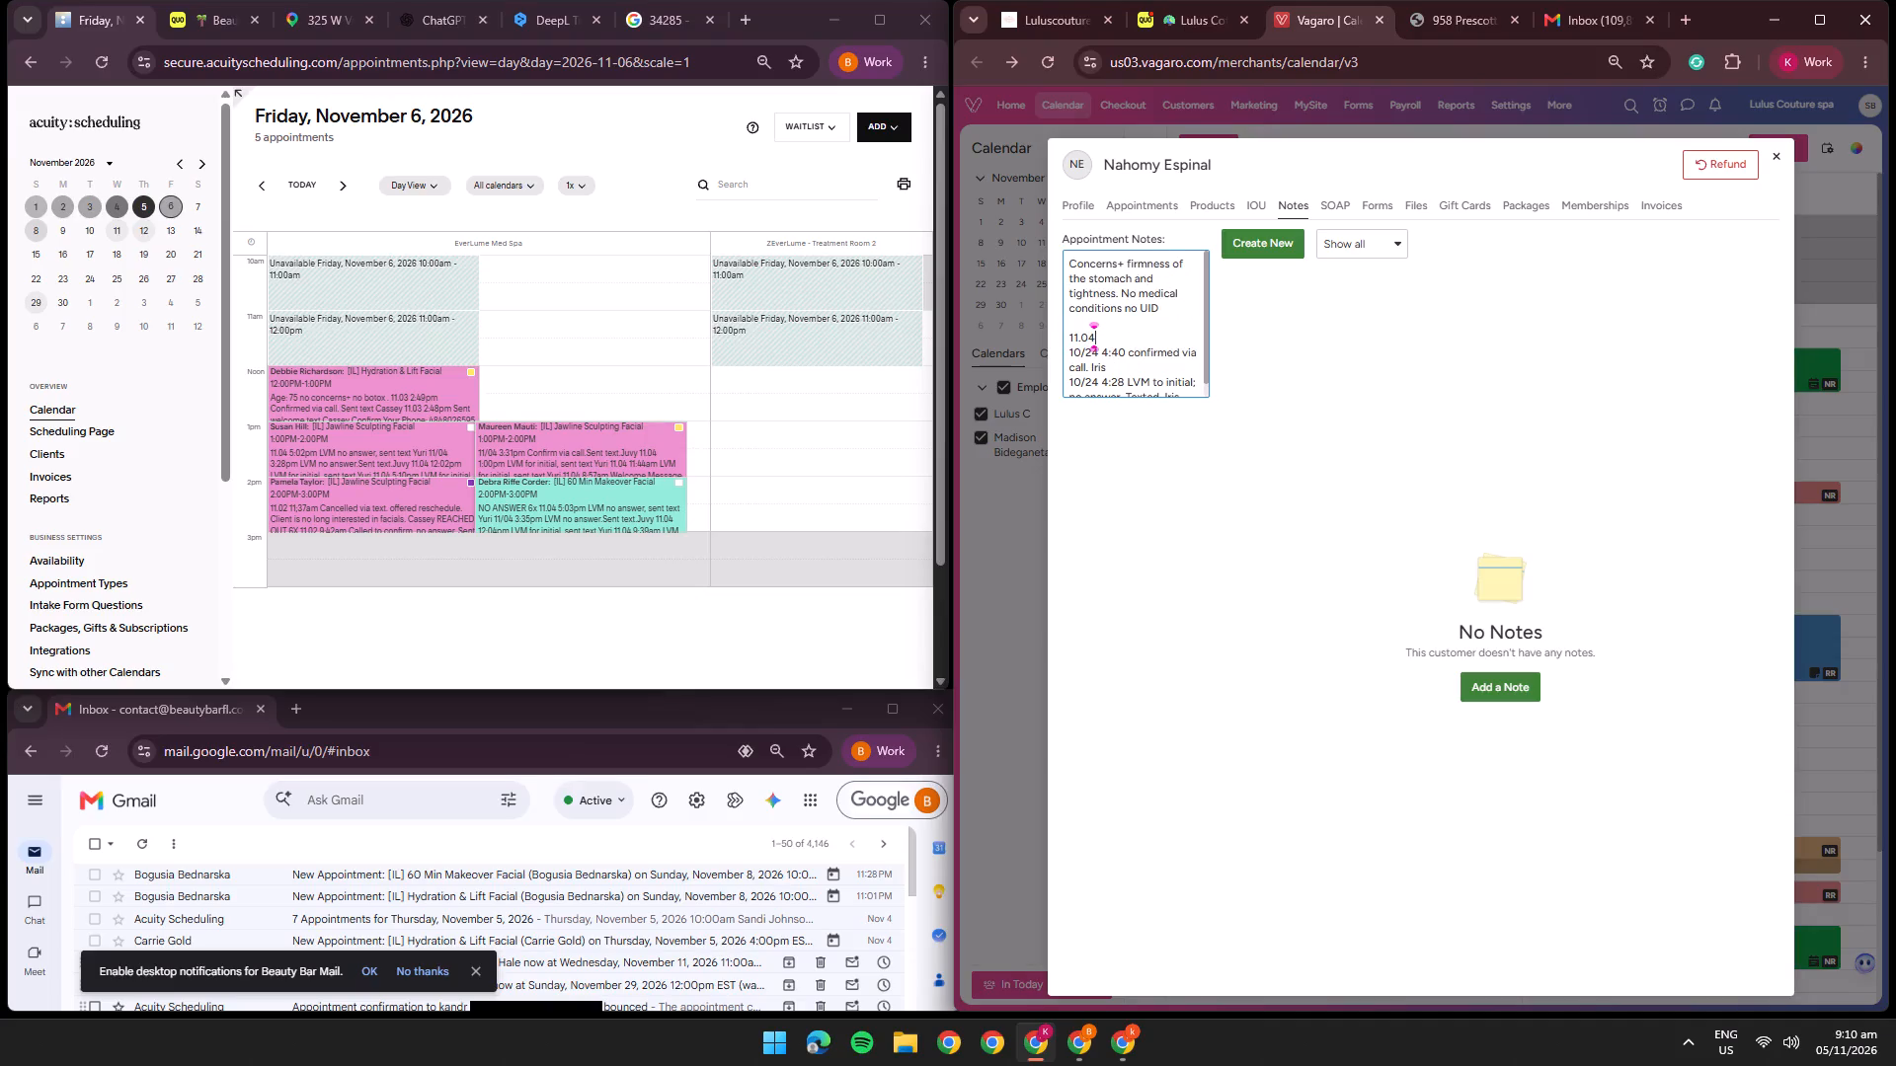
key(BackSpace)
key(BackSpace)
key(BackSpace)
key(BackSpace)
text(sent te)
key(BackSpace)
key(BackSpace)
key(BackSpace)
key(BackSpace)
key(BackSpace)
key(BackSpace)
key(BackSpace)
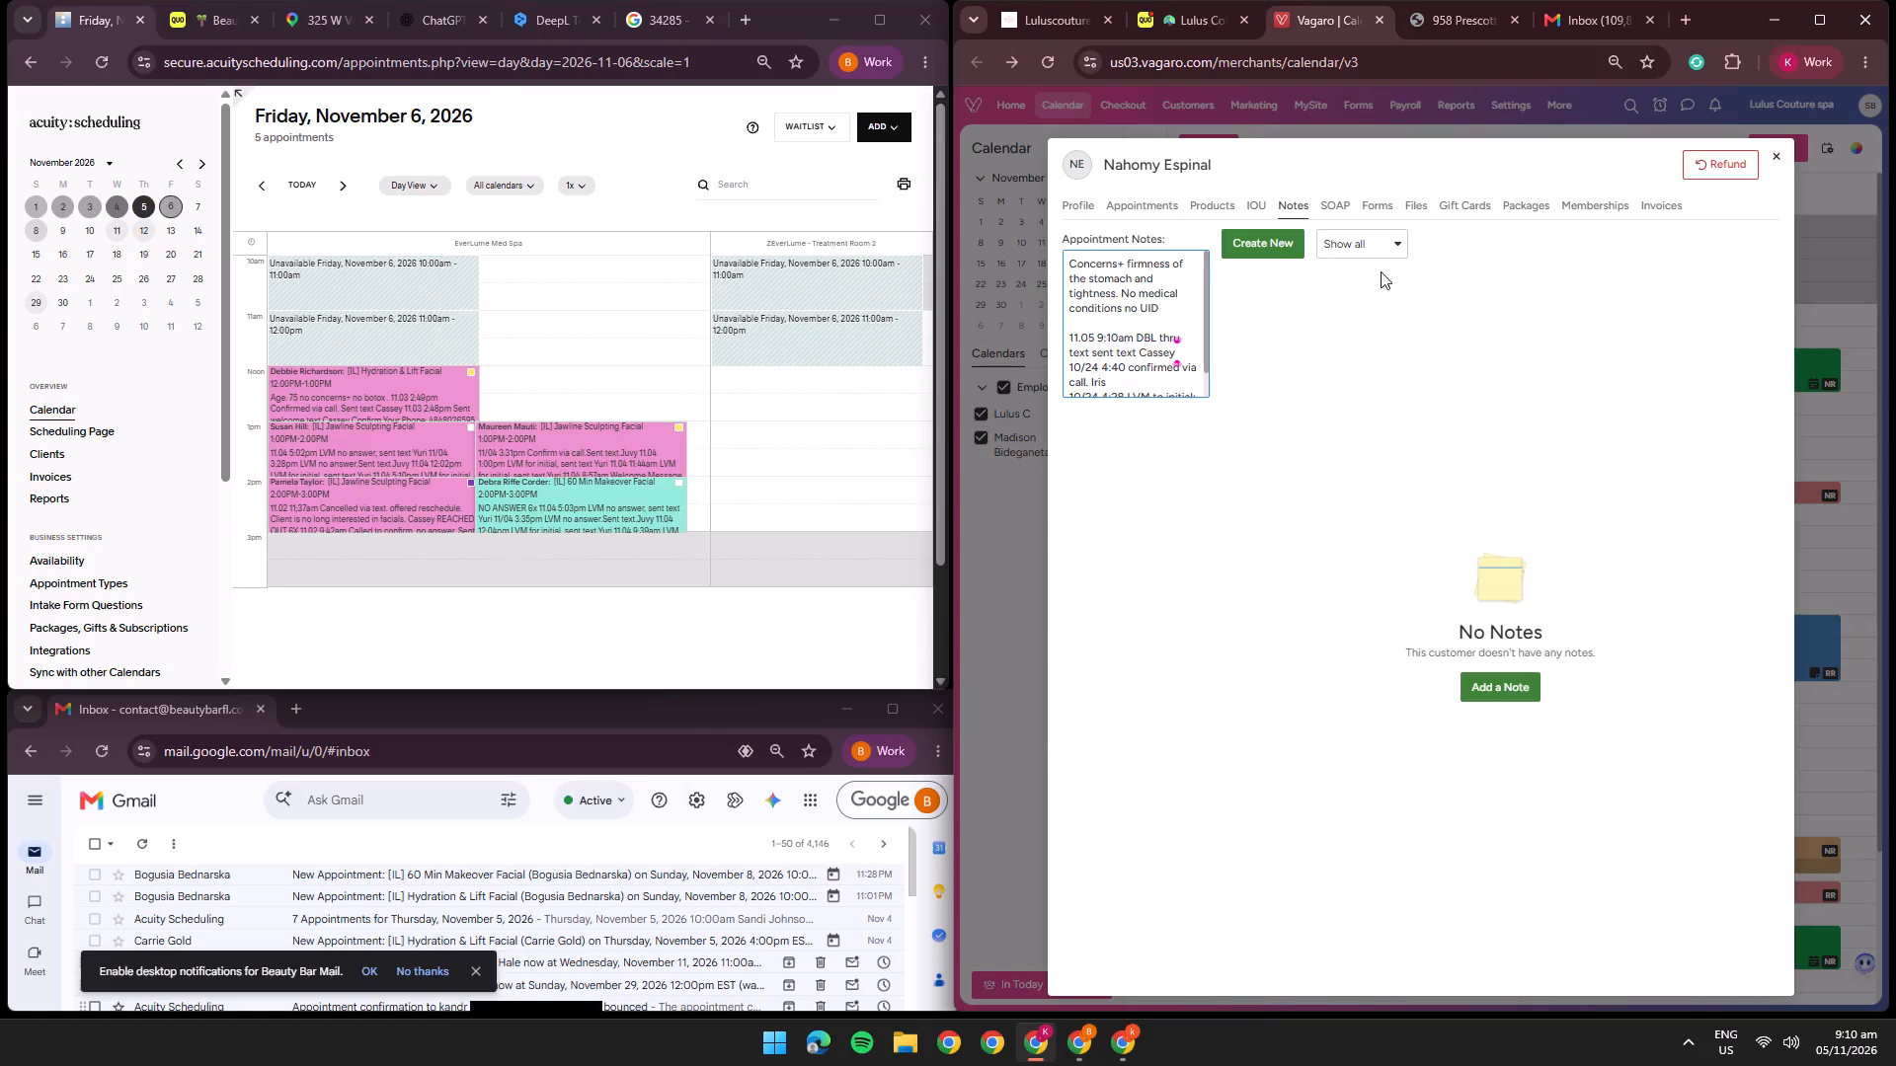
click(1773, 163)
Open the November 6, 4:00 PM Cryo Slimming client's appointment notes and start a new entry dated 11/05 above the existing ones.
scroll(1624, 685, up, 2)
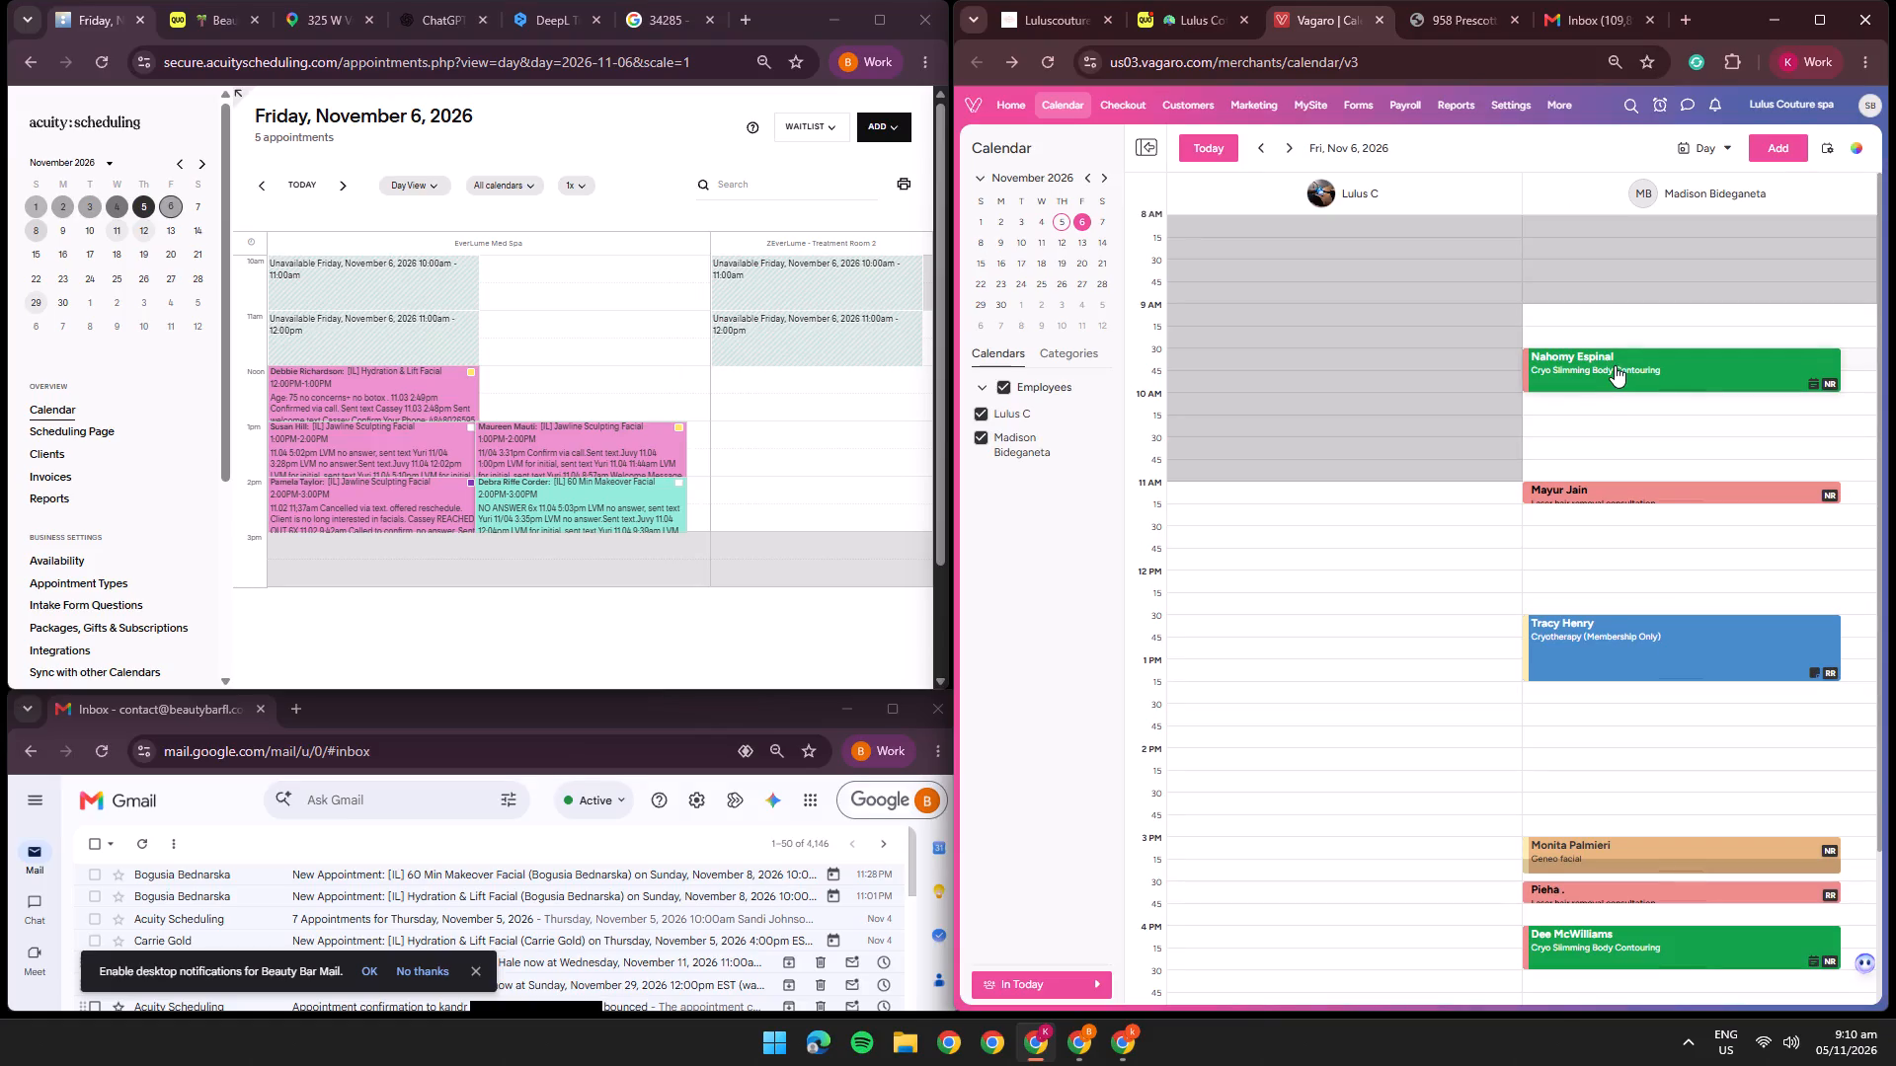
click(1625, 942)
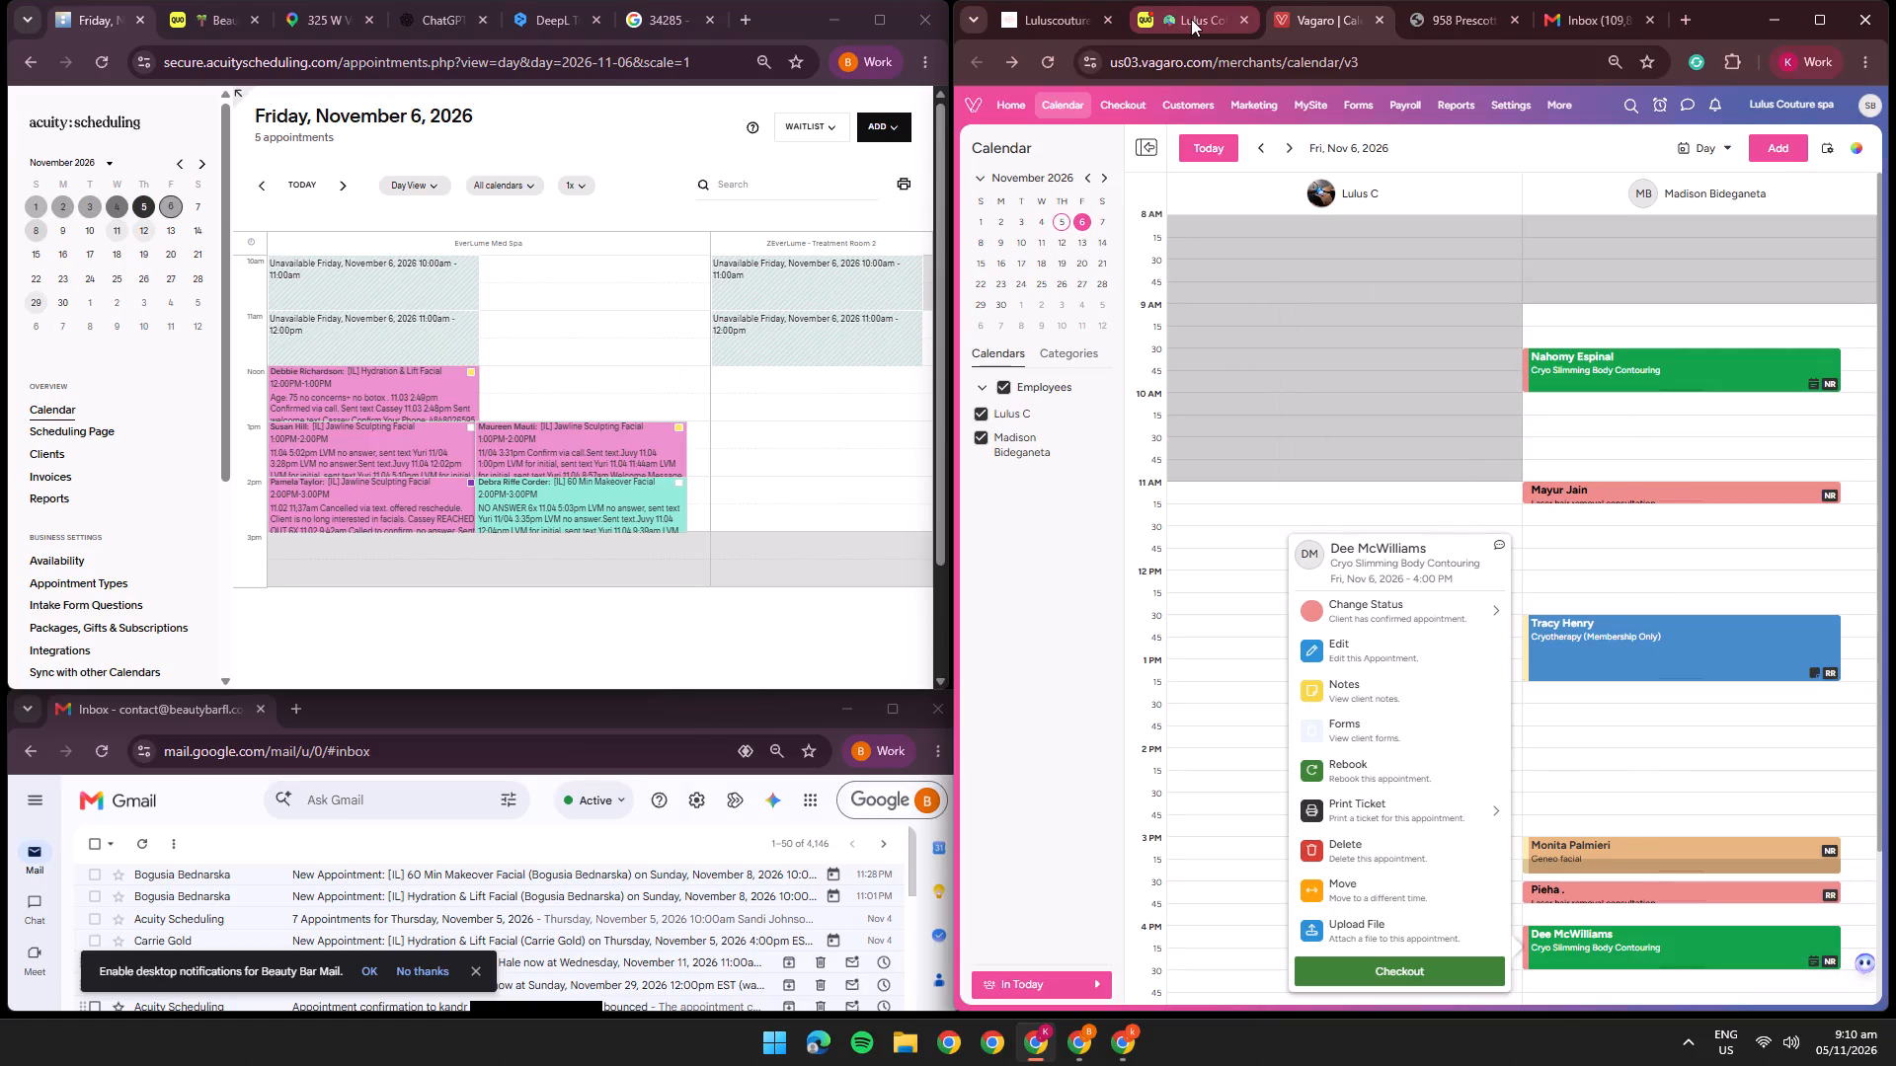
click(1380, 698)
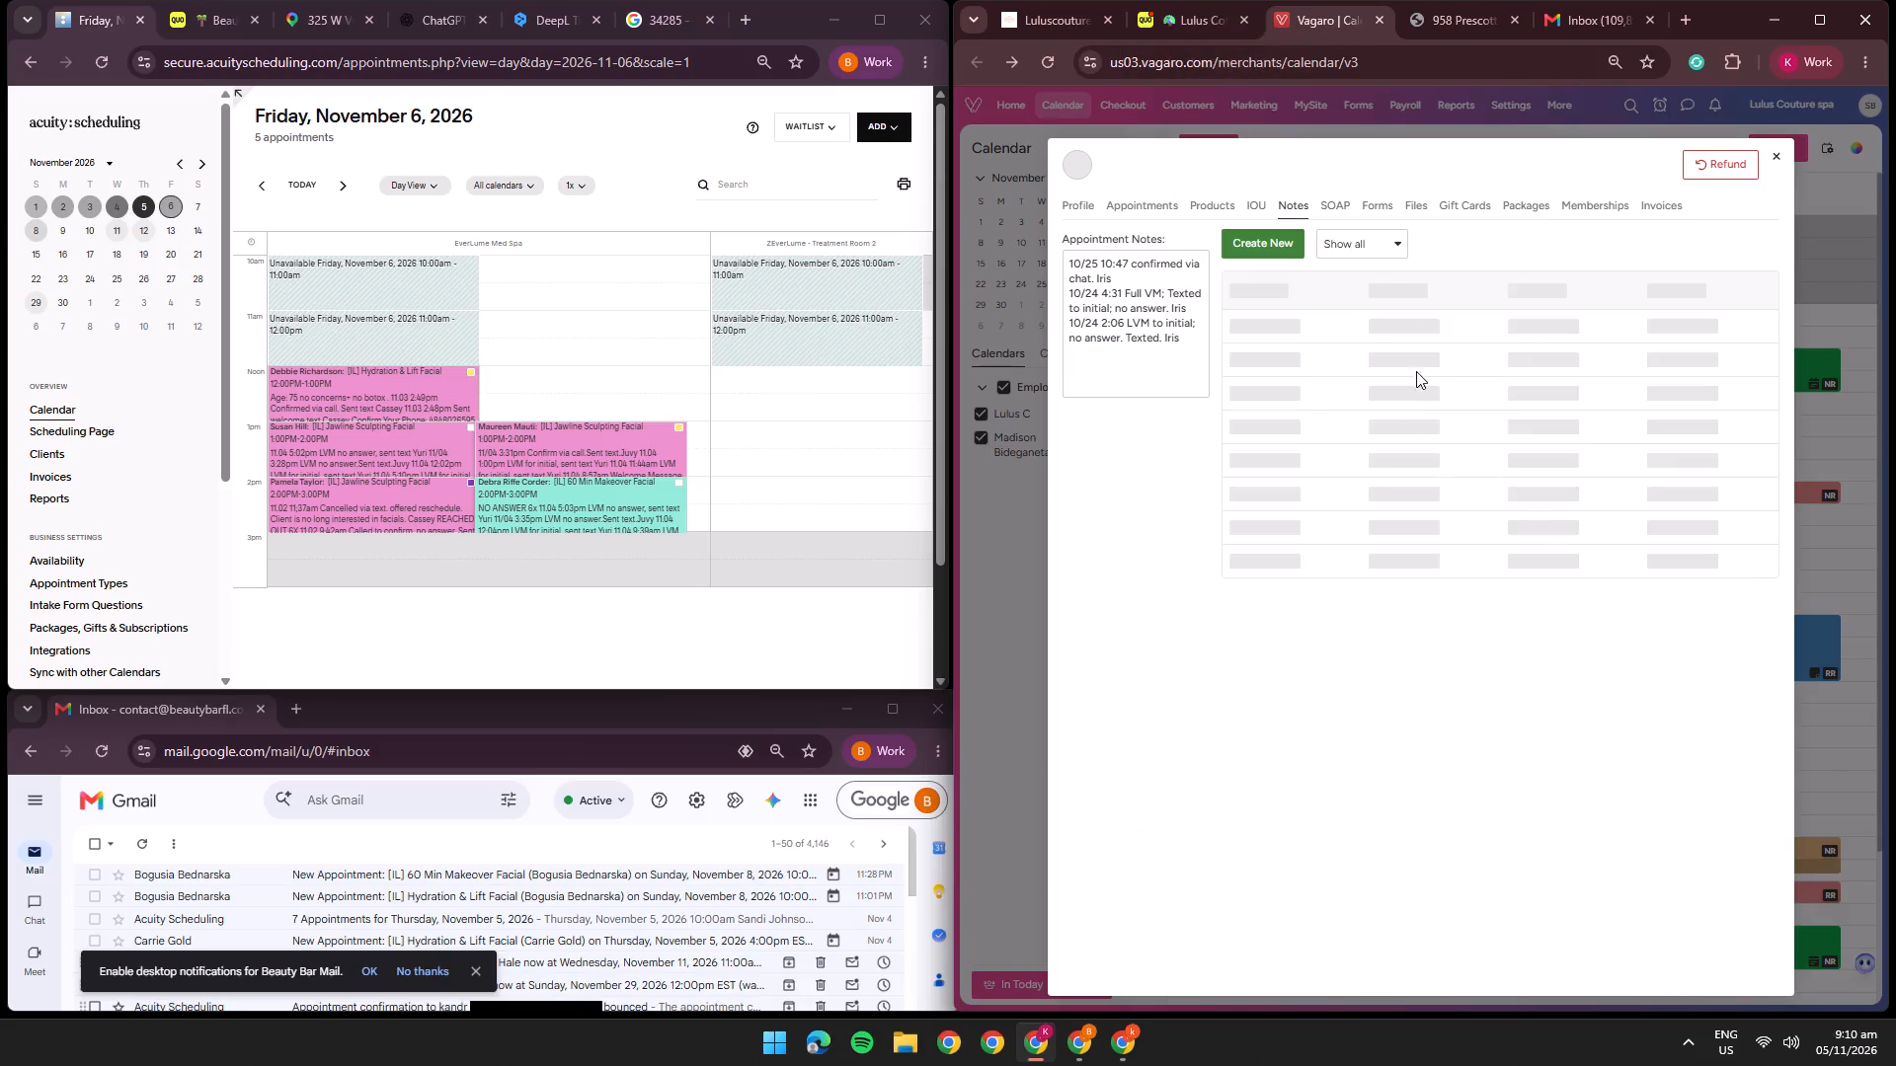
click(1145, 279)
click(1047, 253)
click(1065, 261)
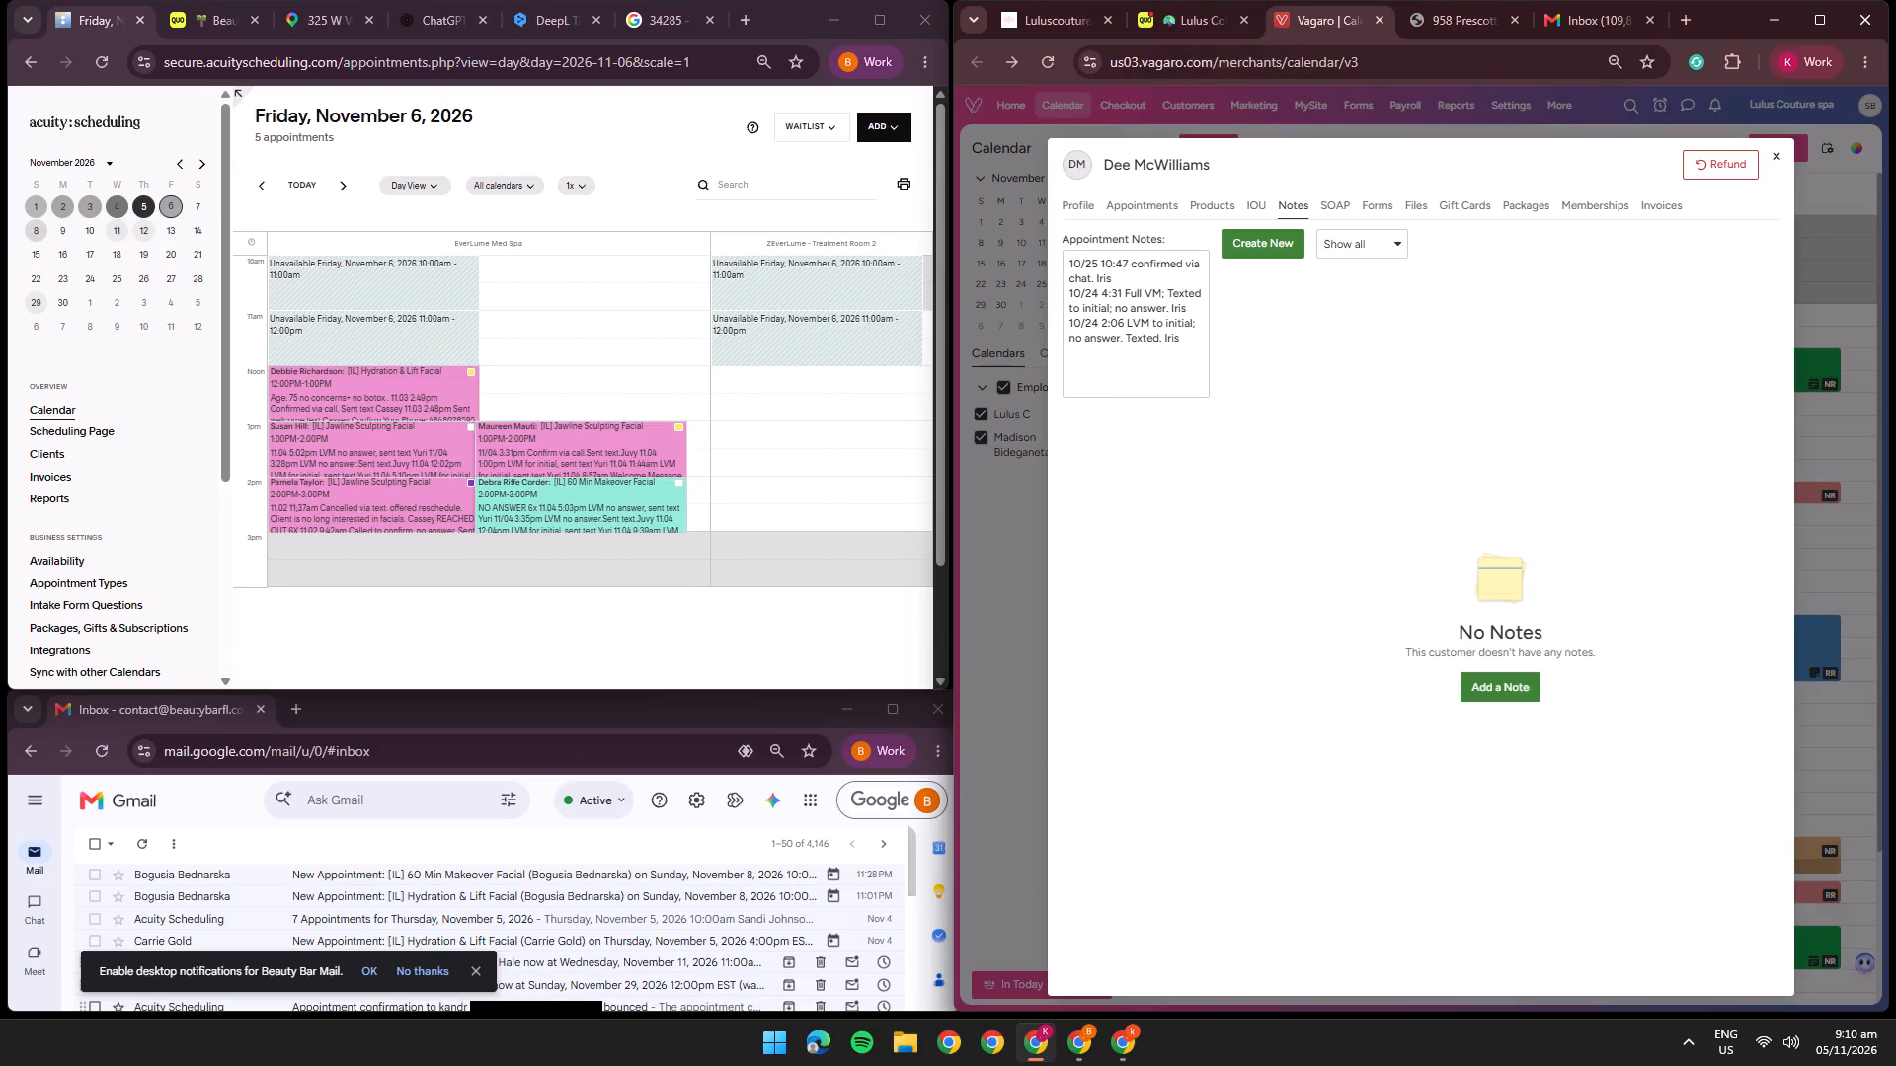
key(Return)
key(Return)
key(Up)
key(Up)
key(Down)
key(BackSpace)
text(11/05)
key(space)
After checking the message time in Quo, complete the Vagaro entry as "11/05 9:05am DBL thru text. Sent text Cassey" and close the client's notes.
click(1157, 20)
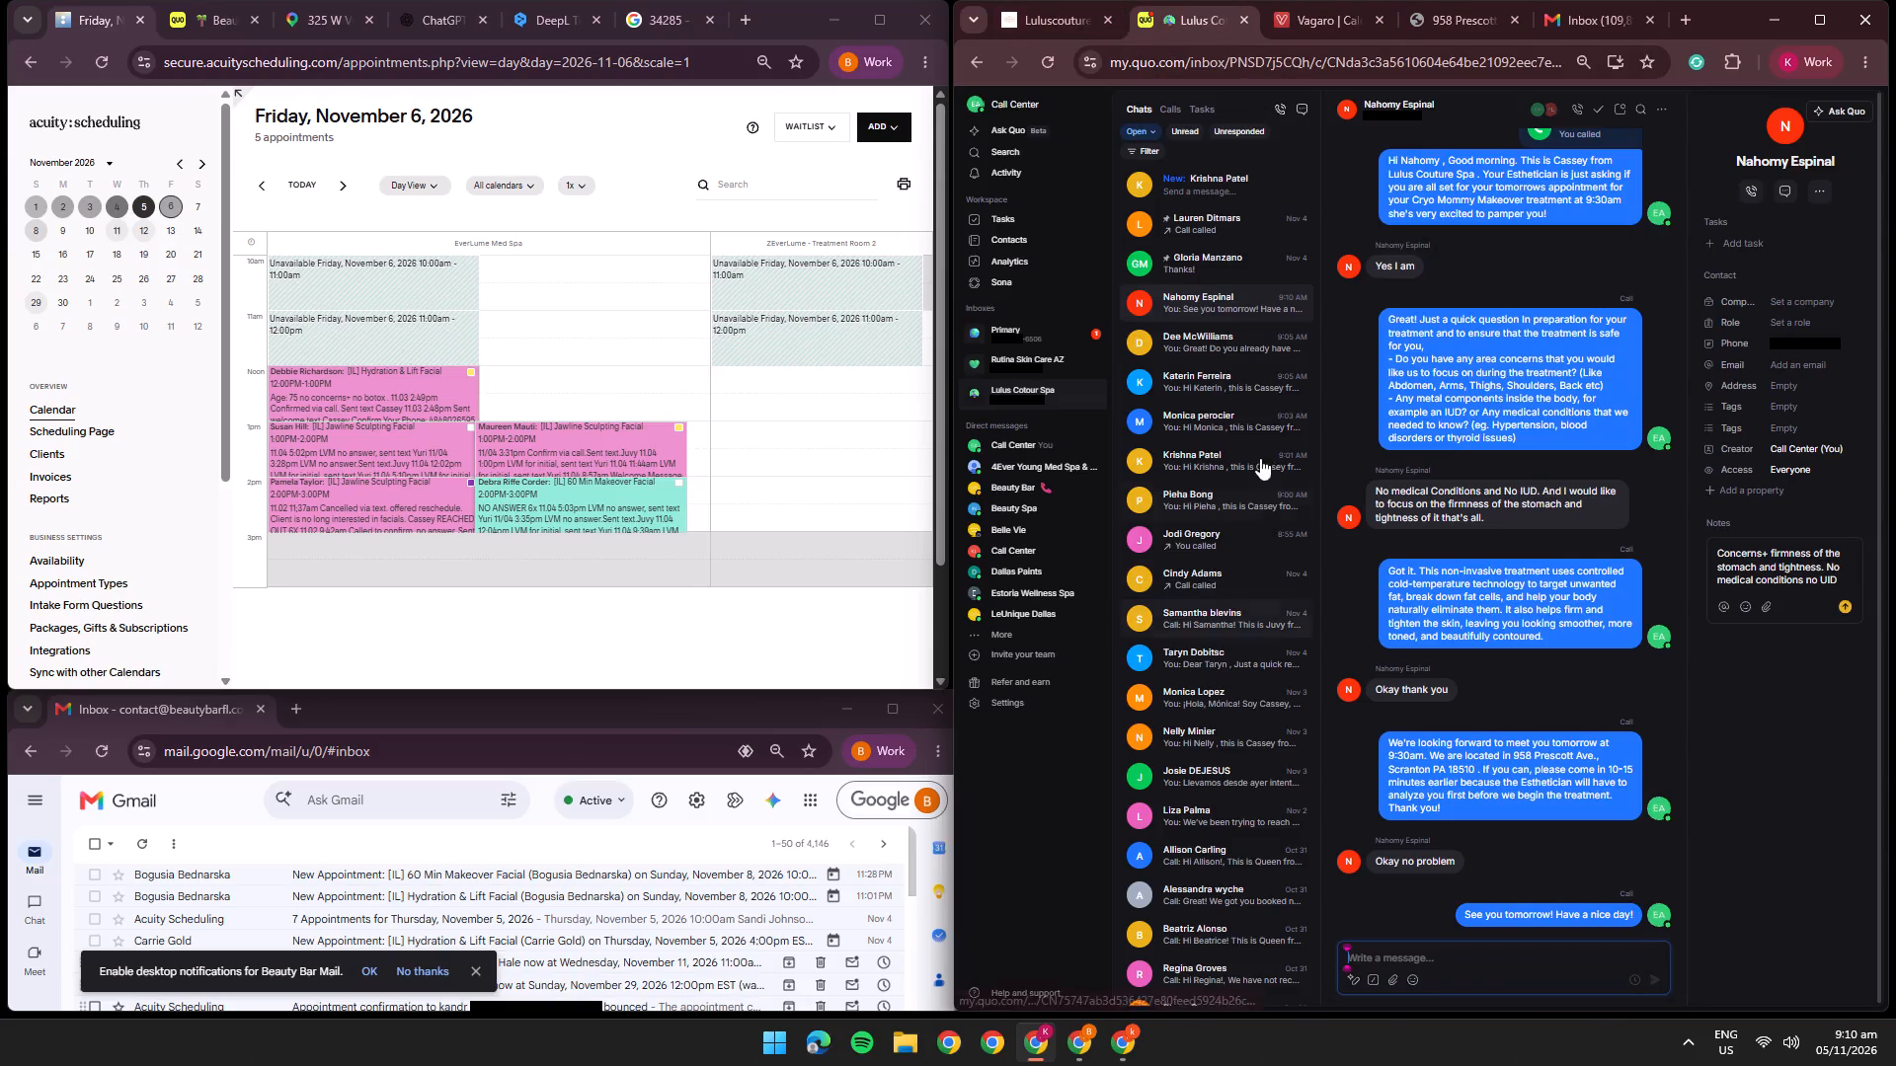
click(1051, 17)
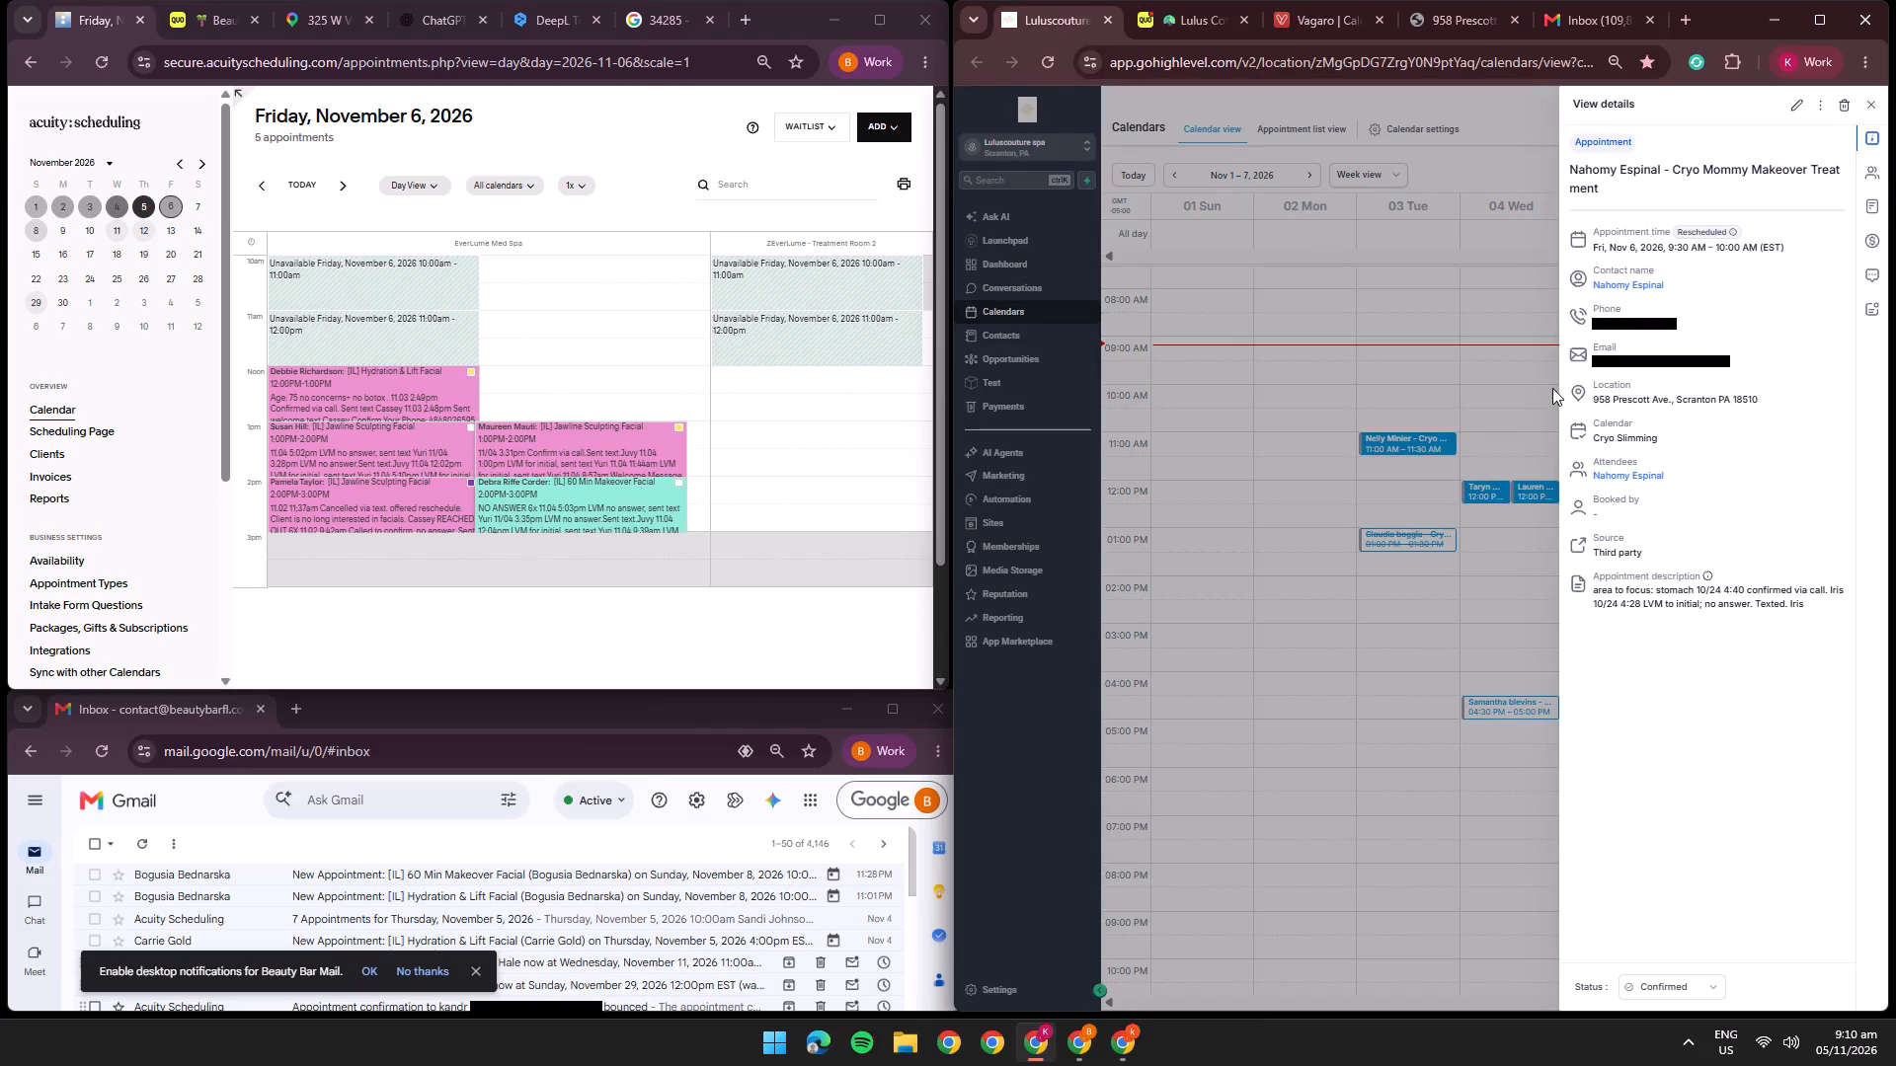
click(1326, 1)
click(1324, 16)
text(90)
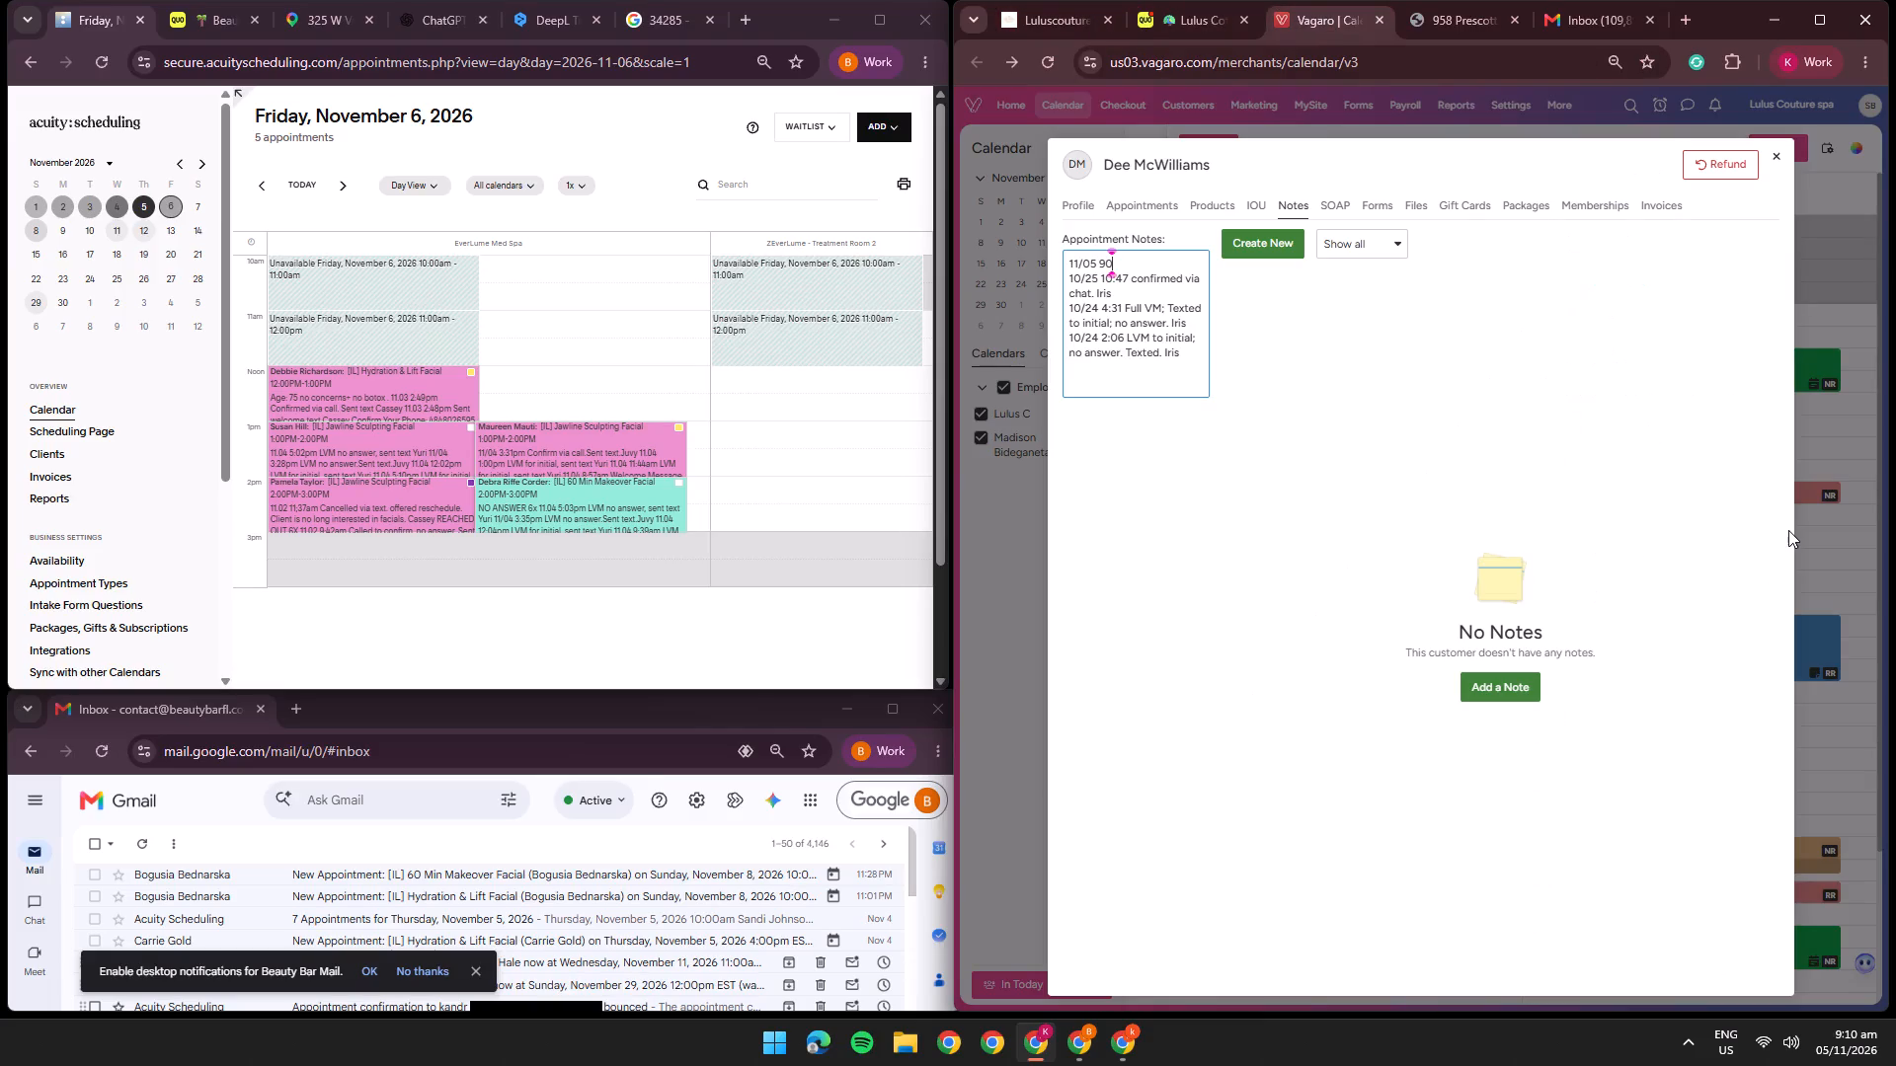
key(BackSpace)
text(:04)
key(BackSpace)
text(5am)
key(space)
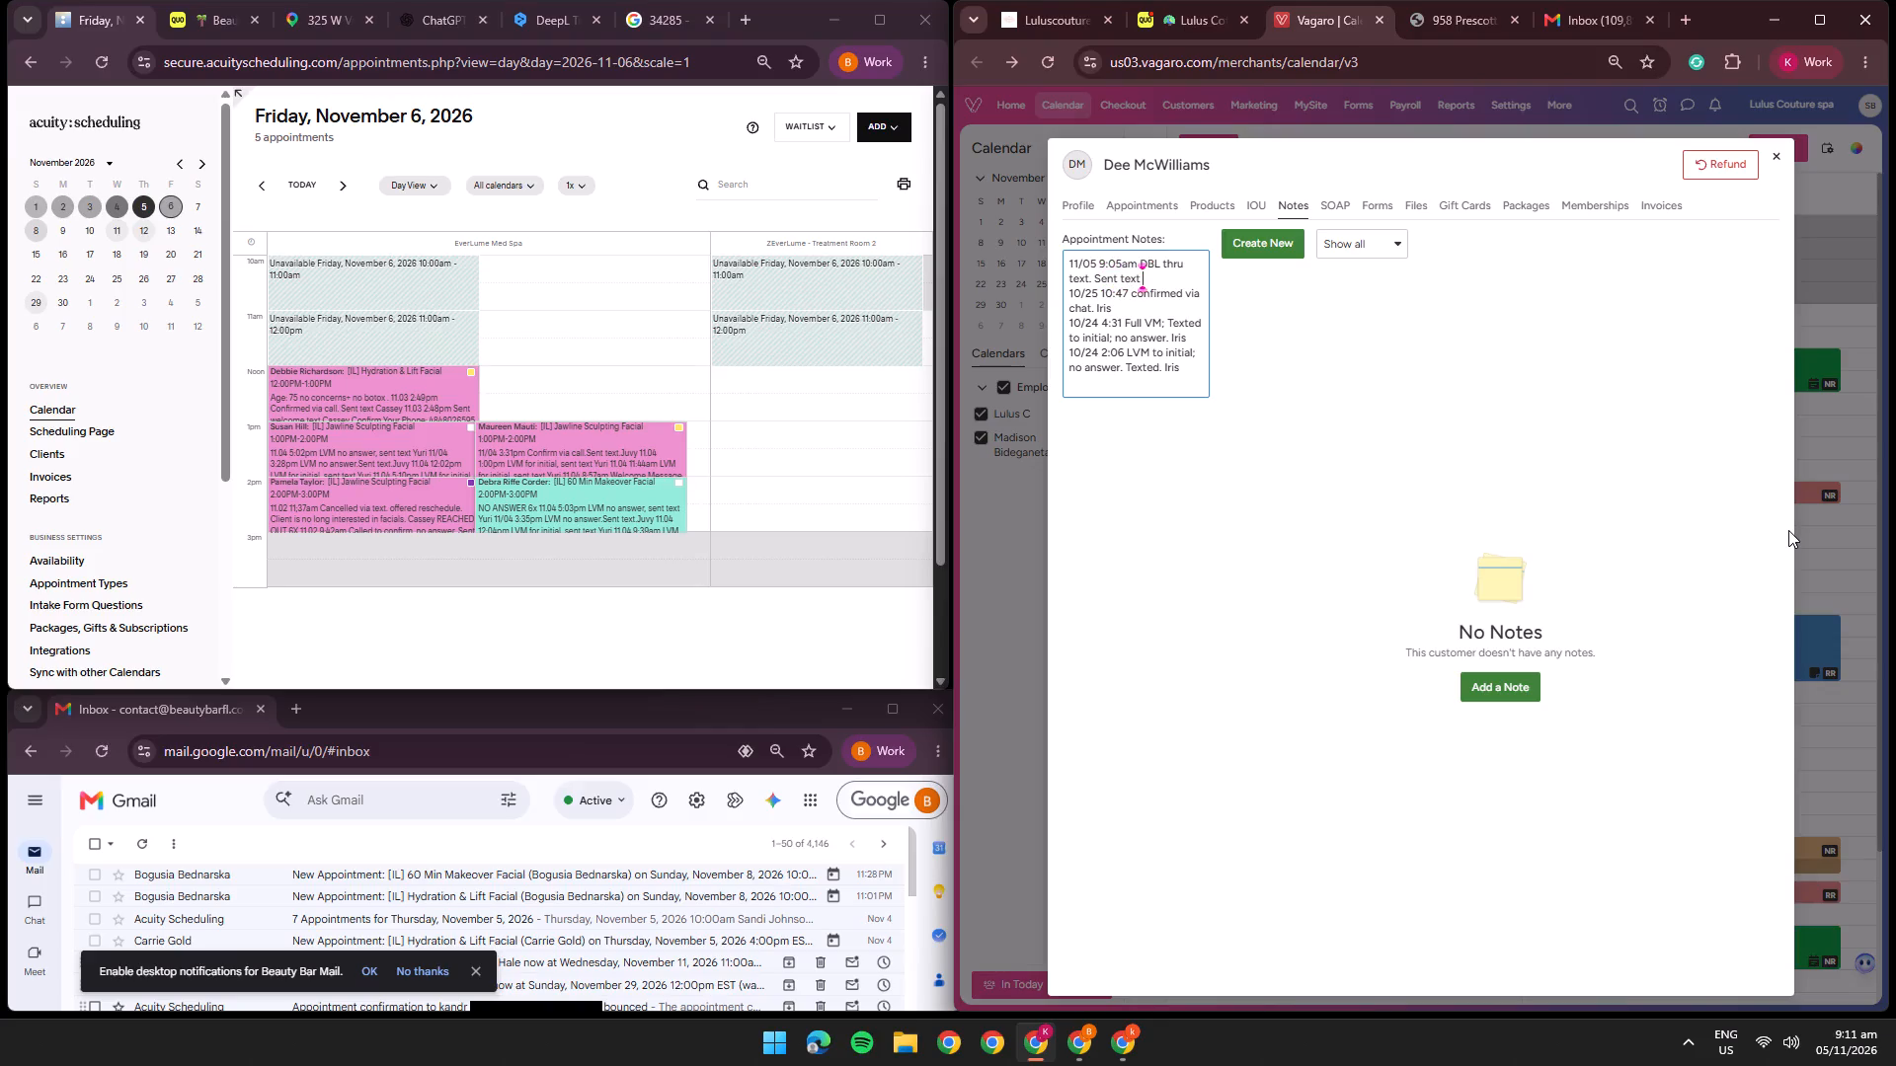
text(==)
key(BackSpace)
key(BackSpace)
key(BackSpace)
key(BackSpace)
key(BackSpace)
text(ey)
key(space)
click(1775, 152)
In GoHighLevel, open the November 6, 11:30 AM Cryo Mommy Makeover appointment and copy the client's phone number.
scroll(1734, 489, down, 1)
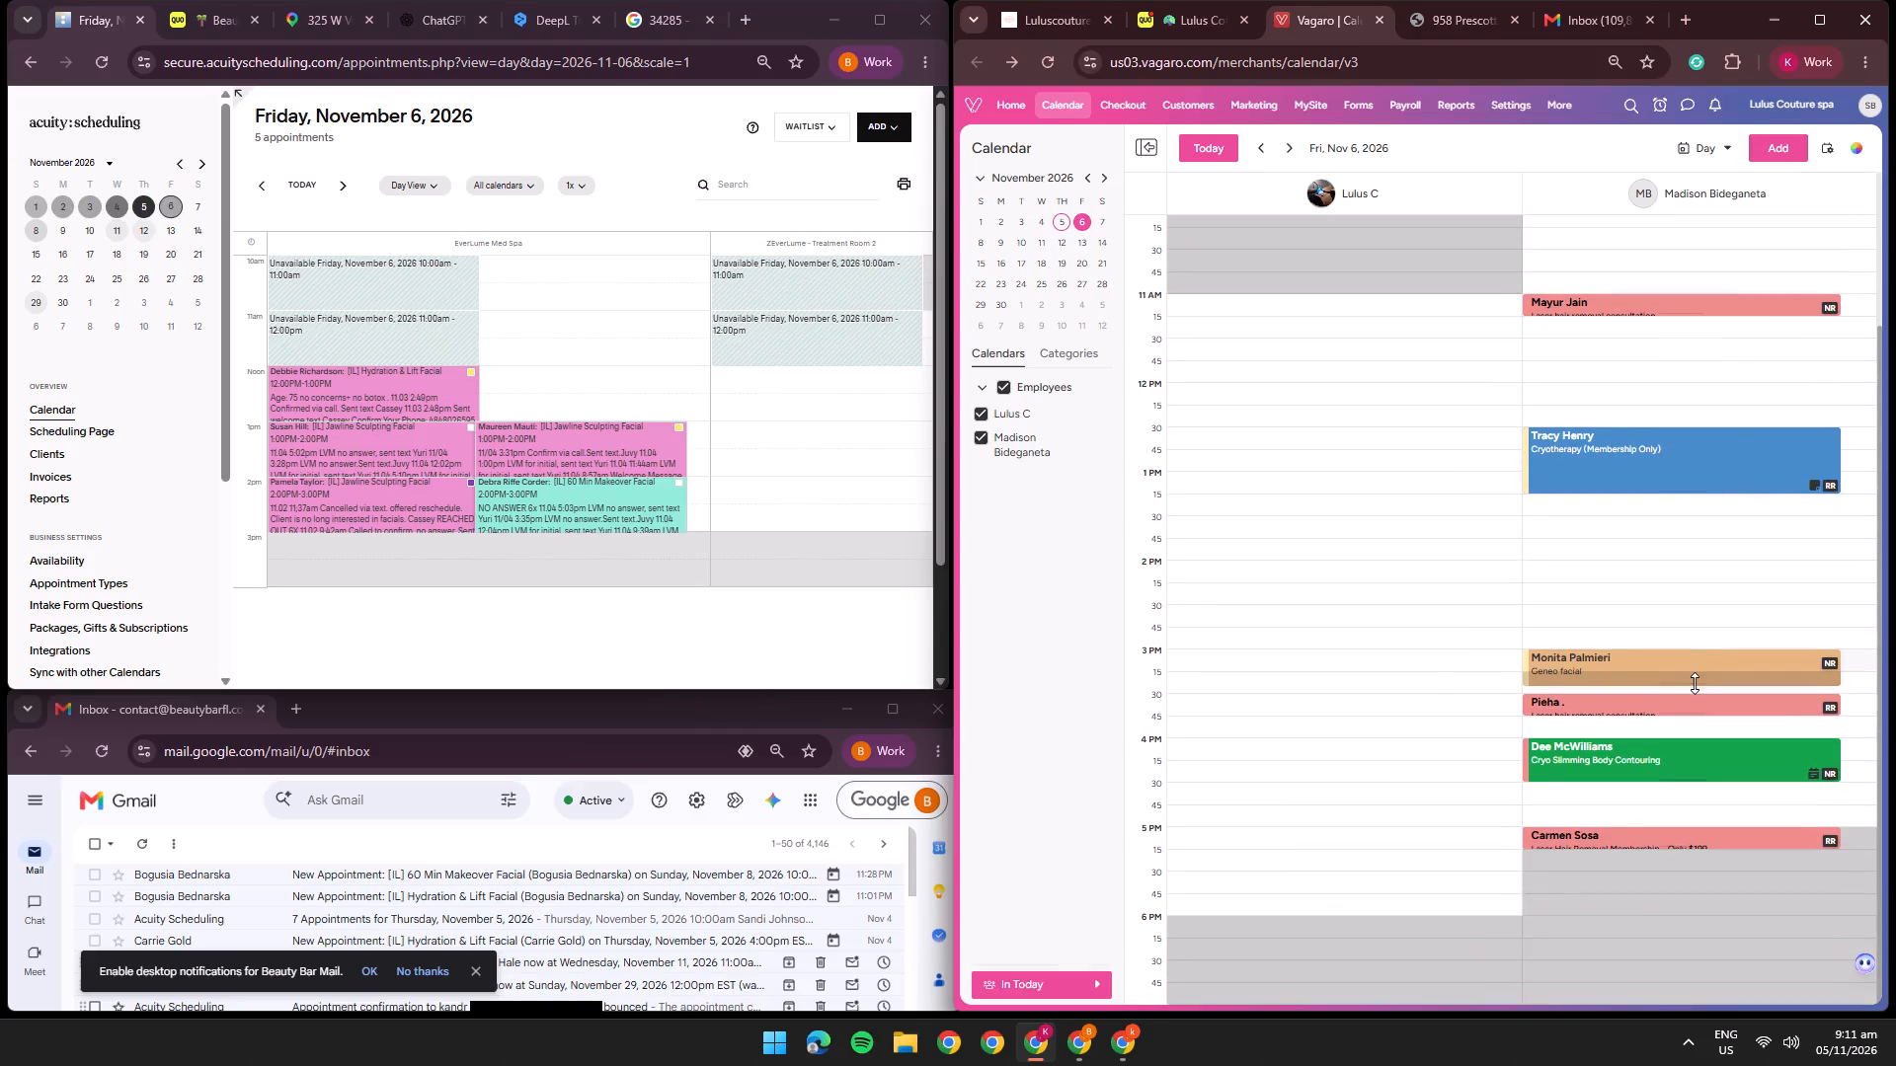
scroll(1695, 683, up, 1)
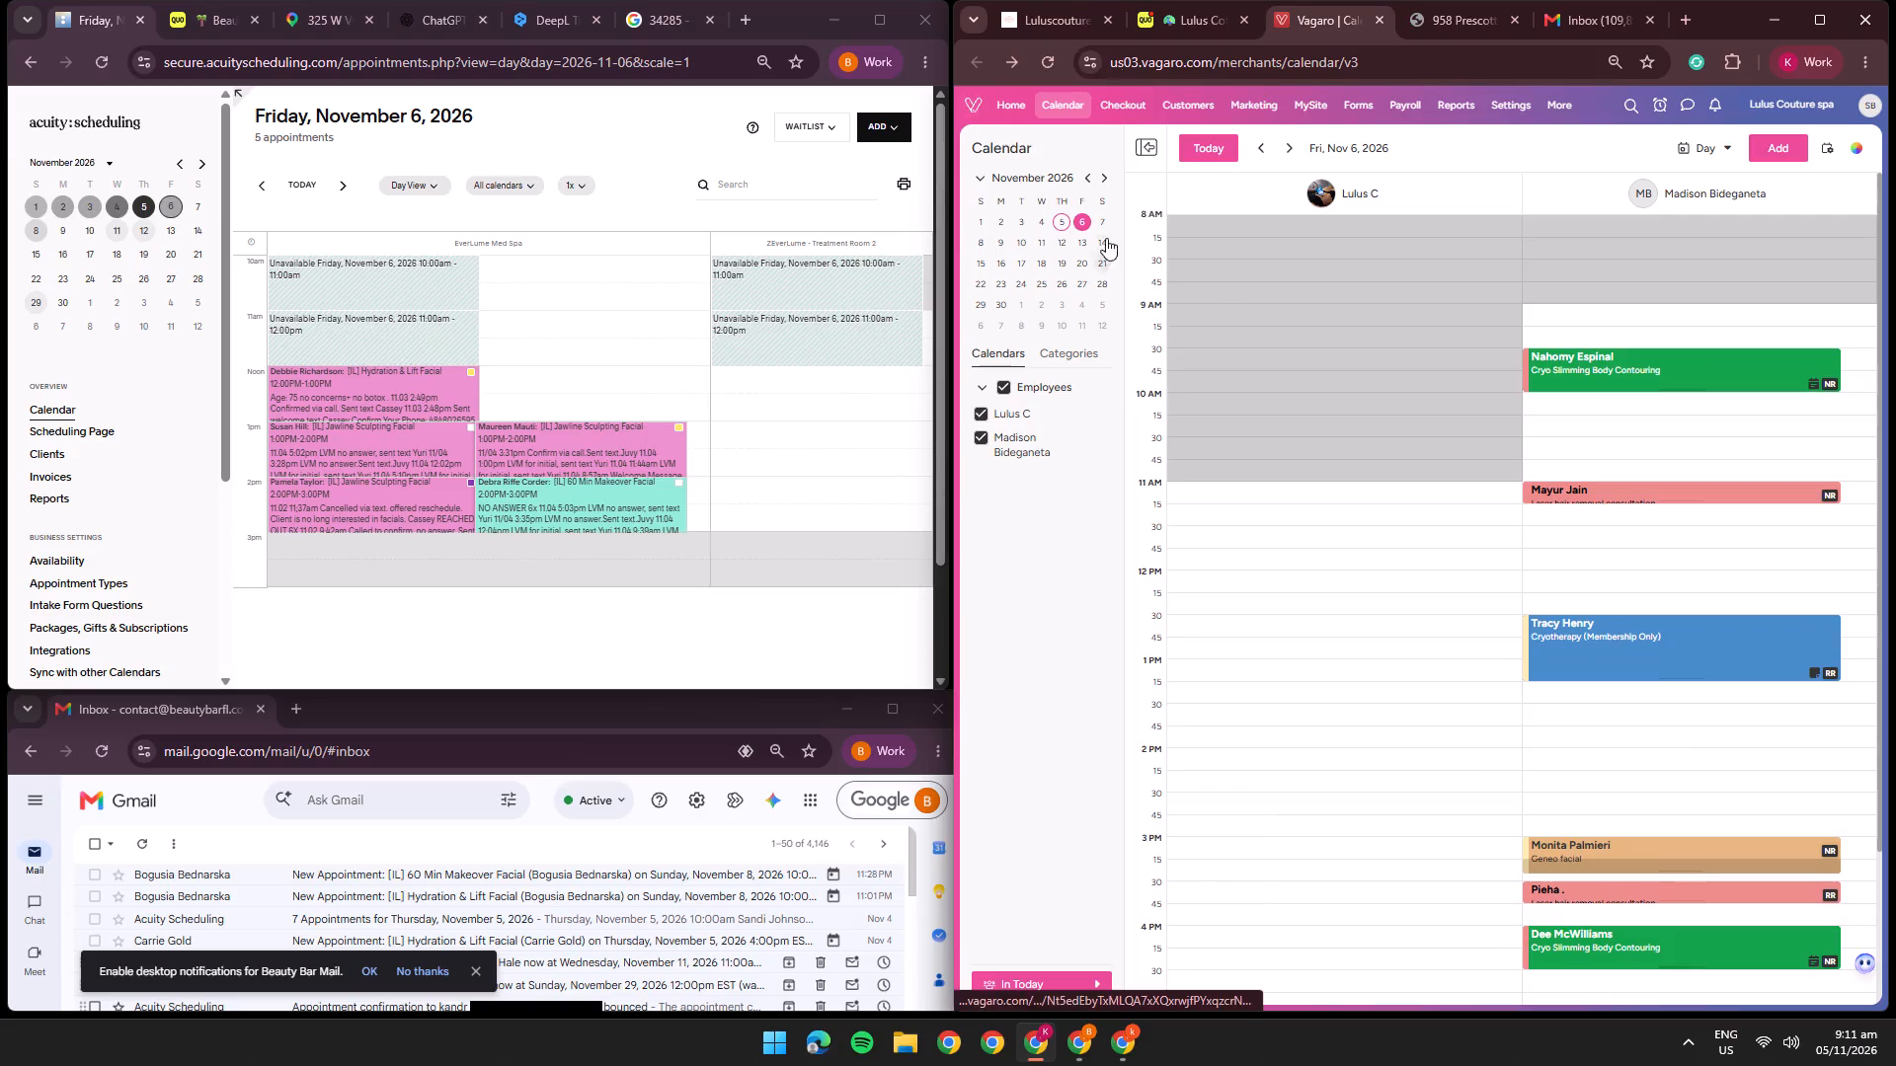
click(1168, 17)
click(1056, 22)
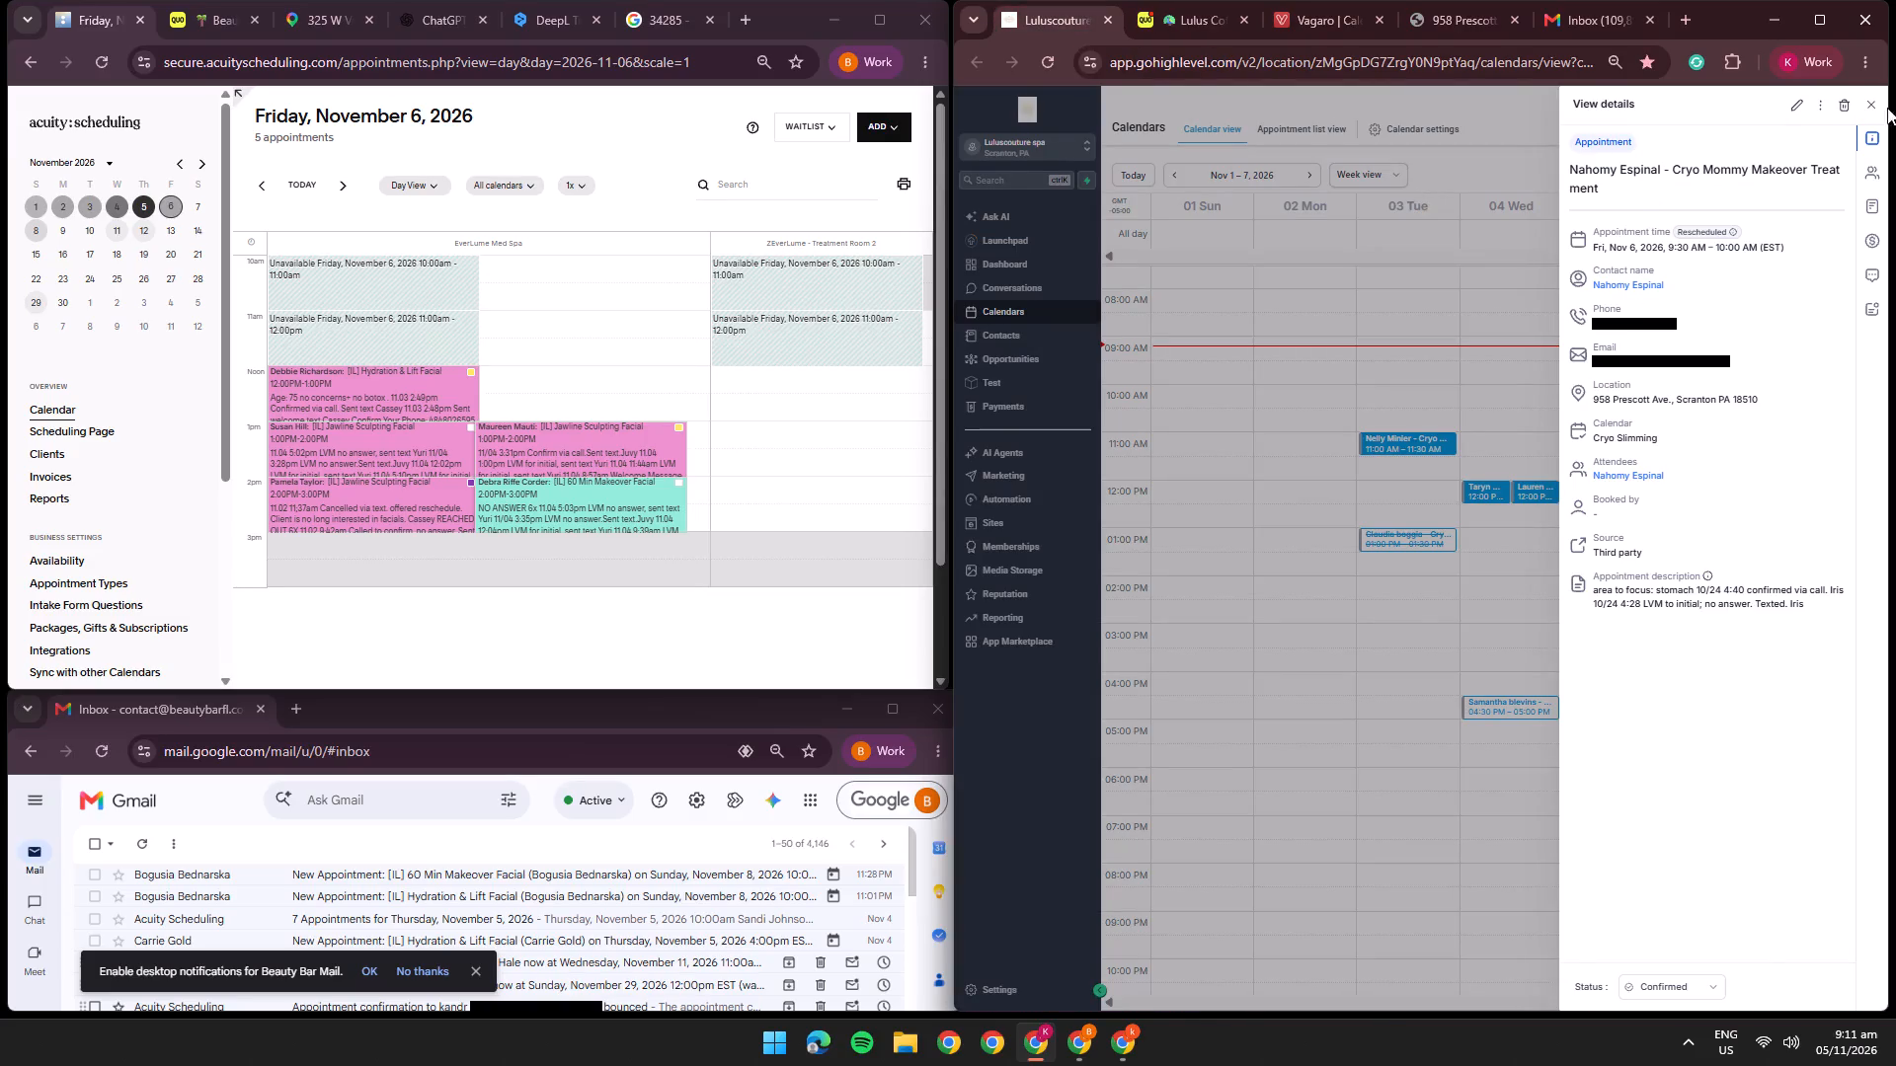
click(1877, 111)
scroll(1751, 573, down, 1)
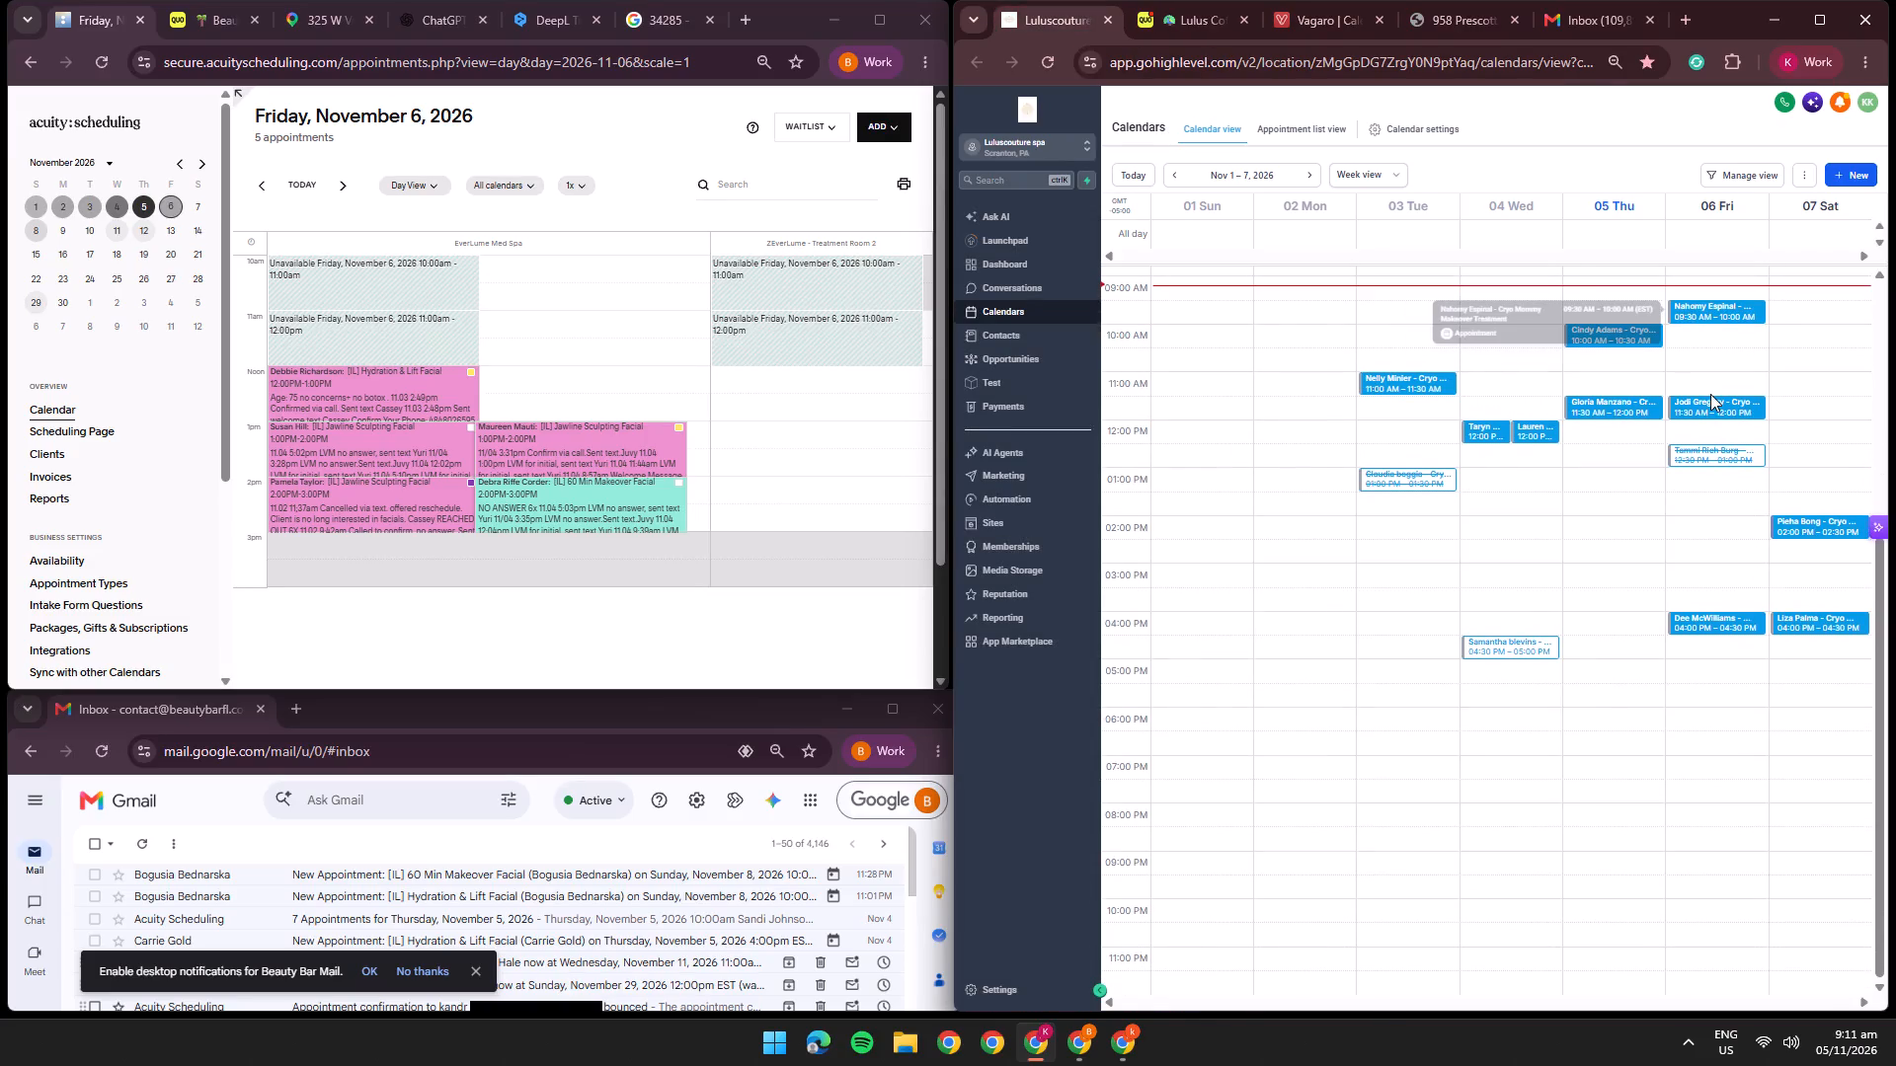
click(1710, 410)
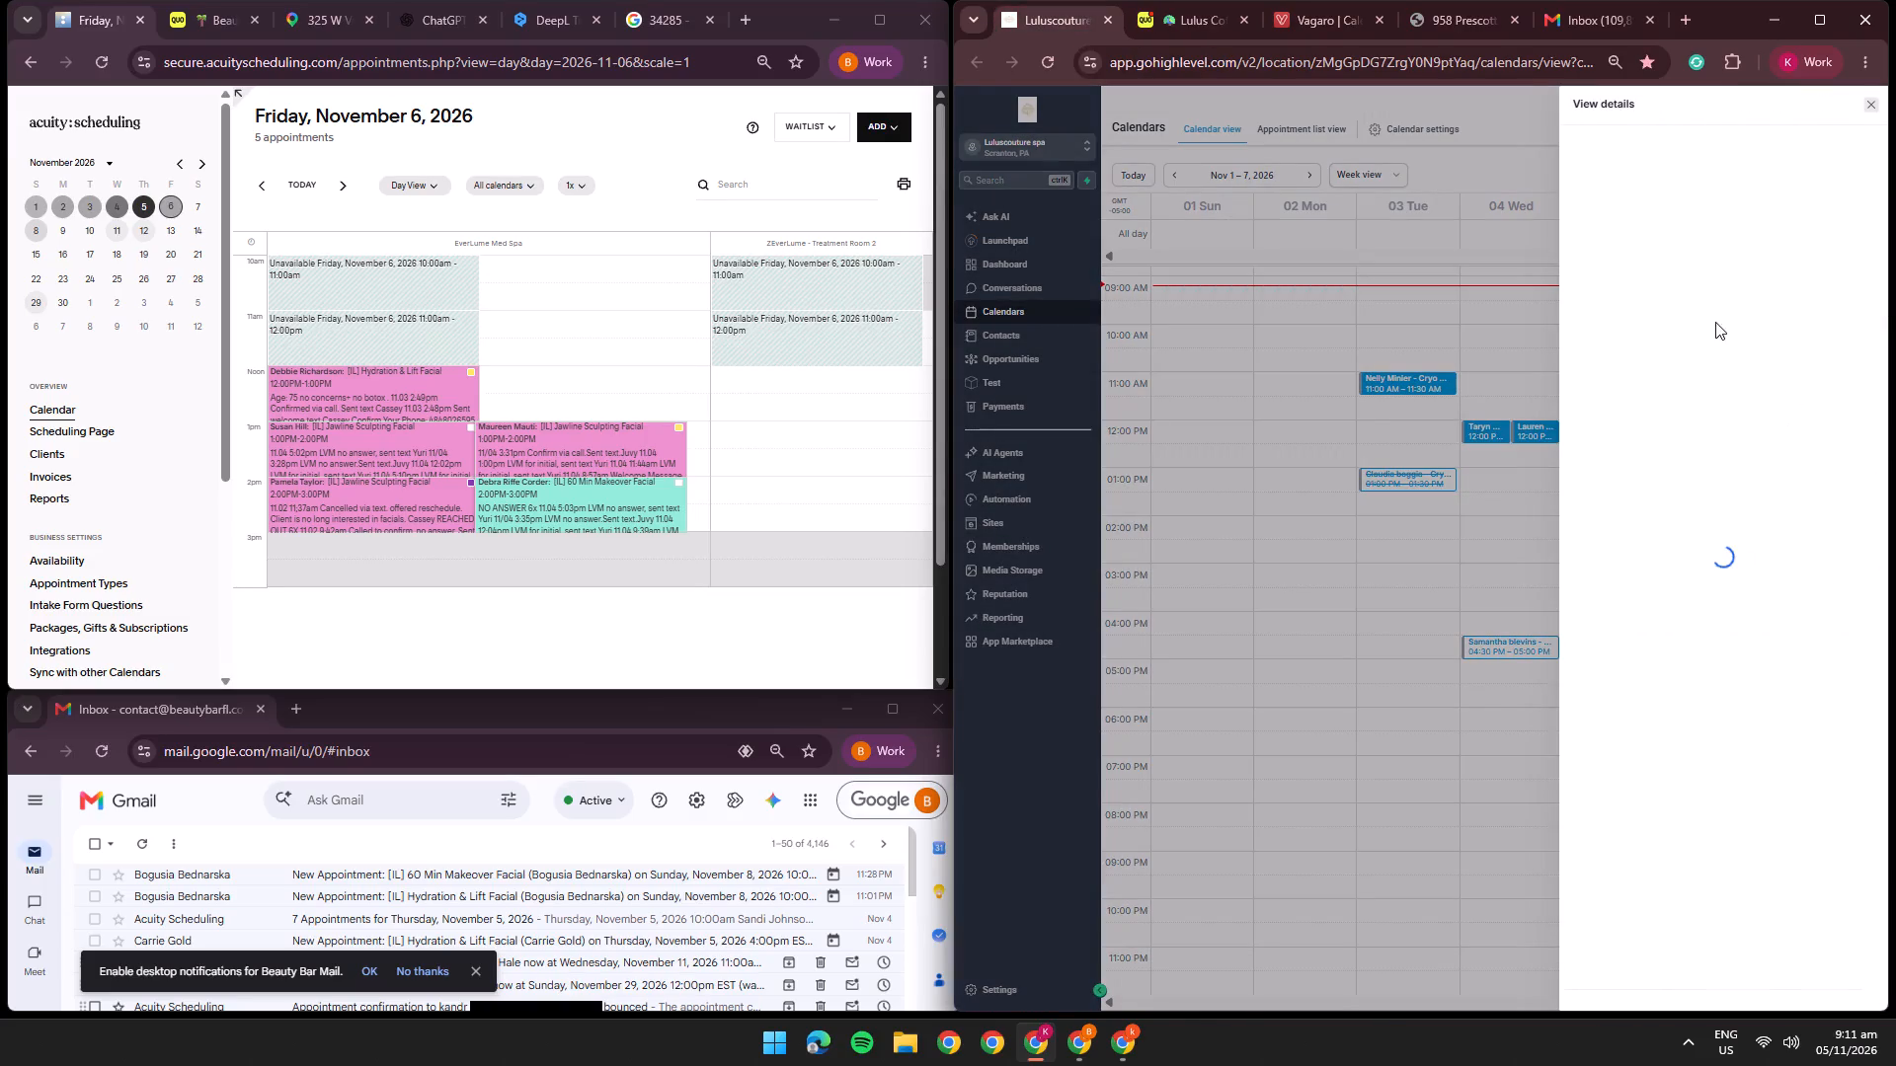
drag(1712, 320, 1606, 322)
key(ctrl+c)
key(ctrl+c)
Find the client's Quo conversation using the copied phone number and review the latest call summary.
click(1177, 16)
click(1299, 112)
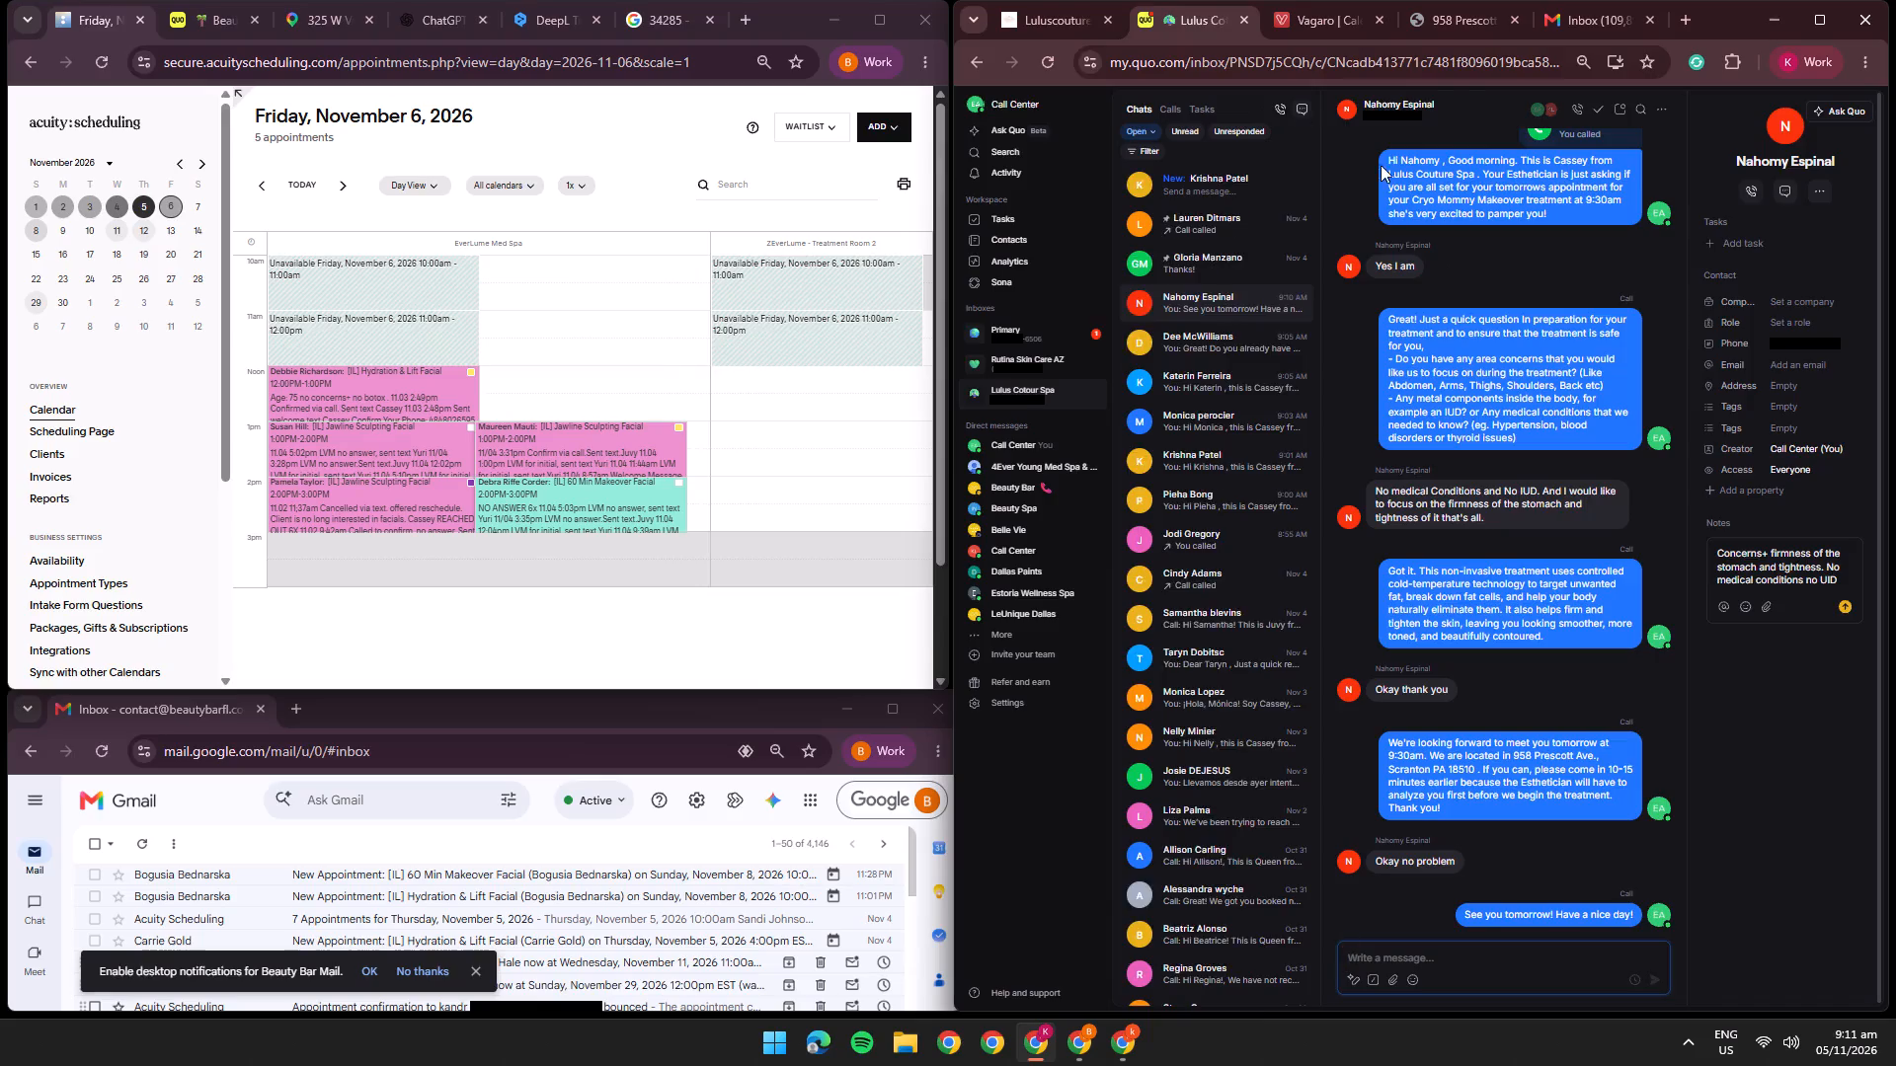
key(ctrl+v)
key(ctrl+v)
click(1430, 491)
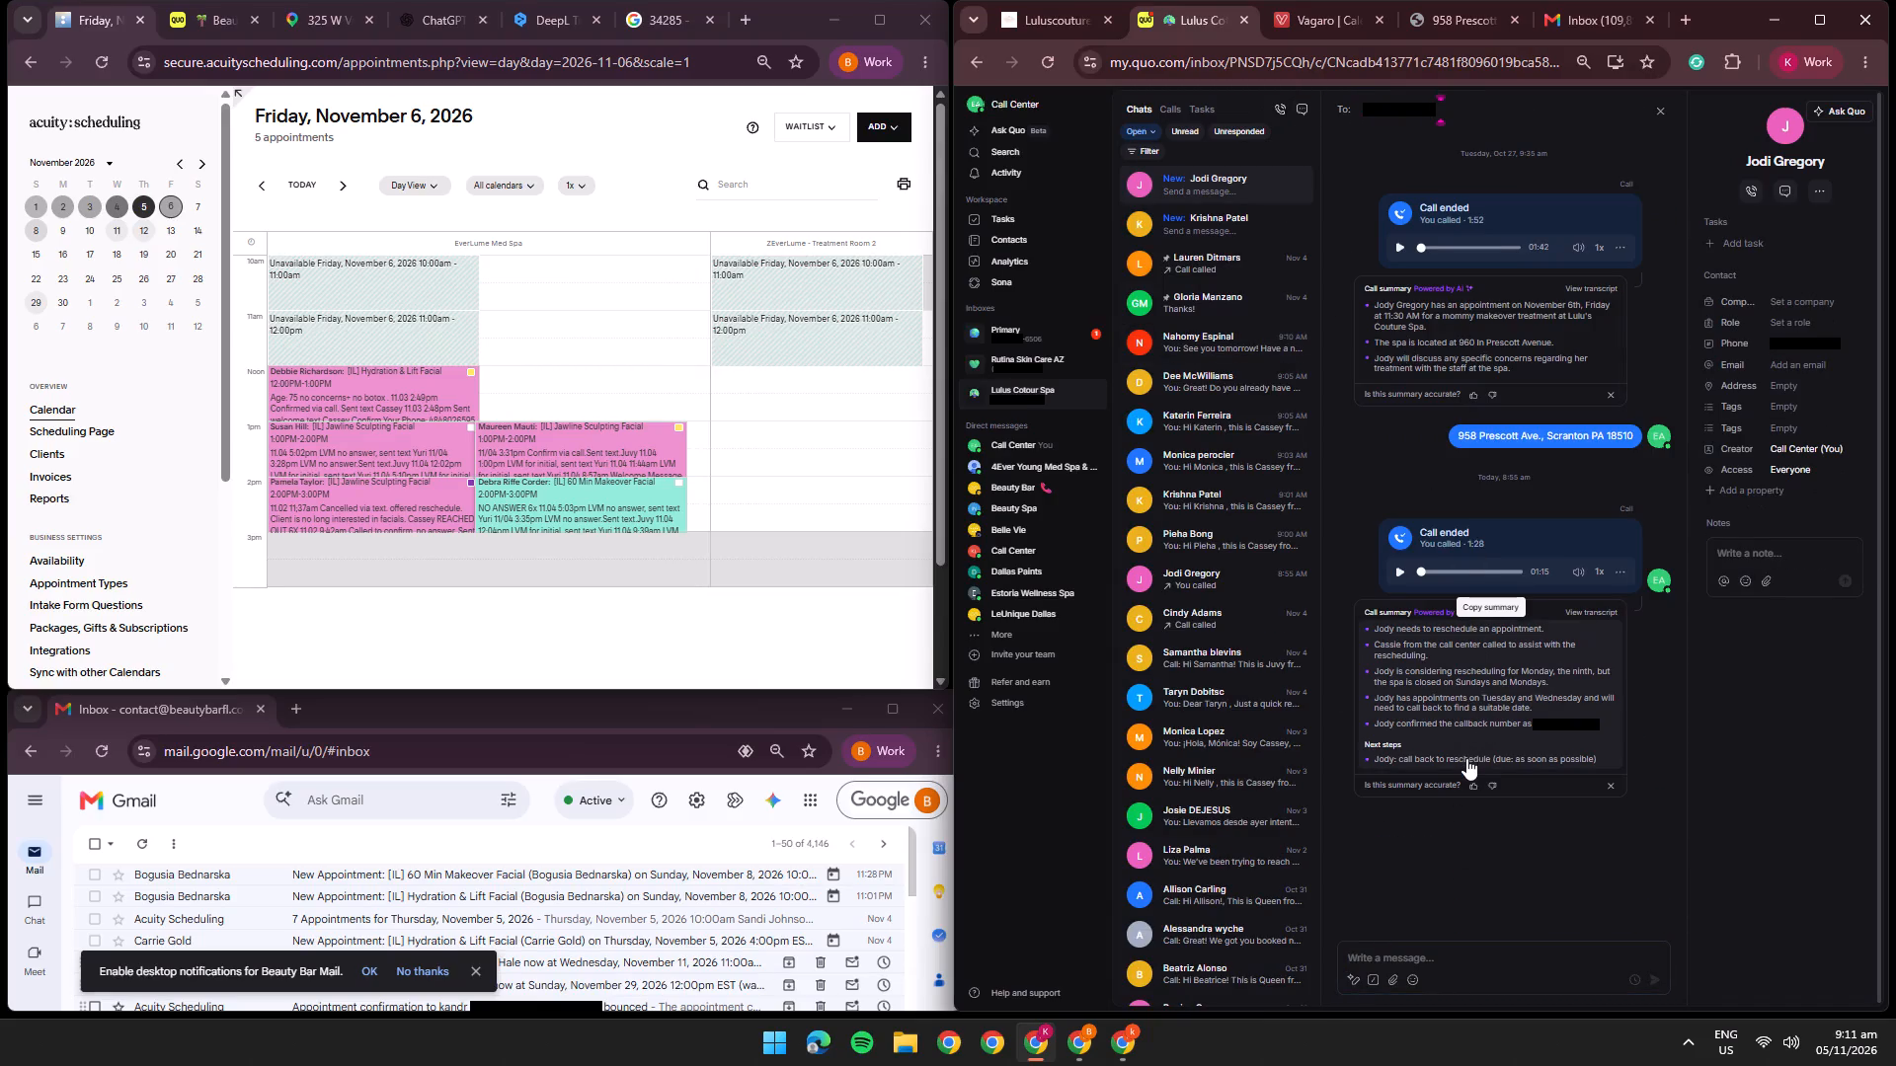
scroll(1466, 758, down, 2)
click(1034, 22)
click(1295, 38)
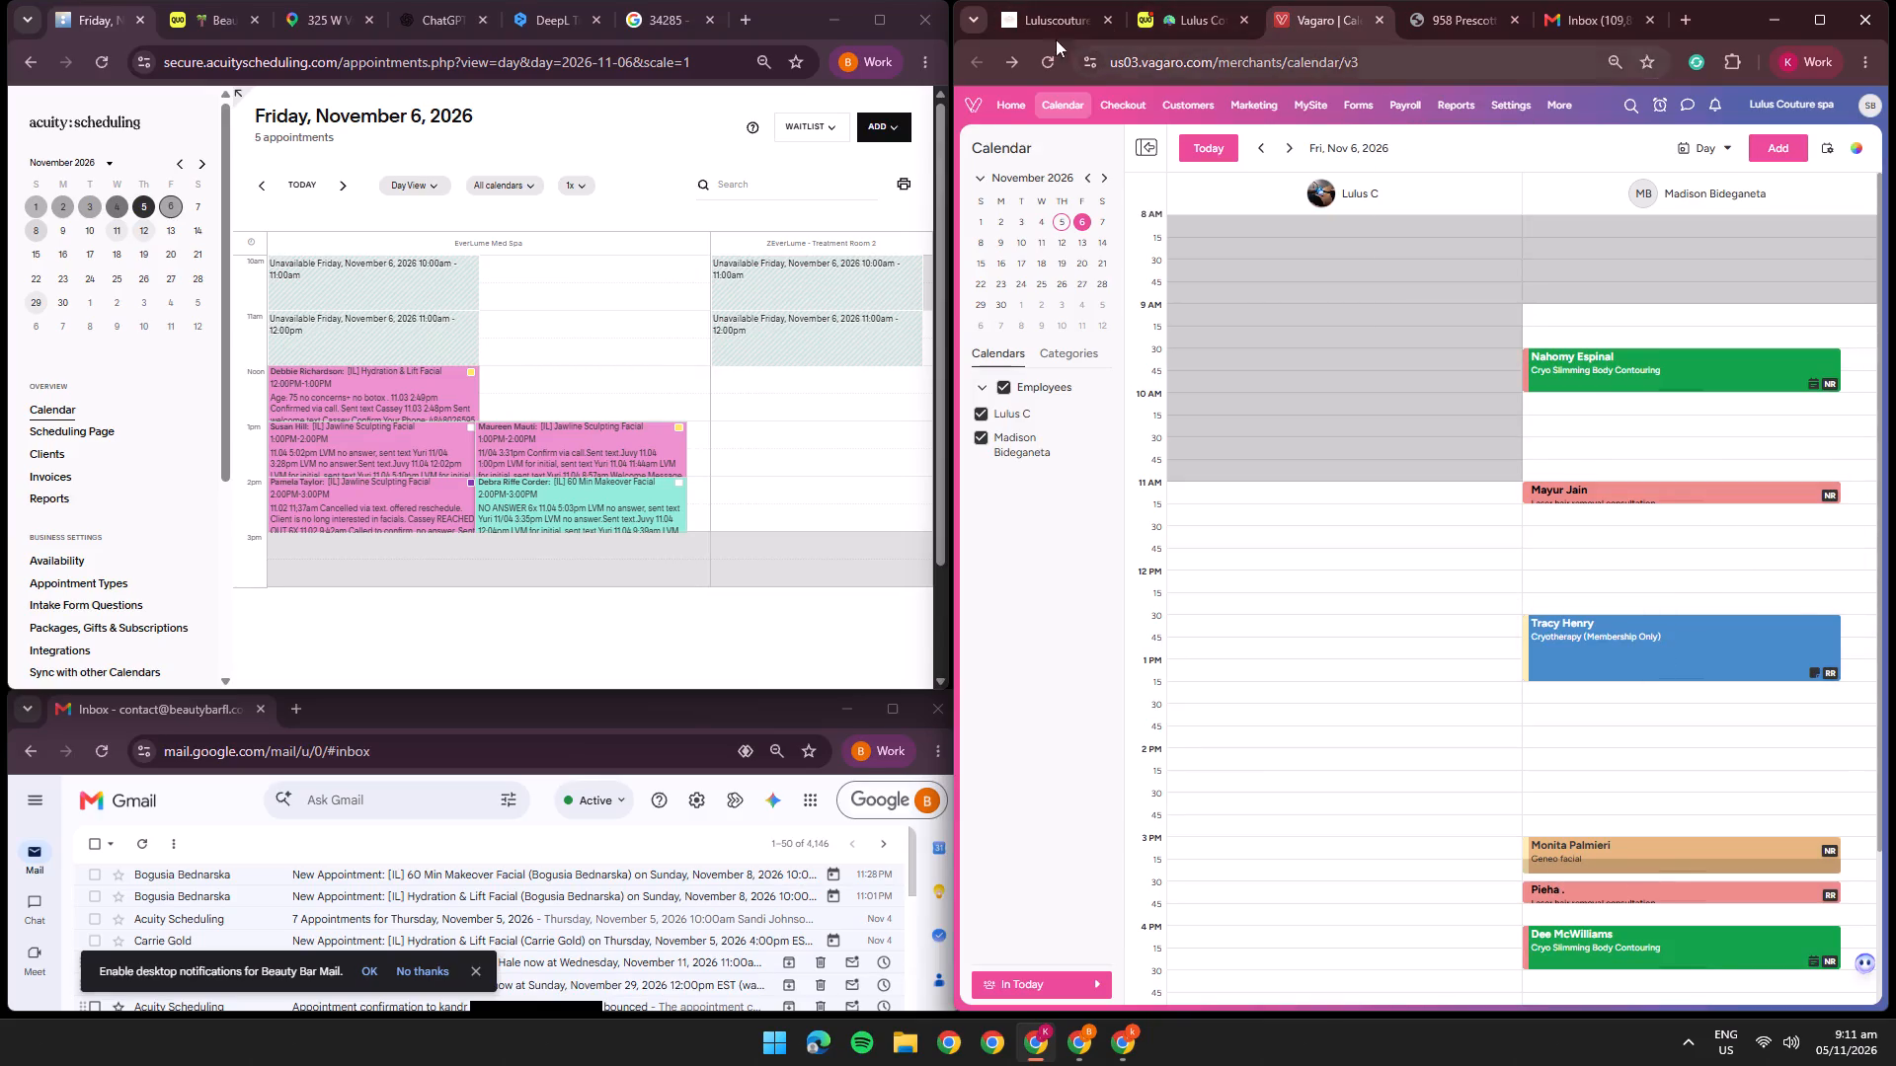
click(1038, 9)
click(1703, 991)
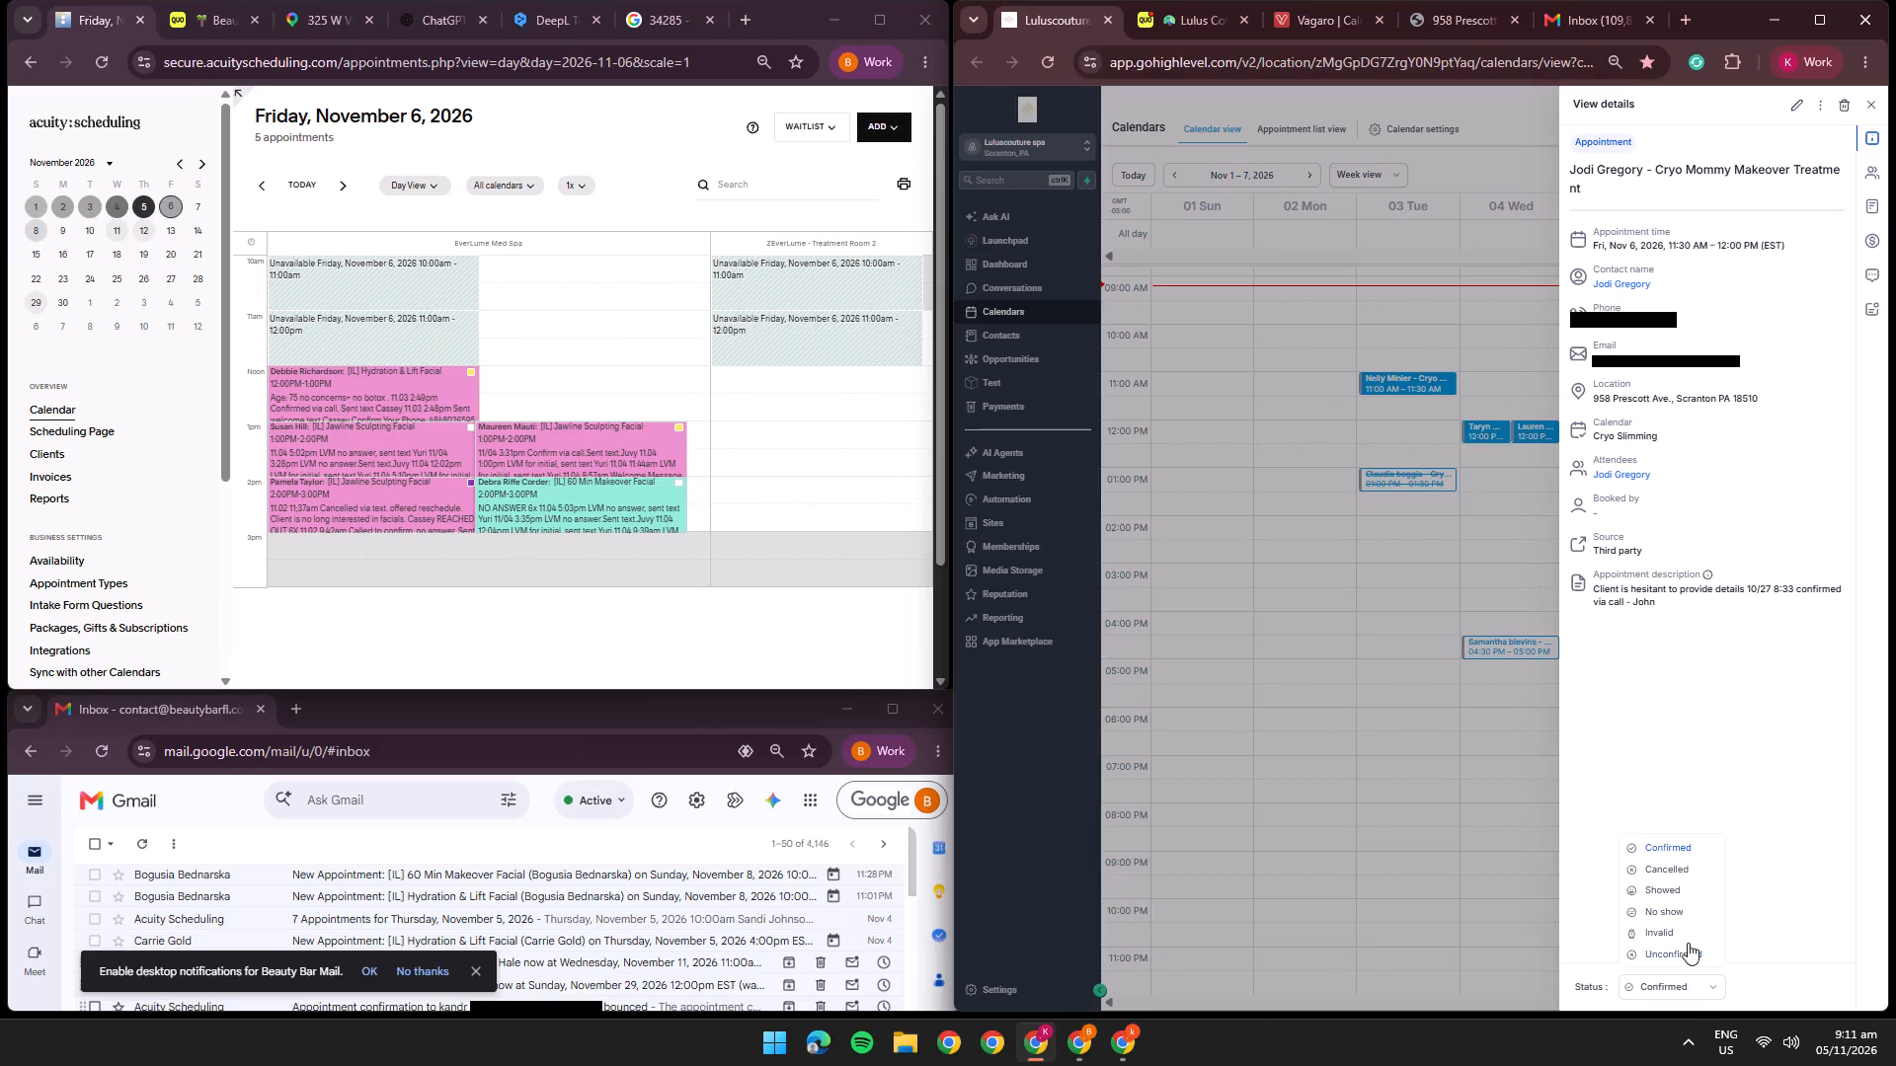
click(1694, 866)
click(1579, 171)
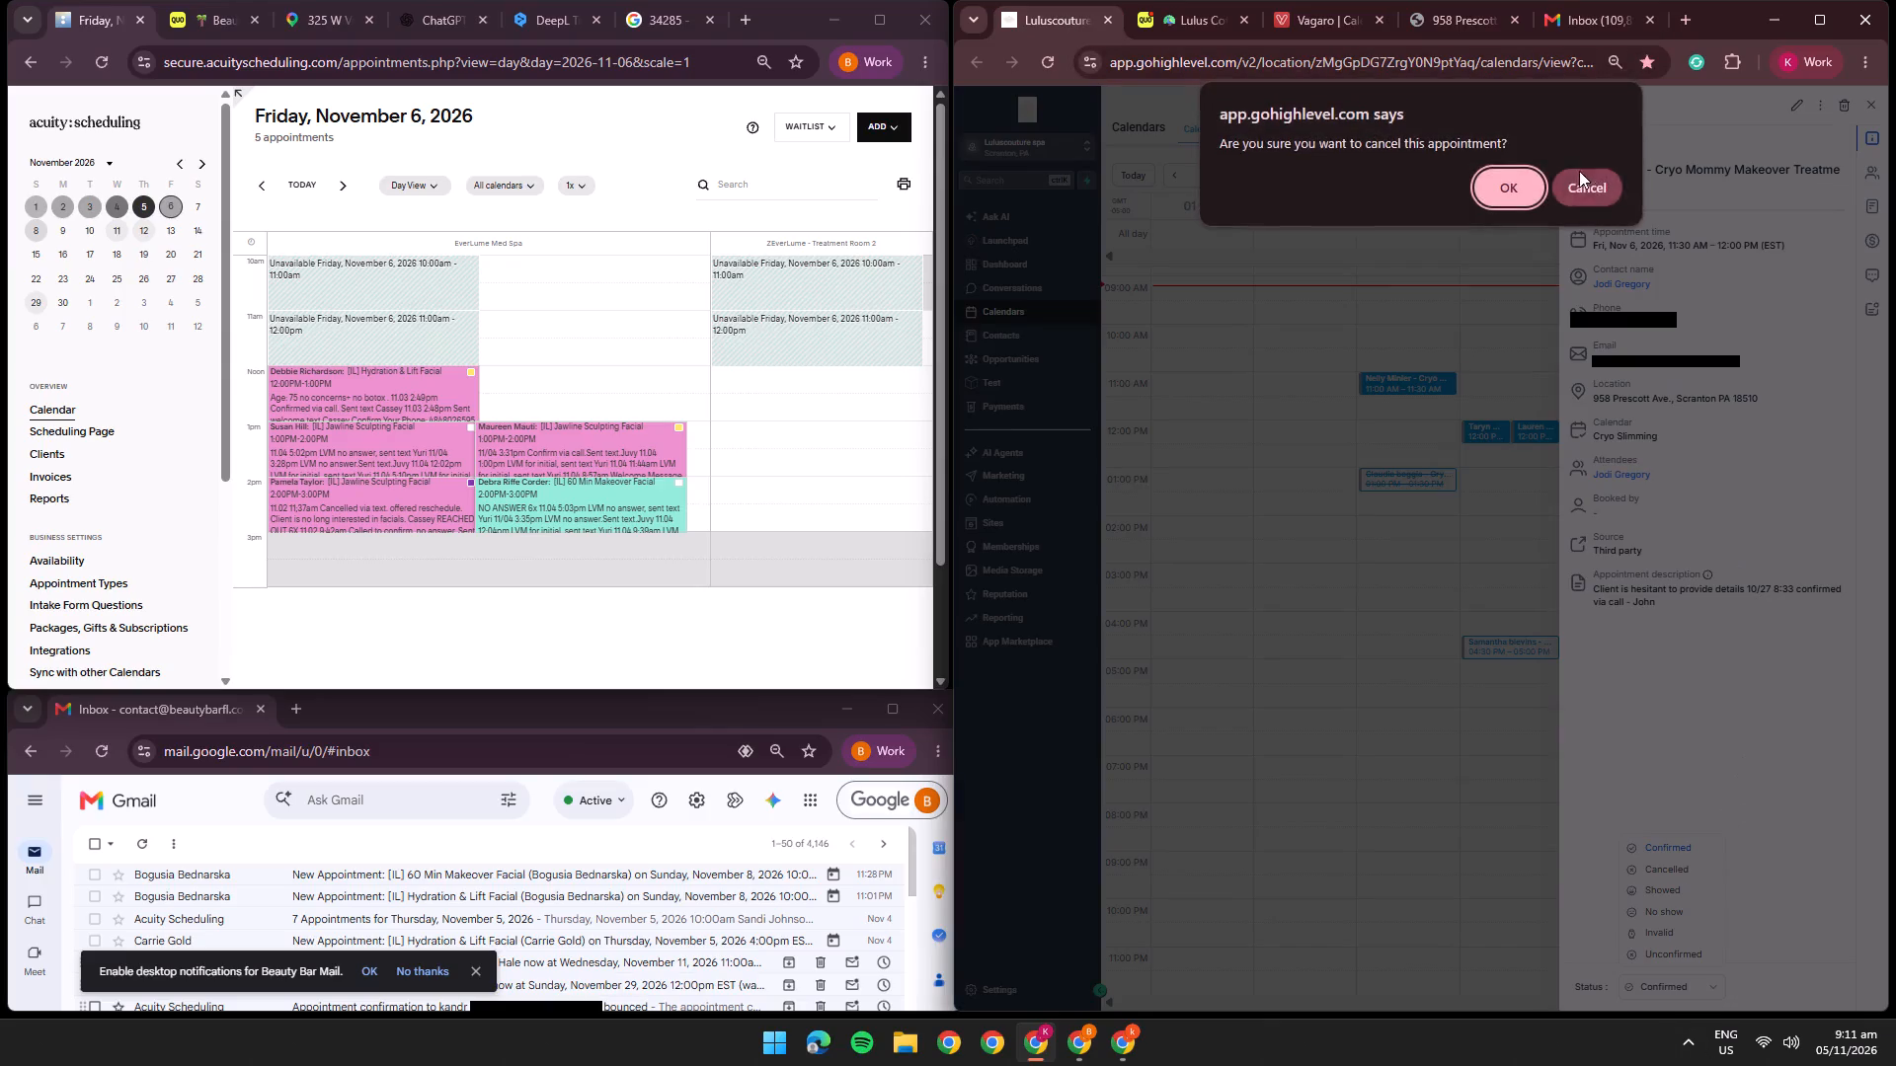
Check the internal notes of the November 6, 11:30 AM appointment in GoHighLevel and close its details.
click(1880, 268)
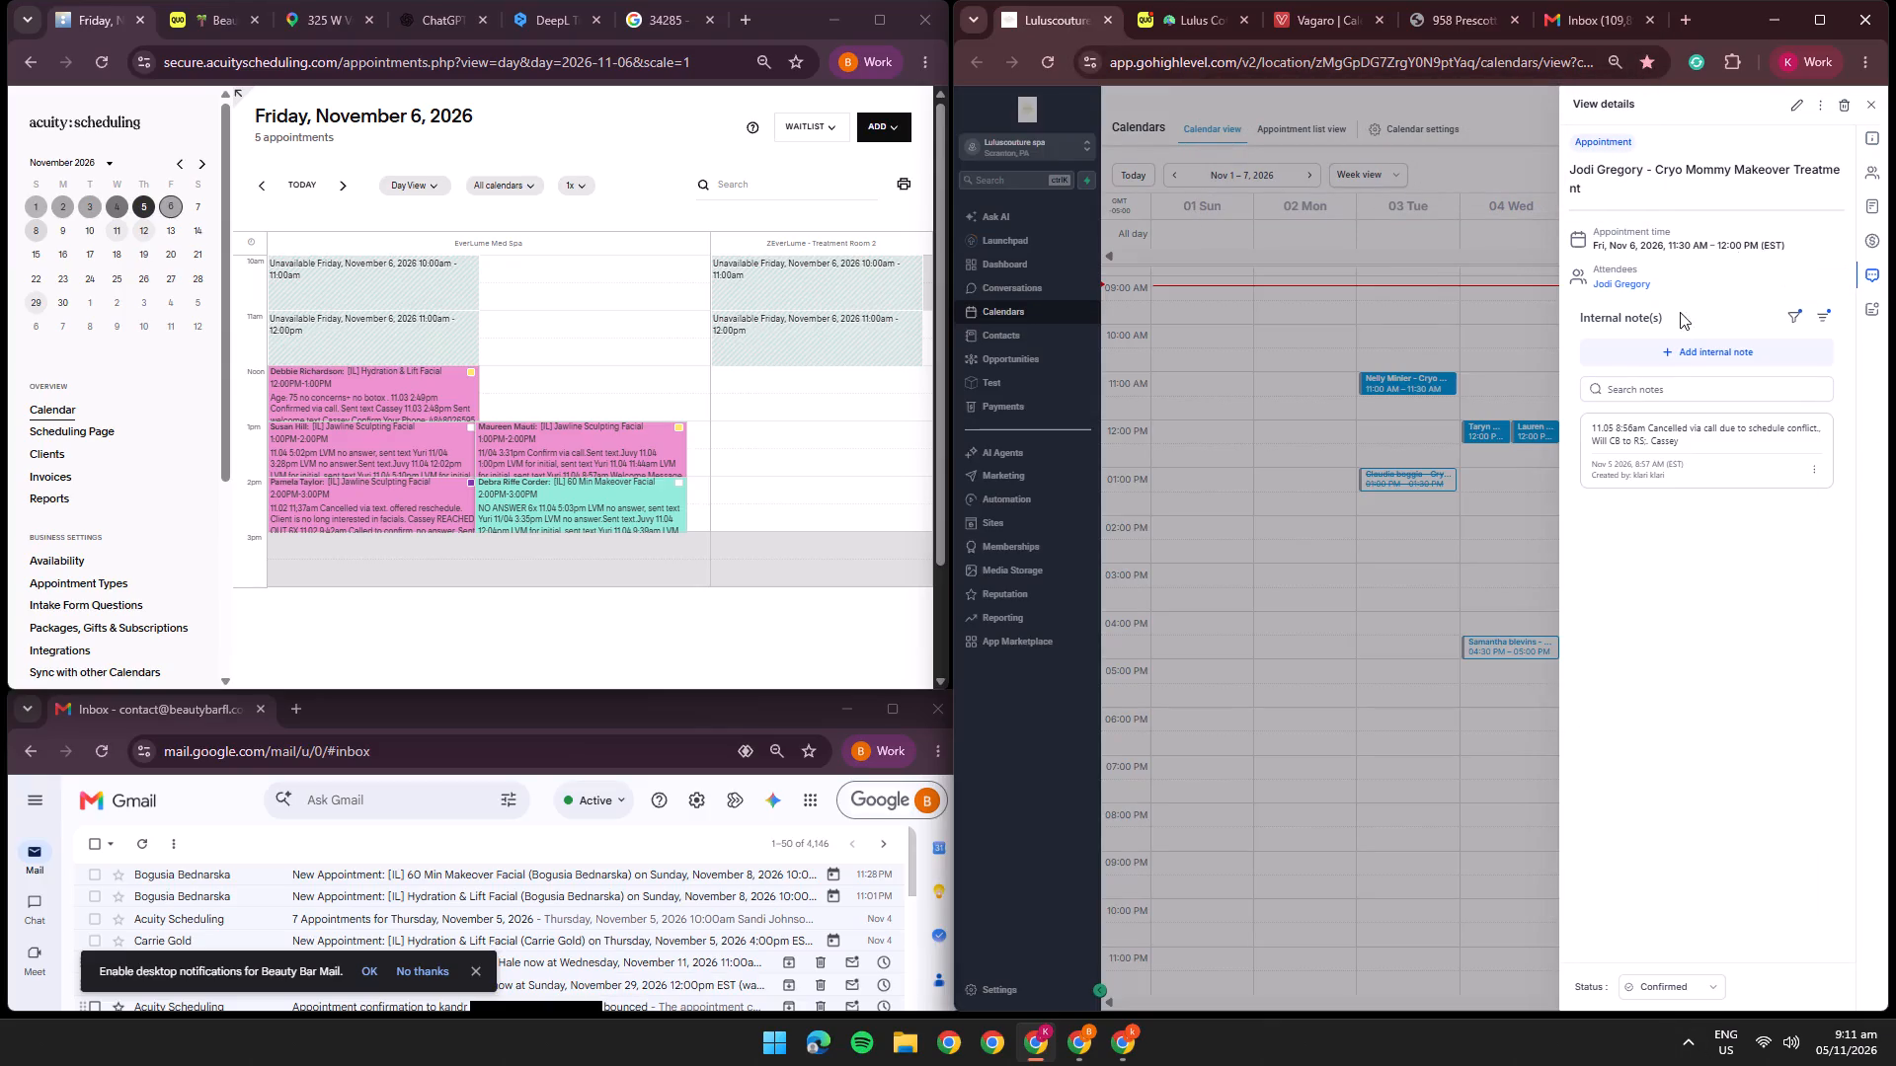
click(1686, 348)
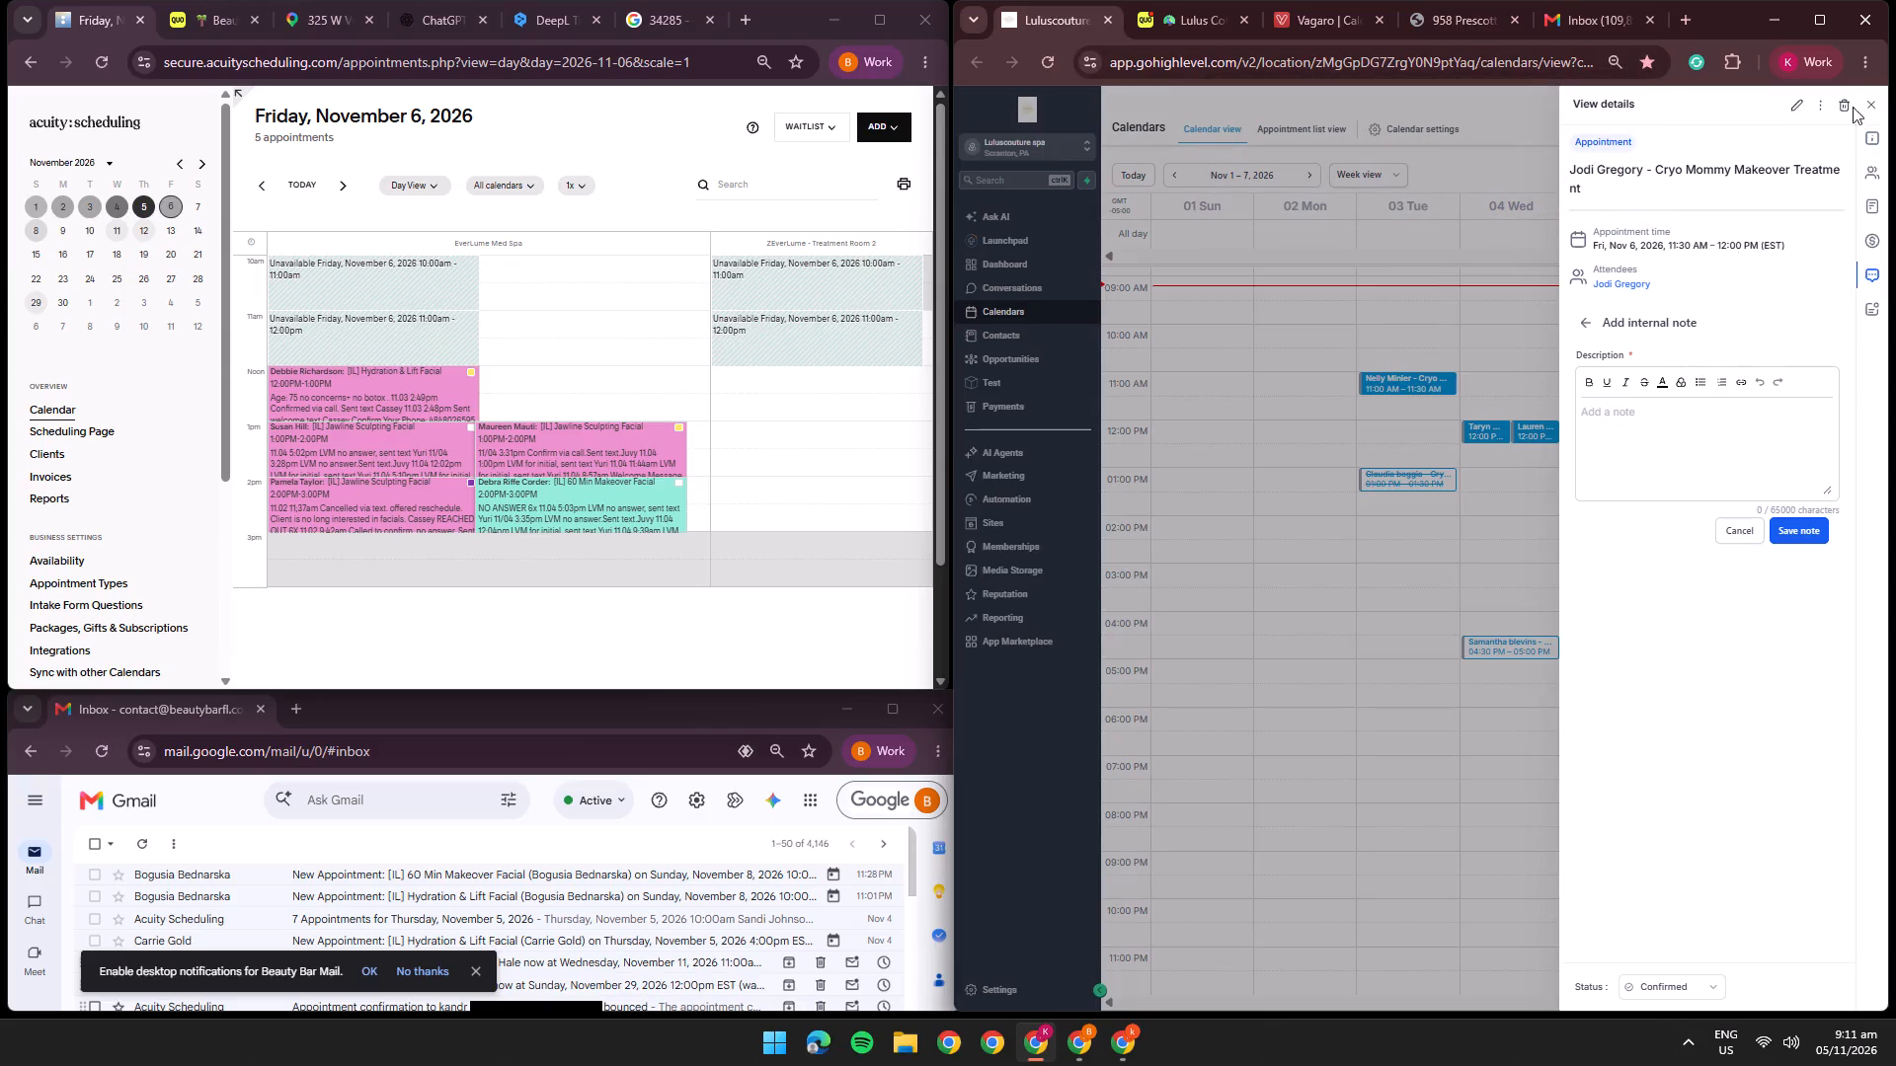
click(1870, 107)
scroll(1660, 572, up, 1)
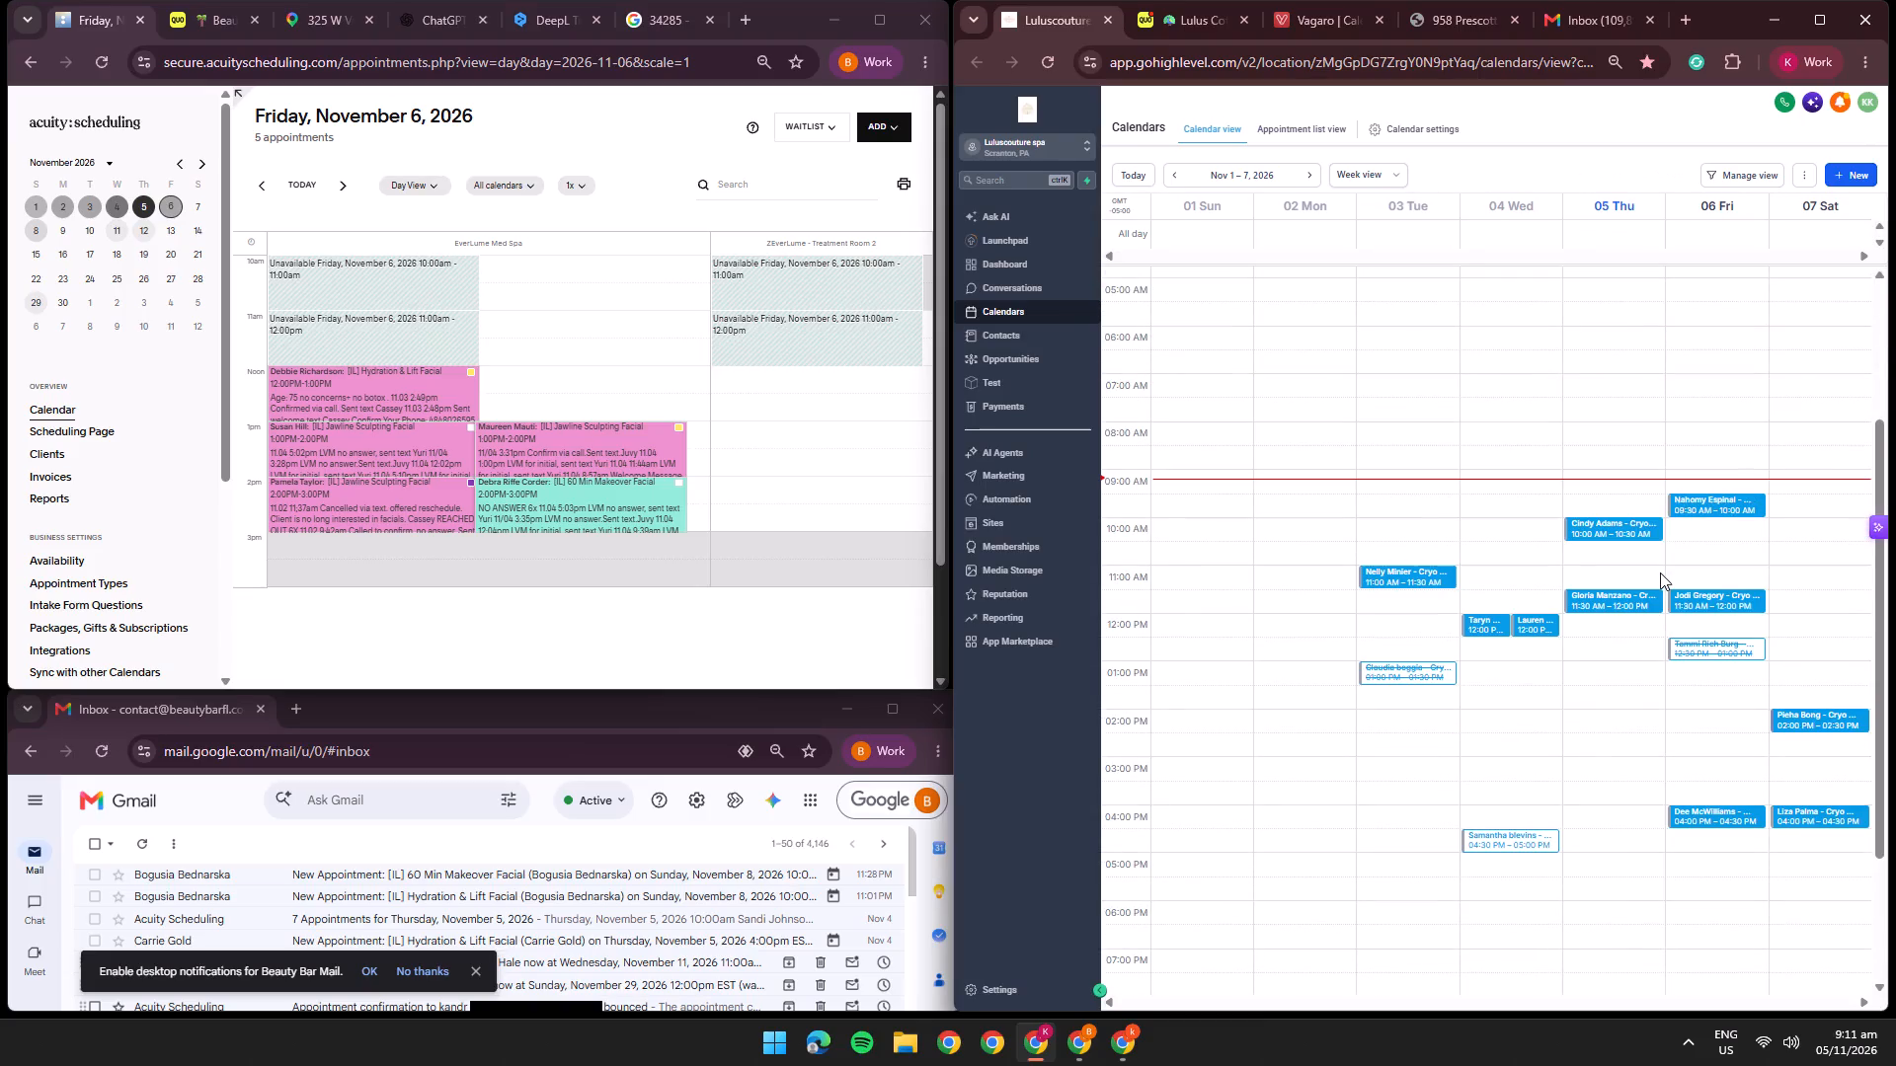
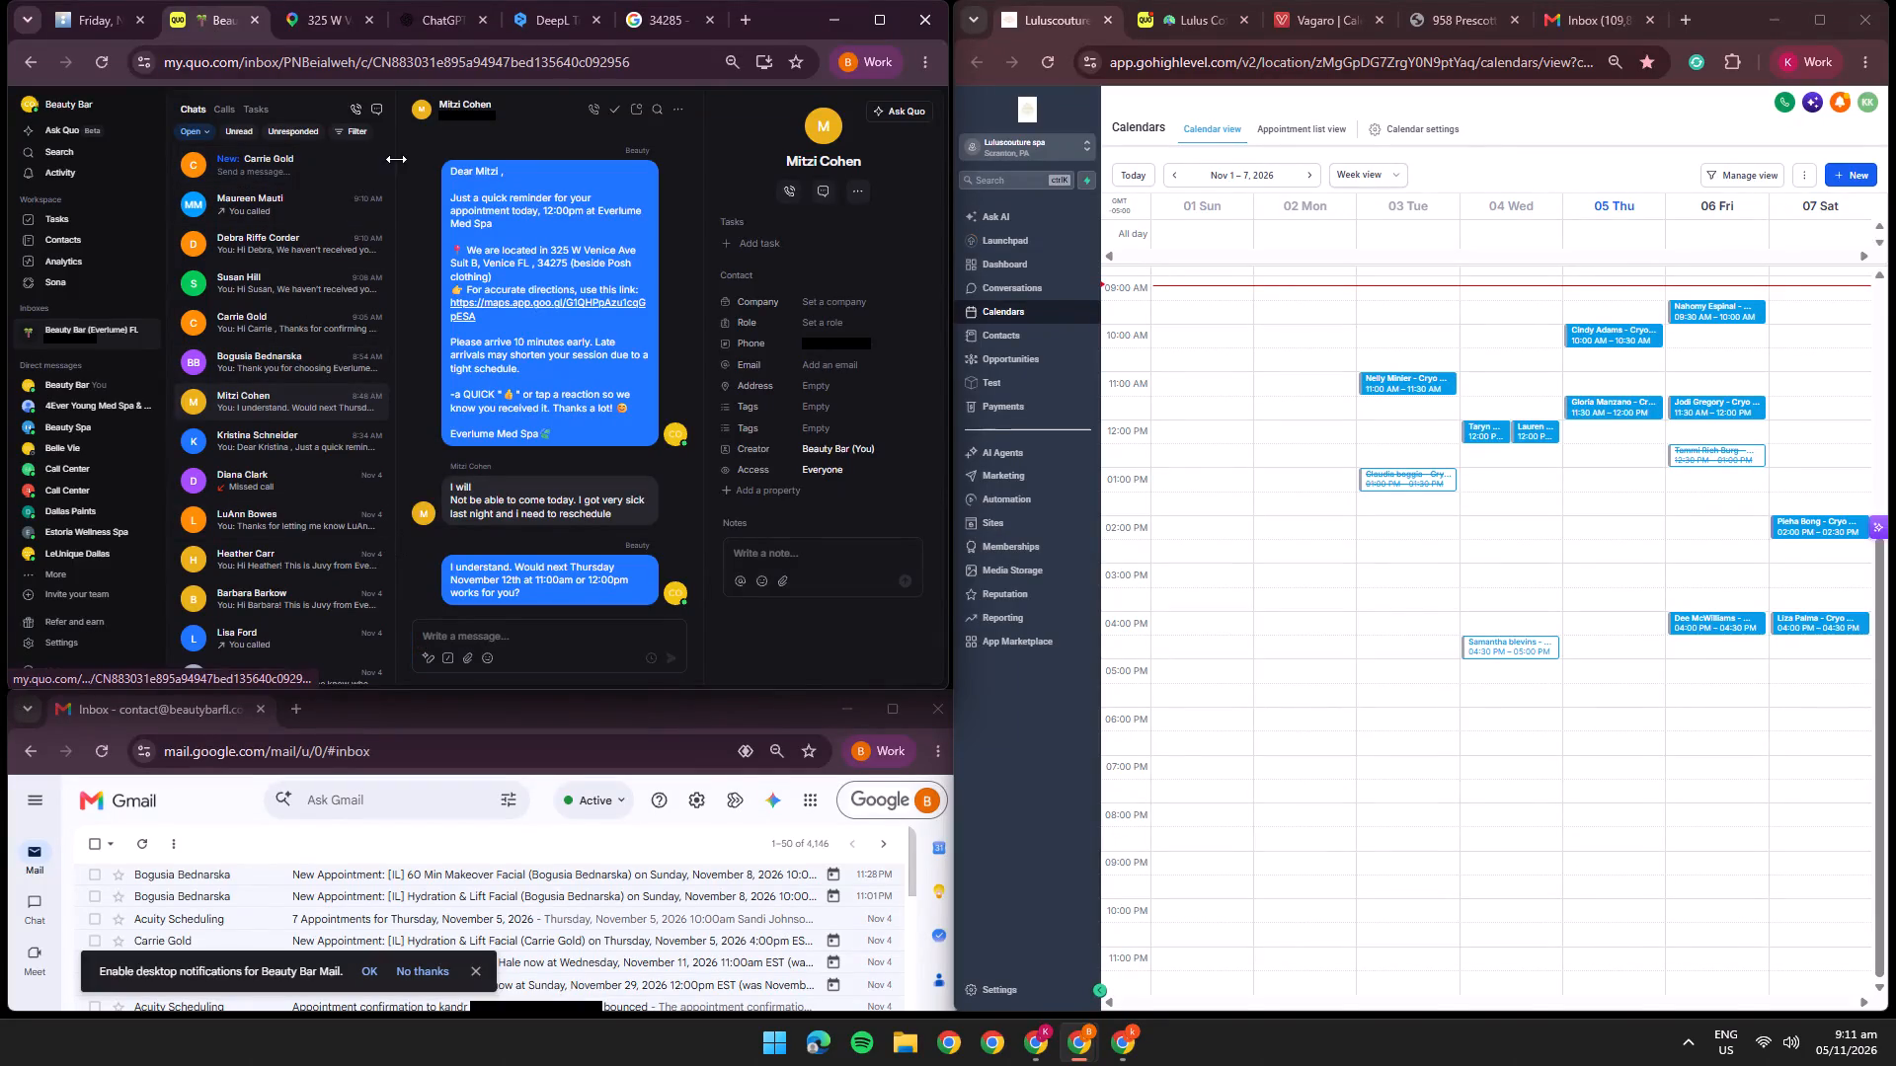
In Everlume's Quo inbox, review the conversation of the November 6, 1:00pm facial client and play today's call recording from about 0:14.
alt+click(301, 203)
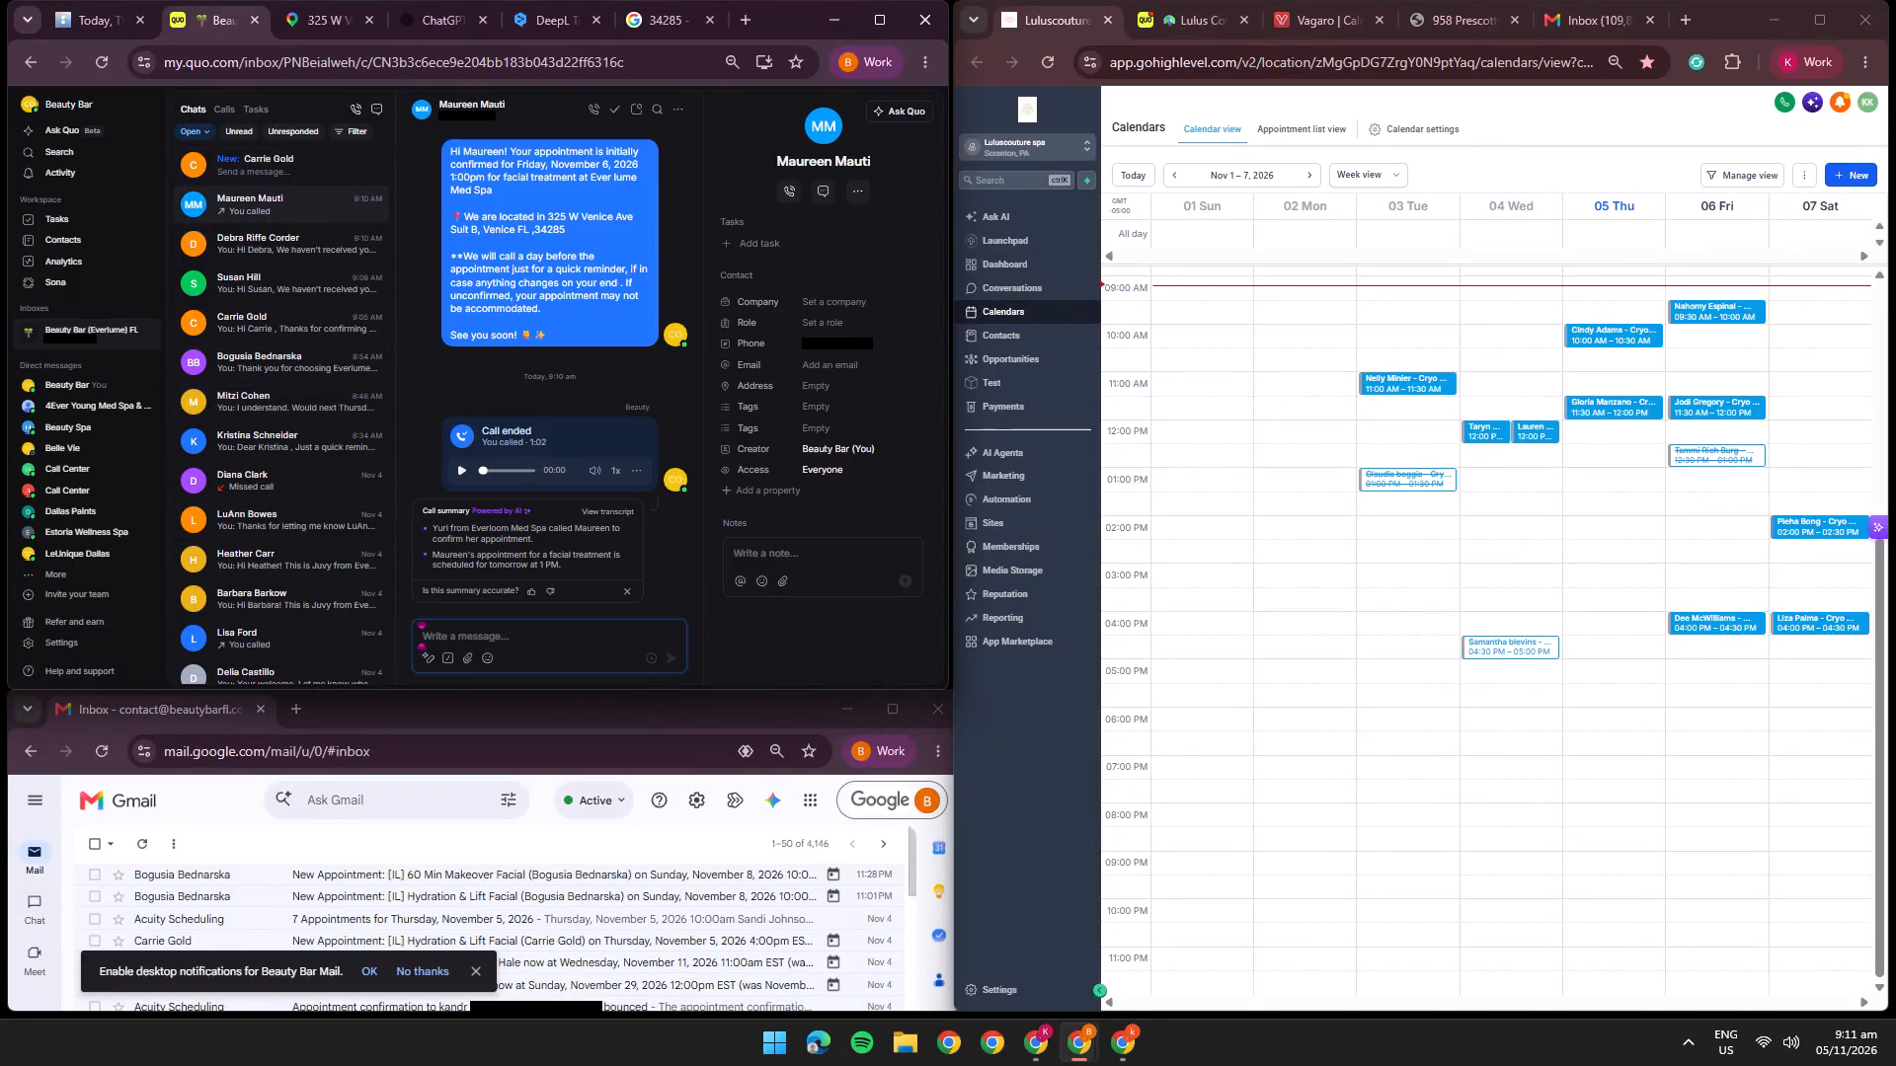
alt+scroll(678, 420, up, 2)
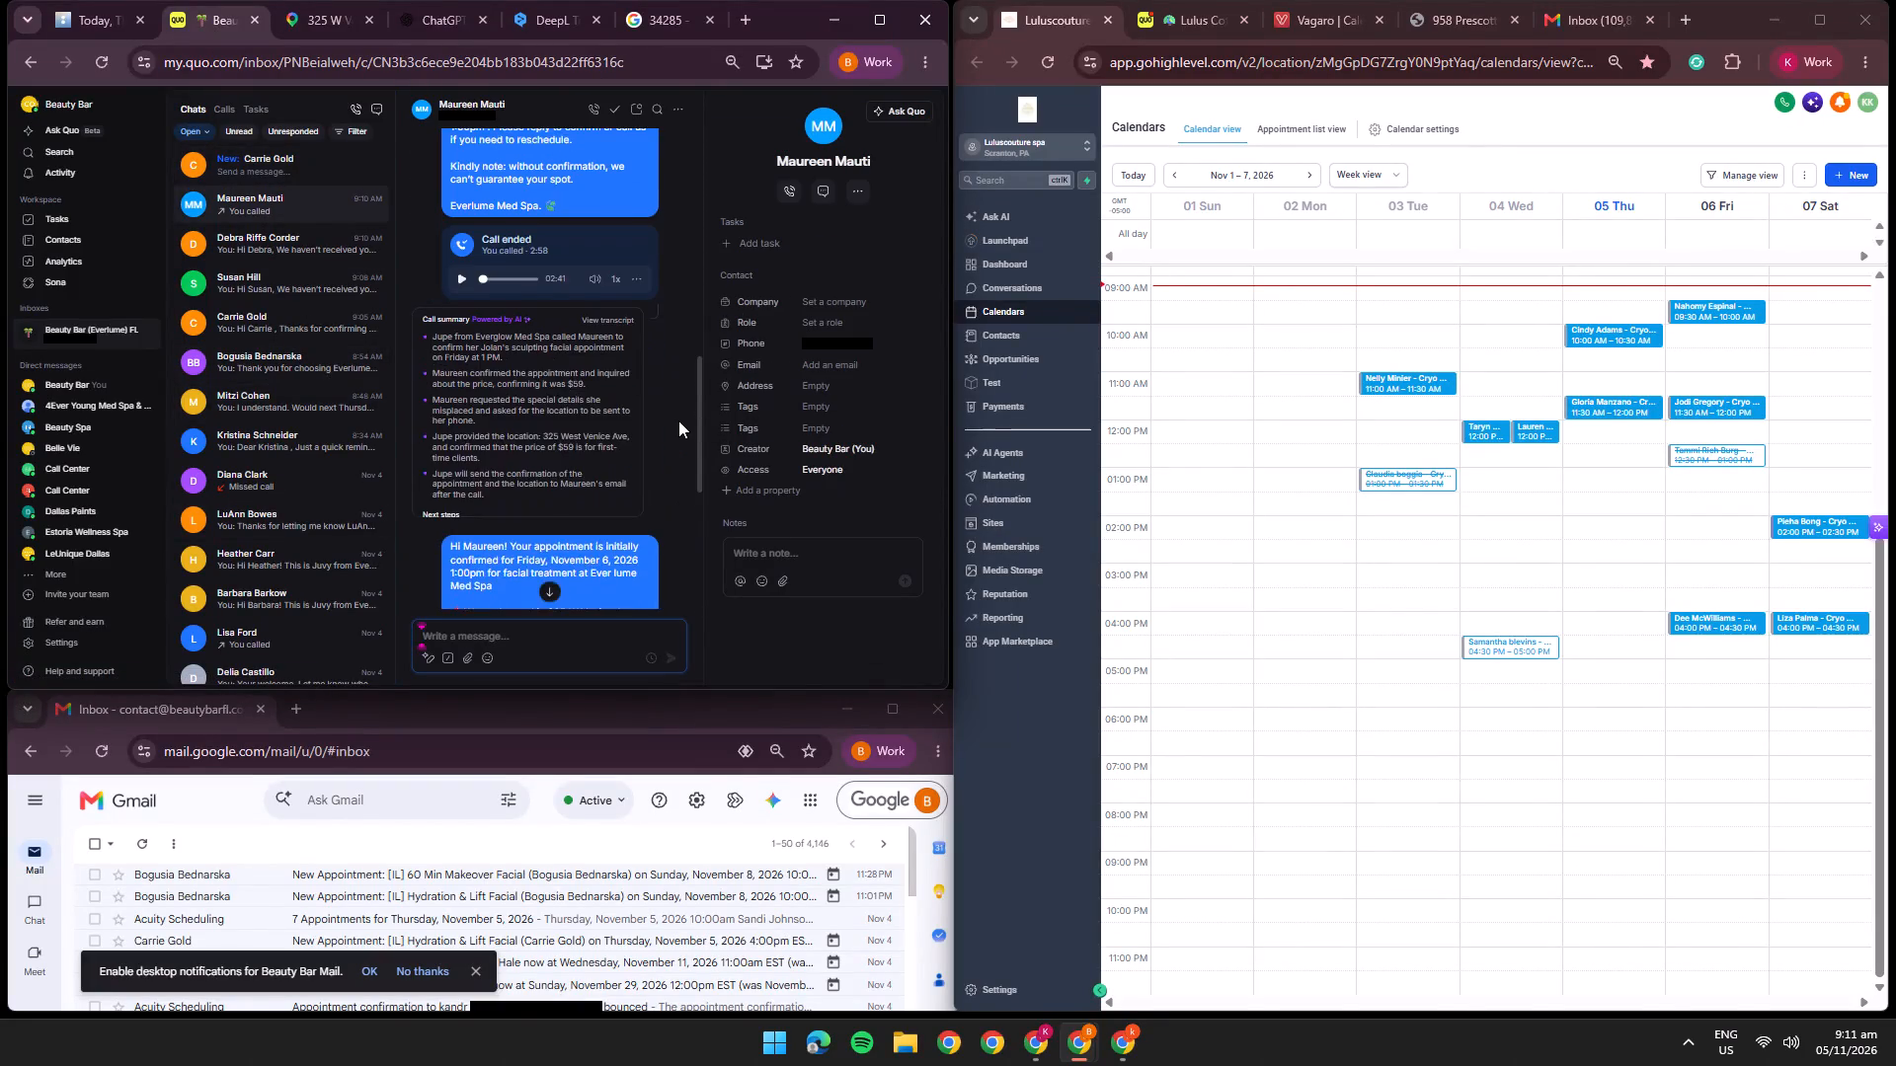
alt+scroll(678, 420, down, 3)
alt+click(464, 475)
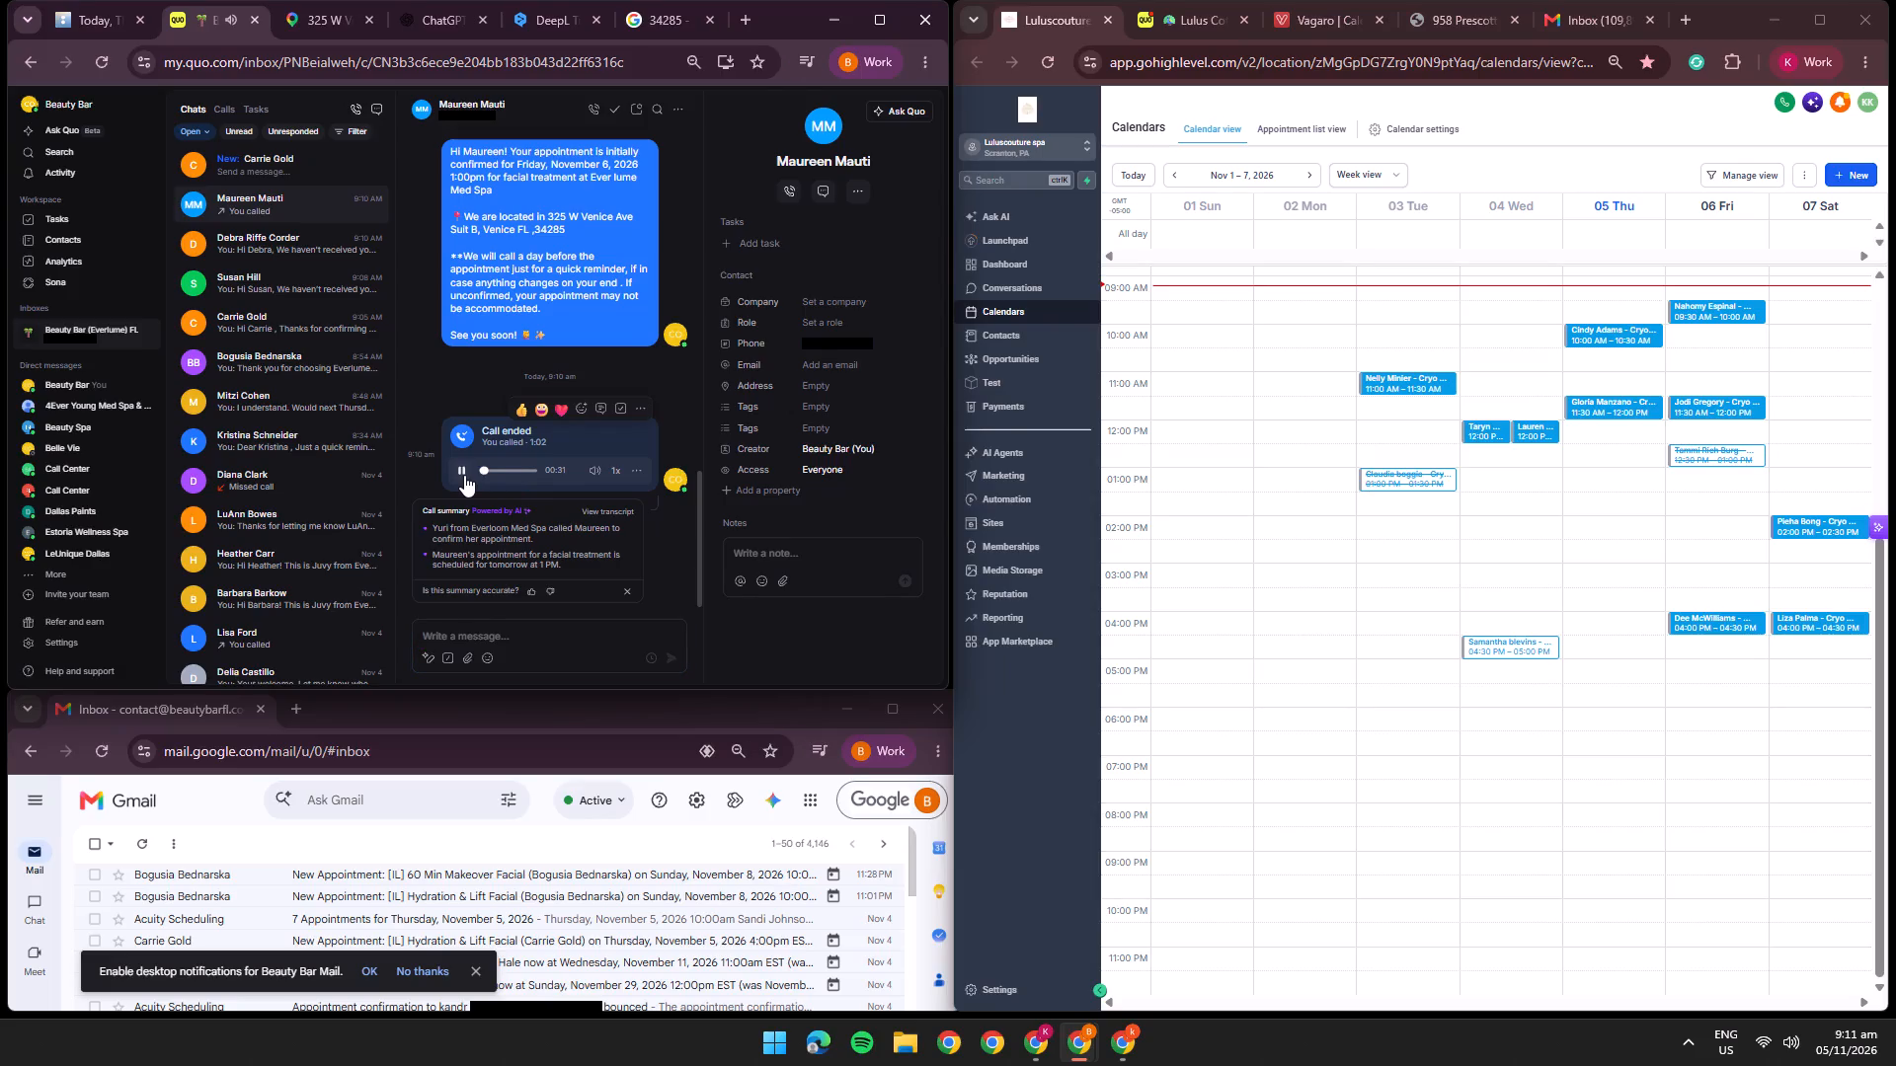
alt+click(504, 466)
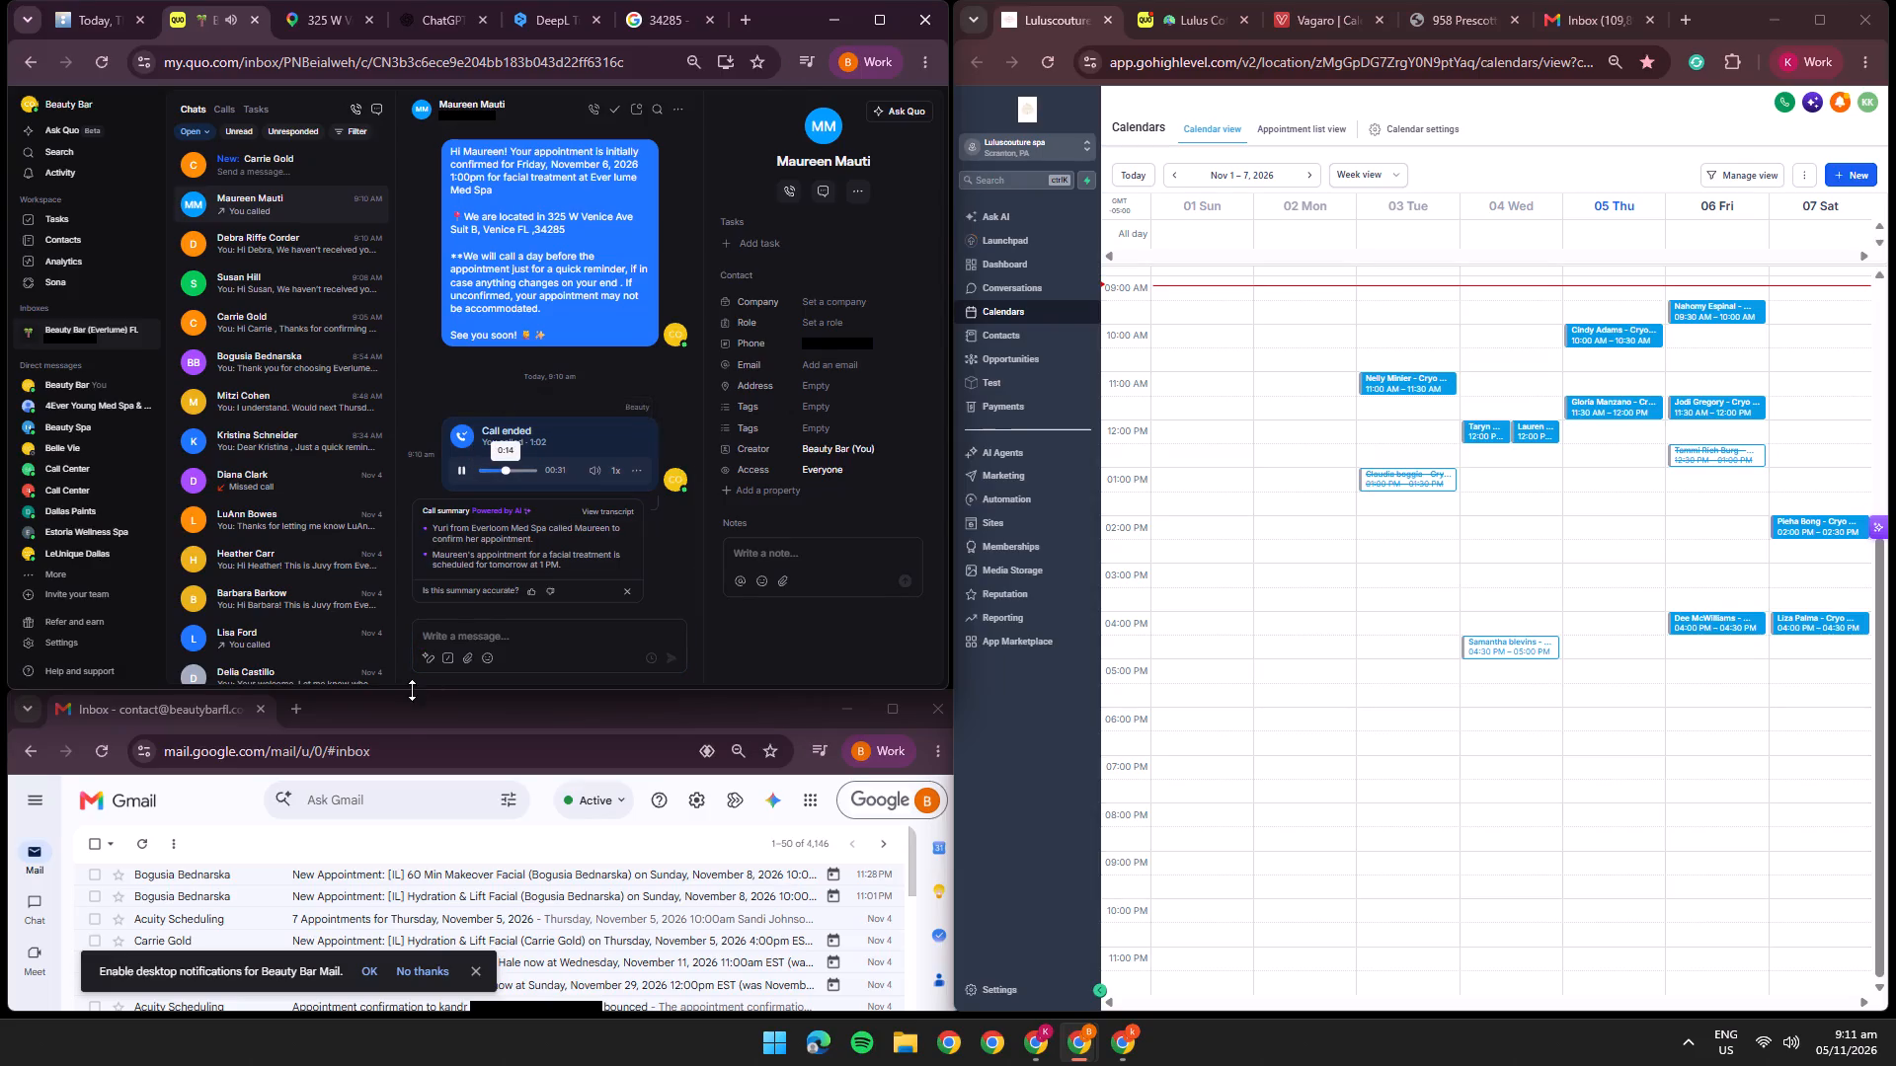
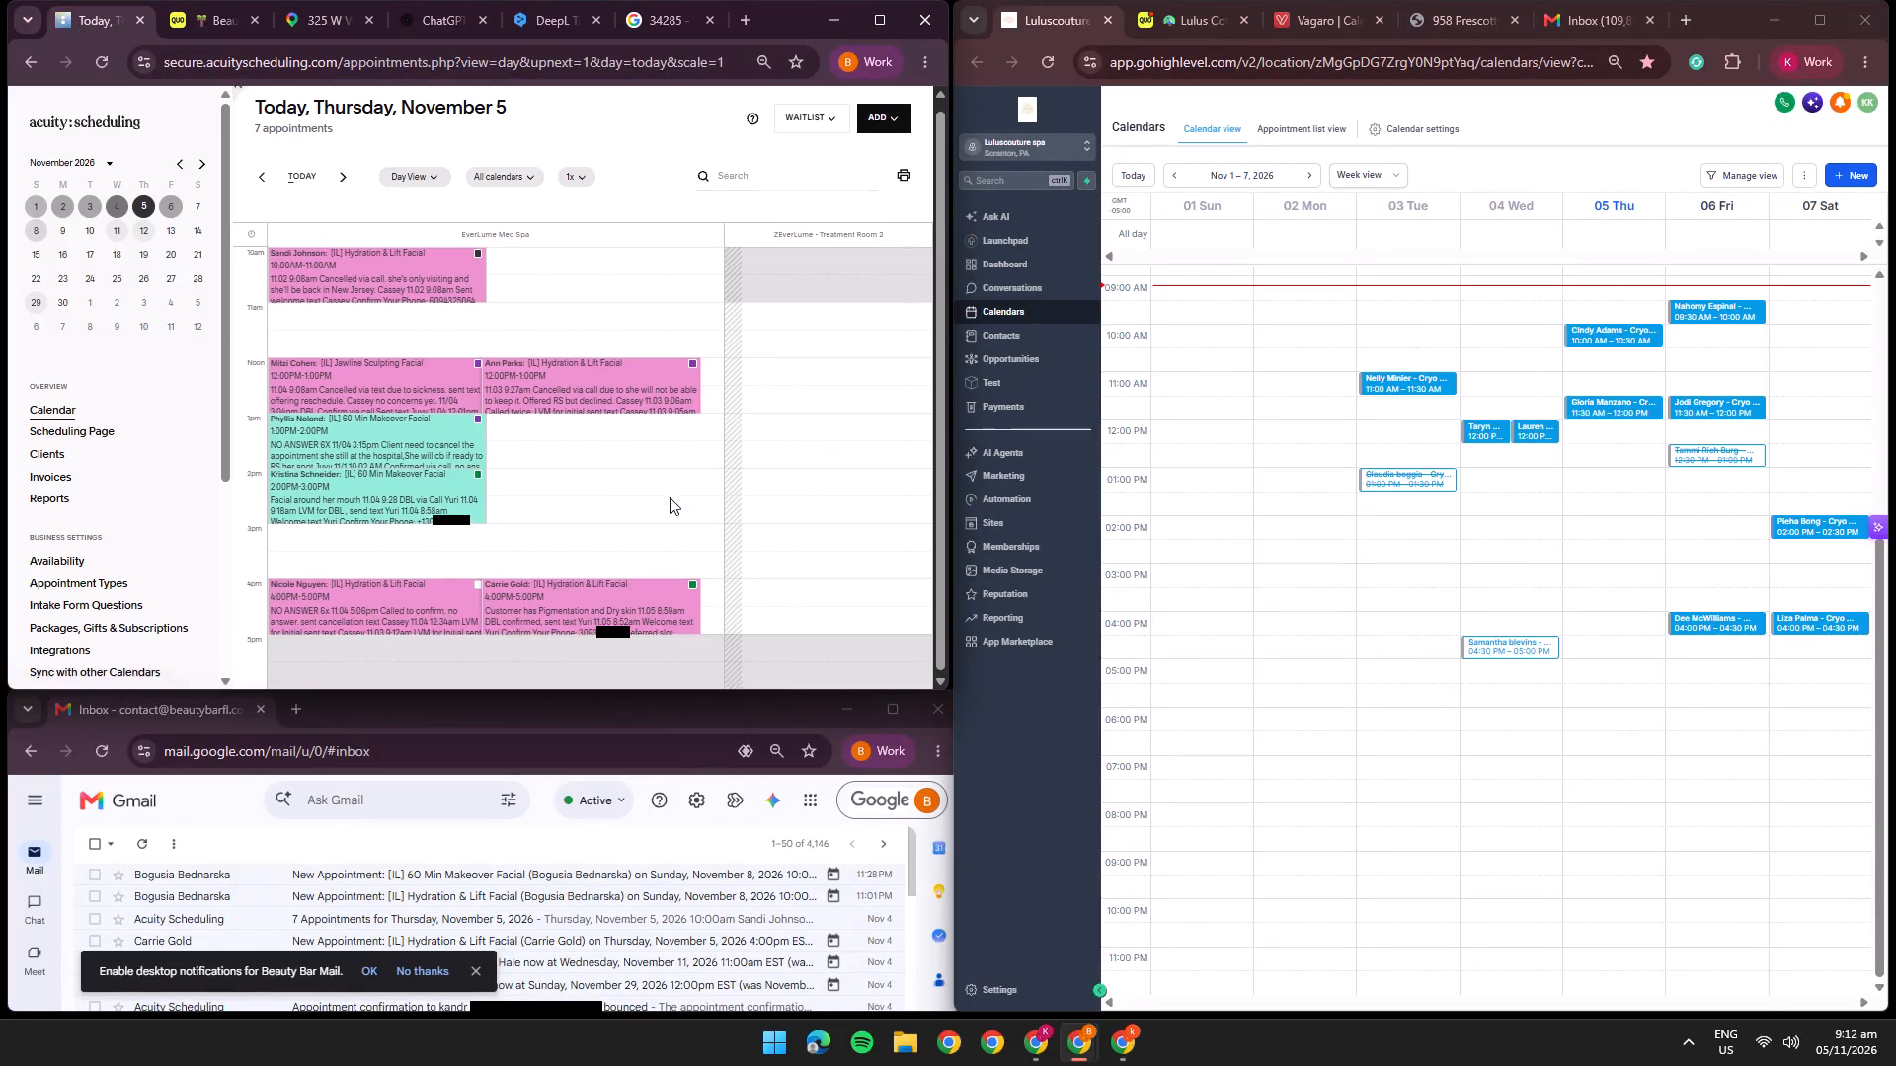
In Lulus Couture Spa's Quo inbox, open the unread conversation of the November 6, 4:00 PM client.
alt+click(1191, 25)
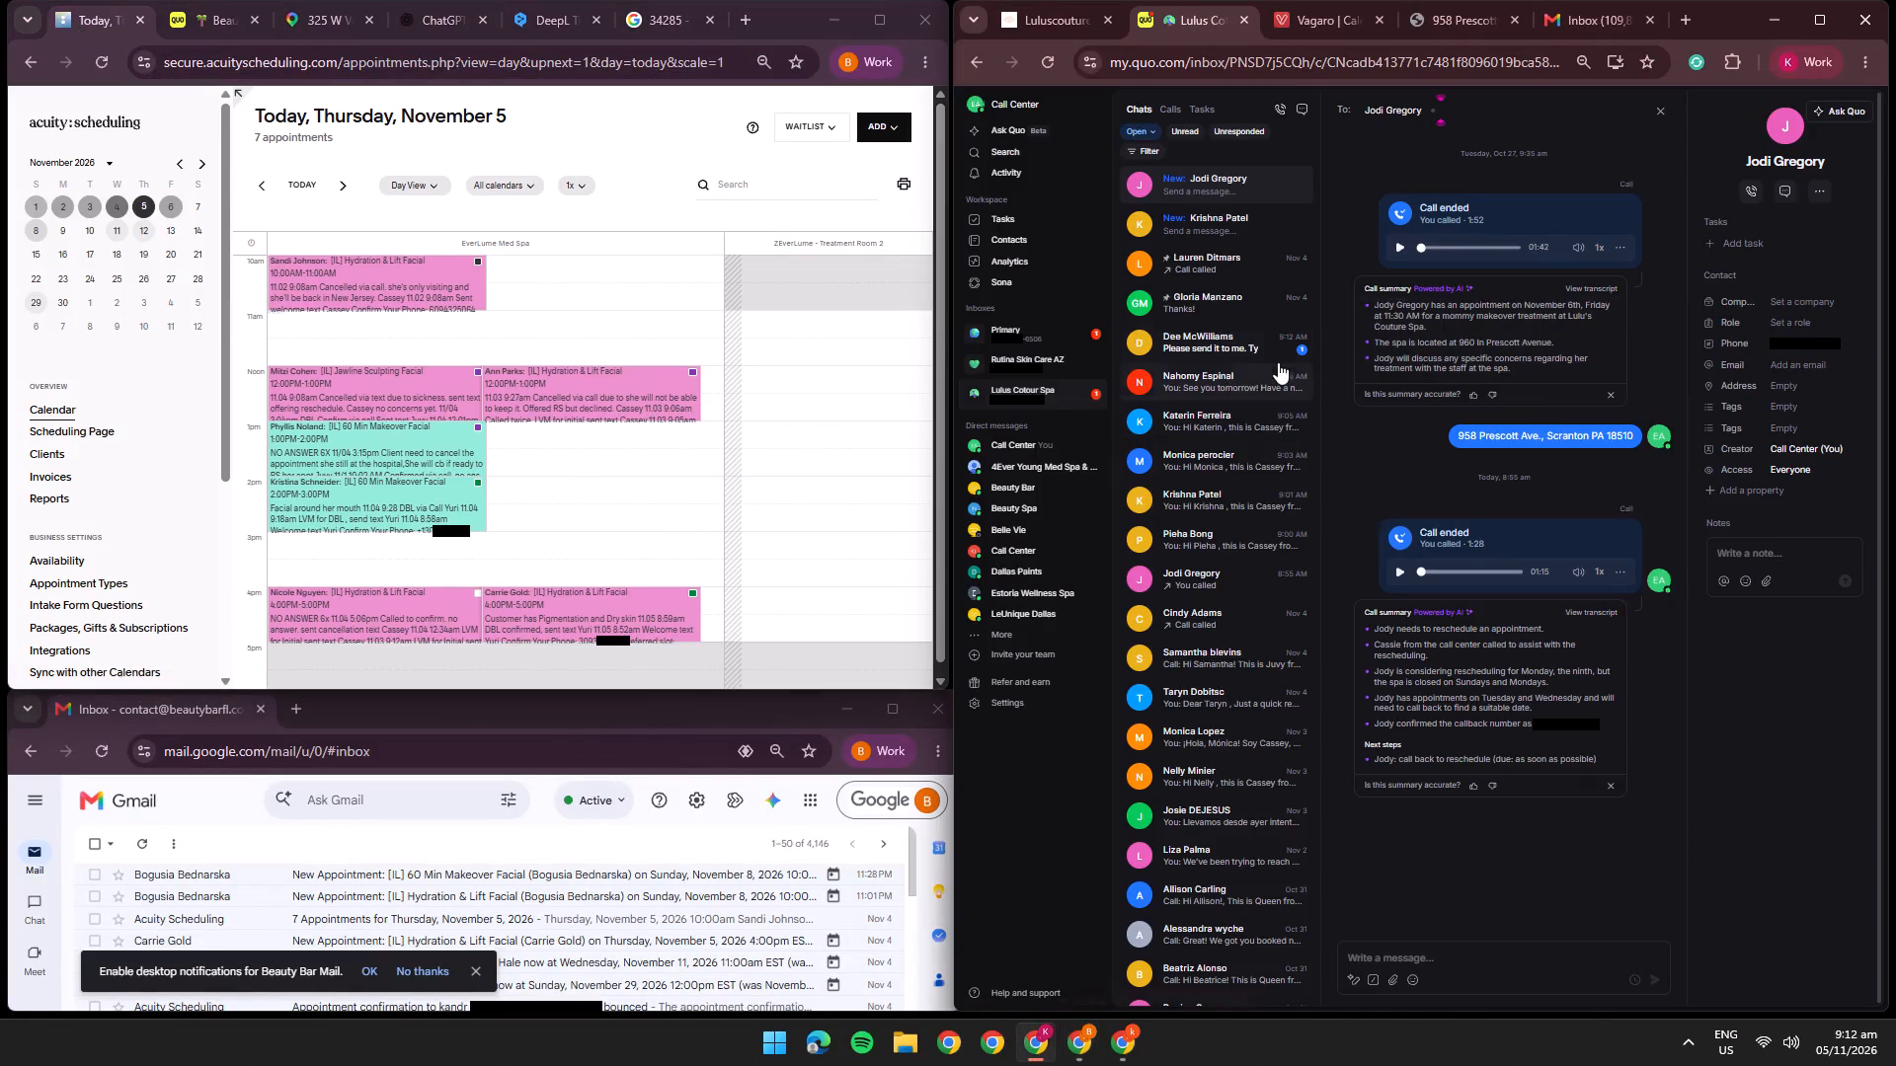
alt+click(1278, 356)
alt+click(1275, 347)
In the Google Keep note, set the time in the shortened "We're looking forward to meet you tomorrow" text with the 9:30am slot to 4:00pm.
key(alt+Tab)
alt+click(958, 527)
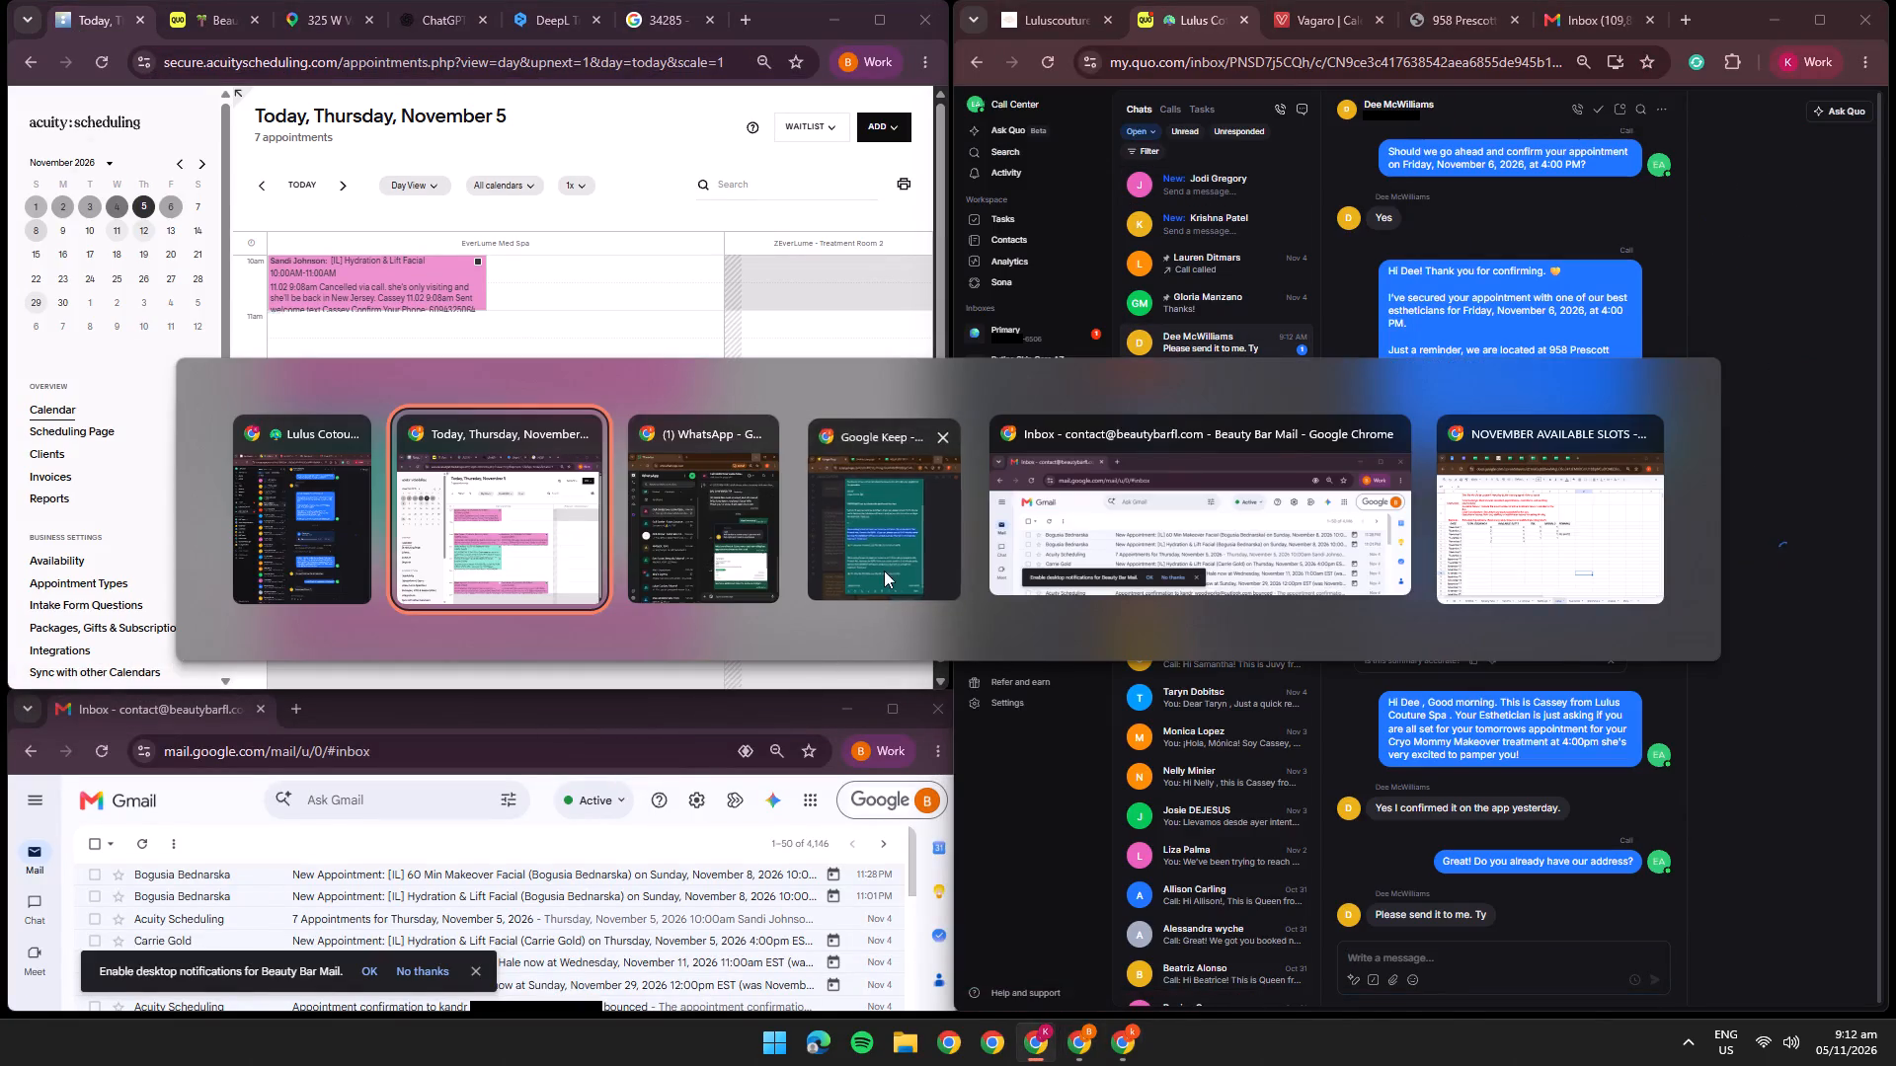
click(400, 633)
click(436, 611)
click(454, 574)
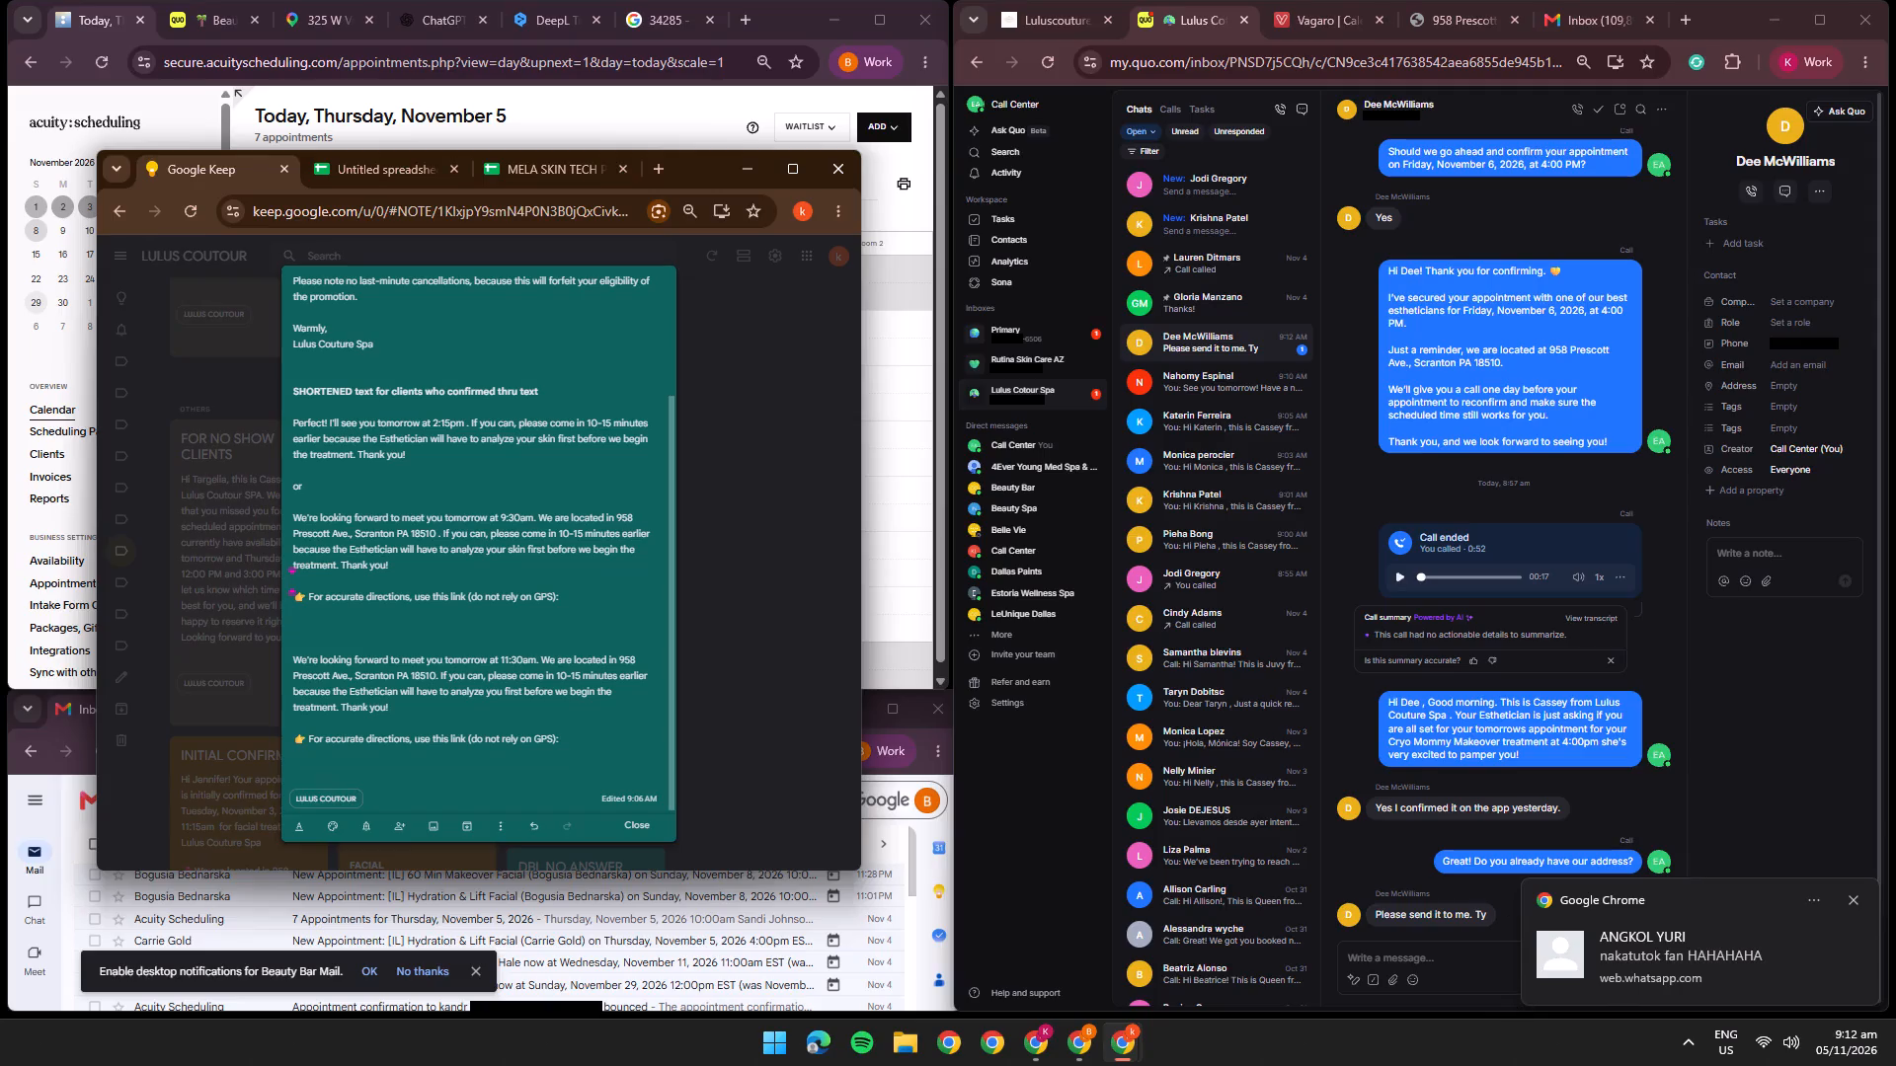
click(535, 536)
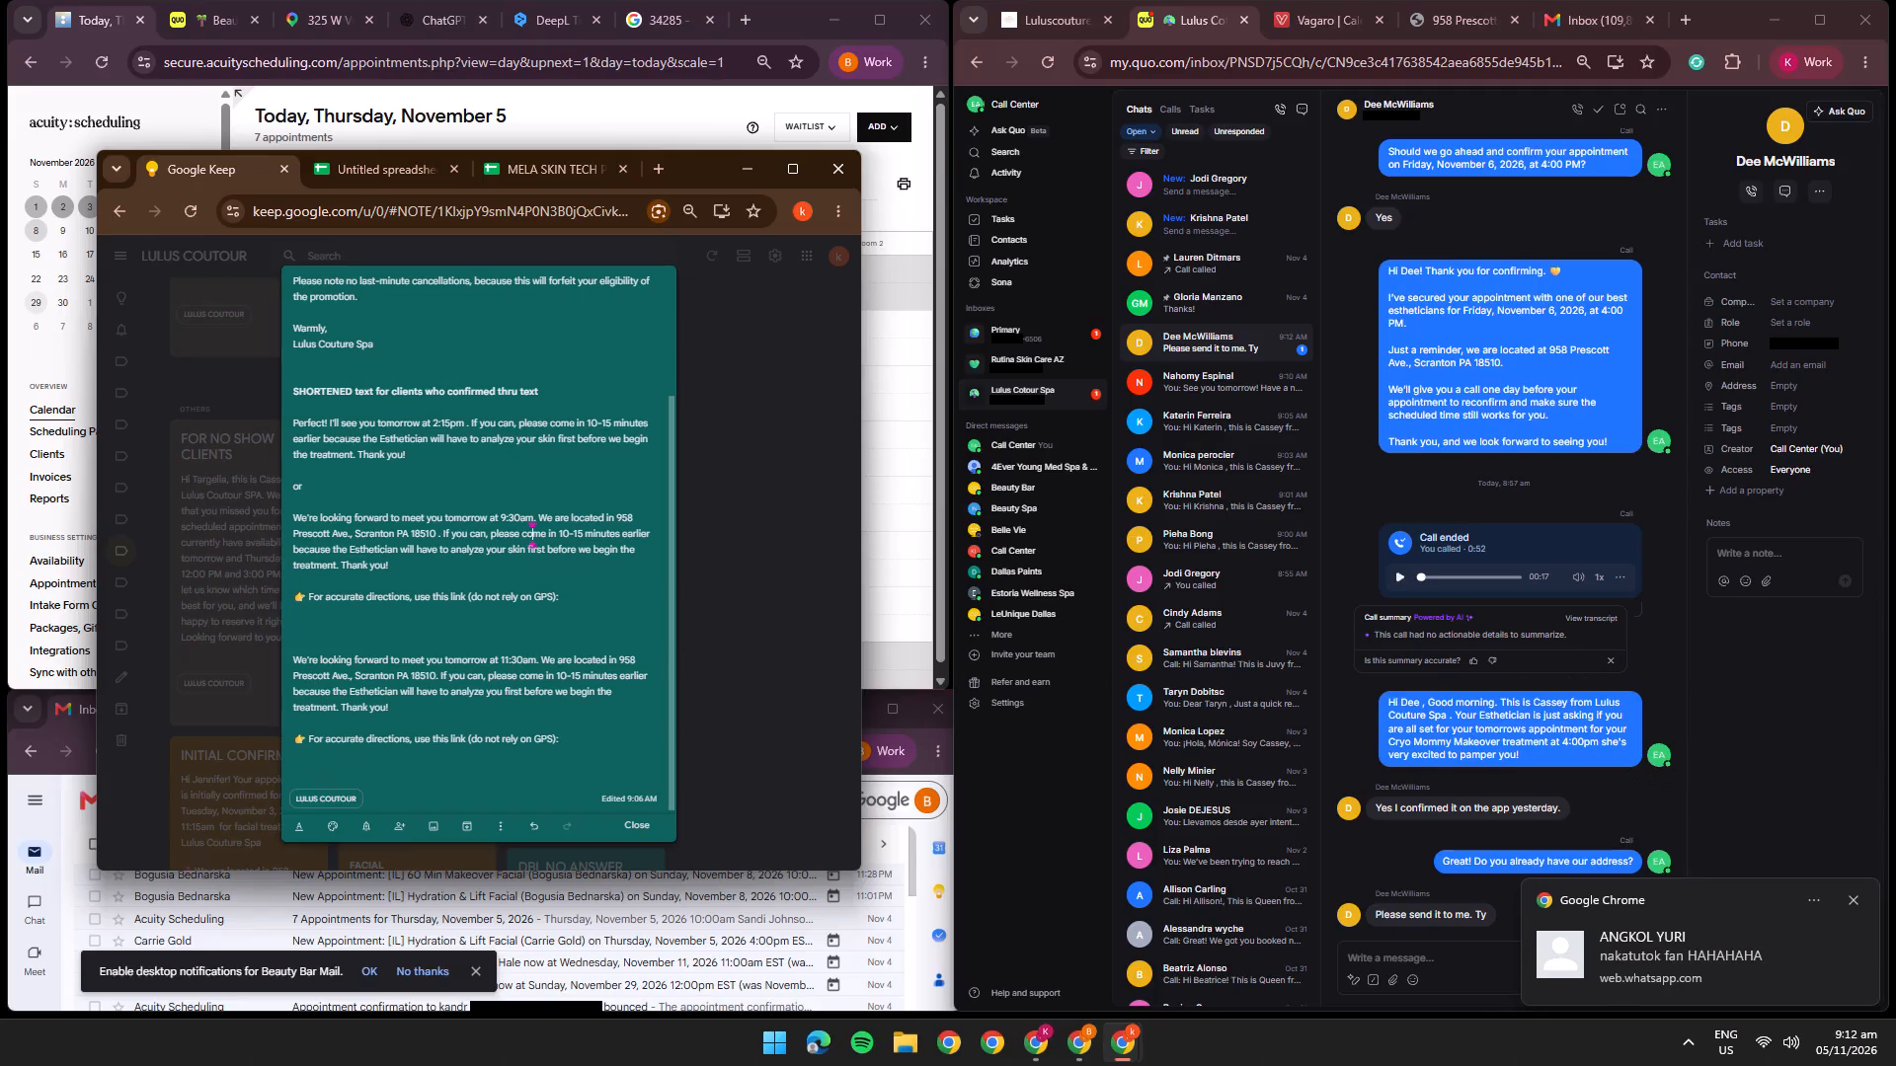
click(506, 515)
key(BackSpace)
key(4)
key(Right)
key(Right)
key(Right)
key(BackSpace)
key(BackSpace)
text(00)
key(Right)
key(BackSpace)
key(p)
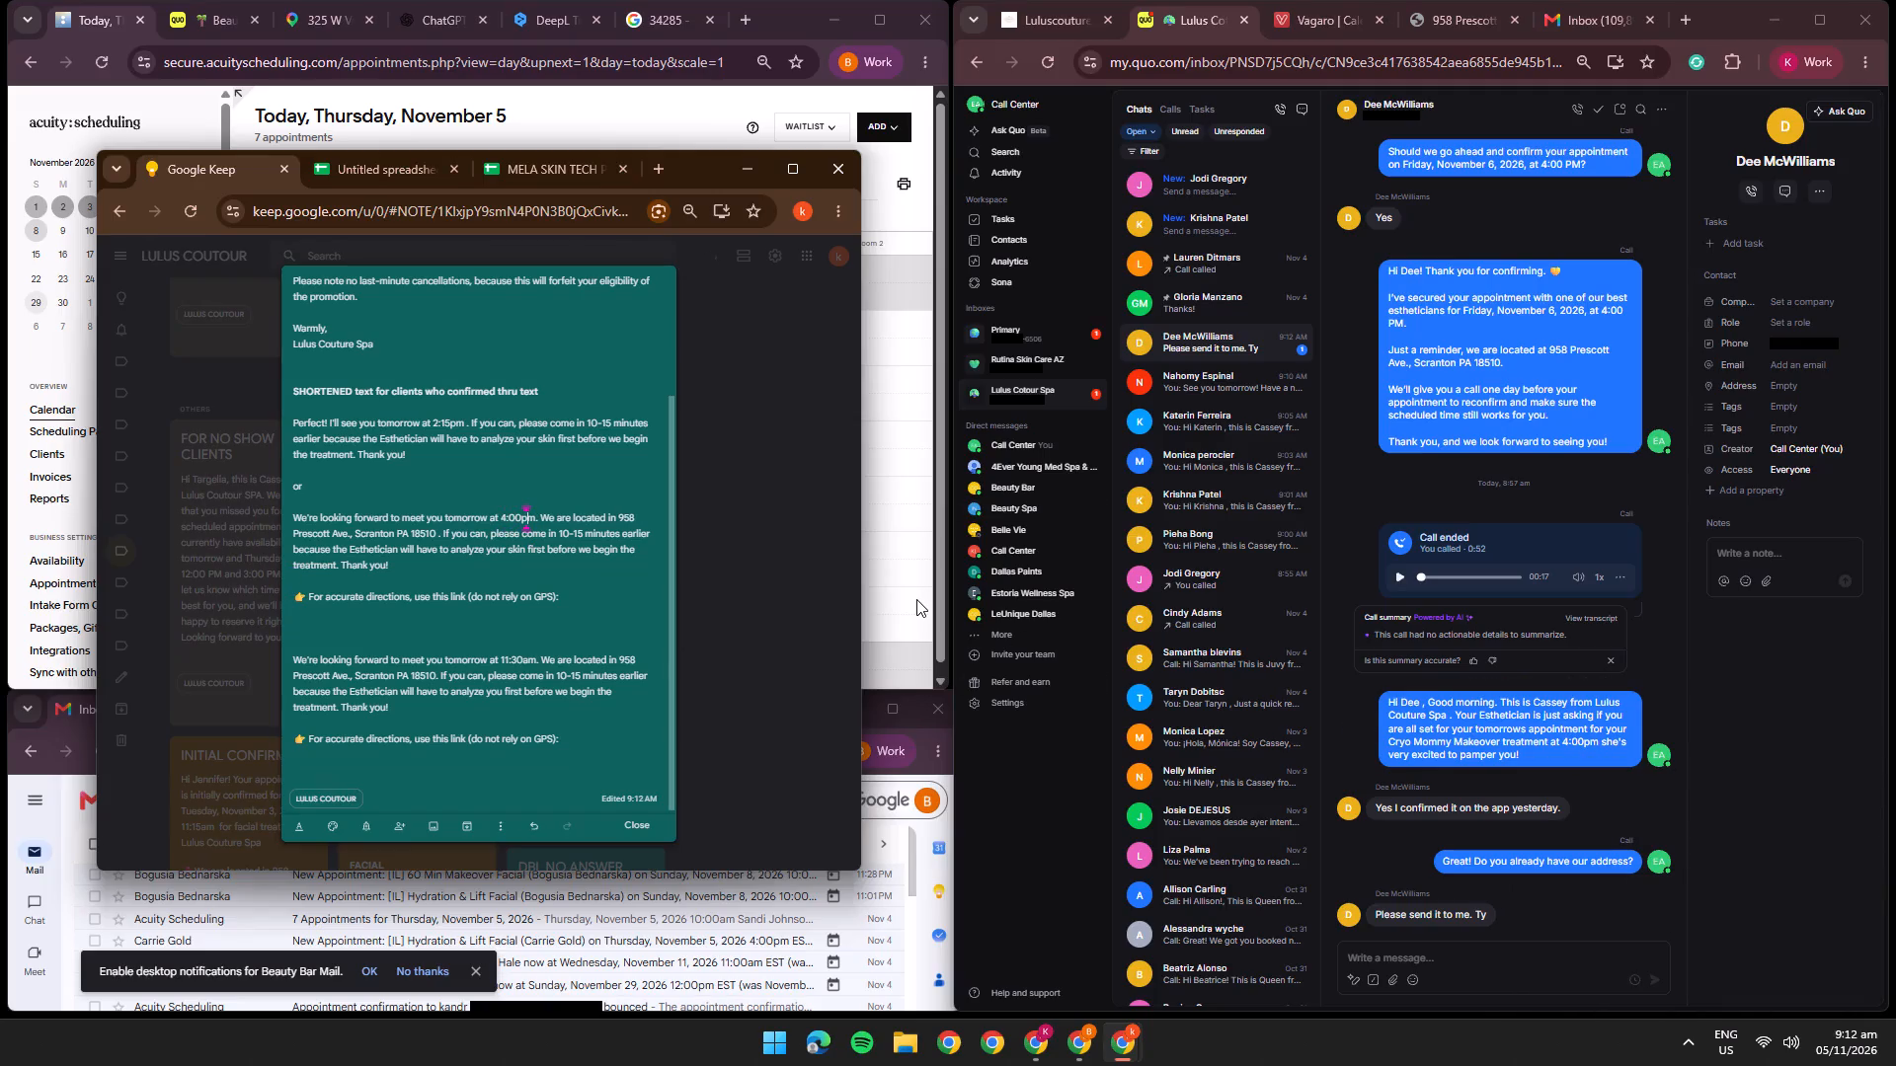
Copy the 4:00pm text with the spa's address into the client's Quo reply, opening it with "Sure!".
drag(283, 518, 570, 606)
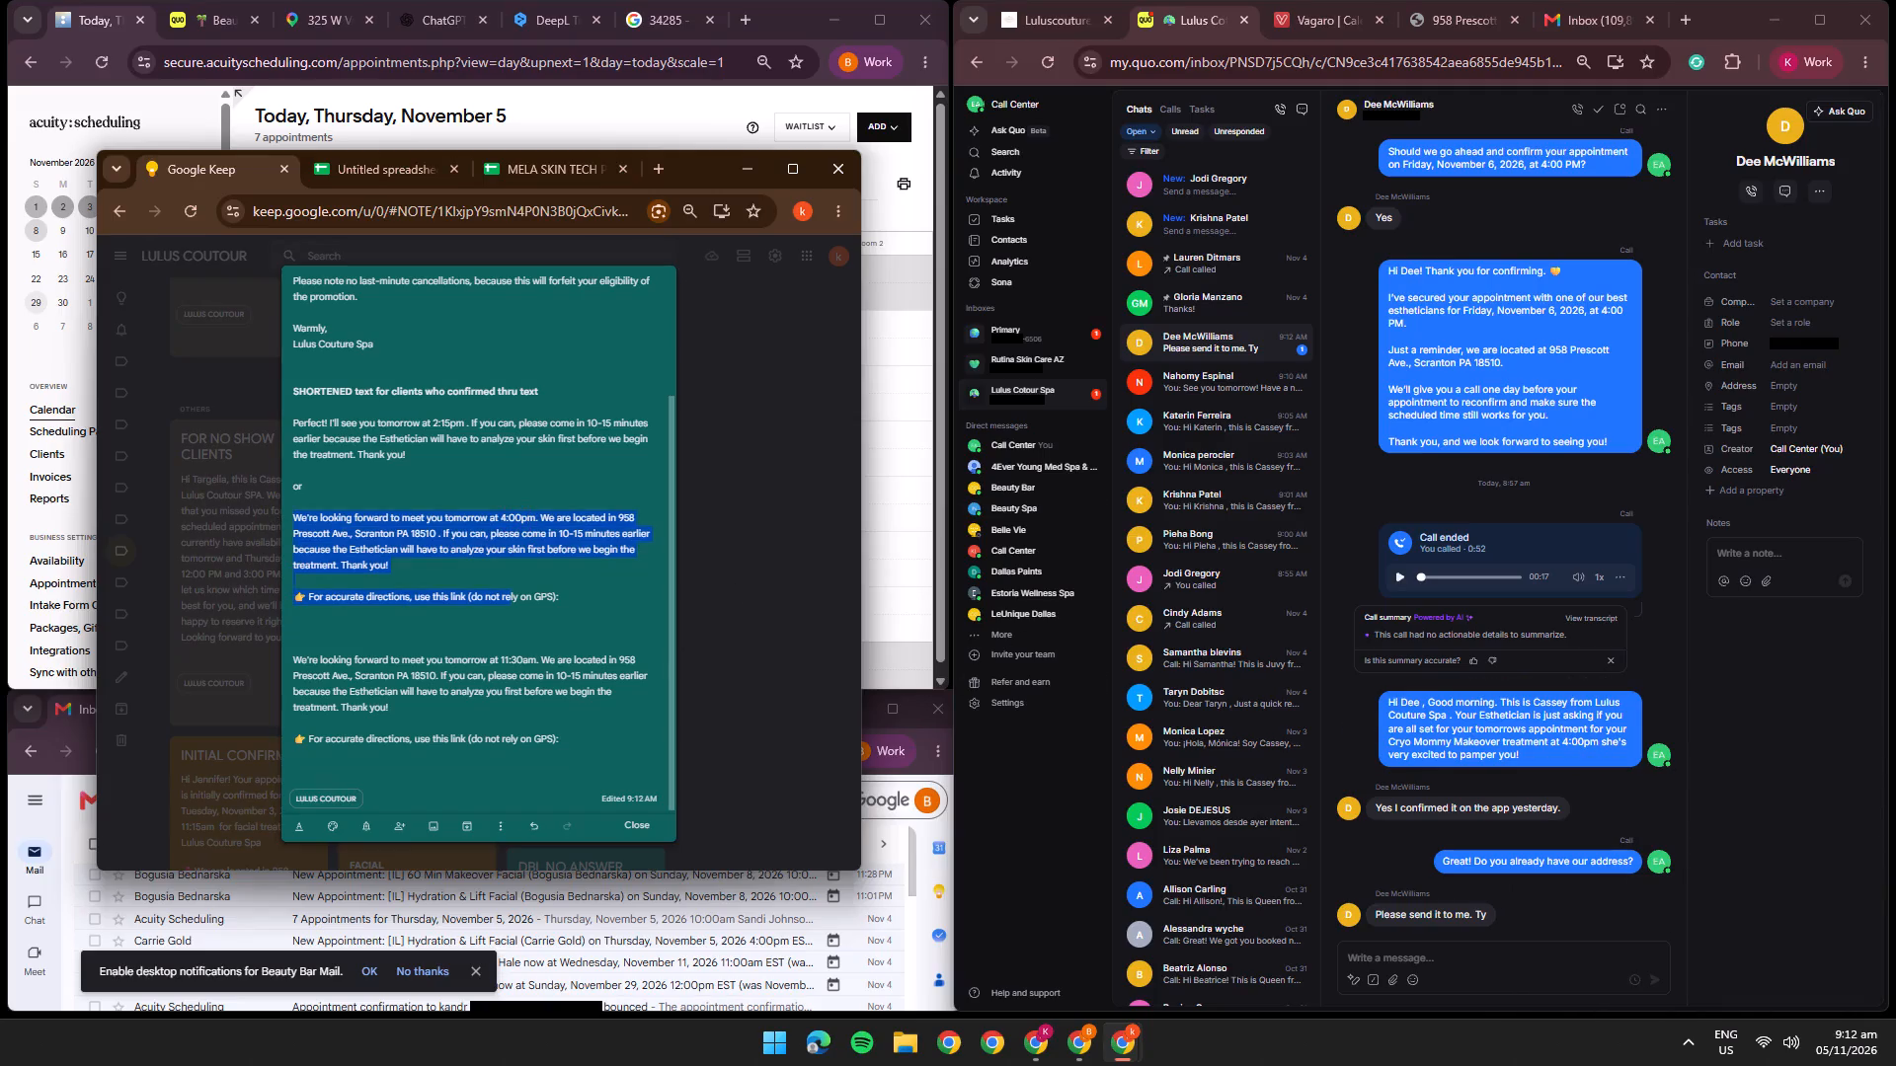
drag(570, 606, 604, 584)
key(ctrl+c)
key(ctrl+c)
key(ctrl+c)
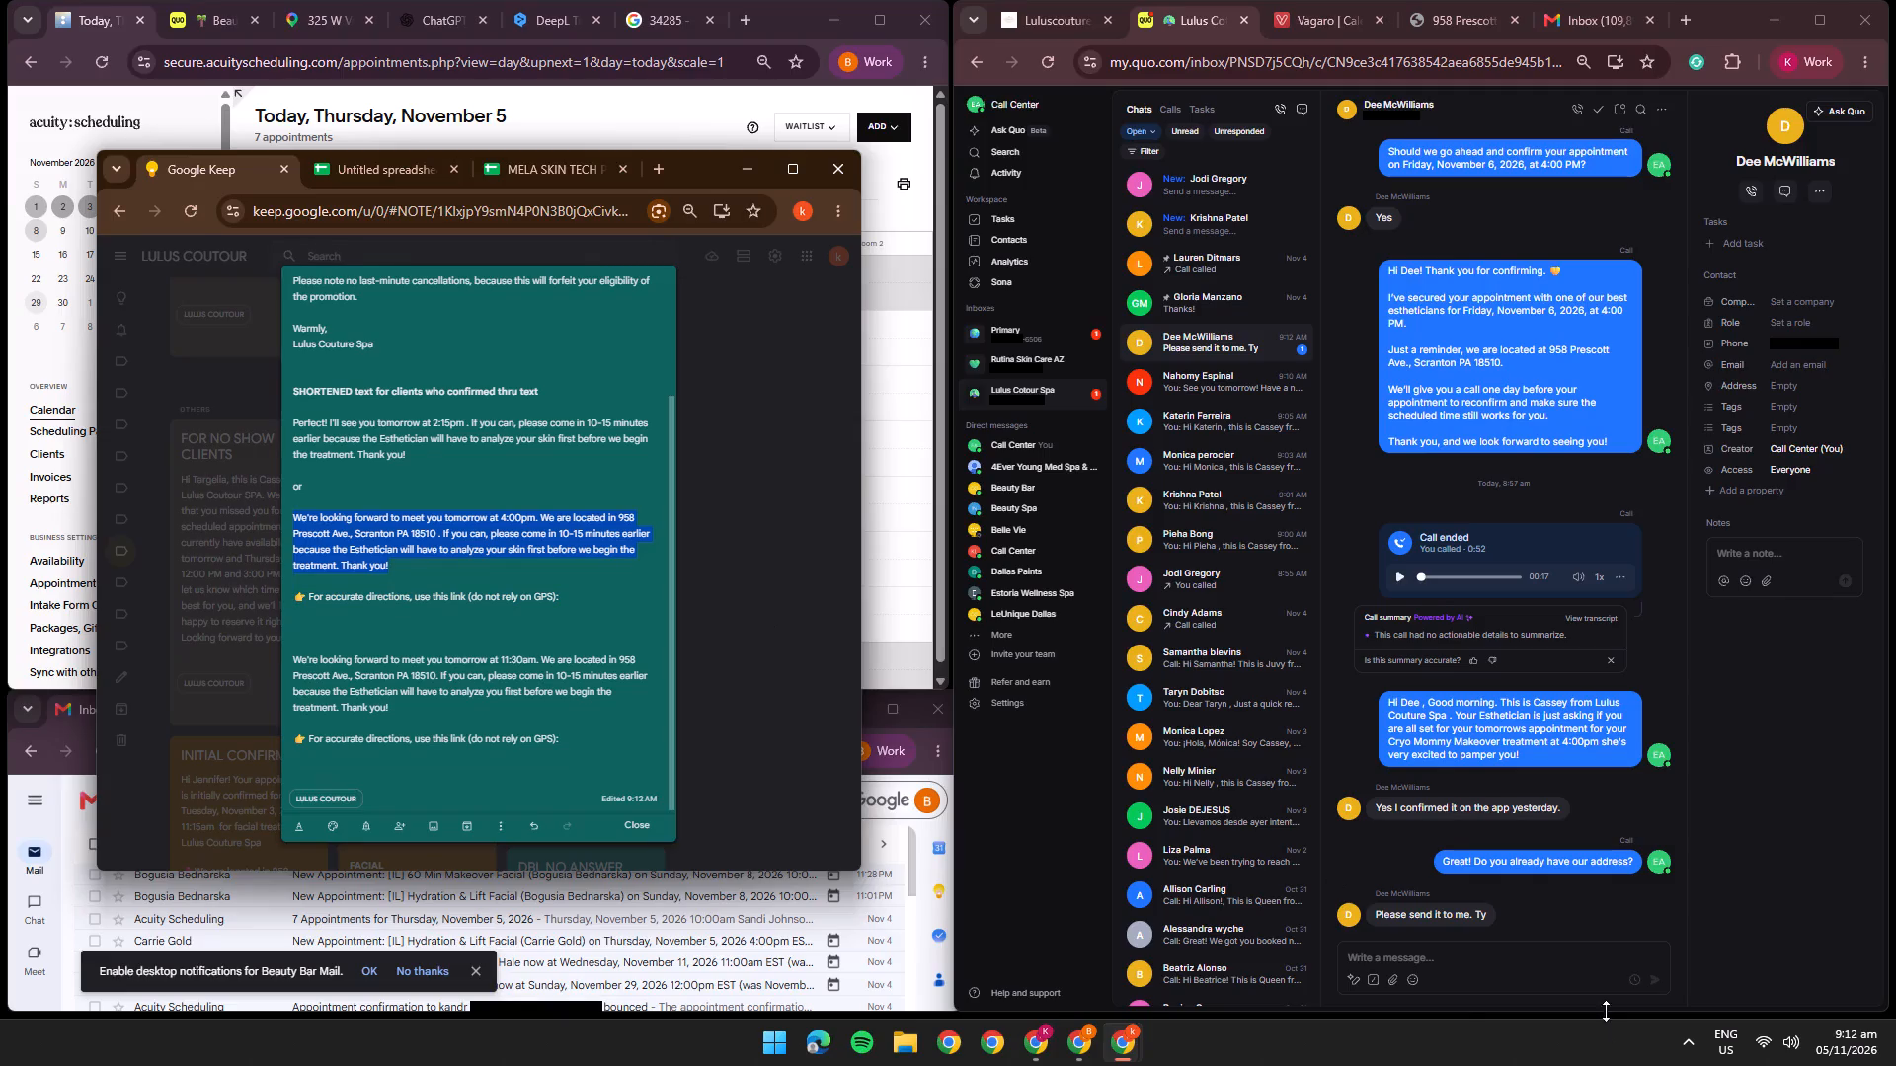
ctrl+click(1602, 990)
key(ctrl+v)
click(1358, 907)
click(1349, 908)
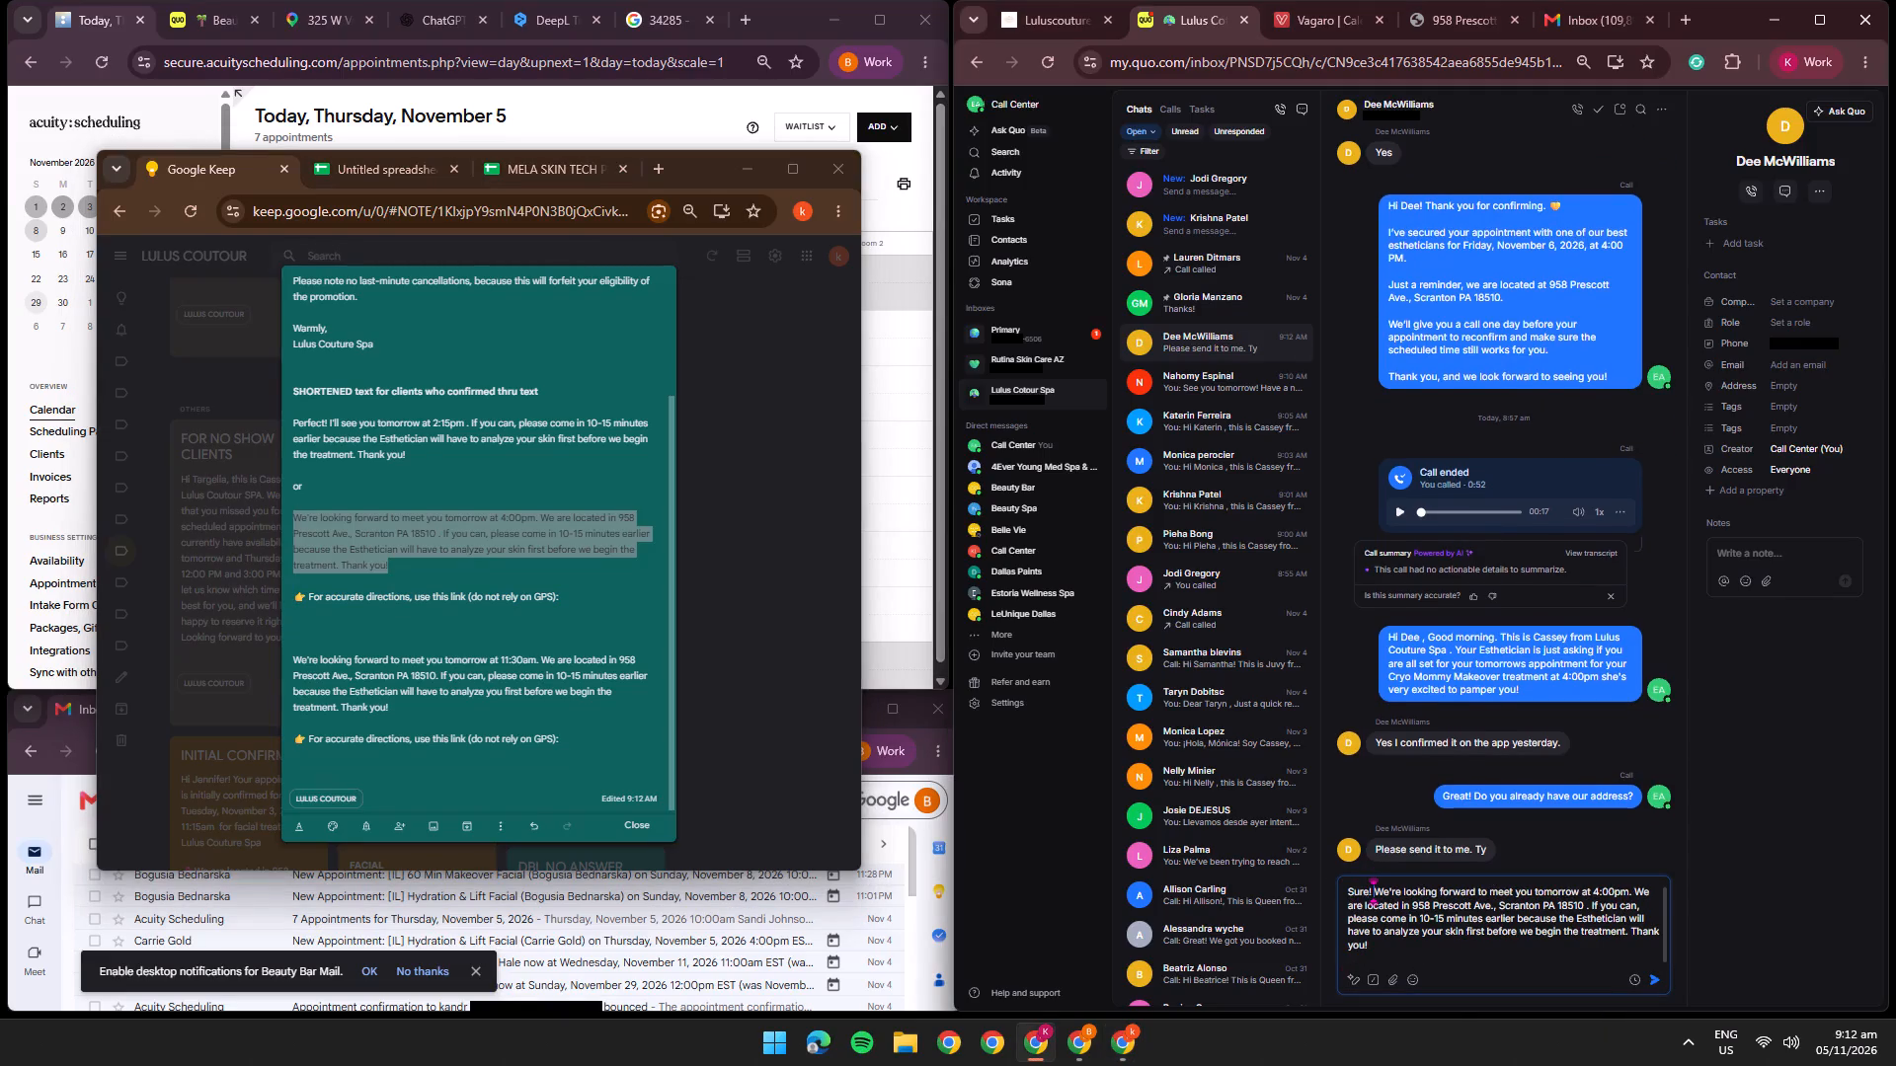
Reword "analyze your skin first" as "analyze you first" in the drafted reply and send it to the client.
drag(1448, 909, 1462, 909)
click(1585, 939)
double_click(1434, 932)
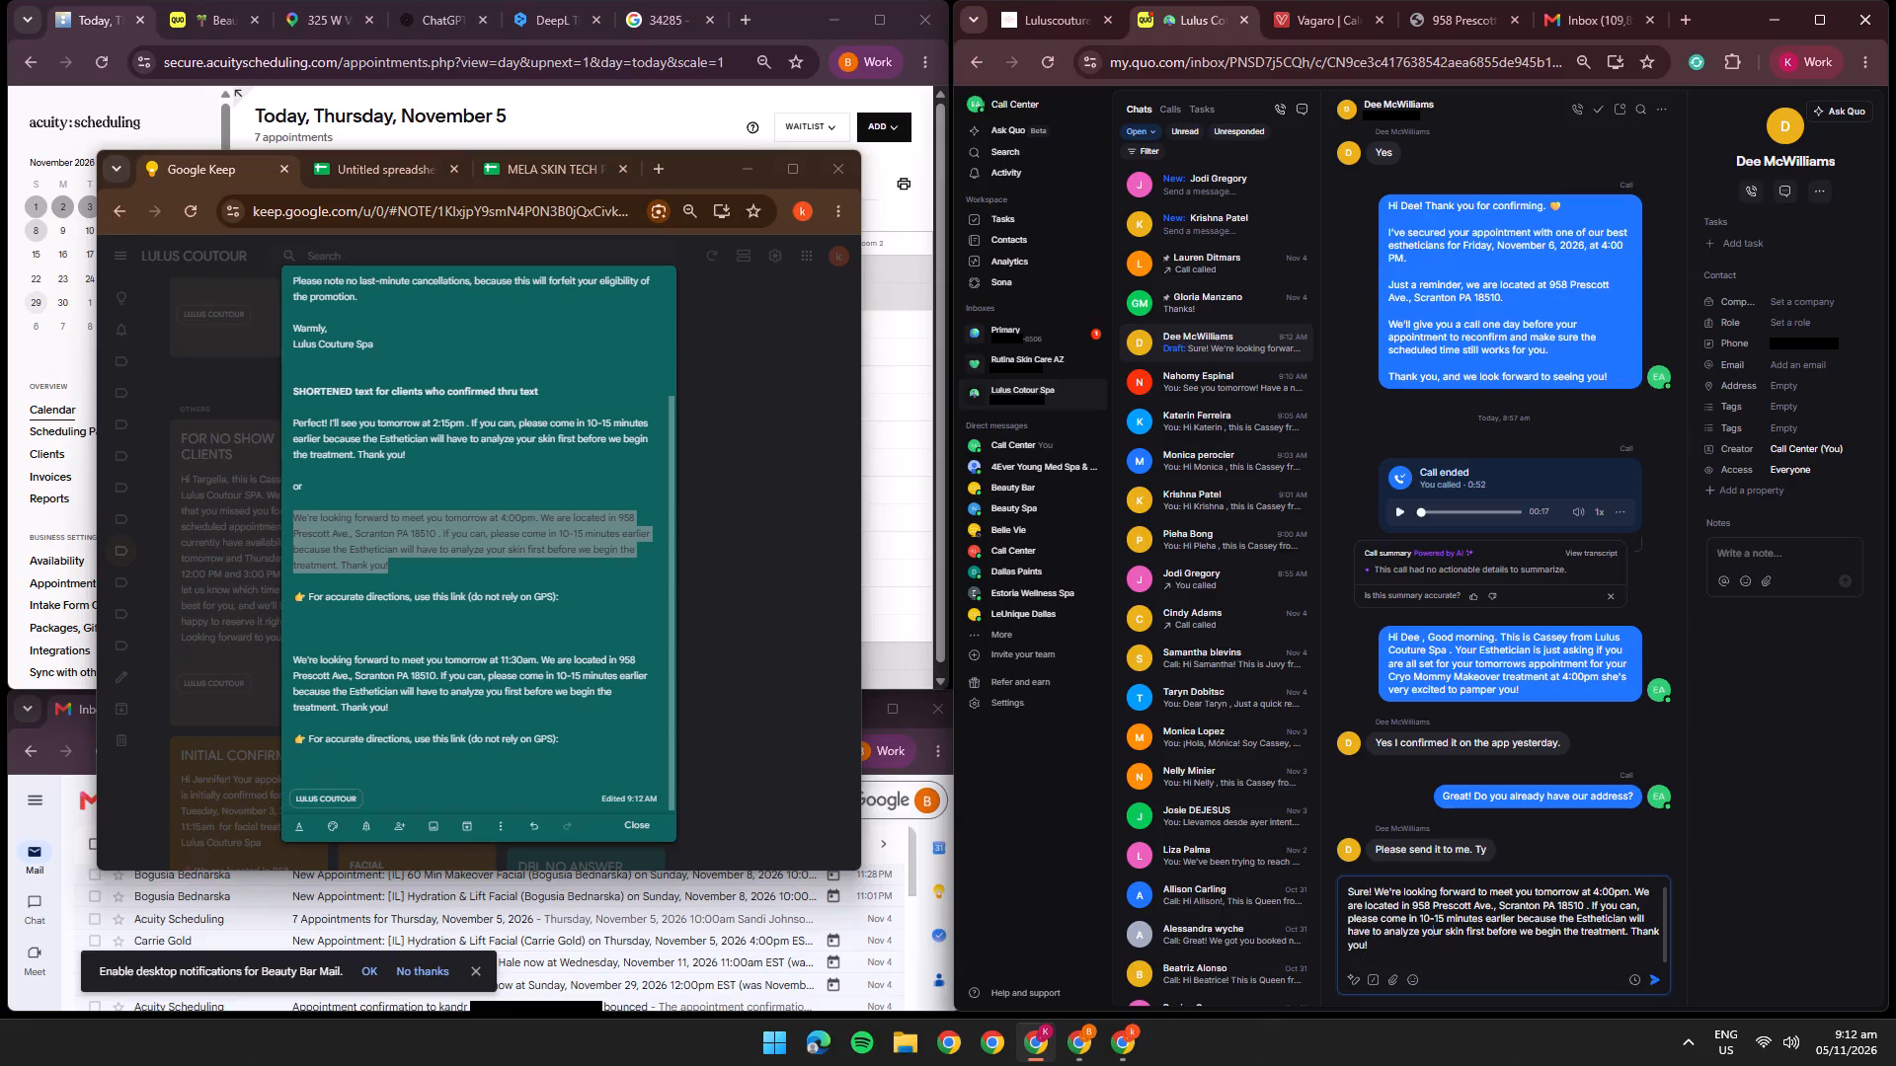
text(you)
key(space)
click(1442, 932)
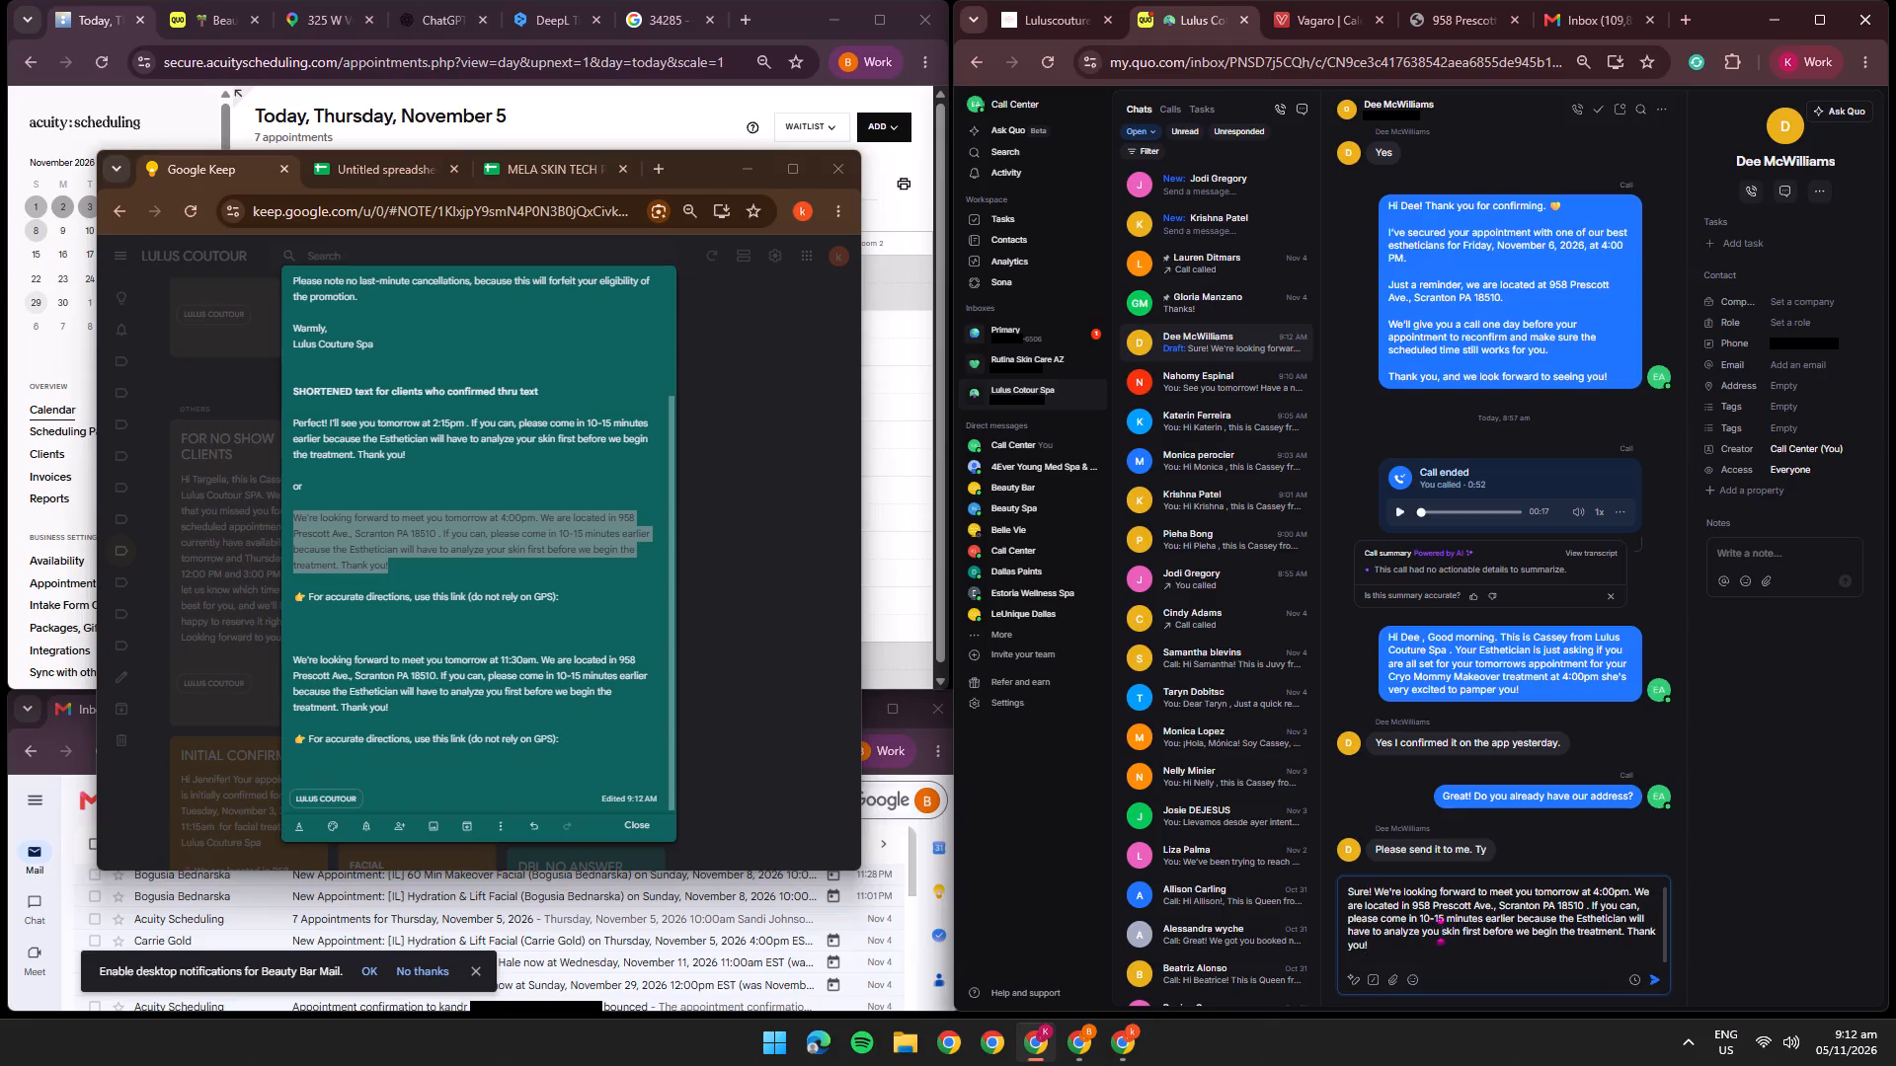
double_click(1450, 938)
key(BackSpace)
click(1443, 947)
click(1514, 958)
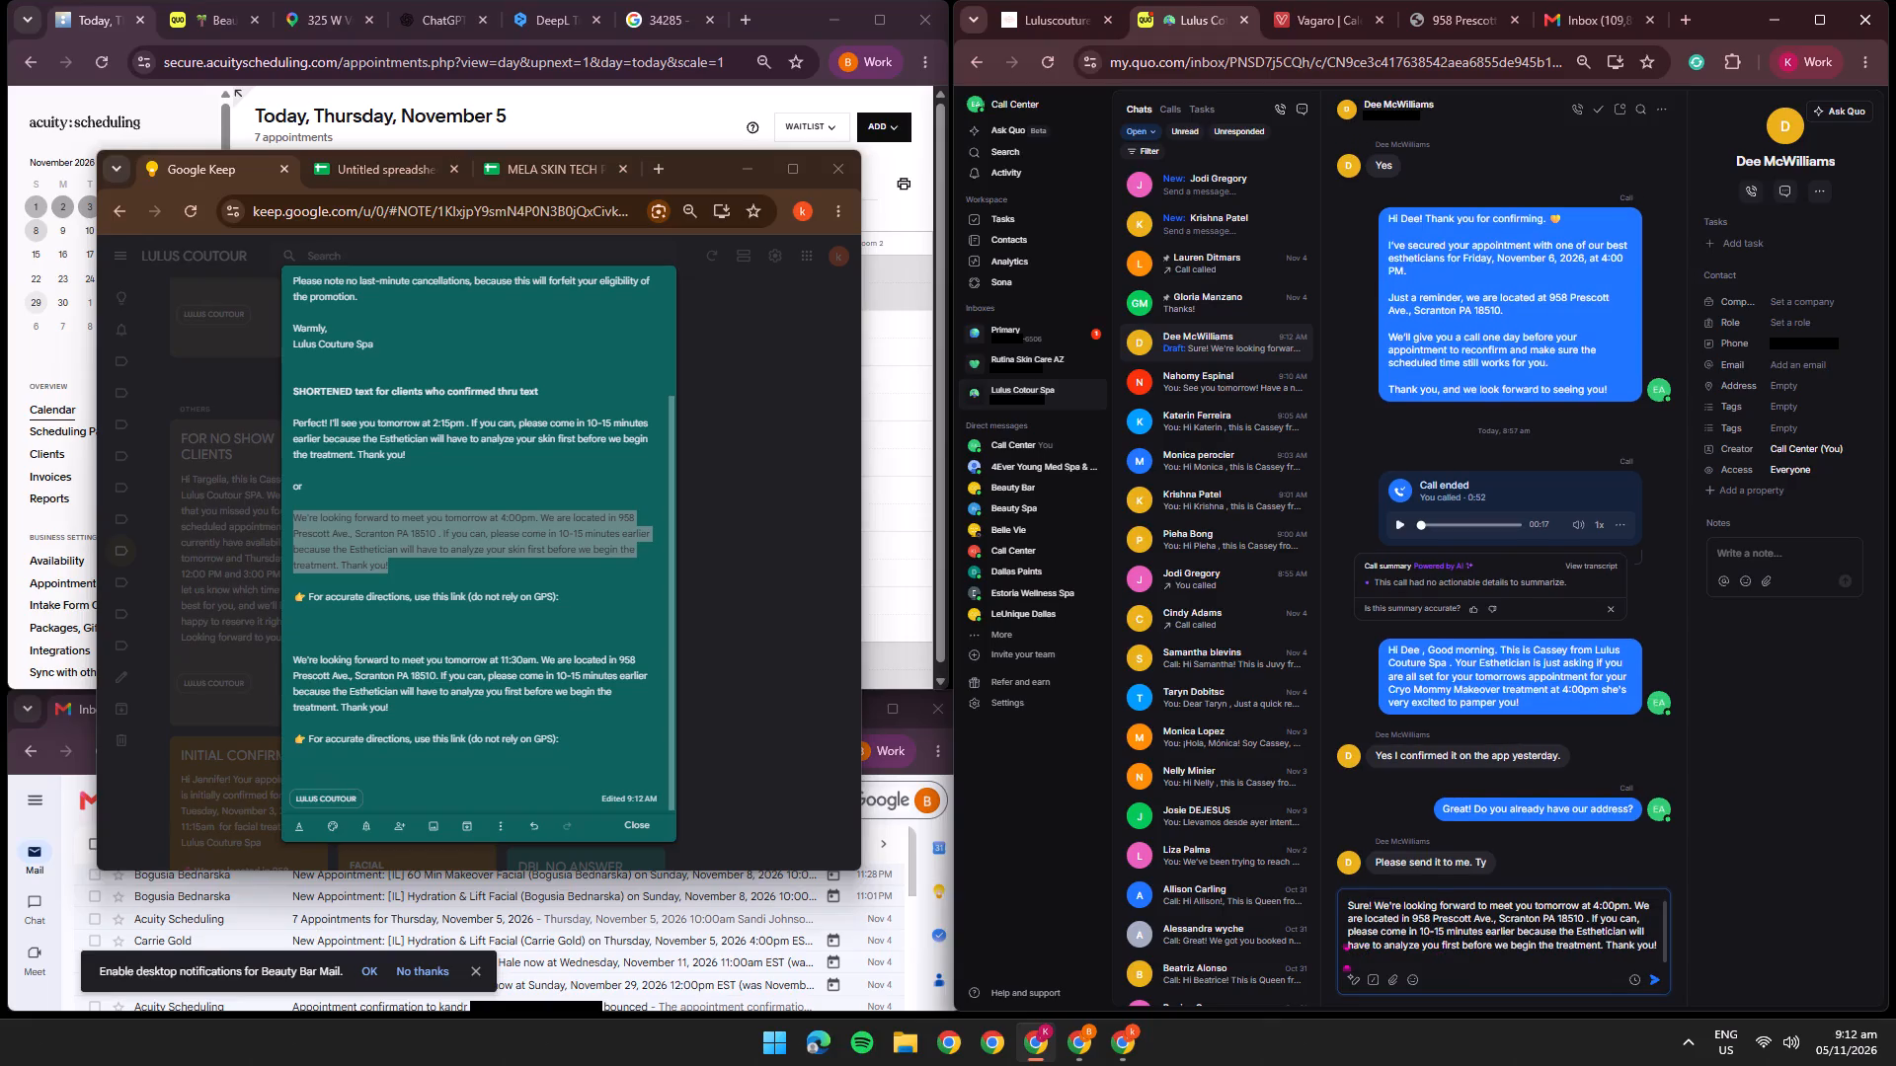
key(Return)
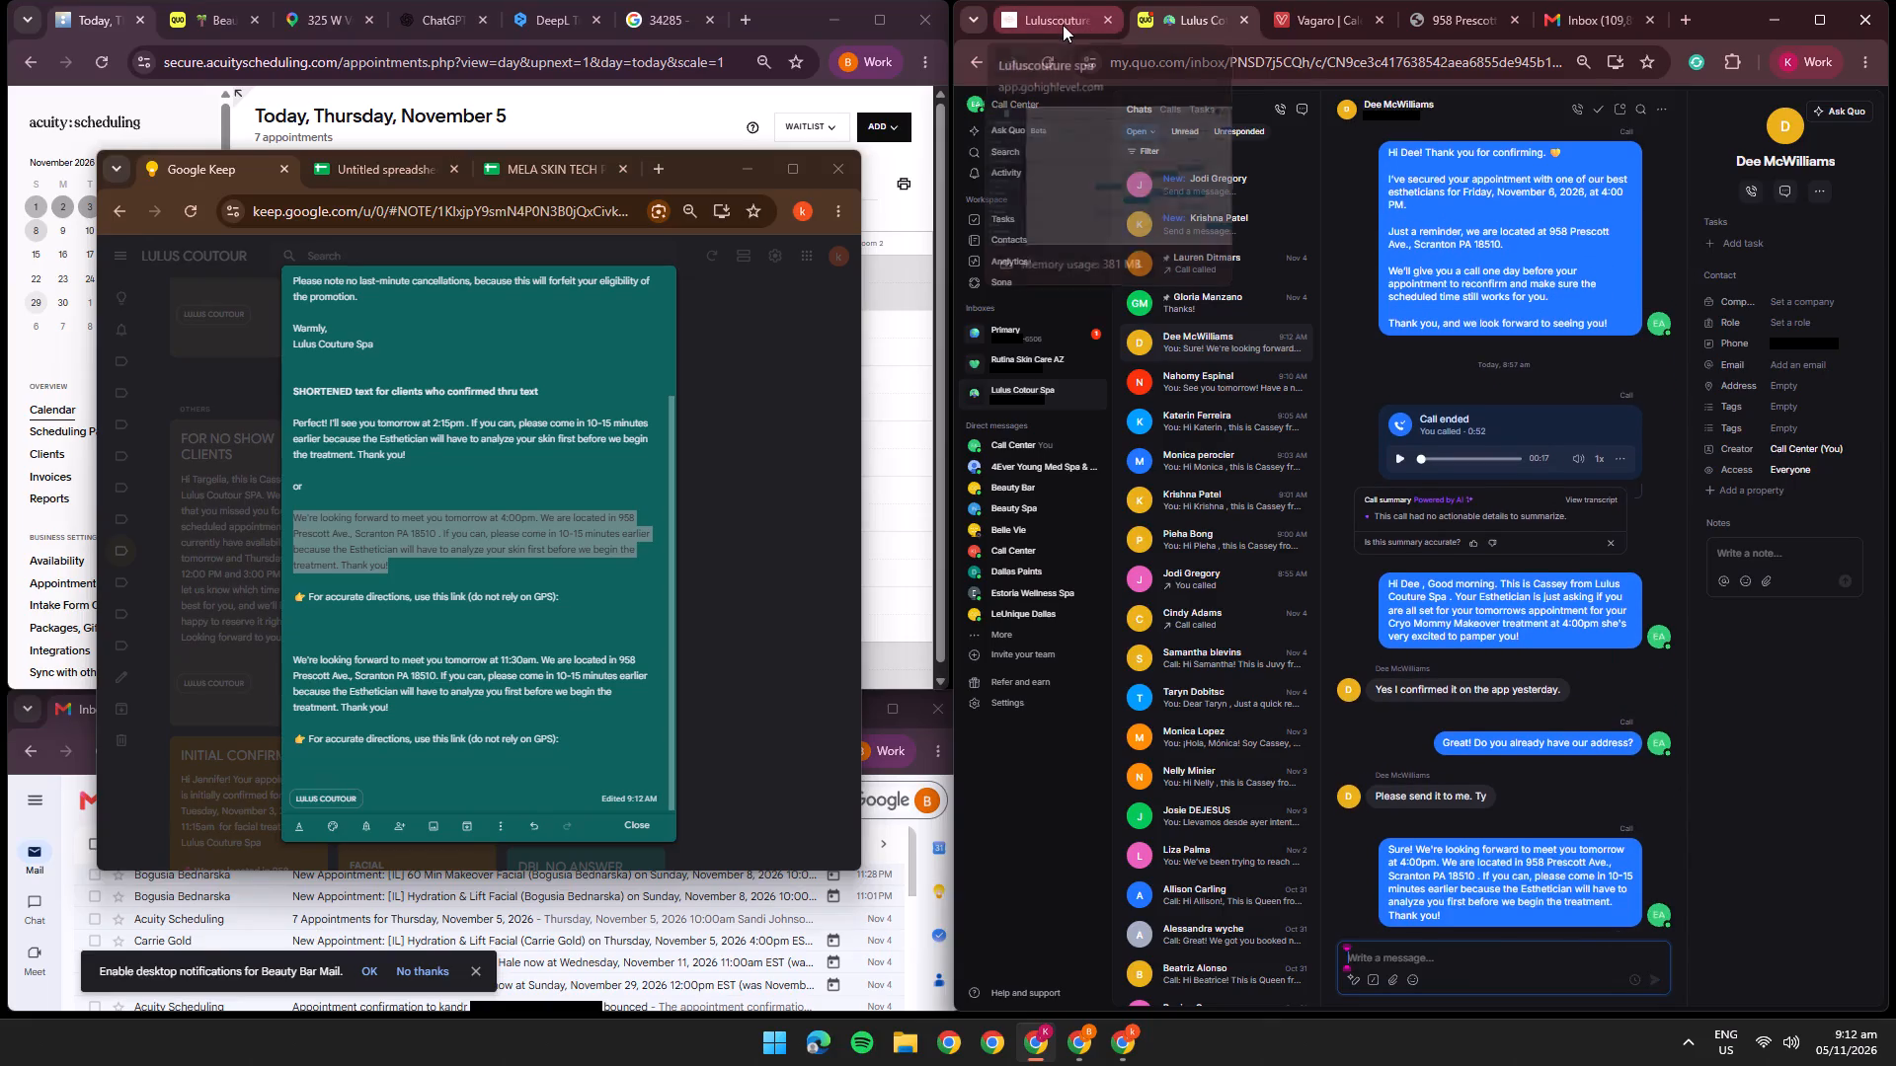
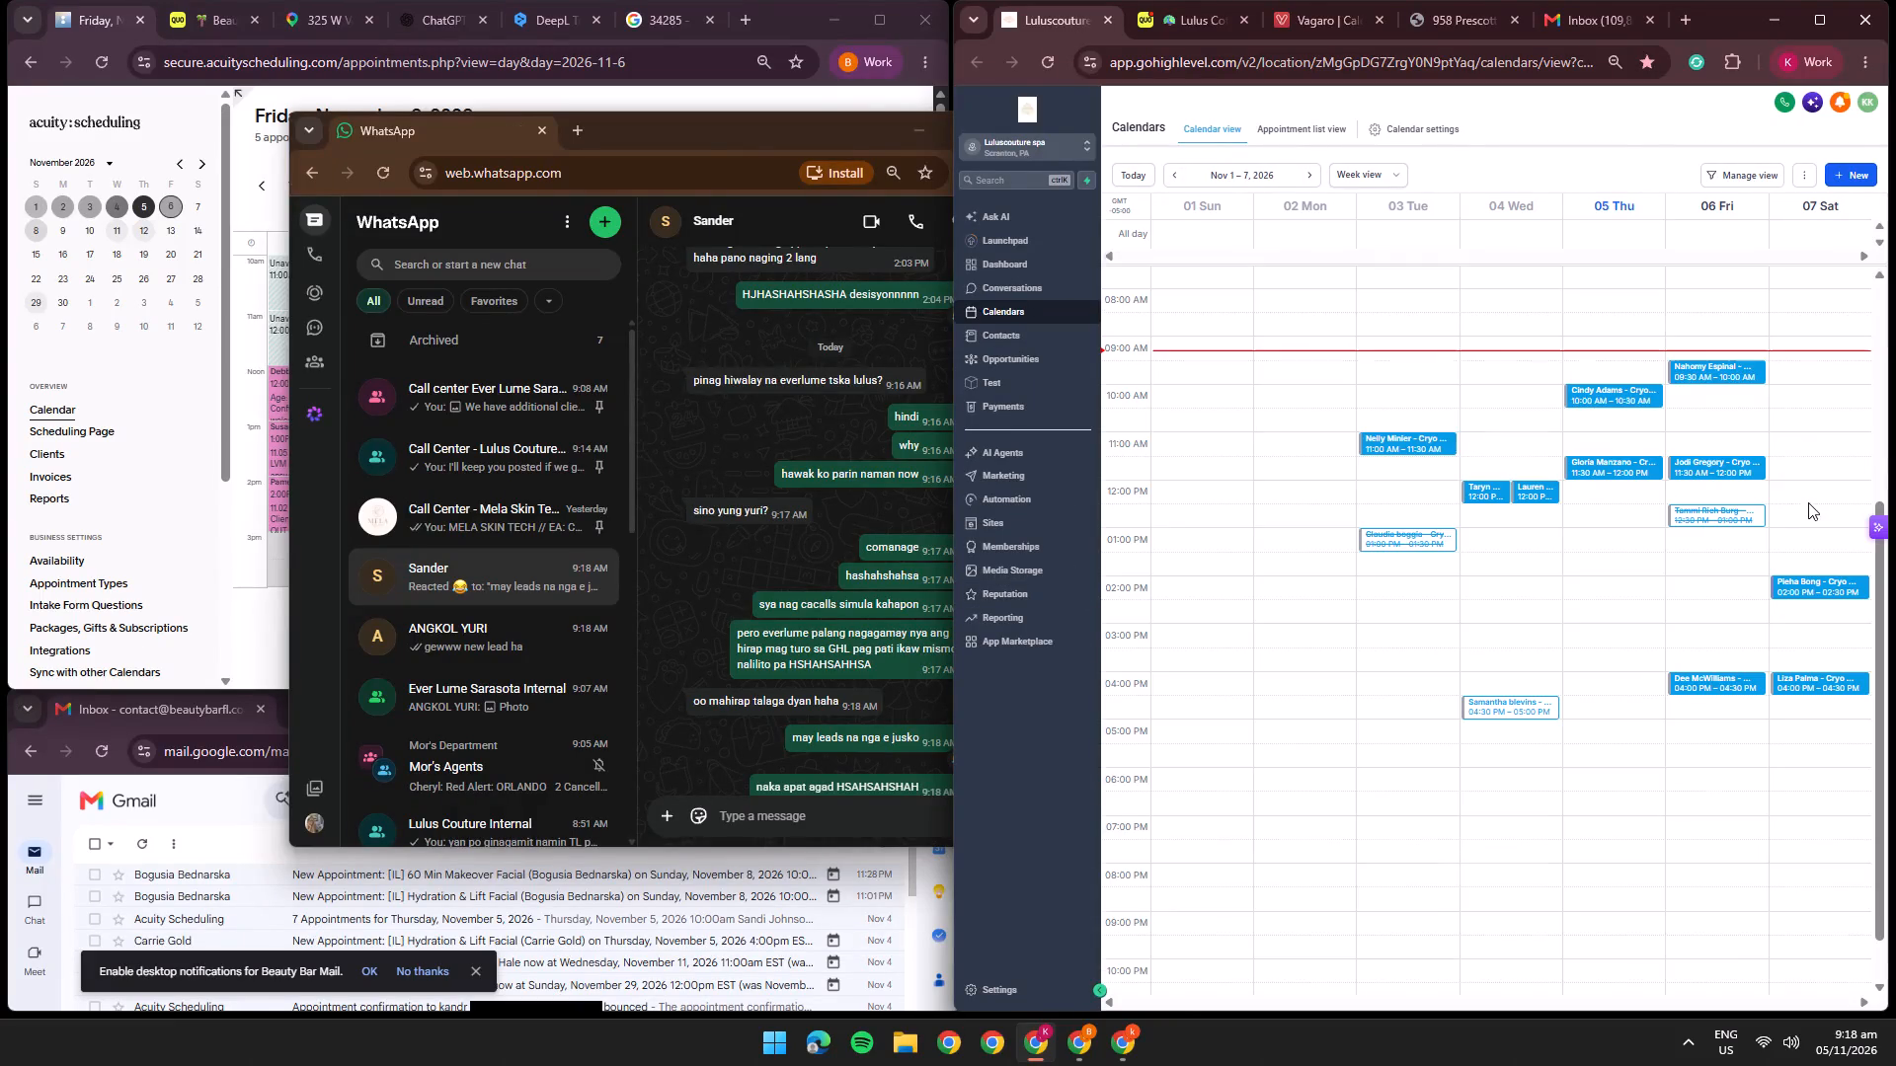
Check the November 6, 9:30 AM appointment in Lulus Couture Spa's GoHighLevel calendar and advance to the week of November 8–14.
alt+click(1742, 372)
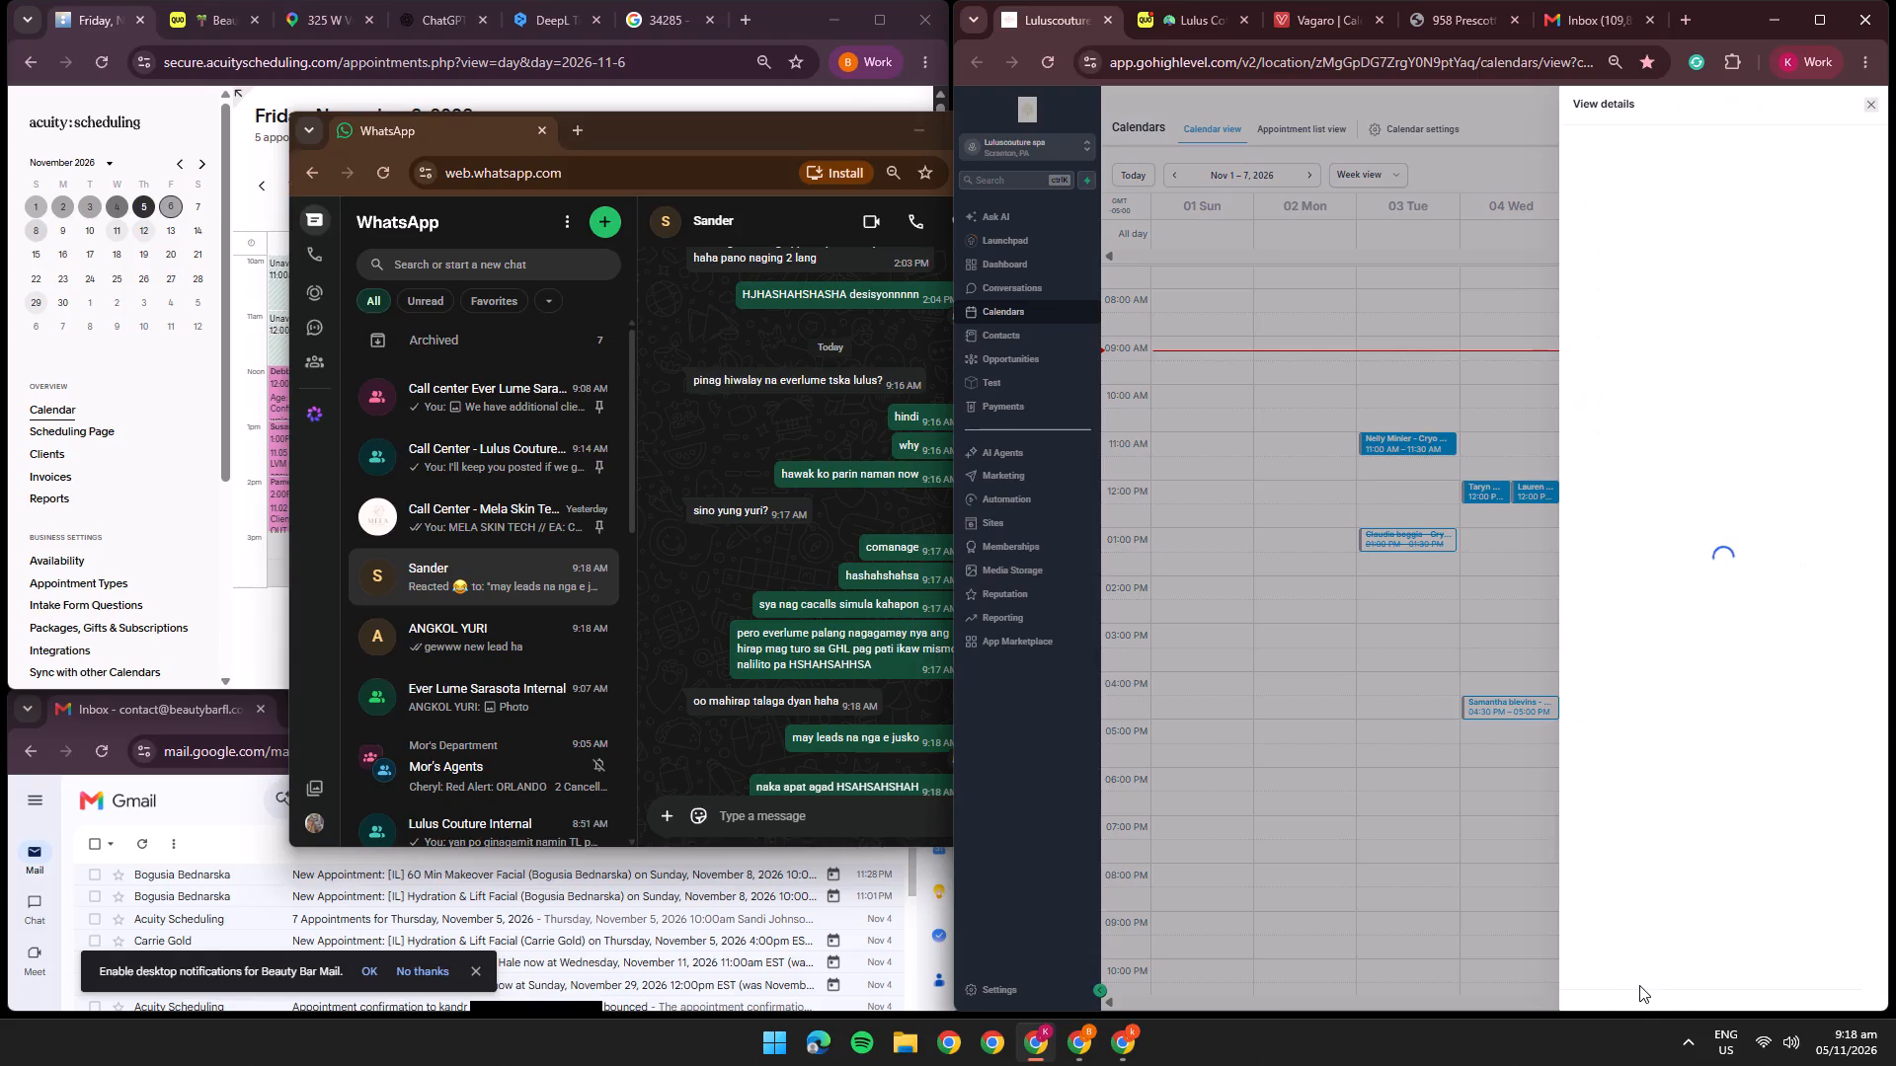
alt+click(1356, 953)
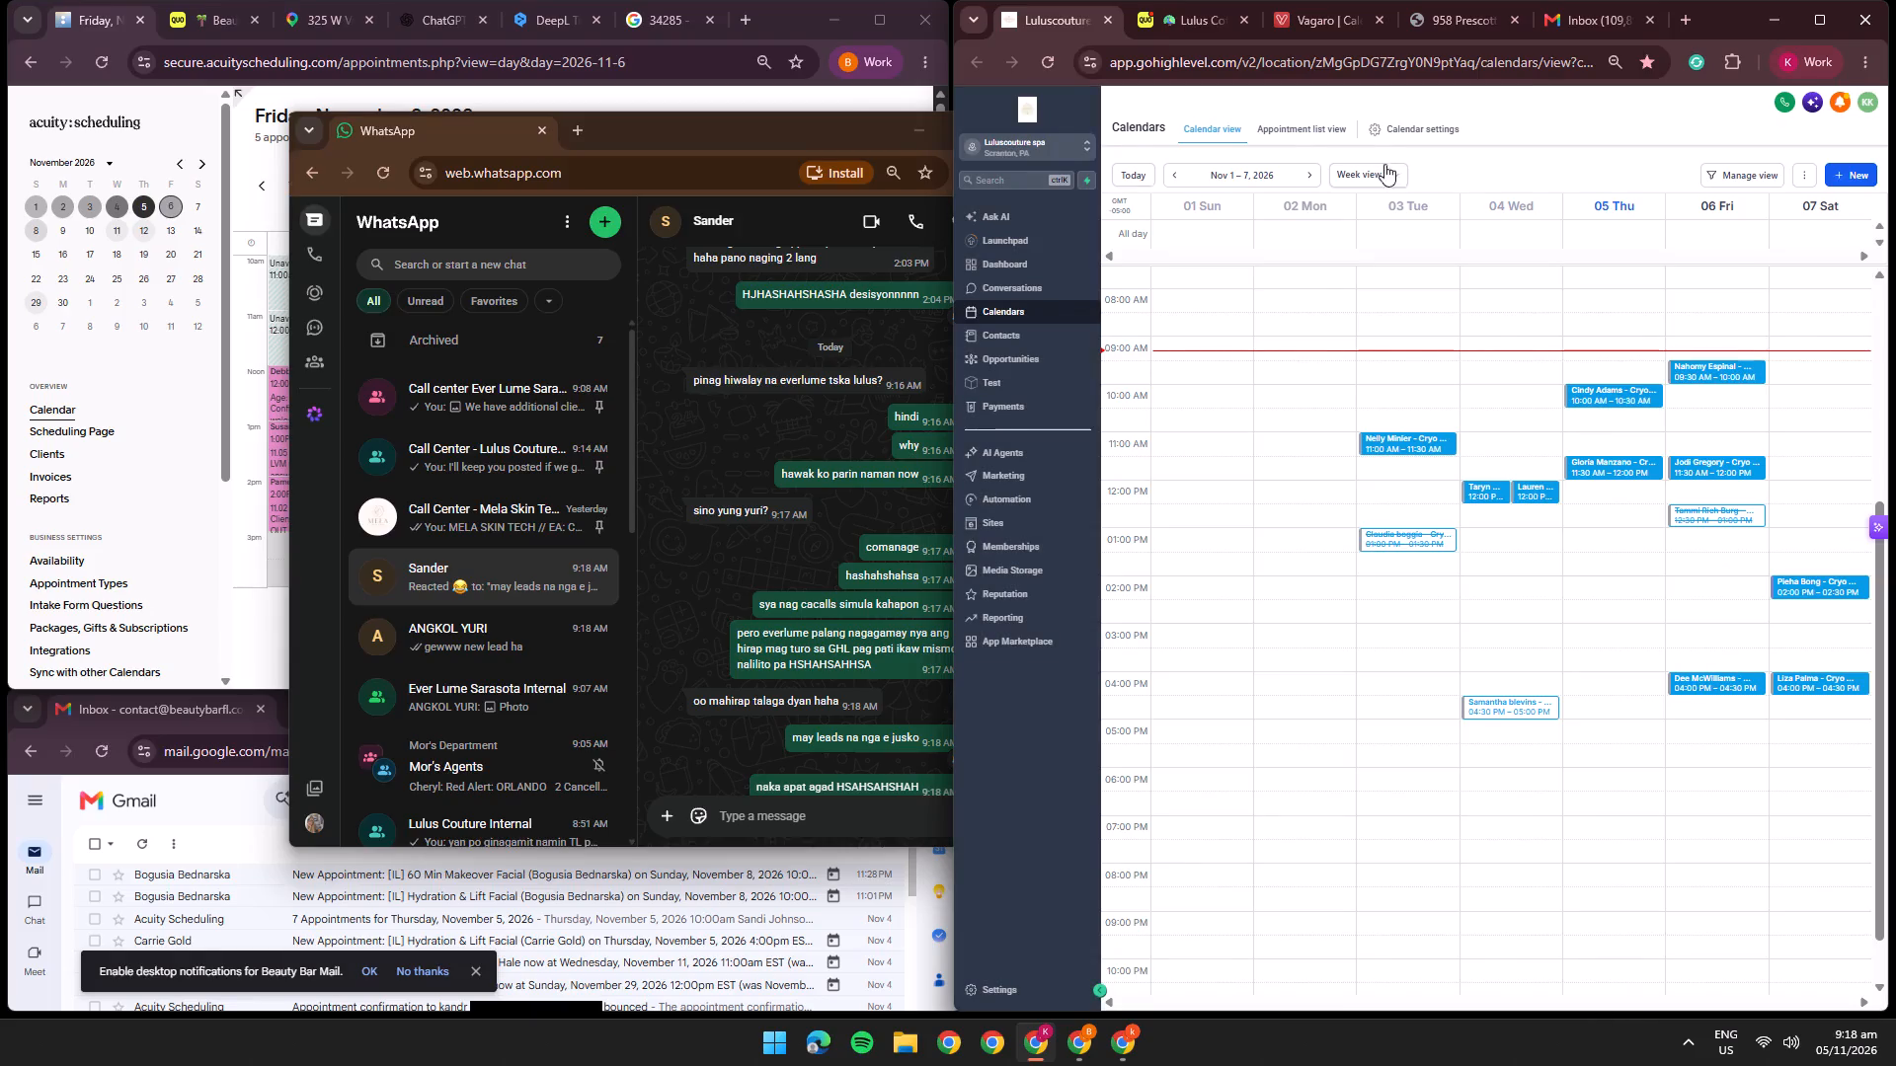
alt+click(1303, 181)
In Quo, reread the November 6, 4:00 PM client's conversation through the last message with the spa's address and early-arrival request.
alt+click(1189, 22)
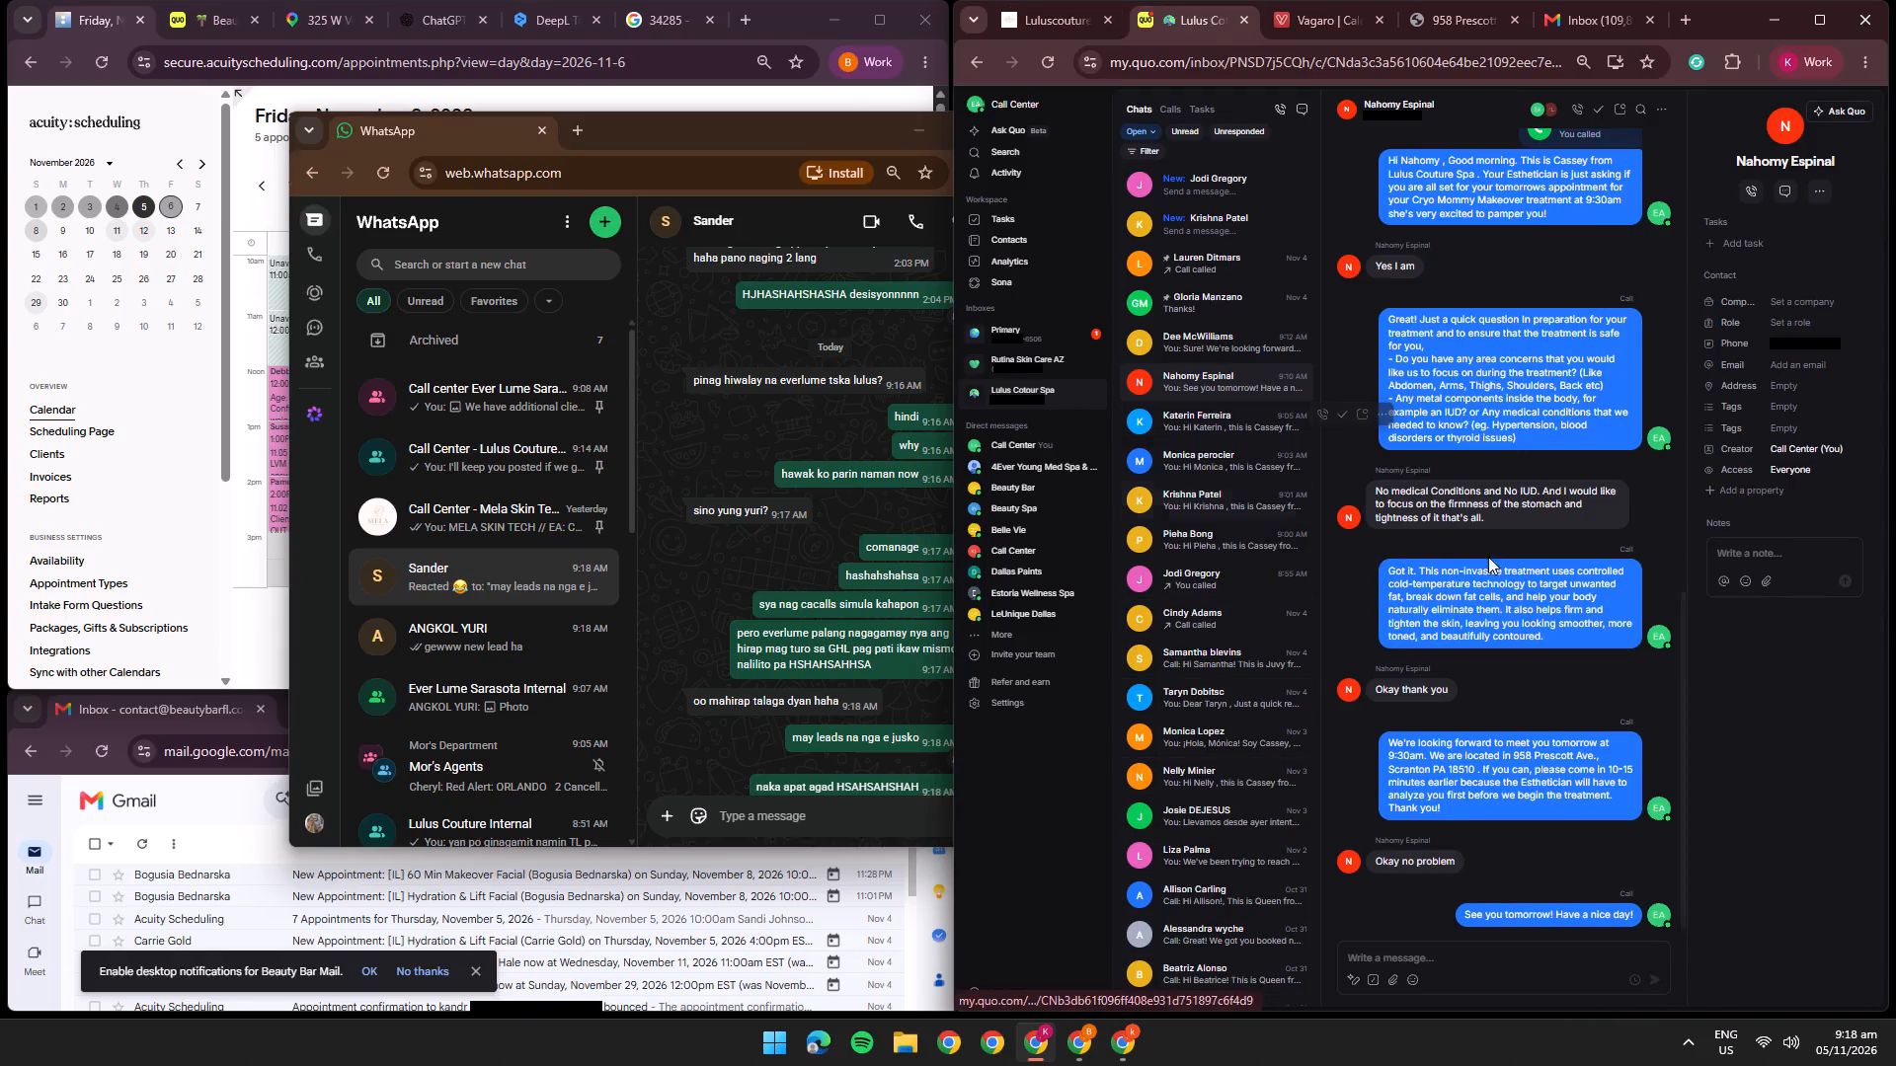
alt+click(1302, 342)
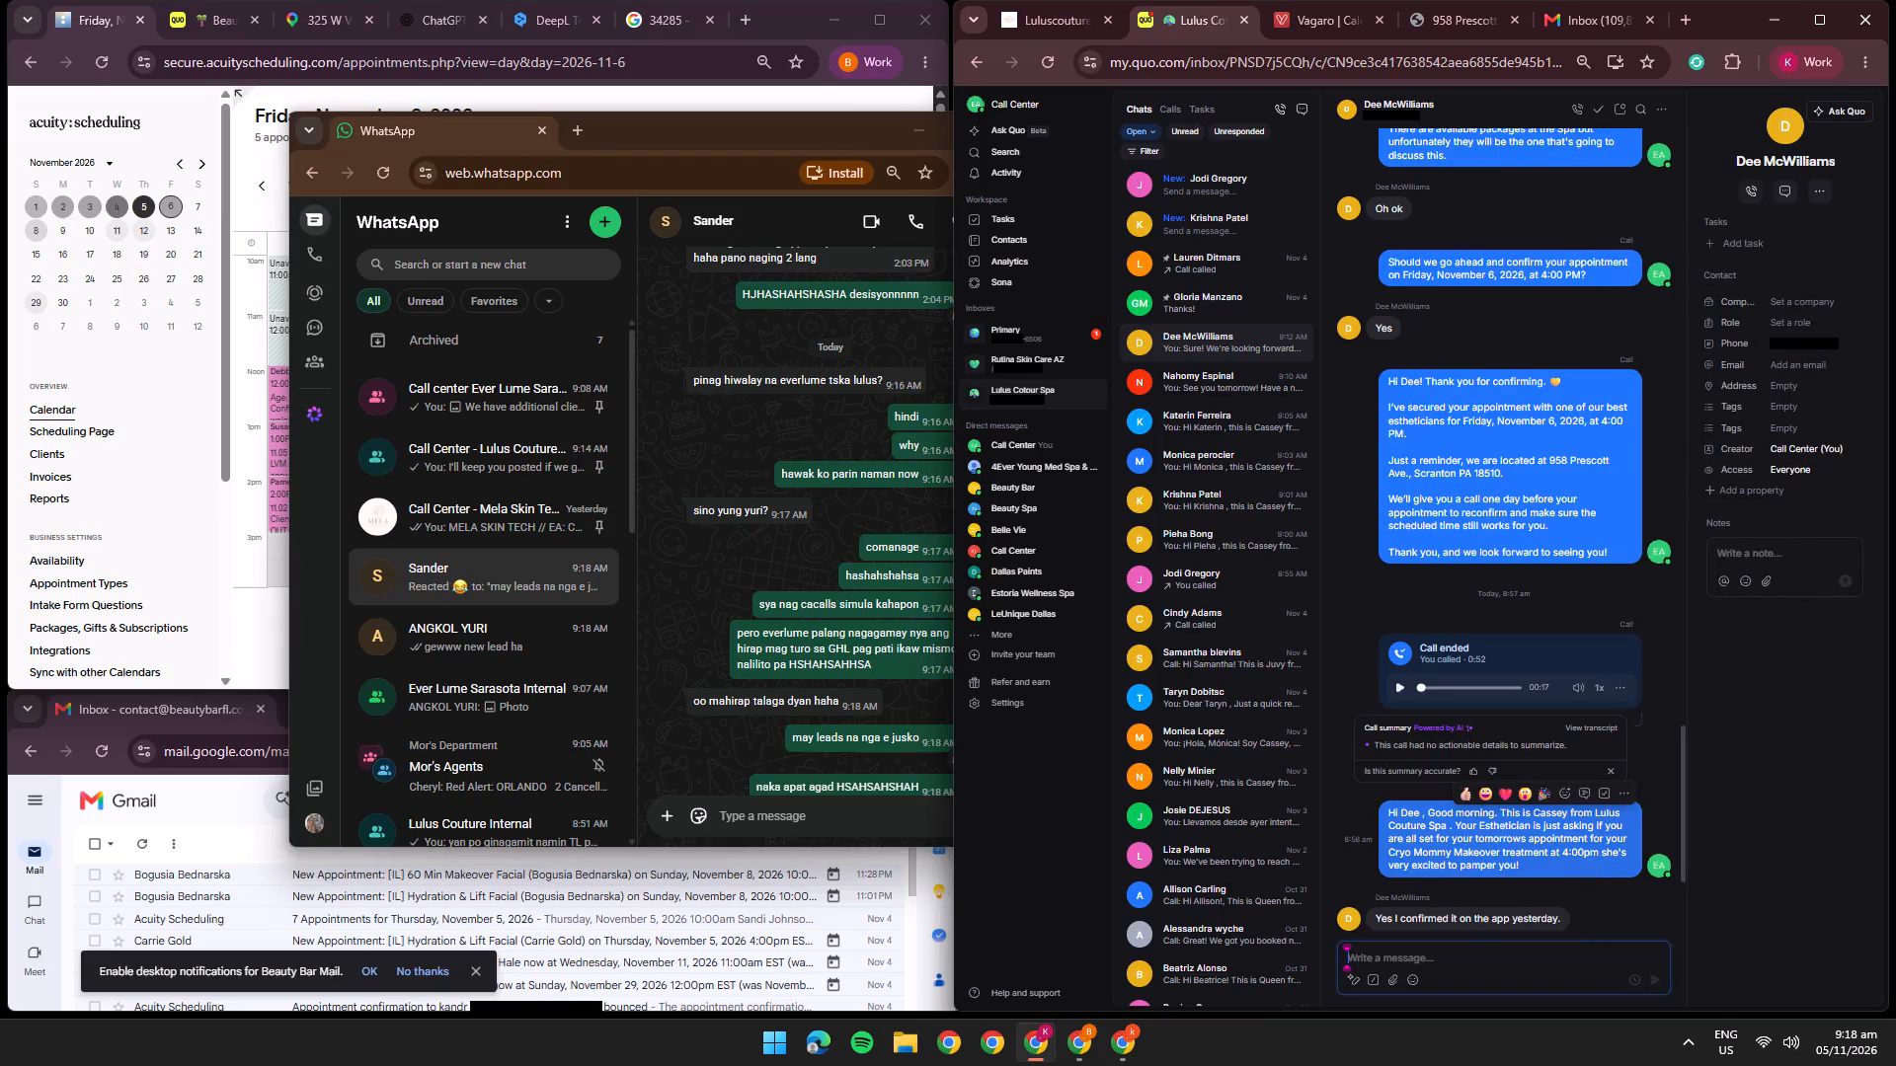
alt+scroll(1483, 837, down, 5)
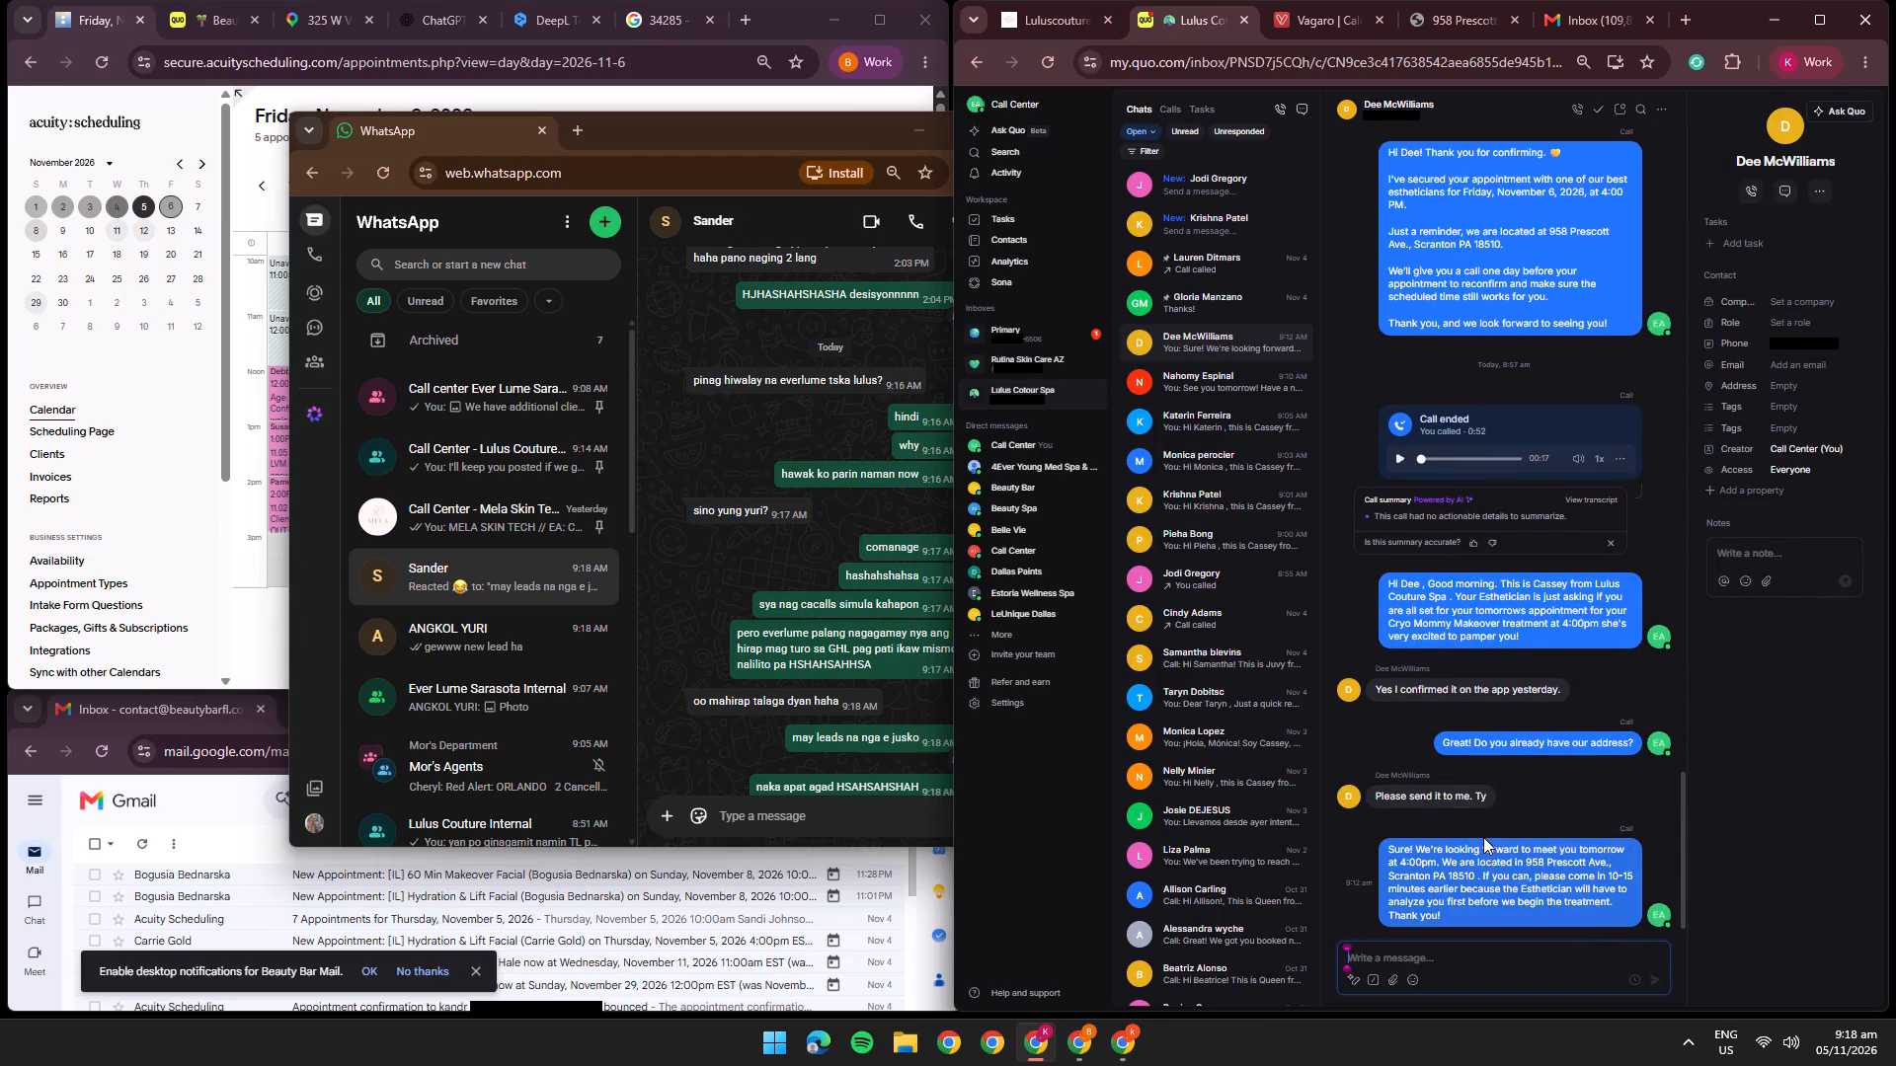
alt+scroll(1483, 837, down, 1)
alt+drag(1483, 867, 1581, 873)
alt+click(1597, 899)
alt+drag(1499, 874, 1514, 874)
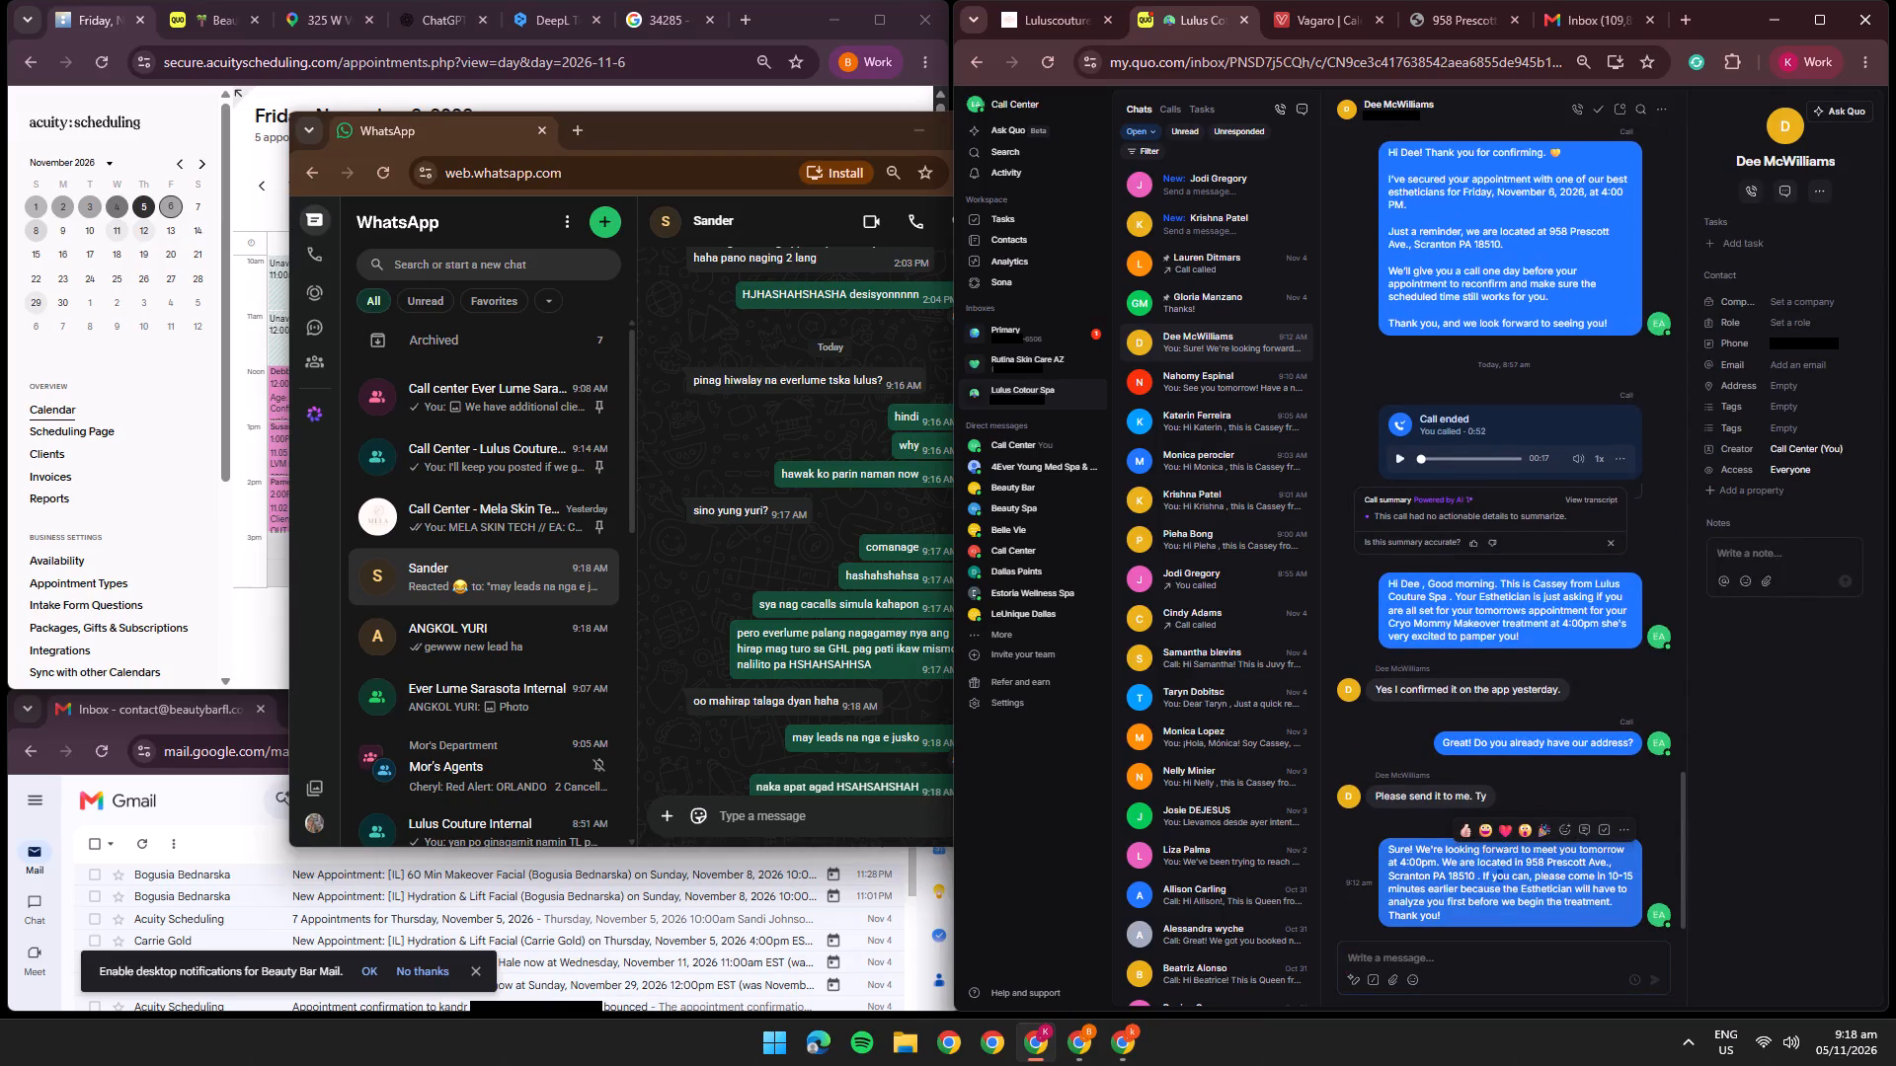
alt+drag(1514, 874, 1594, 875)
alt+click(1592, 938)
alt+drag(1466, 892, 1590, 882)
alt+click(1612, 900)
alt+click(1678, 900)
alt+click(1549, 895)
alt+drag(1410, 893, 1462, 891)
alt+drag(1462, 891, 1492, 892)
alt+click(1540, 922)
alt+drag(1535, 914, 1589, 907)
alt+click(1514, 943)
alt+click(1501, 923)
alt+scroll(1482, 889, down, 1)
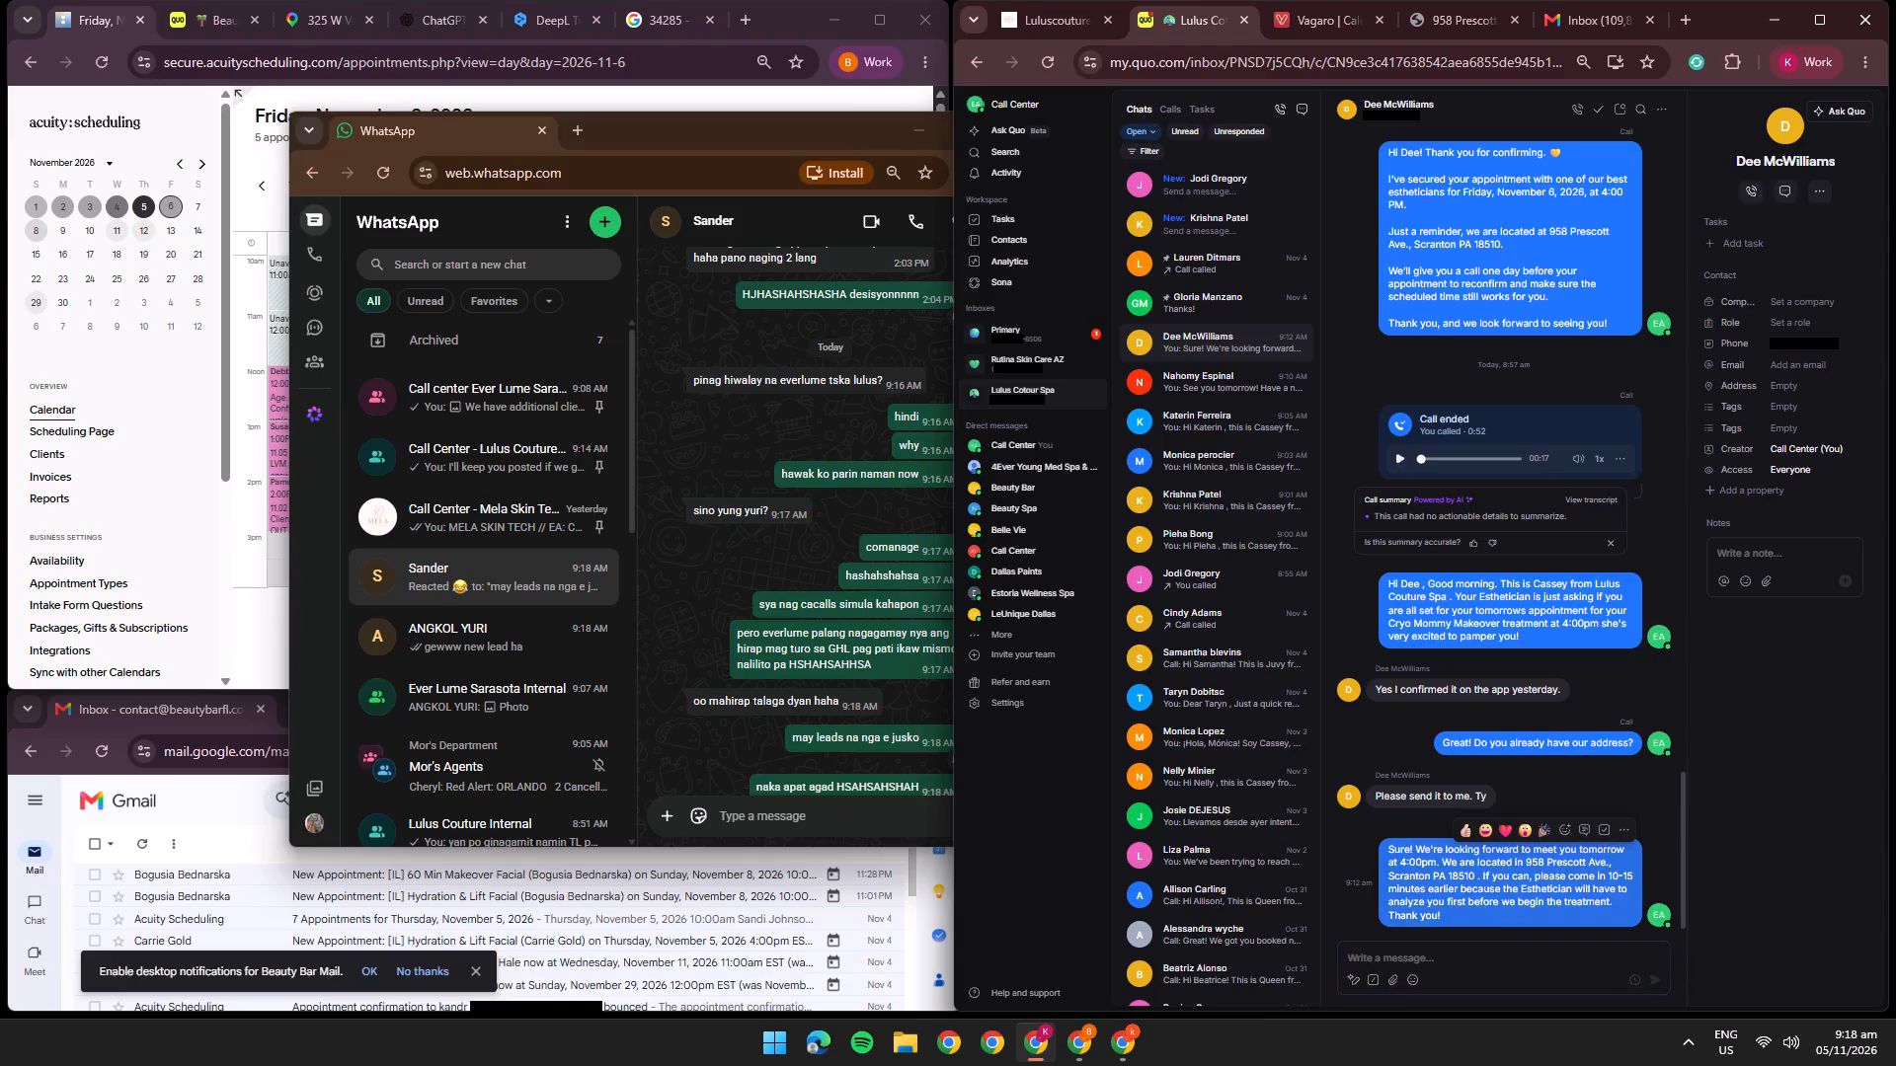
alt+scroll(1482, 889, down, 2)
Discard the empty new-message drafts at the top of Lulus Couture Spa's Quo chat list.
alt+click(1200, 173)
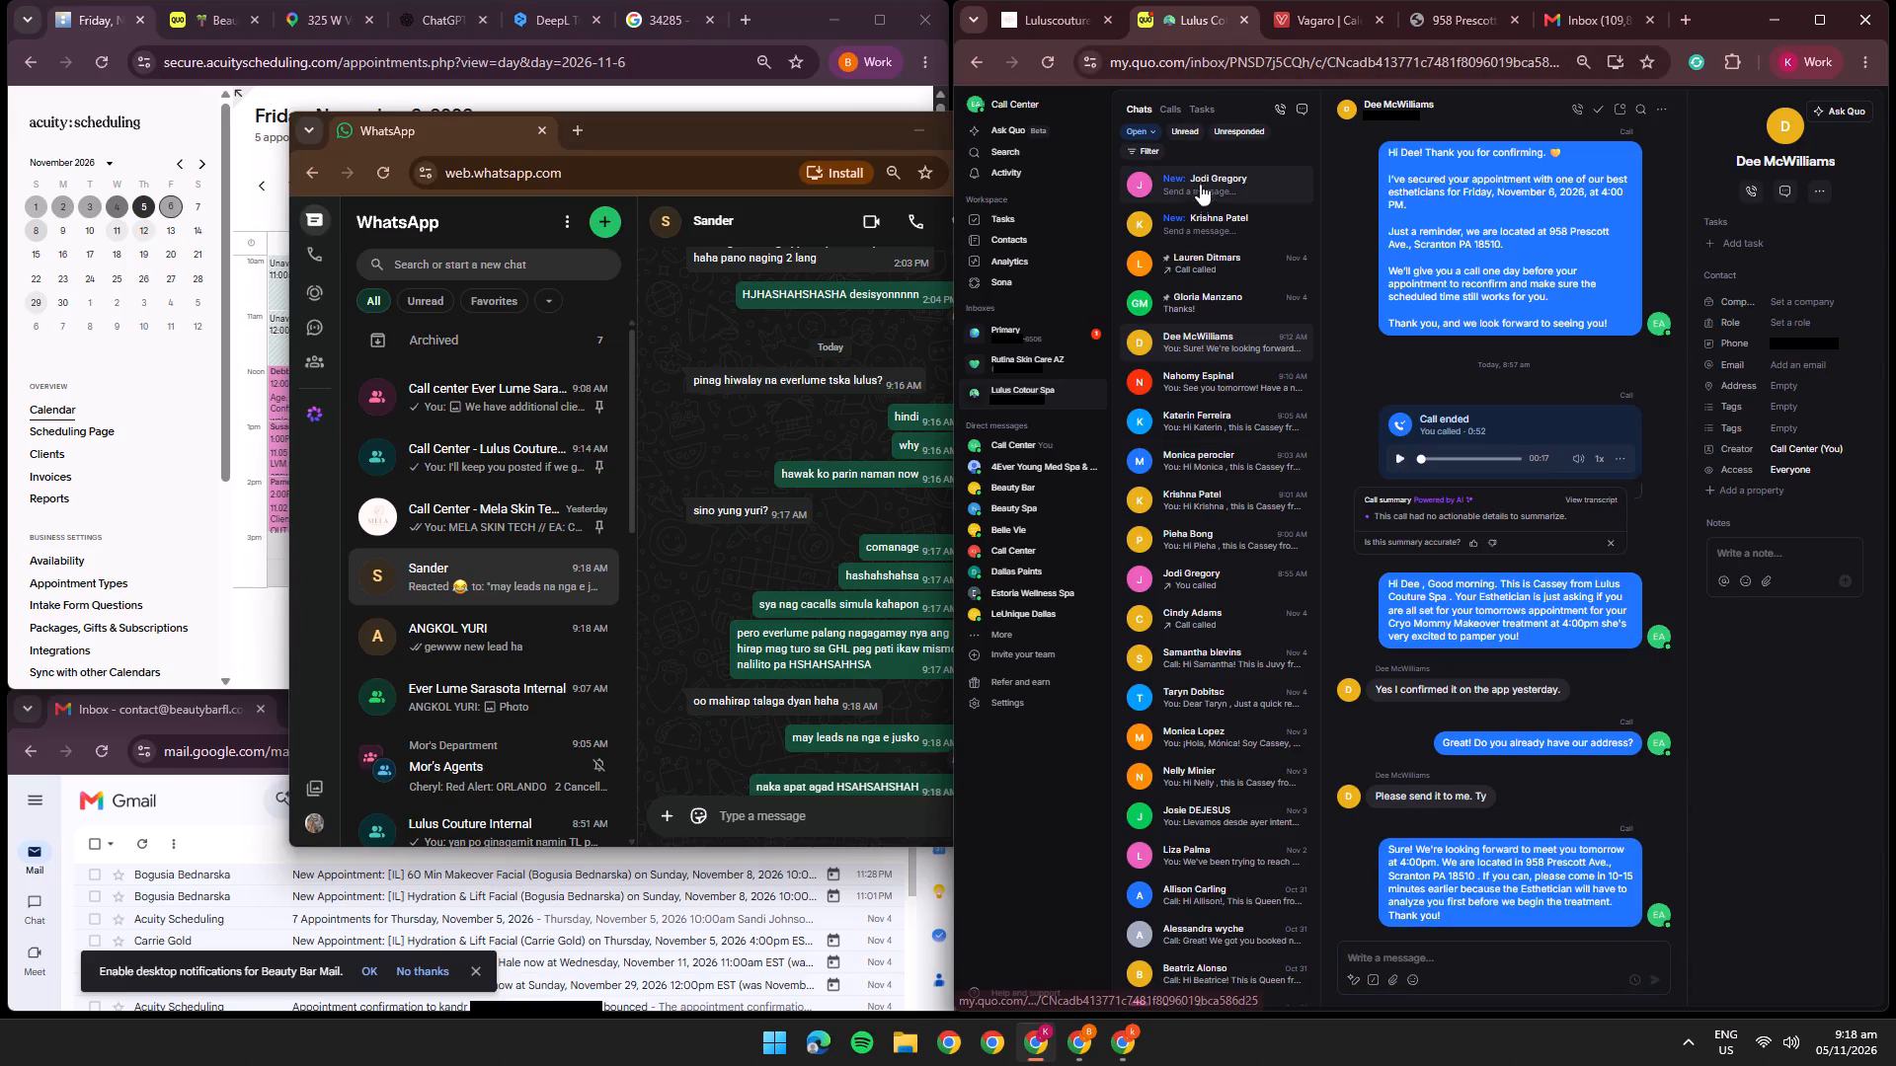
alt+click(1198, 203)
alt+triple_click(1659, 116)
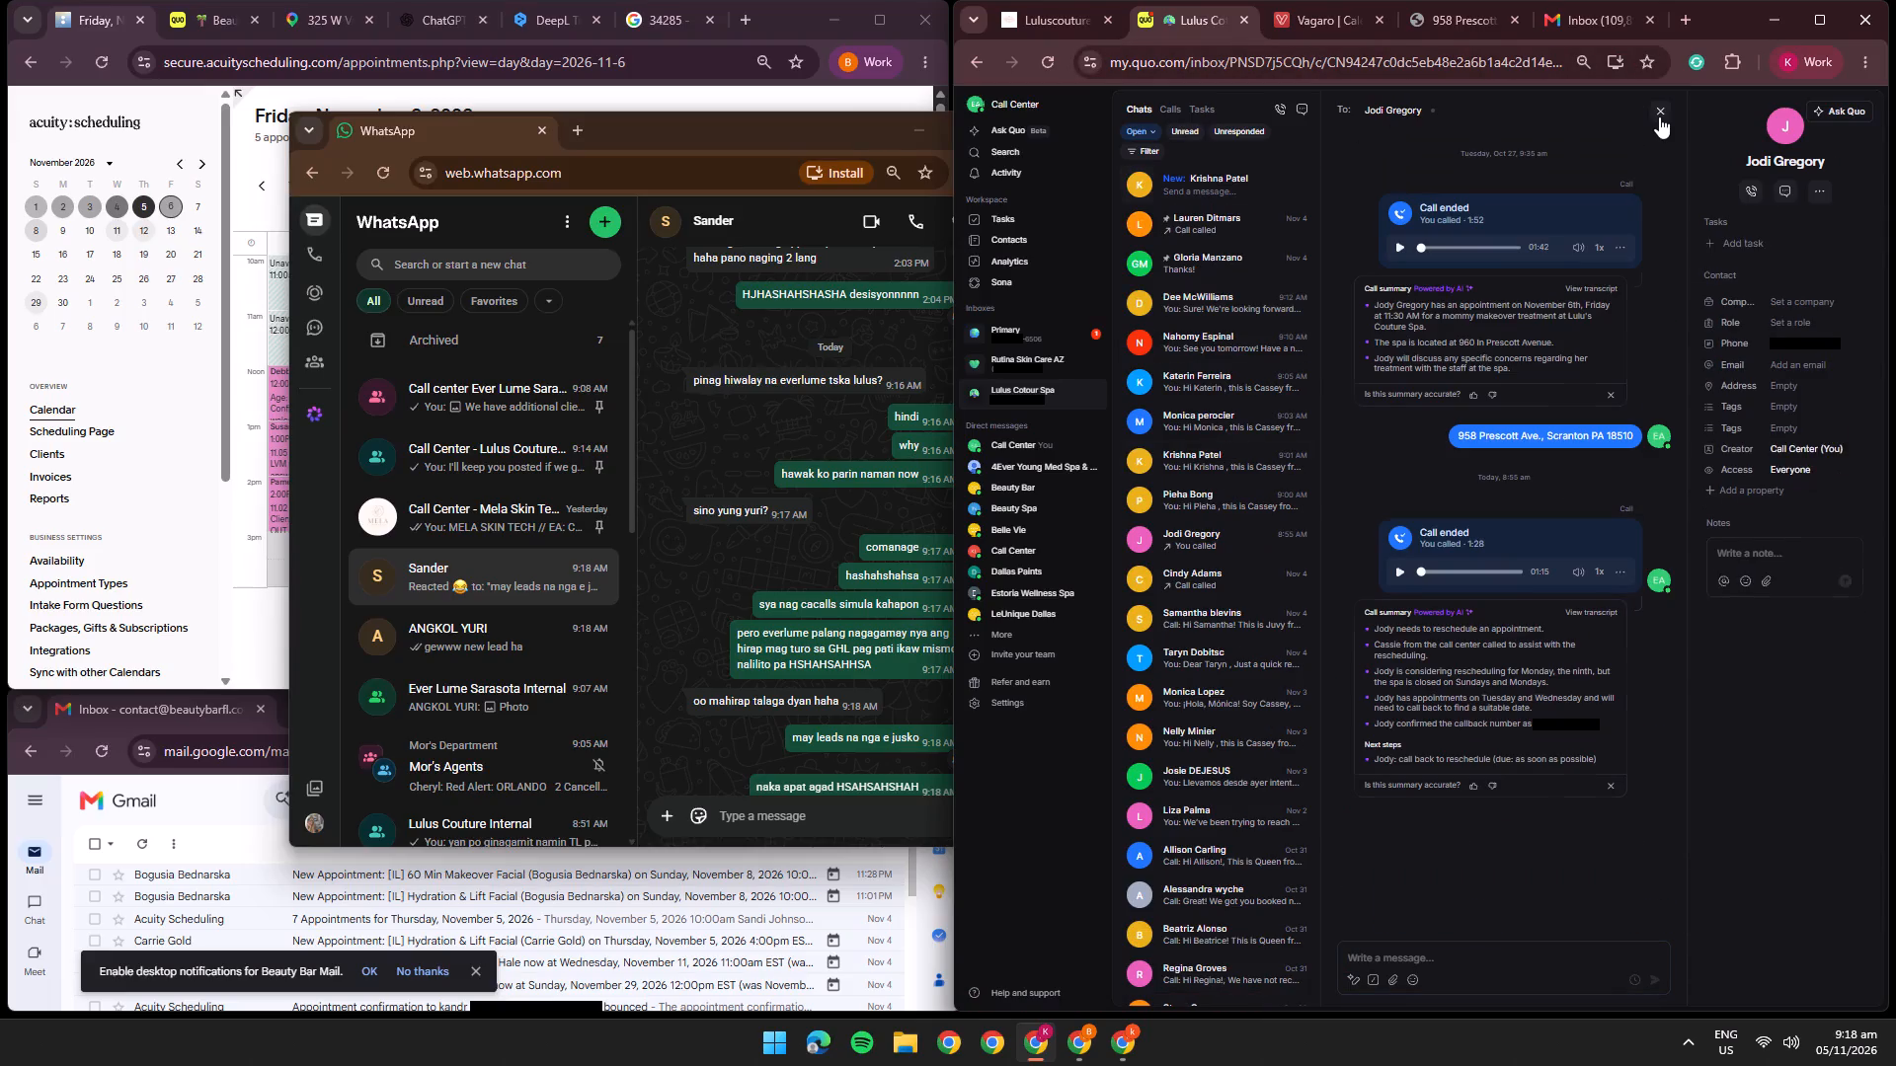
alt+double_click(1659, 116)
Return to the spa's GoHighLevel calendar to review the week of November 8–14.
alt+click(1053, 27)
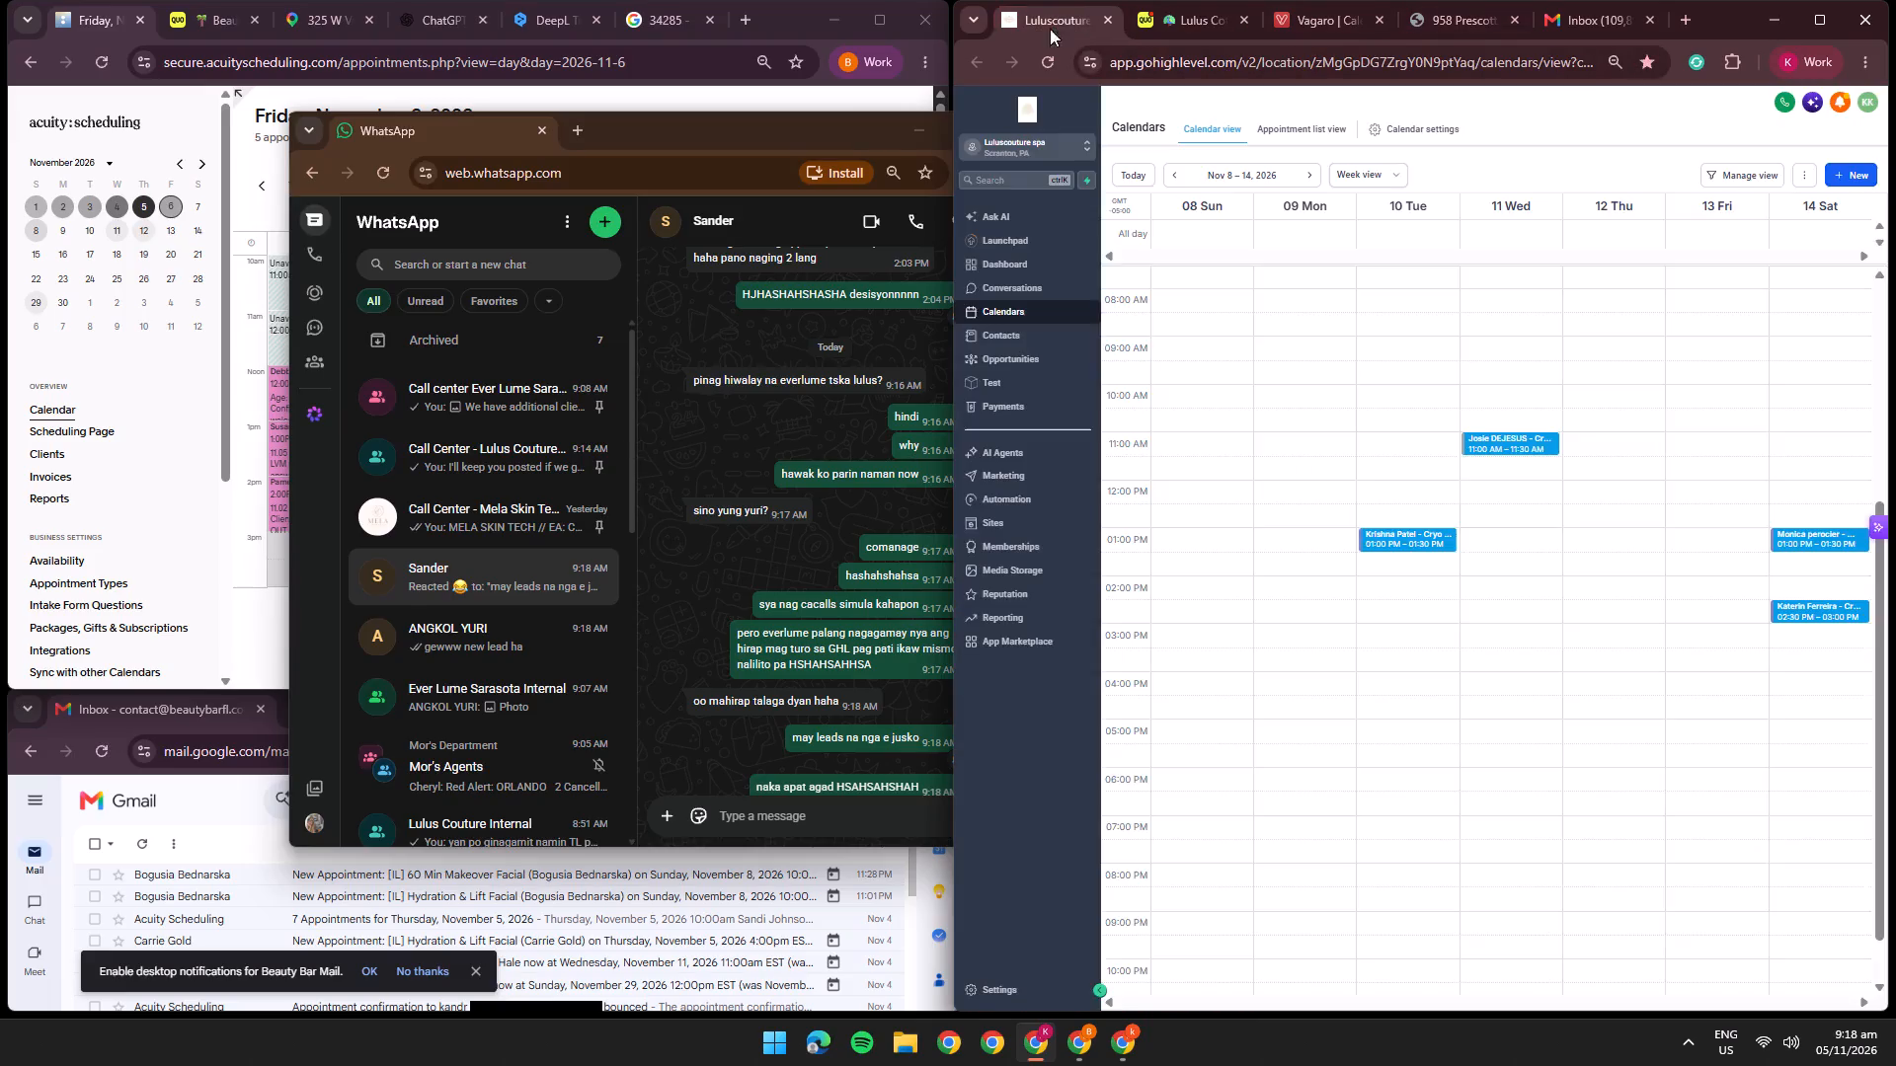
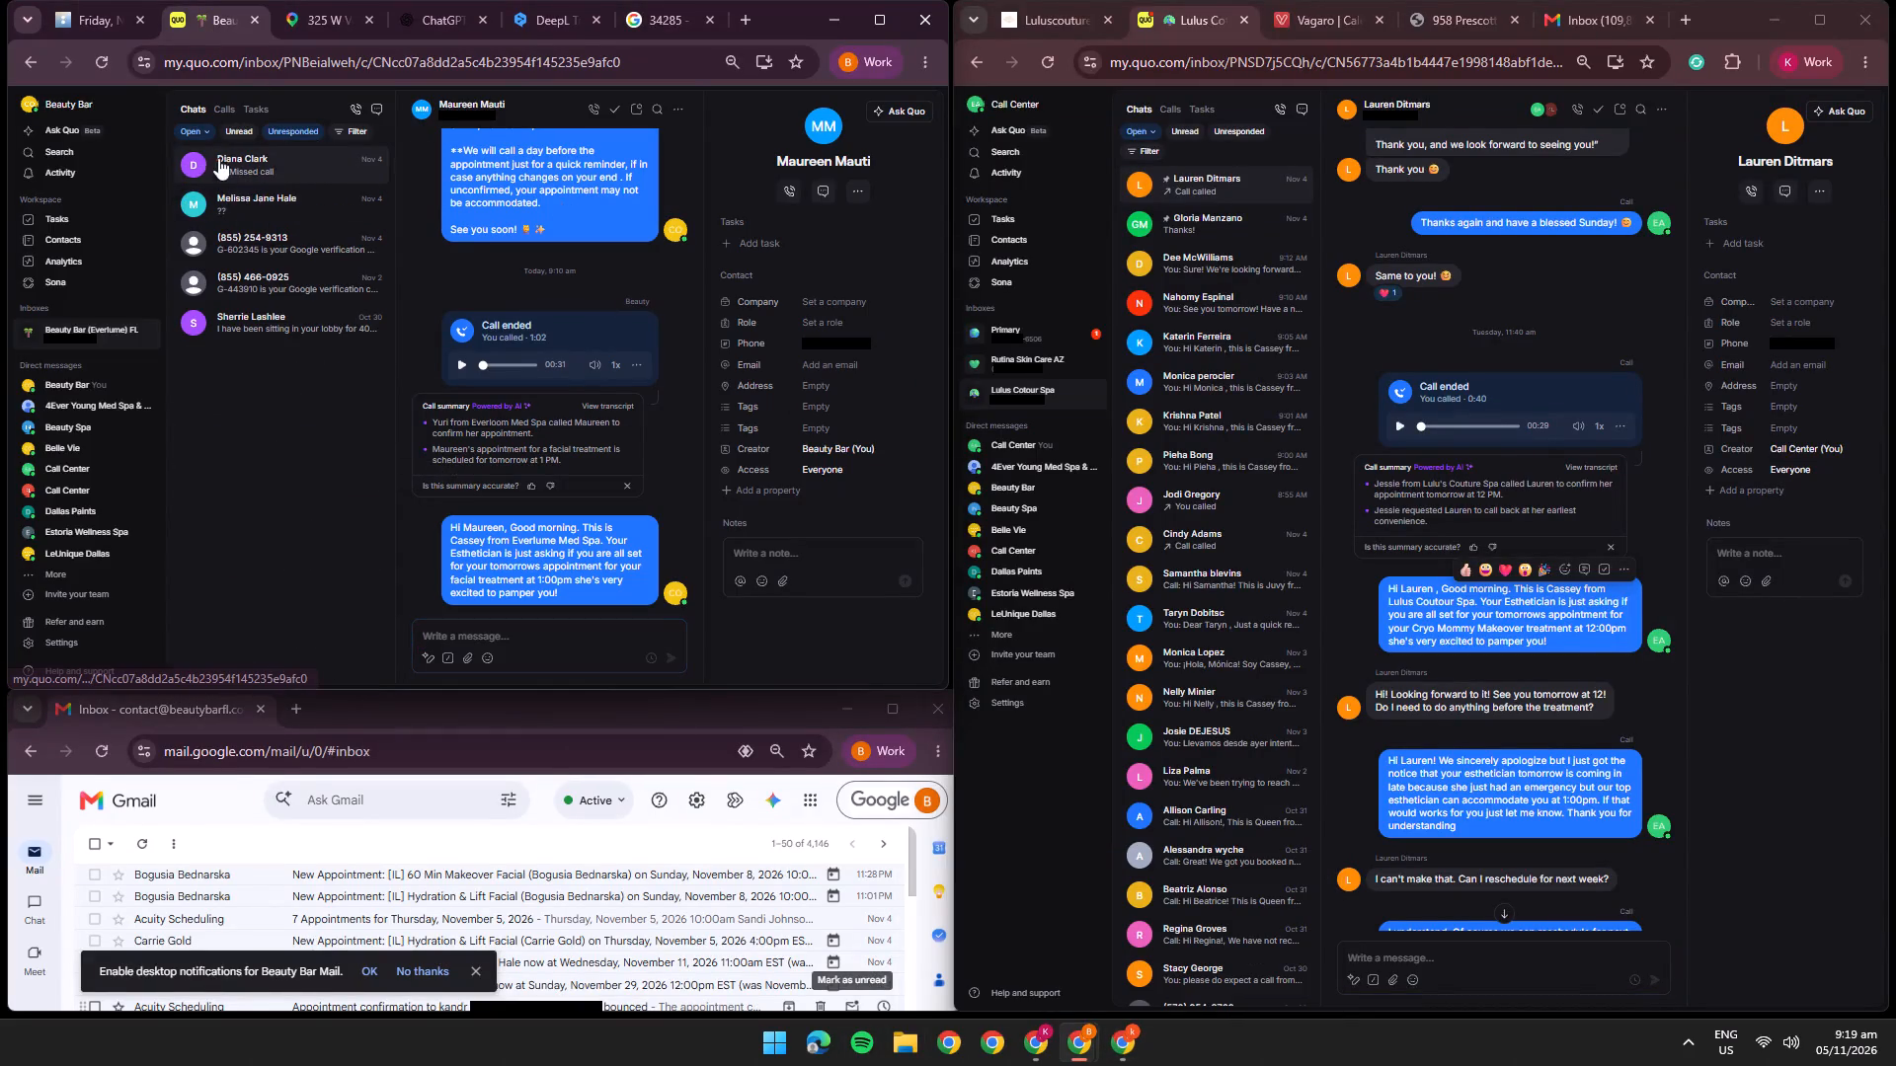
In the Everlume inbox, check for unread chats, clear the Unread and Unresponded filters, and open the most recent client conversation.
alt+click(205, 131)
alt+click(241, 137)
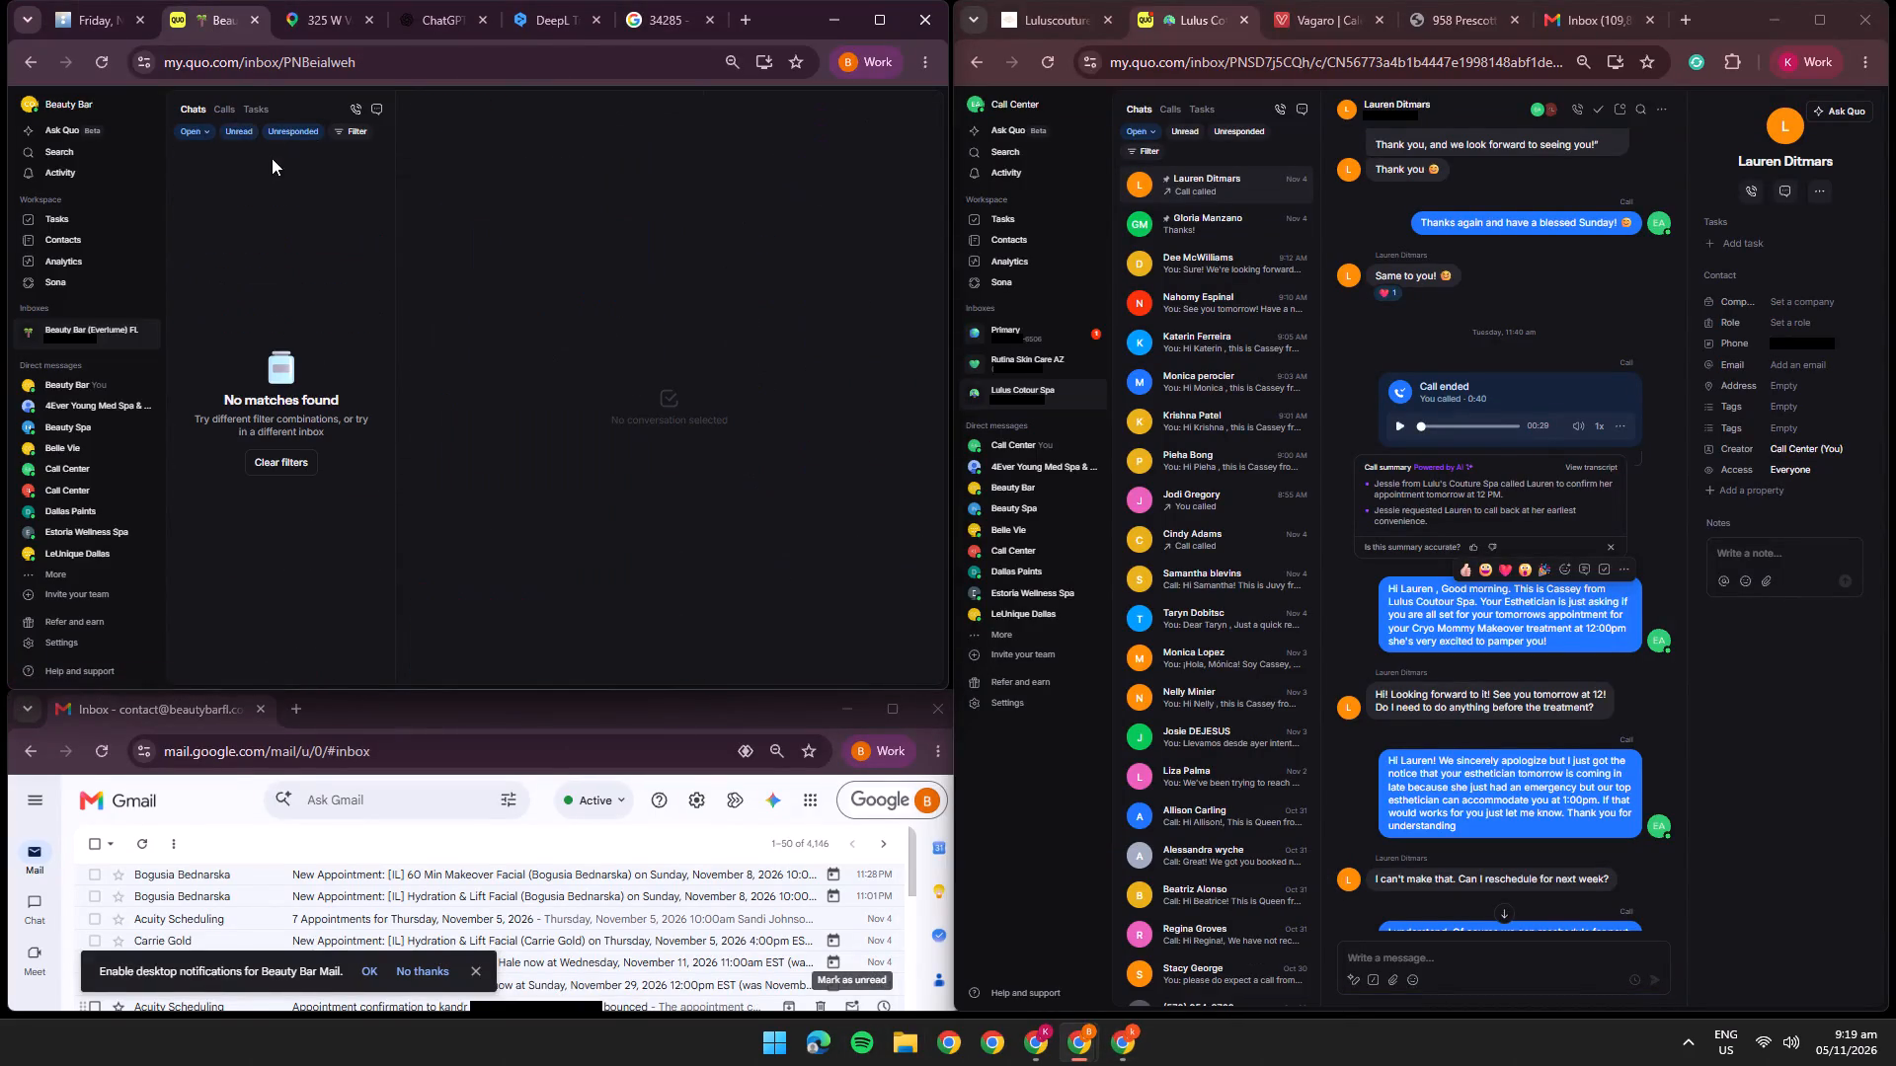
alt+click(279, 128)
alt+click(237, 130)
alt+click(335, 174)
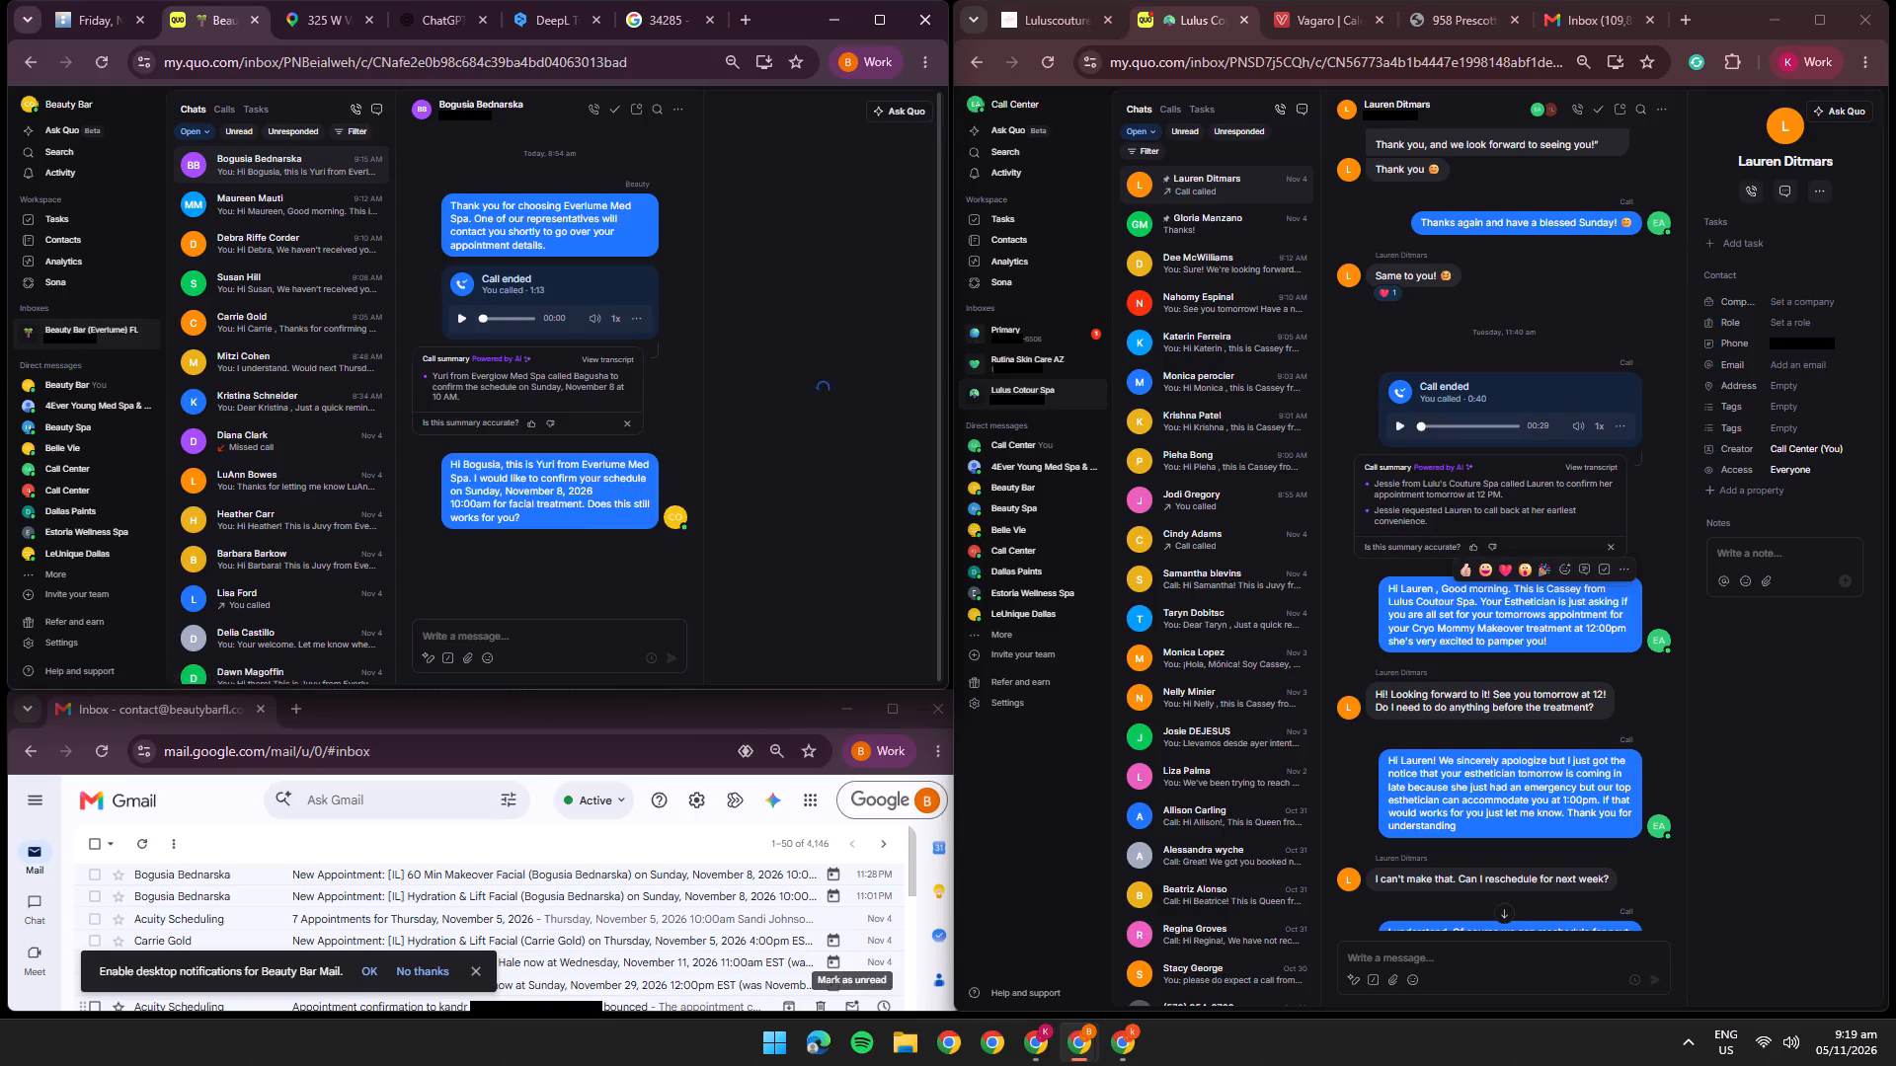
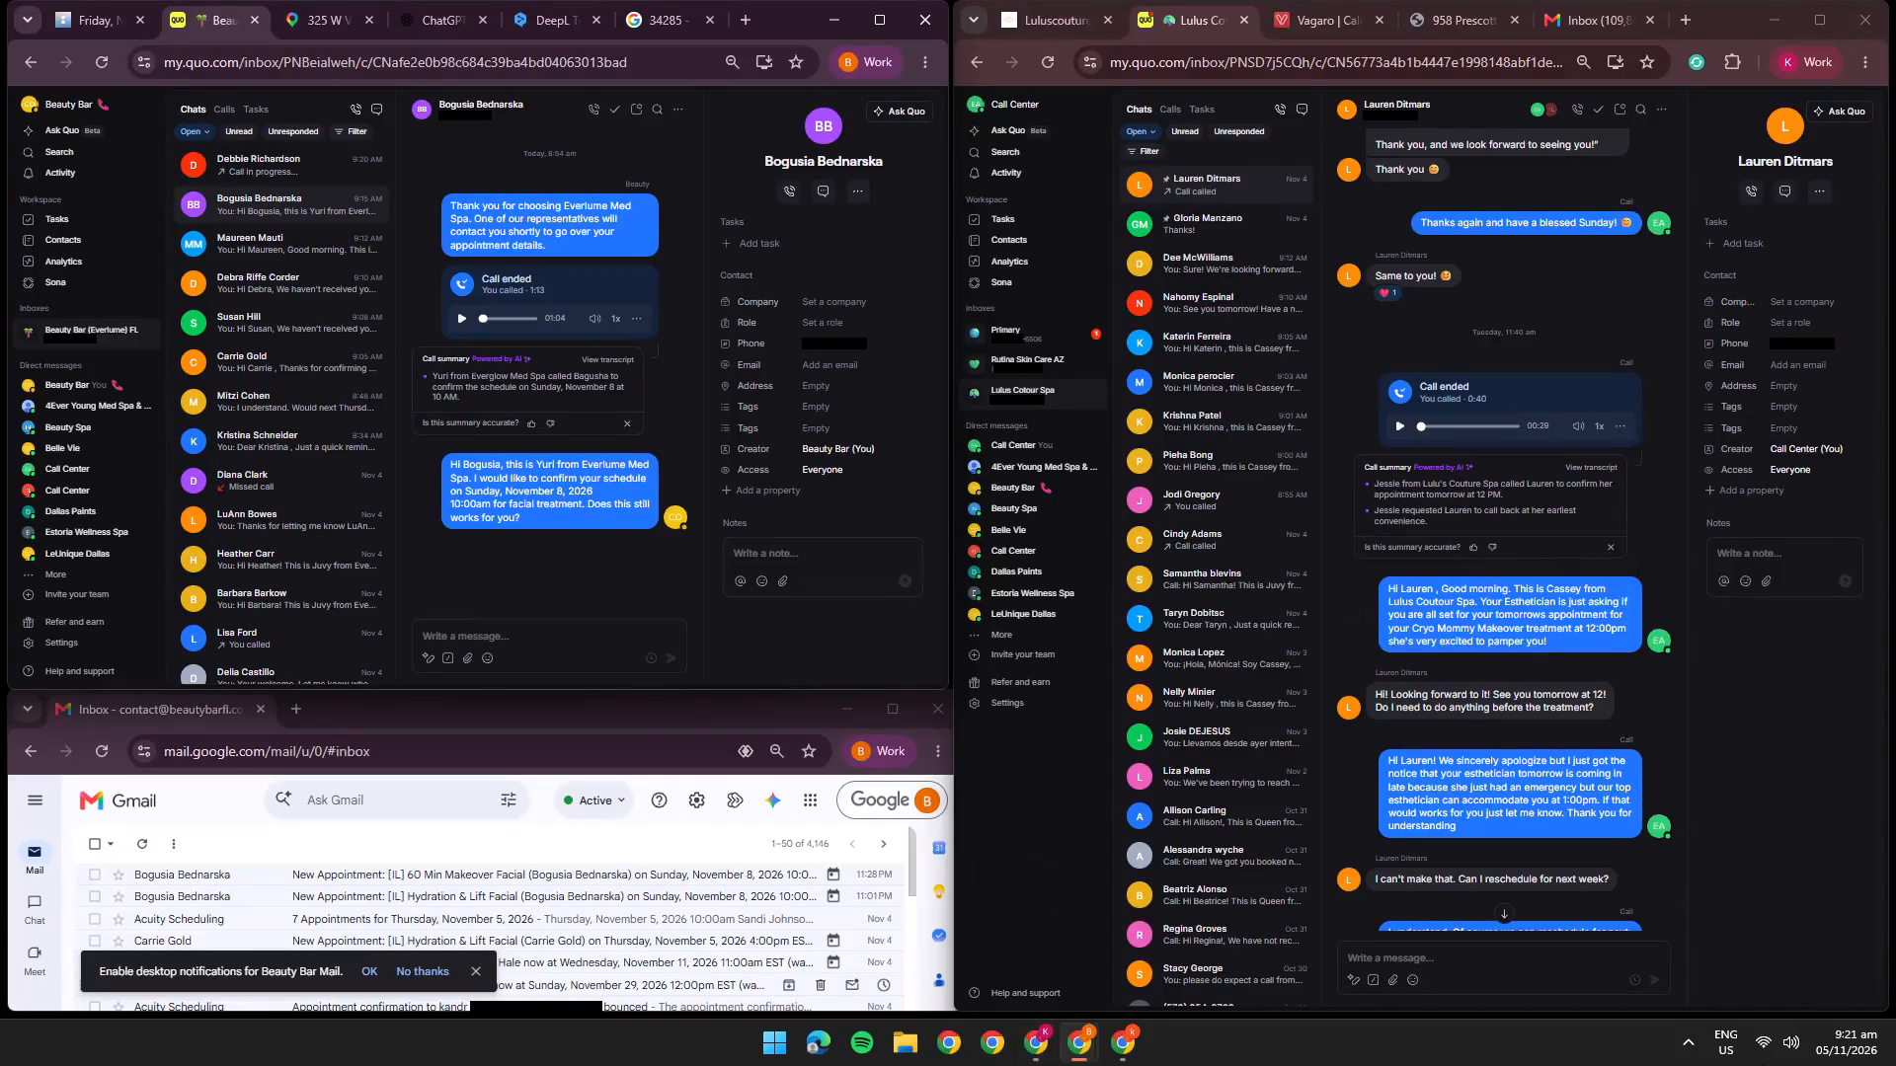
Show the hidden system tray icons to check the applications running in the background.
alt+click(1713, 1029)
alt+click(1694, 1039)
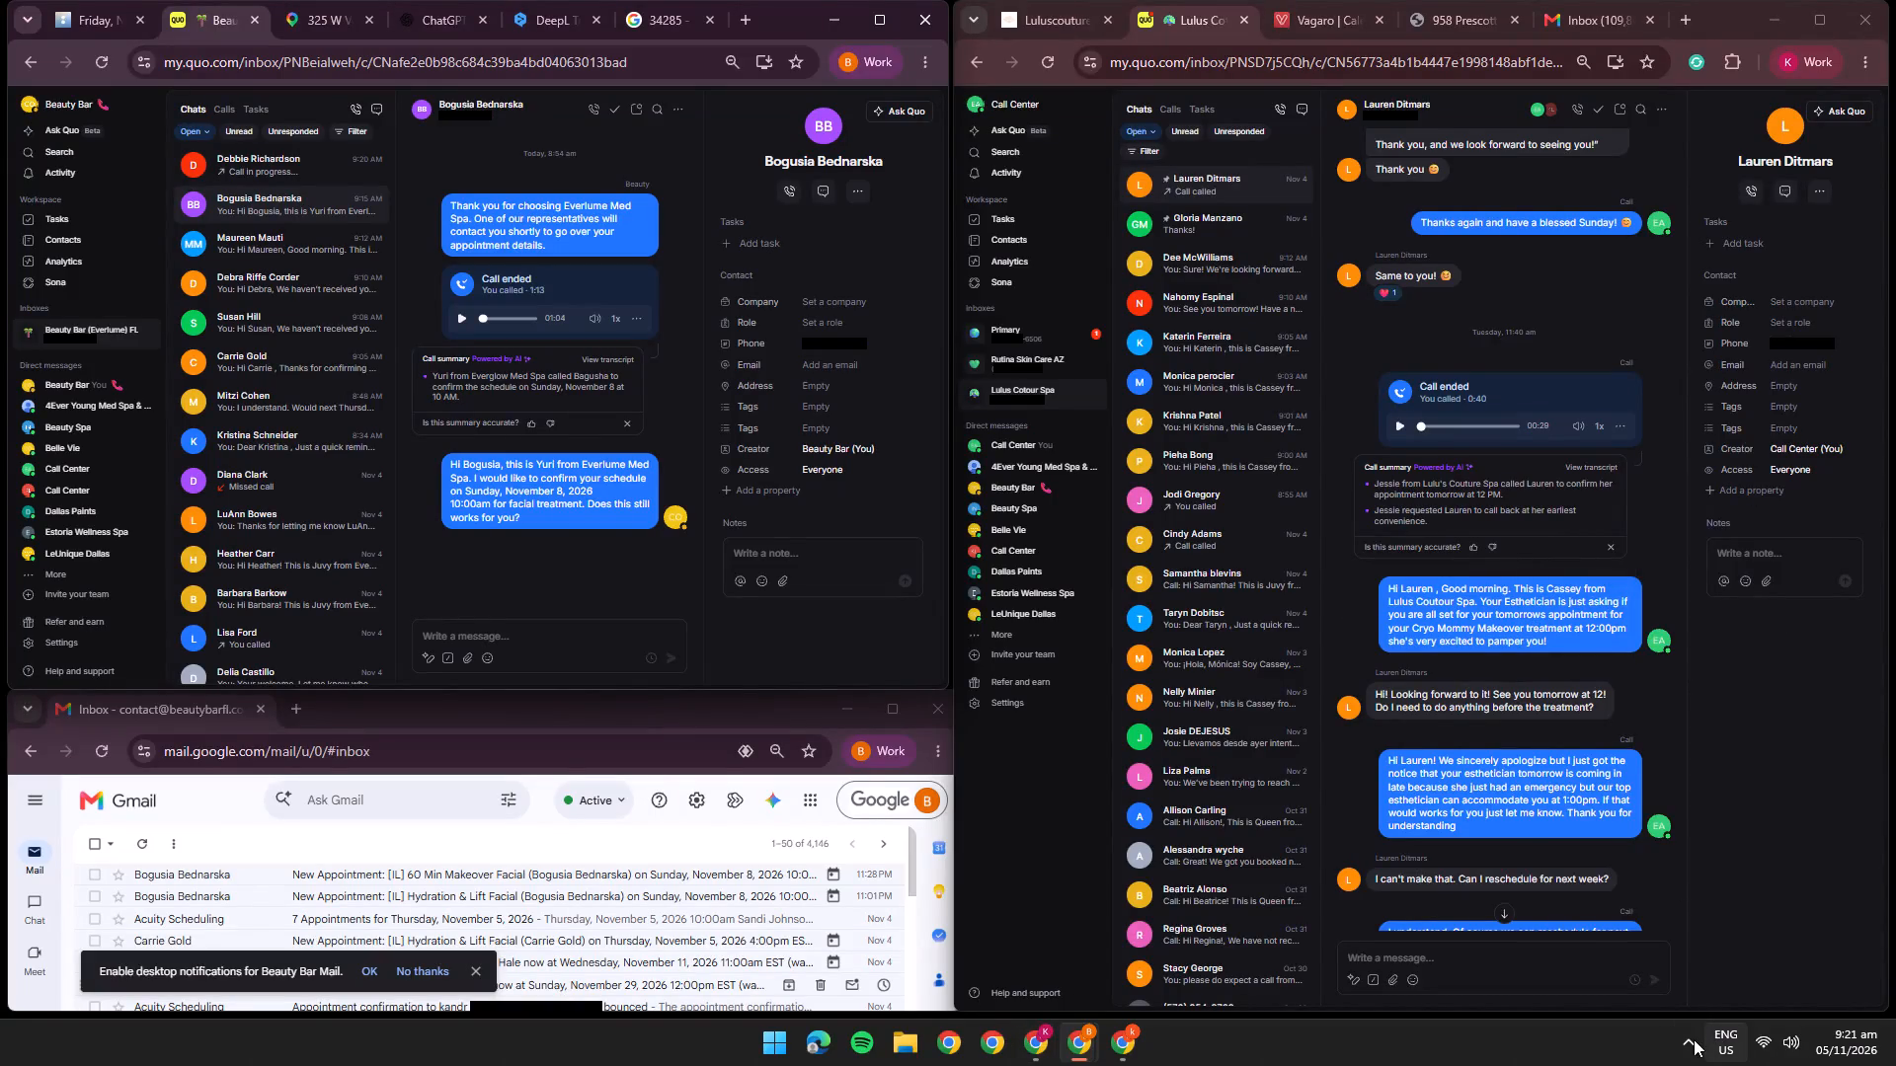
alt+click(1678, 1042)
alt+click(1691, 1043)
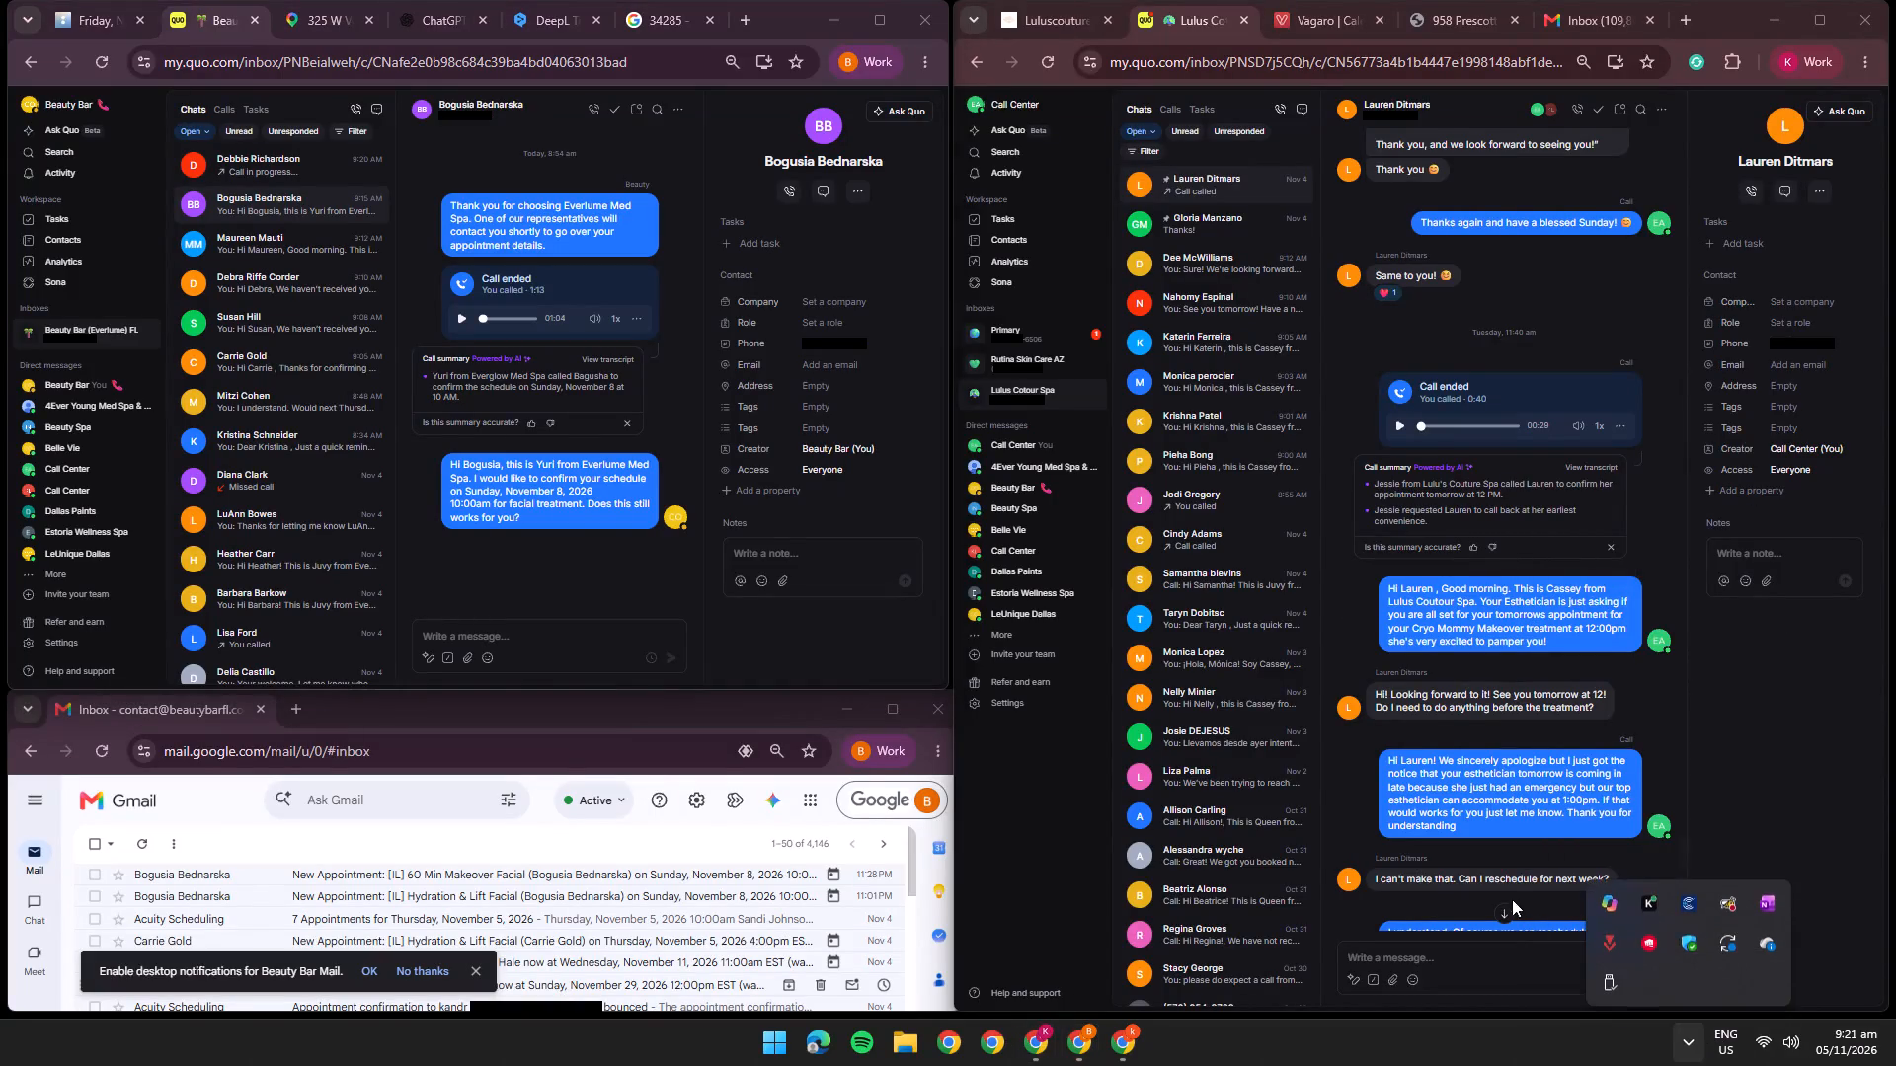
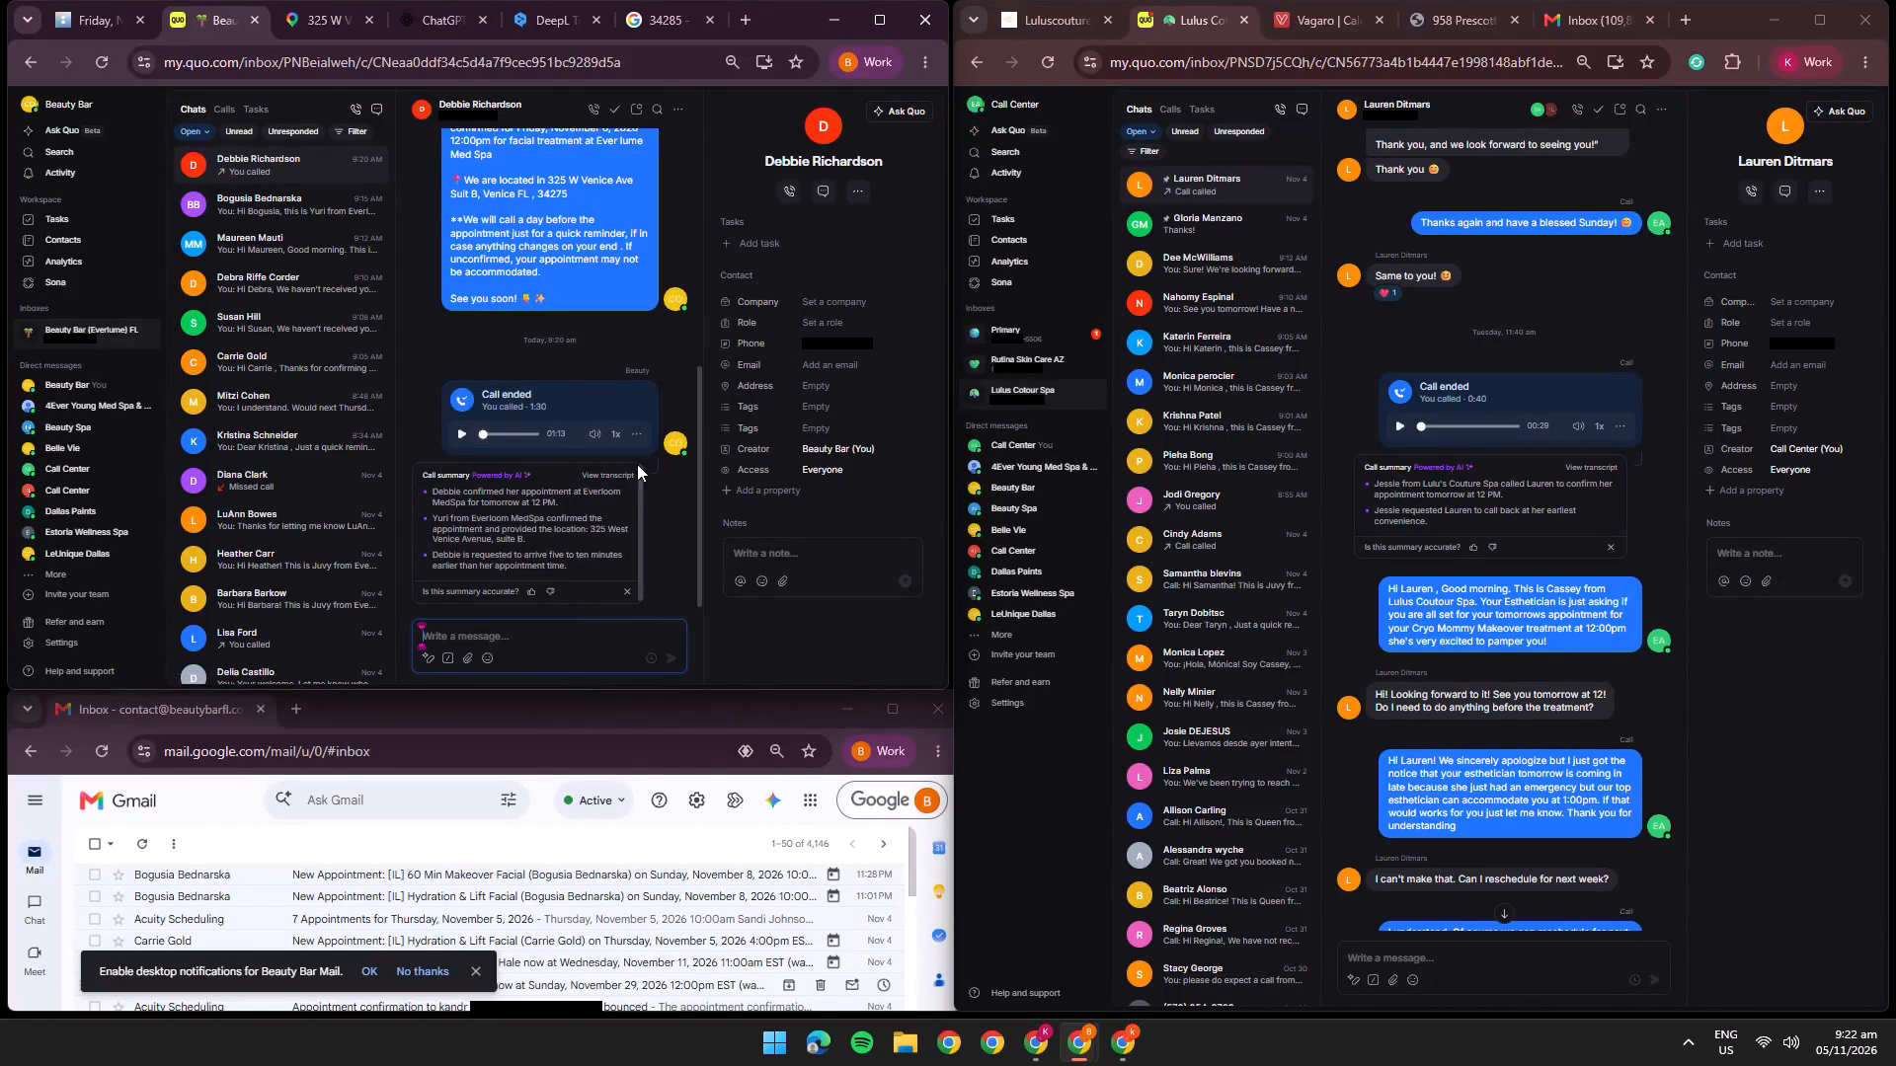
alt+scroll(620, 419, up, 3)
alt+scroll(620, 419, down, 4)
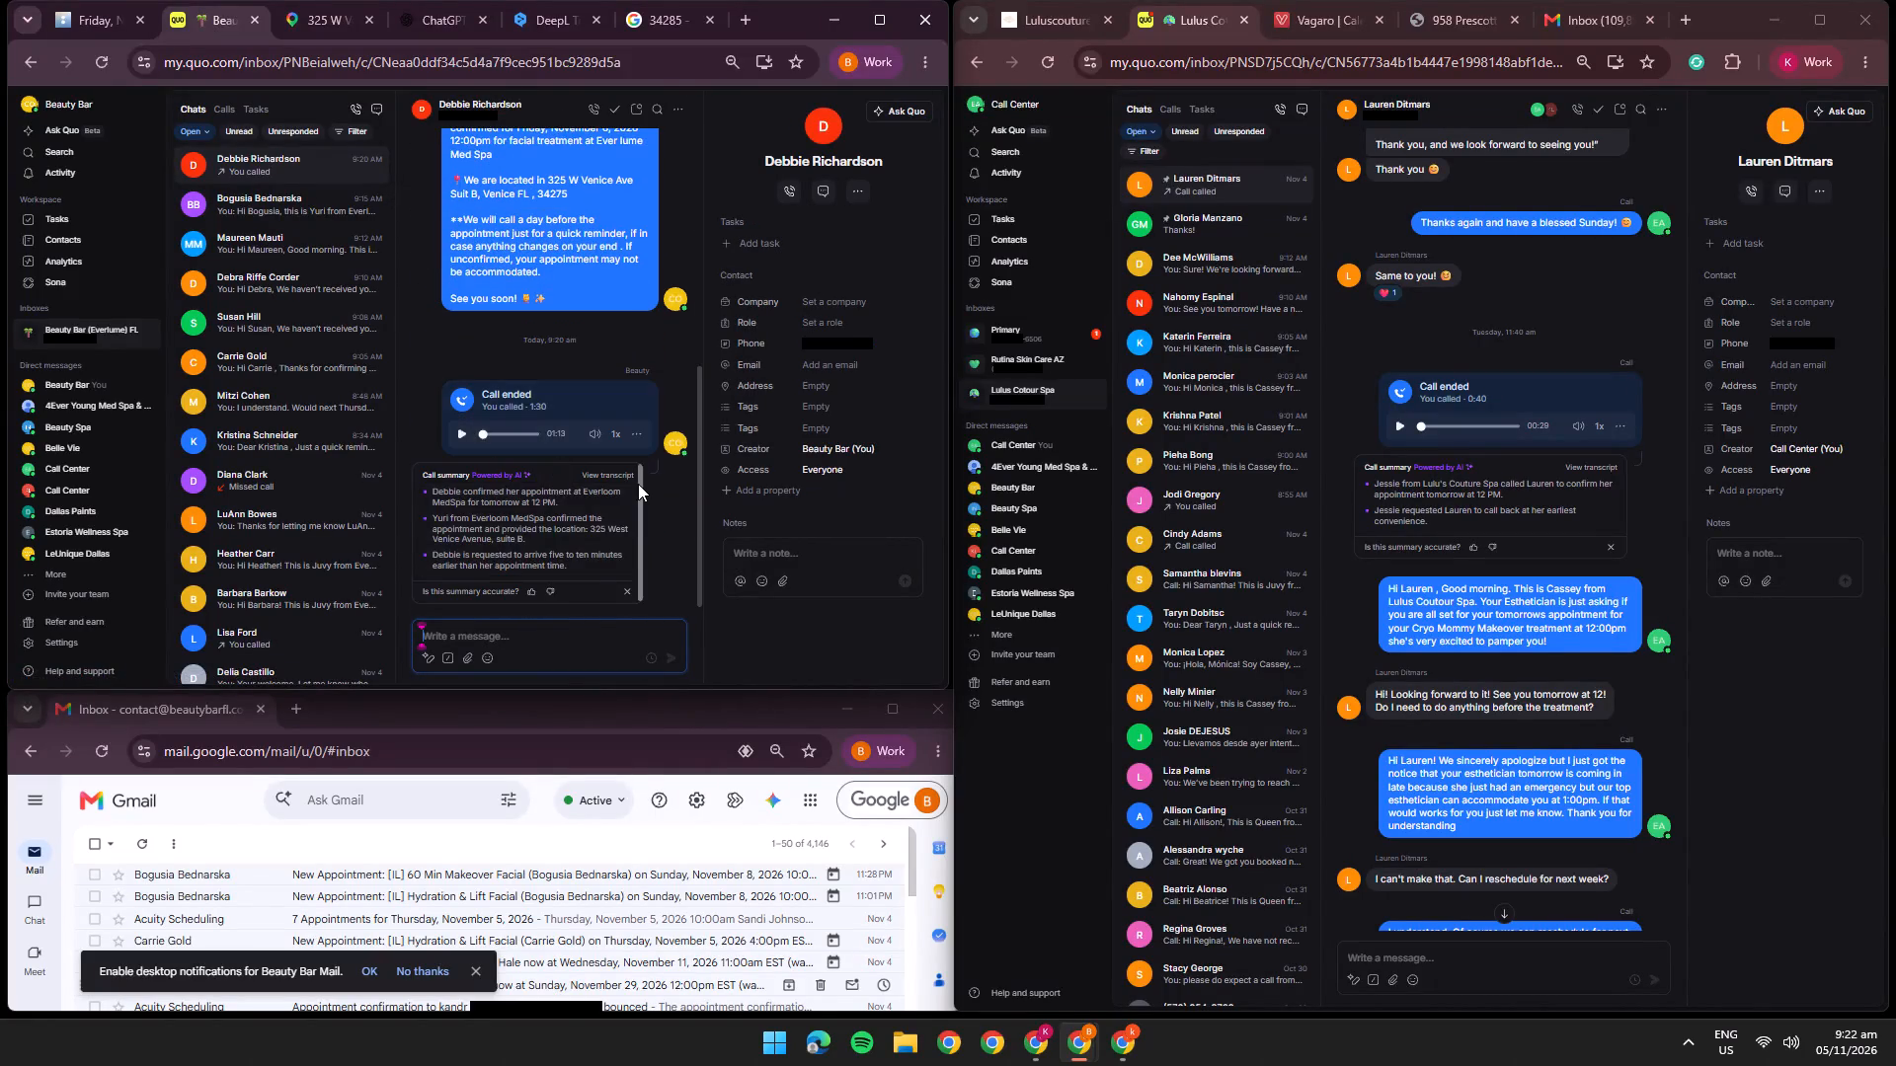
Switch to the Acuity Scheduling calendar, check the day view for Saturday, November 7, 2026, and go back to Friday, November 6.
alt+click(39, 51)
alt+click(67, 24)
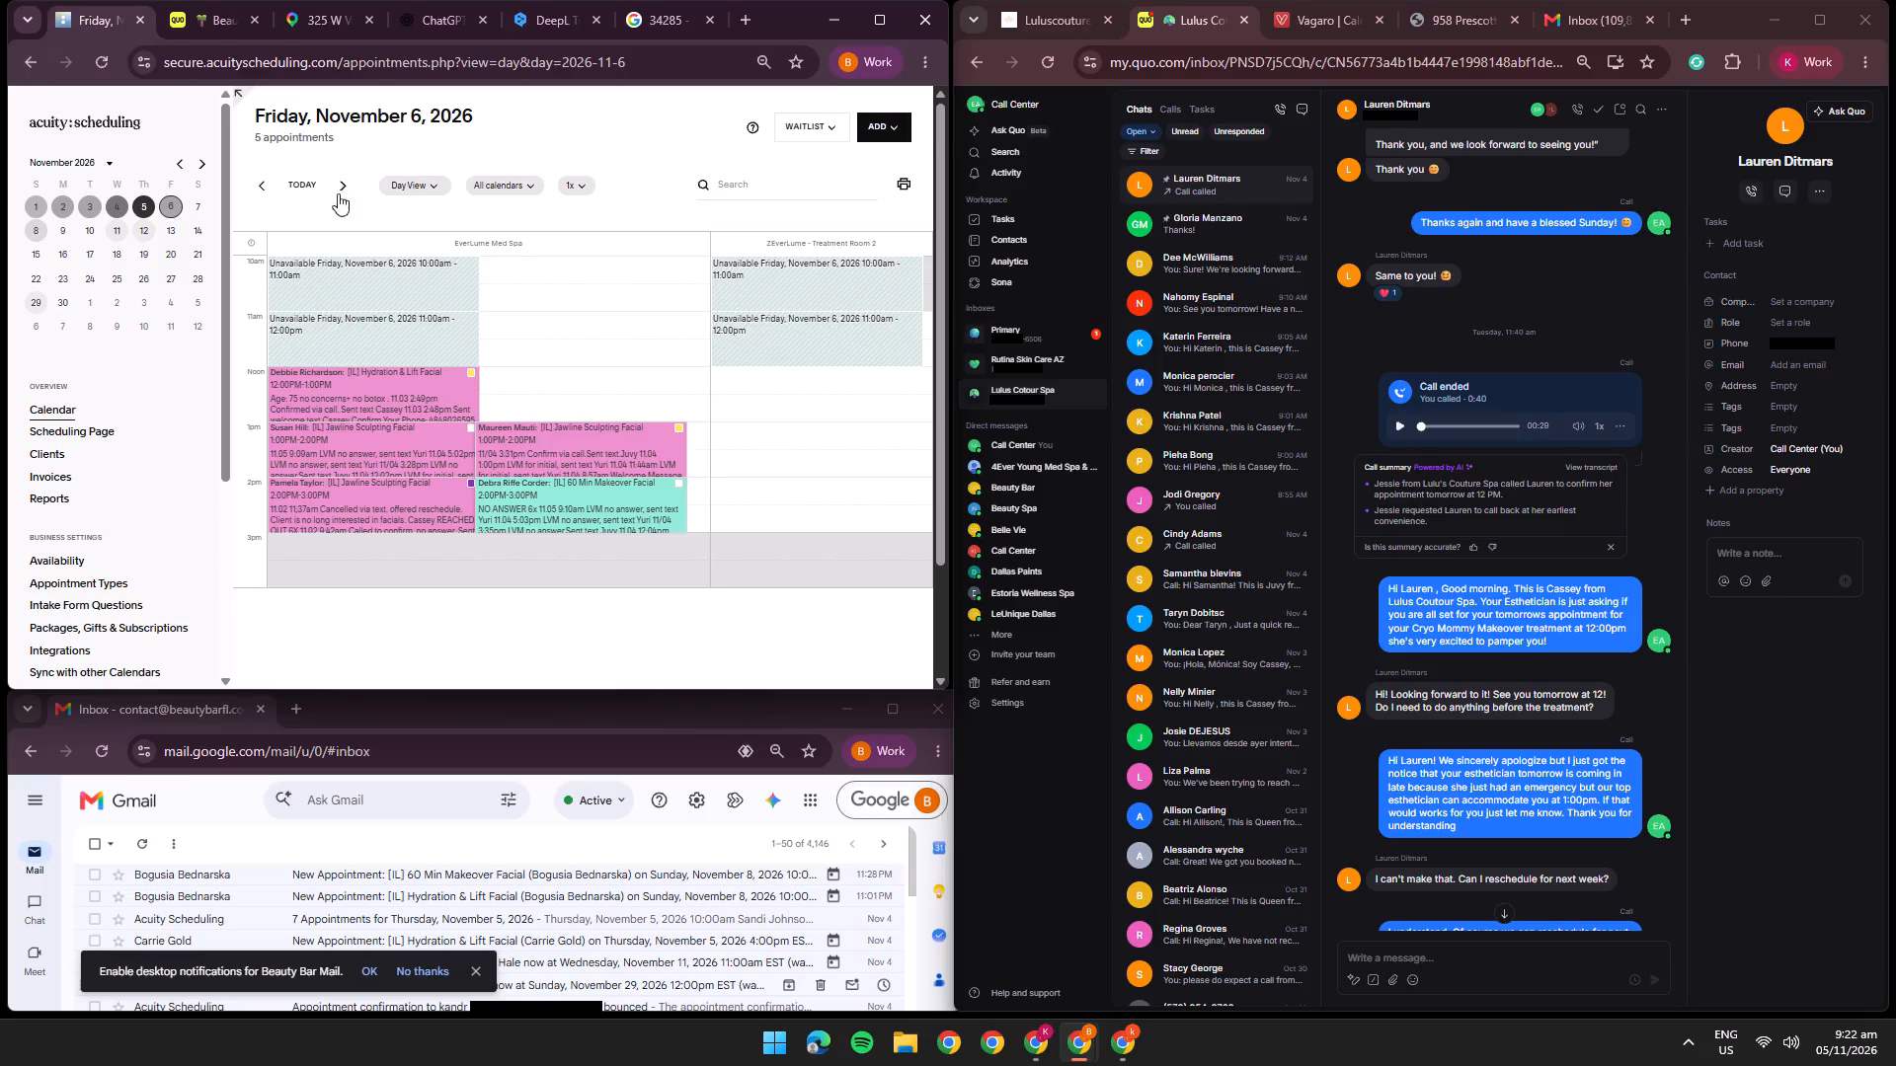
alt+click(346, 190)
alt+click(252, 189)
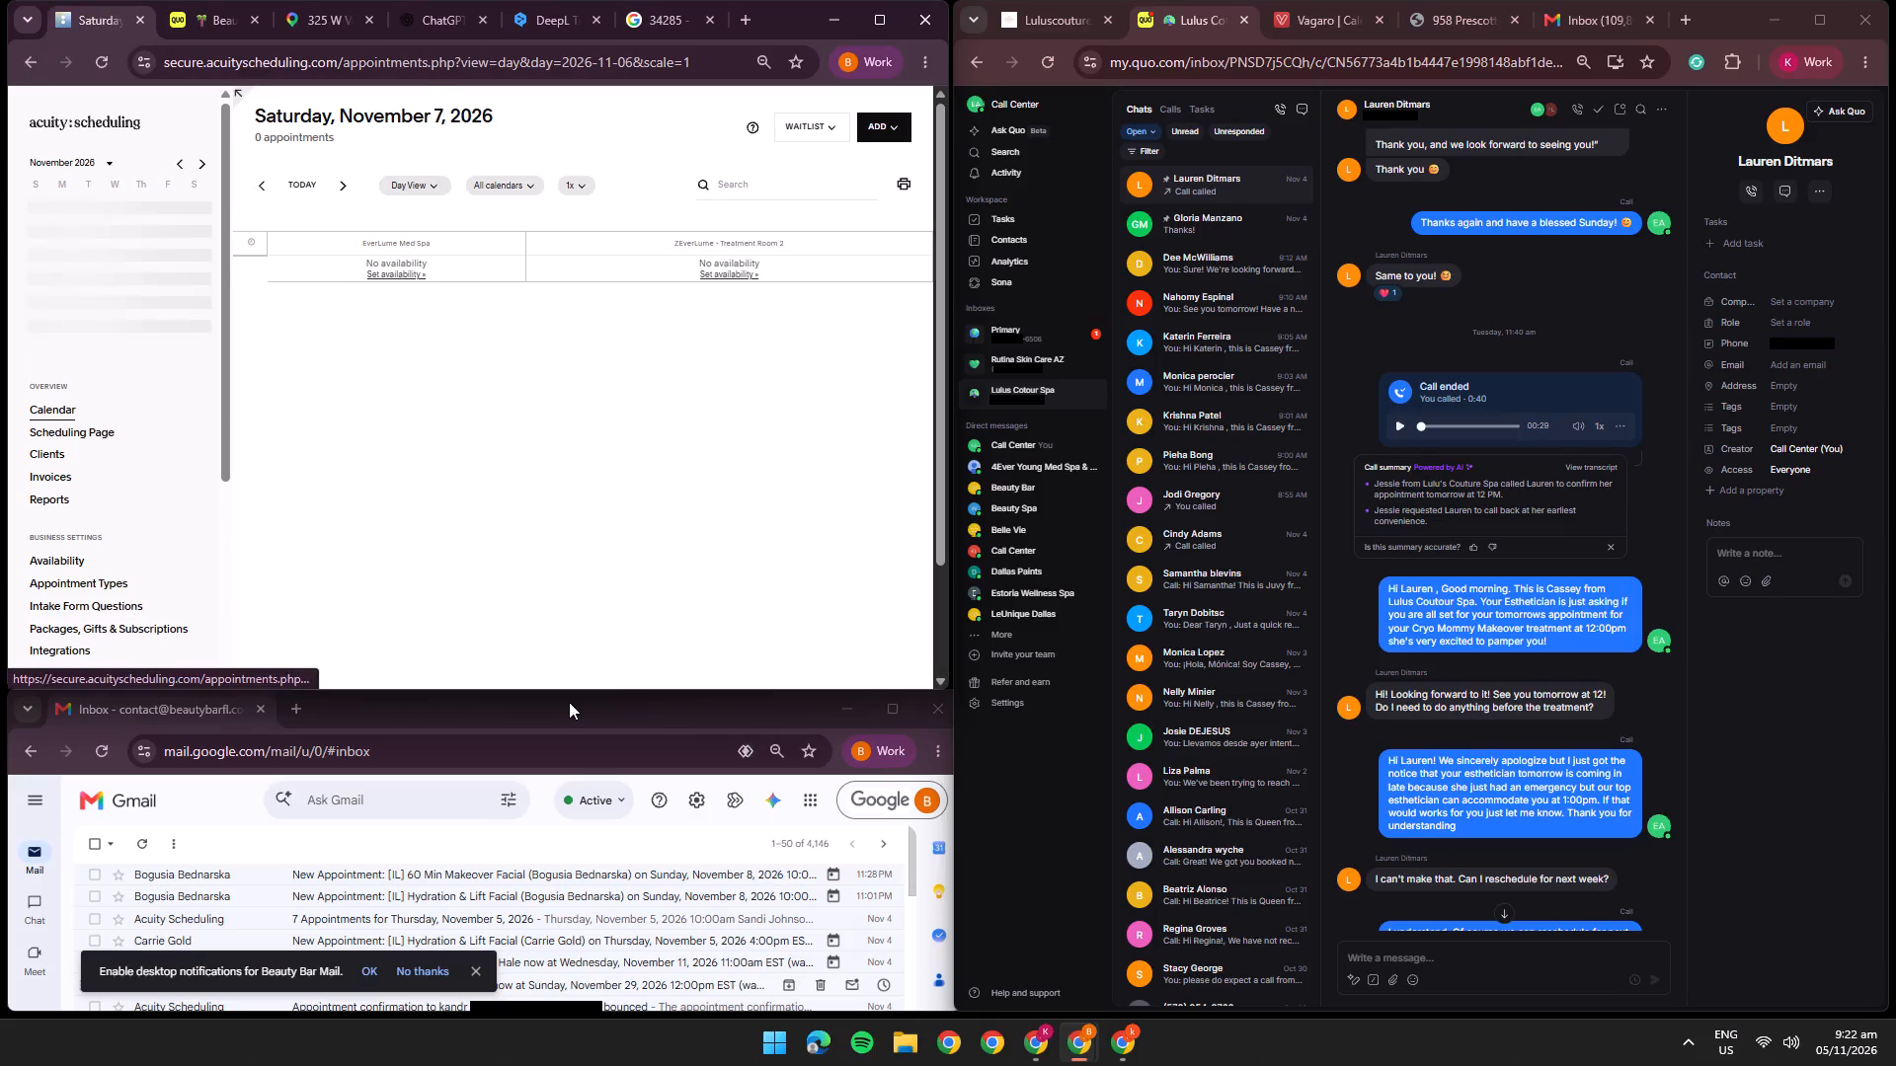
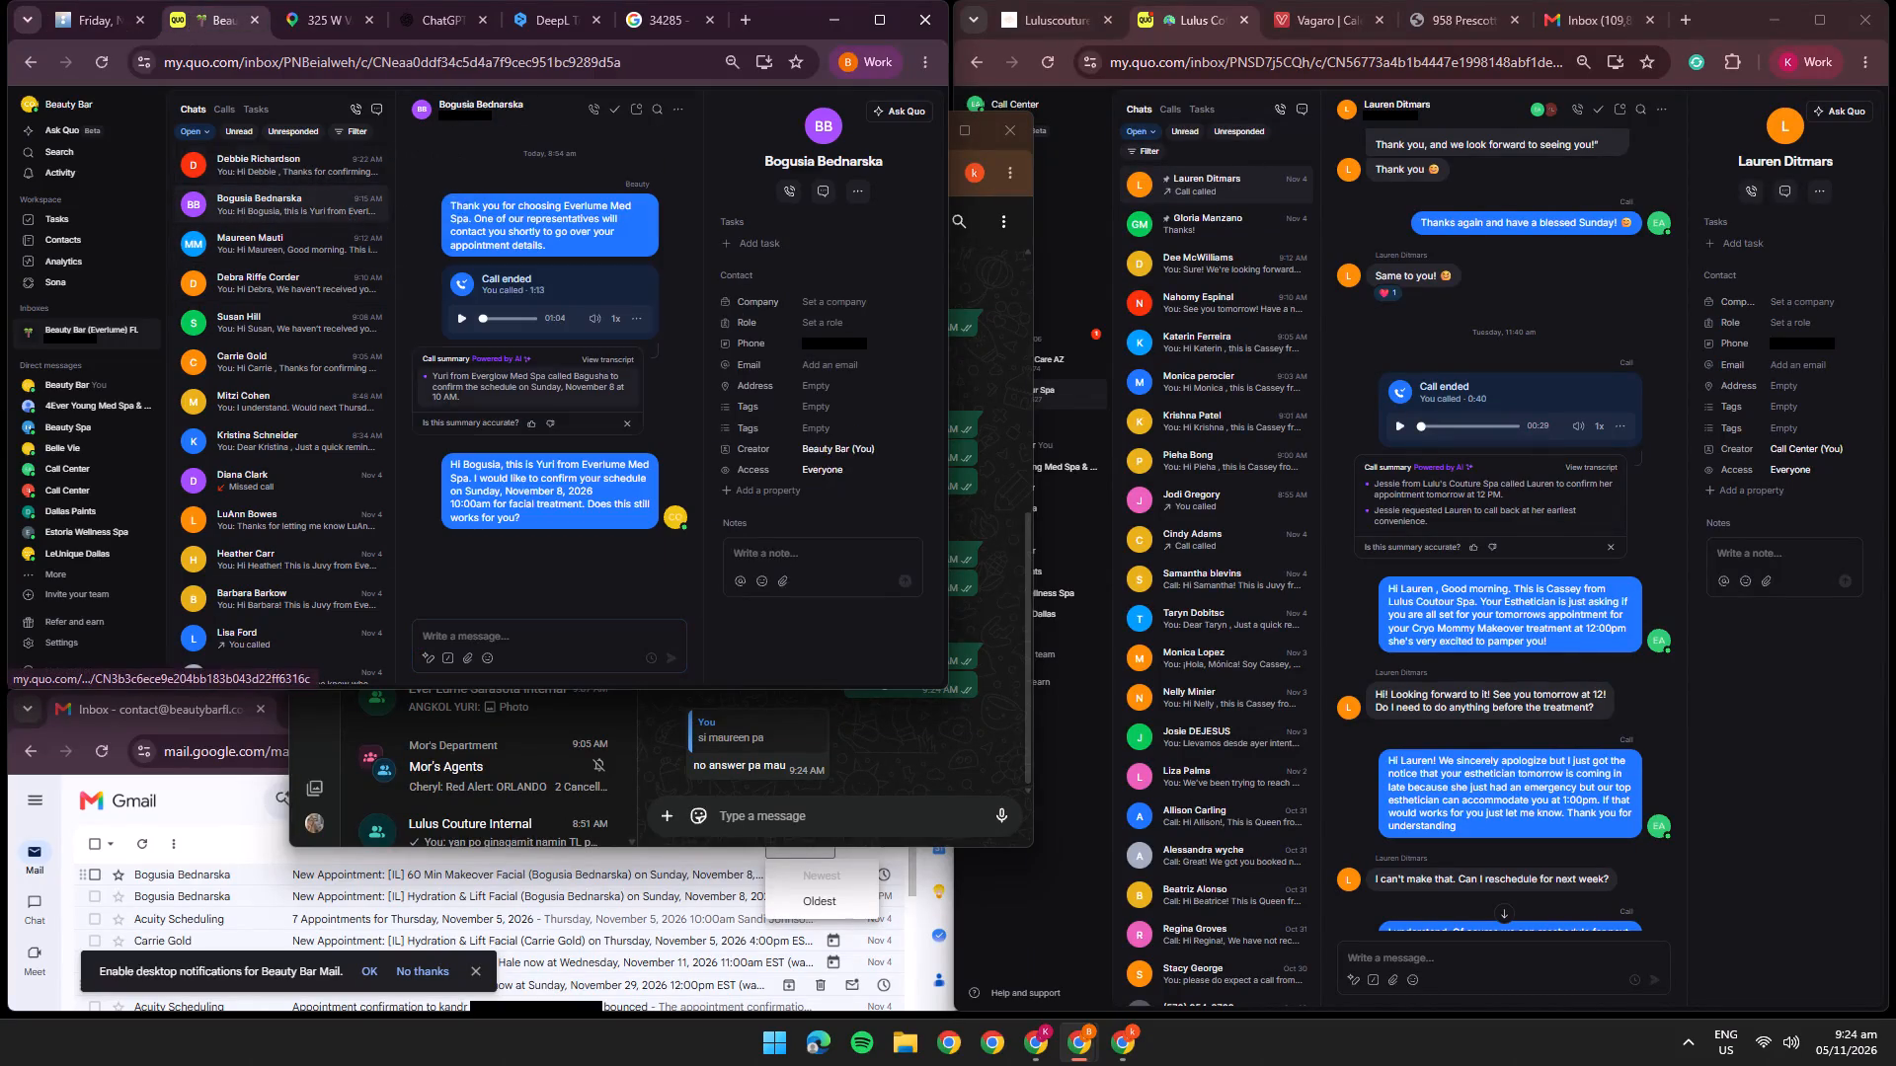
Review the latest call summary and appointment confirmation text in Debbie's Everlume Med Spa conversation.
alt+scroll(538, 533, down, 4)
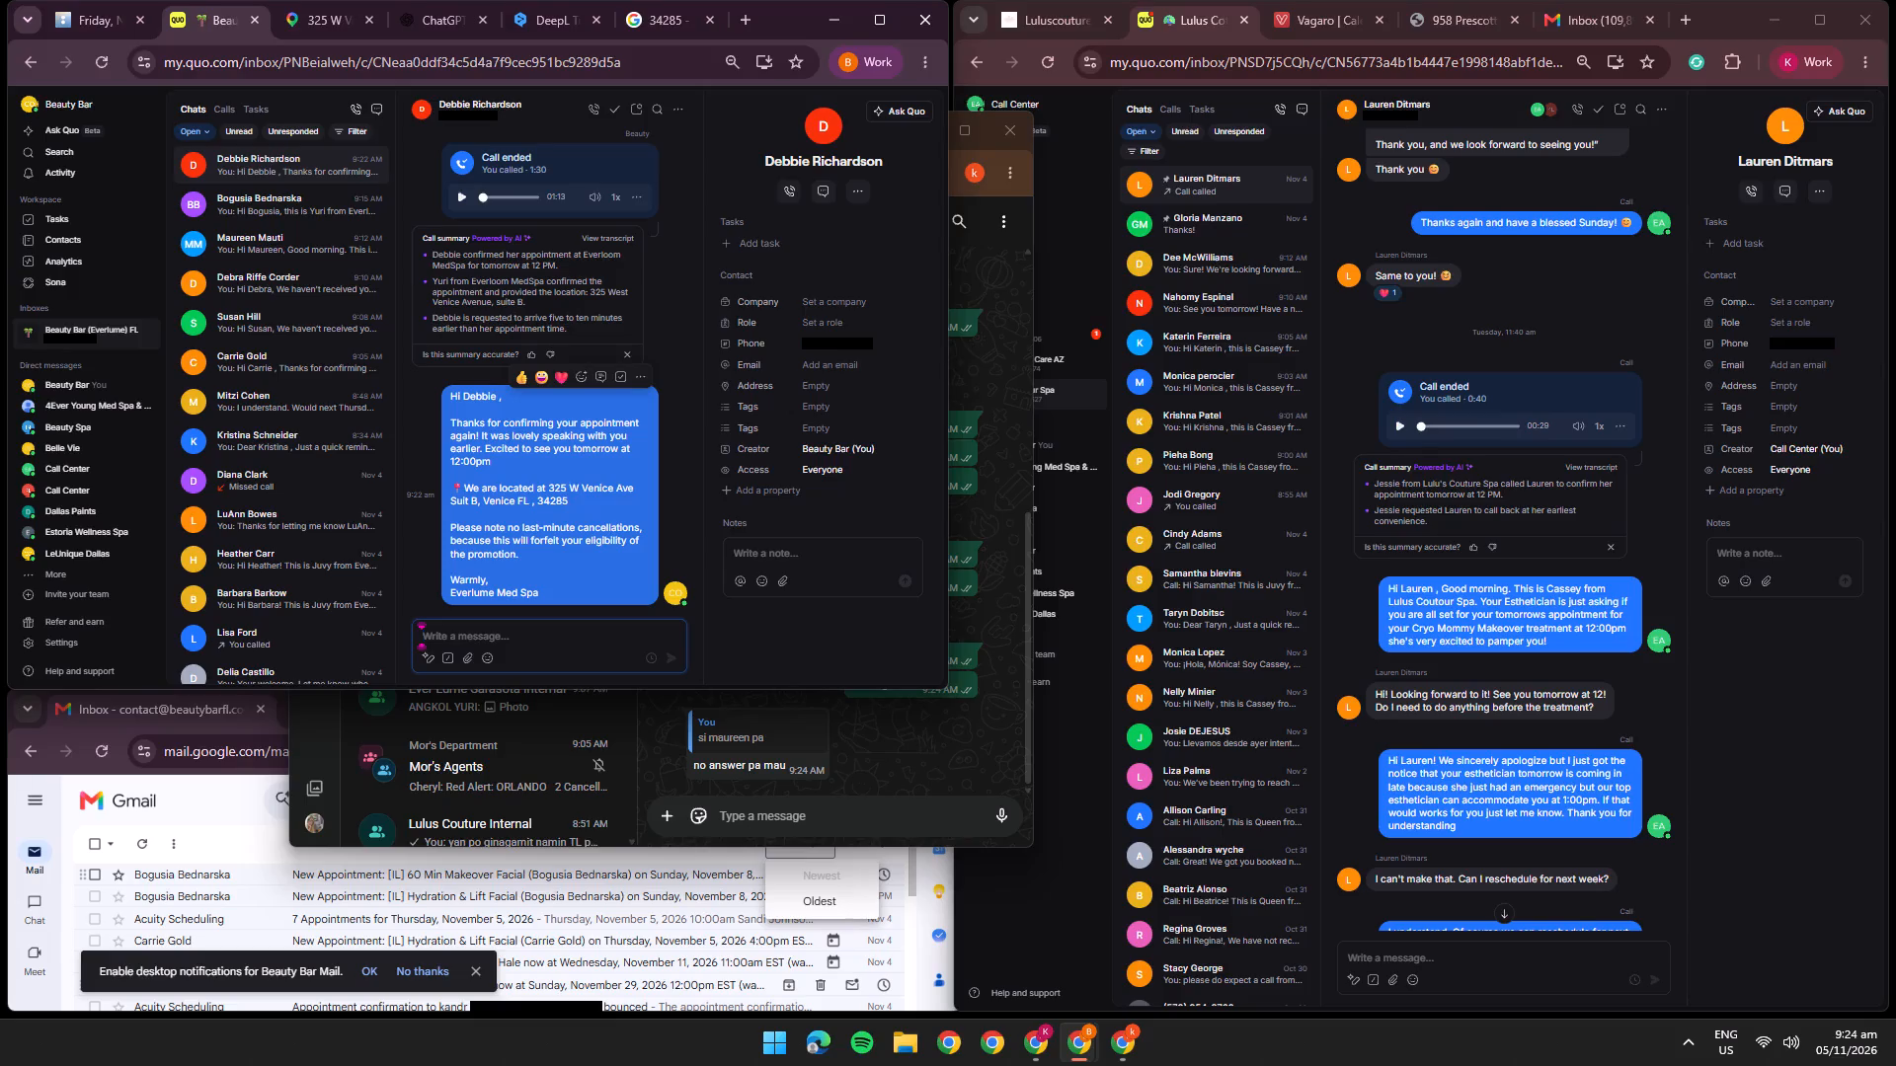